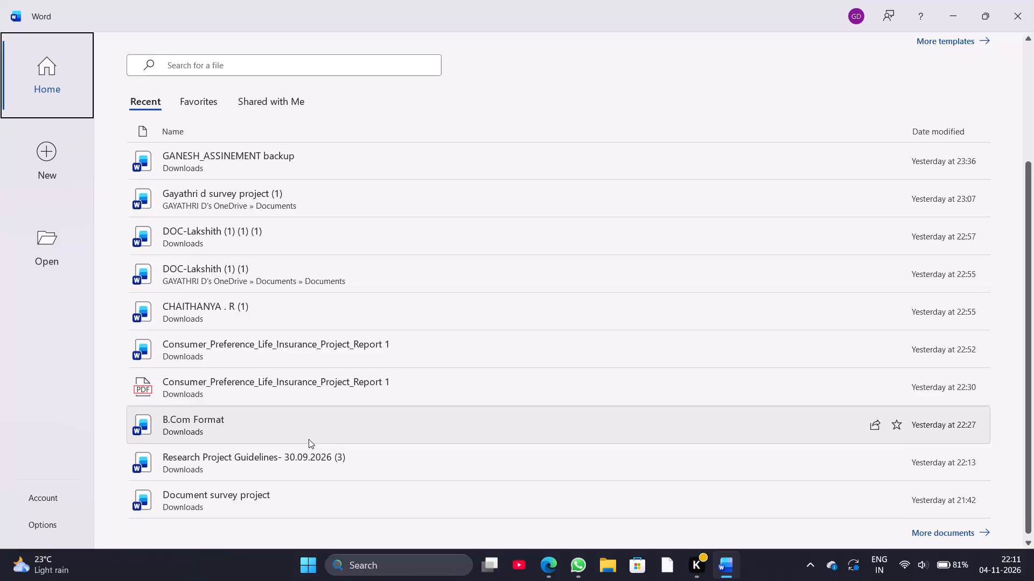
Open the 95-page survey project report PDF from the Downloads folder and enable editing.
scroll(309, 439, up, 4)
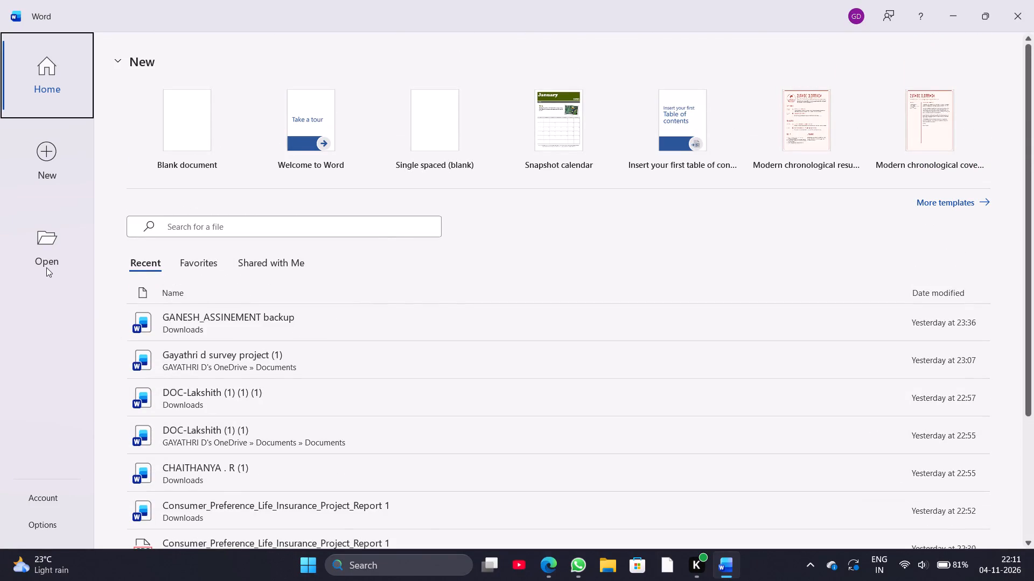
click(46, 267)
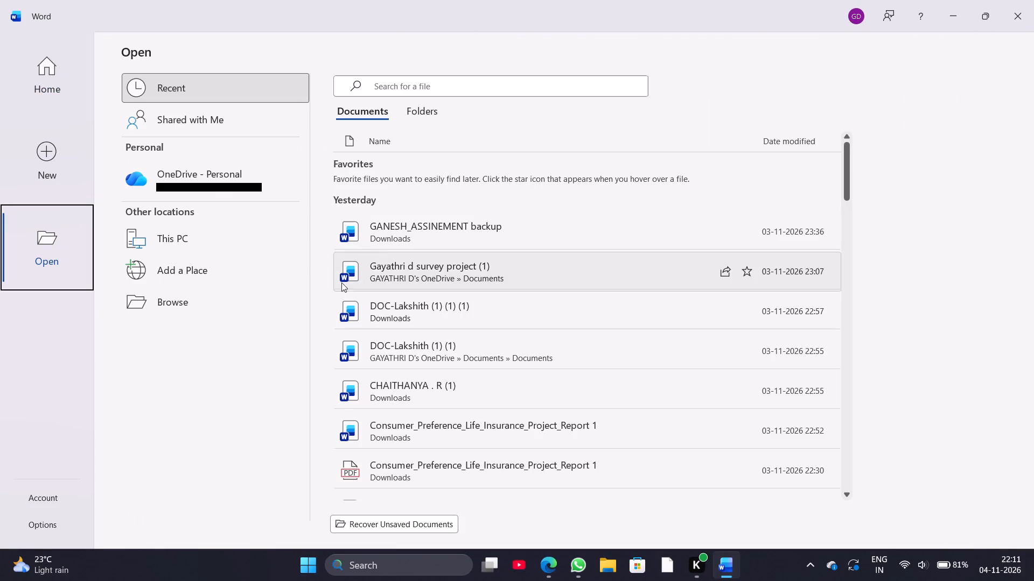
click(178, 296)
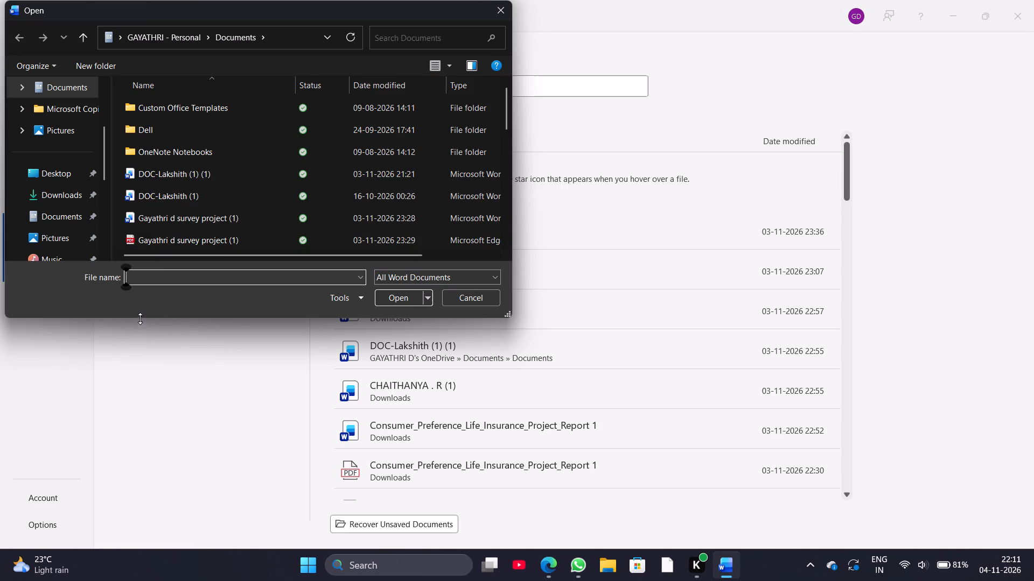
click(66, 200)
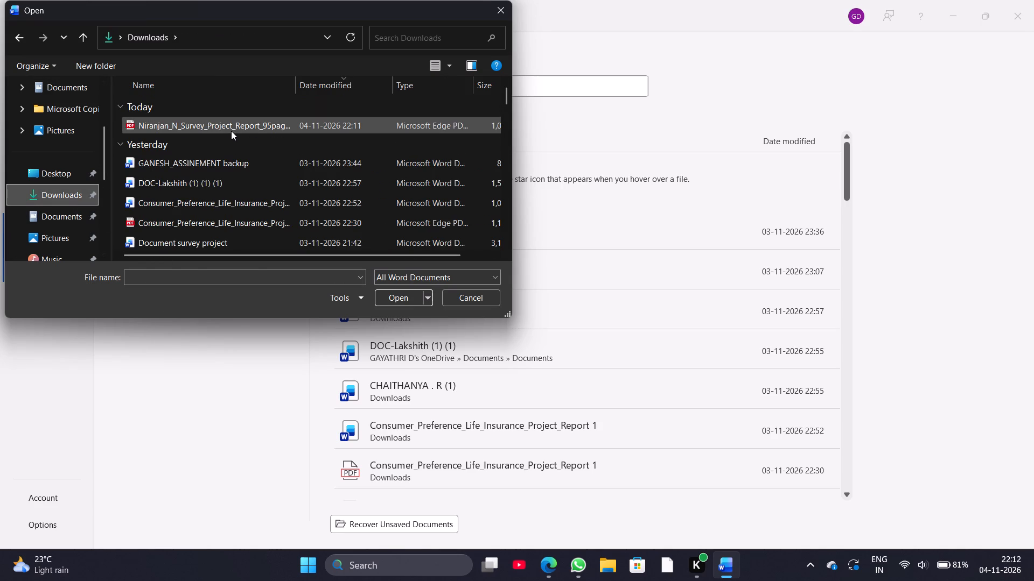
click(231, 131)
click(389, 296)
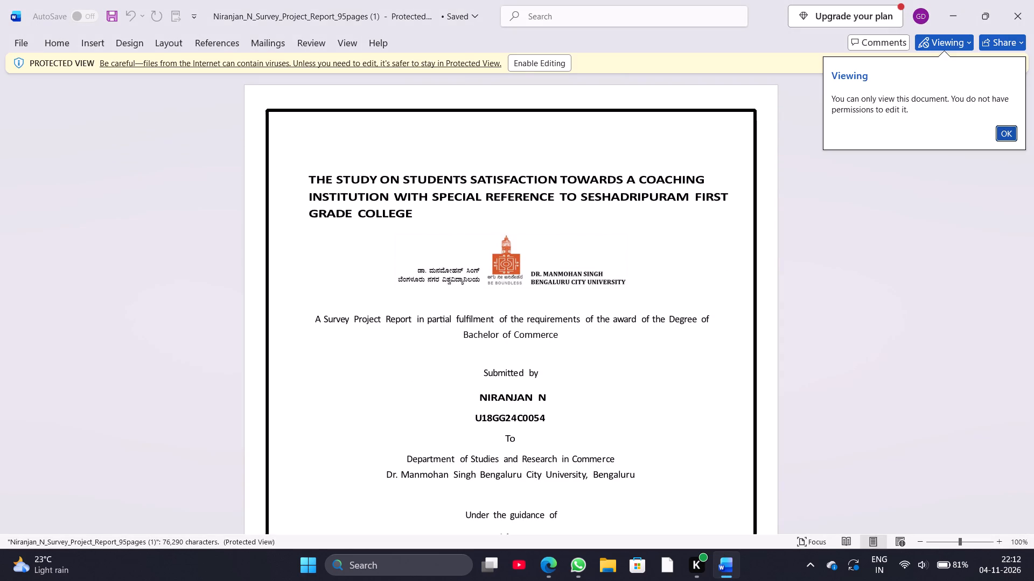
click(521, 66)
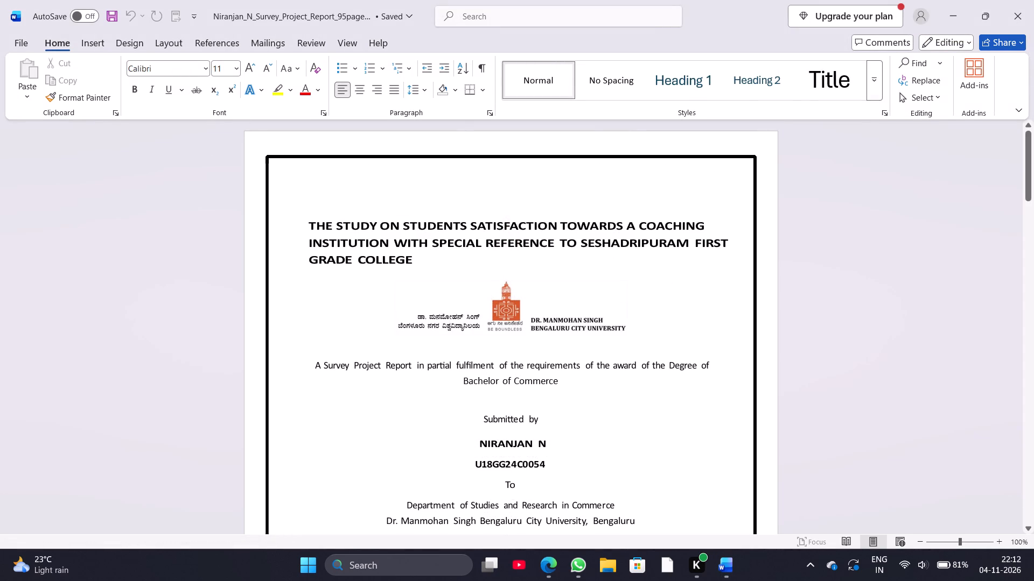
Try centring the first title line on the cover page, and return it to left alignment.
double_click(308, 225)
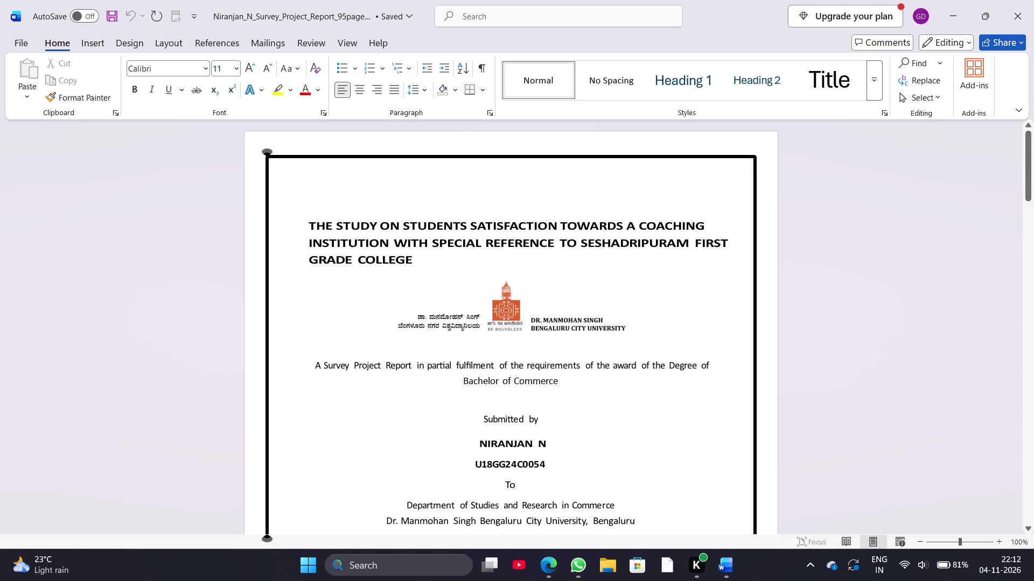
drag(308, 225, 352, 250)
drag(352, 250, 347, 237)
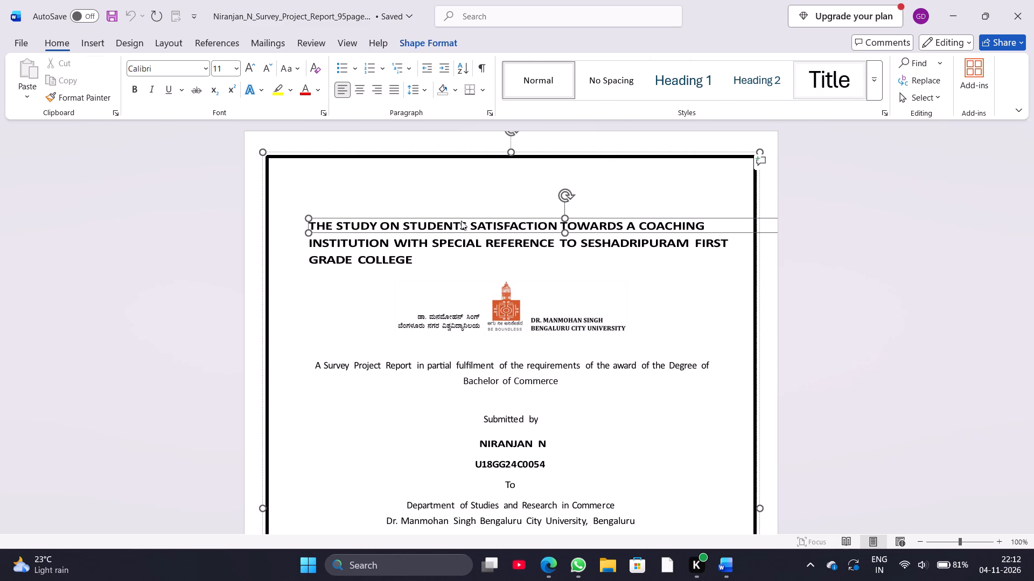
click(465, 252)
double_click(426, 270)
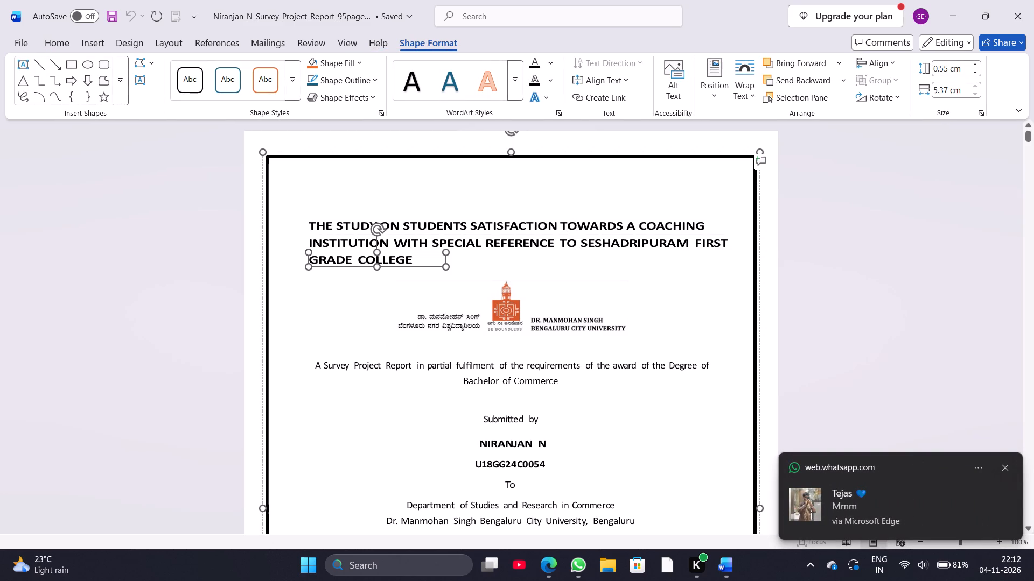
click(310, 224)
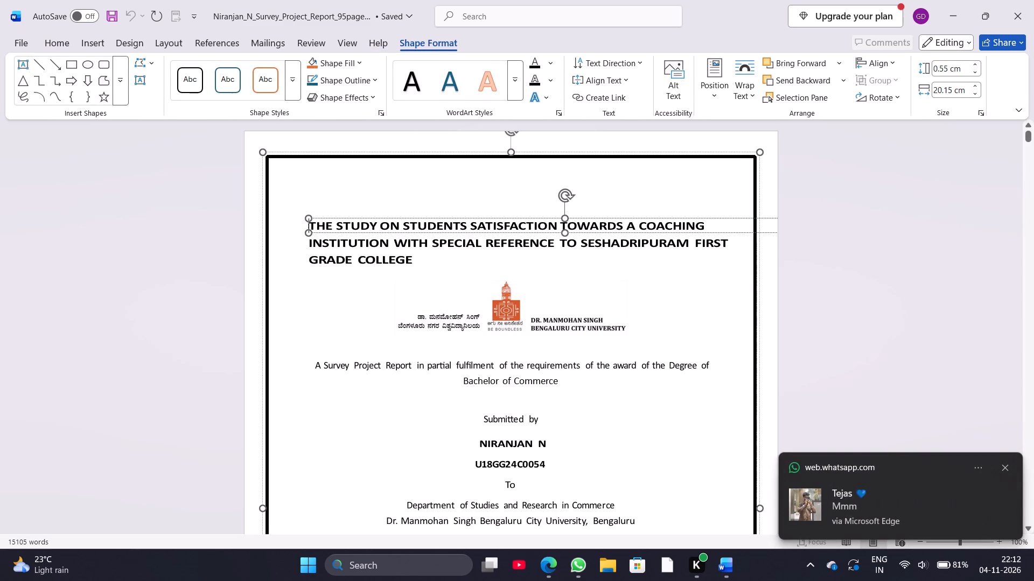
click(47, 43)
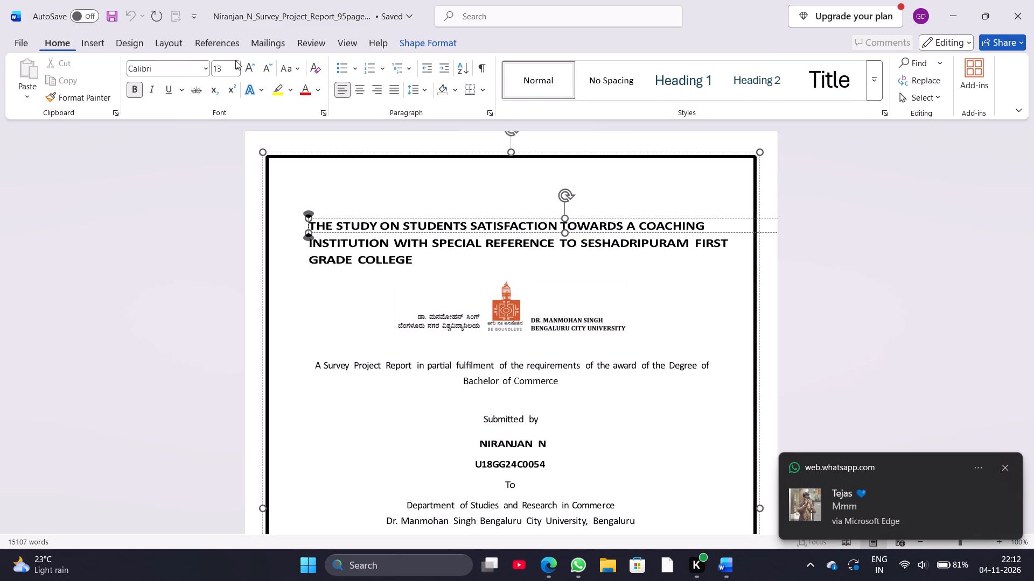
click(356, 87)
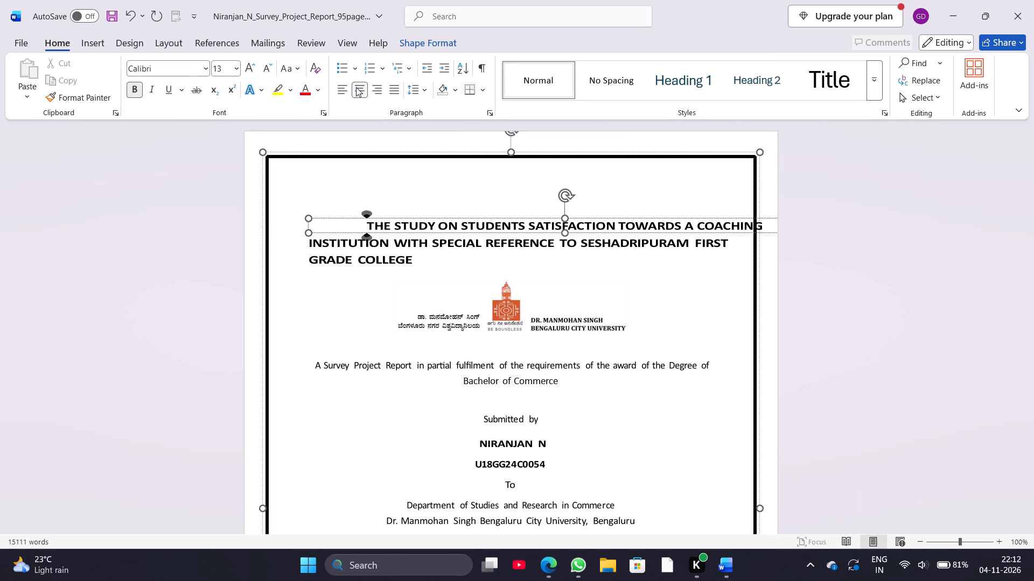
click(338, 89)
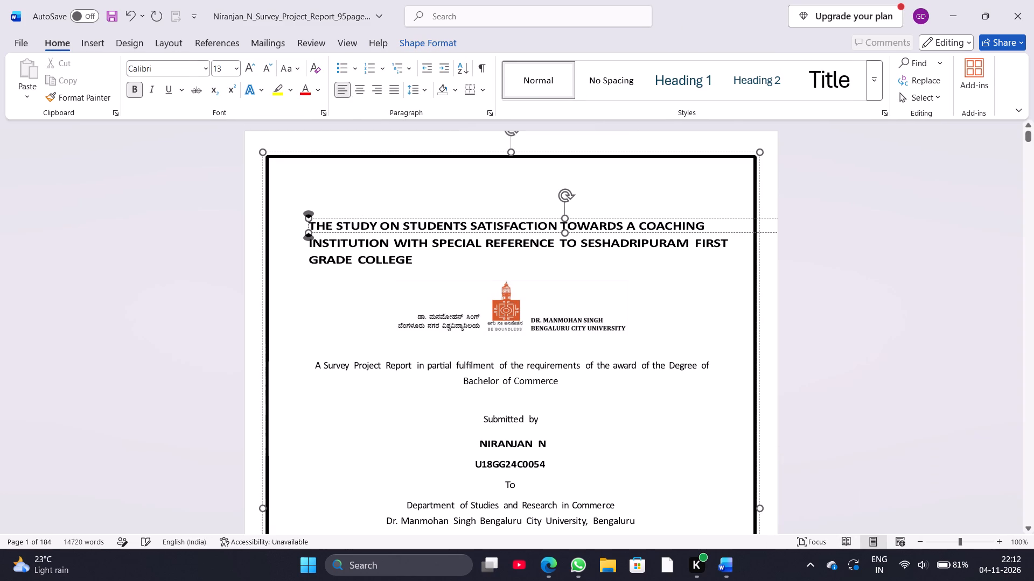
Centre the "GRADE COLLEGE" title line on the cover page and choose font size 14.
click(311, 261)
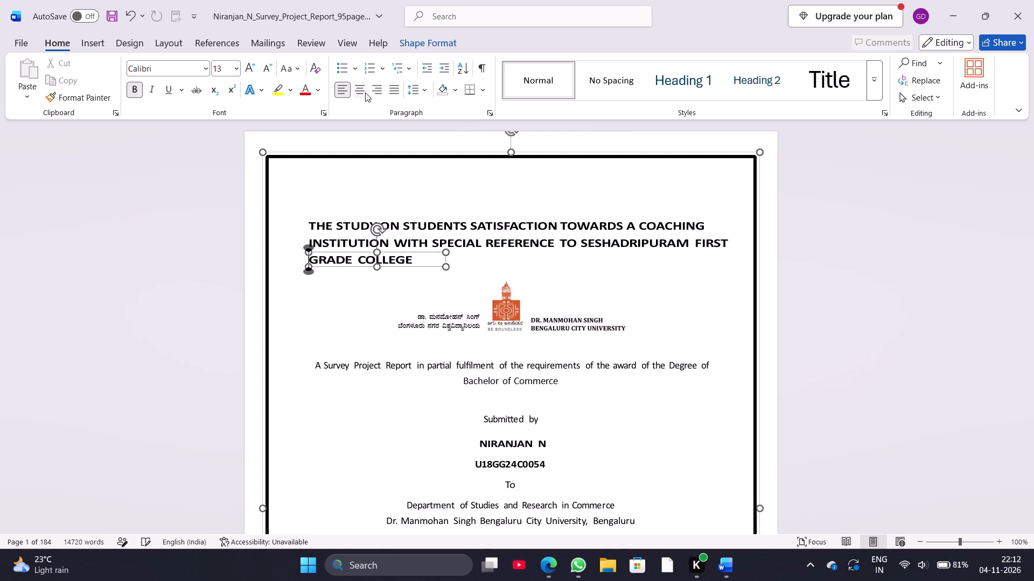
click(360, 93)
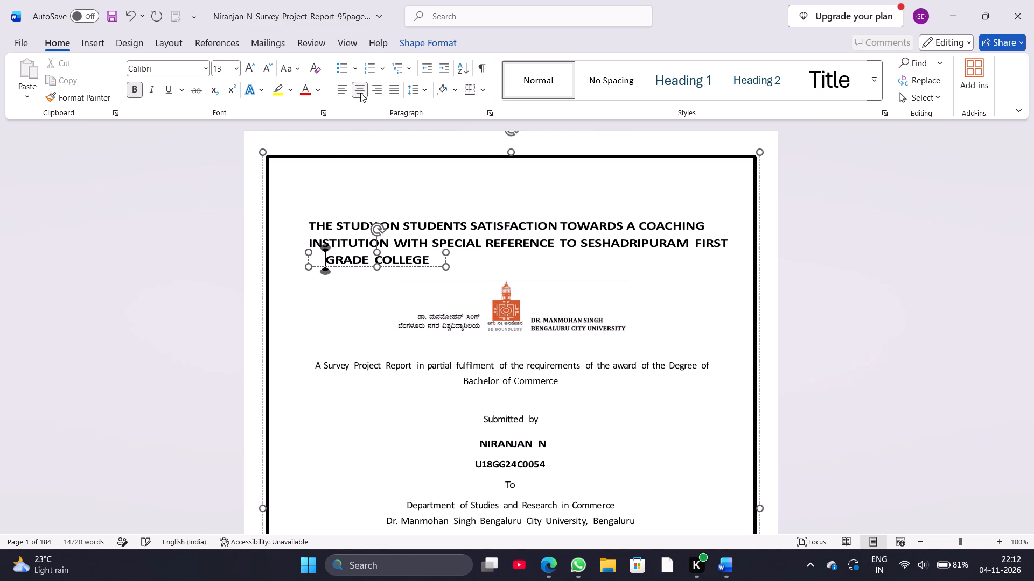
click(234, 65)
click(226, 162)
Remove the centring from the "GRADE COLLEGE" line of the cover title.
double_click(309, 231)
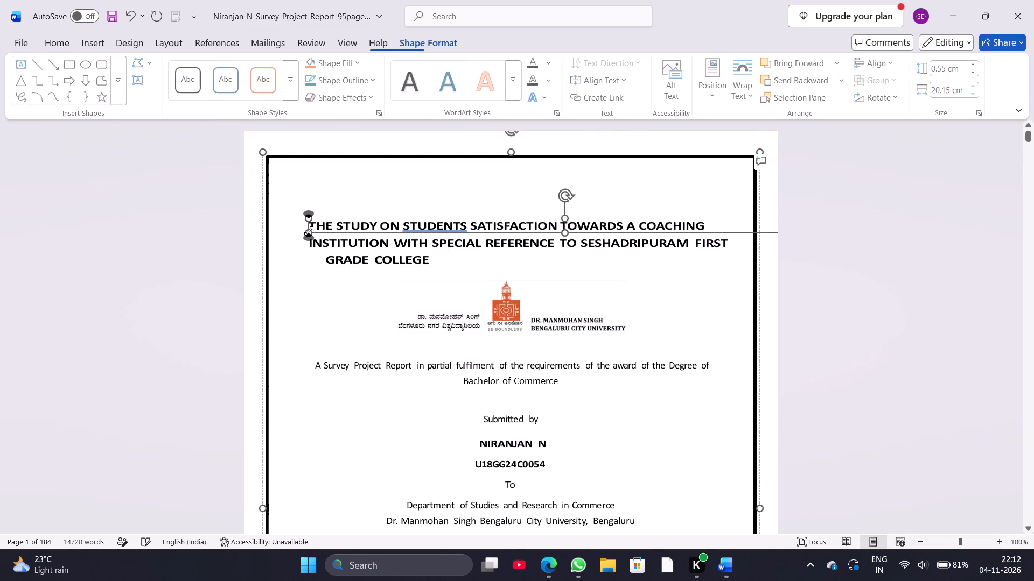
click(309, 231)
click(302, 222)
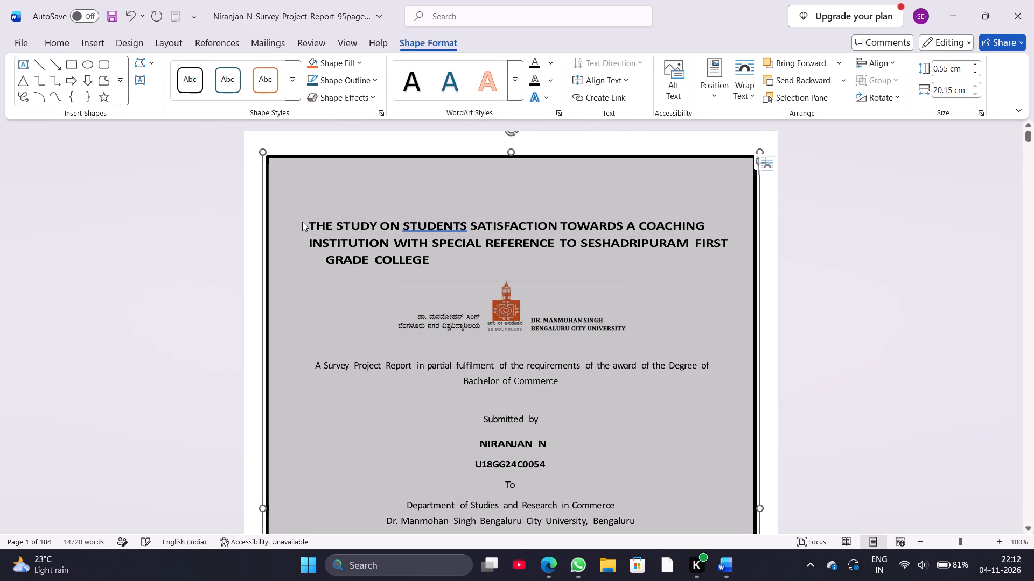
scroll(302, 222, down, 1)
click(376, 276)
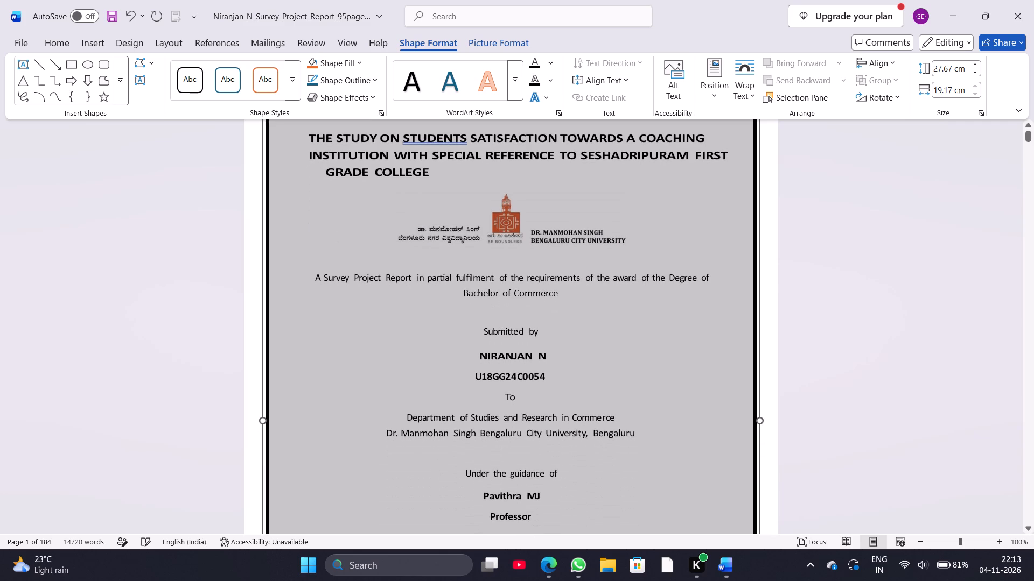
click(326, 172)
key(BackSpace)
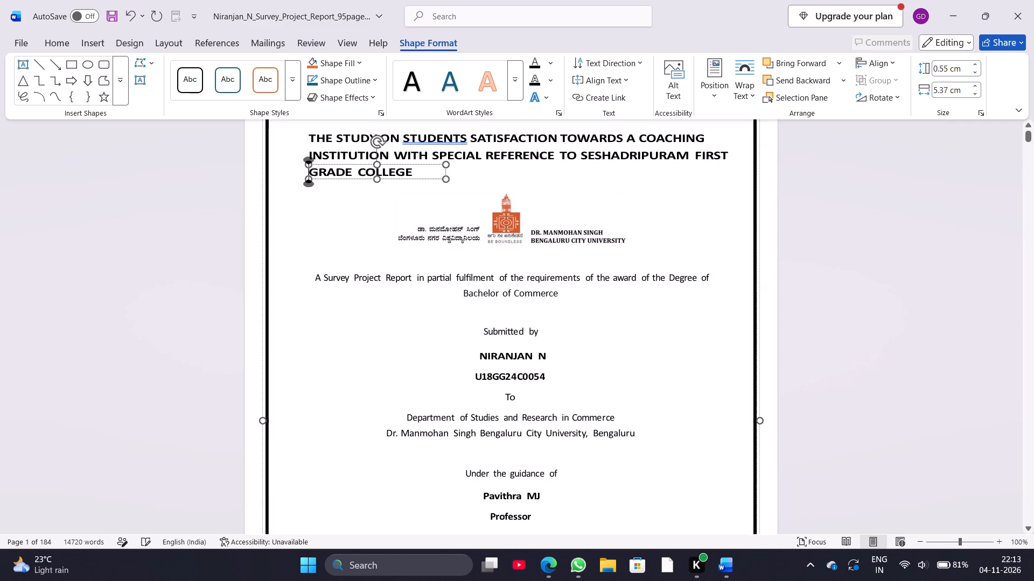
Examine the layout of the report's opening pages, from the cover through the guide certificate to the chapter contents table.
scroll(326, 172, down, 1)
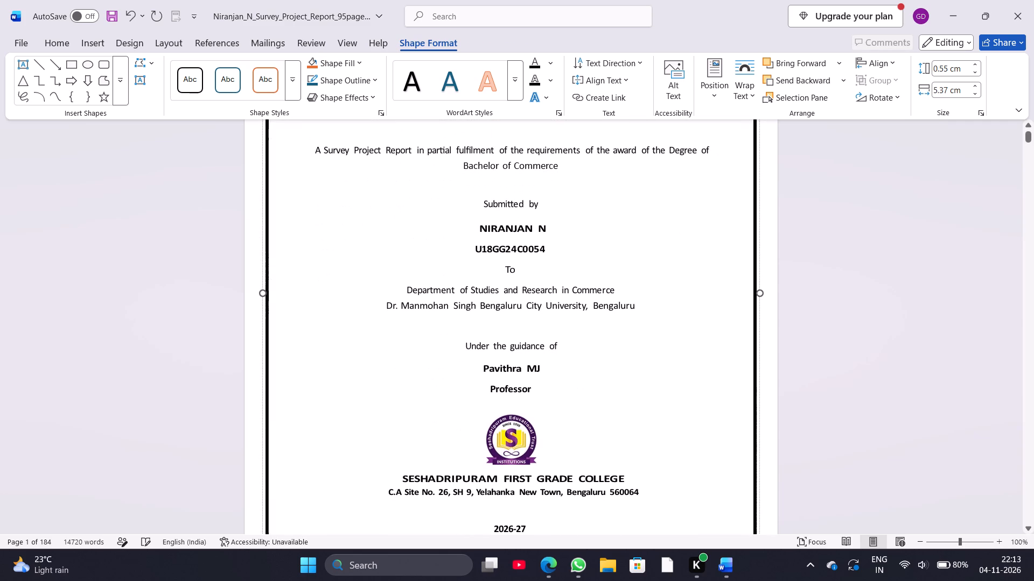
scroll(516, 289, down, 2)
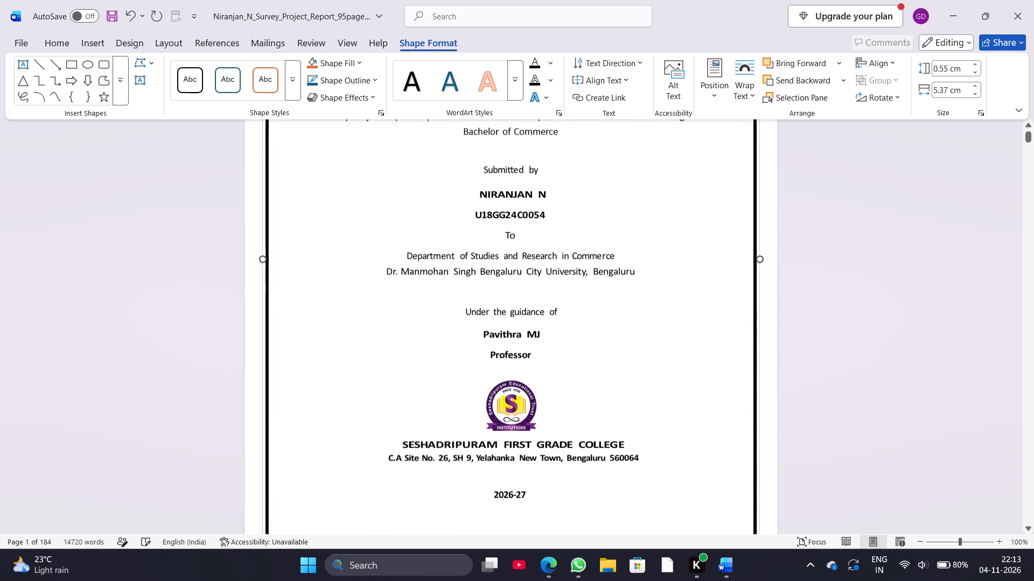
scroll(516, 289, down, 8)
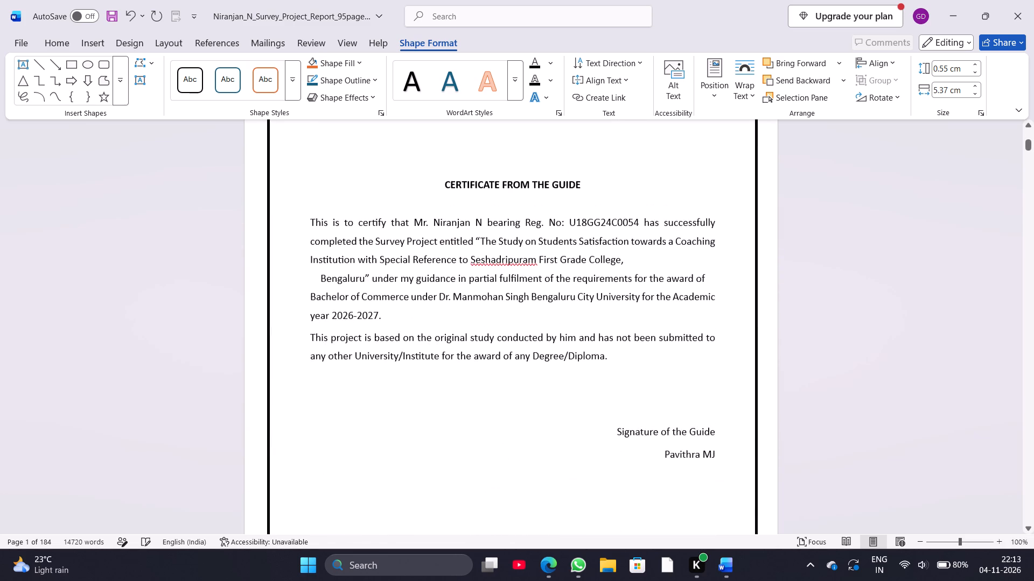
scroll(516, 289, down, 7)
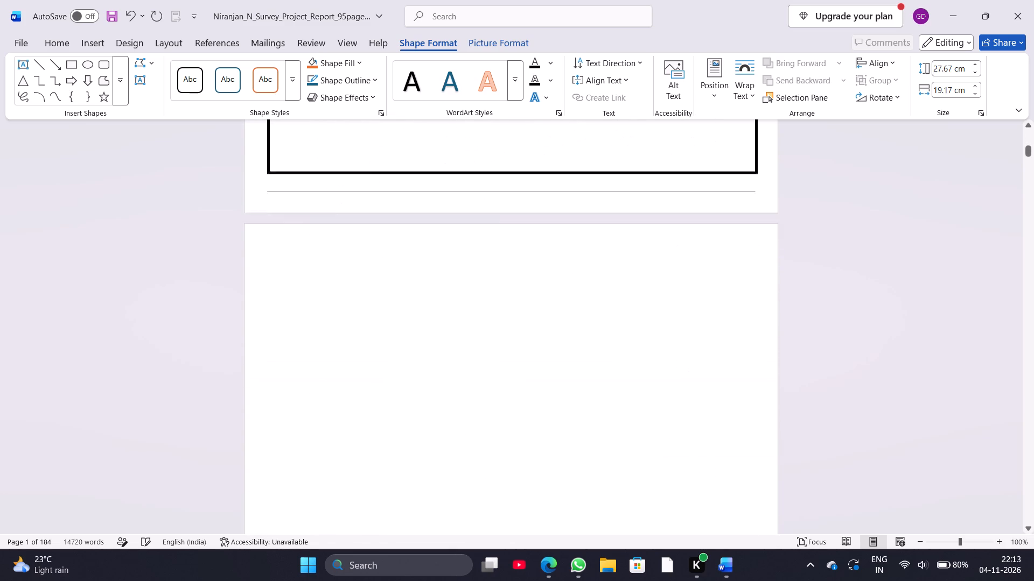
scroll(516, 289, down, 4)
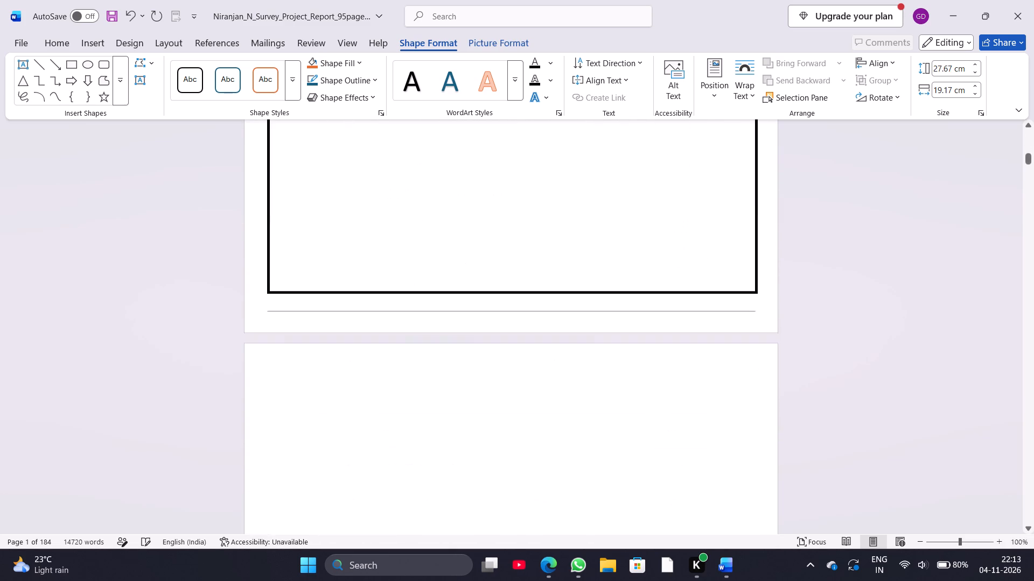
scroll(516, 289, down, 1)
scroll(516, 289, up, 2)
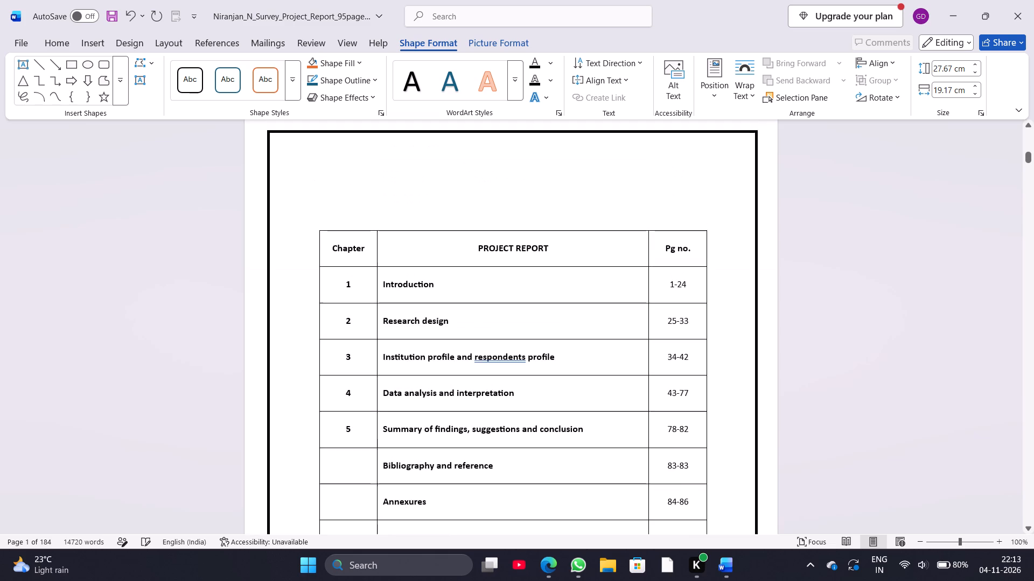
scroll(516, 289, up, 10)
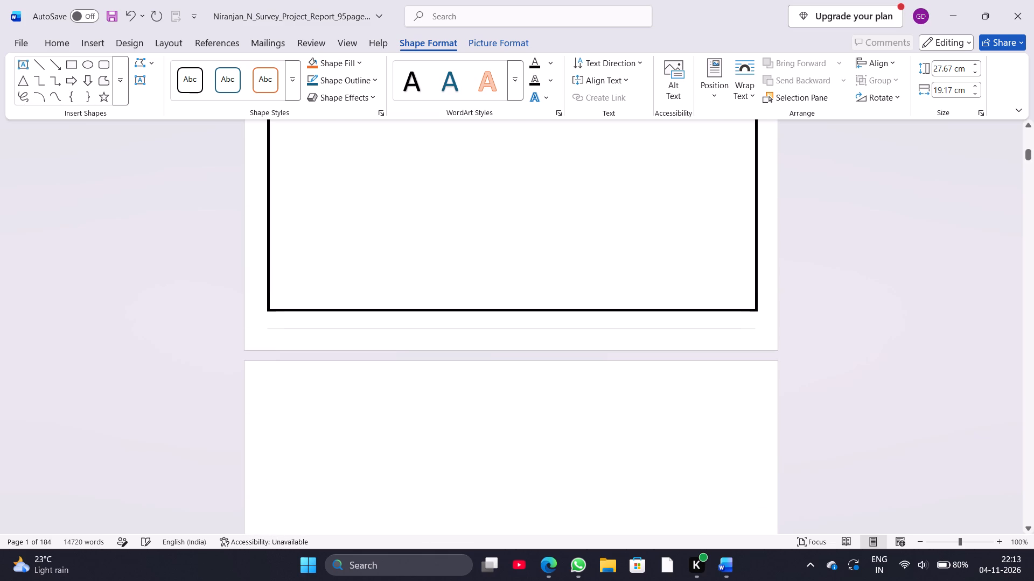
scroll(516, 289, up, 4)
scroll(516, 289, up, 20)
scroll(516, 289, up, 9)
scroll(516, 289, up, 12)
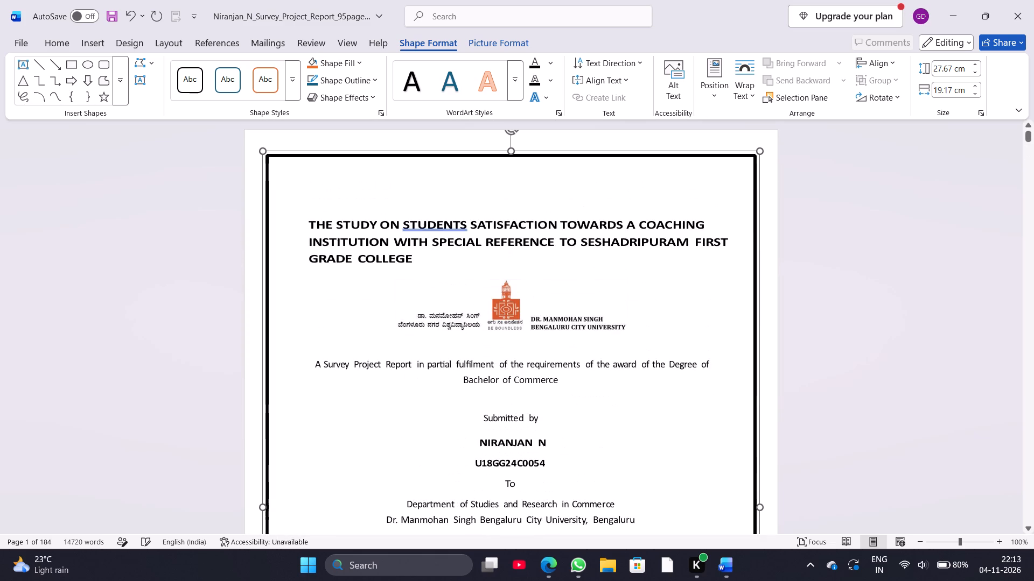
Delete the entire framed content of the cover page, including its title, logos and border.
click(60, 40)
click(232, 186)
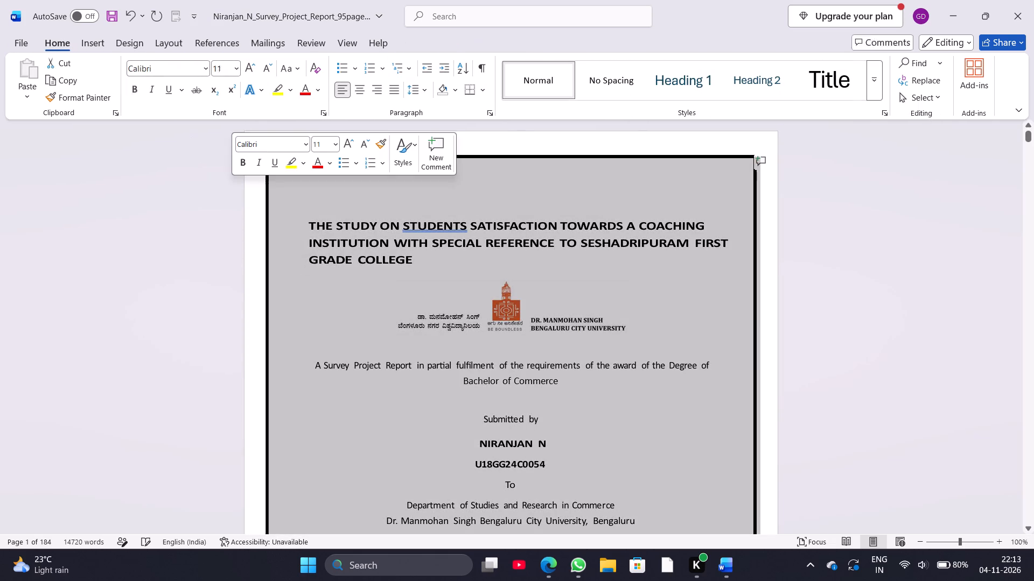
key(Delete)
Insert two blank lines above the "Evaluation Summary" heading between the two tables on the evaluation page.
scroll(232, 186, down, 6)
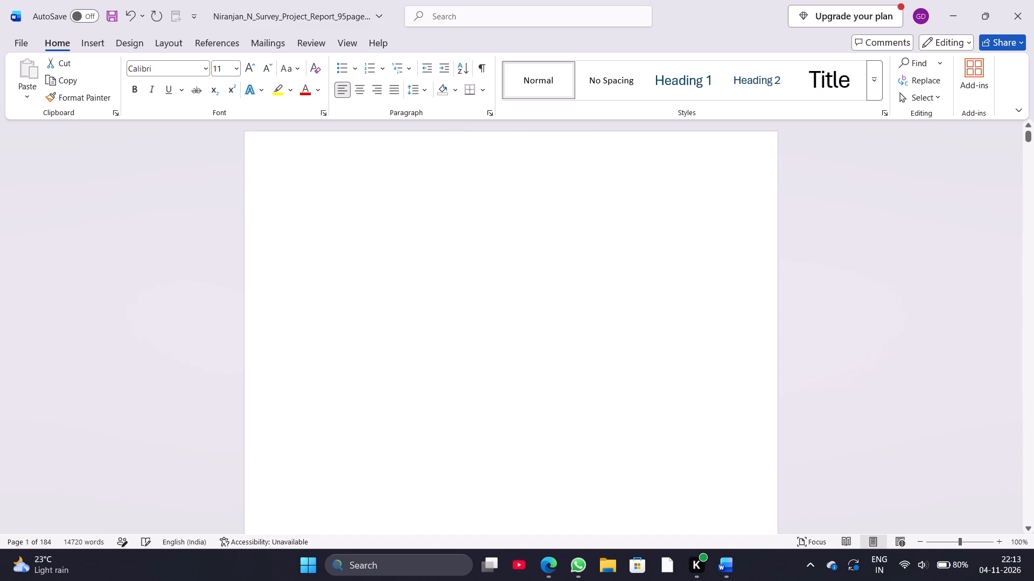
scroll(232, 186, down, 1)
scroll(304, 228, down, 20)
scroll(304, 228, down, 20)
scroll(304, 228, down, 20)
scroll(304, 228, up, 16)
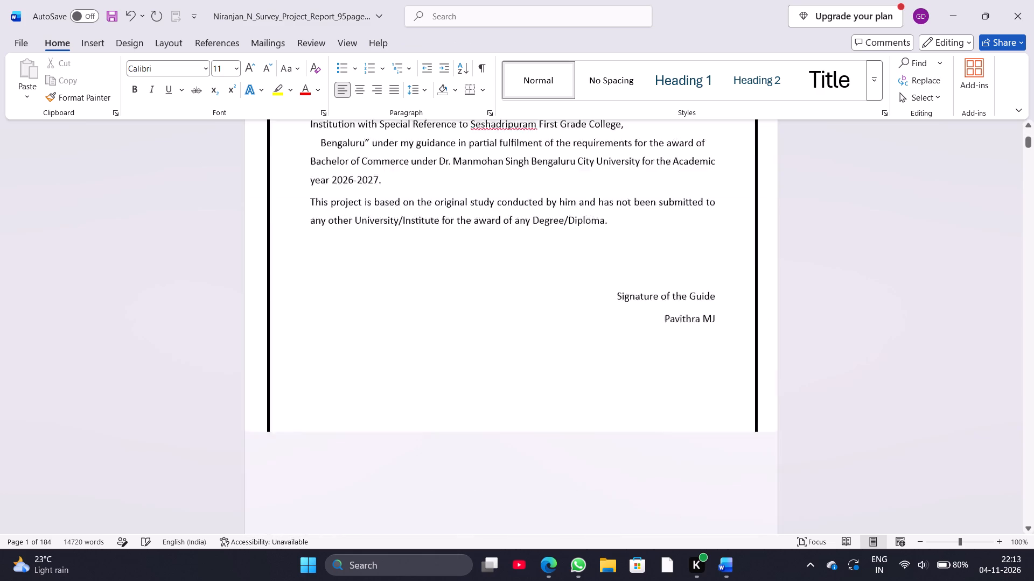
scroll(304, 228, up, 12)
scroll(304, 228, down, 4)
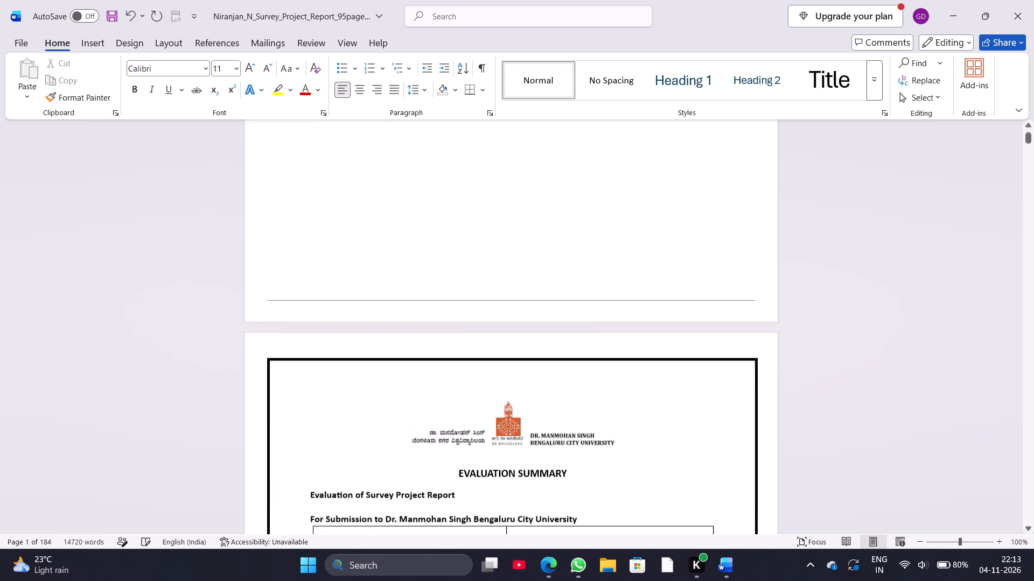
scroll(304, 228, down, 2)
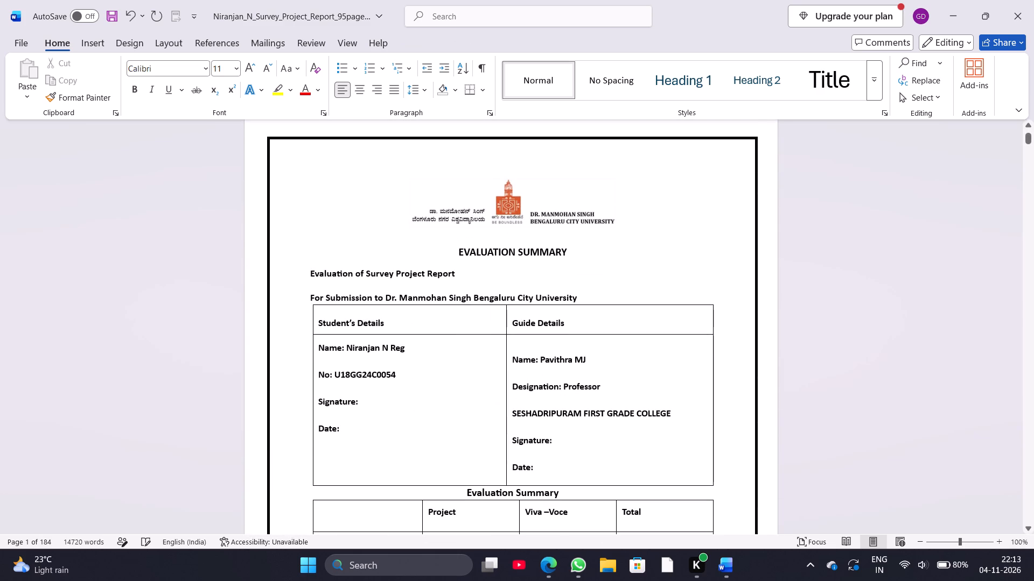
scroll(357, 210, down, 4)
scroll(357, 210, up, 2)
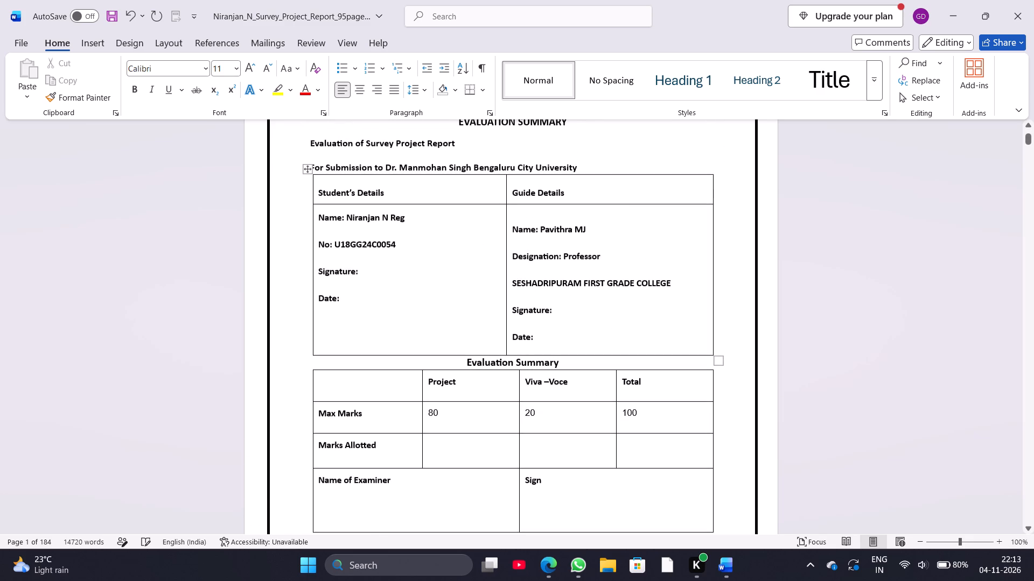
click(453, 363)
key(Return)
key(Return)
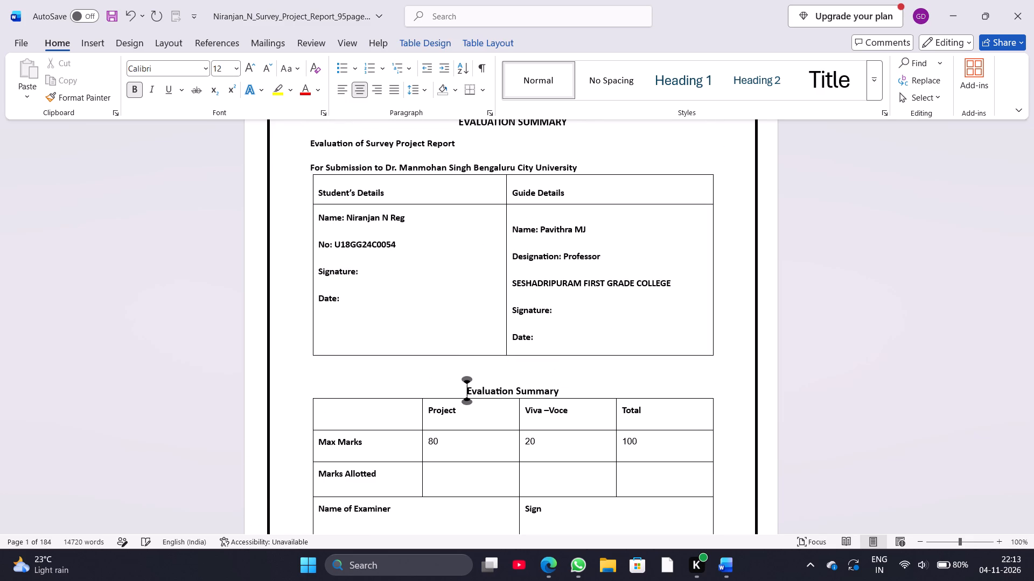
Place the insertion point after "Designation: Professor" in the Guide Details cell of the evaluation page.
scroll(453, 363, up, 1)
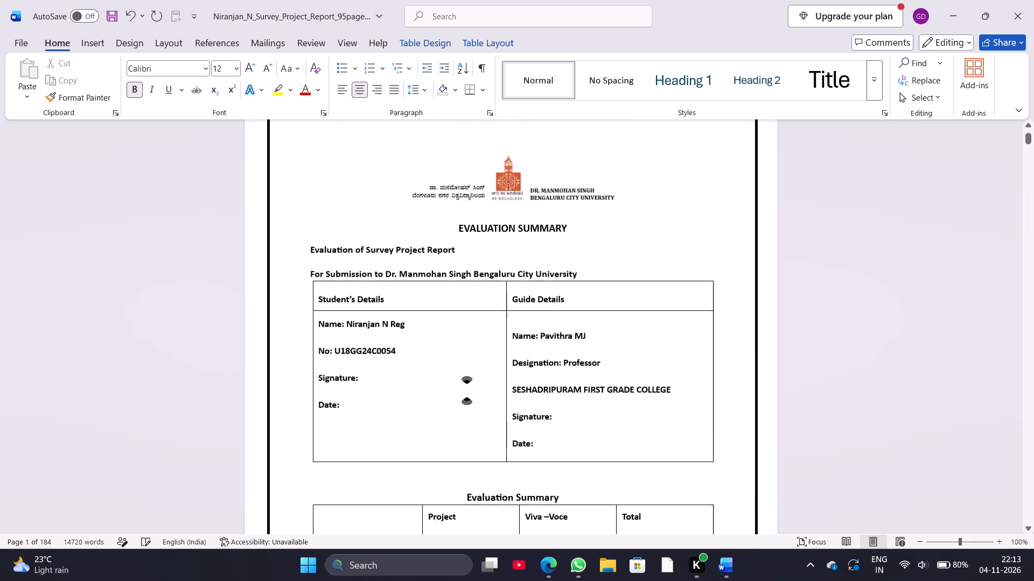
scroll(453, 363, up, 1)
scroll(453, 363, down, 2)
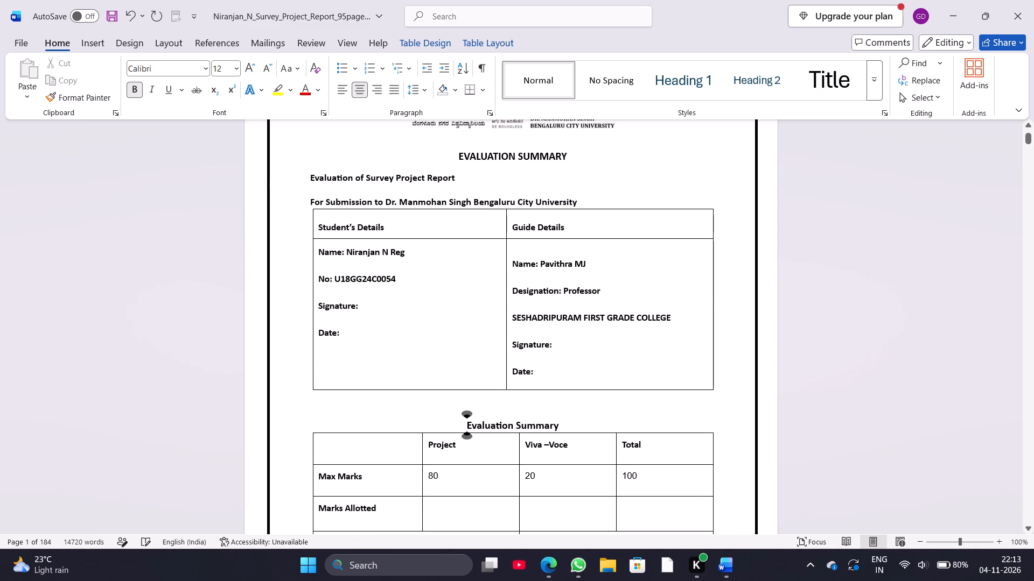
click(611, 292)
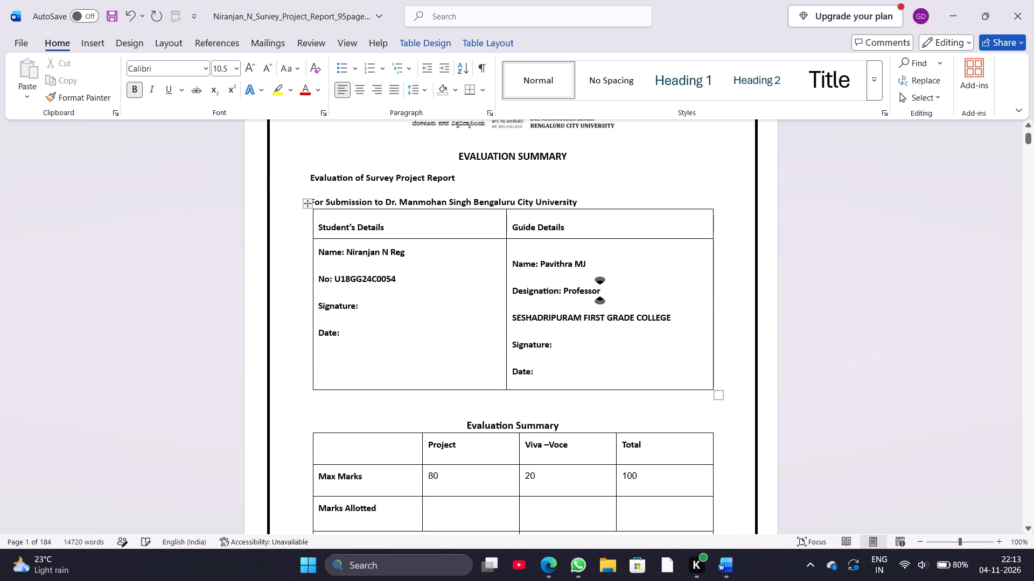
Place the insertion point right after "Designation:", before "Professor", in the Guide Details cell of the evaluation page.
click(562, 290)
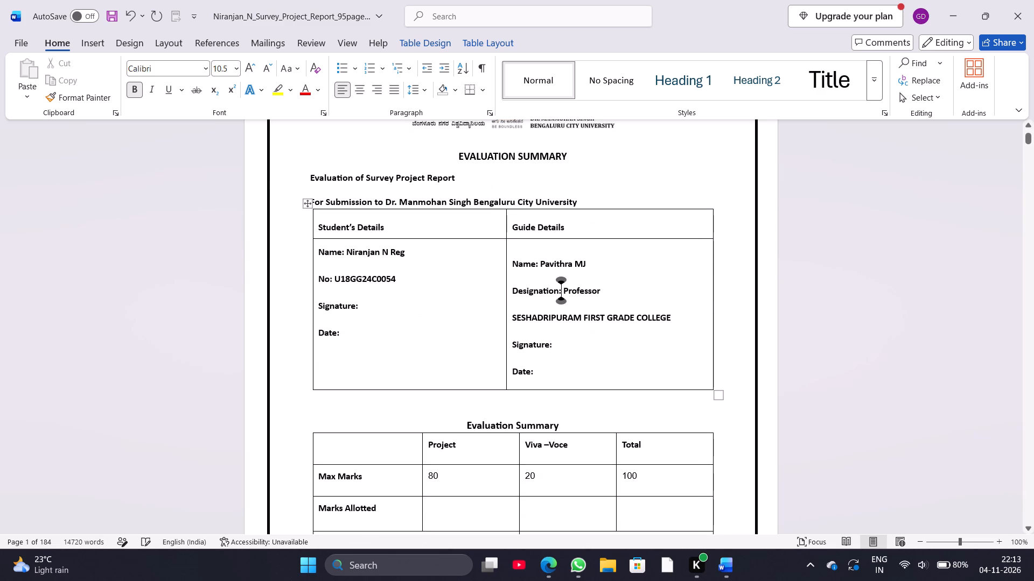
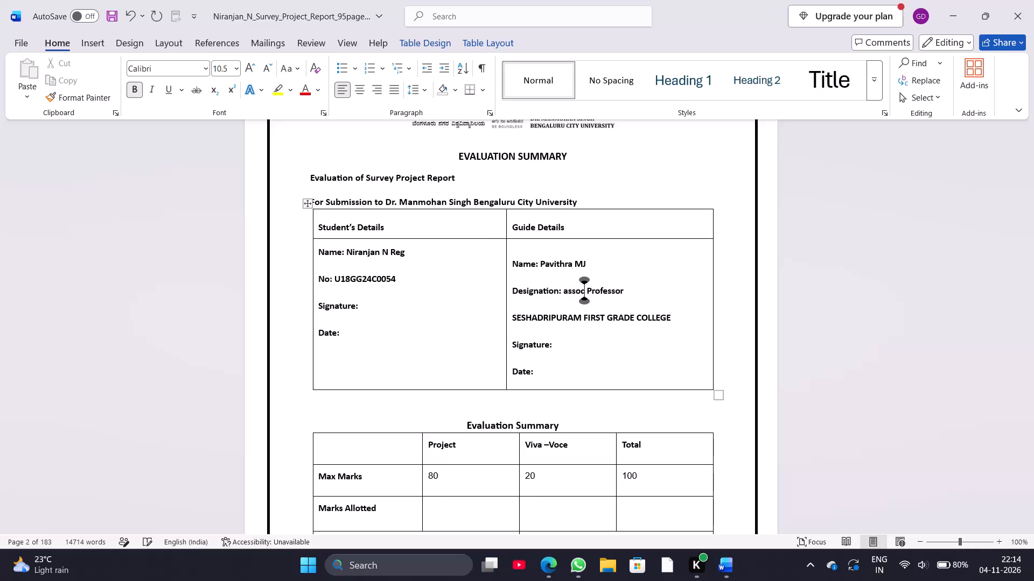
Complete the Guide Details designation wording as "associate Professor department of", finishing the word "associate" and adding the department text after "Professor".
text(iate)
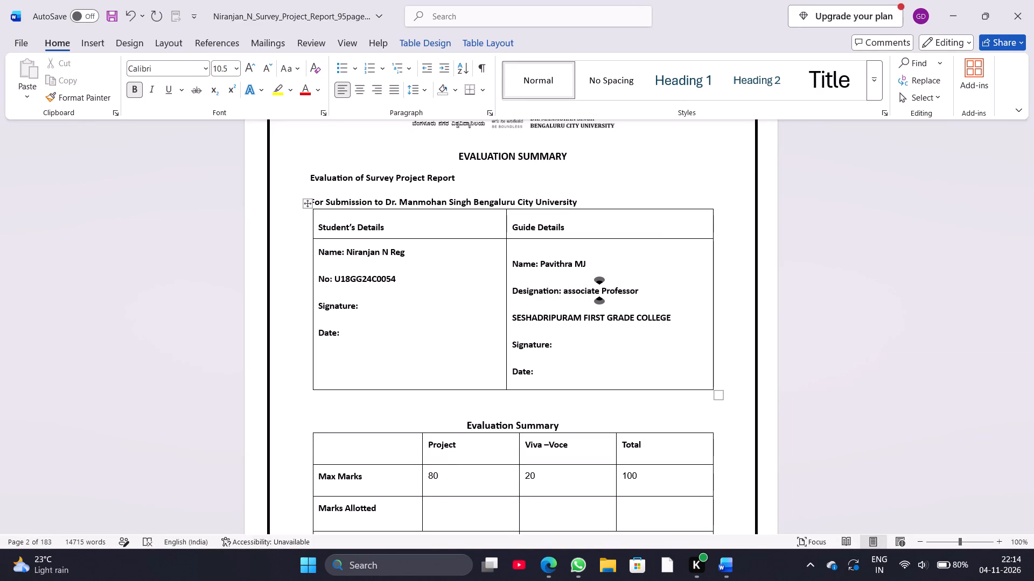
click(639, 295)
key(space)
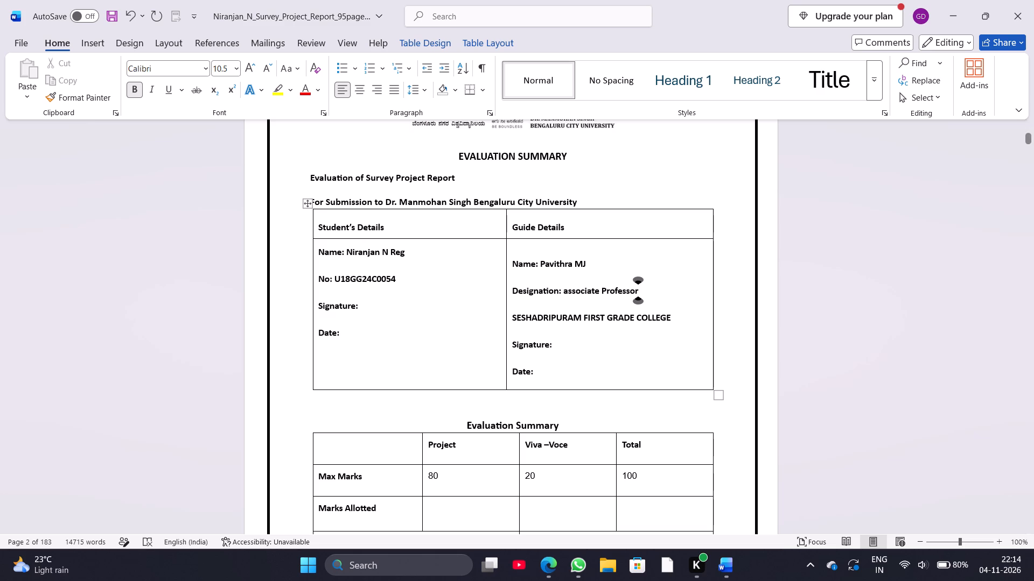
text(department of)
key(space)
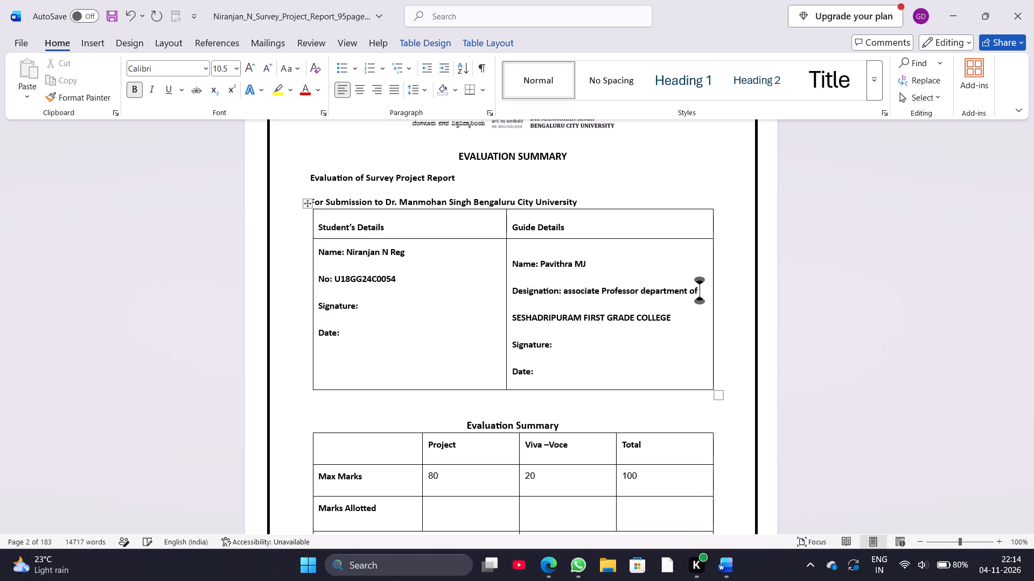
Complete the guide's designation with the word "commerce" after "associate Professor department of" in the Guide Details cell.
text(commerce)
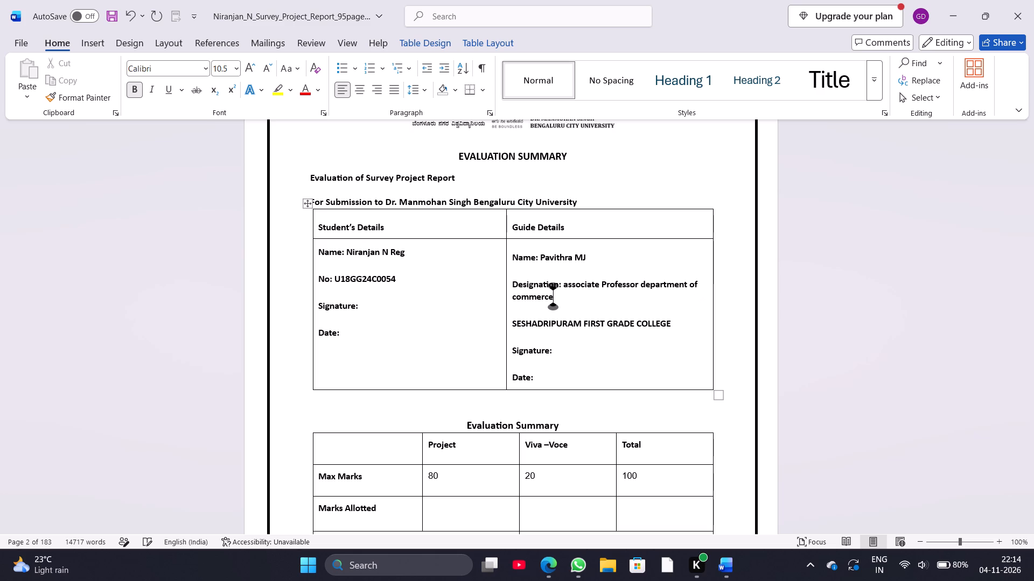
key(space)
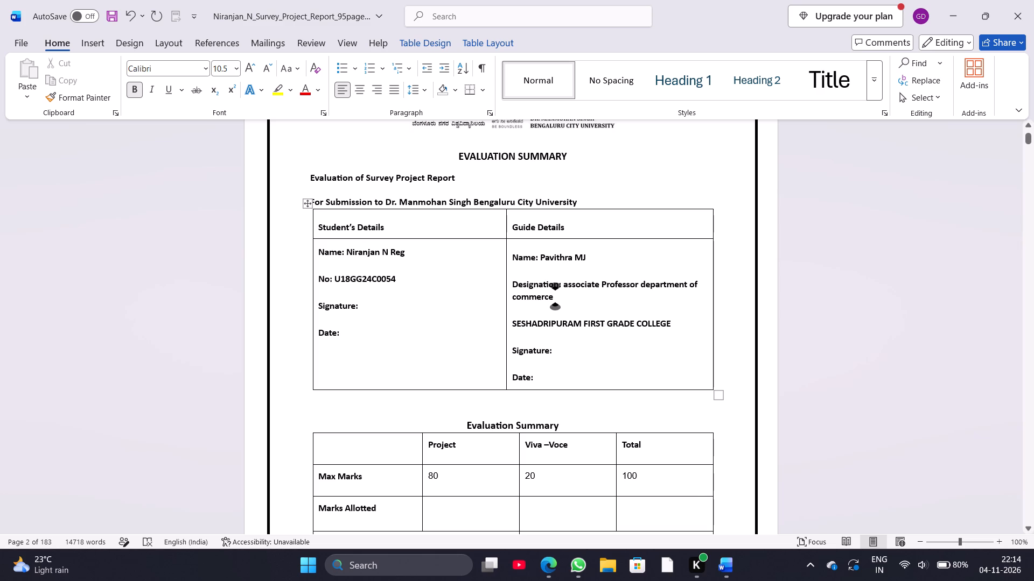
Insert the label "College name: " before "SESHADRIPURAM FIRST GRADE COLLEGE" in the Guide Details cell.
click(512, 324)
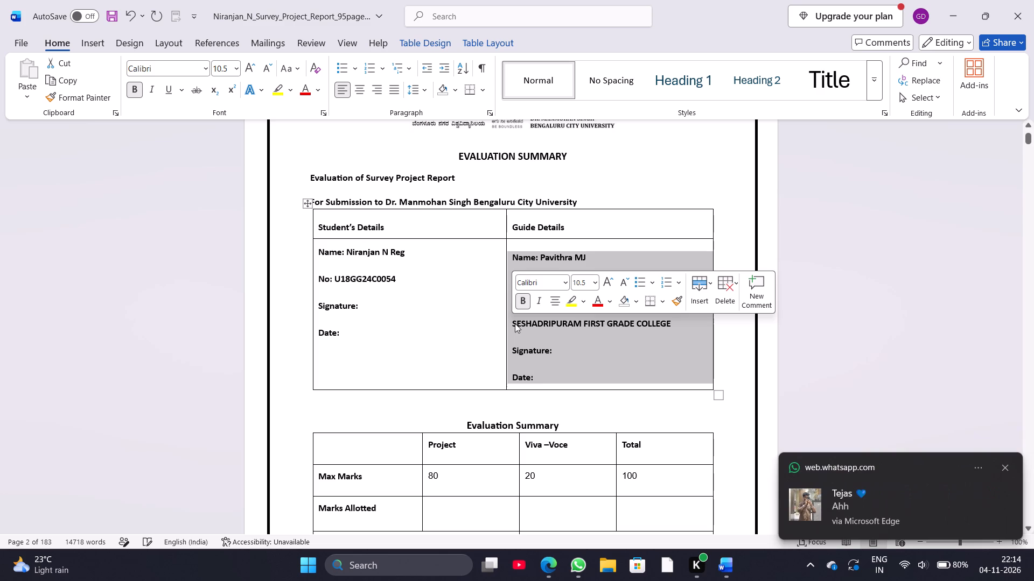
click(517, 323)
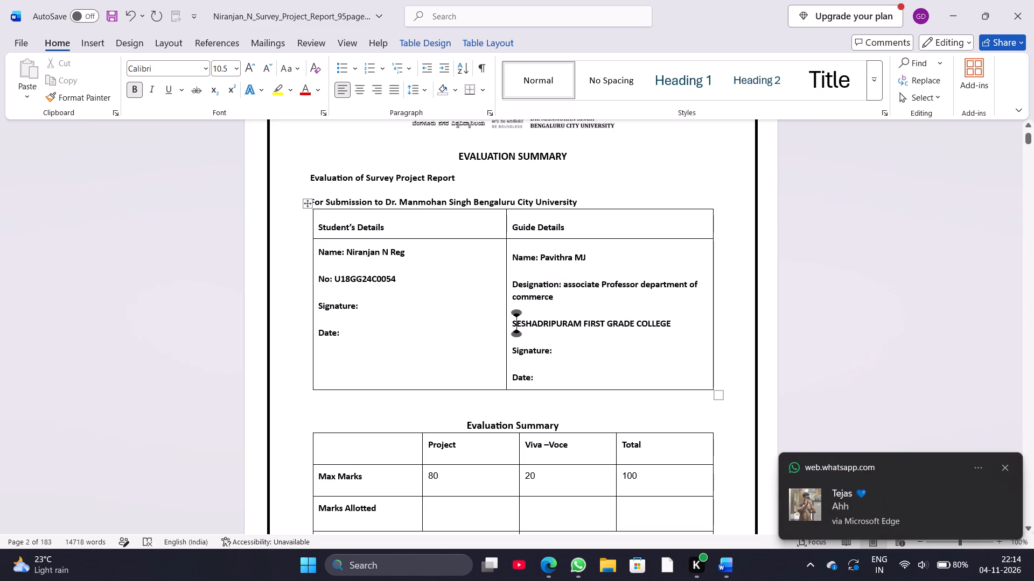
key(Left)
text(college)
text(:n)
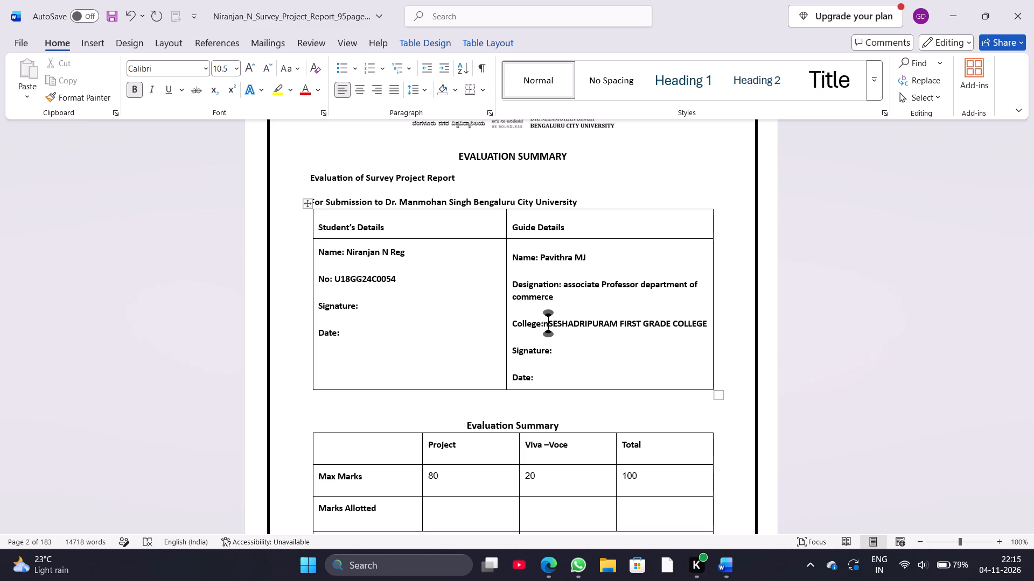
key(BackSpace)
key(space)
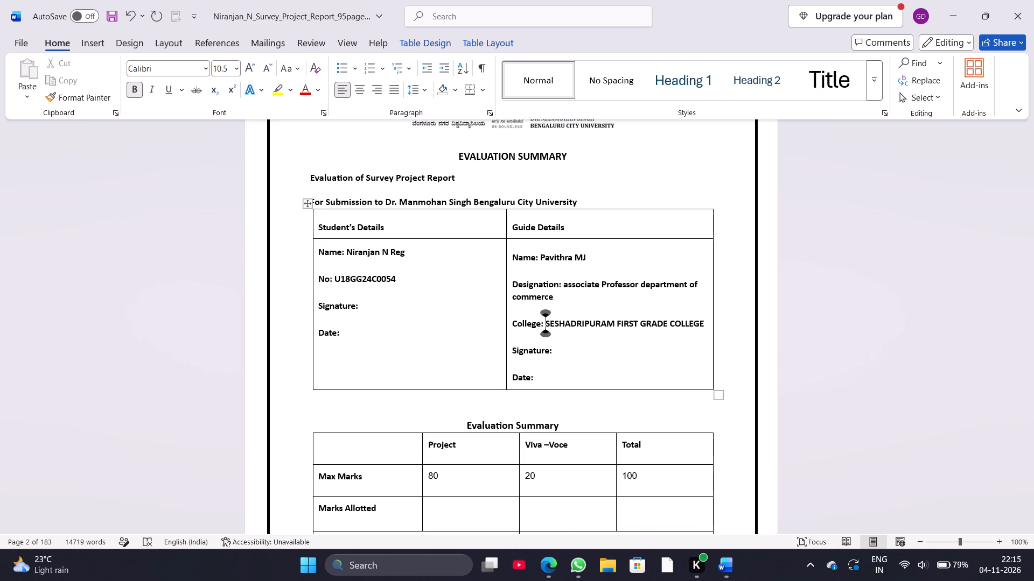
key(BackSpace)
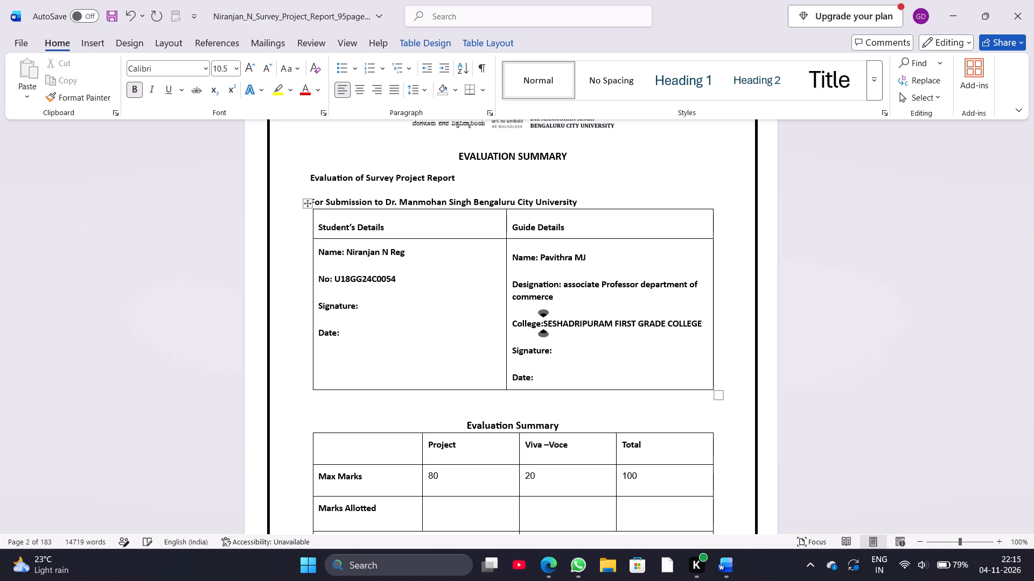
key(BackSpace)
key(space)
text(name)
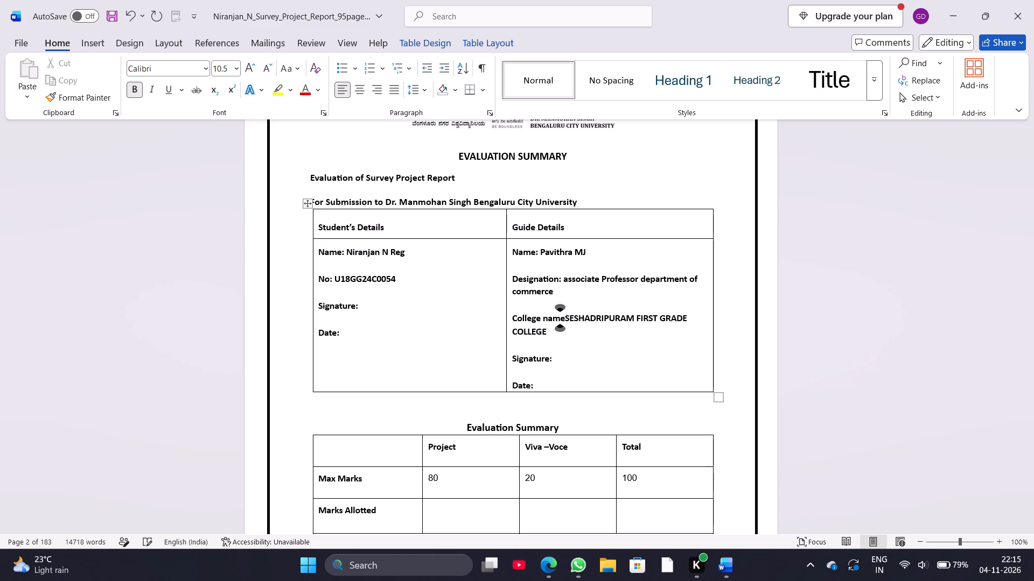
key(space)
key(shift+colon)
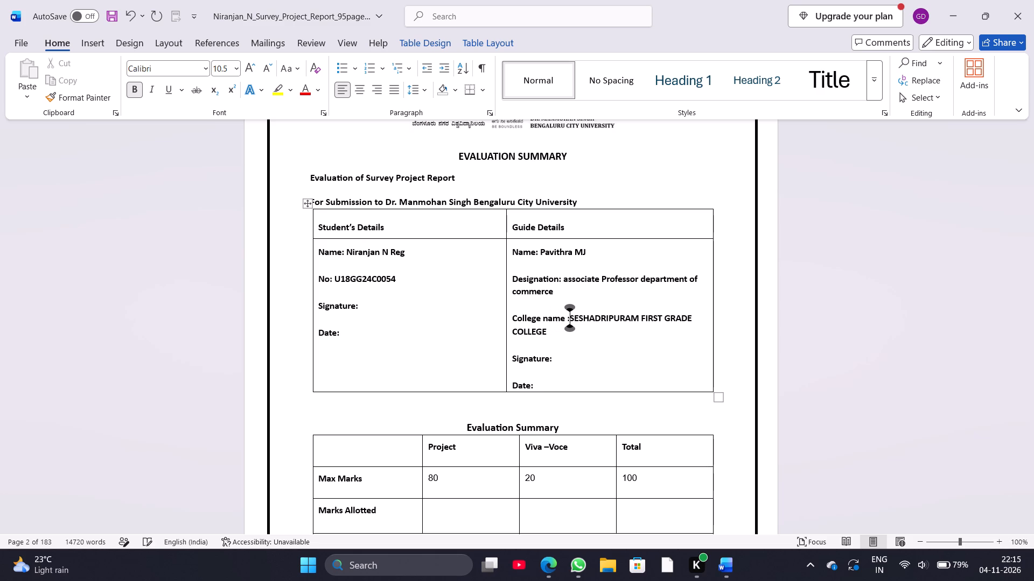
key(BackSpace)
key(BackSpace)
text(:)
key(space)
Delete all the text inside the frame of the "Certificate from the Guide" page, keeping the border.
scroll(514, 387, down, 1)
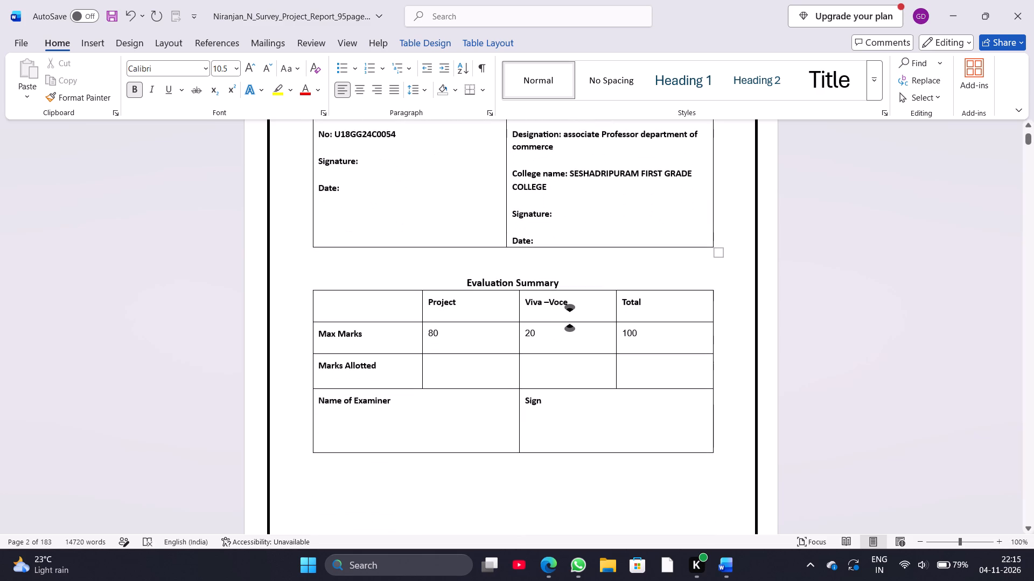
scroll(514, 387, down, 2)
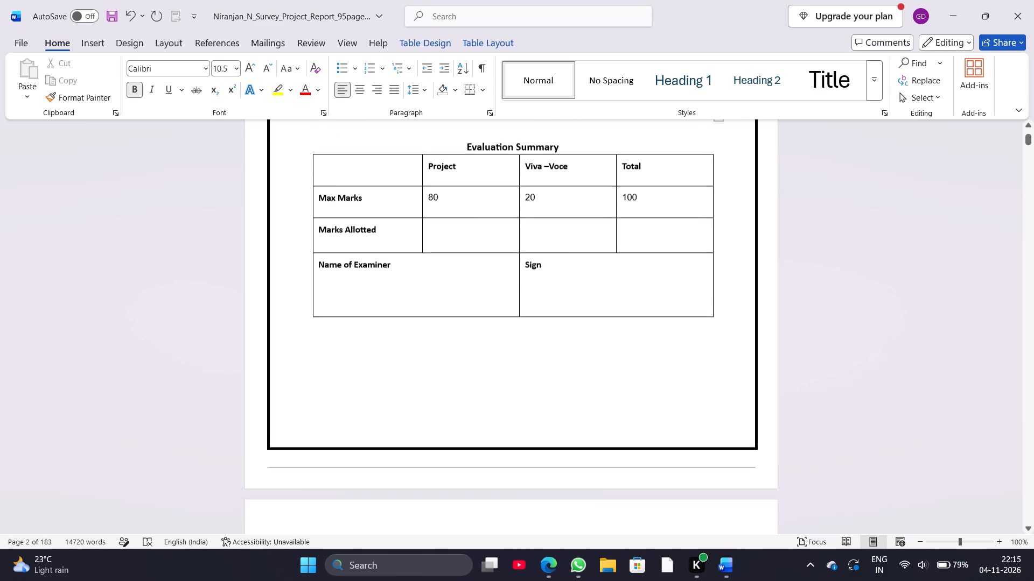
scroll(514, 387, down, 5)
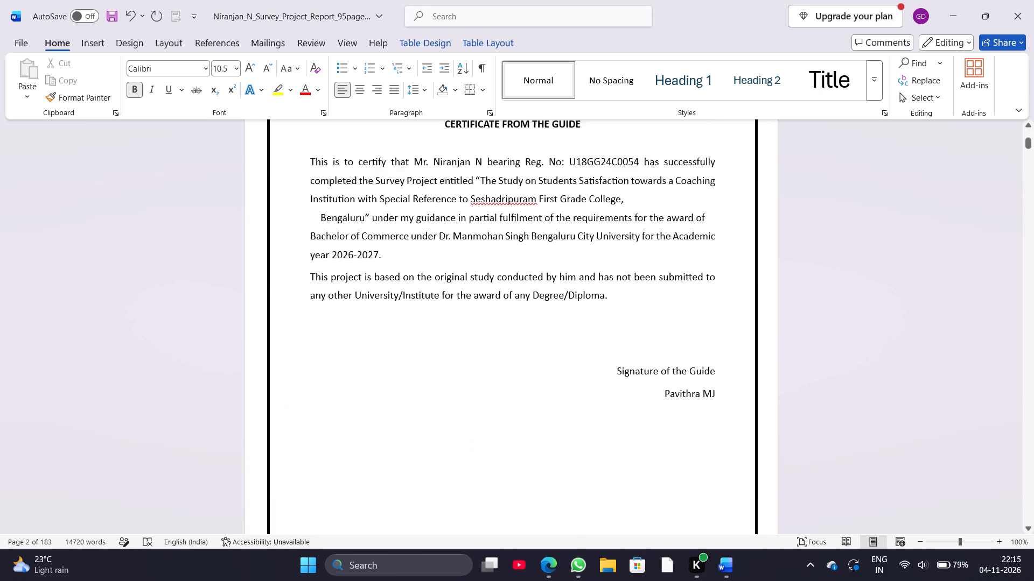
scroll(514, 387, up, 4)
scroll(514, 387, down, 1)
scroll(514, 387, up, 1)
scroll(514, 387, down, 1)
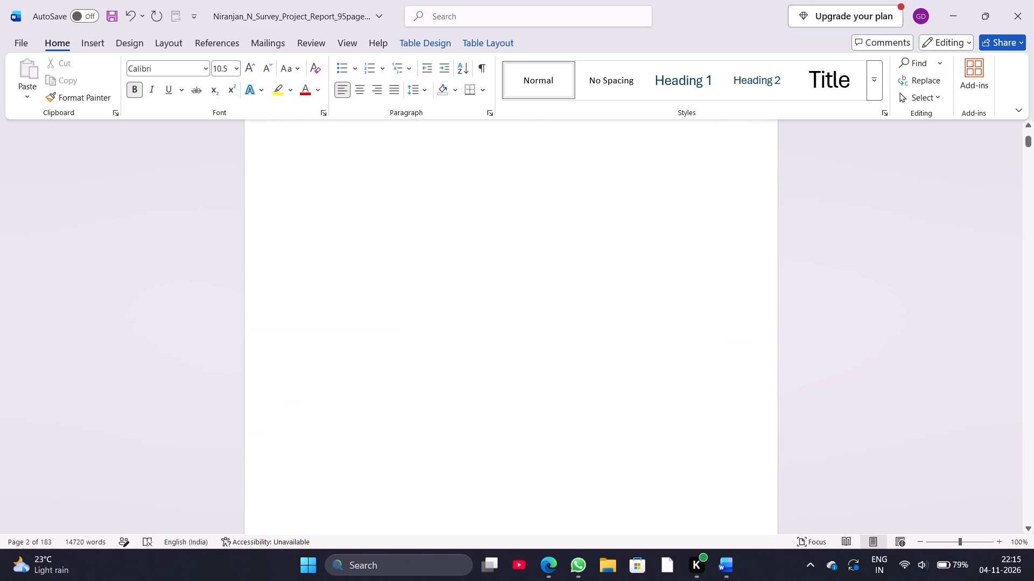
scroll(514, 387, down, 1)
right_click(514, 387)
scroll(514, 387, up, 3)
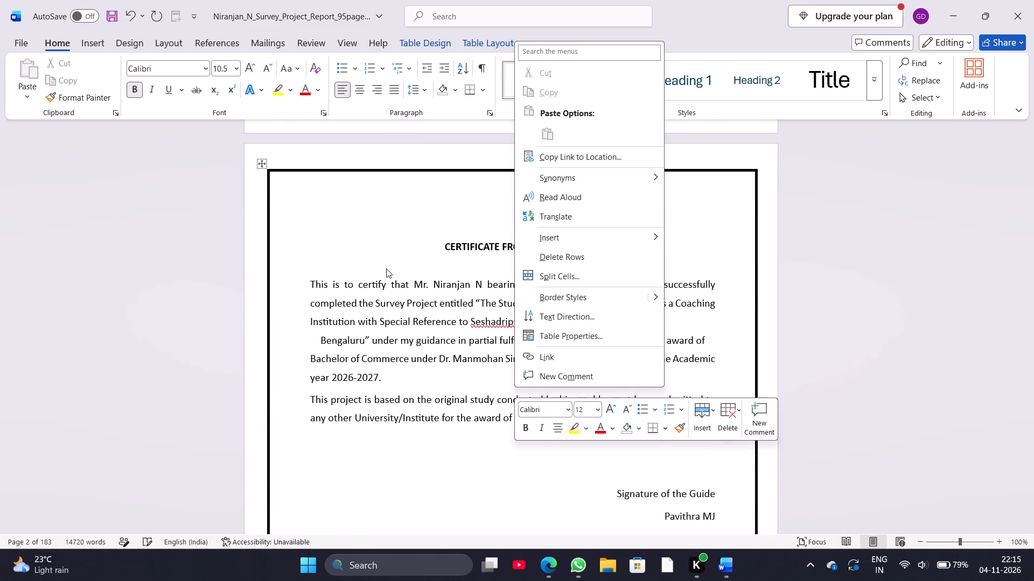
double_click(370, 216)
key(Delete)
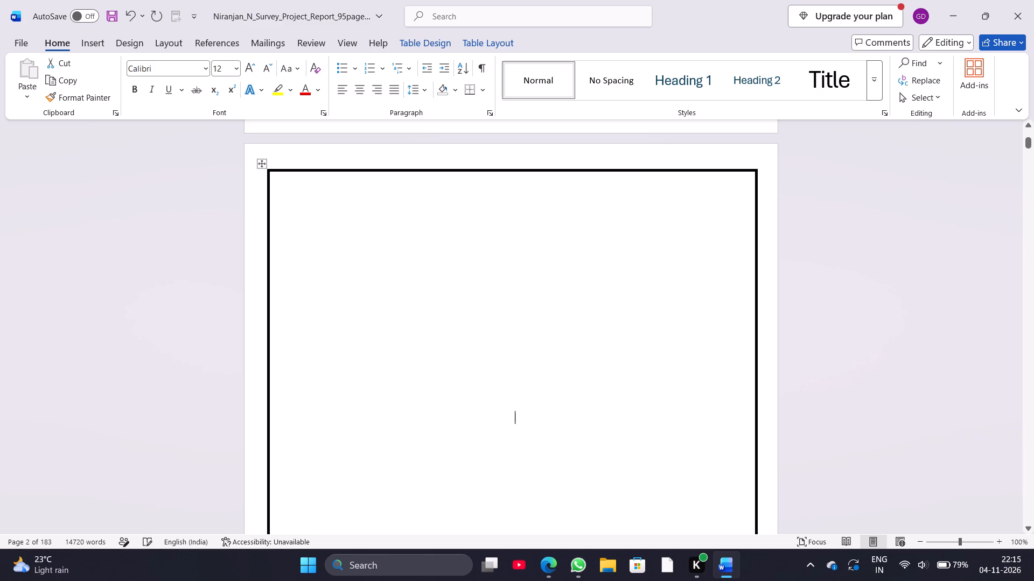
click(358, 173)
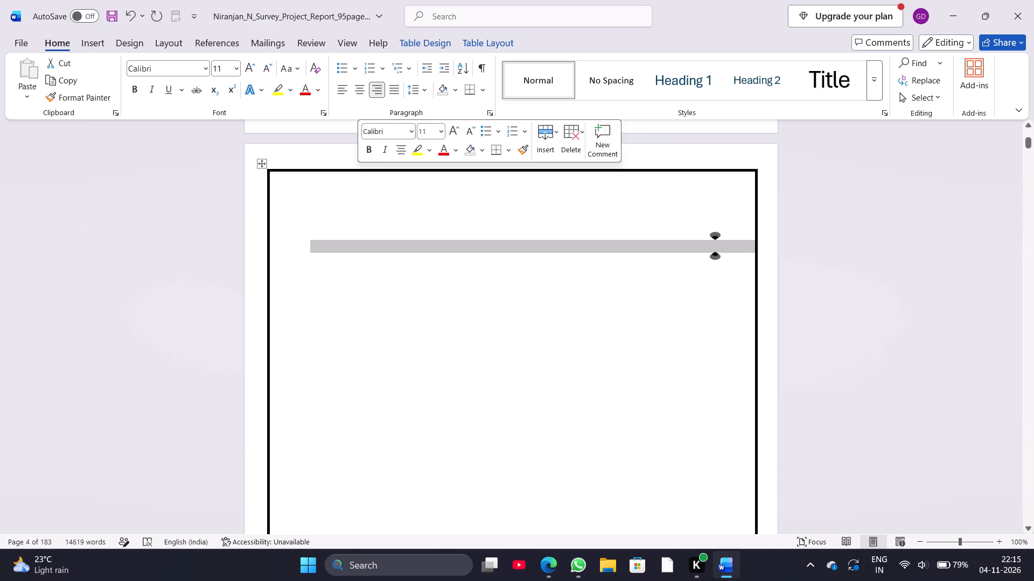
Delete all the text inside the frame of the "Declaration by the Student" page, keeping the border.
scroll(354, 308, down, 6)
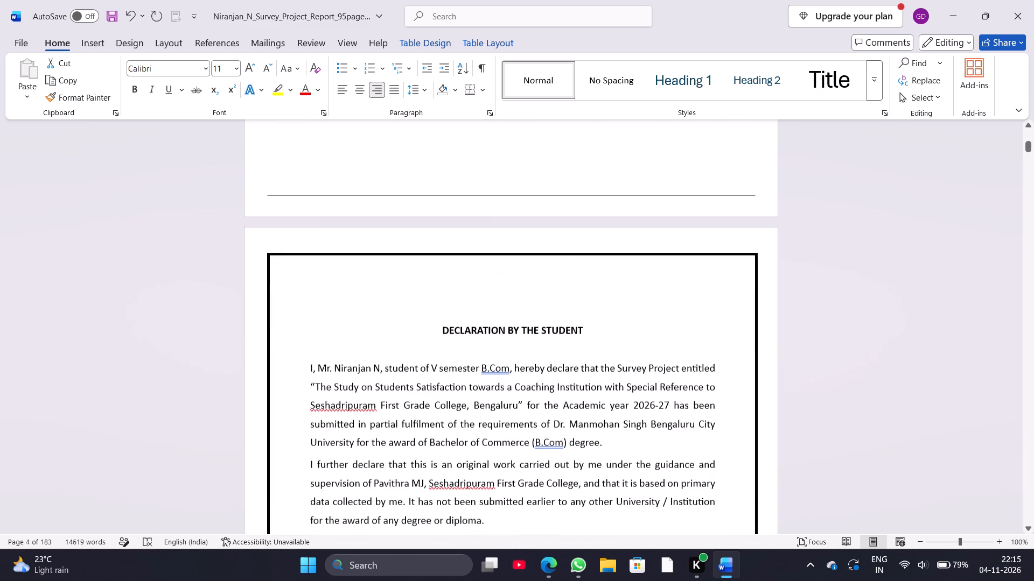
double_click(340, 262)
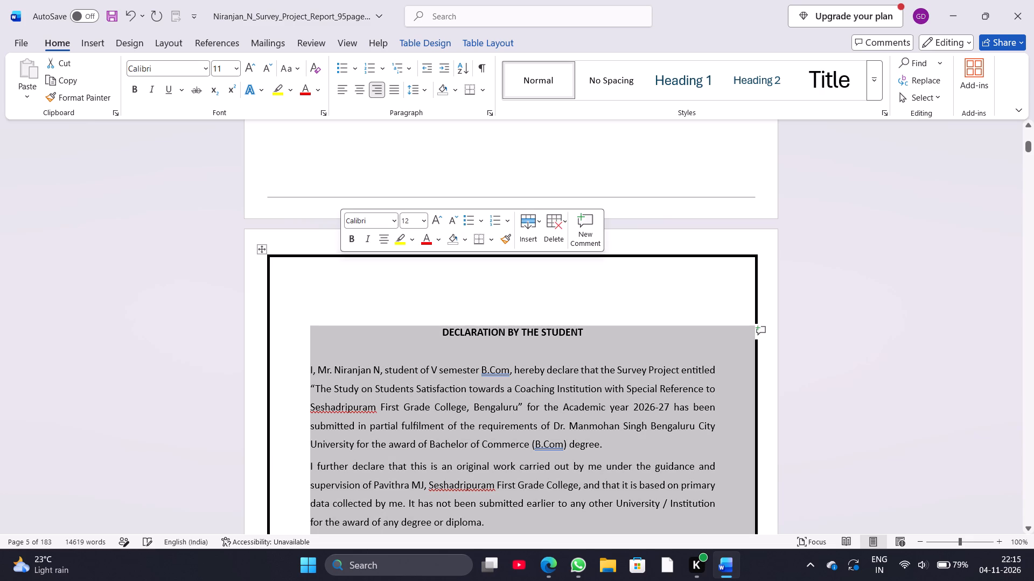
double_click(264, 252)
double_click(264, 252)
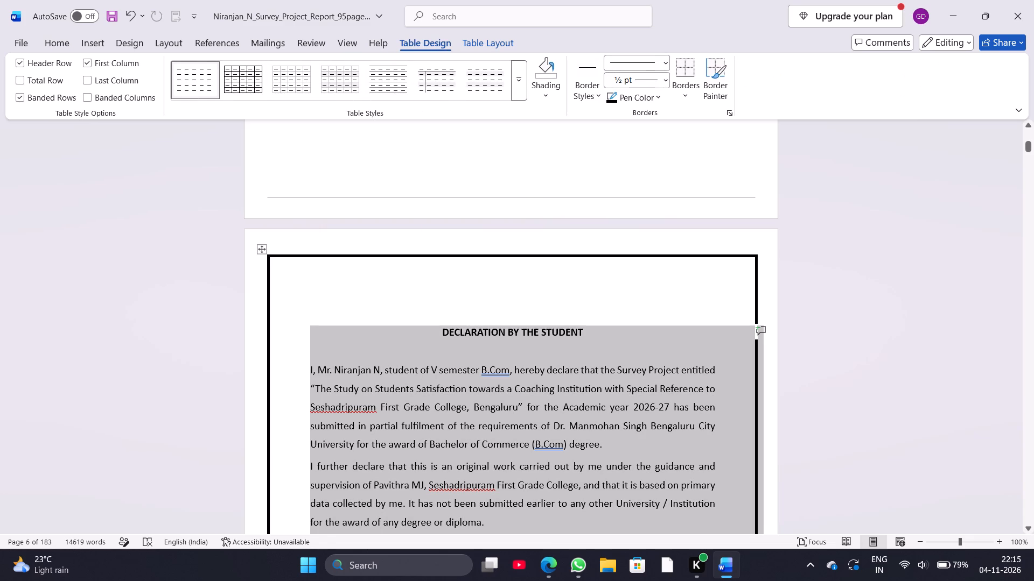
key(Delete)
key(Delete)
Delete all the text inside the frame of the "Acknowledgement" page, keeping the border.
scroll(264, 252, down, 7)
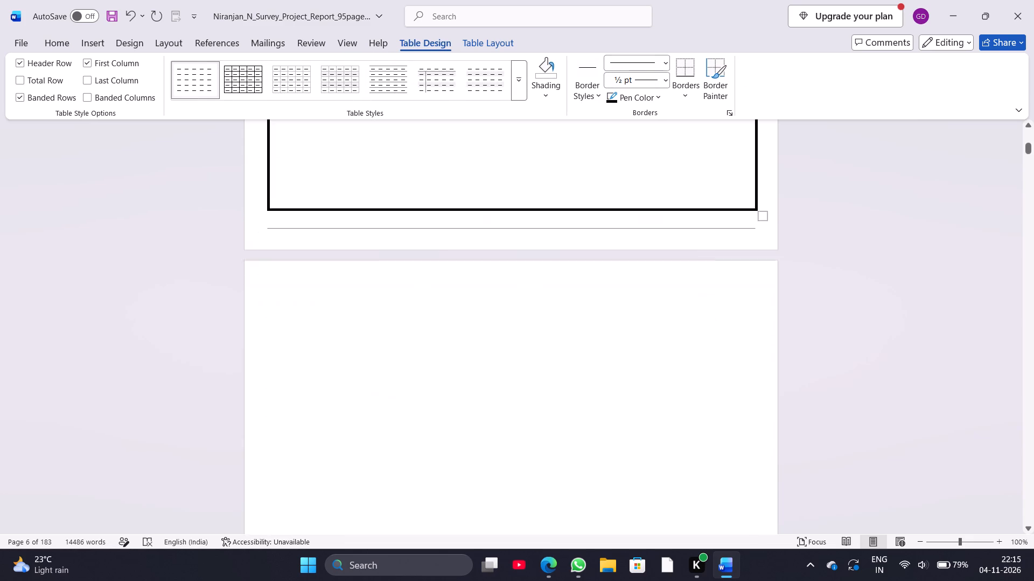
scroll(264, 252, down, 5)
scroll(264, 252, up, 3)
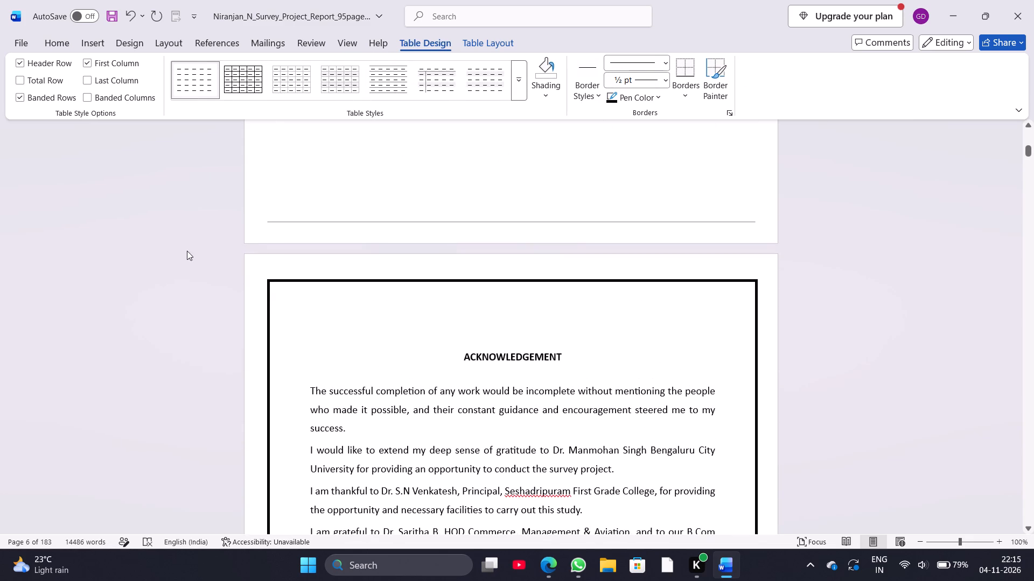
double_click(284, 305)
key(Delete)
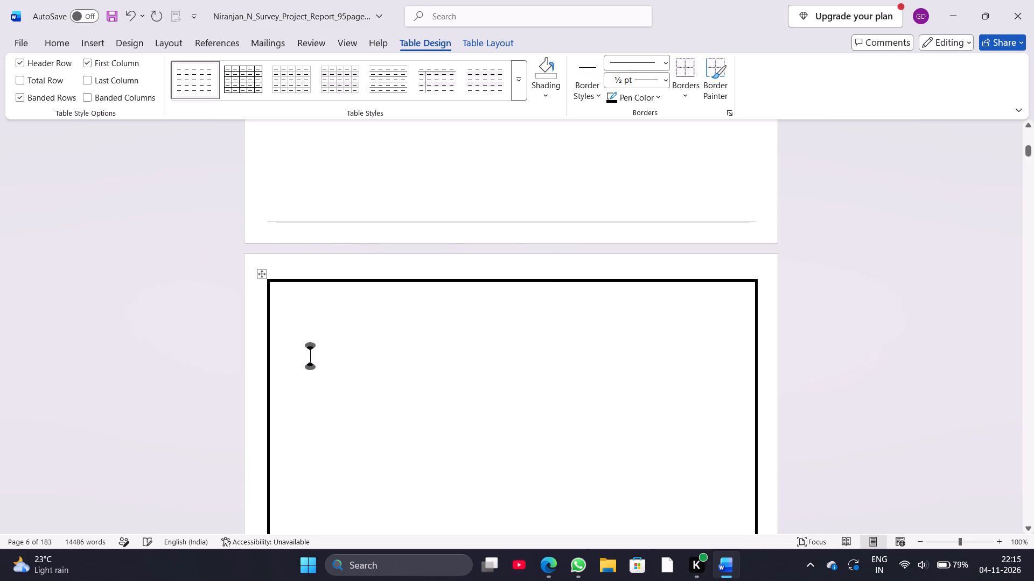
Open the recent document "B.Com Format" from the Downloads folder.
scroll(284, 305, down, 11)
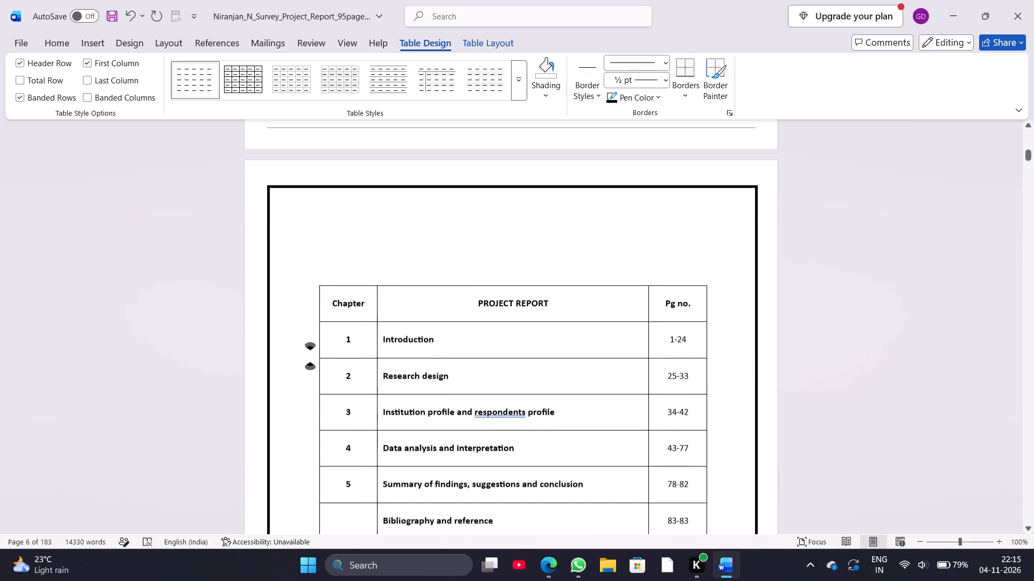
scroll(284, 305, down, 3)
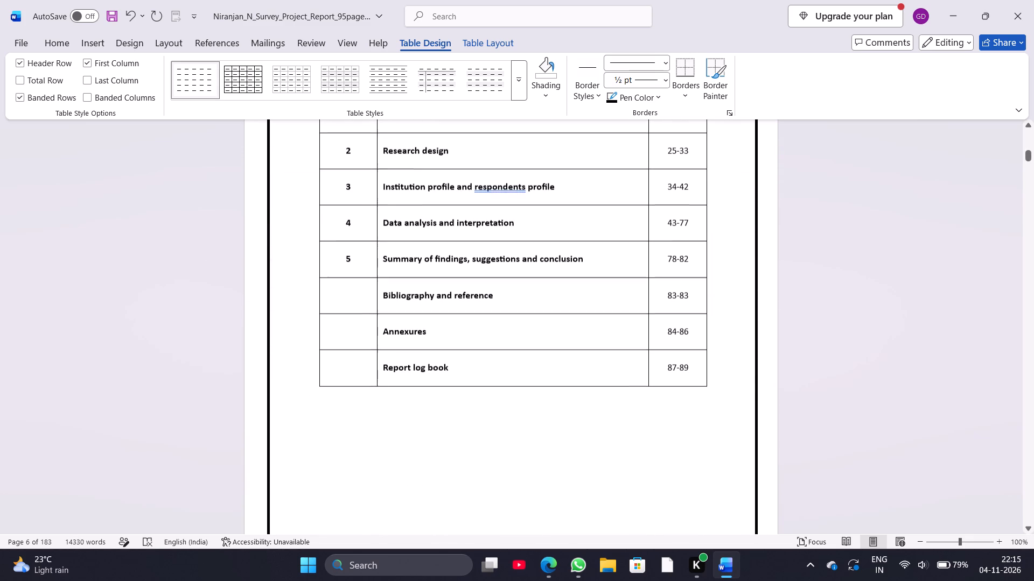
scroll(284, 305, up, 8)
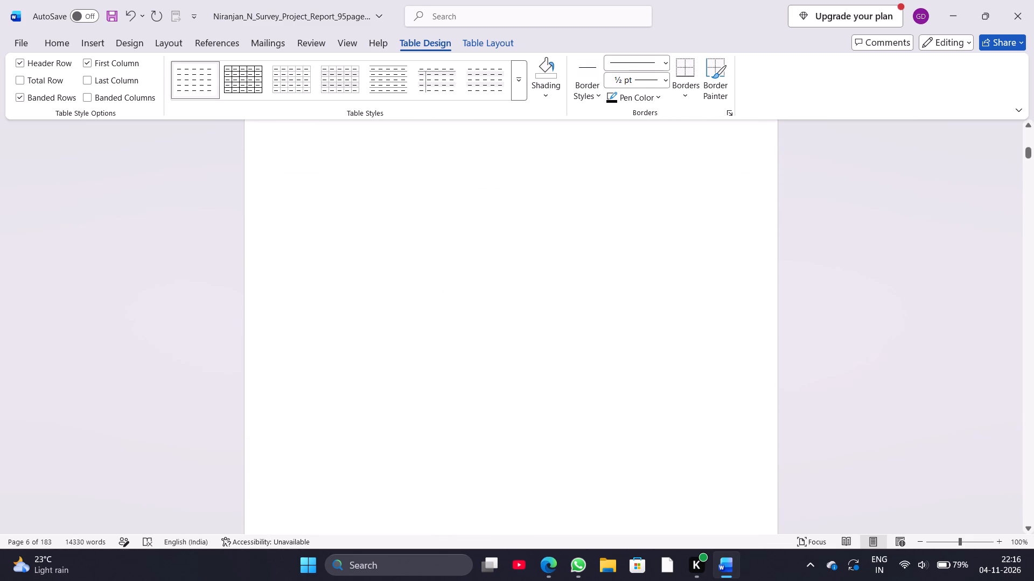
scroll(284, 305, up, 20)
scroll(284, 305, up, 2)
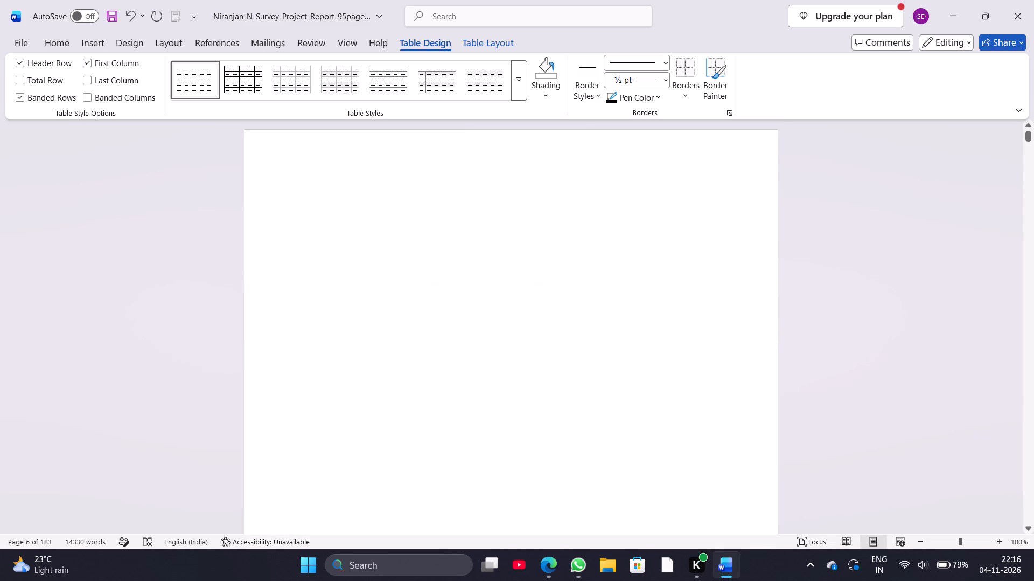
click(65, 47)
click(22, 39)
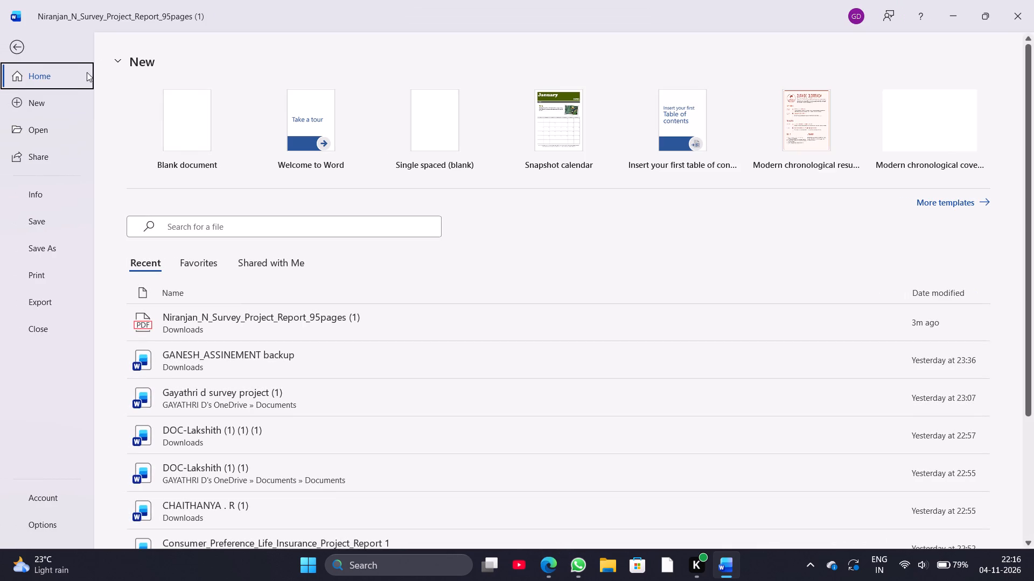
scroll(242, 490, down, 1)
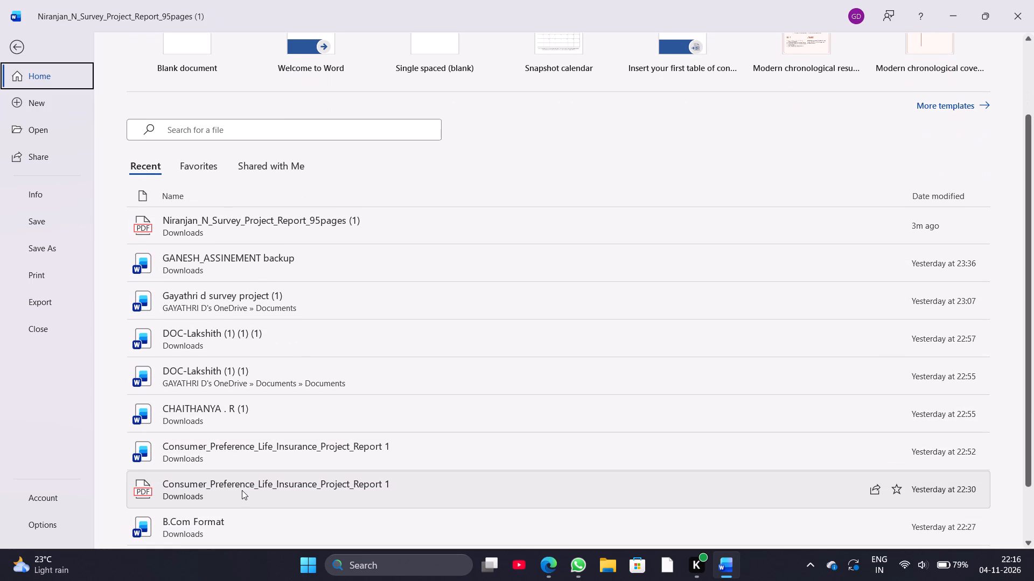
scroll(242, 490, down, 1)
click(239, 529)
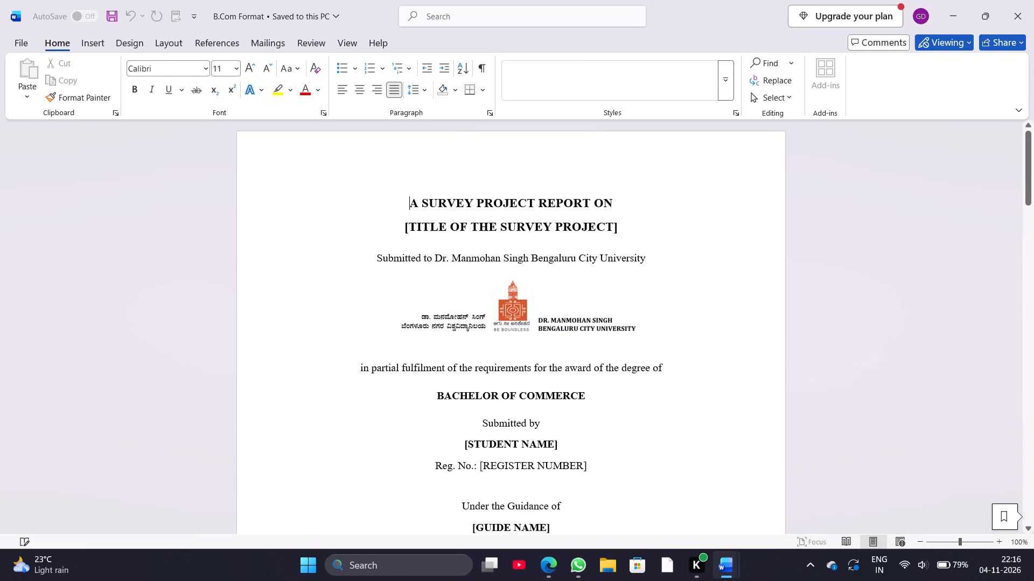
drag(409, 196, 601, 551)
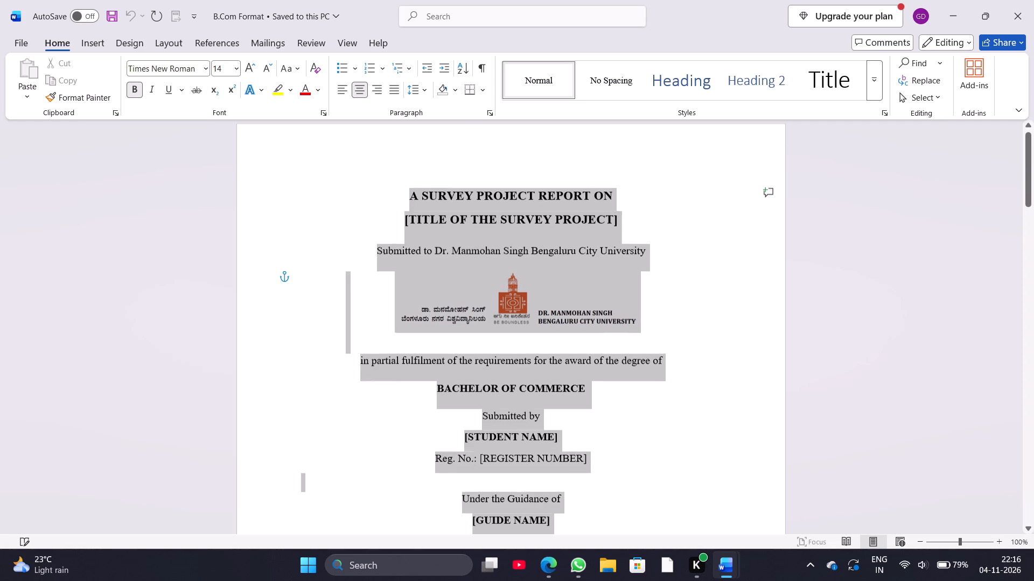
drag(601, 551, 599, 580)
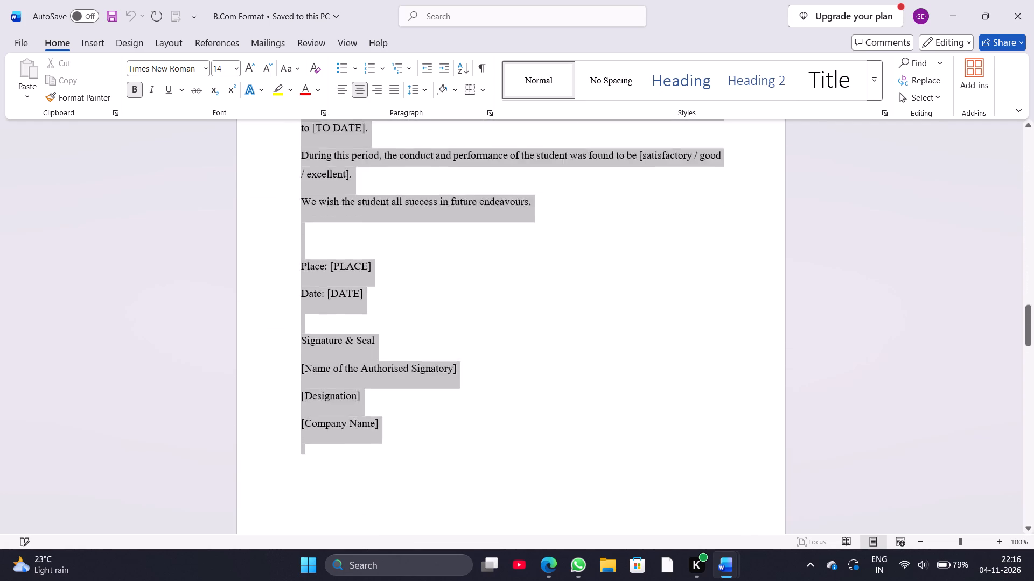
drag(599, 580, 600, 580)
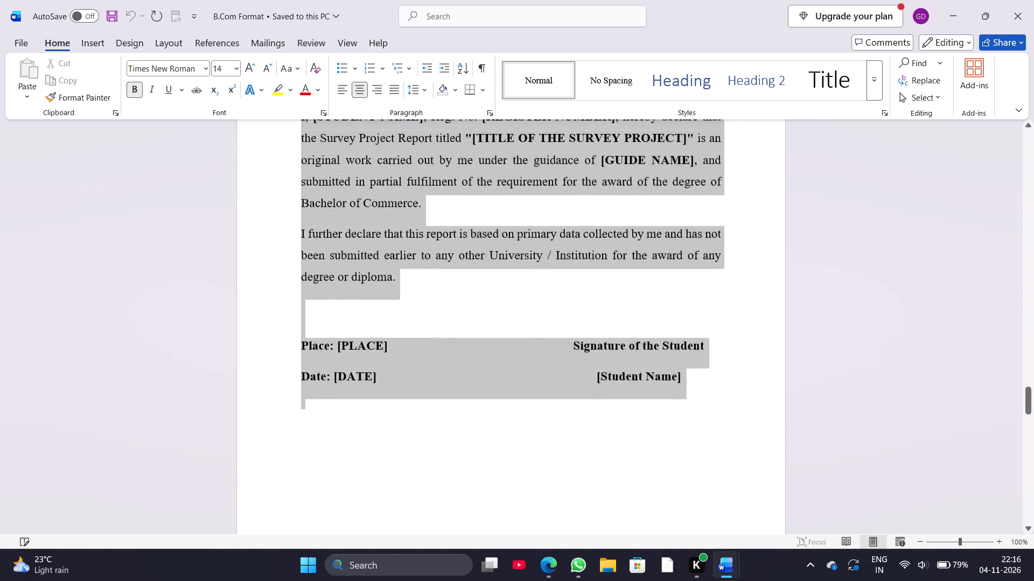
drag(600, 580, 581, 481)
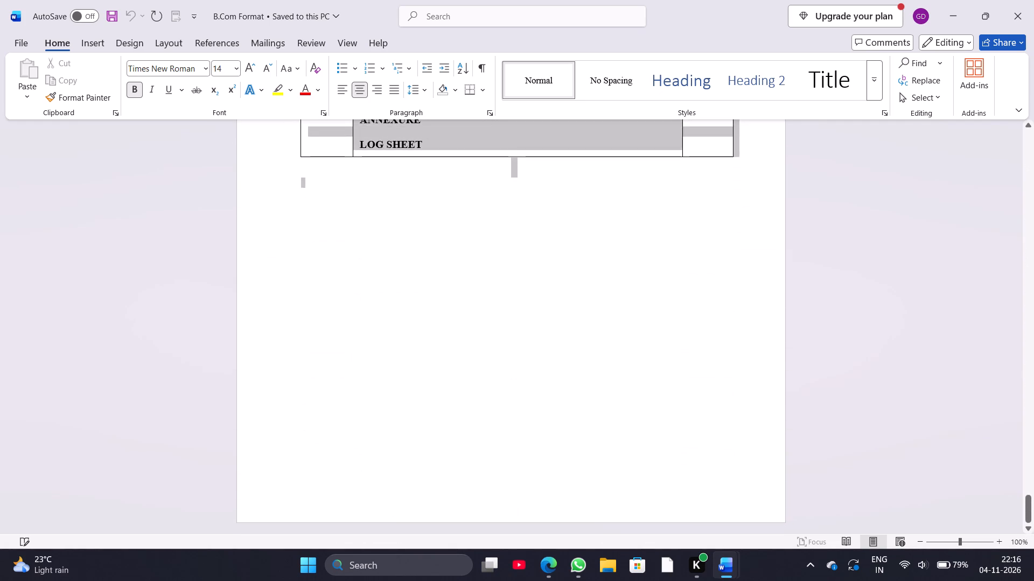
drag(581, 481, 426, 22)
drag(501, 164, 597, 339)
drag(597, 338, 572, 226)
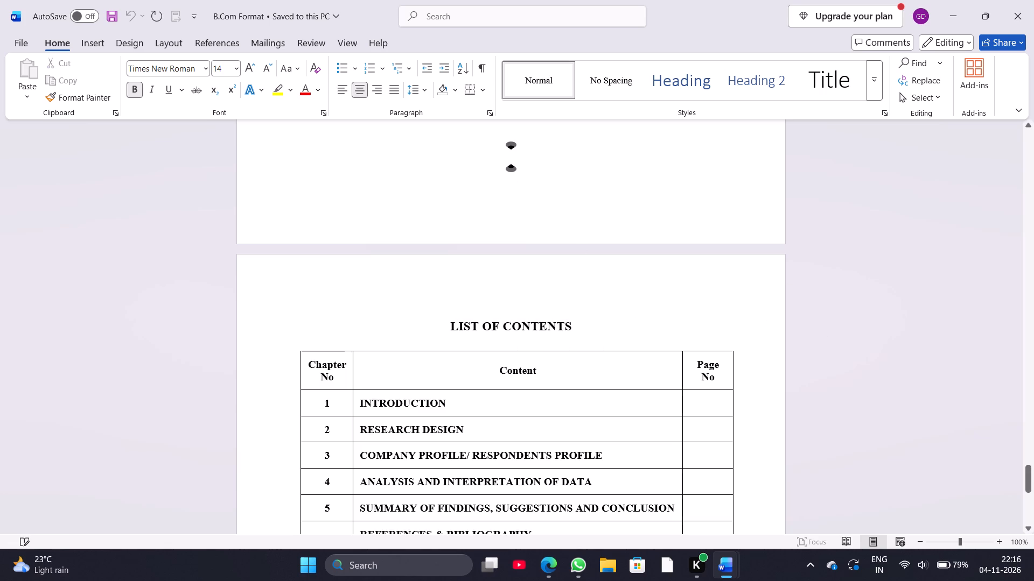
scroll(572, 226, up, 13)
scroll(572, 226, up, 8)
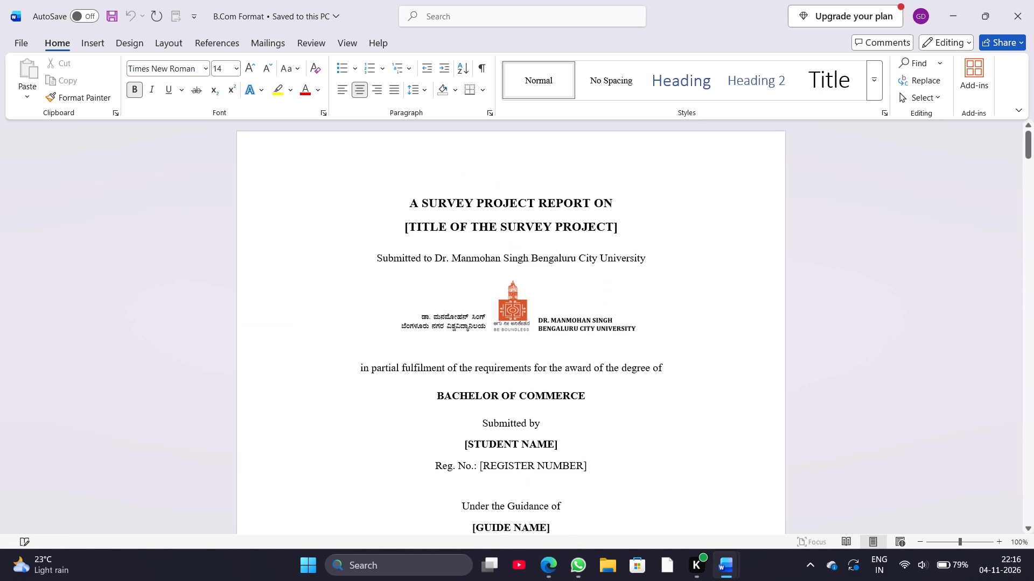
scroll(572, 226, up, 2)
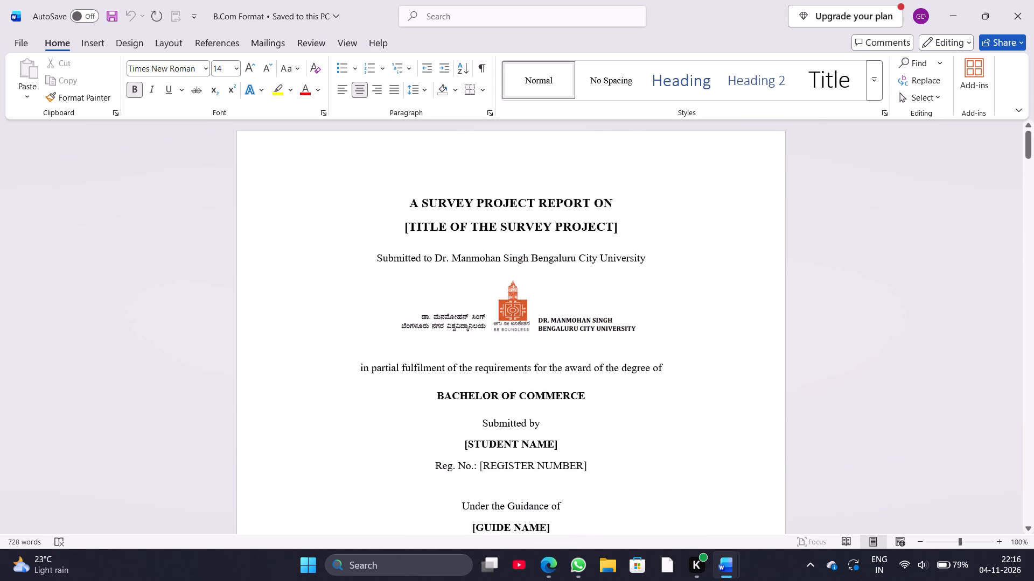
Copy the B.Com Format content from the "A SURVEY PROJECT REPORT ON" title through the end of the acknowledgement page.
click(408, 199)
drag(408, 199, 710, 511)
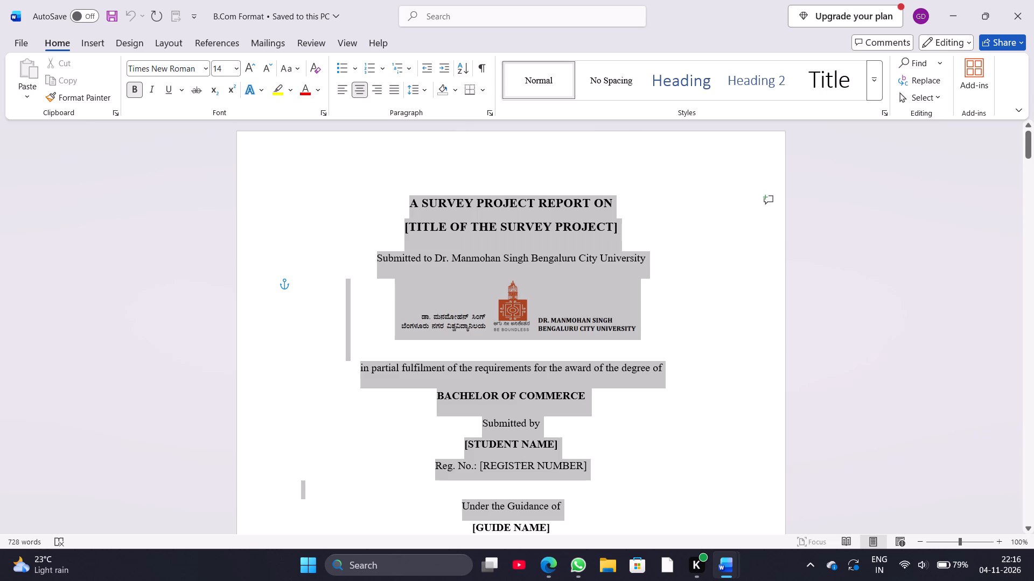
drag(710, 511, 716, 580)
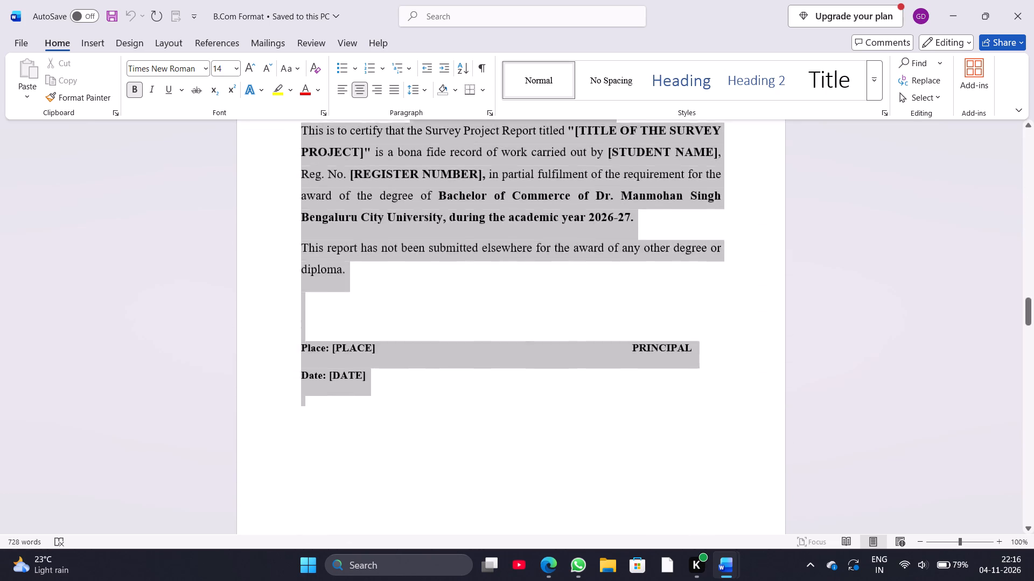
drag(716, 580, 765, 580)
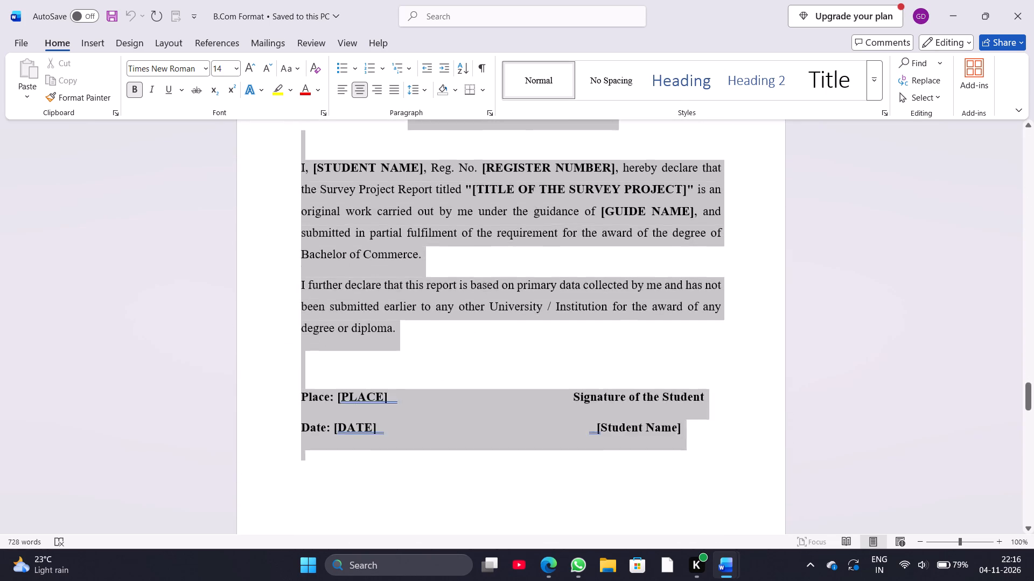
drag(765, 580, 717, 459)
key(ctrl+c)
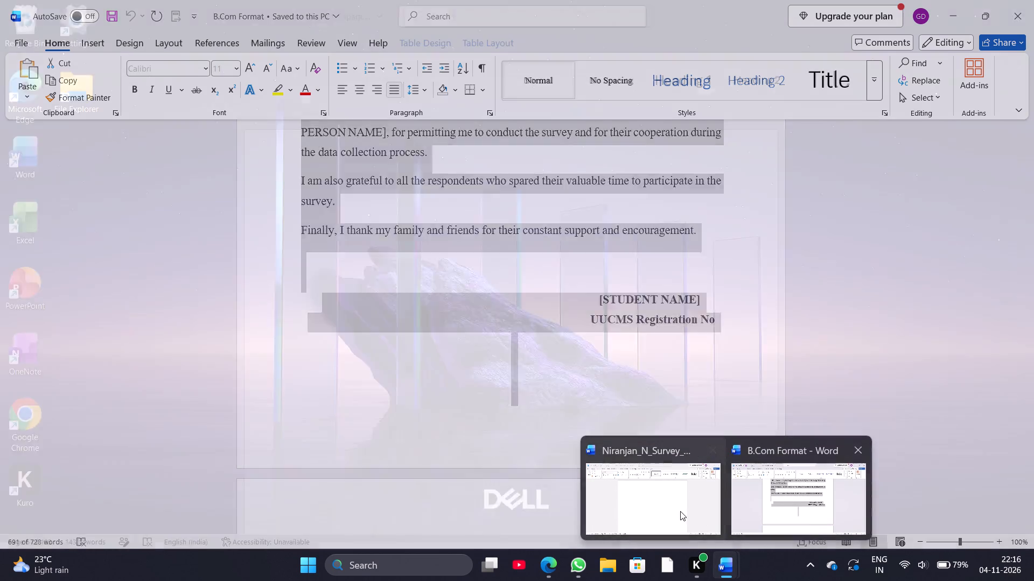
Switch to the survey project report document and paste the copied format pages at the start of its emptied first page.
click(679, 511)
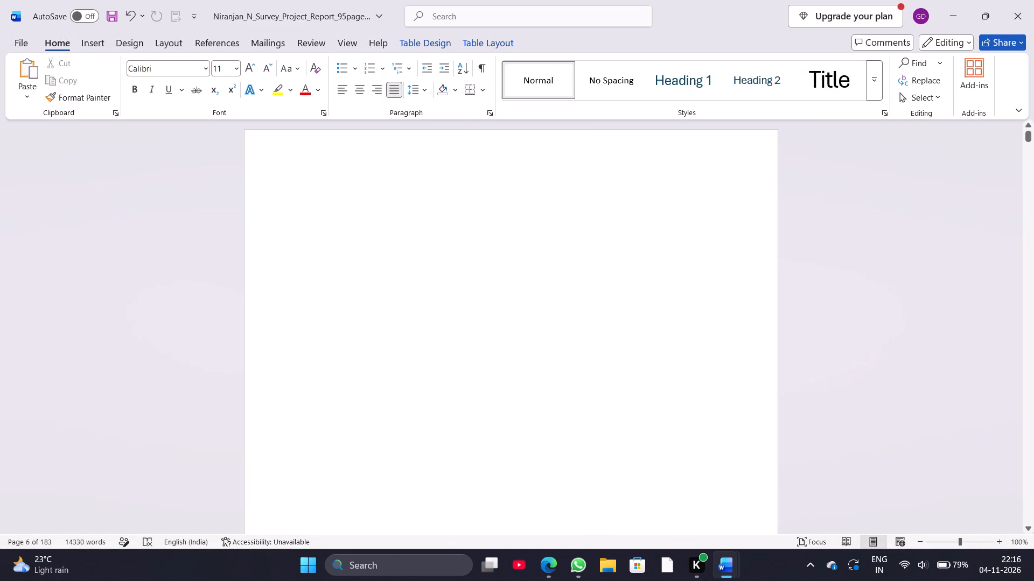
scroll(503, 336, up, 1)
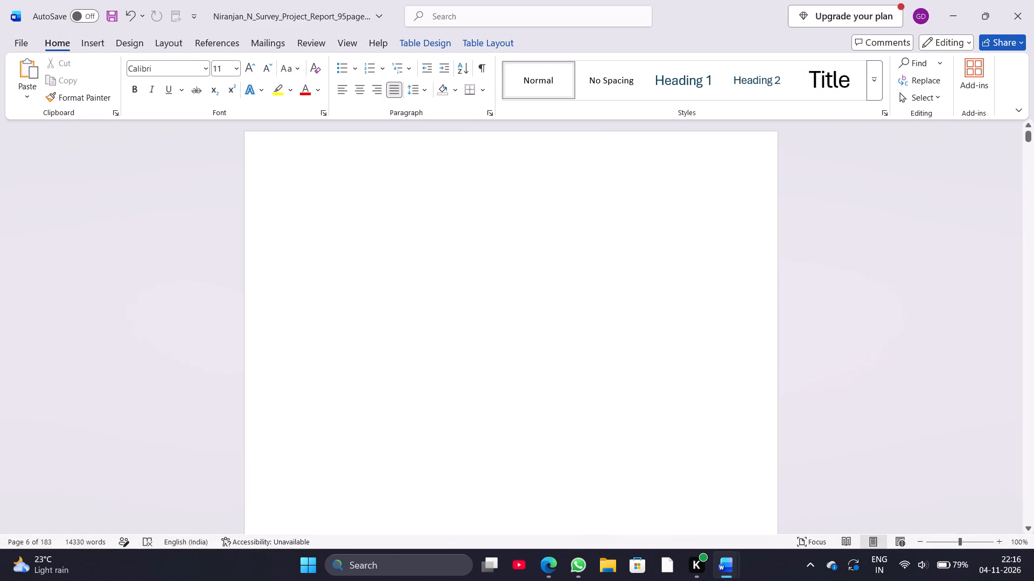
click(290, 169)
click(282, 188)
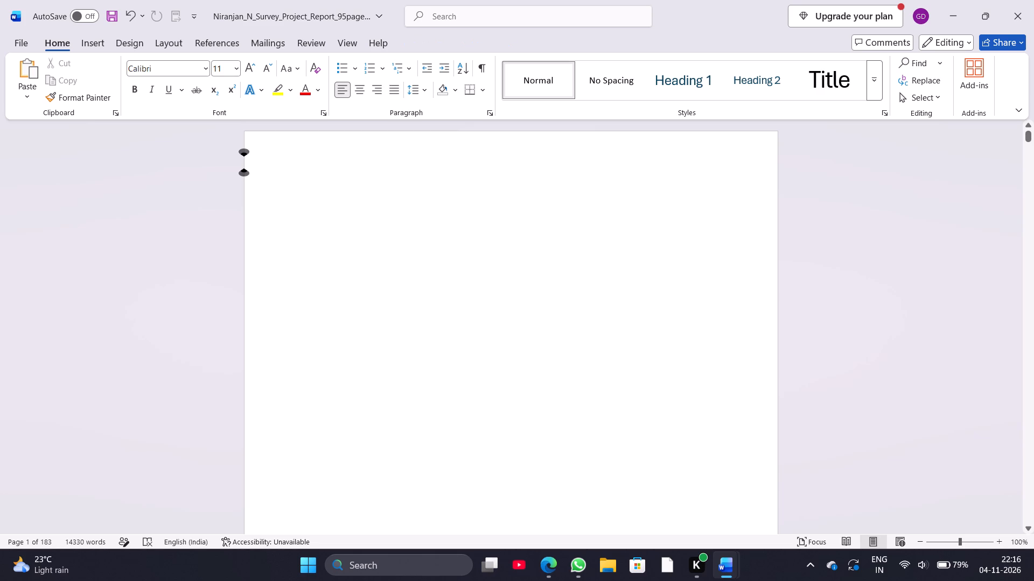
double_click(282, 188)
double_click(294, 199)
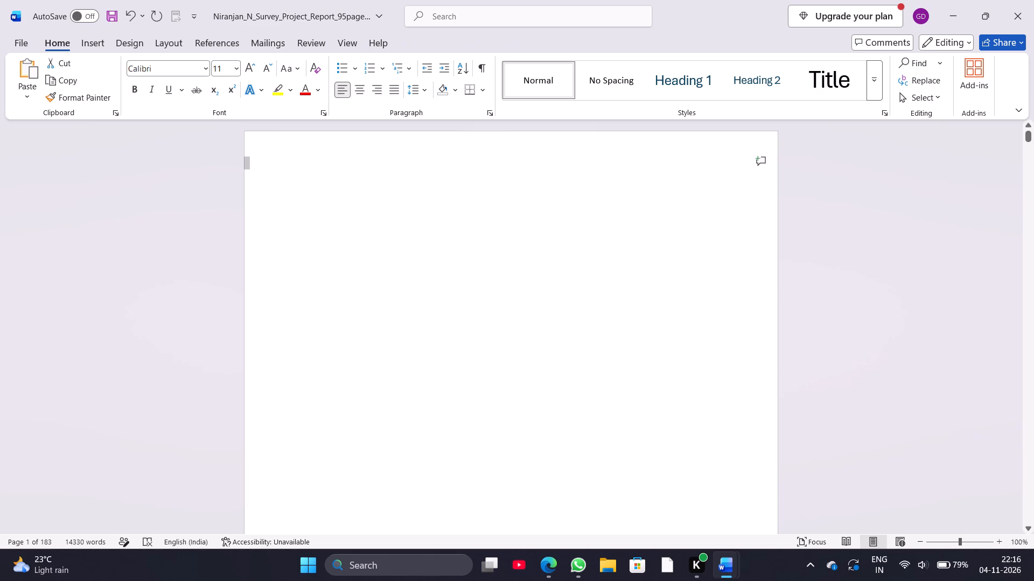
click(294, 199)
scroll(294, 199, up, 2)
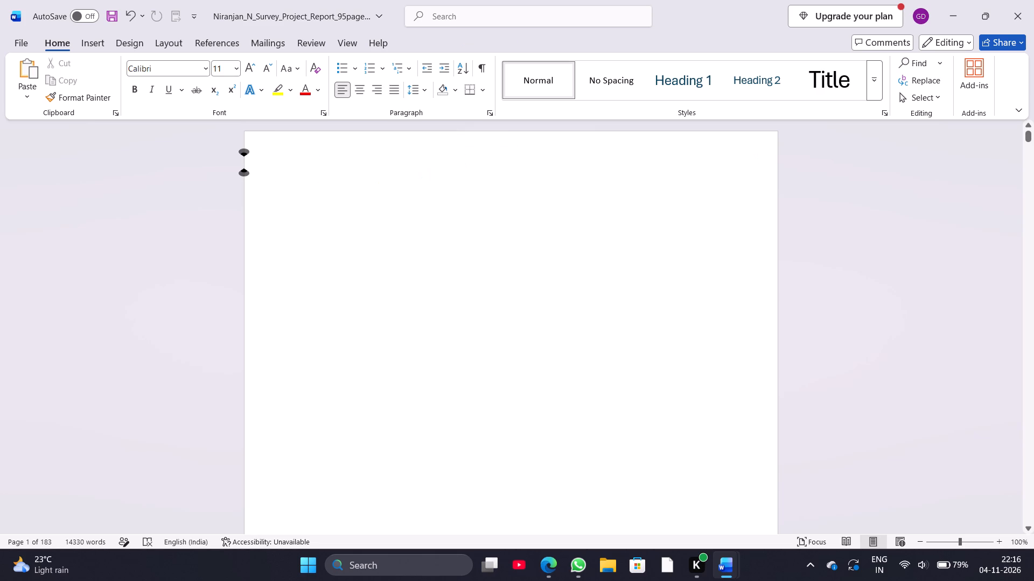
key(ctrl+v)
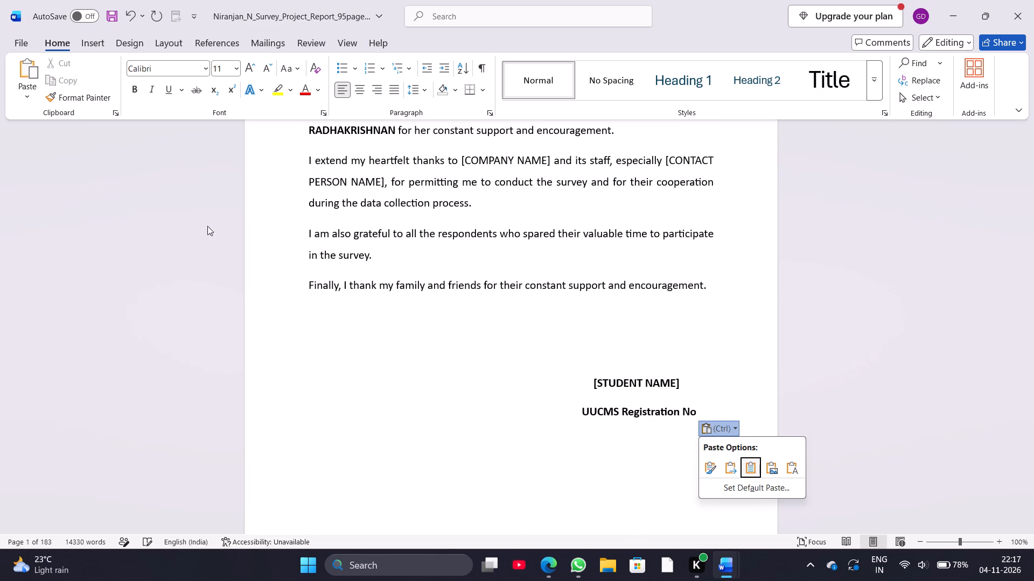
click(288, 363)
Move the university logo on the title page up between the "Submitted to" line and the "in partial fulfilment" line.
scroll(288, 363, up, 19)
scroll(288, 363, up, 4)
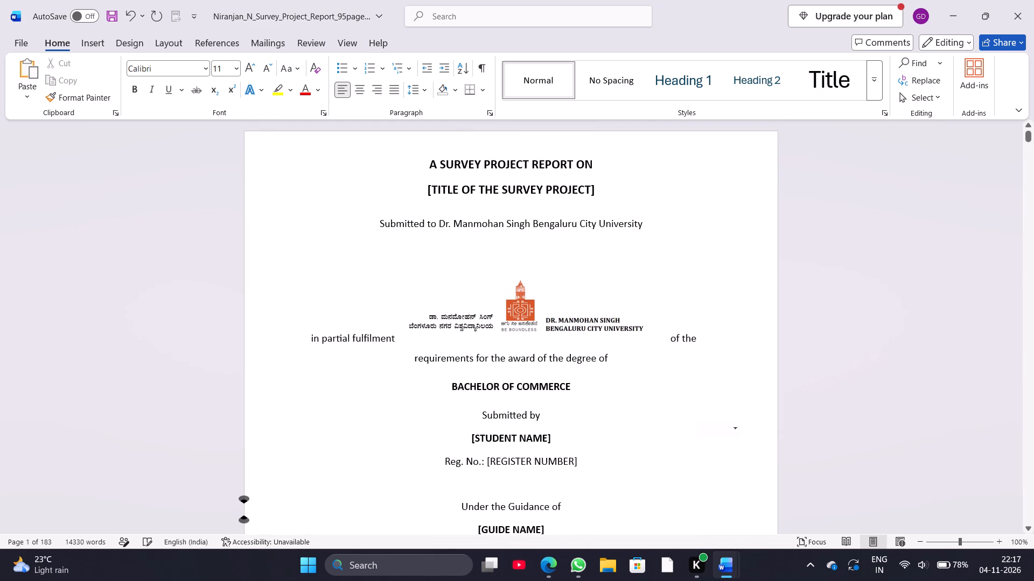
scroll(288, 363, up, 2)
click(429, 315)
drag(429, 315, 426, 272)
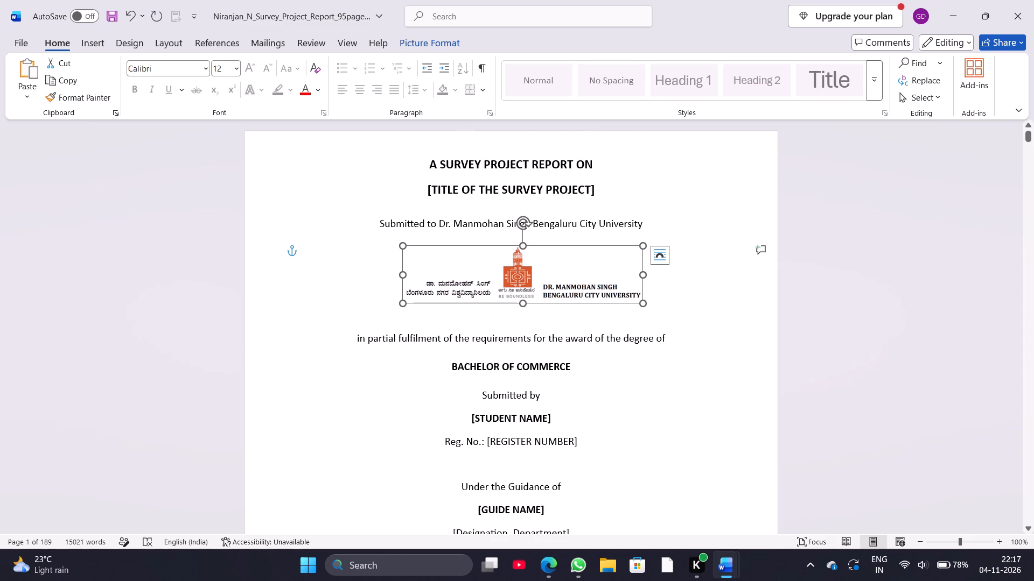
Delete the "[TITLE OF THE SURVEY PROJECT]" placeholder under the title page heading, keeping its empty line.
click(597, 191)
key(BackSpace)
key(BackSpace)
key(BackSpace)
key(BackSpace)
key(BackSpace)
key(BackSpace)
key(BackSpace)
key(BackSpace)
key(BackSpace)
key(BackSpace)
key(BackSpace)
key(BackSpace)
key(BackSpace)
key(BackSpace)
key(BackSpace)
key(BackSpace)
key(BackSpace)
key(BackSpace)
key(BackSpace)
key(BackSpace)
key(BackSpace)
key(BackSpace)
key(BackSpace)
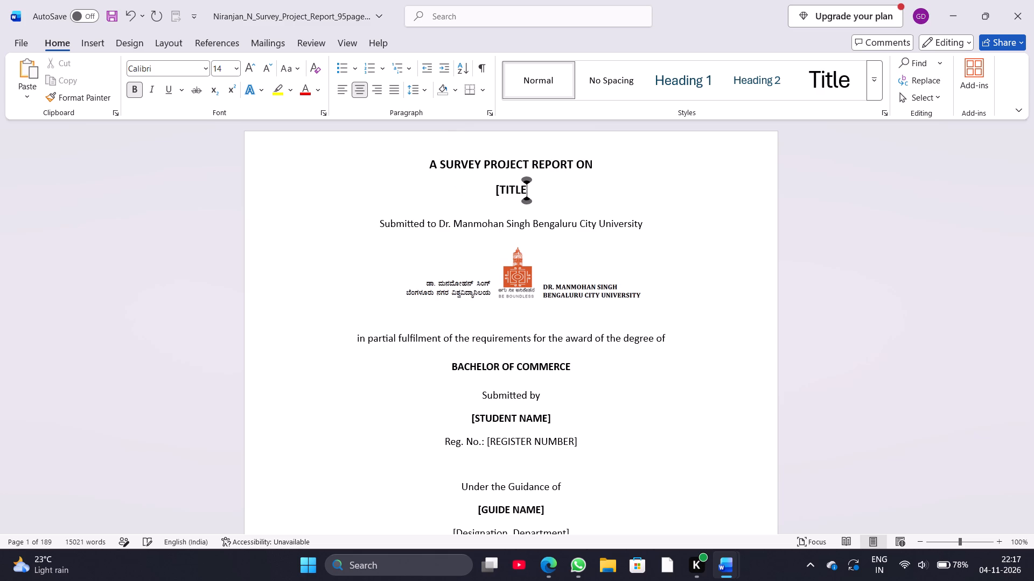
key(BackSpace)
key(BackSpace)
key(BackSpace)
key(BackSpace)
key(BackSpace)
key(BackSpace)
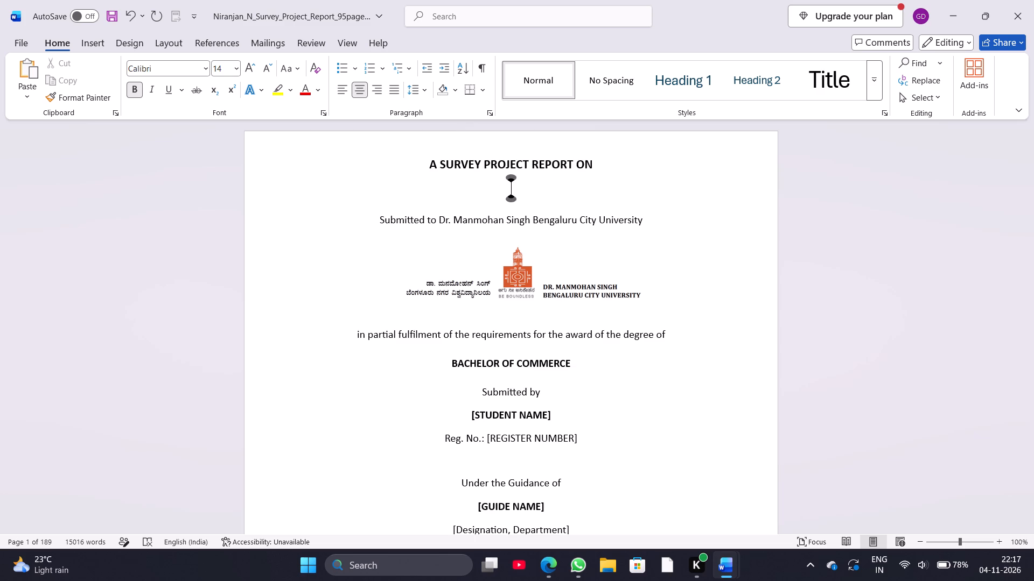
Look through the pasted certificate pages after the title page and return to the title page.
scroll(597, 191, down, 12)
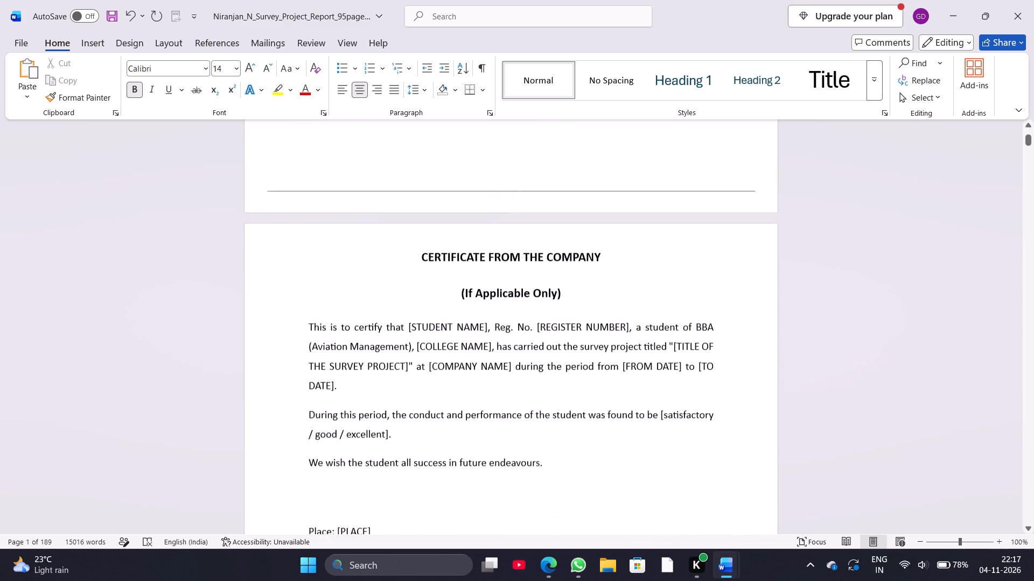
scroll(597, 191, down, 8)
scroll(597, 191, up, 11)
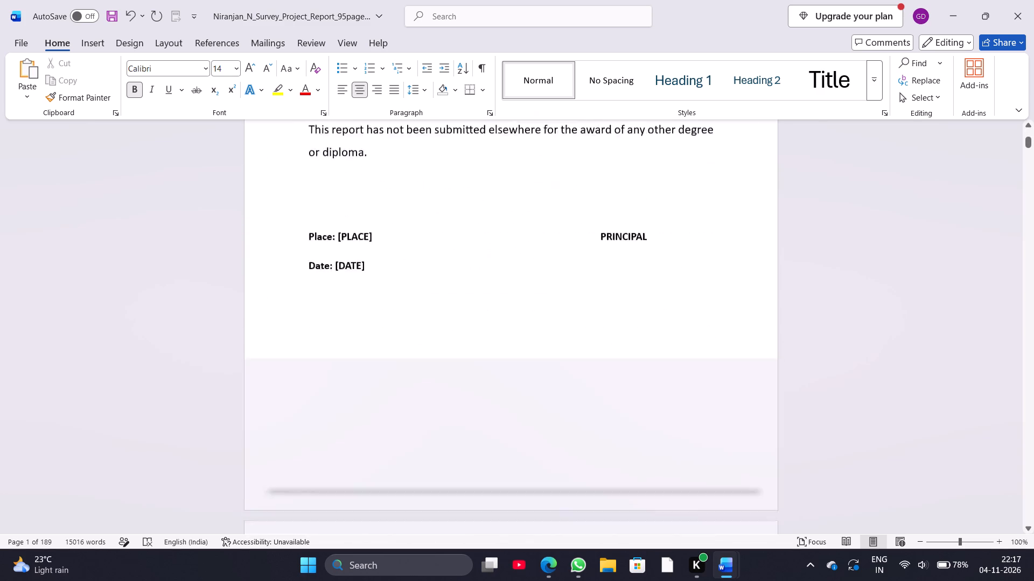
scroll(597, 191, up, 1)
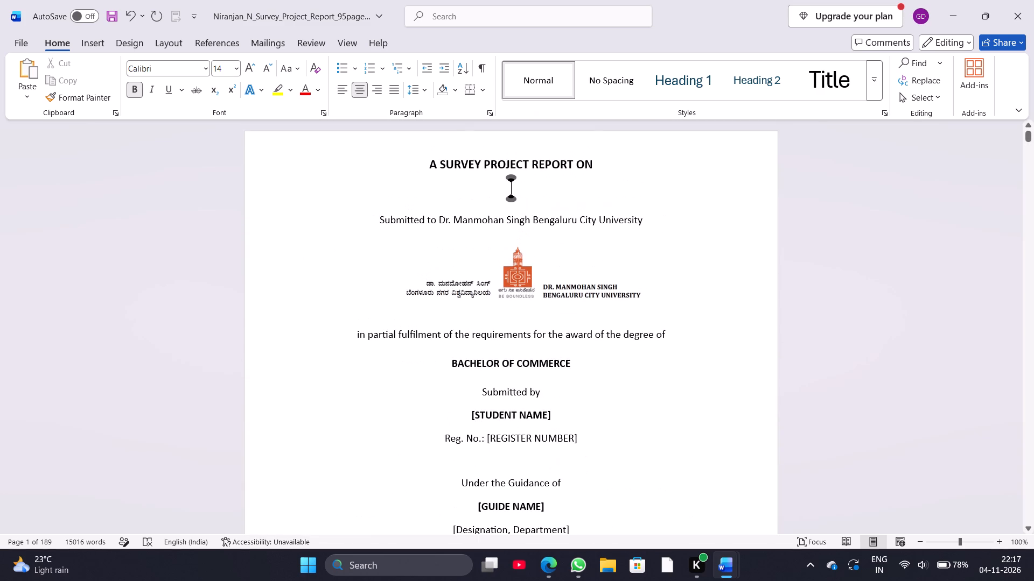
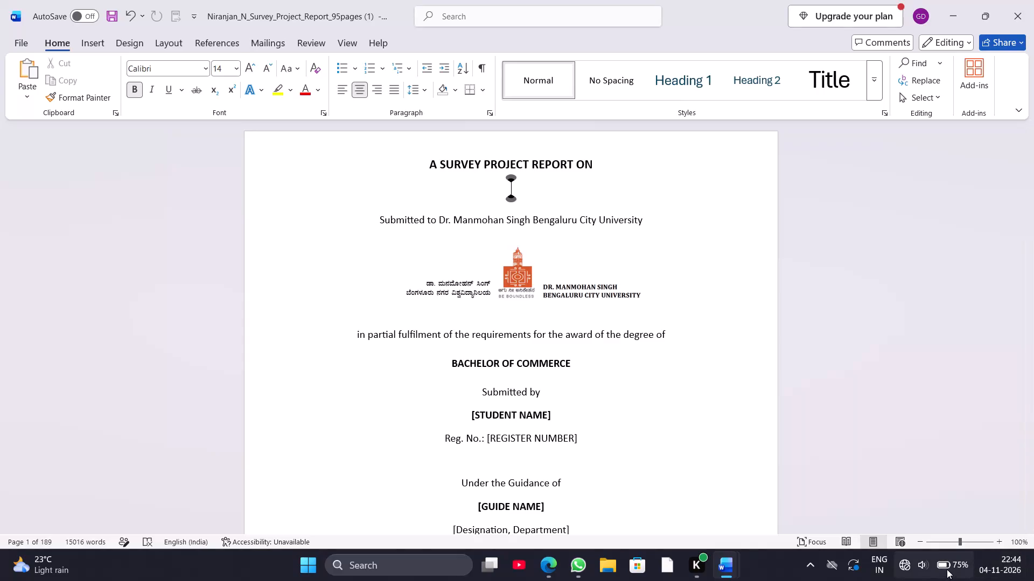
Lower the laptop's screen brightness to nearly its minimum in the Windows quick settings.
click(931, 565)
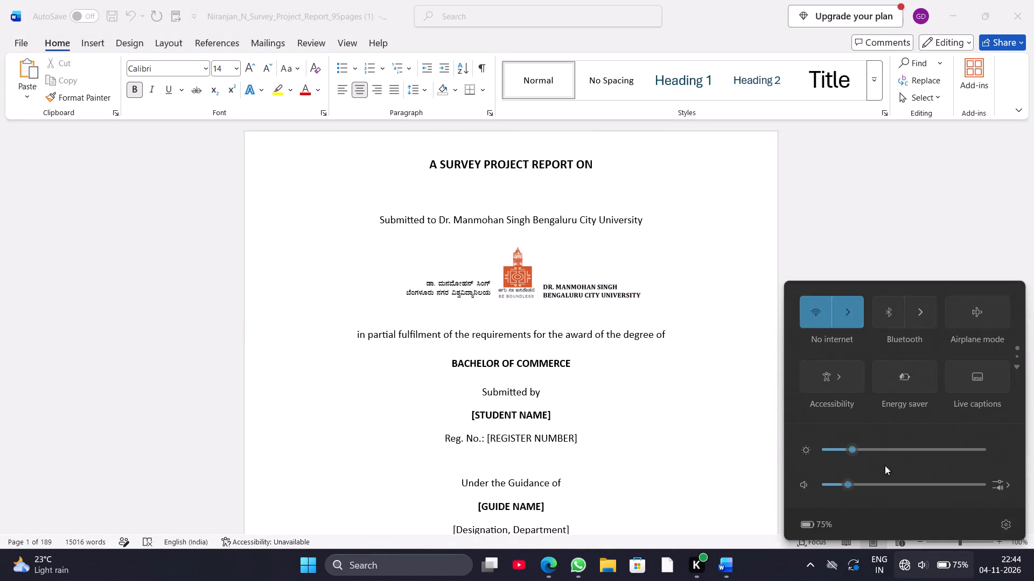
click(826, 450)
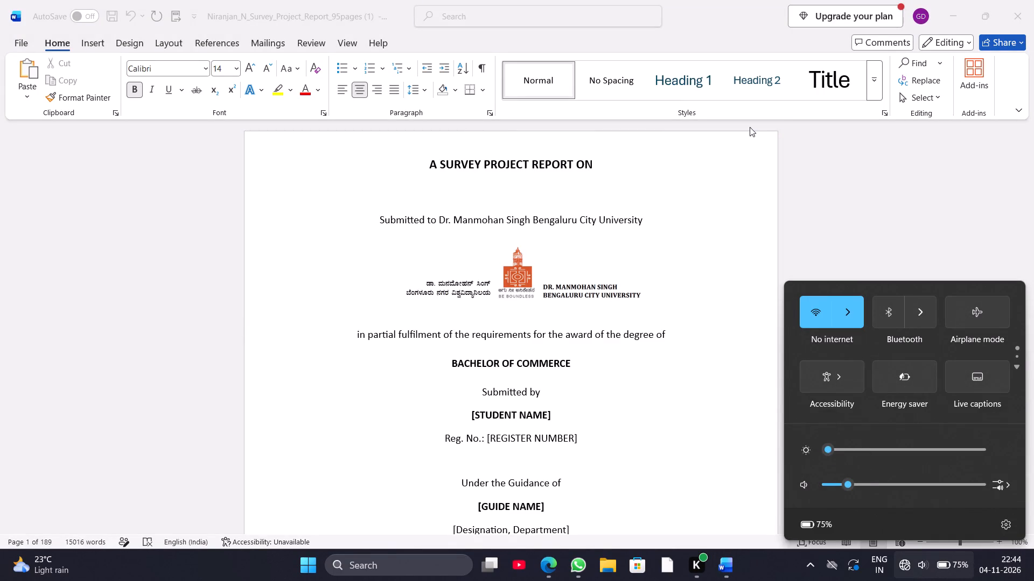
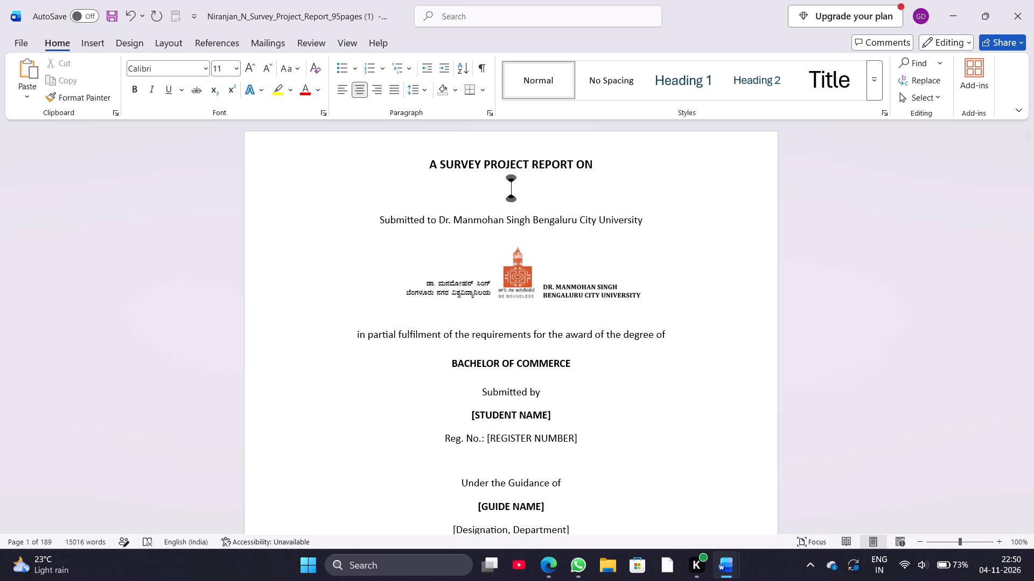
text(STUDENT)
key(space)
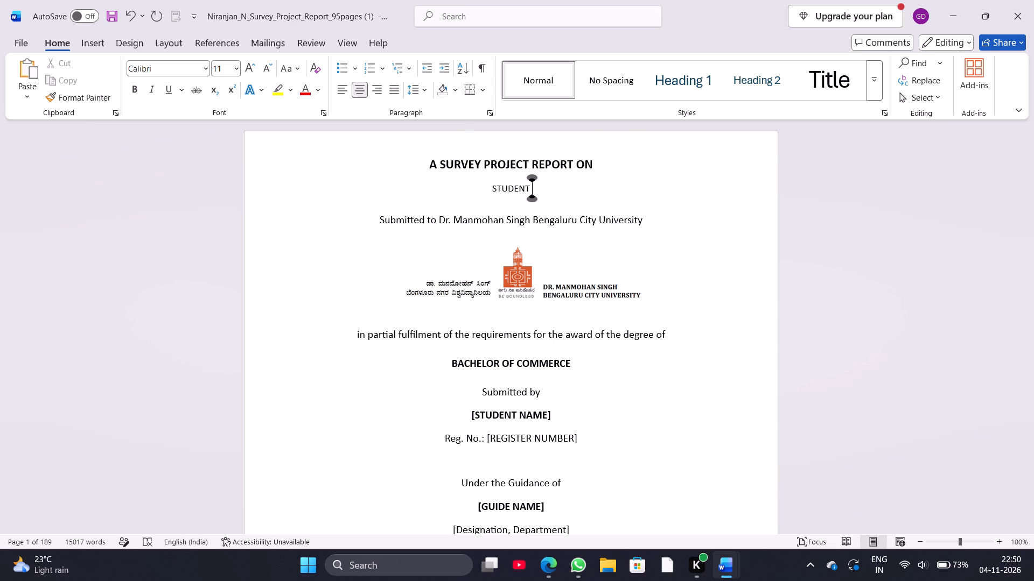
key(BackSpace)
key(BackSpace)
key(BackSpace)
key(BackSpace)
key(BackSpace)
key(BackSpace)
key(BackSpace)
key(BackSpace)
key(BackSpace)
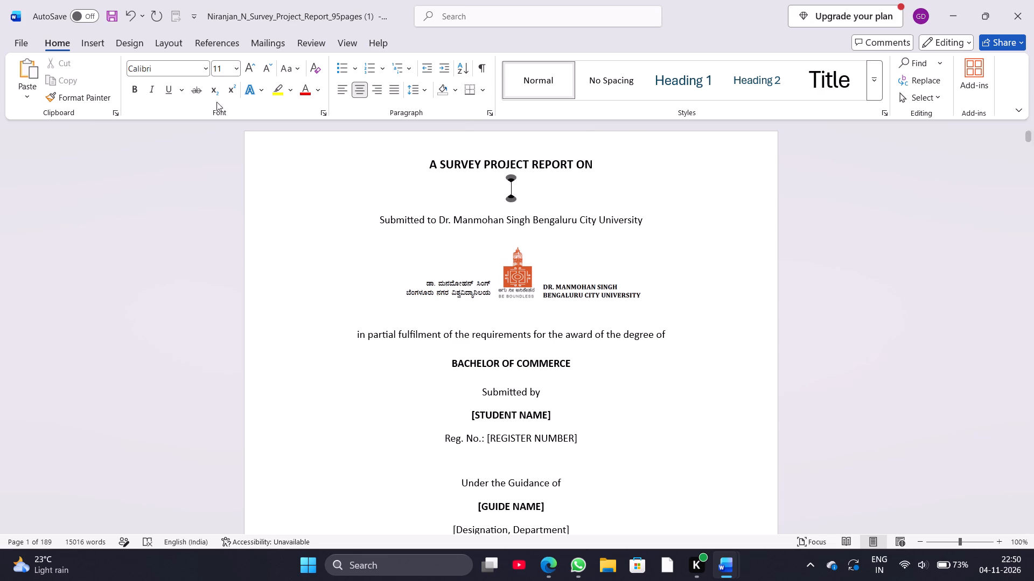
On the empty line under the title page heading, enter "A STUDY ON STUDENT SATISFACTION TOWARDS SERVICE OF SFGC INSTITUTION" in bold 14-point Times New Roman.
click(204, 72)
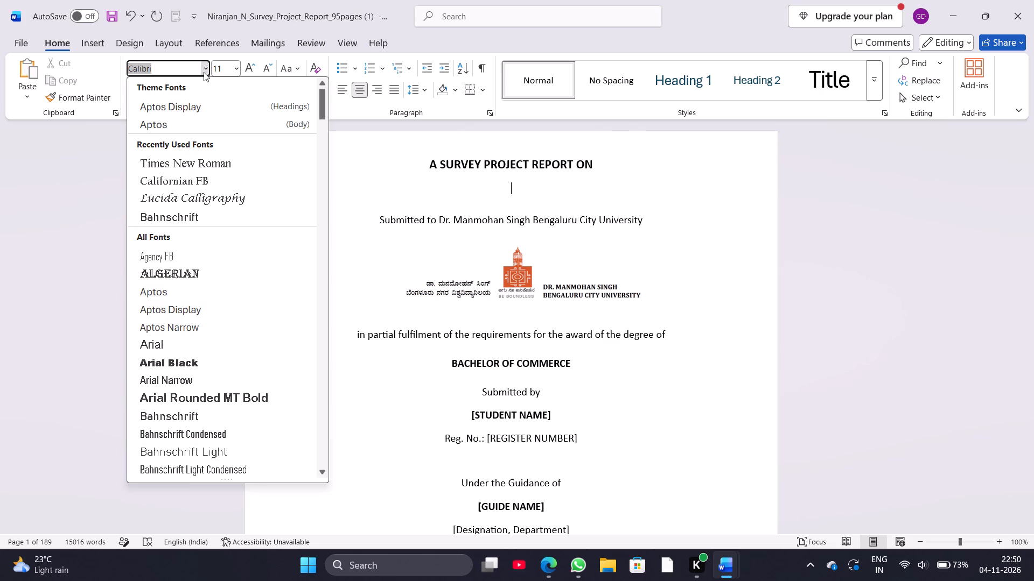
click(197, 160)
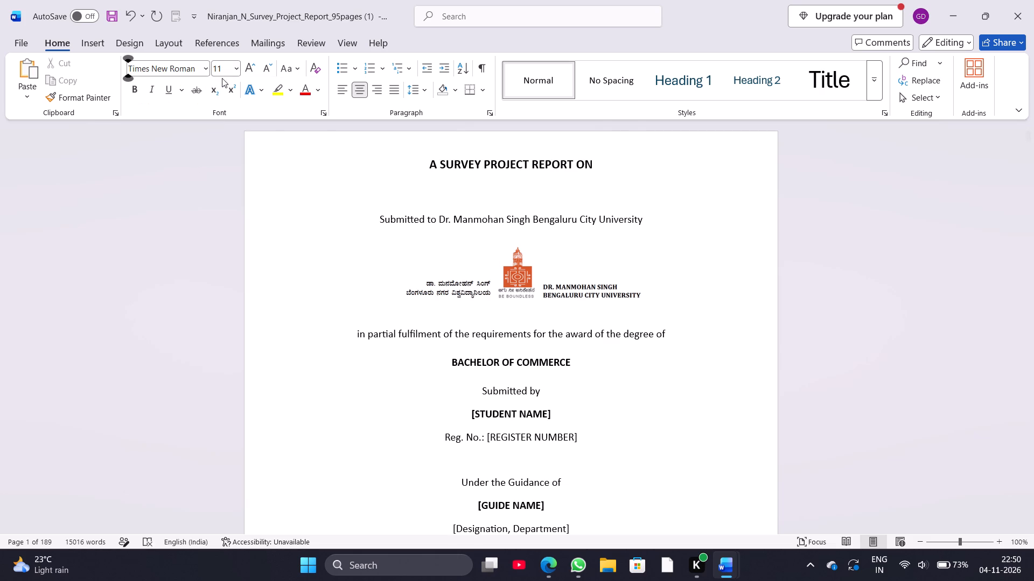
click(237, 68)
click(225, 162)
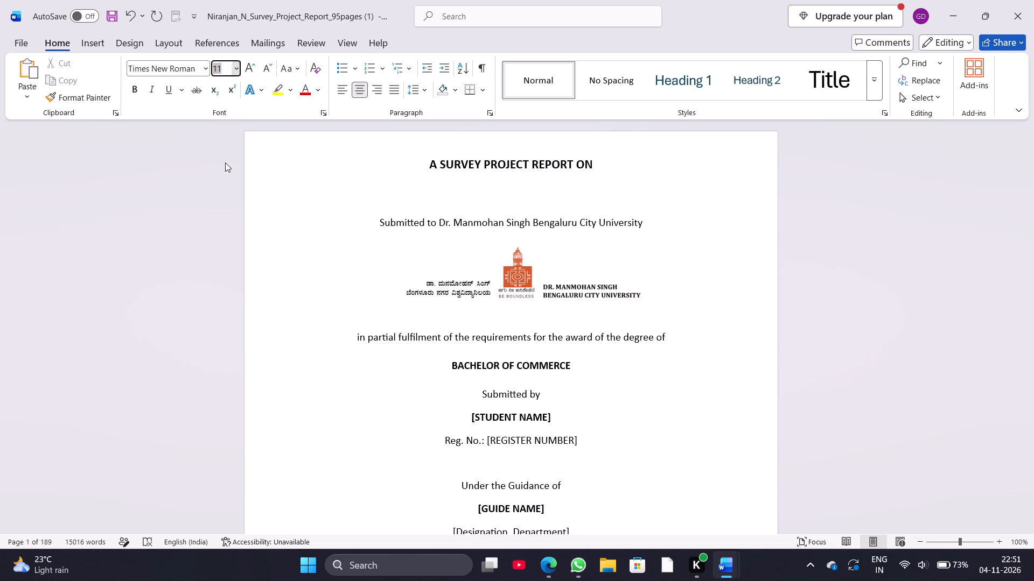
click(134, 92)
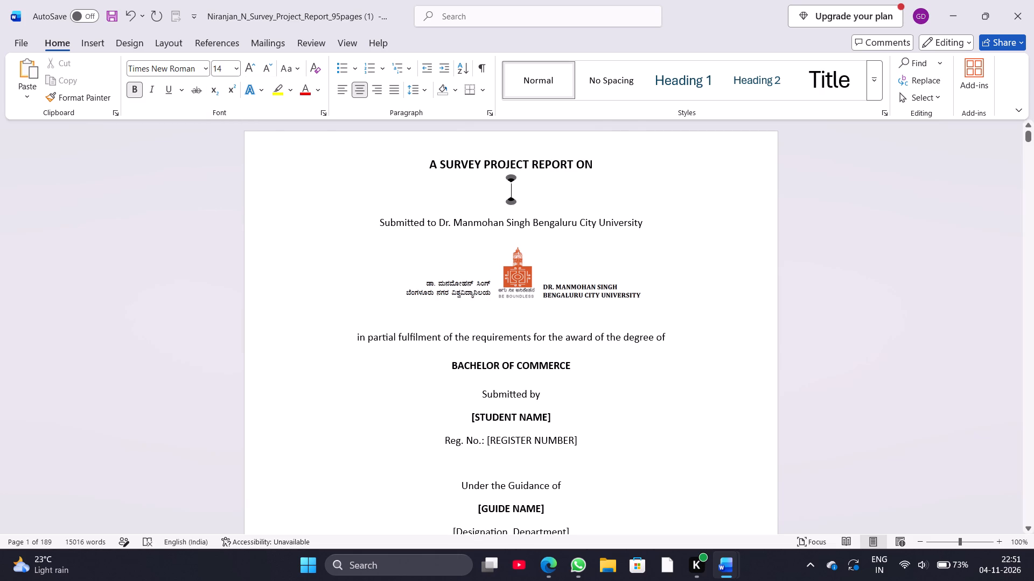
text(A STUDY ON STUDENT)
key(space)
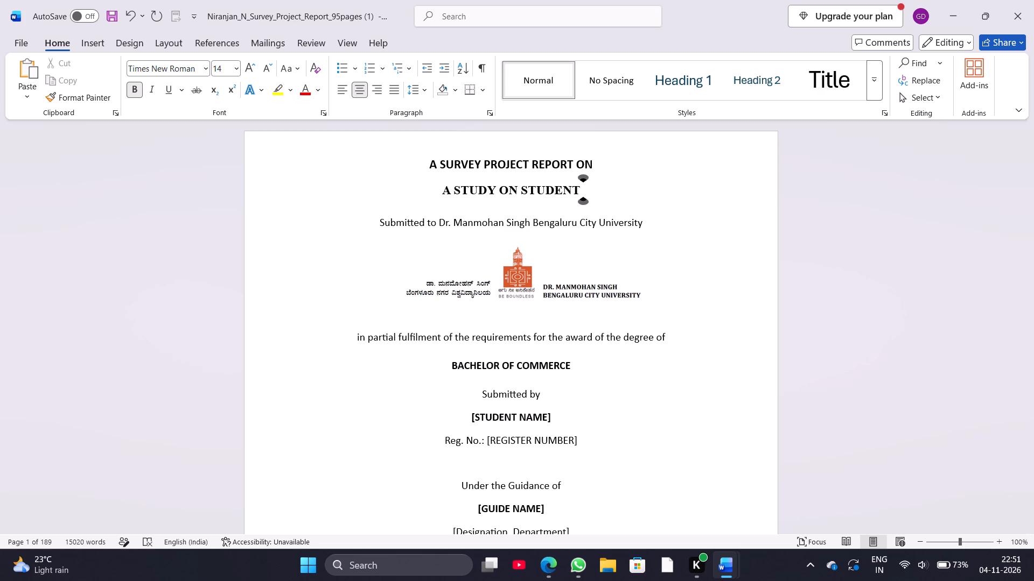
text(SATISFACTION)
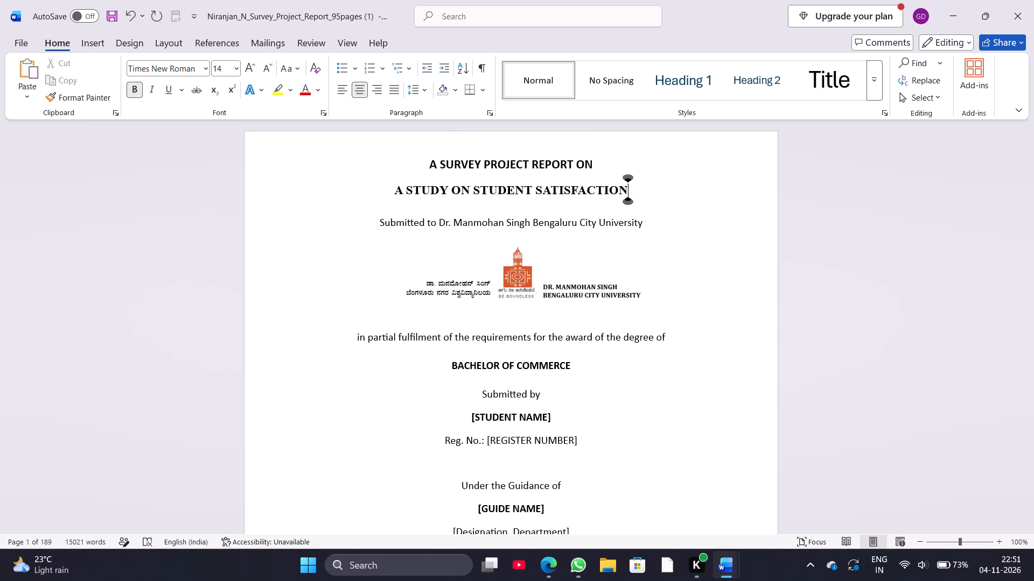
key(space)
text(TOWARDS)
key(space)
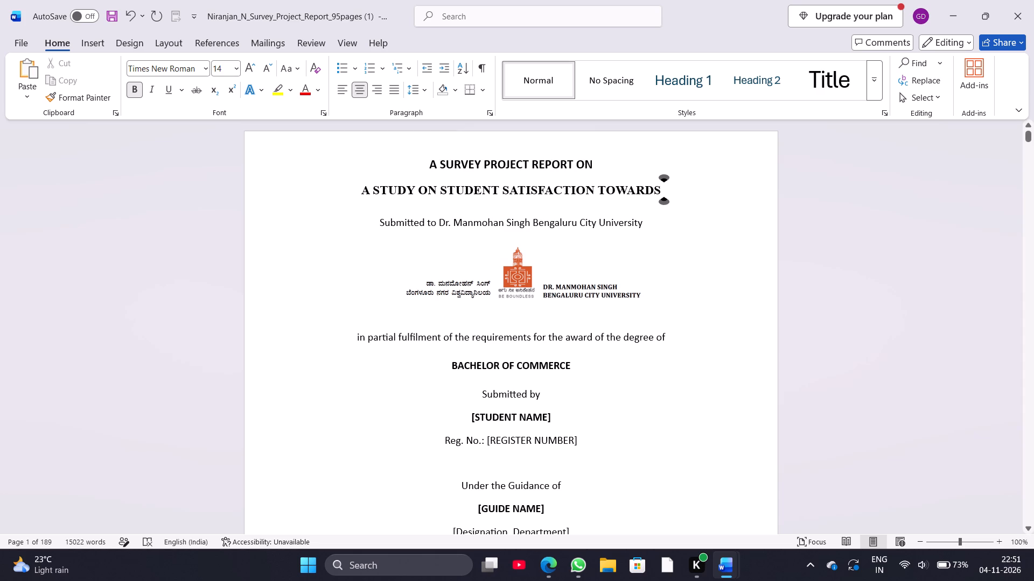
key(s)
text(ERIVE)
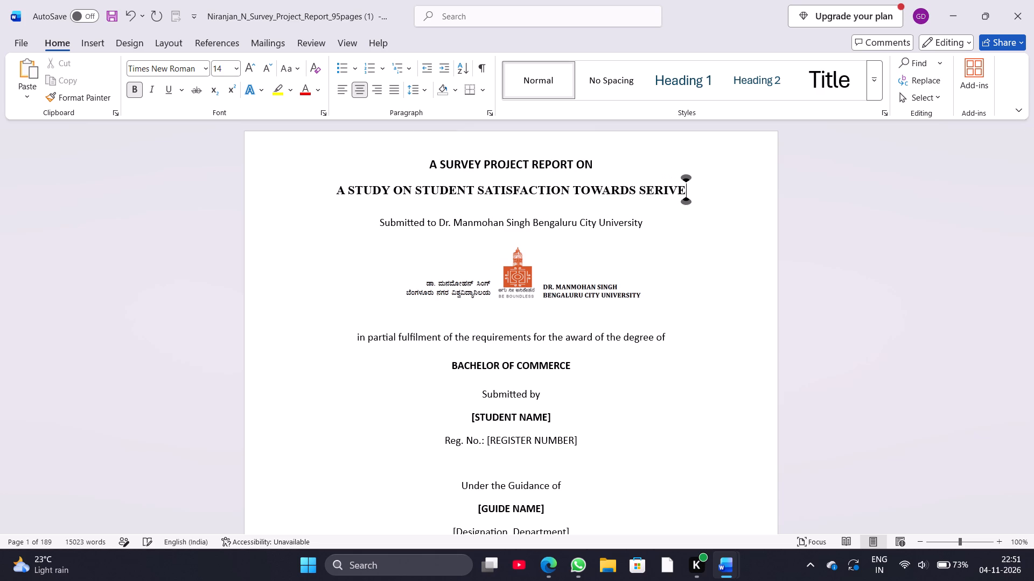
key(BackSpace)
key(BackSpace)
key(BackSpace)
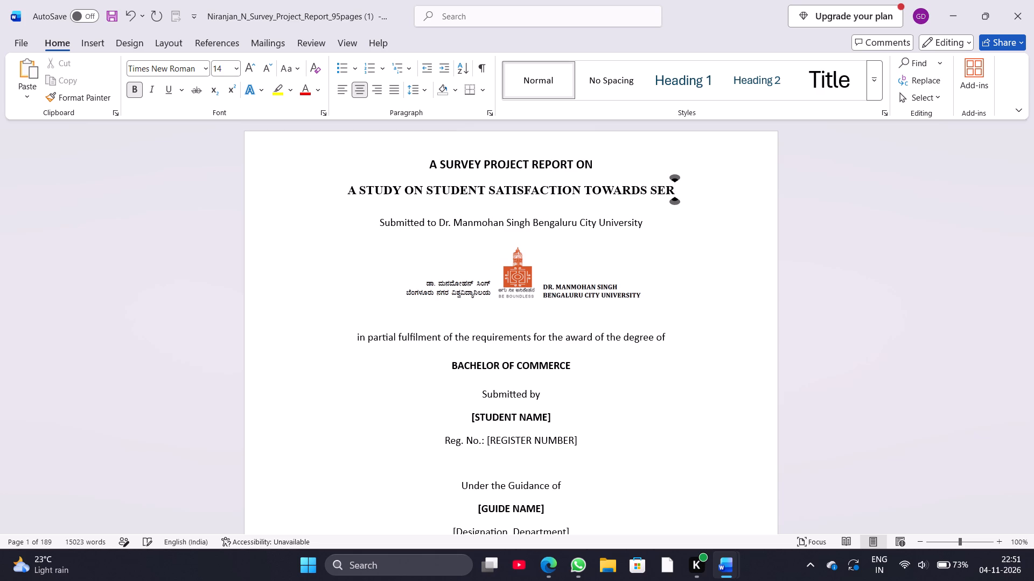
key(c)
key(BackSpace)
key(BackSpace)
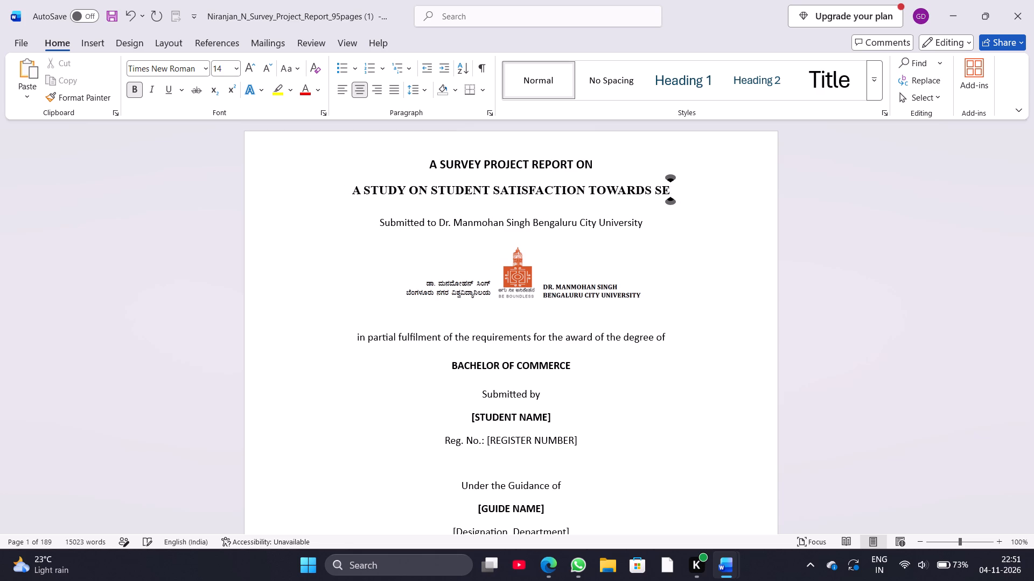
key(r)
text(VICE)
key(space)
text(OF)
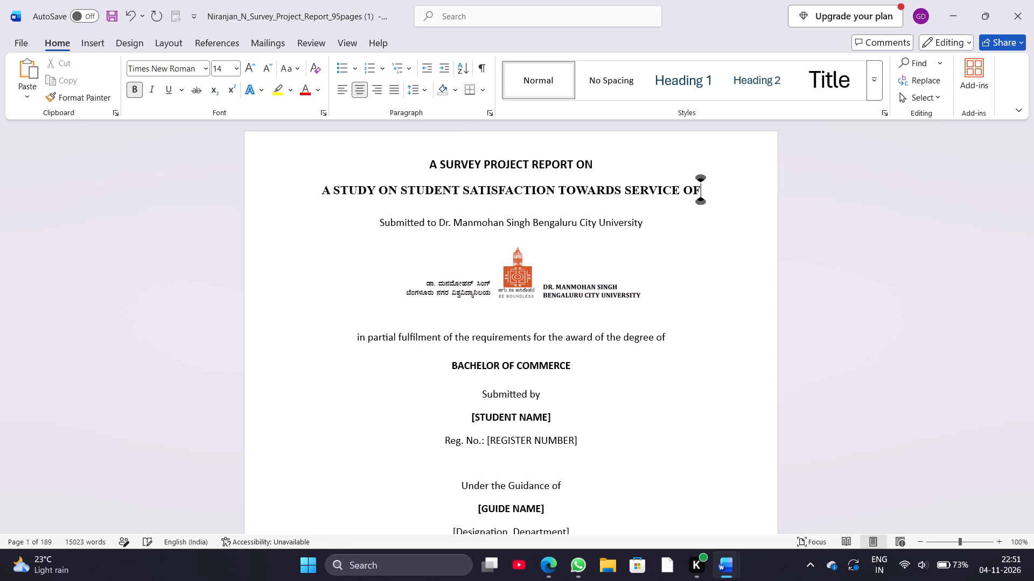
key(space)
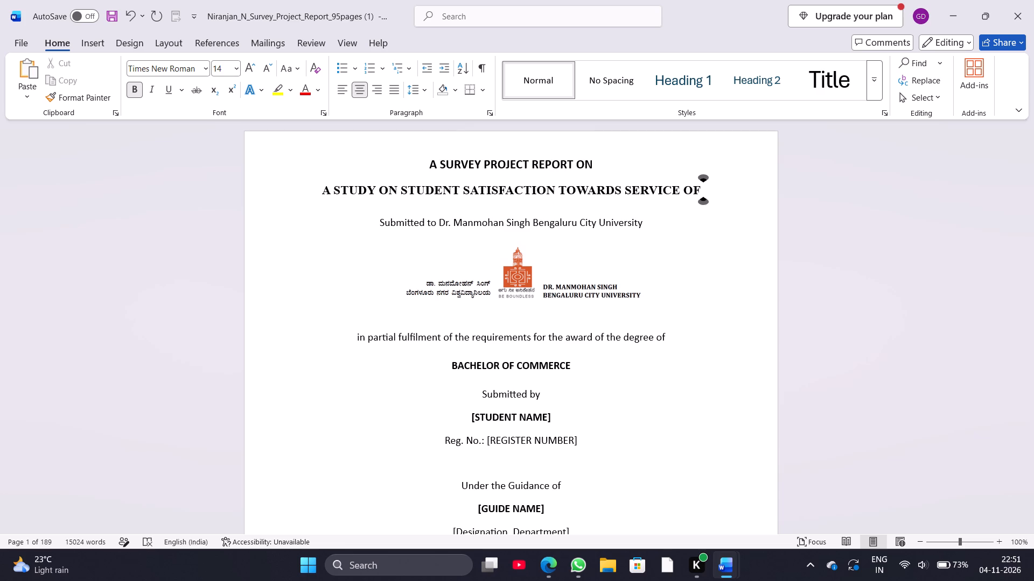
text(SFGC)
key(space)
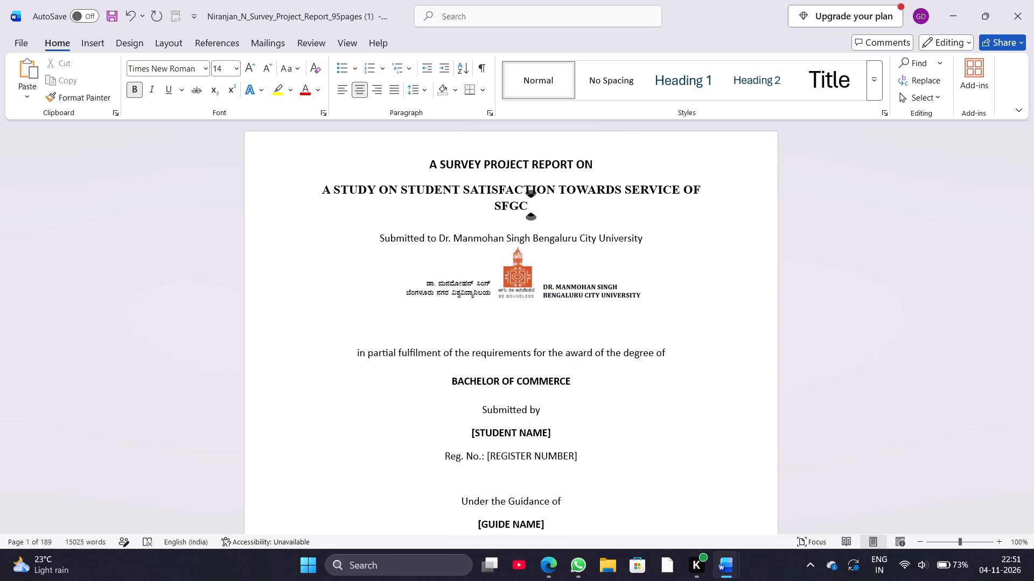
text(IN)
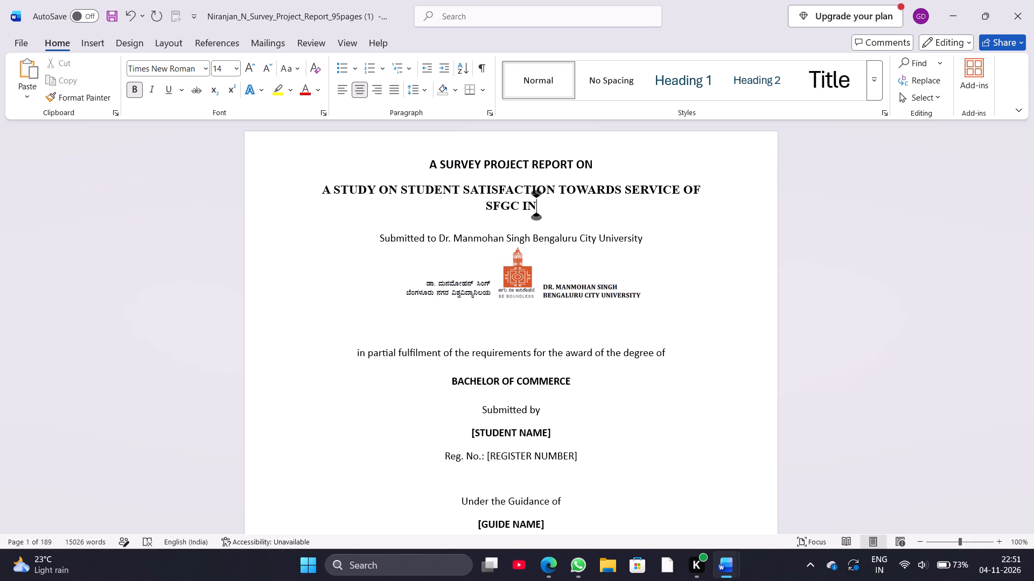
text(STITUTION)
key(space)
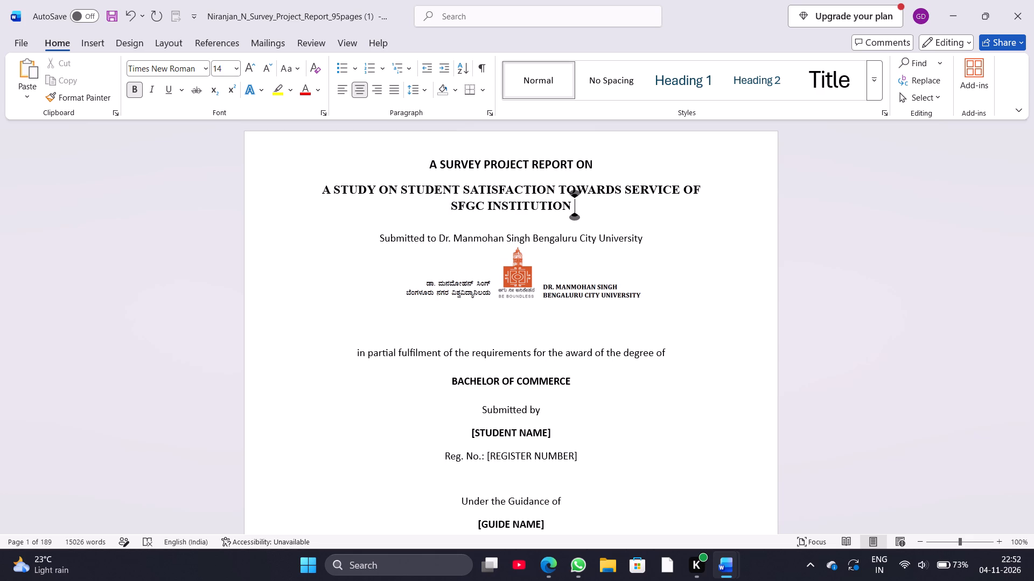
Replace the "[STUDENT NAME]" placeholder under "Submitted by" on the title page with the student's name in capitals.
scroll(406, 200, down, 1)
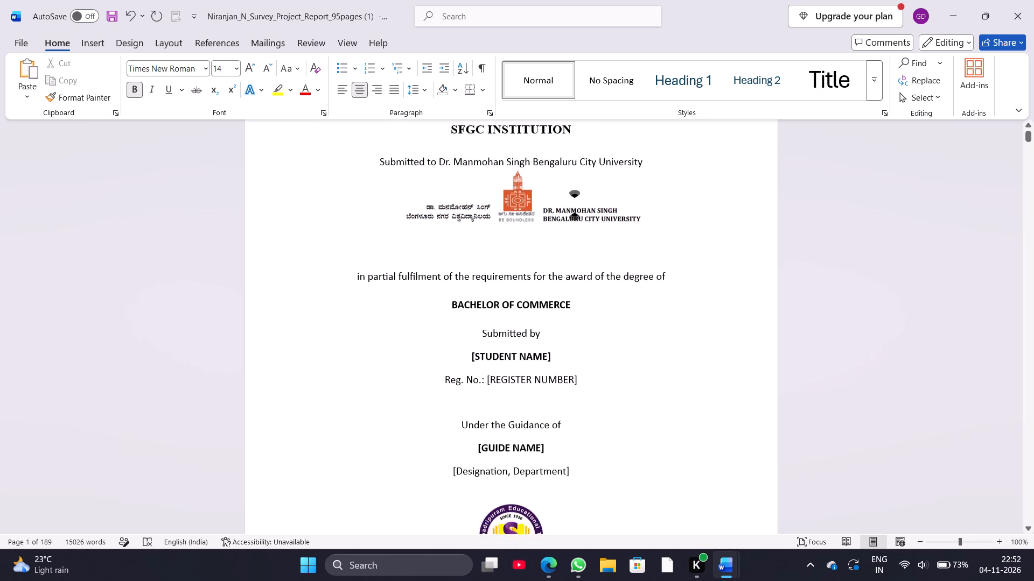
scroll(406, 200, down, 1)
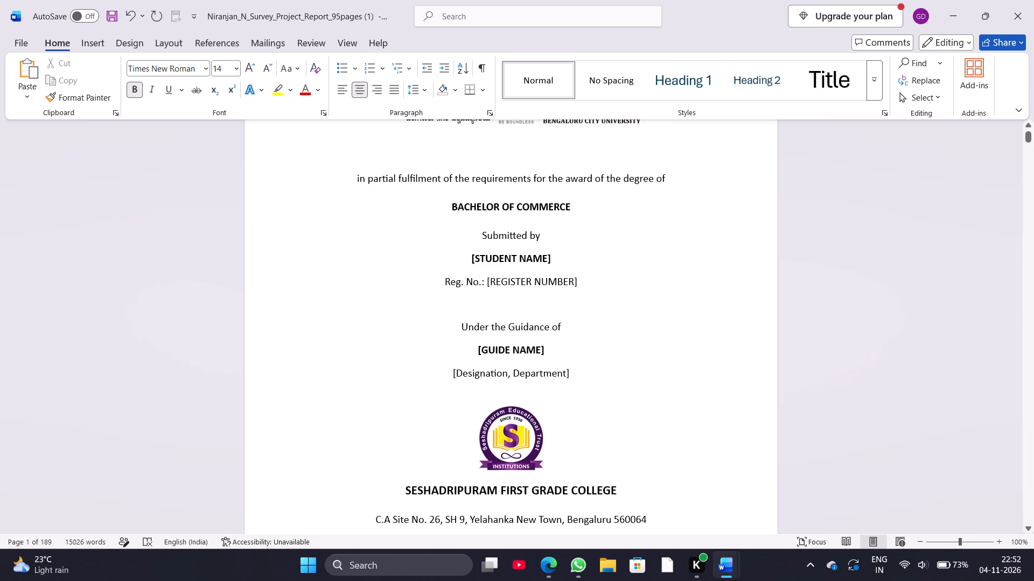
click(552, 254)
key(BackSpace)
key(BackSpace)
key(BackSpace)
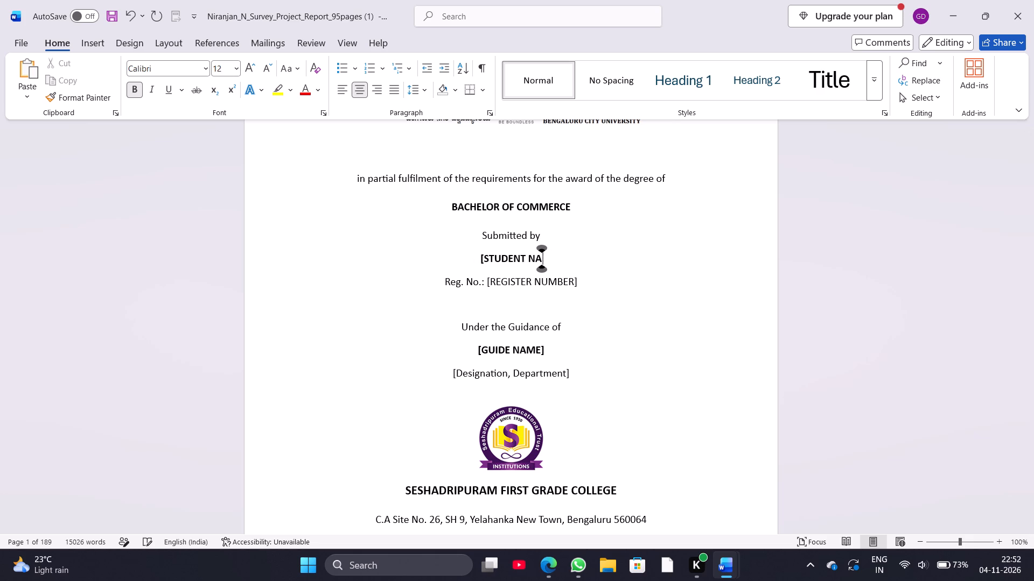
key(BackSpace)
key(BackSpace)
key(BackSpace)
key(BackSpace)
key(BackSpace)
key(BackSpace)
key(BackSpace)
key(BackSpace)
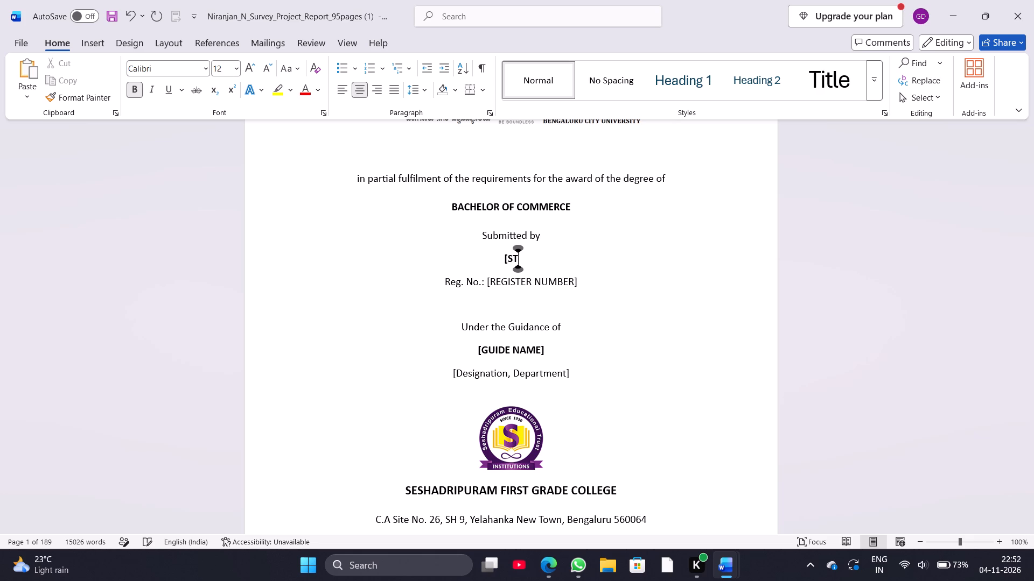
key(BackSpace)
key(BackSpace)
key(BackSpace)
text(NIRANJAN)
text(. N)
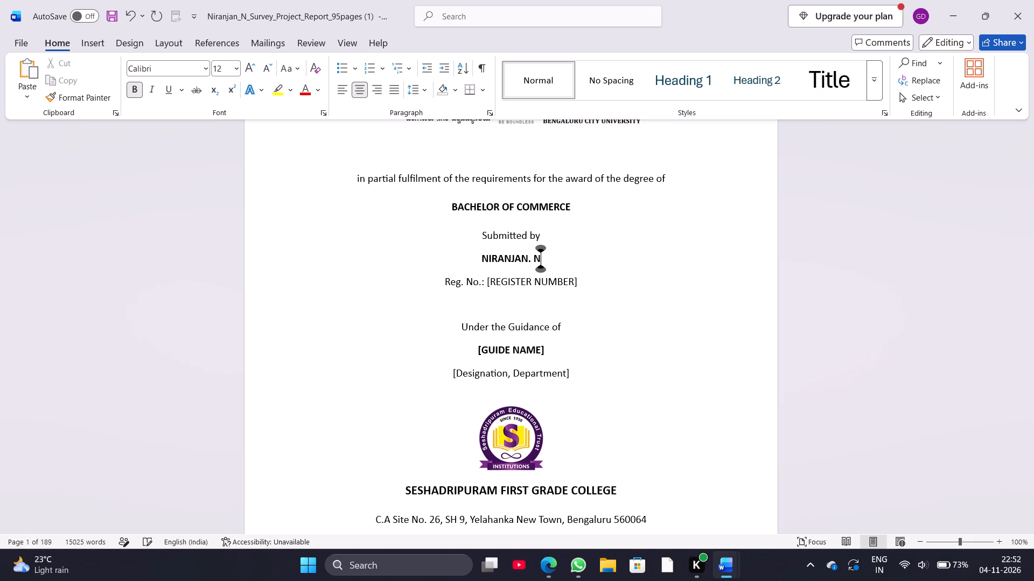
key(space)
Clear the "[REGISTER NUMBER]" placeholder after "Reg. No.:" on the title page, keeping the label.
click(584, 282)
key(BackSpace)
key(BackSpace)
key(BackSpace)
key(BackSpace)
key(BackSpace)
key(BackSpace)
key(BackSpace)
key(BackSpace)
key(BackSpace)
key(BackSpace)
key(BackSpace)
key(BackSpace)
key(BackSpace)
key(BackSpace)
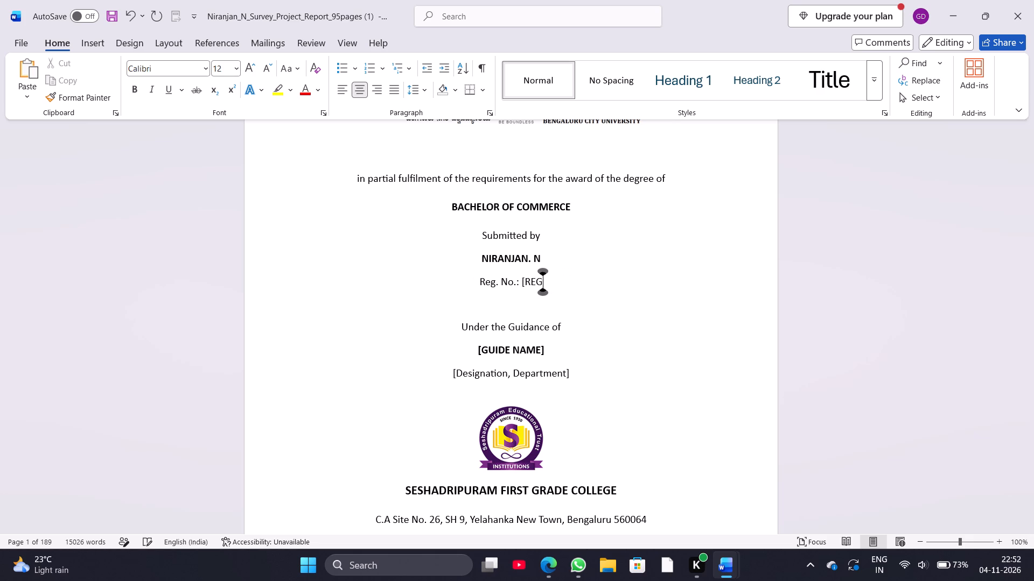
key(BackSpace)
key(BackSpace)
key(BackSpace)
key(BackSpace)
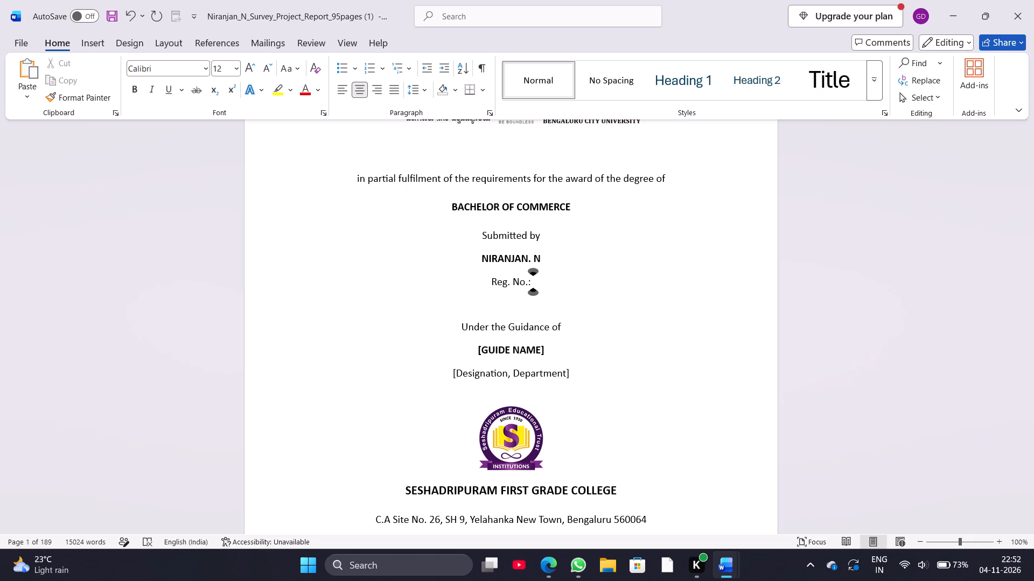
Enter the student's register number after "Reg. No.:" on the title page.
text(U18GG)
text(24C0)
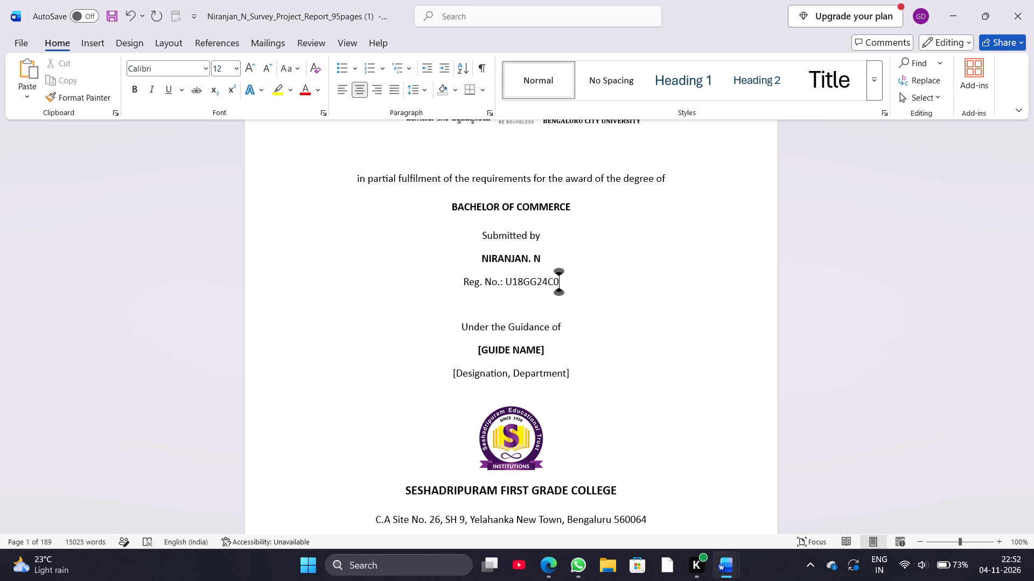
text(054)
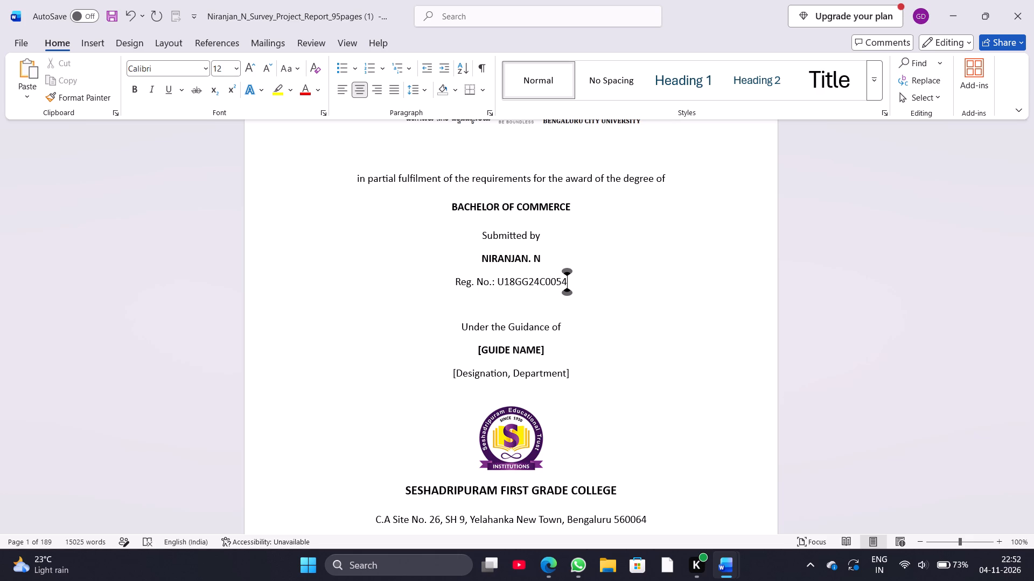
Replace the "[GUIDE NAME]" placeholder under "Under the Guidance of" with the guide's name, prefixed by "PROF.".
click(555, 350)
key(BackSpace)
key(BackSpace)
key(BackSpace)
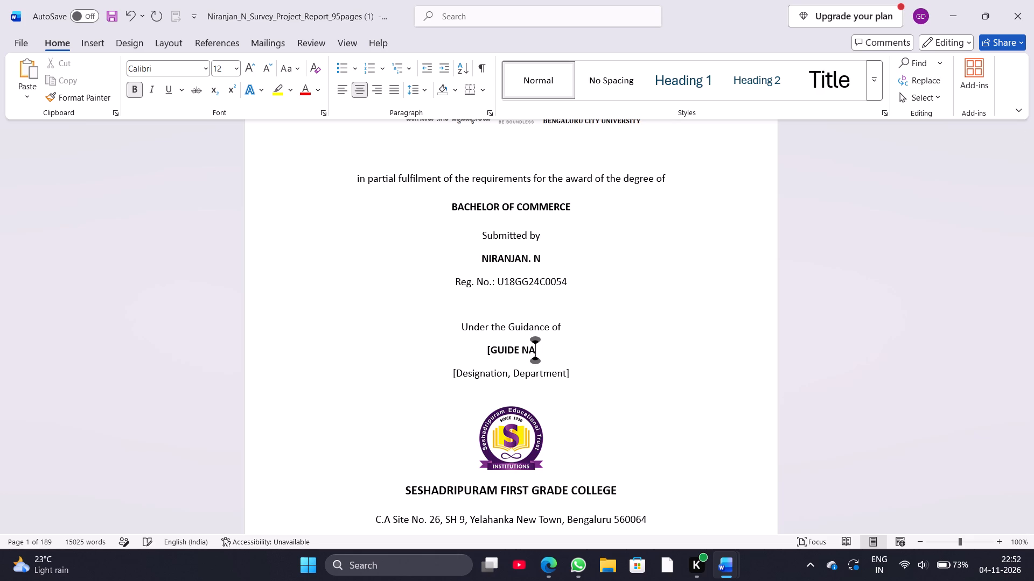
key(BackSpace)
key(BackSpace)
key(BackSpace)
key(BackSpace)
key(BackSpace)
key(BackSpace)
key(BackSpace)
key(BackSpace)
key(BackSpace)
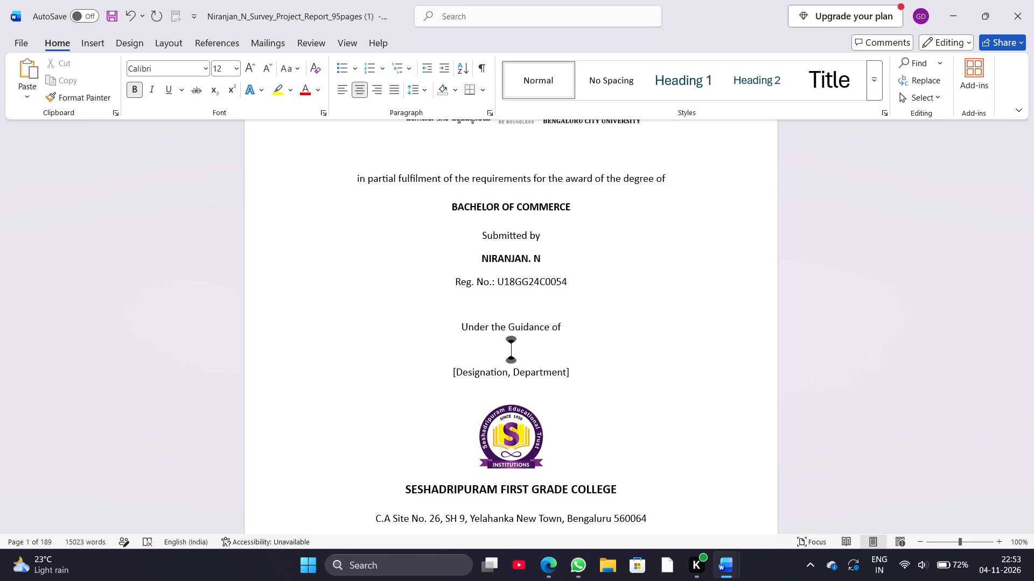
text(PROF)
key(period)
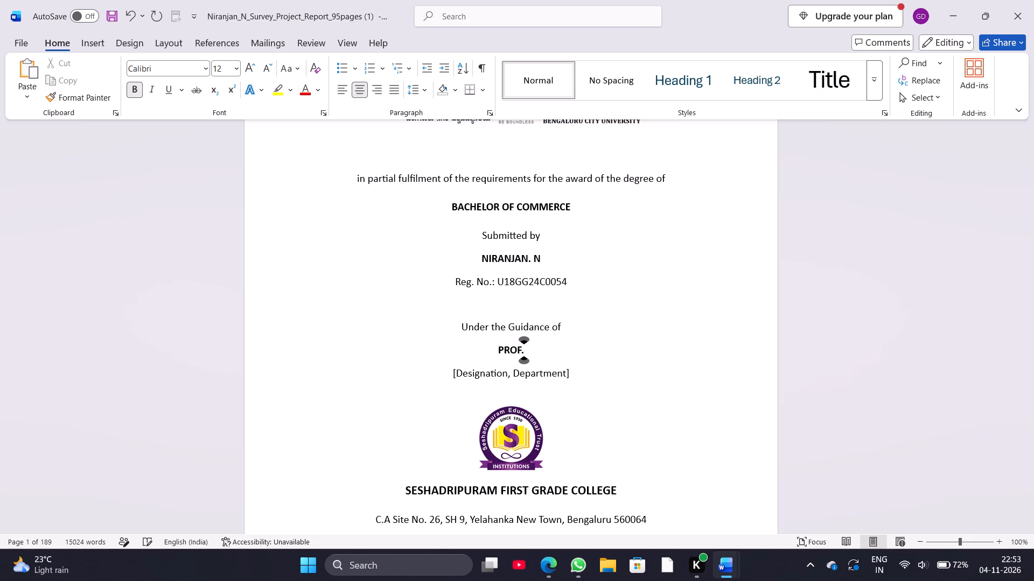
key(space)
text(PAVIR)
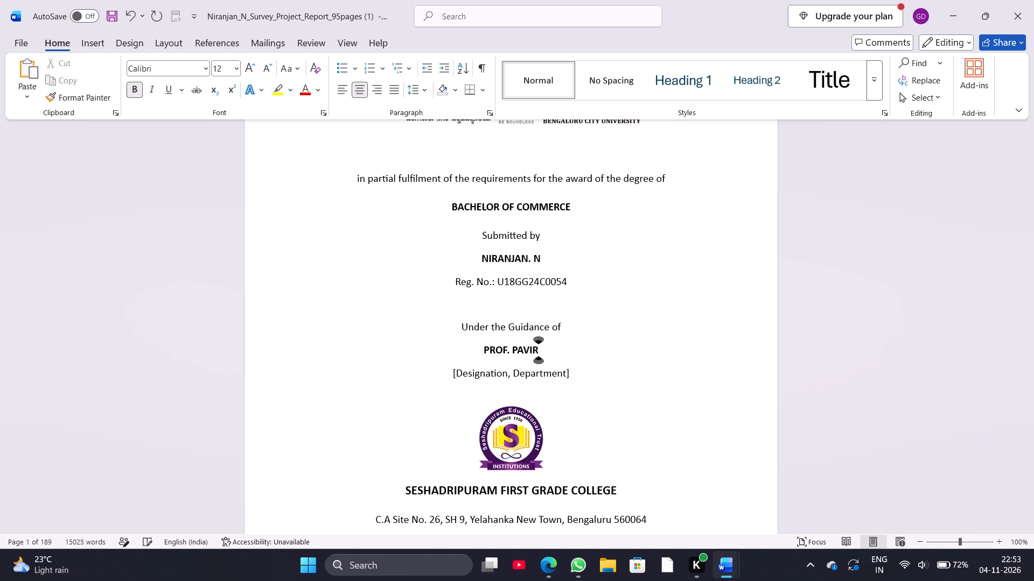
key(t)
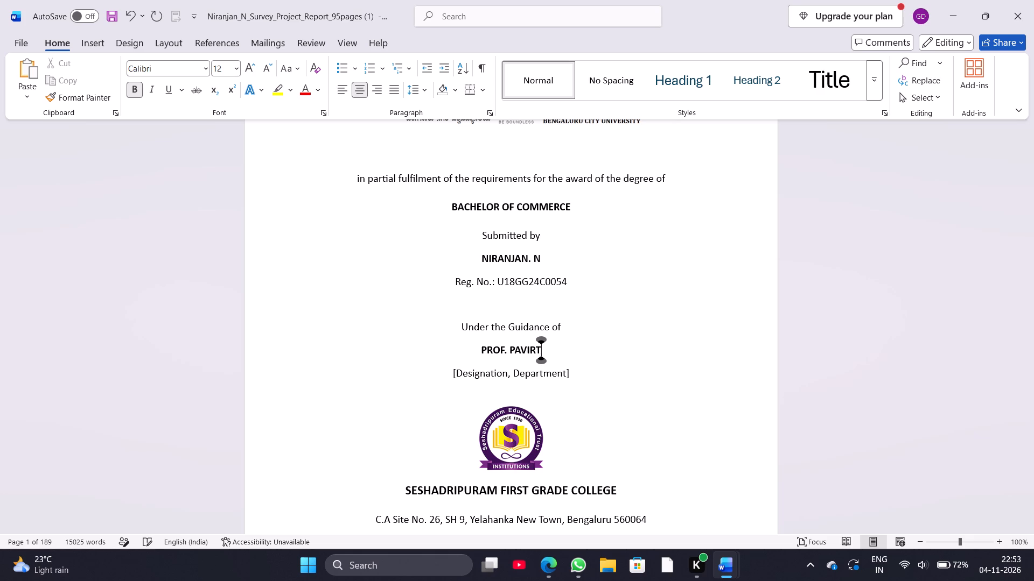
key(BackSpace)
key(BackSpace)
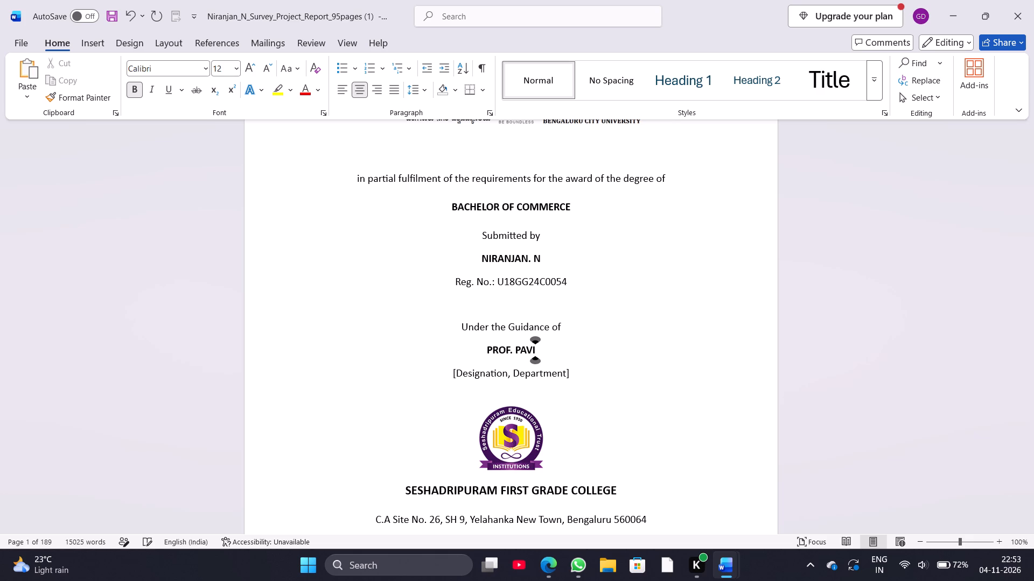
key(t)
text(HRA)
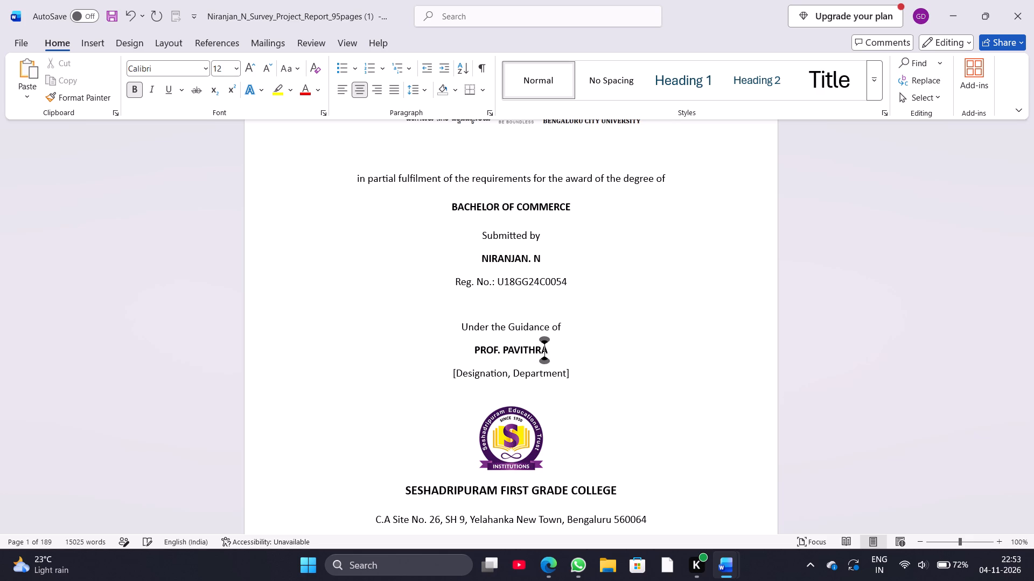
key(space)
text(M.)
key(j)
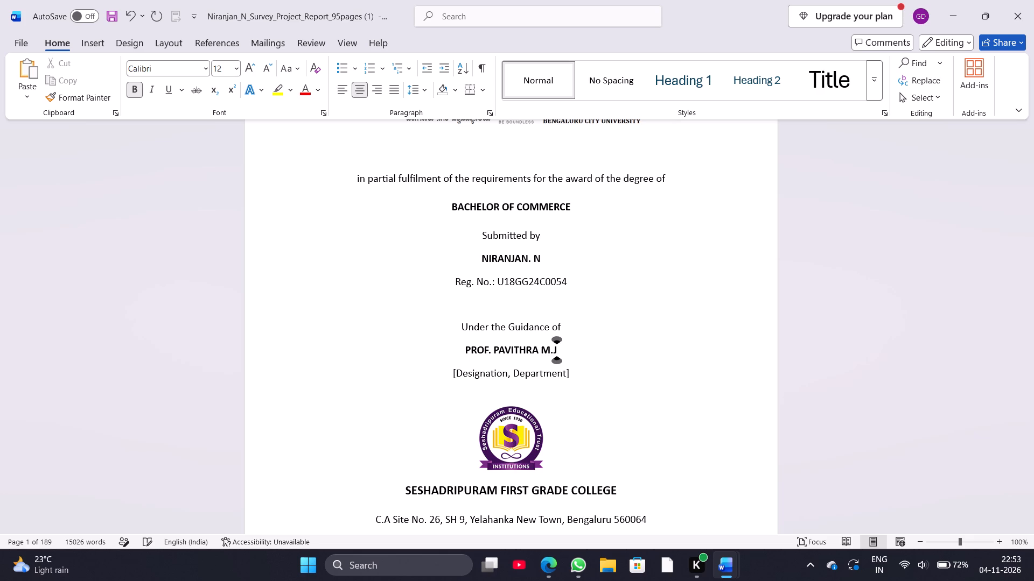
Replace the "[Designation, Department]" placeholder below the guide's name with "Department of commerce and management".
scroll(555, 350, down, 1)
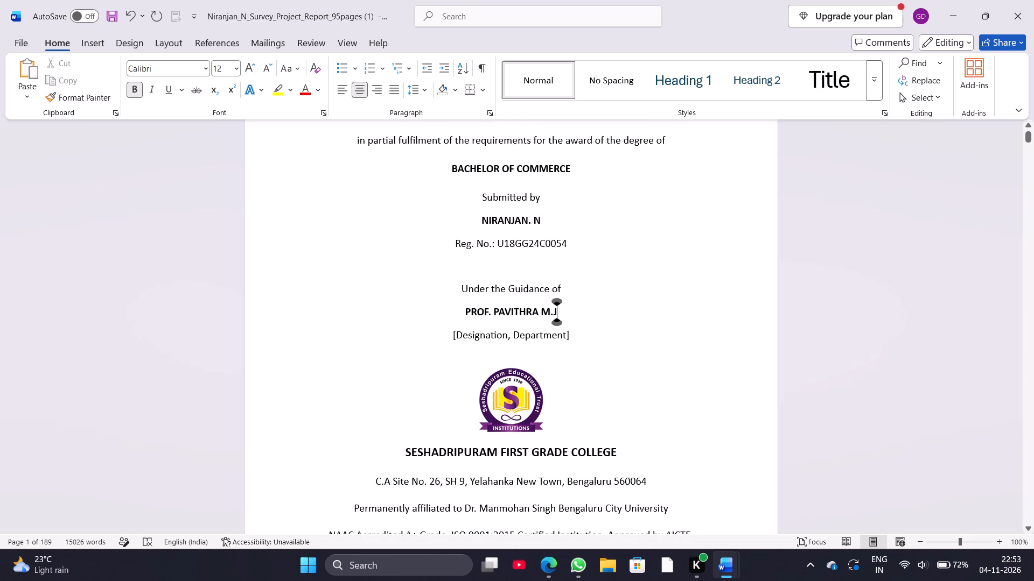
click(574, 337)
key(BackSpace)
key(BackSpace)
key(BackSpace)
key(BackSpace)
key(BackSpace)
key(BackSpace)
key(BackSpace)
key(BackSpace)
key(BackSpace)
key(BackSpace)
key(BackSpace)
key(BackSpace)
key(BackSpace)
key(BackSpace)
key(BackSpace)
key(BackSpace)
key(BackSpace)
key(BackSpace)
key(BackSpace)
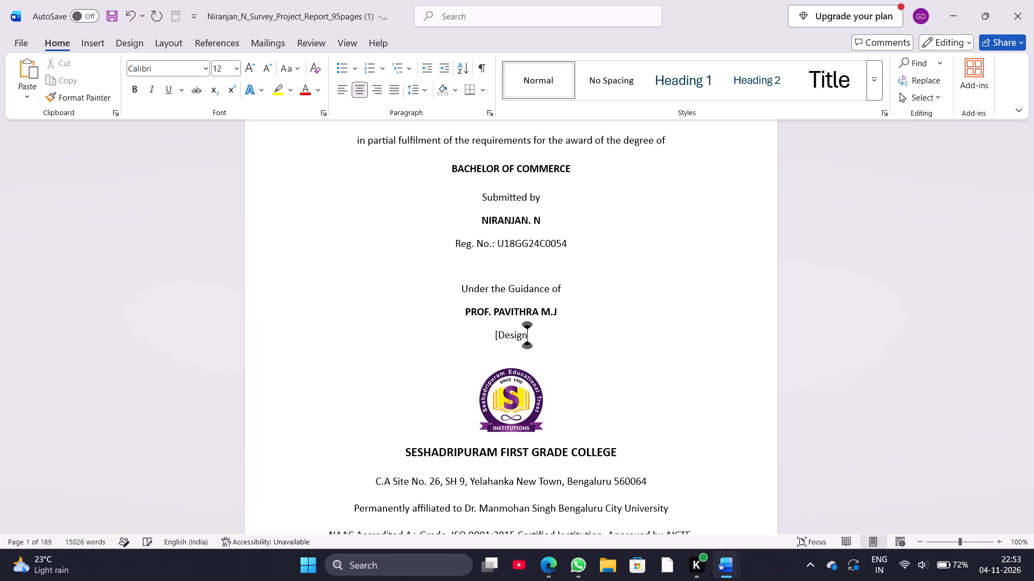
key(BackSpace)
key(BackSpace)
key(BackSpace)
key(BackSpace)
key(BackSpace)
key(BackSpace)
key(BackSpace)
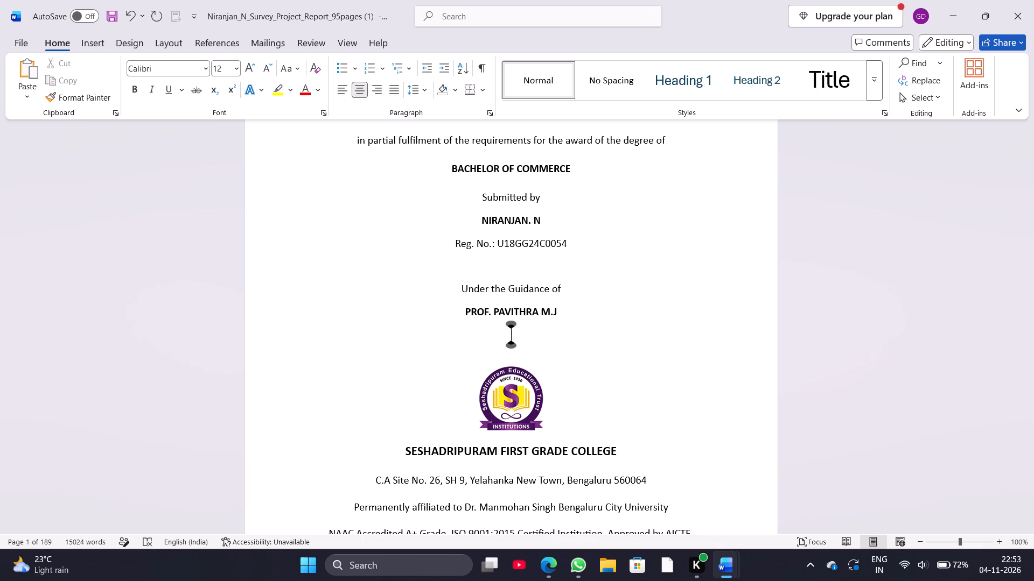
key(ctrl+z)
key(ctrl+z)
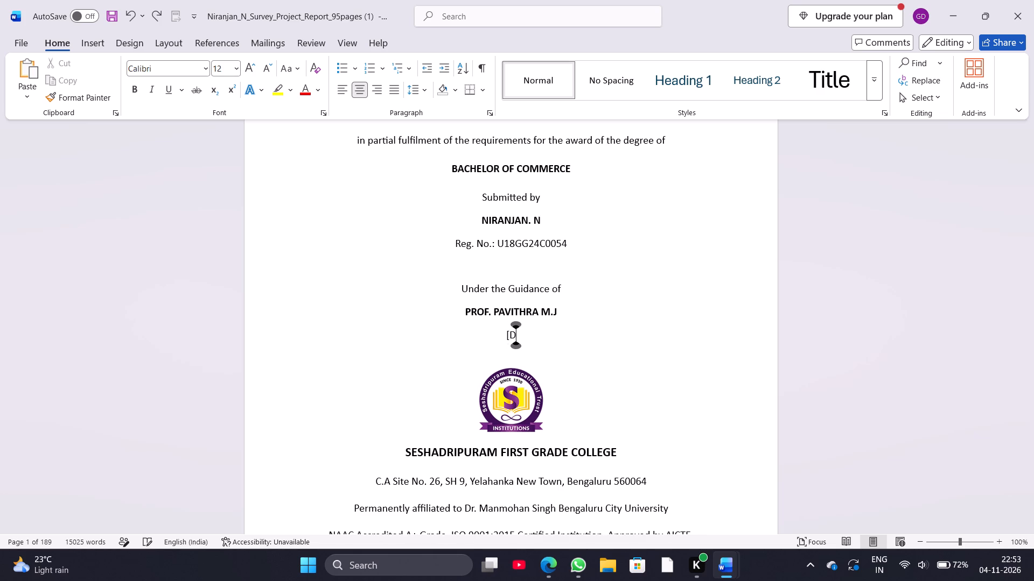
key(ctrl+z)
key(ctrl+z)
key(BackSpace)
key(BackSpace)
key(BackSpace)
key(BackSpace)
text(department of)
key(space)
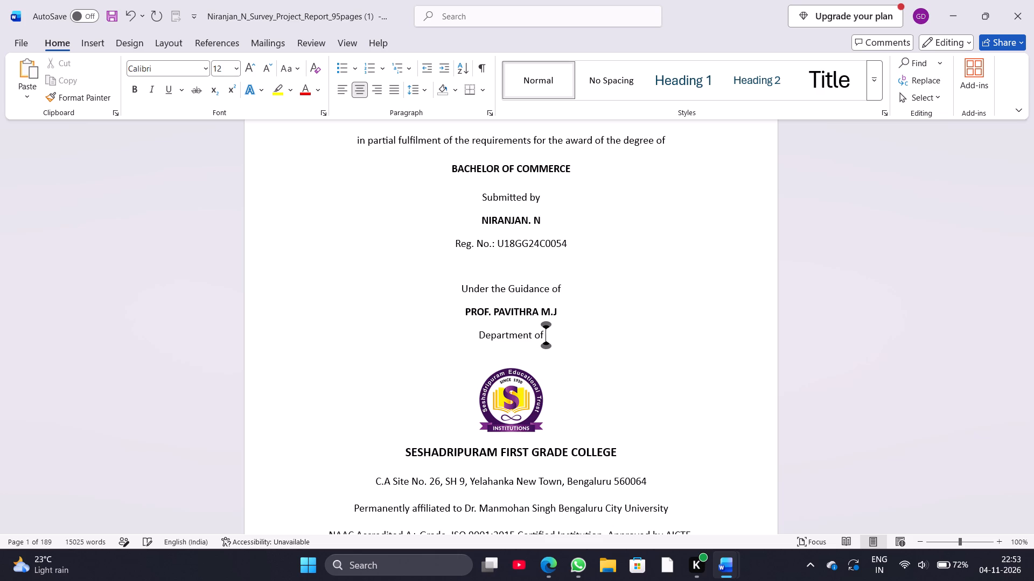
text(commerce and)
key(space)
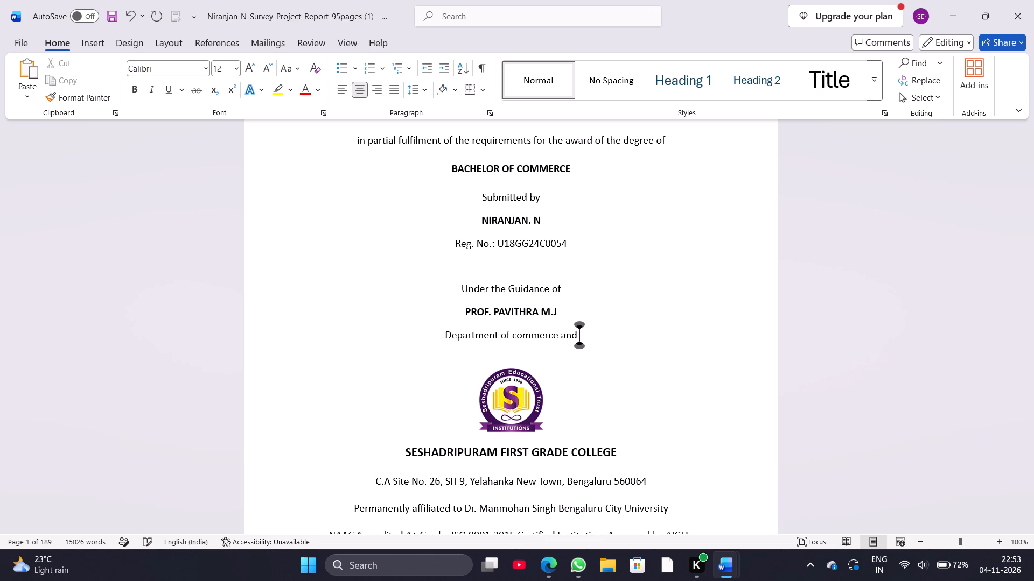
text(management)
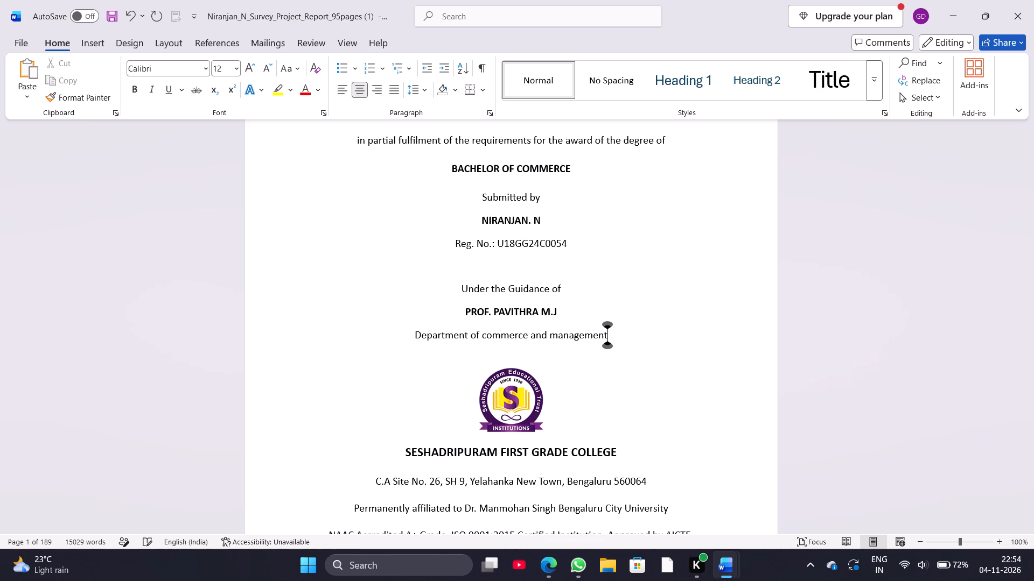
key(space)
Insert a block of blank lines above the "EVALUATION OF SURVEY PROJECT REPORT" heading and place the cursor within it.
scroll(574, 337, down, 4)
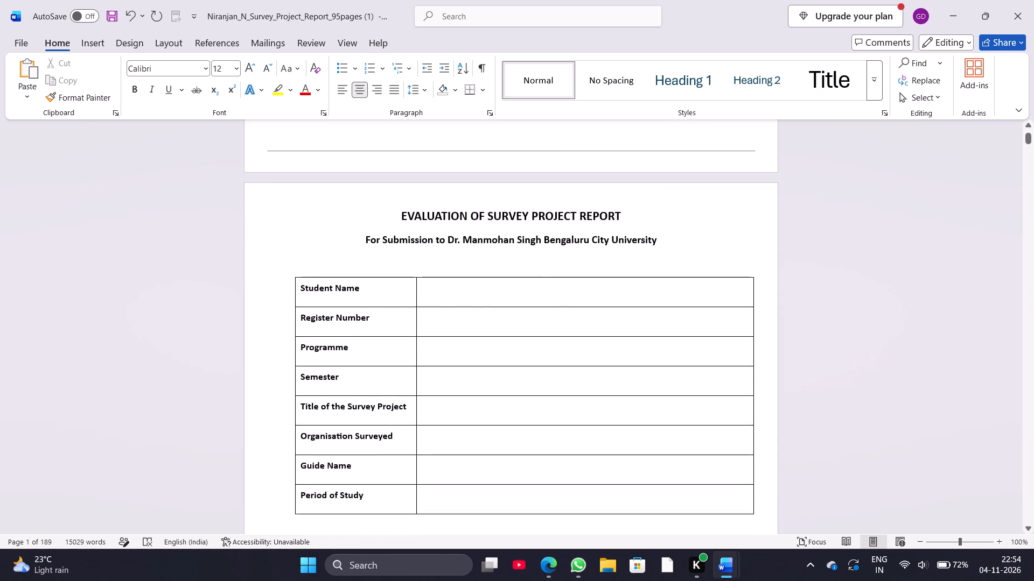
scroll(574, 337, down, 1)
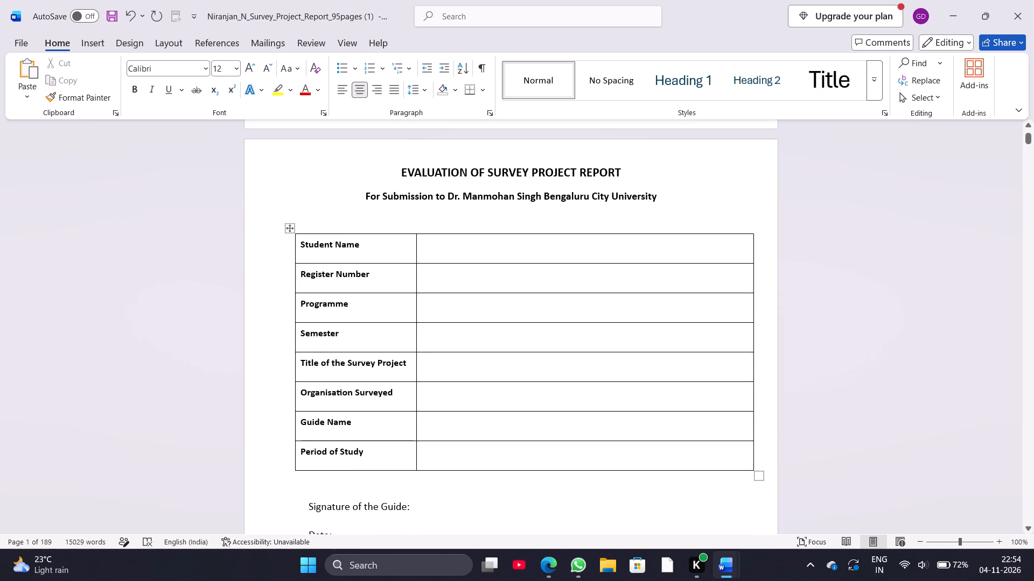
click(401, 165)
key(Return)
key(Return)
key(Return)
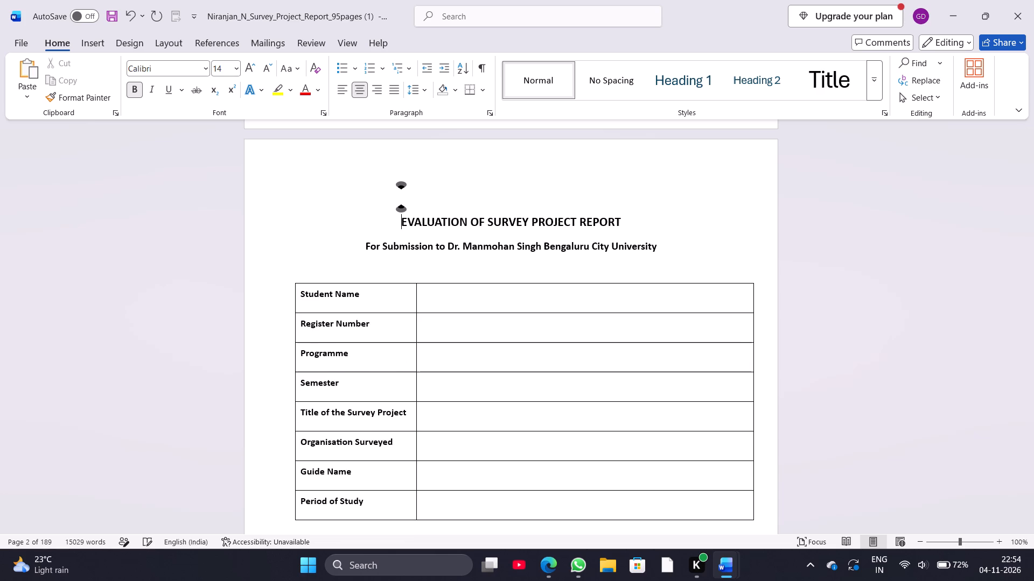
key(Return)
key(Return)
key(Return)
key(Return)
key(Return)
key(Return)
key(Return)
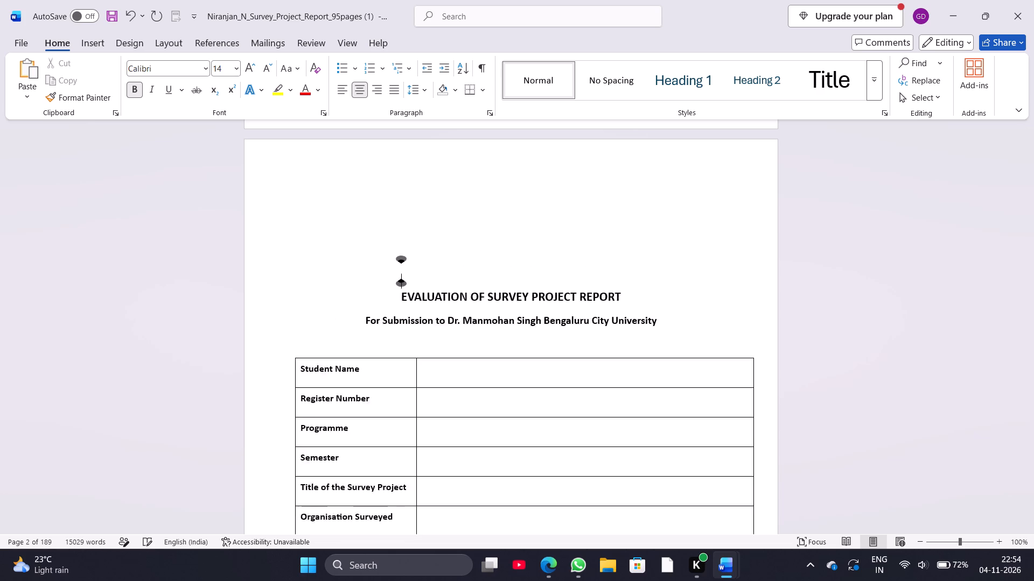
key(Return)
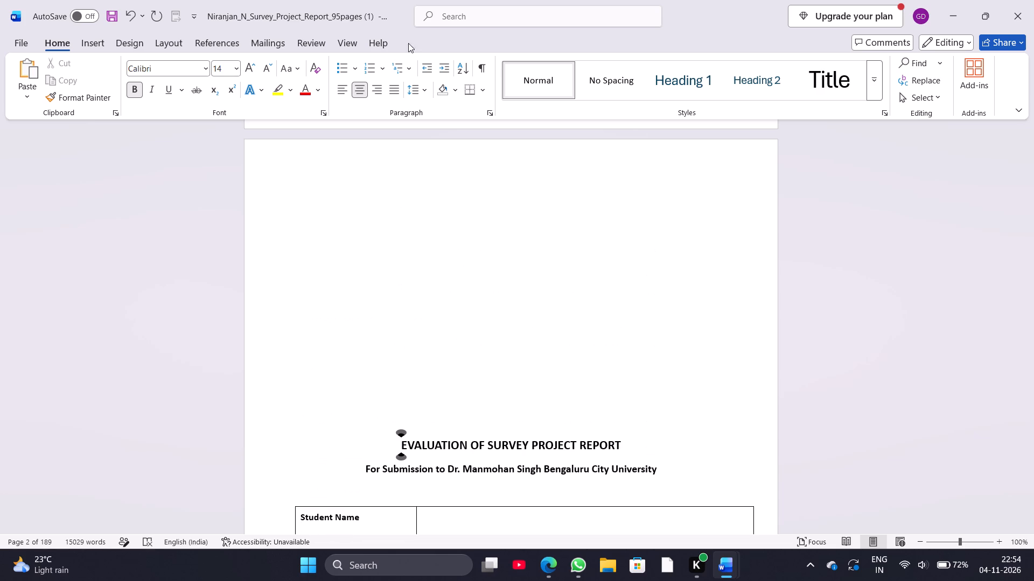
click(407, 223)
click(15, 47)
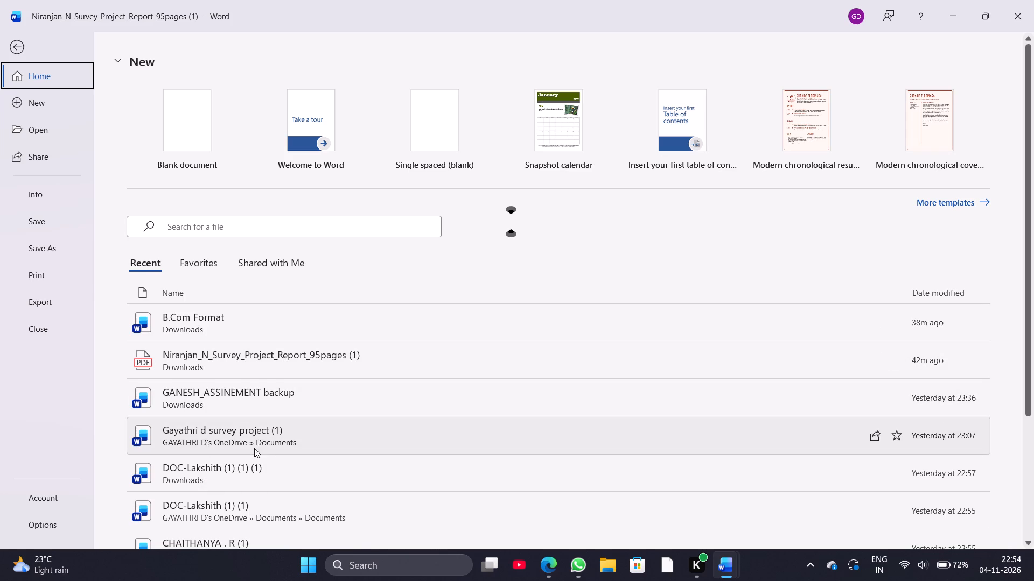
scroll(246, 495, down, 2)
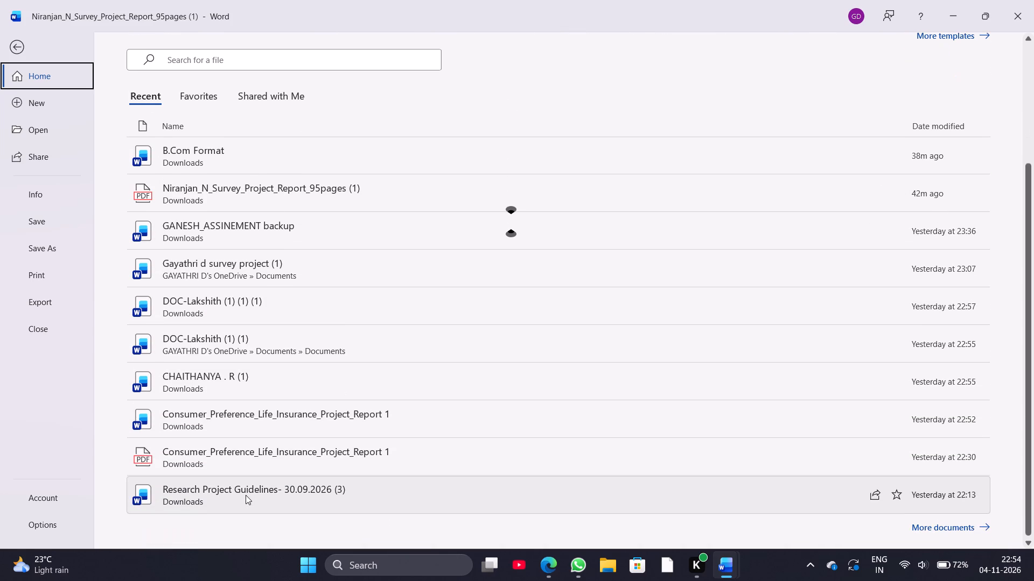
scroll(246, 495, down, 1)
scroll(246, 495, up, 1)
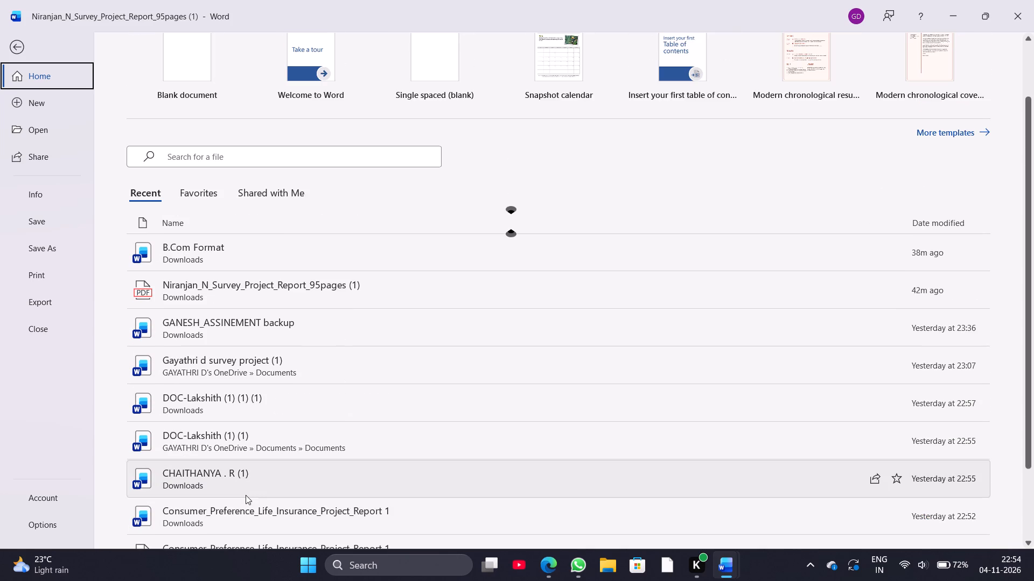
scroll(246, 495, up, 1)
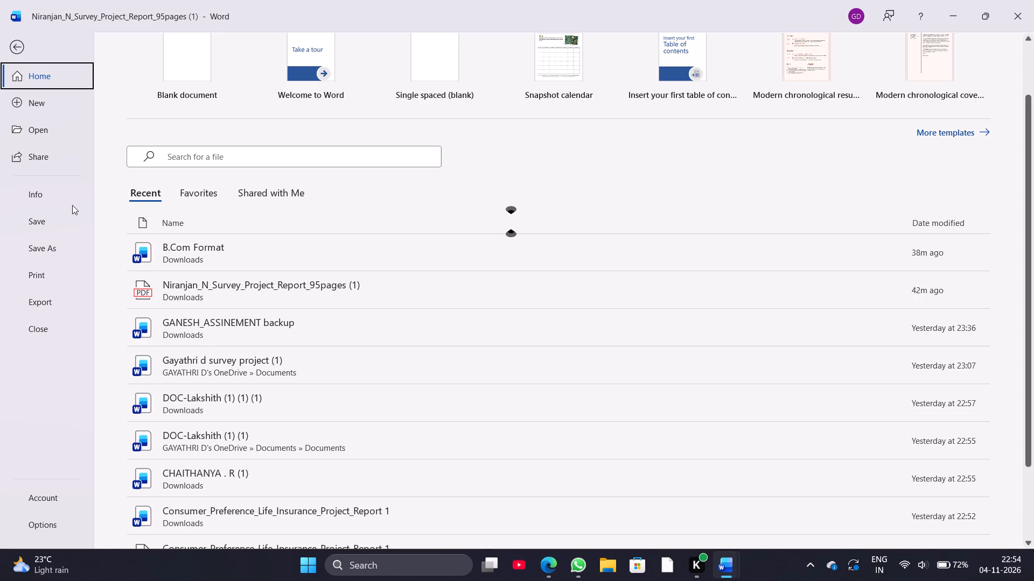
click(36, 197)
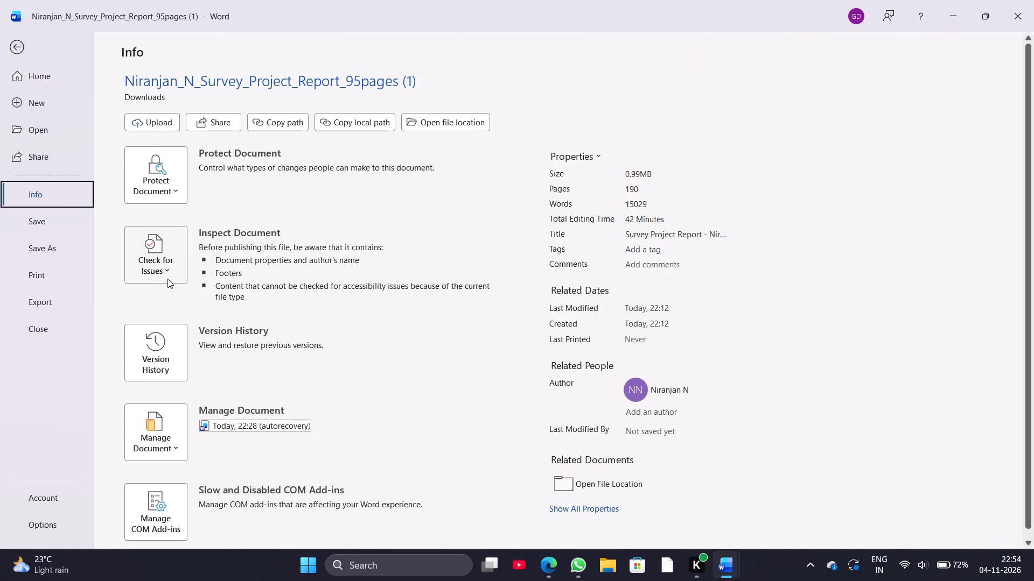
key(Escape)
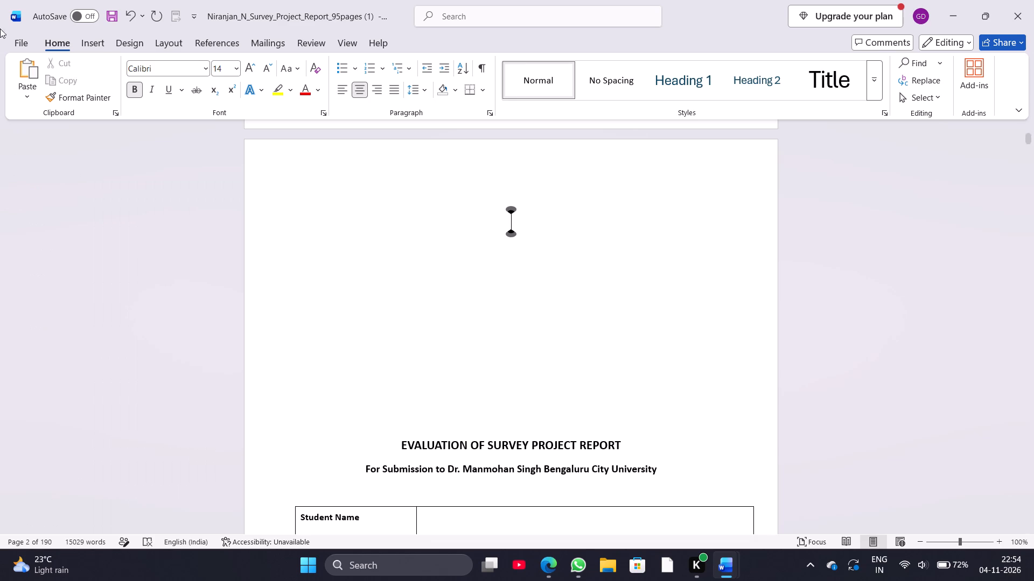
Open the recent document "Research Project Guidelines- 30.09.2026 (3)" from Downloads.
click(16, 38)
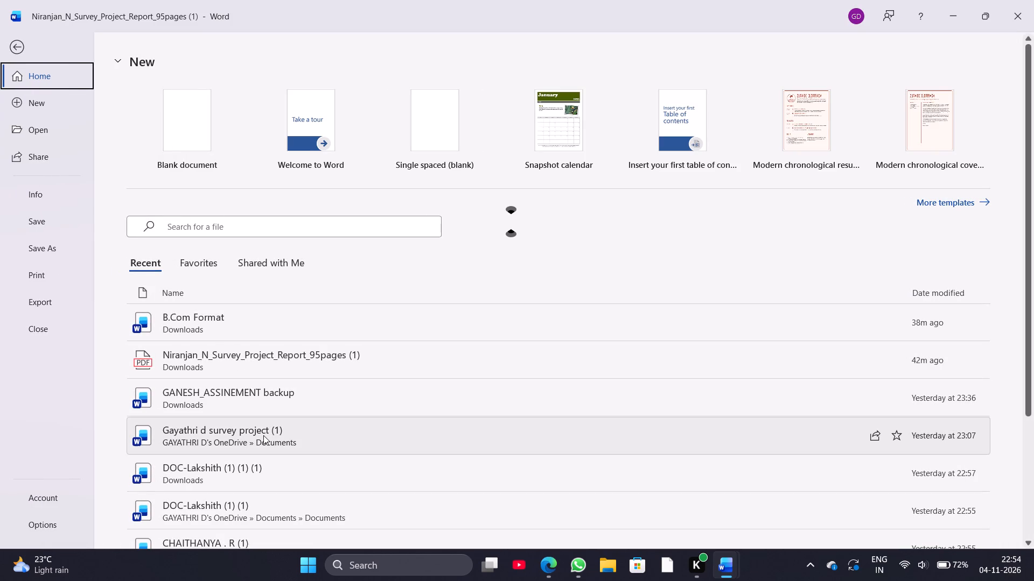
scroll(263, 435, down, 3)
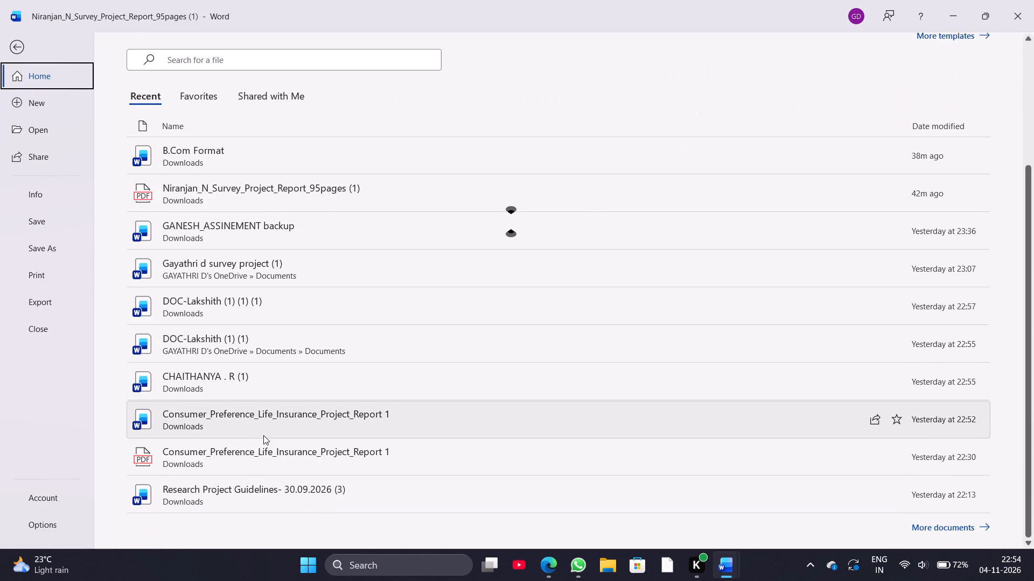
scroll(263, 435, down, 1)
scroll(263, 435, up, 3)
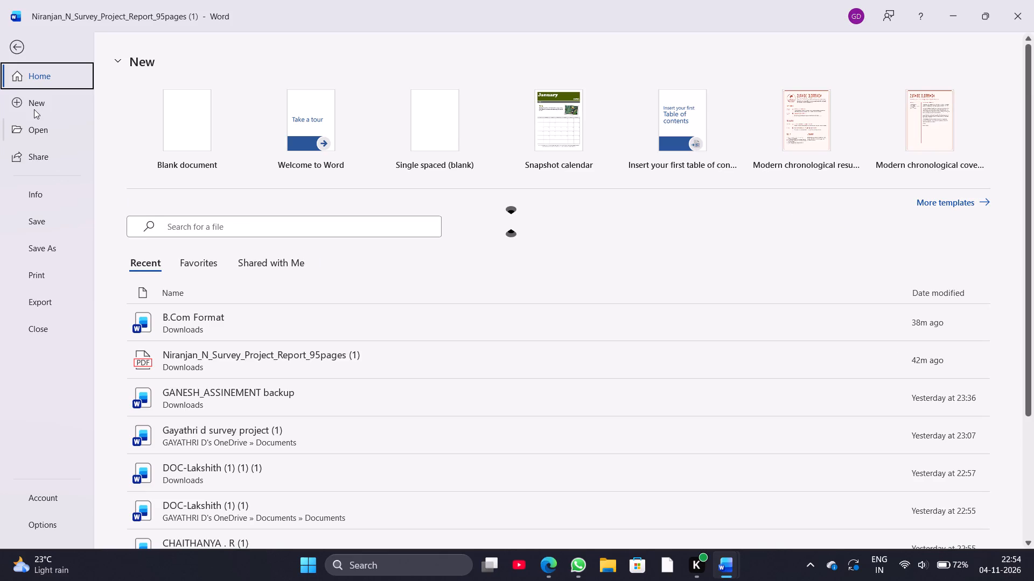
click(36, 130)
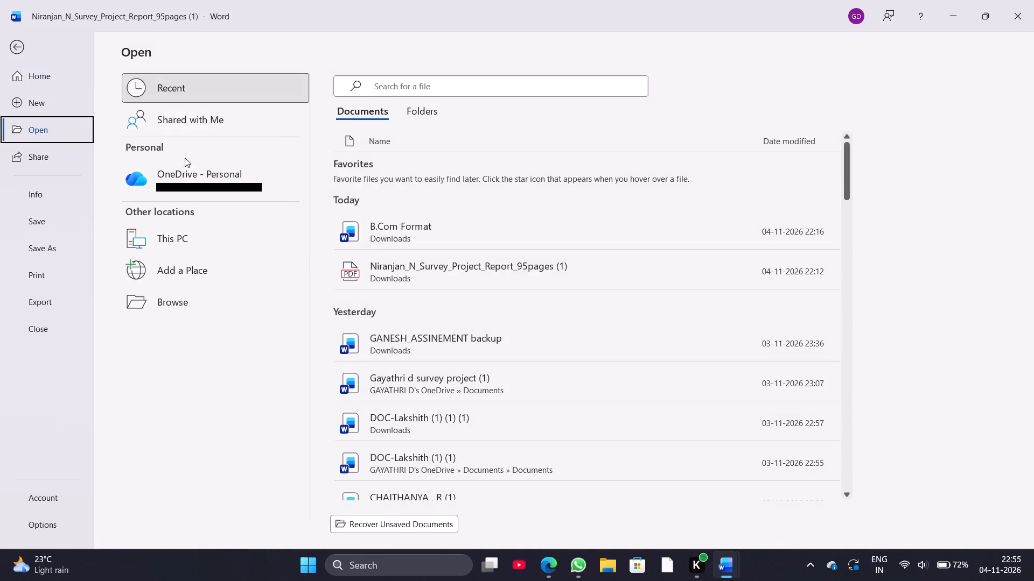
scroll(465, 356, down, 1)
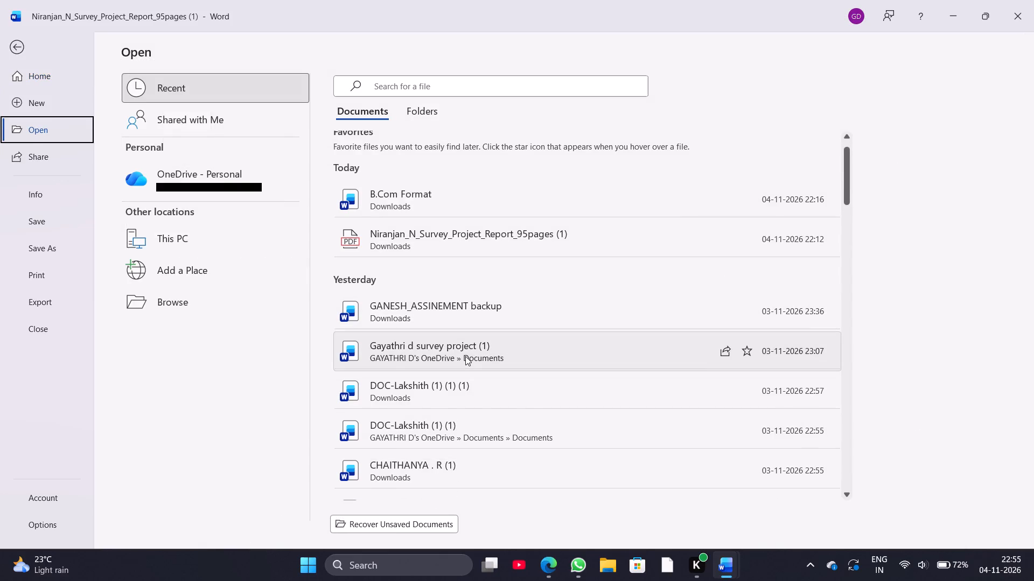
scroll(465, 356, down, 2)
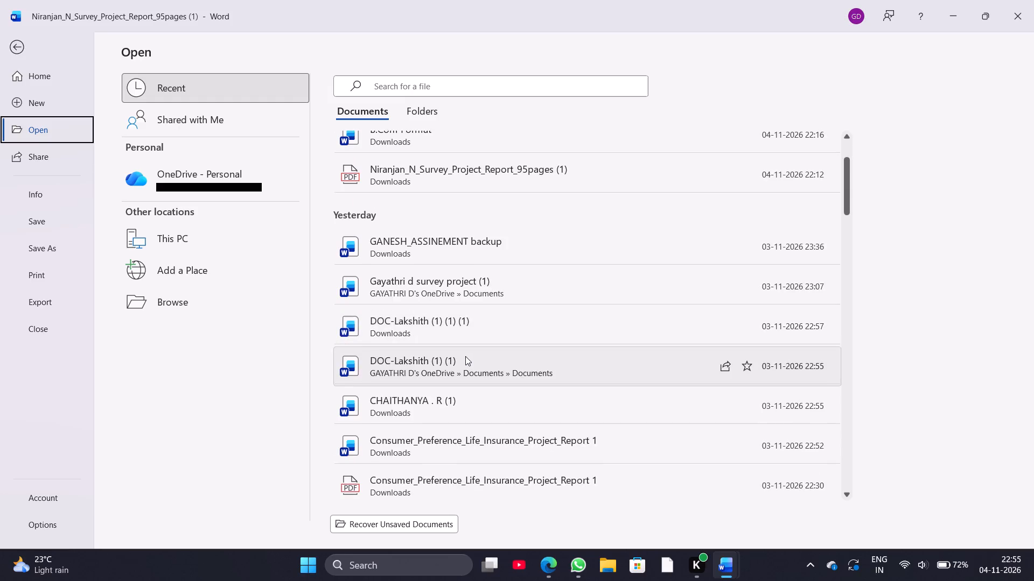
scroll(465, 356, down, 2)
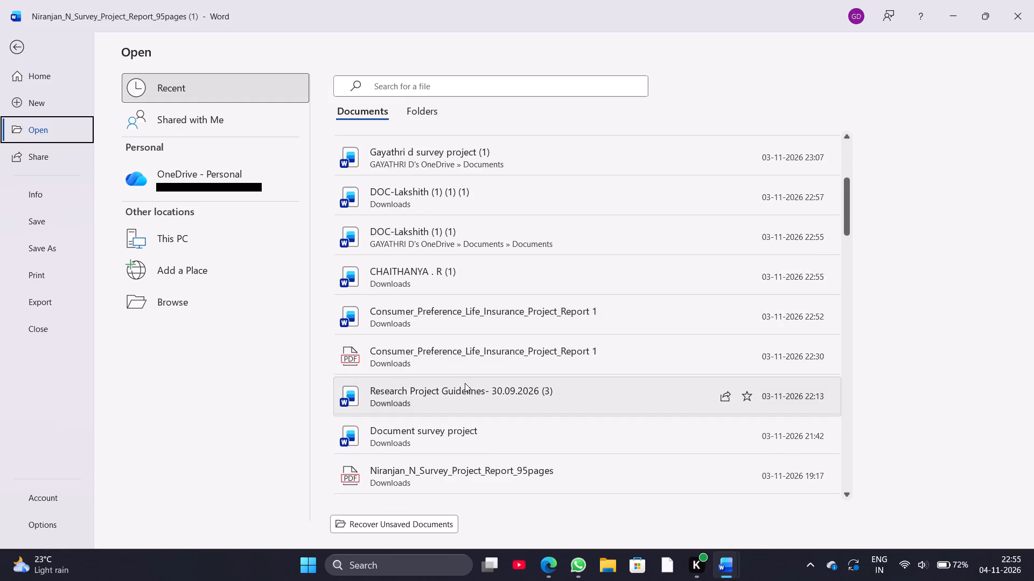
click(465, 383)
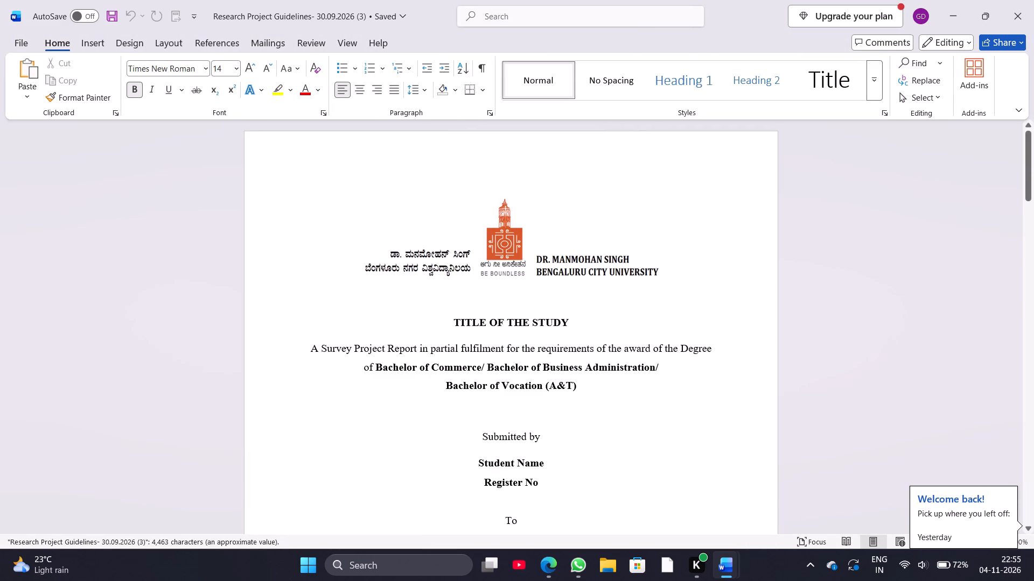
Select the university logo banner picture above the "EVALUATION SUMMARY" heading in the guidelines document.
scroll(501, 244, down, 4)
click(501, 245)
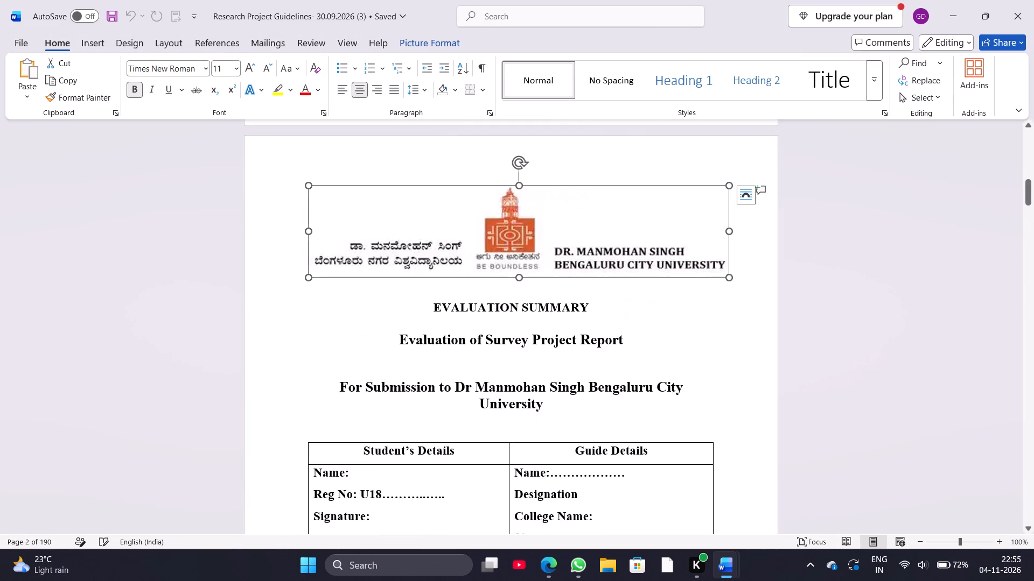
Copy the university logo banner from the guidelines and paste it above the "EVALUATION OF SURVEY PROJECT REPORT" heading in the Survey Project Report document.
key(ctrl+c)
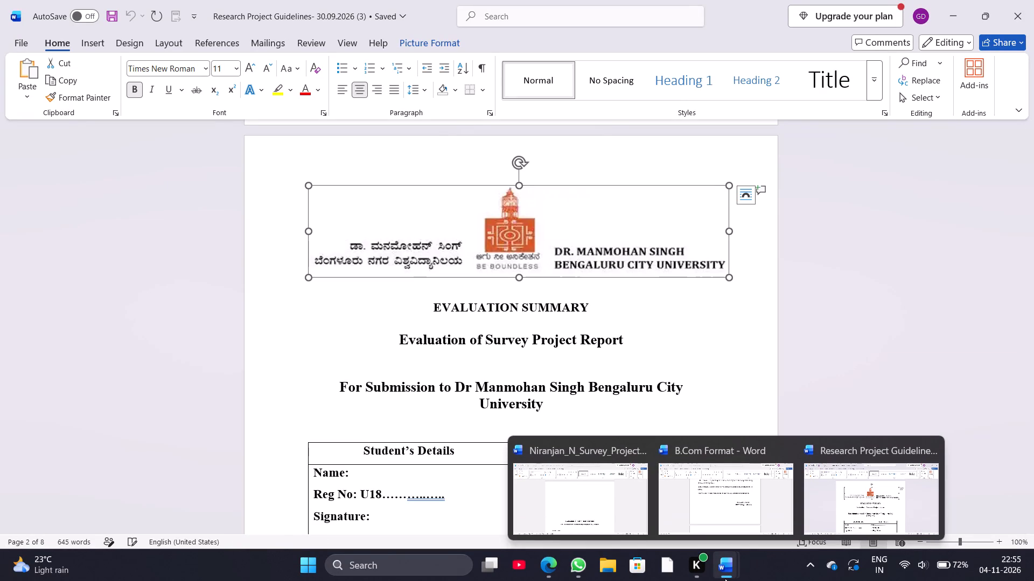
click(624, 513)
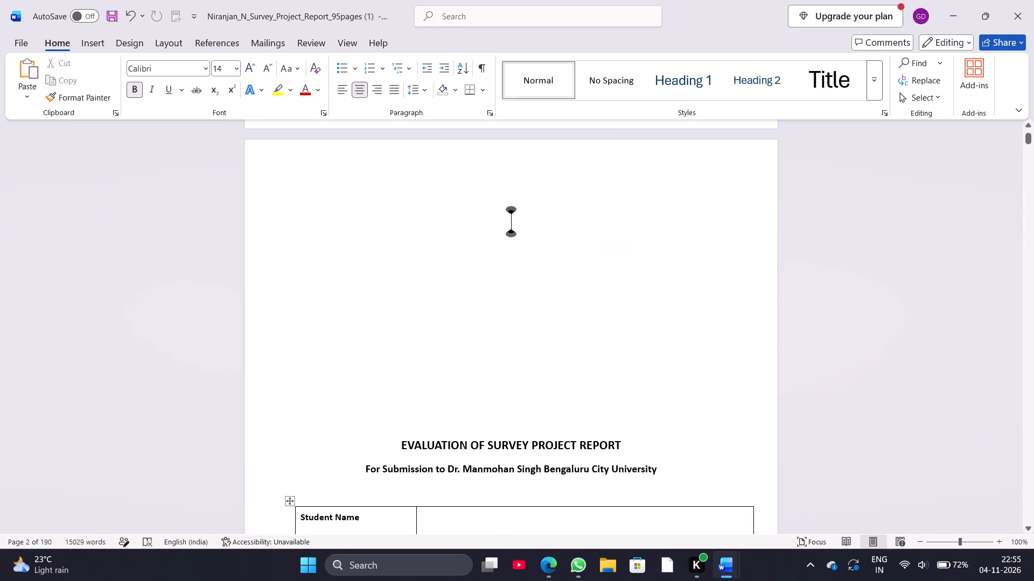
key(ctrl+v)
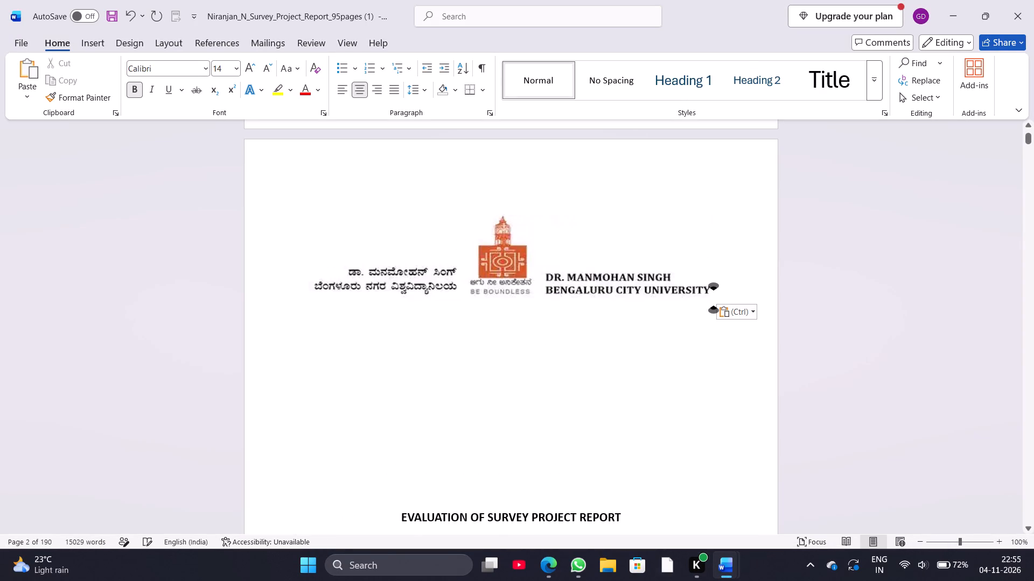
Shrink the pasted university logo banner proportionally to roughly three quarters of its pasted width.
click(561, 263)
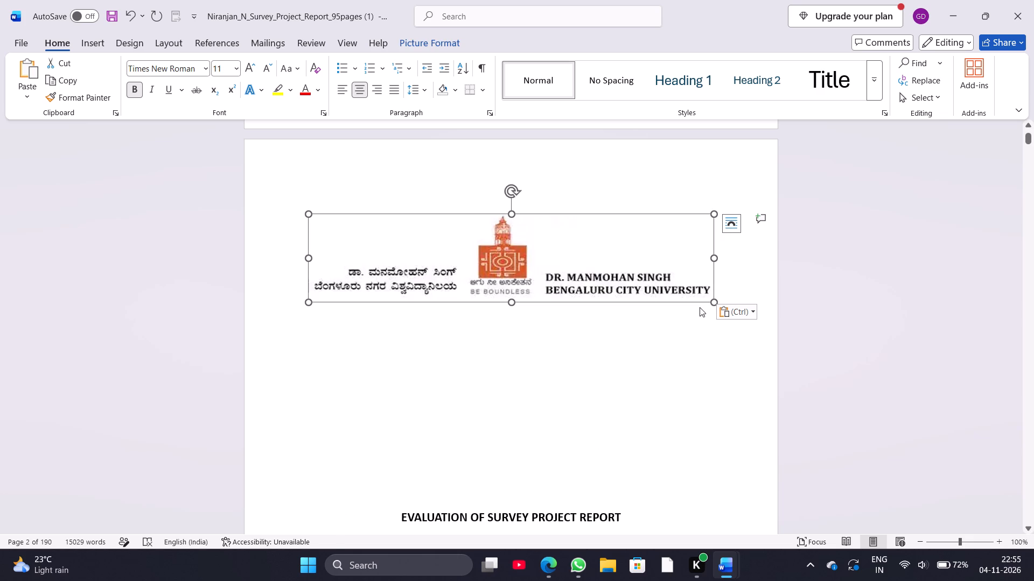
drag(710, 302, 696, 294)
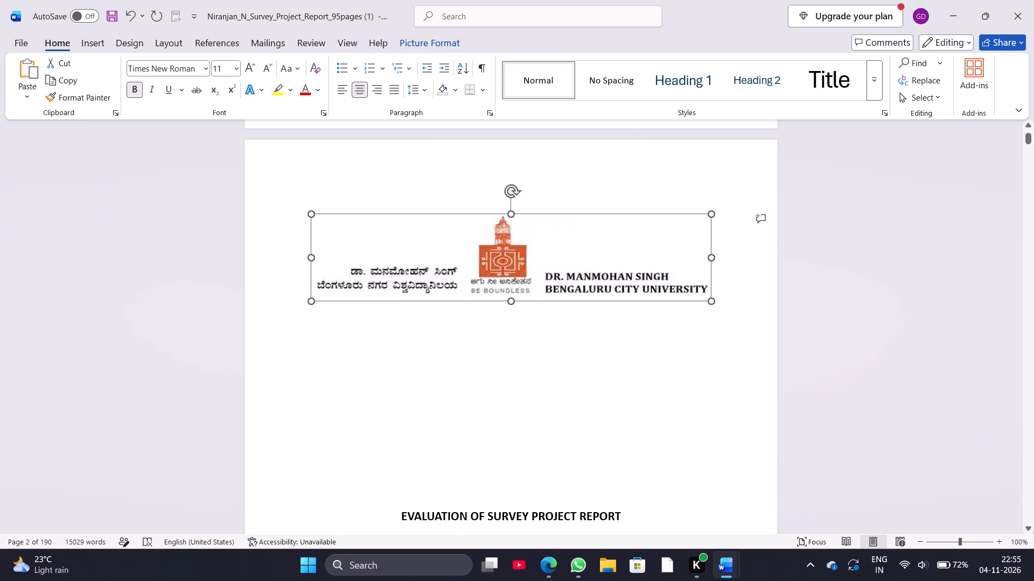
drag(696, 294, 604, 233)
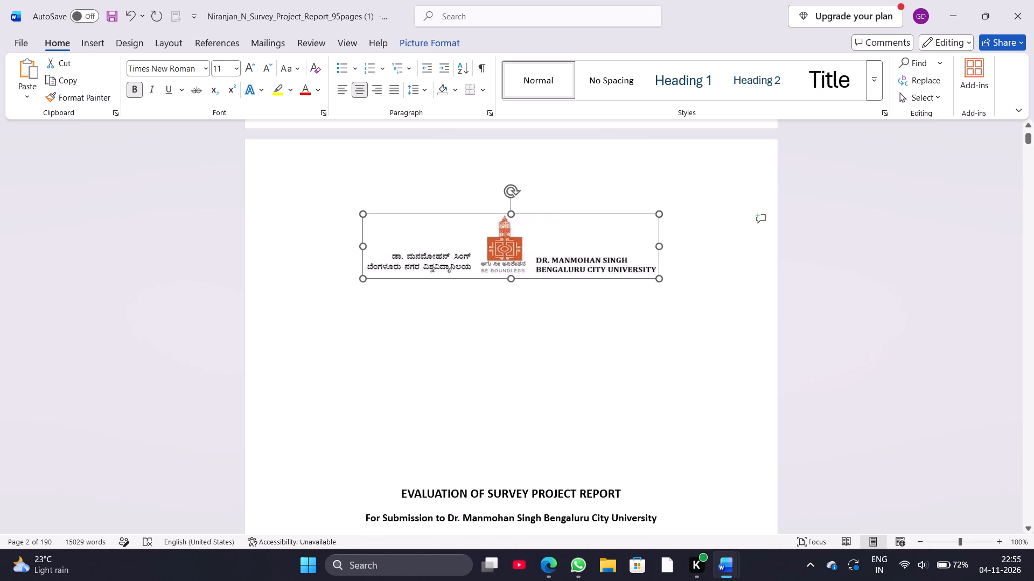
drag(604, 233, 602, 231)
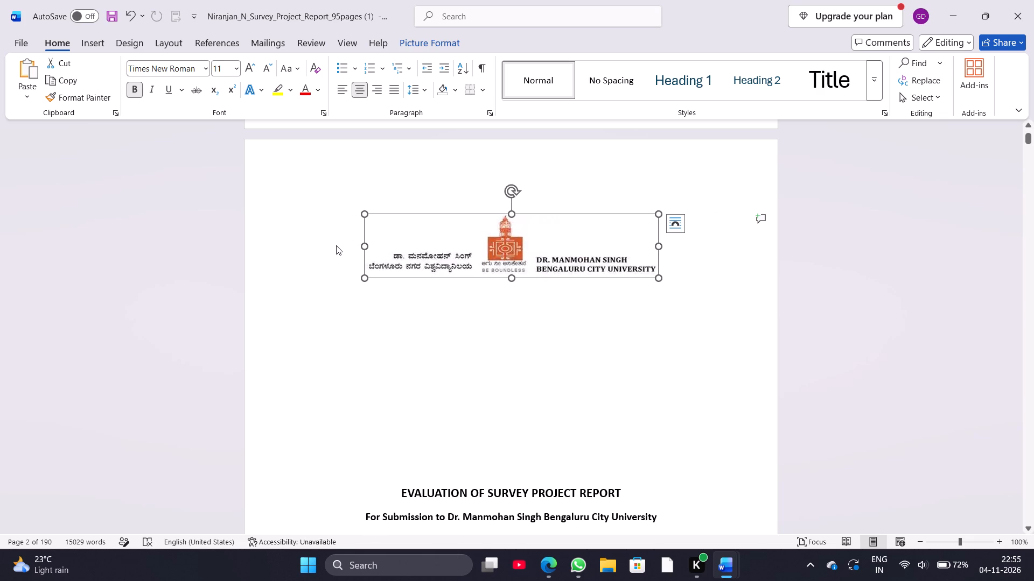
Remove the blank lines above the university logo banner so it sits at the top of the evaluation page.
click(336, 245)
key(BackSpace)
key(BackSpace)
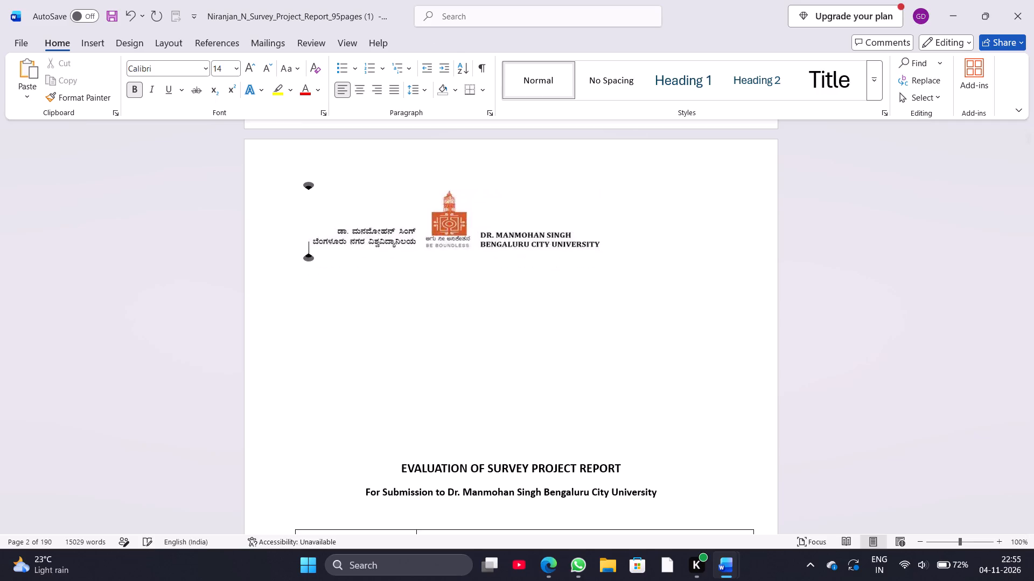
key(BackSpace)
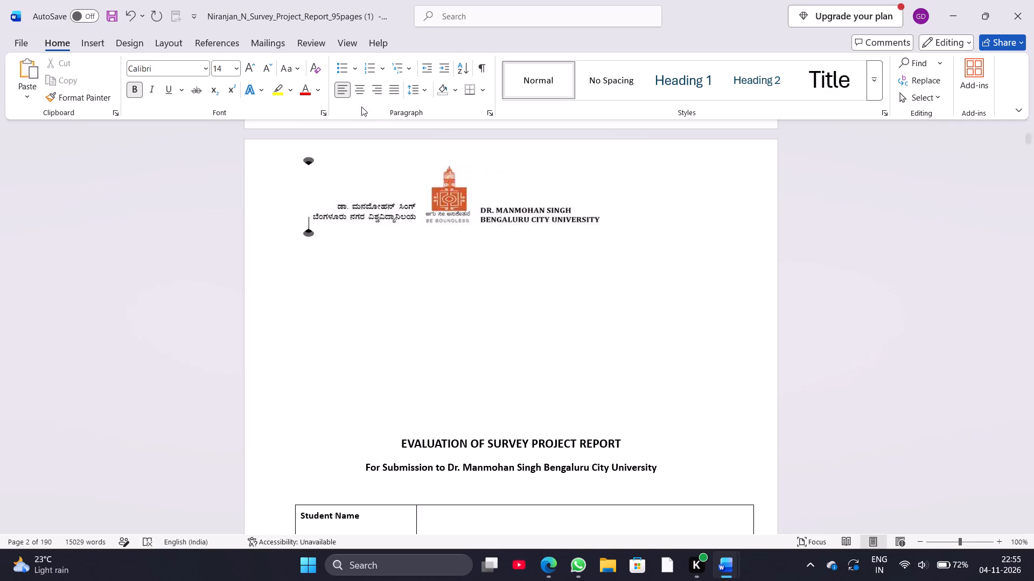
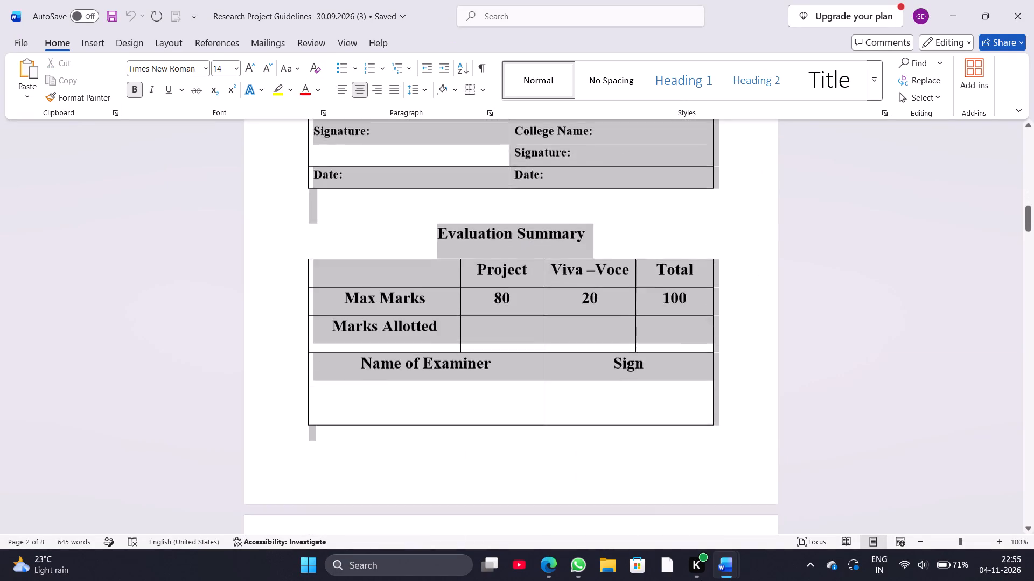
Copy the evaluation page's content in the guidelines document, including the signature table, "Evaluation Summary" heading and marks table.
drag(701, 580, 694, 222)
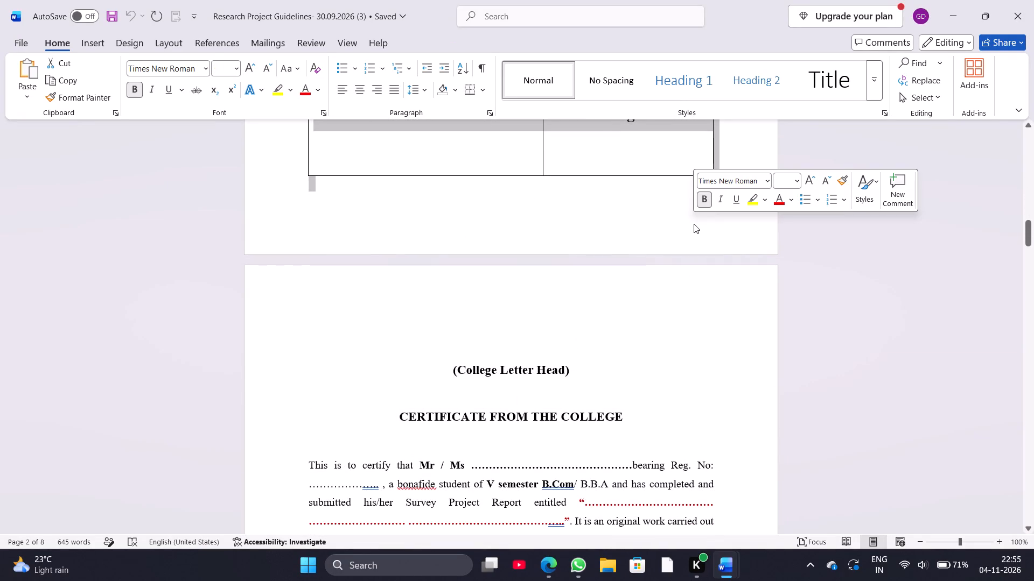
key(ctrl+c)
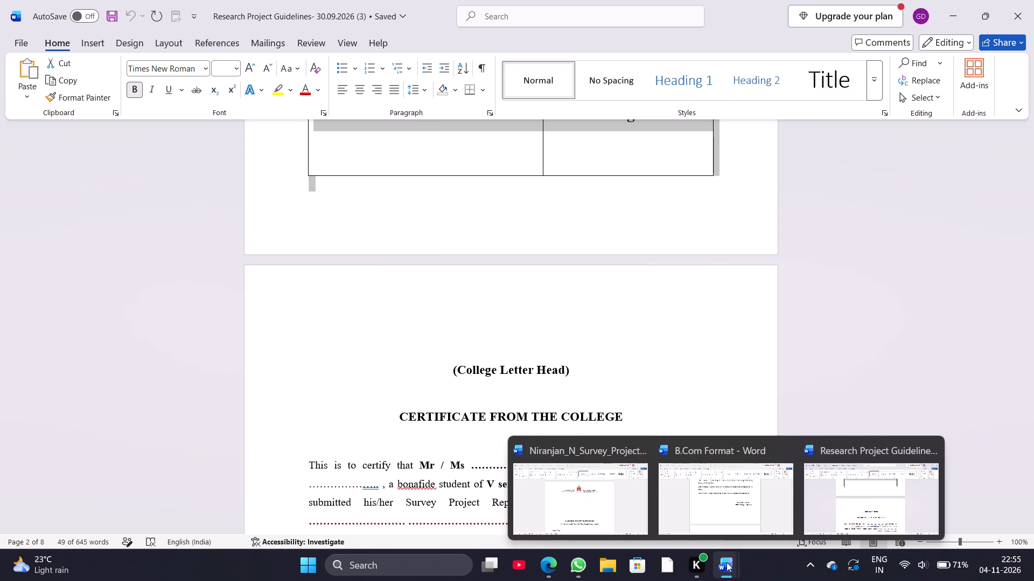
Switch to the B.Com Format document and view the pages above the "ACKNOWLEDGEMENT" page.
click(739, 489)
scroll(667, 407, up, 6)
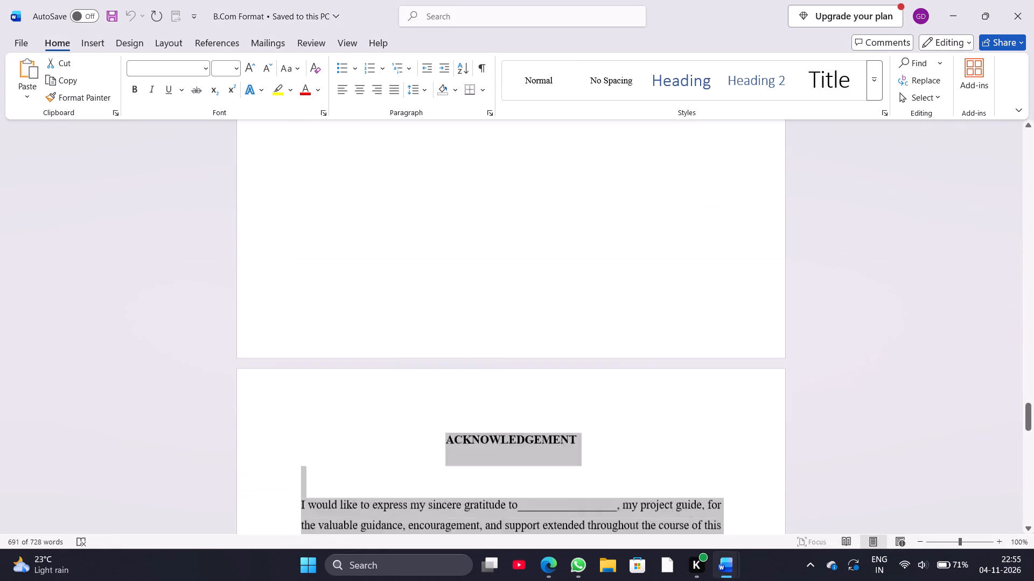
Look through the B.Com Format document from its cover page to its contents table, examining the evaluation page's details and marks tables.
scroll(667, 407, up, 10)
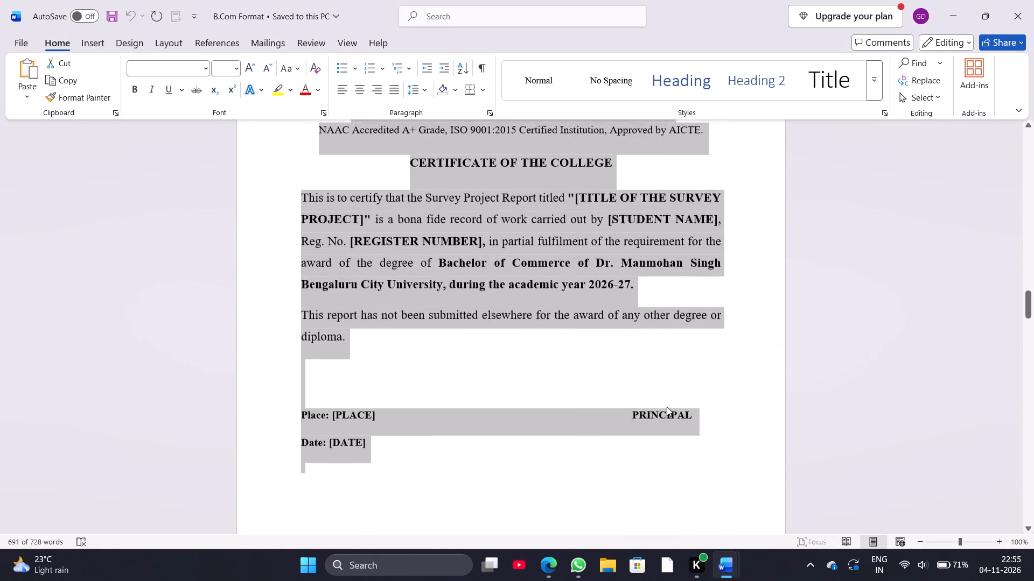
scroll(667, 407, up, 6)
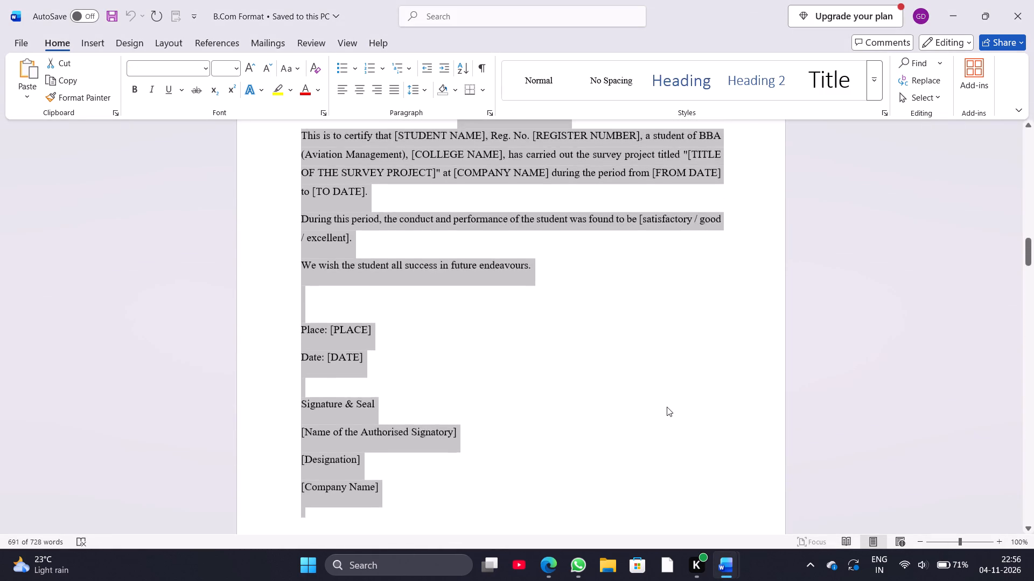
scroll(667, 407, up, 15)
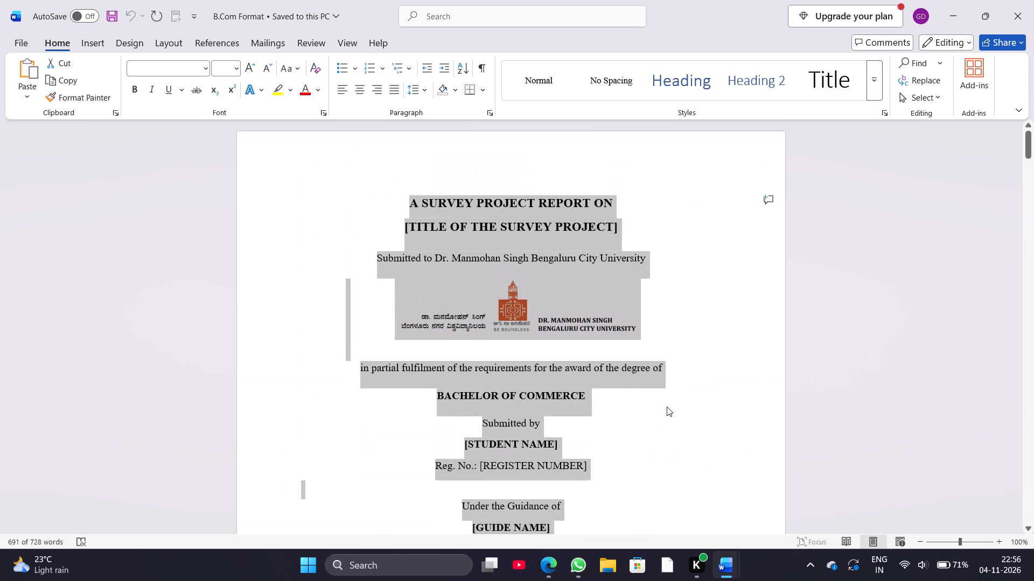
scroll(667, 407, up, 8)
scroll(667, 407, down, 3)
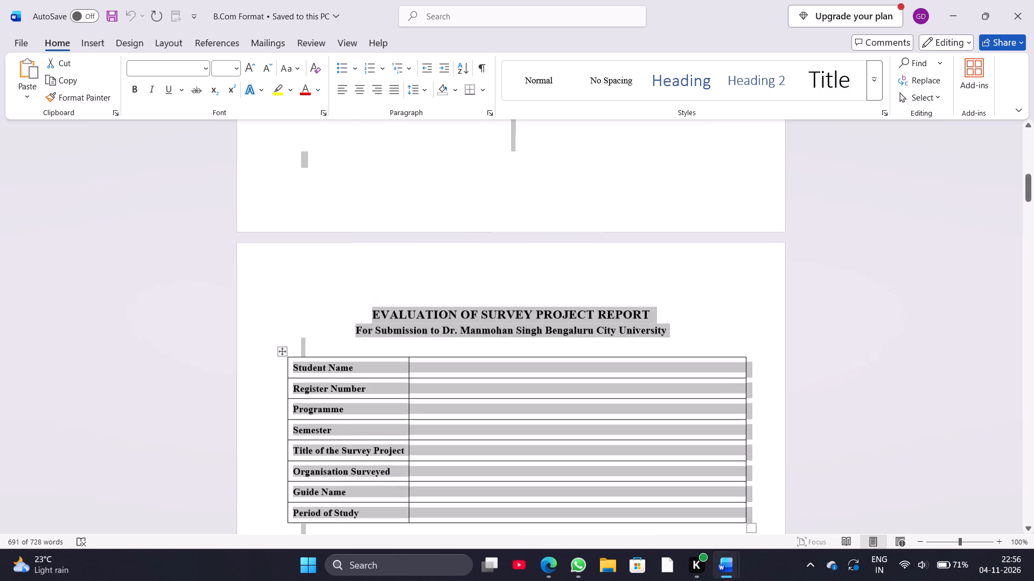
scroll(667, 407, down, 7)
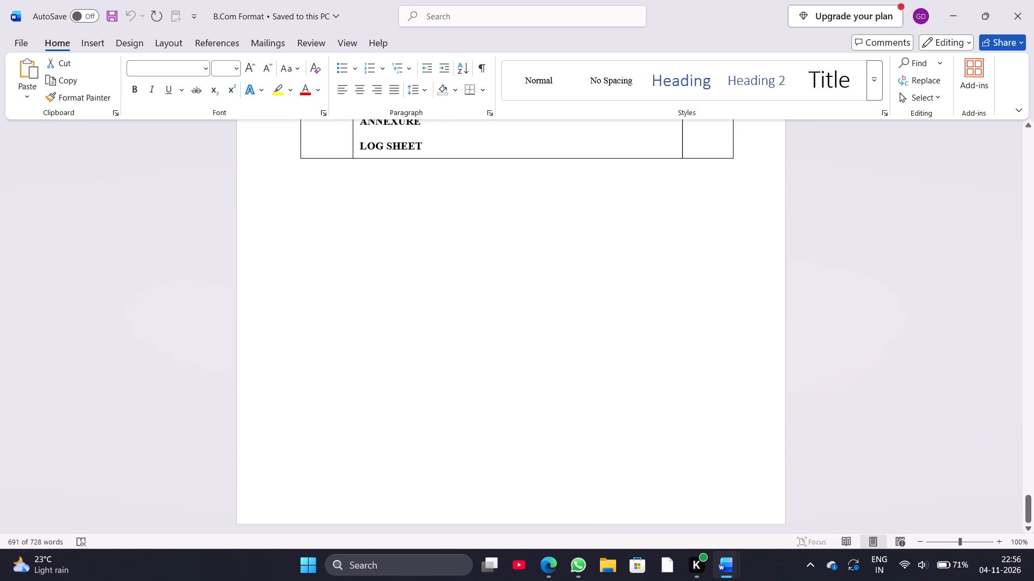
click(590, 350)
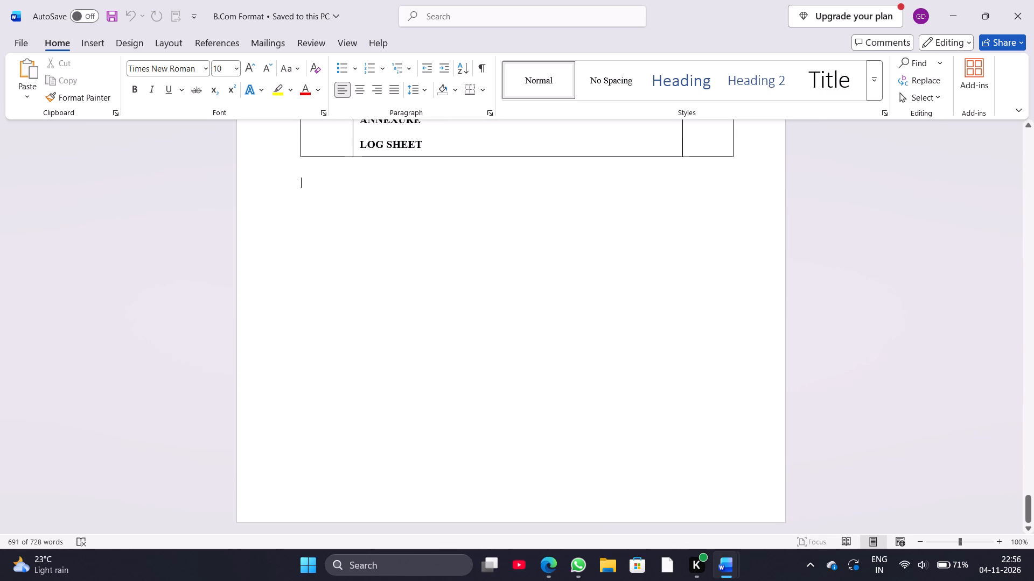
scroll(590, 350, up, 10)
scroll(590, 350, up, 15)
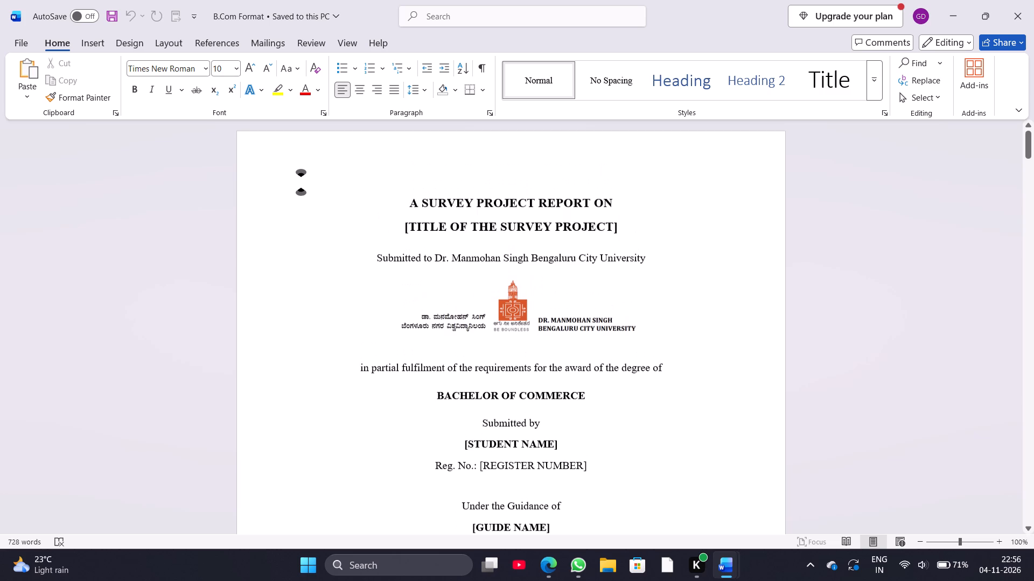
scroll(590, 350, down, 5)
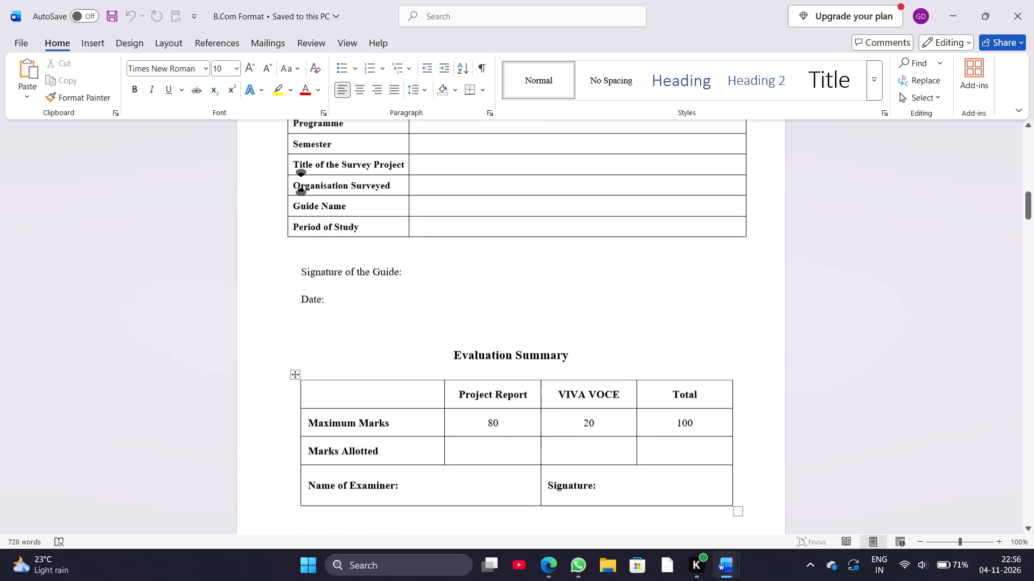
scroll(590, 350, down, 2)
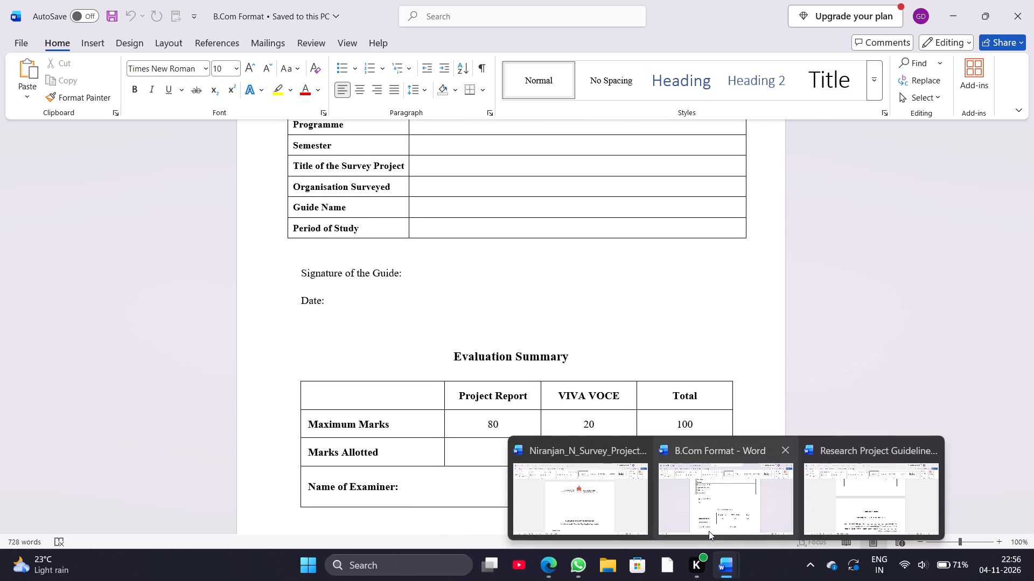
Switch to the Research Project Guidelines document and examine its evaluation page from the university logo to the marks table.
click(820, 512)
scroll(586, 380, up, 1)
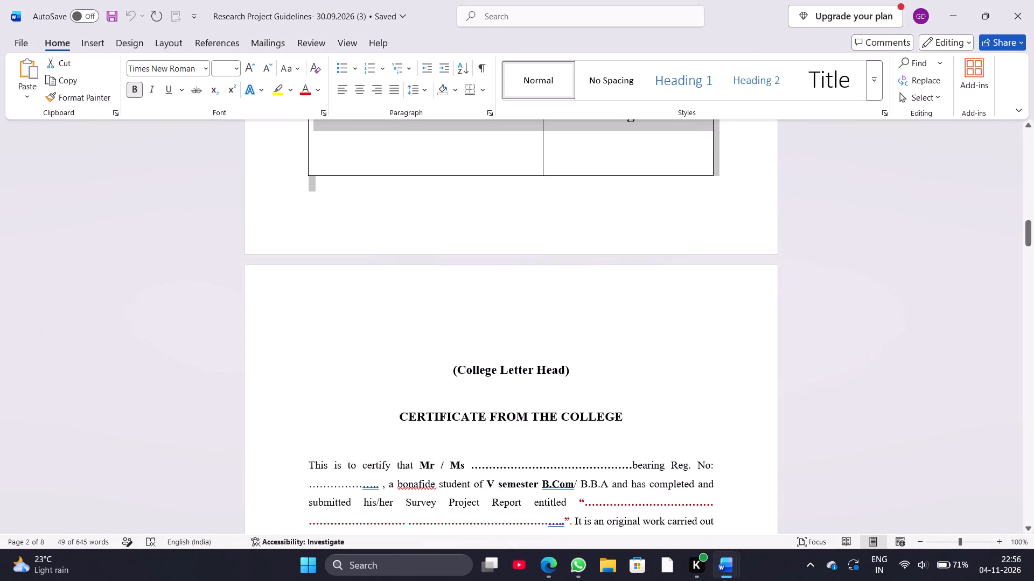
scroll(586, 380, up, 7)
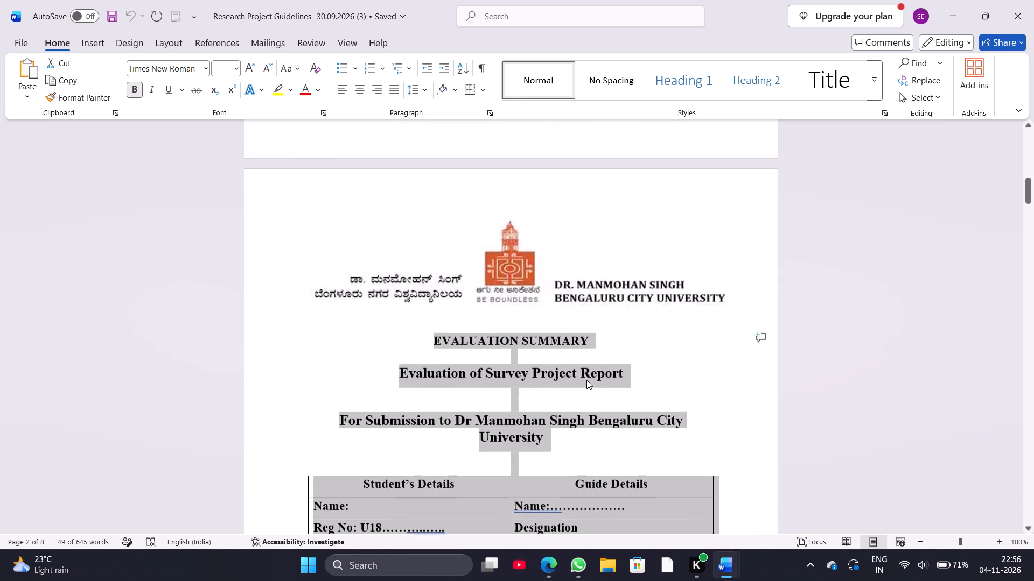
scroll(586, 380, down, 3)
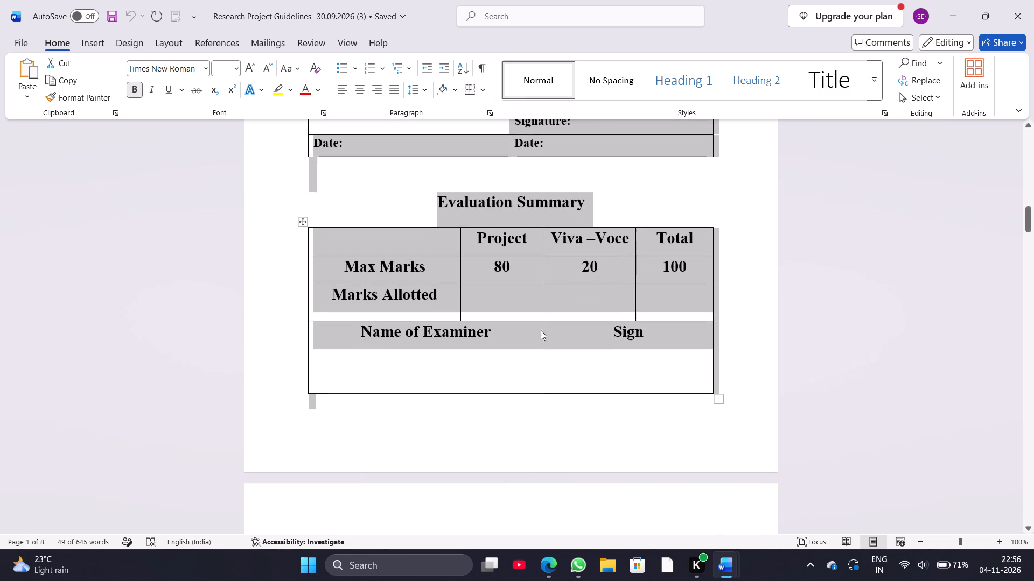
click(492, 417)
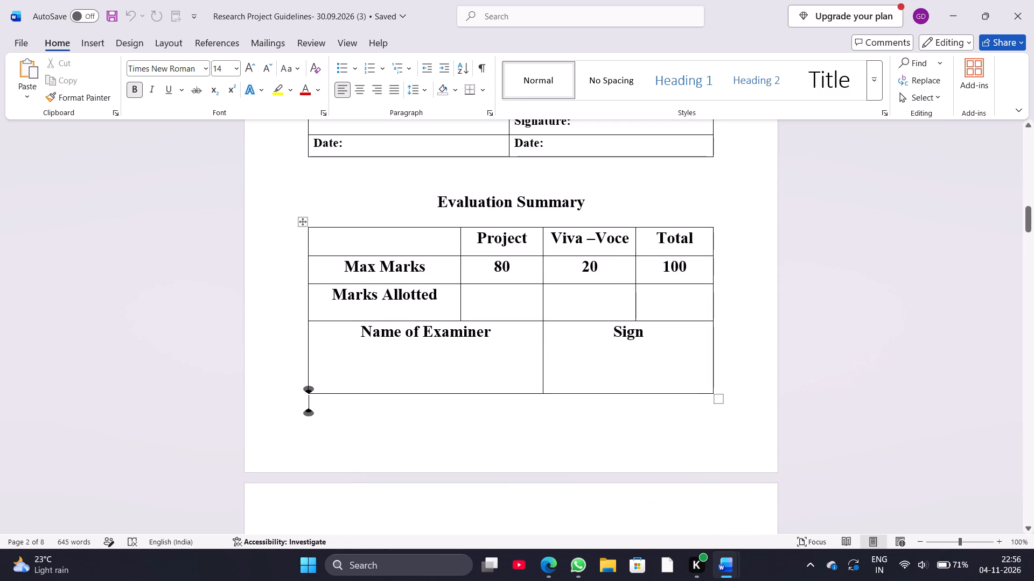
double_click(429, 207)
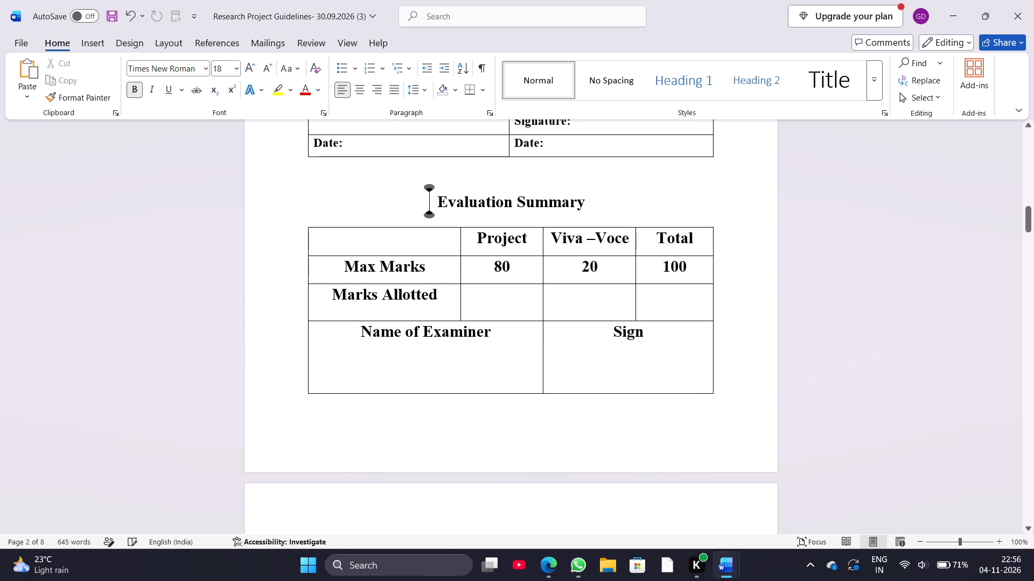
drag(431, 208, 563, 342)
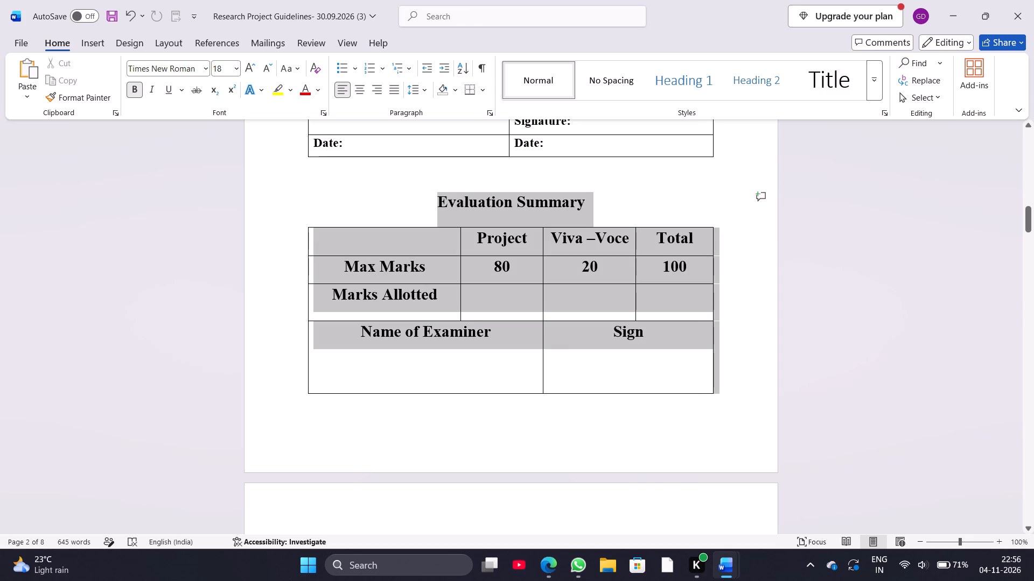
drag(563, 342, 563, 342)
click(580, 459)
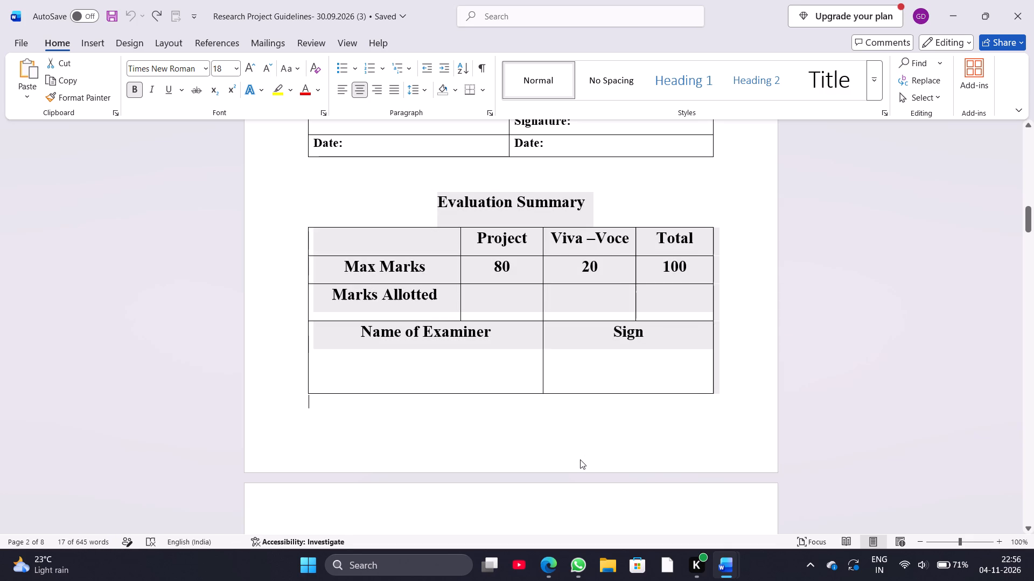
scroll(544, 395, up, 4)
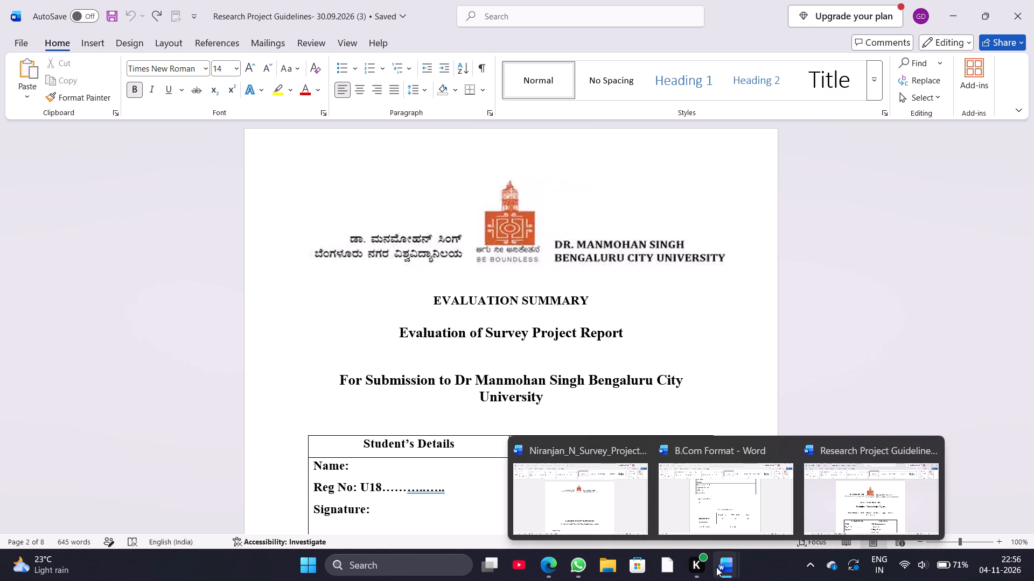
Switch to the survey project report and examine its opening pages, from the college details to the evaluation pages and college certificate.
click(630, 493)
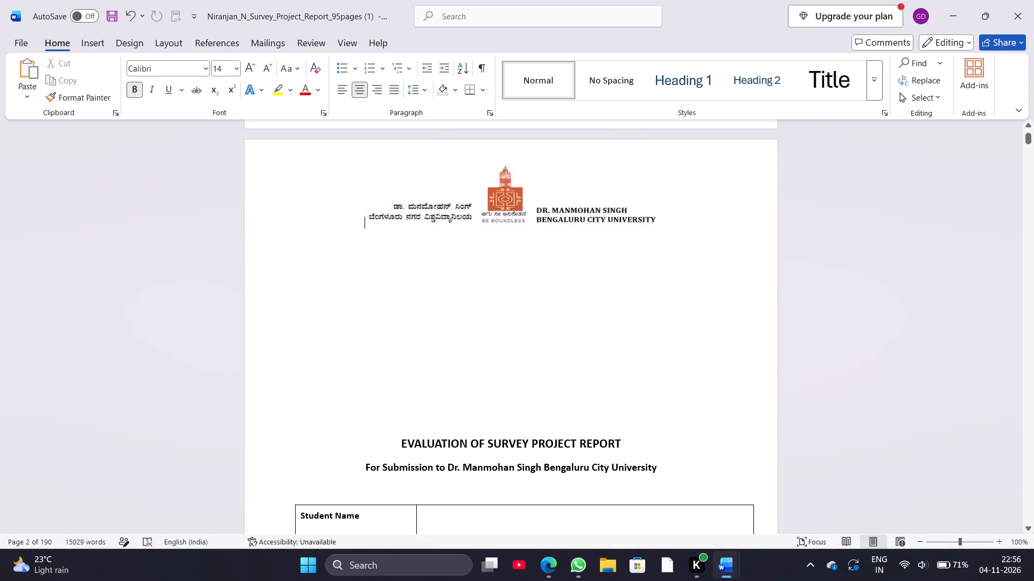
scroll(543, 415, down, 5)
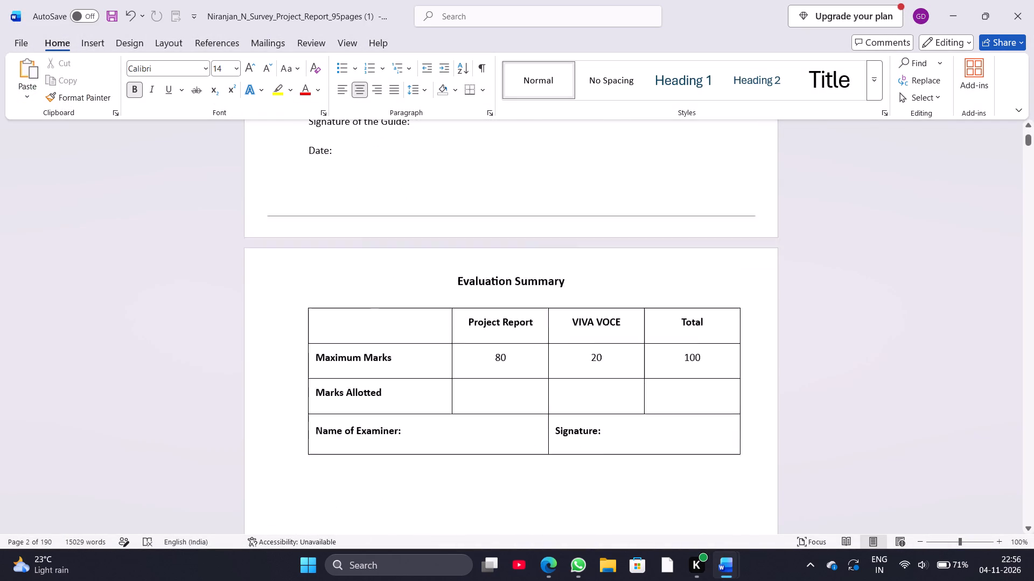
scroll(543, 415, down, 10)
scroll(543, 415, up, 7)
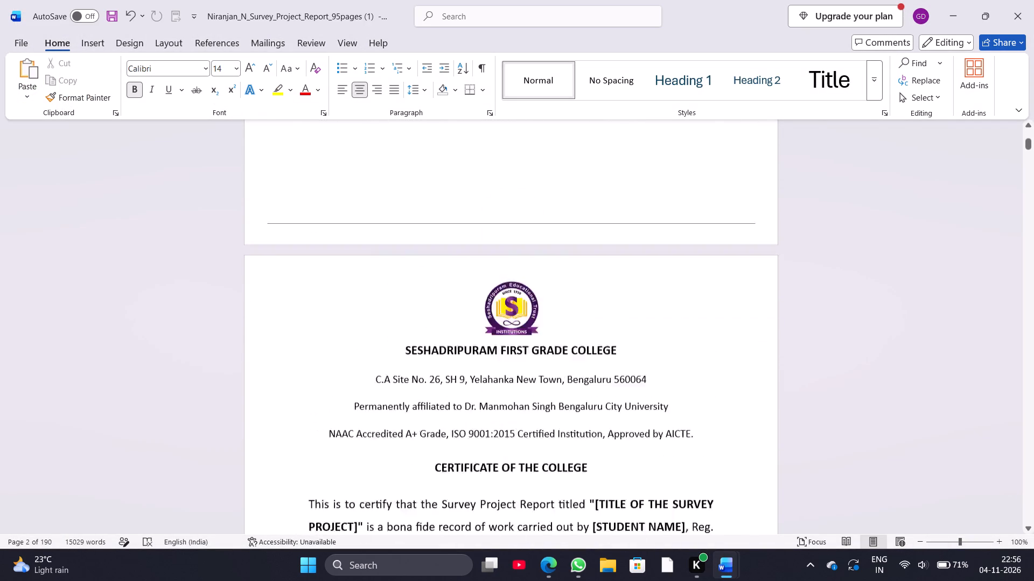
scroll(543, 415, up, 7)
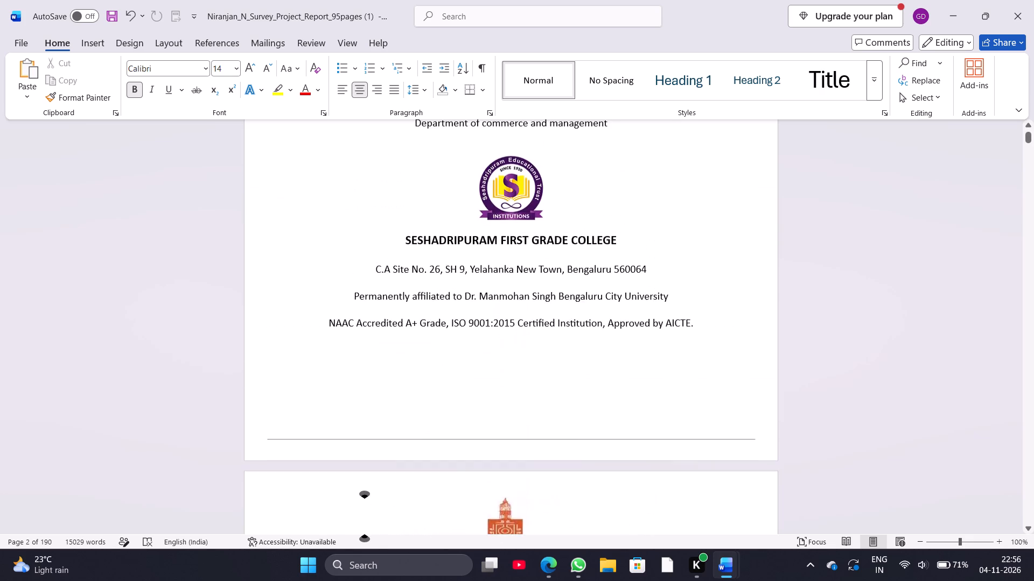
scroll(543, 415, up, 6)
scroll(543, 415, down, 2)
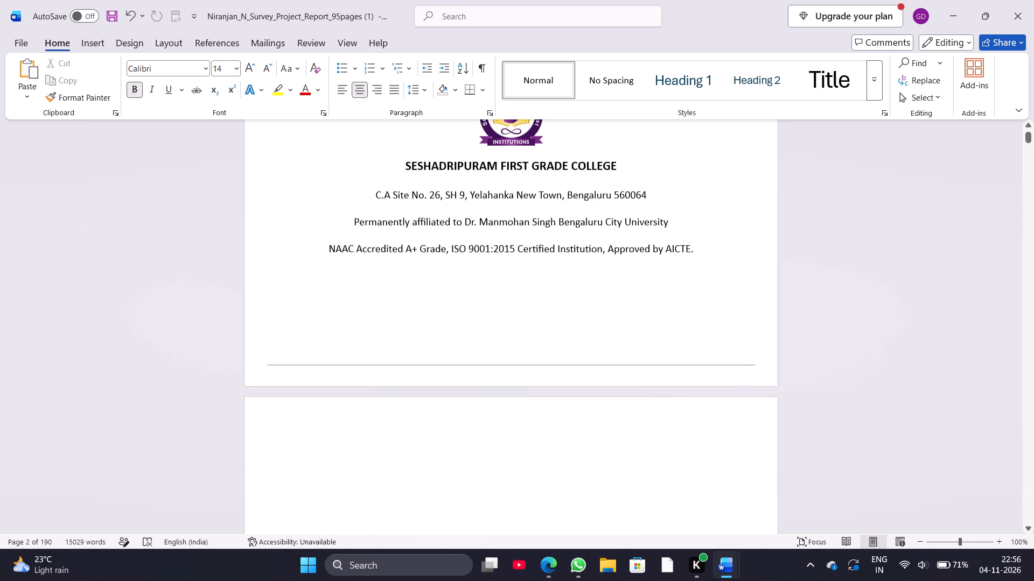
scroll(543, 415, down, 3)
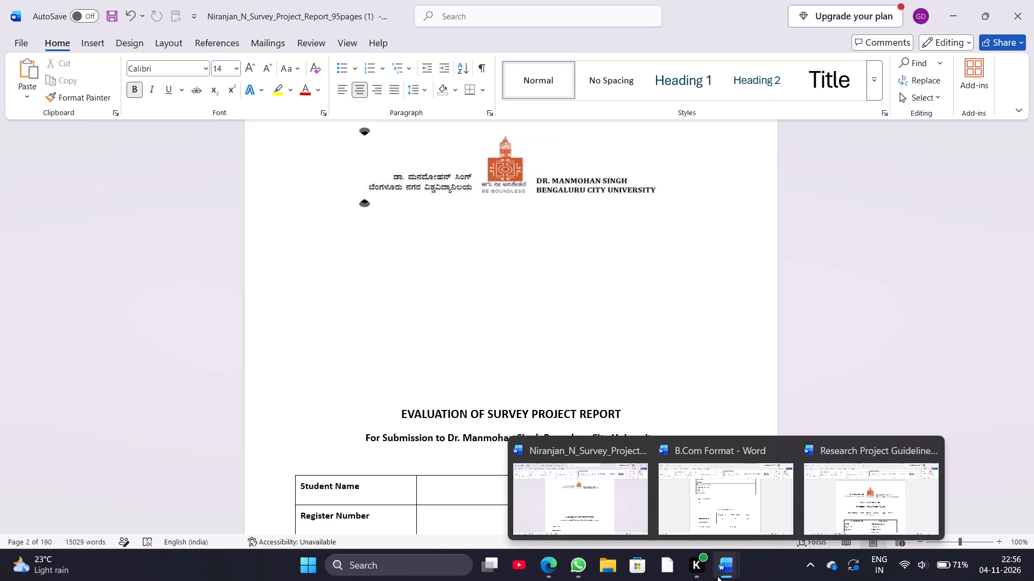
Copy the Student's Details and Guide Details table together with the "Evaluation Summary" heading and marks table from the Research Project Guidelines.
click(839, 512)
scroll(681, 471, down, 1)
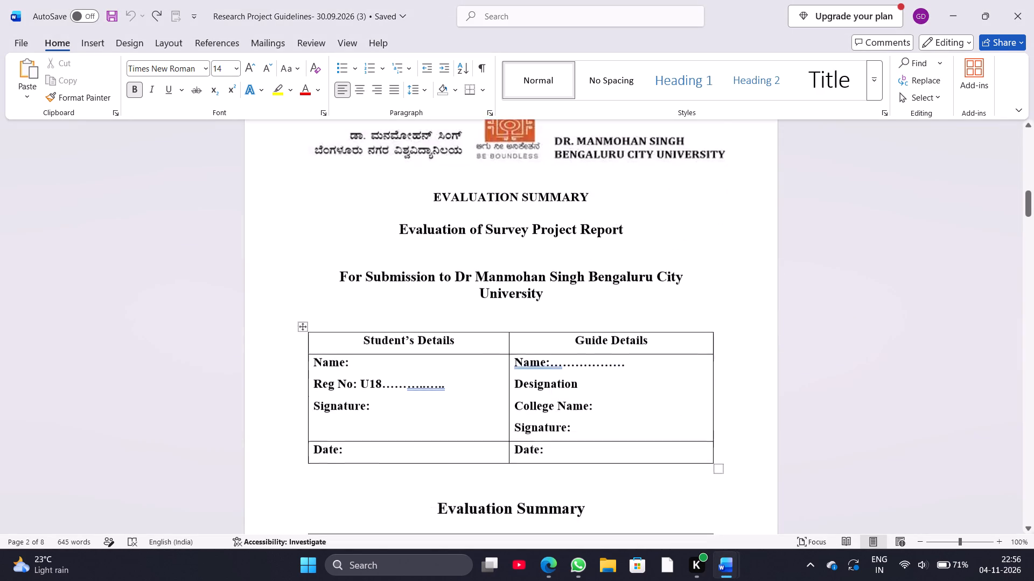
scroll(681, 471, down, 1)
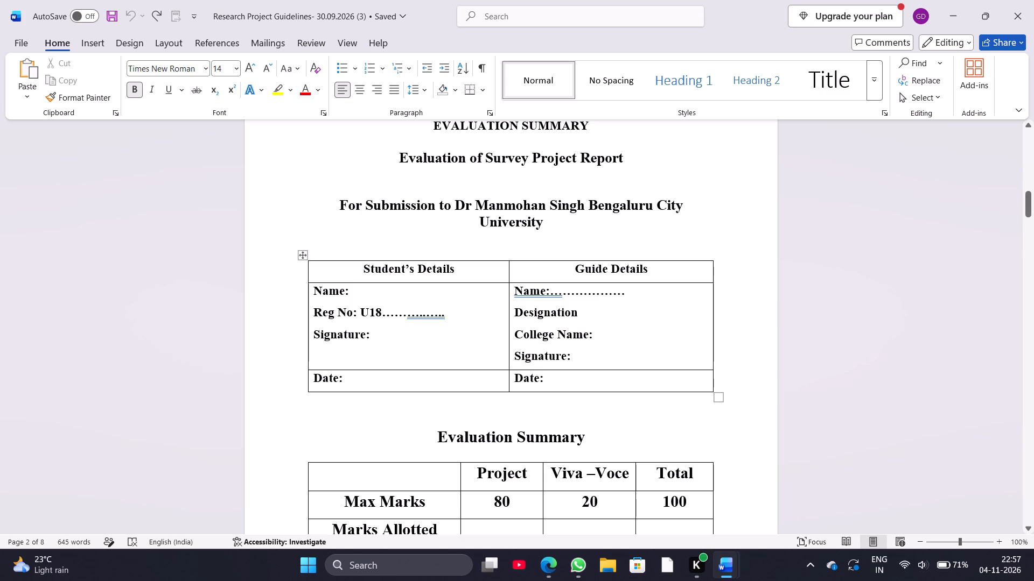
drag(301, 265, 472, 358)
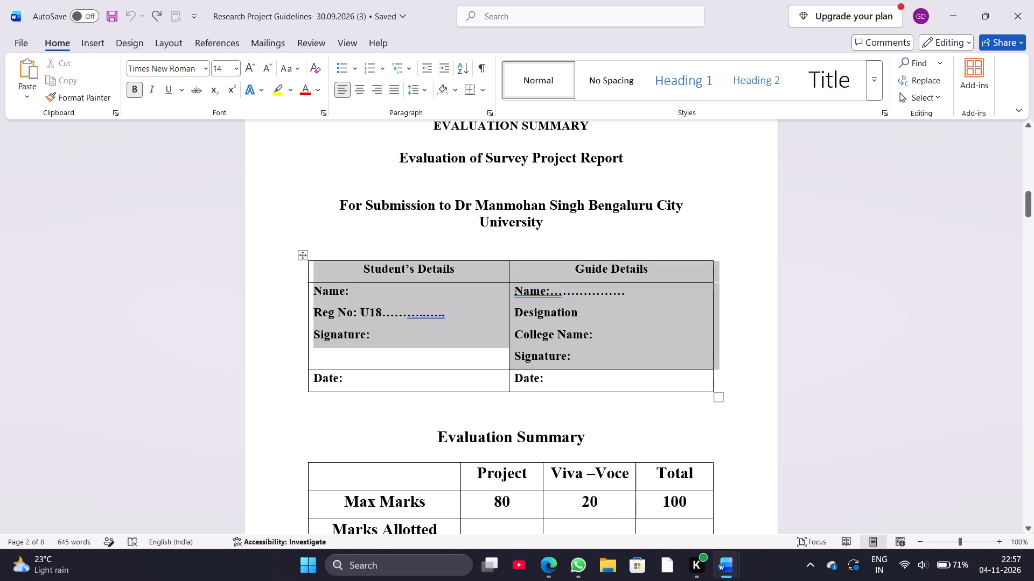
drag(472, 358, 702, 454)
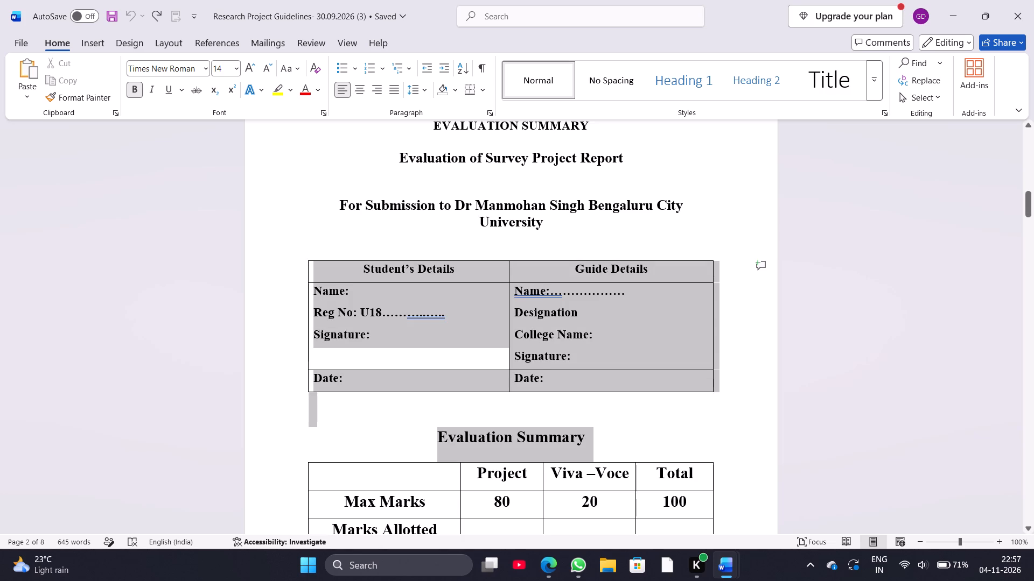
drag(702, 454, 707, 523)
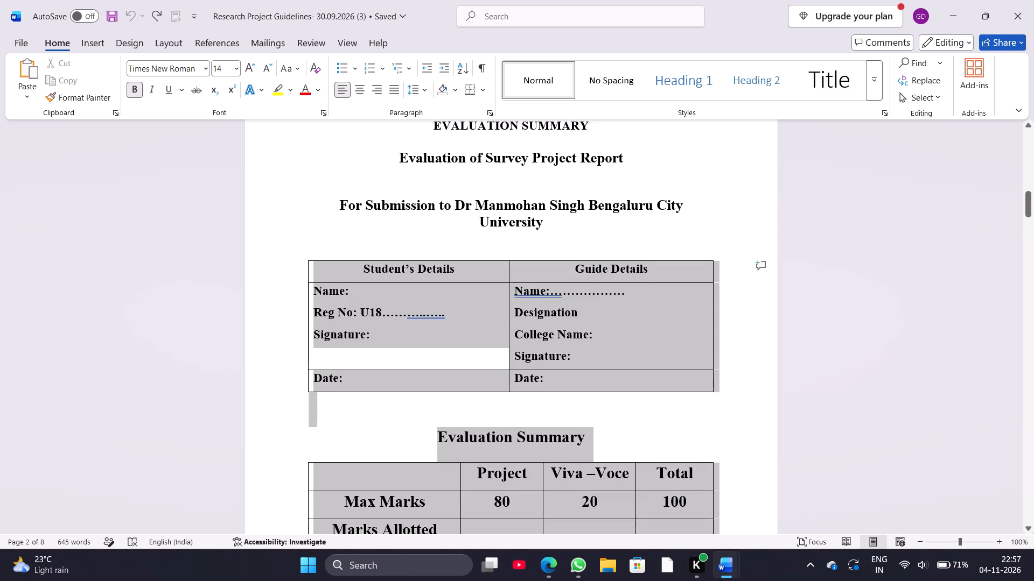
drag(707, 523, 690, 293)
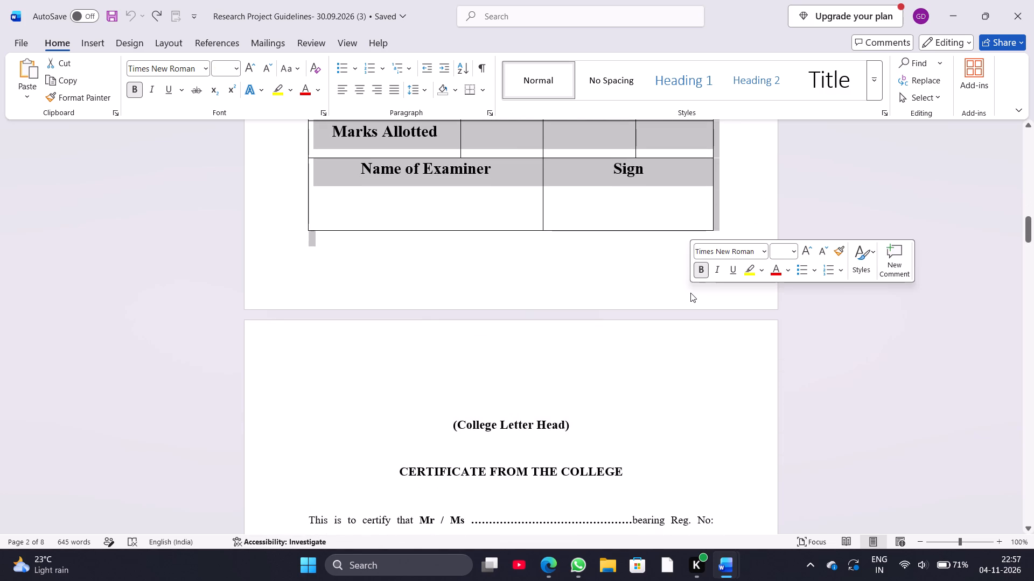
key(ctrl+c)
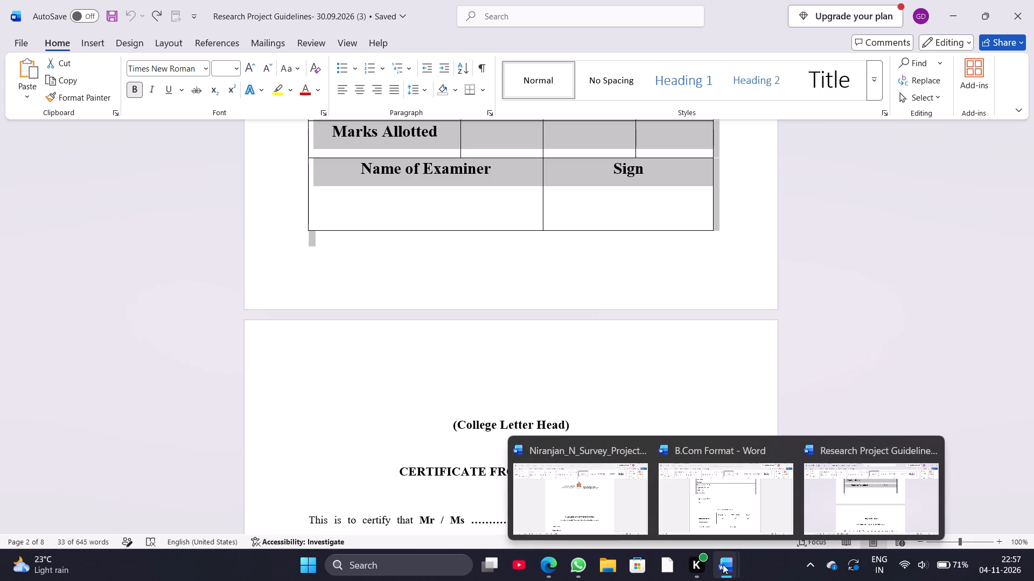
In the survey project report, remove blank lines below the evaluation page's university logo and paste the copied details and evaluation summary tables there.
click(578, 483)
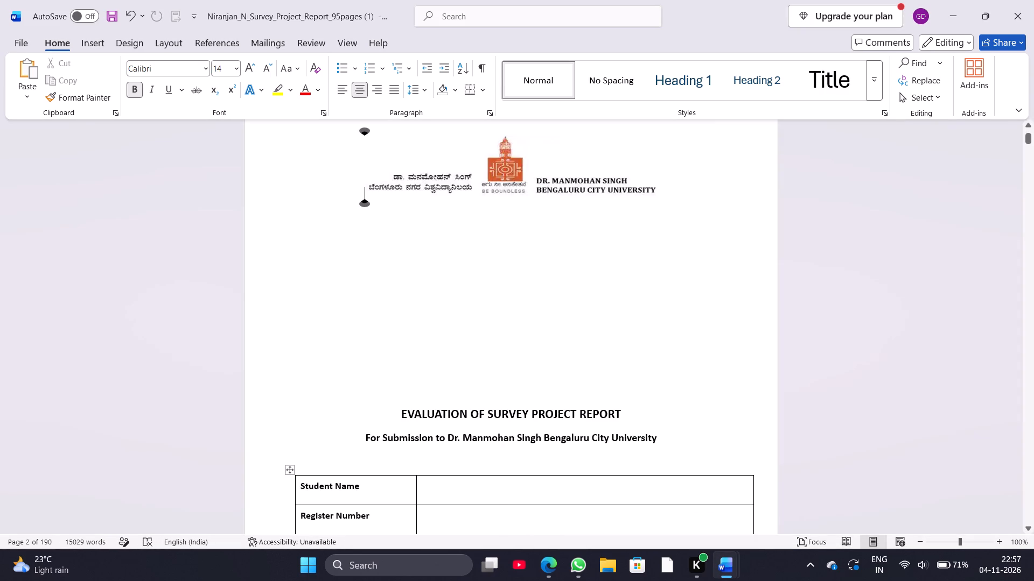
click(341, 263)
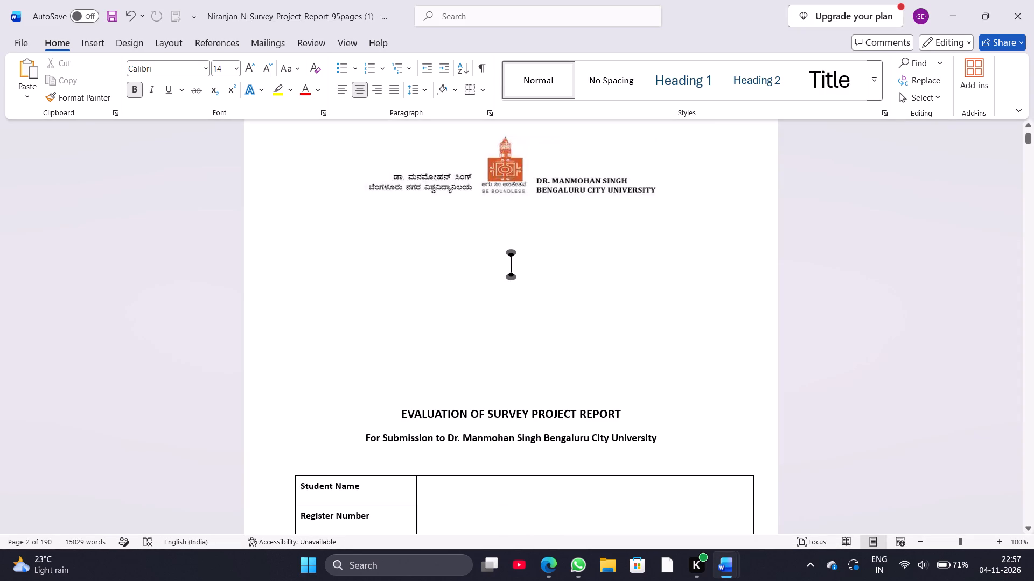
key(BackSpace)
key(BackSpace)
key(BackSpace)
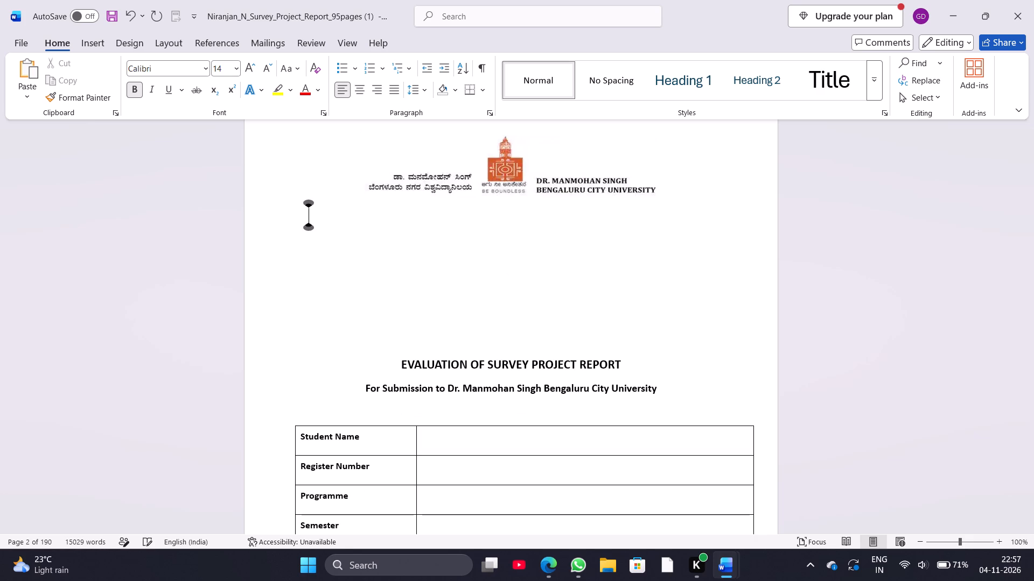
key(ctrl+v)
scroll(341, 263, up, 5)
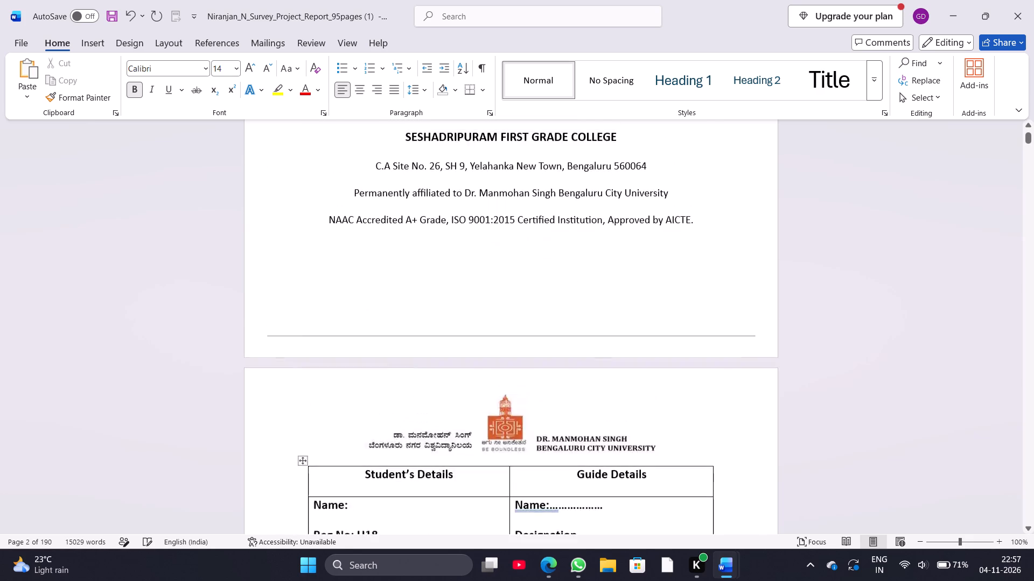
Set the font size of the pasted "Evaluation Summary" heading and its marks table to 14.
scroll(341, 263, down, 4)
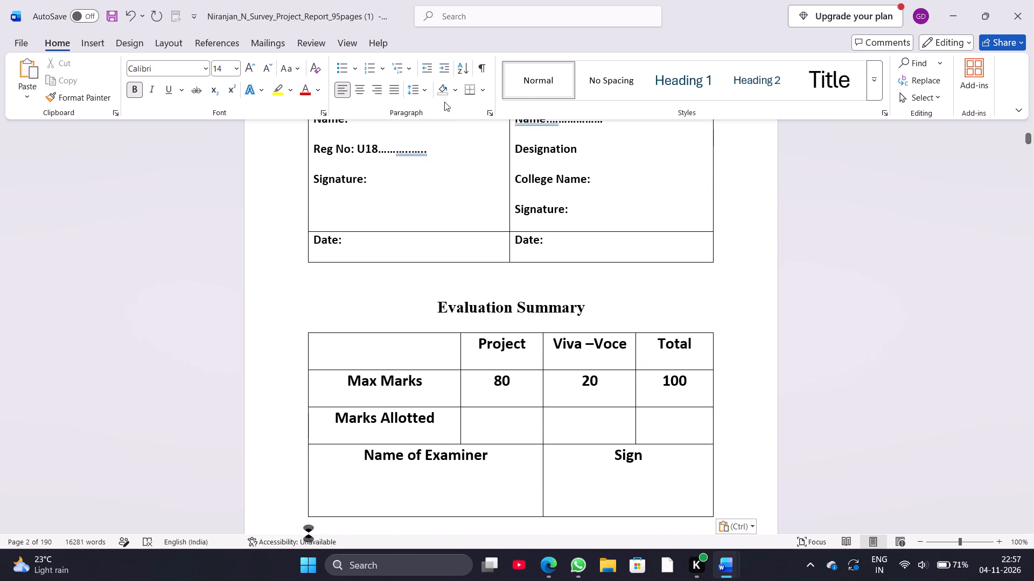
drag(426, 310, 611, 508)
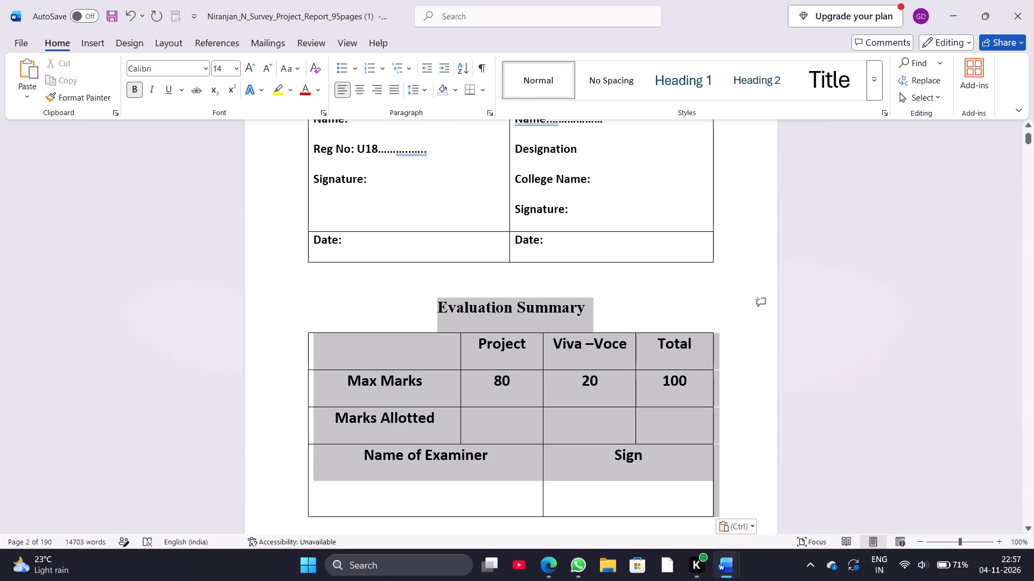
drag(611, 508, 655, 514)
click(655, 514)
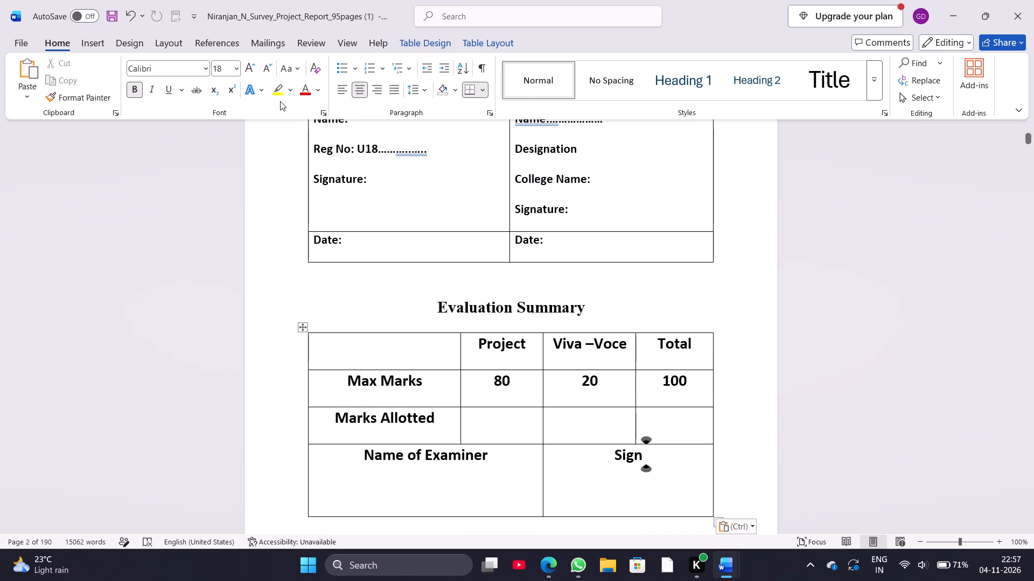
click(234, 68)
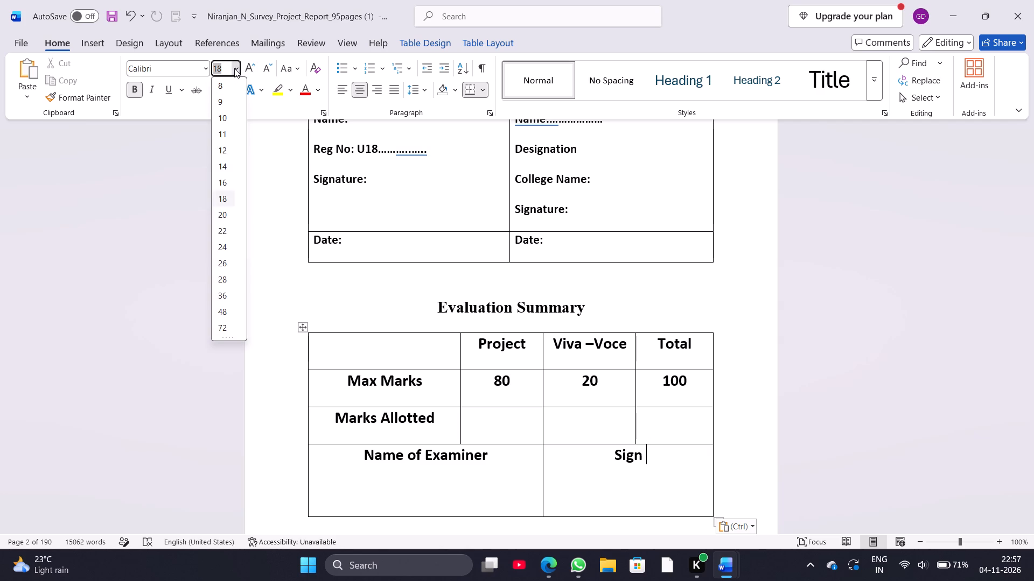
click(227, 167)
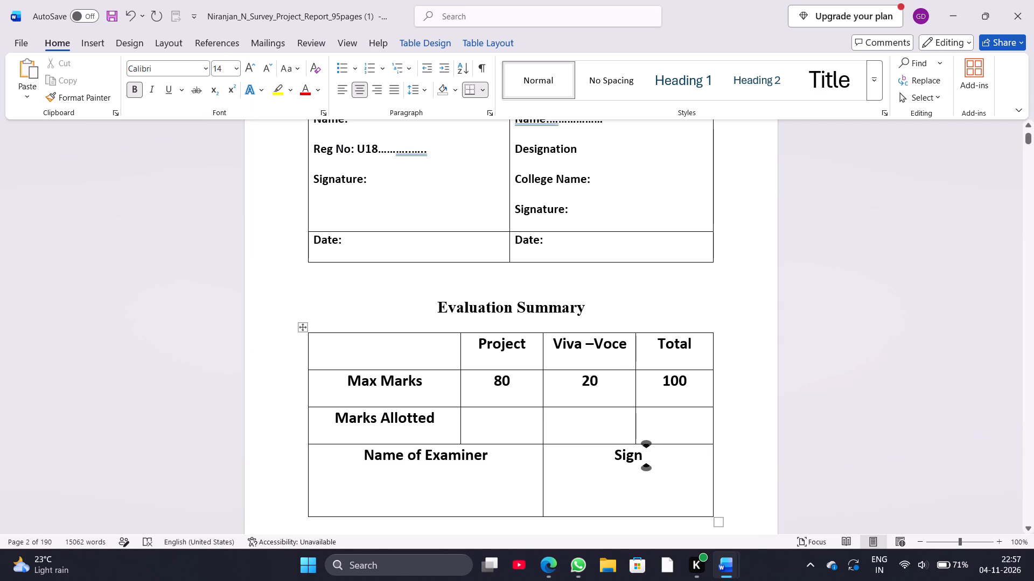
scroll(598, 359, up, 2)
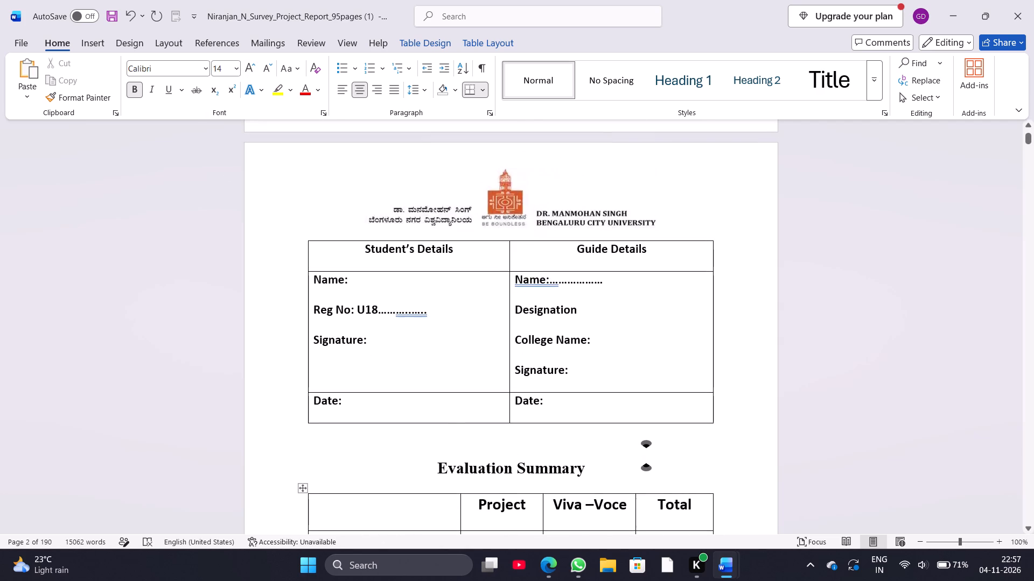
scroll(541, 352, down, 1)
click(439, 303)
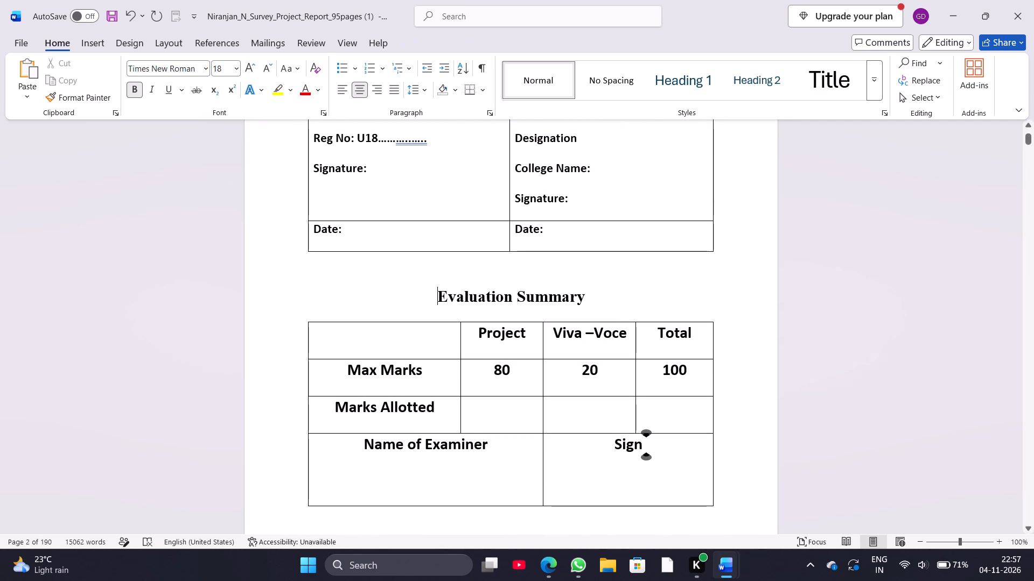
drag(439, 303, 660, 540)
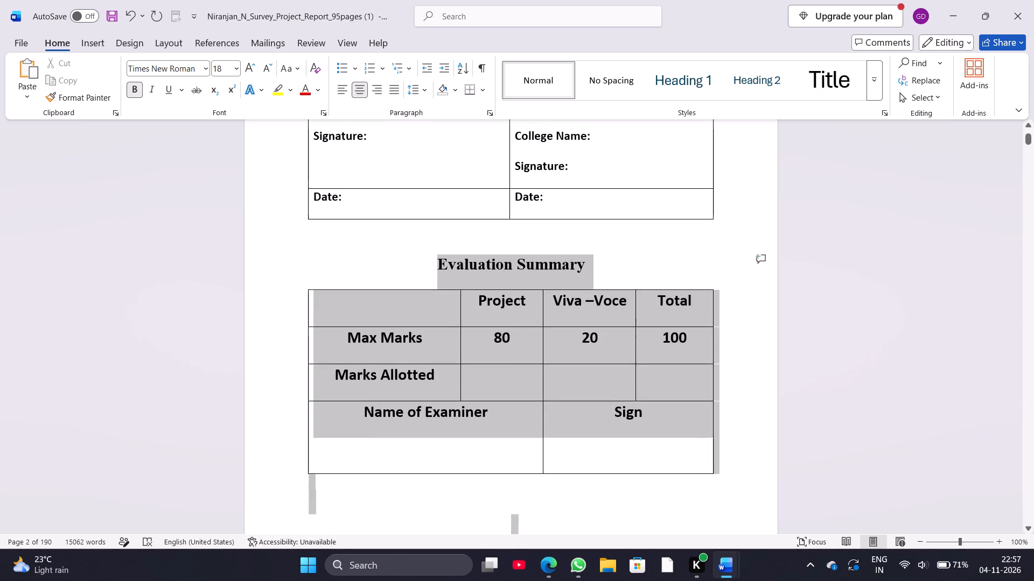
drag(660, 540, 738, 415)
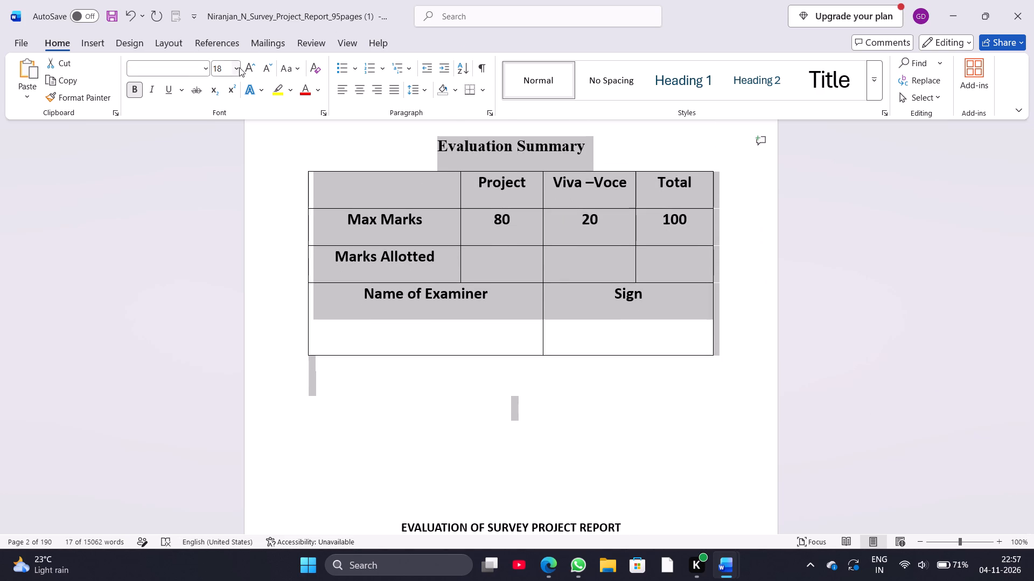
click(238, 67)
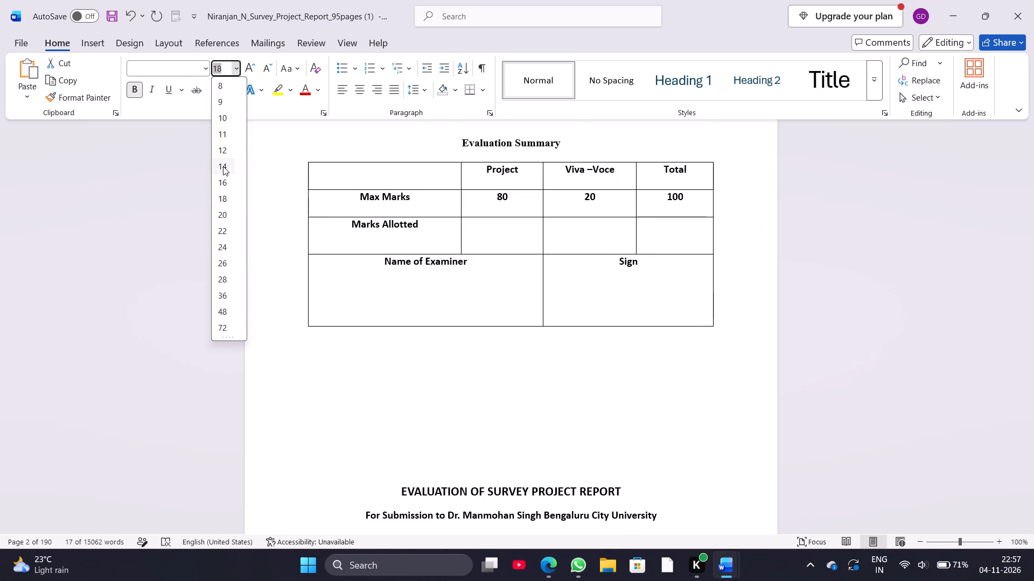
click(223, 166)
Fill in the student's name, with a period and the initial directly after it, under Student's Details.
scroll(396, 342, down, 3)
scroll(396, 342, up, 1)
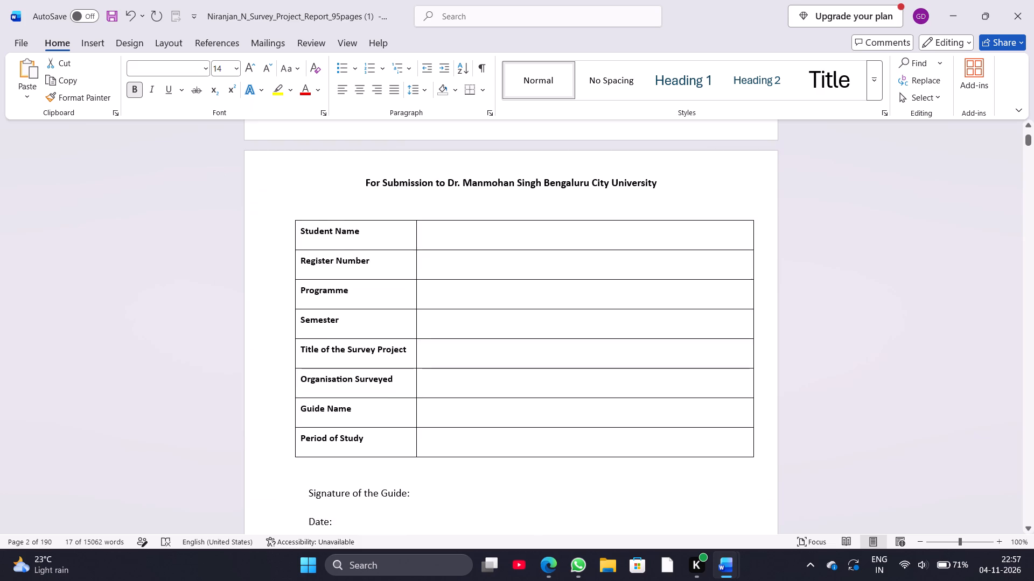
scroll(396, 342, up, 6)
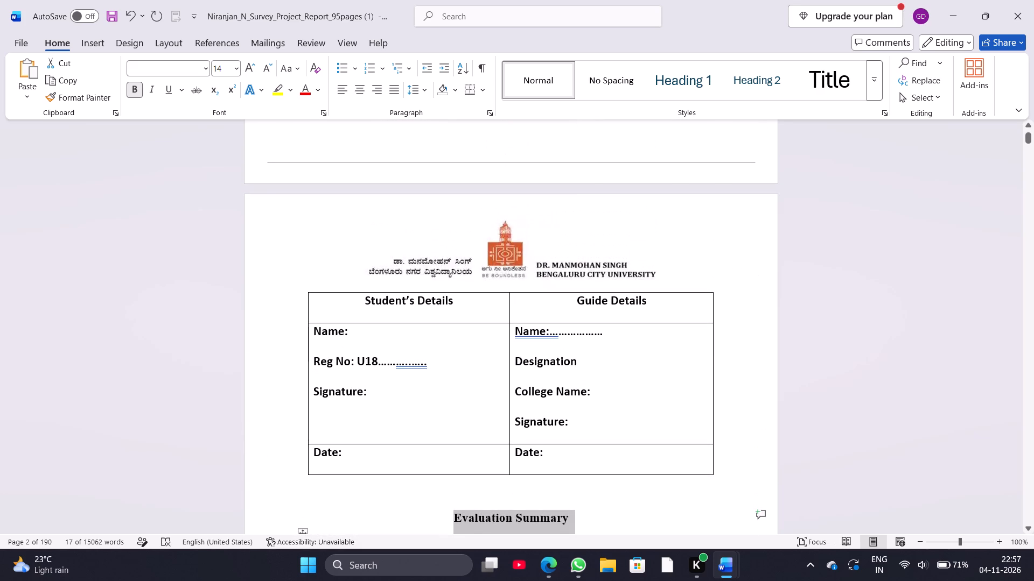
click(360, 337)
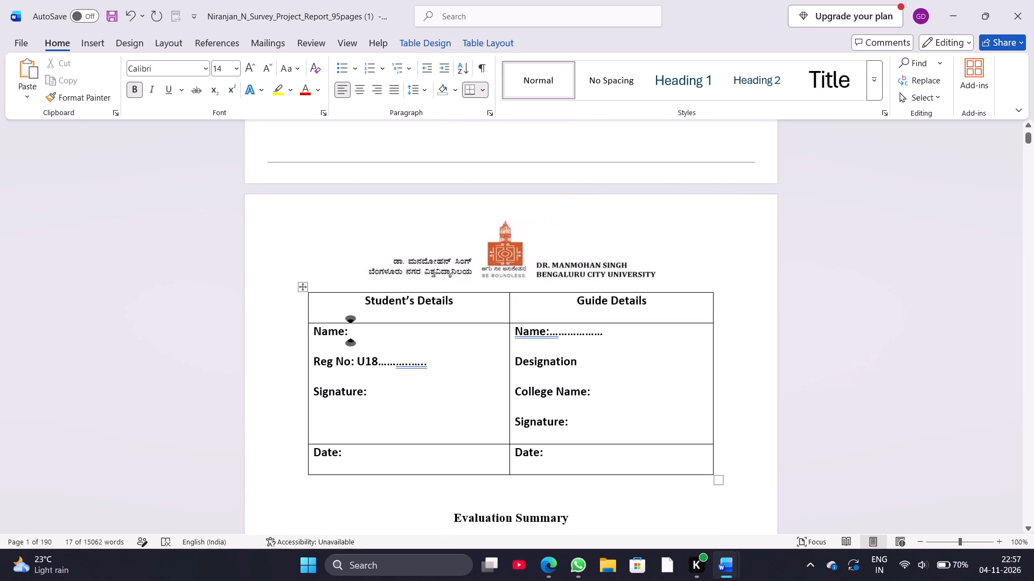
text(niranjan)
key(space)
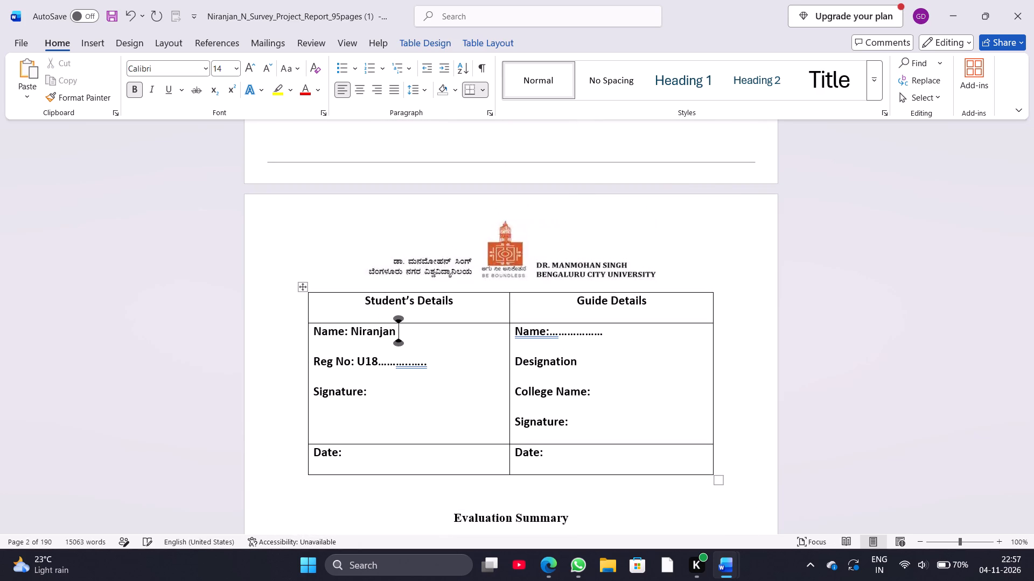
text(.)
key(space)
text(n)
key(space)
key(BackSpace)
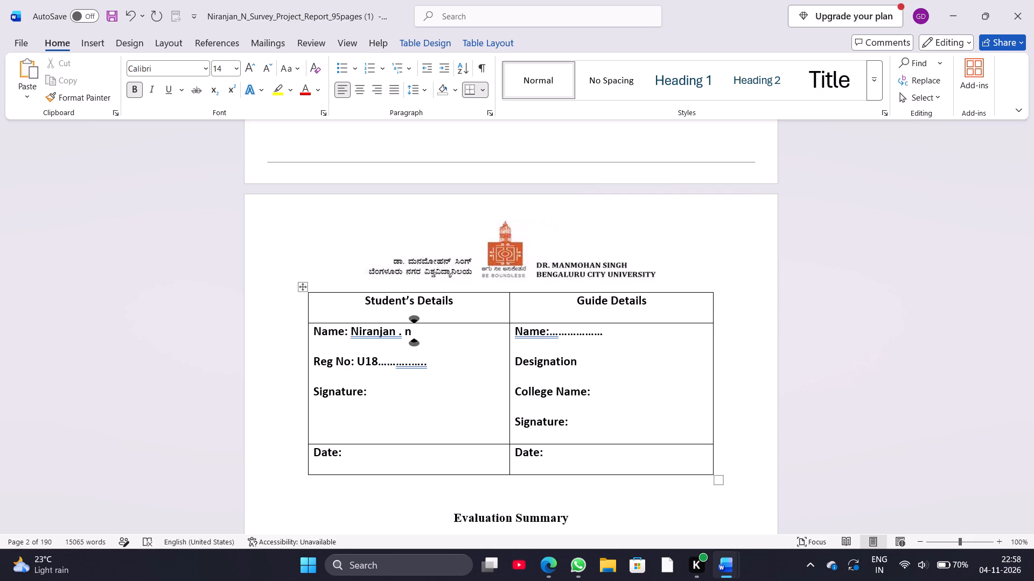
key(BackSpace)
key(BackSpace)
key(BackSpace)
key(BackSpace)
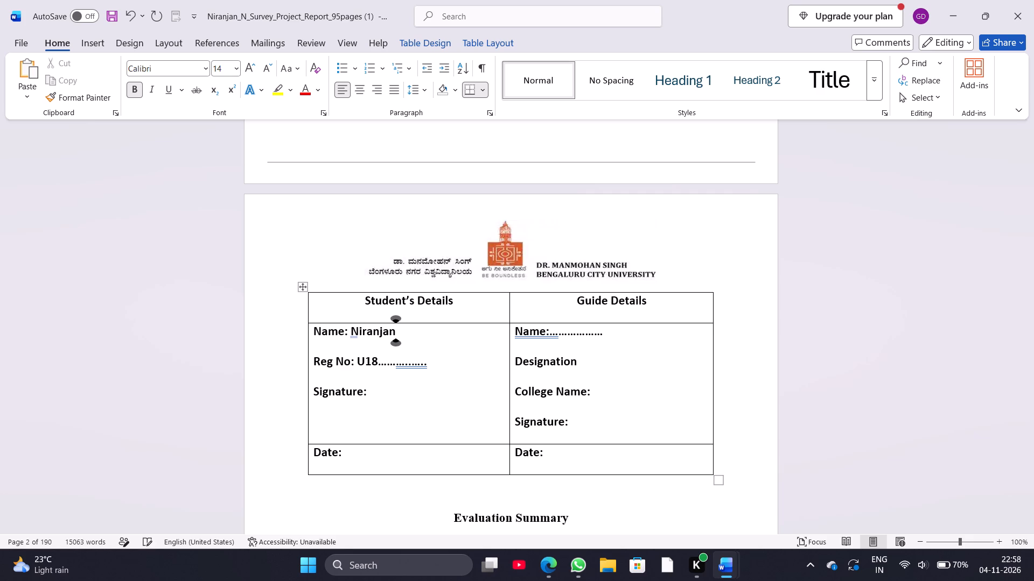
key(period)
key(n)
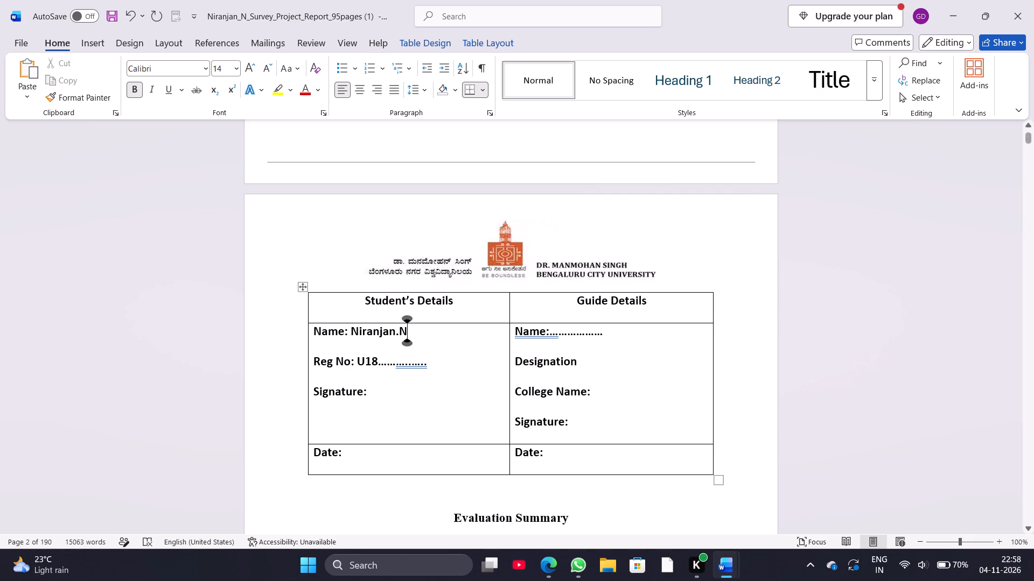
Replace the dotted placeholder after "Reg No: U18" with the rest of the student's register number.
click(430, 367)
key(BackSpace)
key(BackSpace)
key(BackSpace)
key(BackSpace)
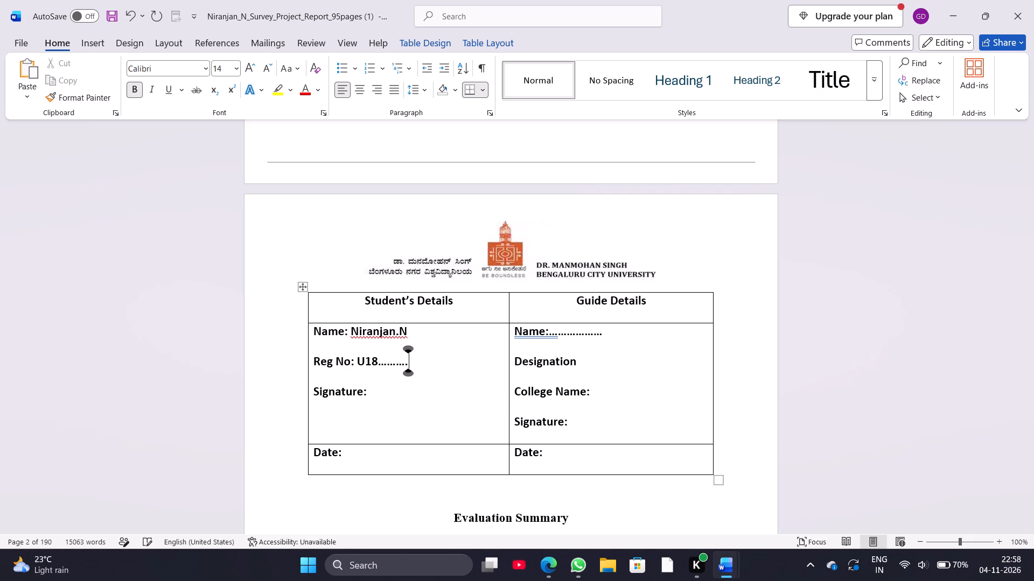
key(BackSpace)
key(BackSpace)
key(BackSpace)
key(BackSpace)
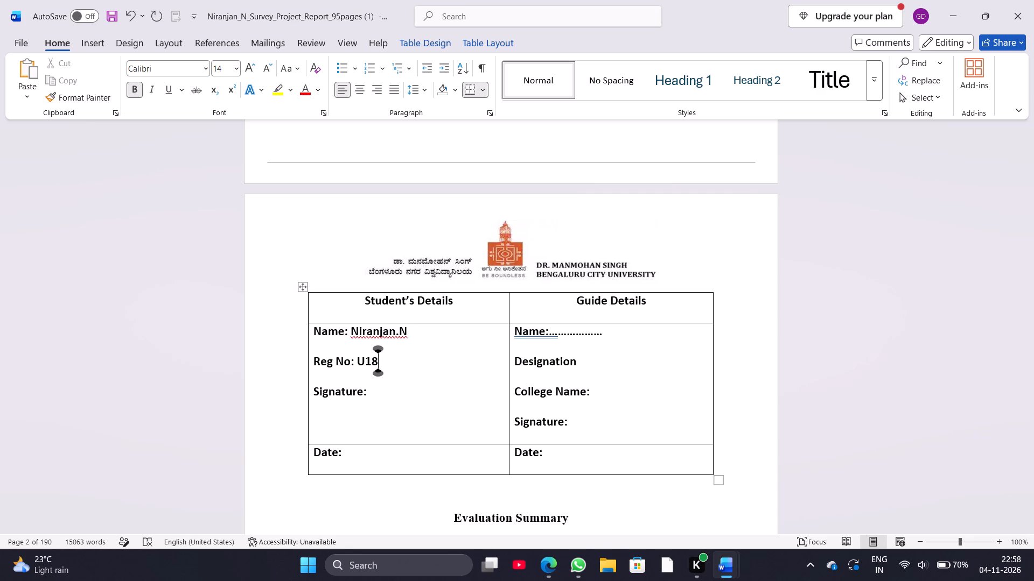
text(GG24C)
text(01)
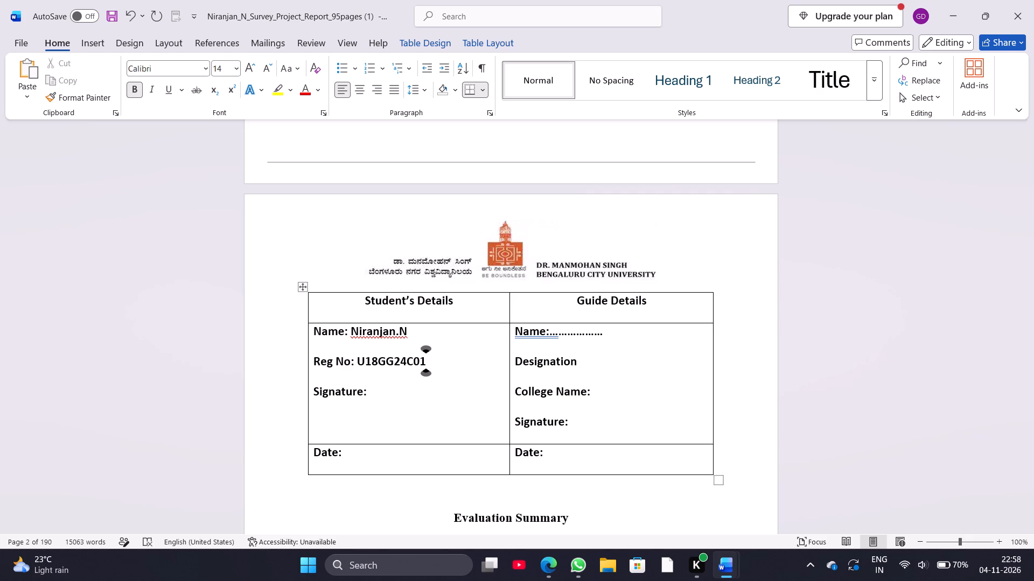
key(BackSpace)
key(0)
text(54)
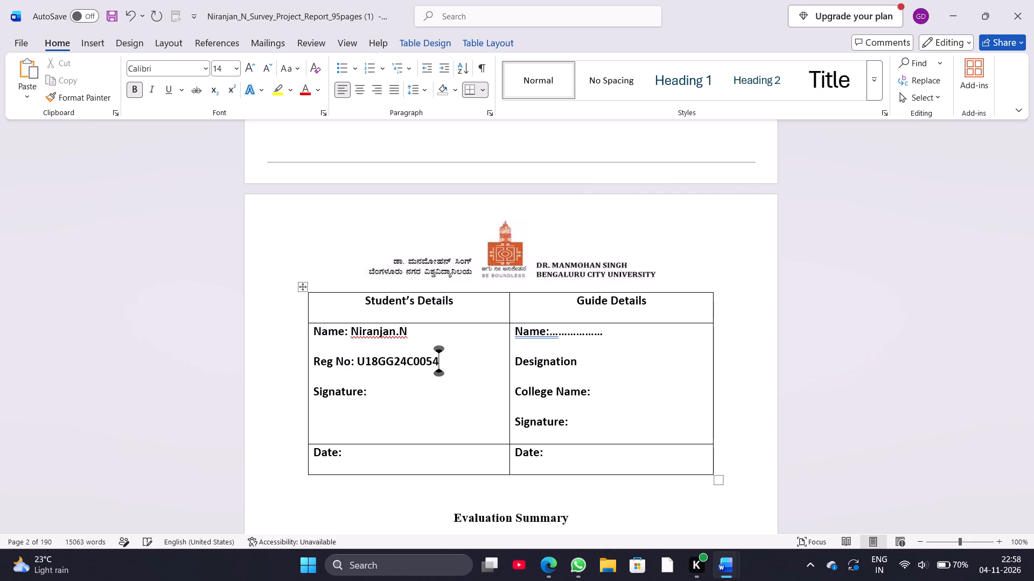
click(370, 405)
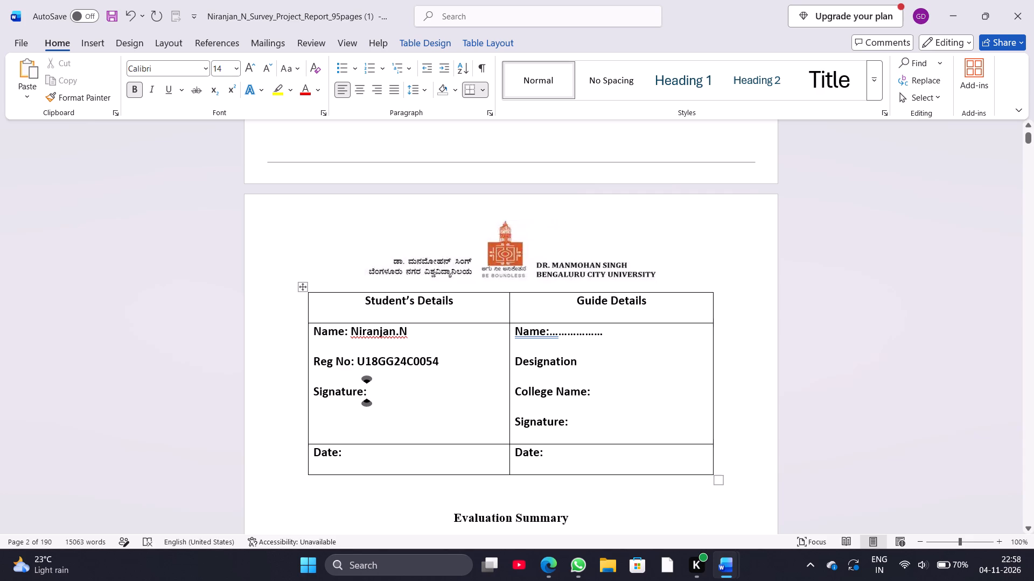
Replace the dotted placeholder after Name under Guide Details with the guide's name in capitals, including the title "PROF.".
click(607, 329)
key(BackSpace)
key(BackSpace)
key(BackSpace)
key(BackSpace)
key(BackSpace)
key(BackSpace)
key(BackSpace)
key(BackSpace)
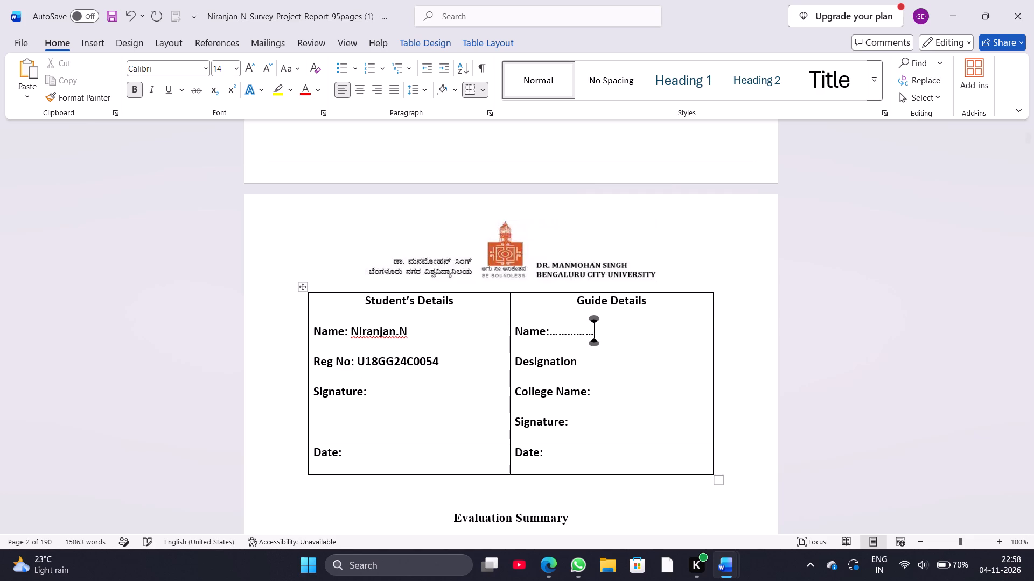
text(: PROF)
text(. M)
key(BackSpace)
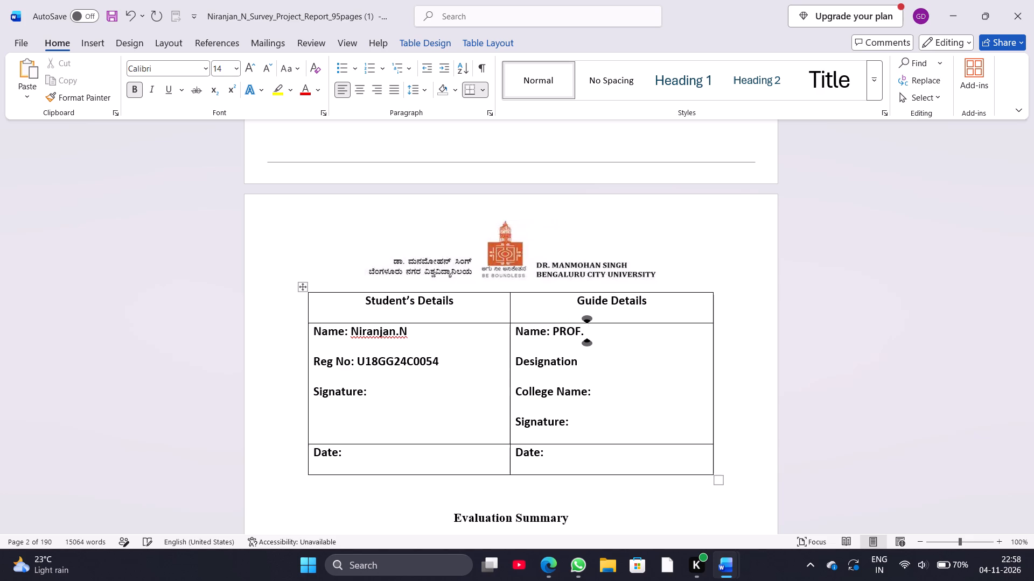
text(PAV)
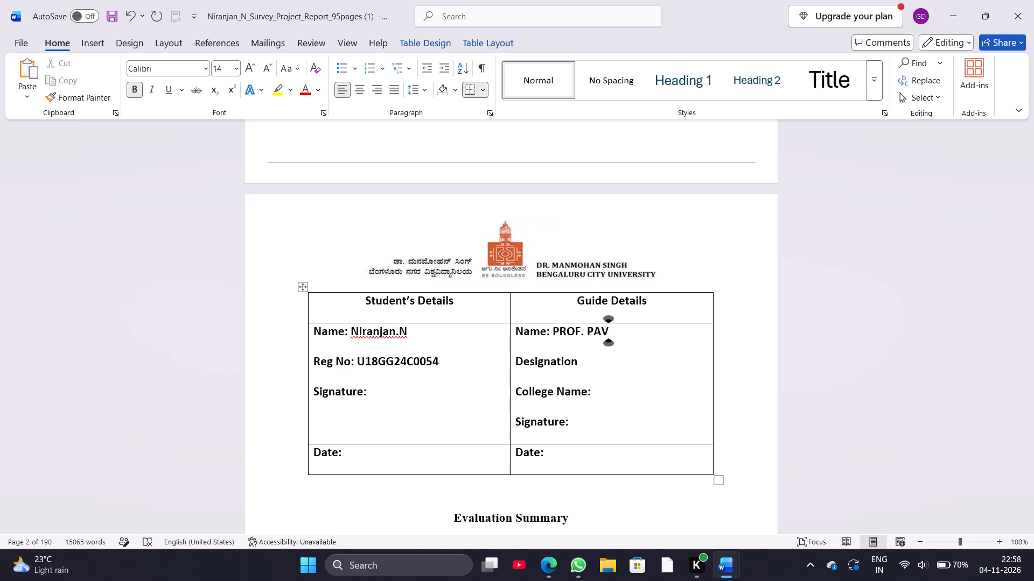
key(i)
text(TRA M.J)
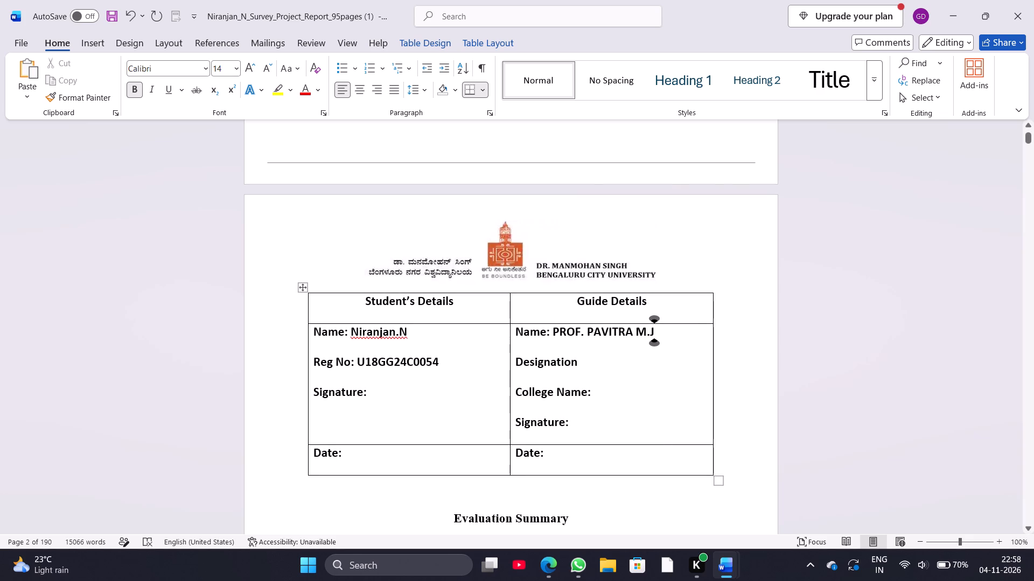
Add a colon after Designation under Guide Details and enter "DEPARTMENT OF COMMERCE AND MANAGEMENT".
click(587, 362)
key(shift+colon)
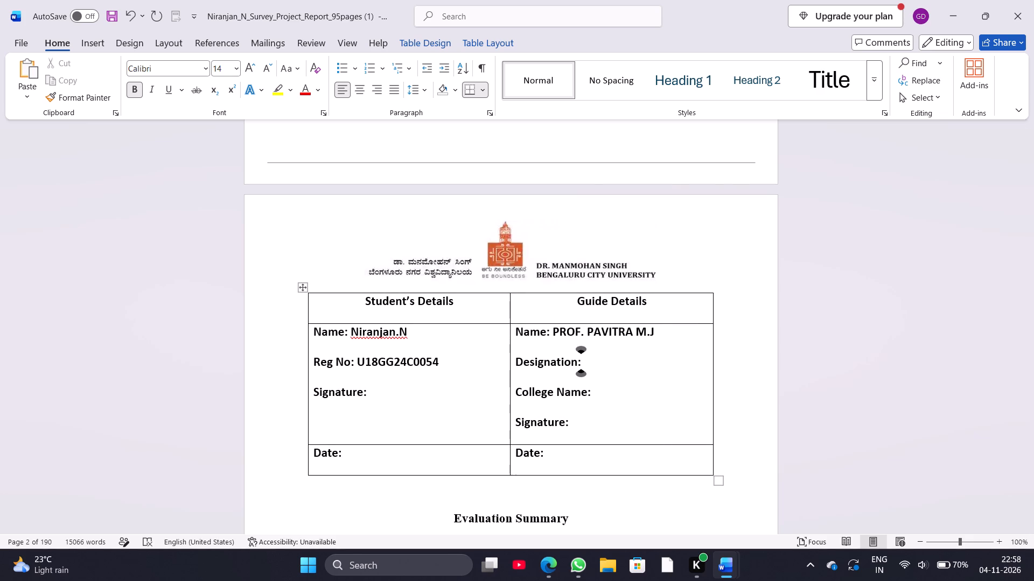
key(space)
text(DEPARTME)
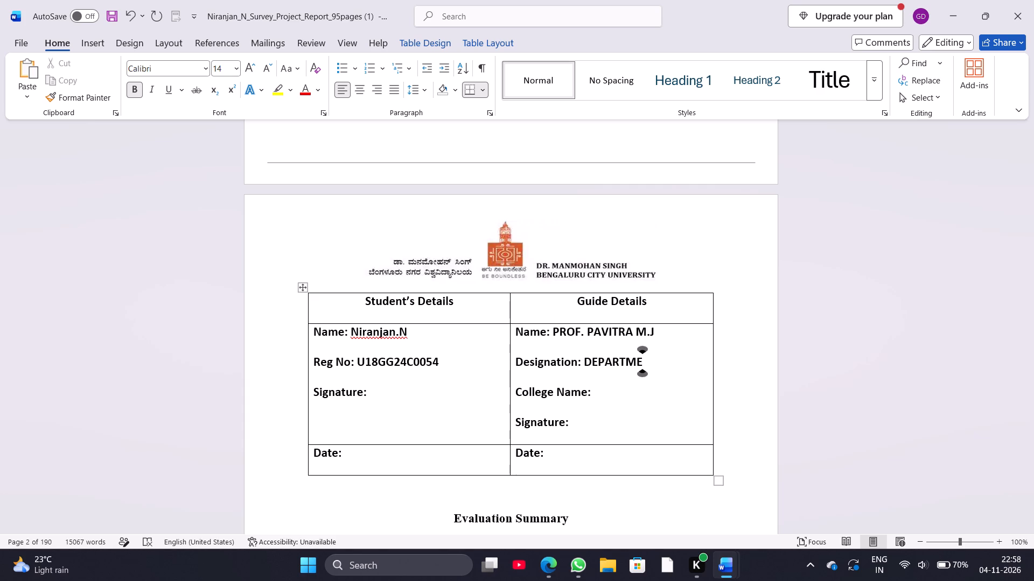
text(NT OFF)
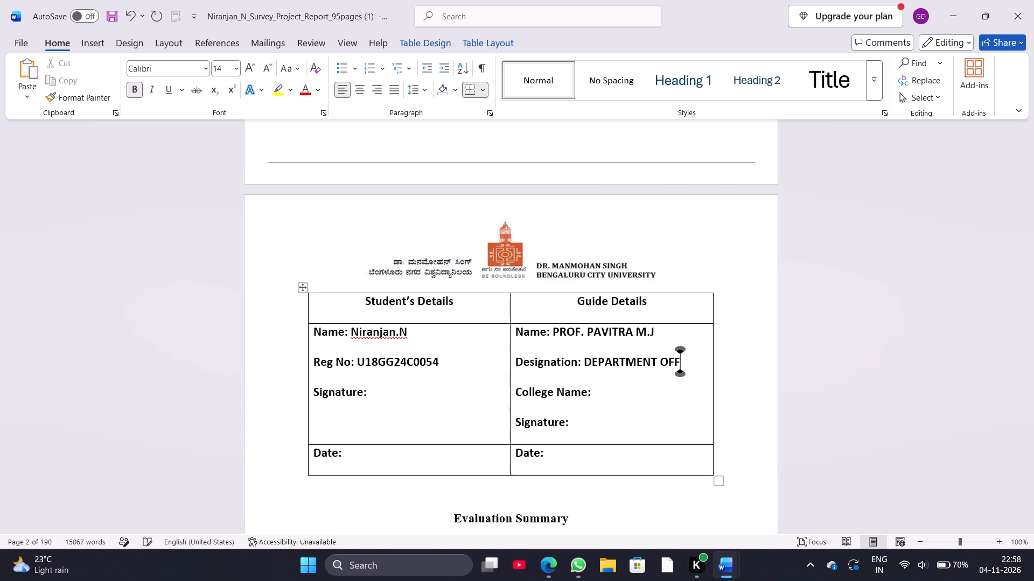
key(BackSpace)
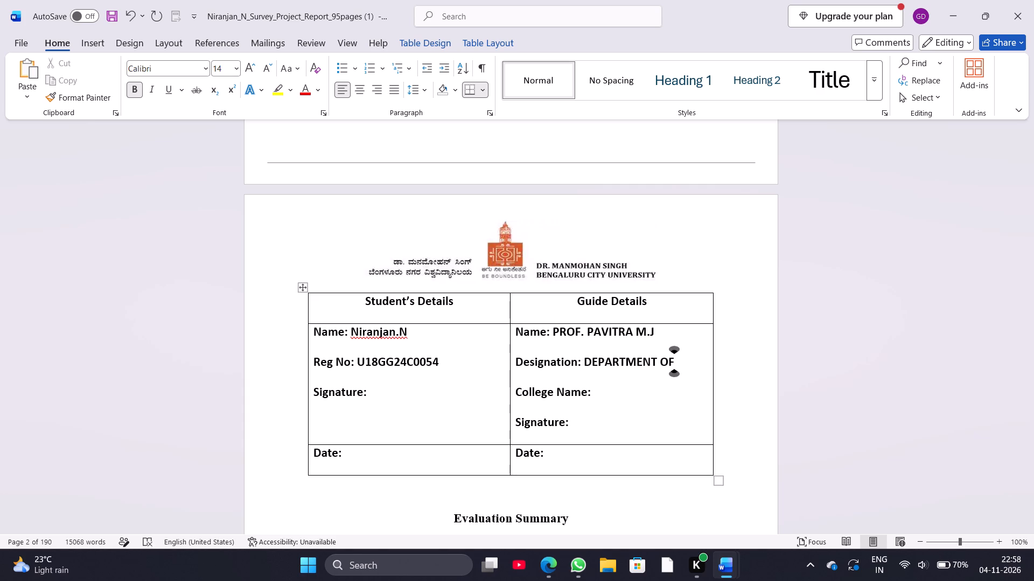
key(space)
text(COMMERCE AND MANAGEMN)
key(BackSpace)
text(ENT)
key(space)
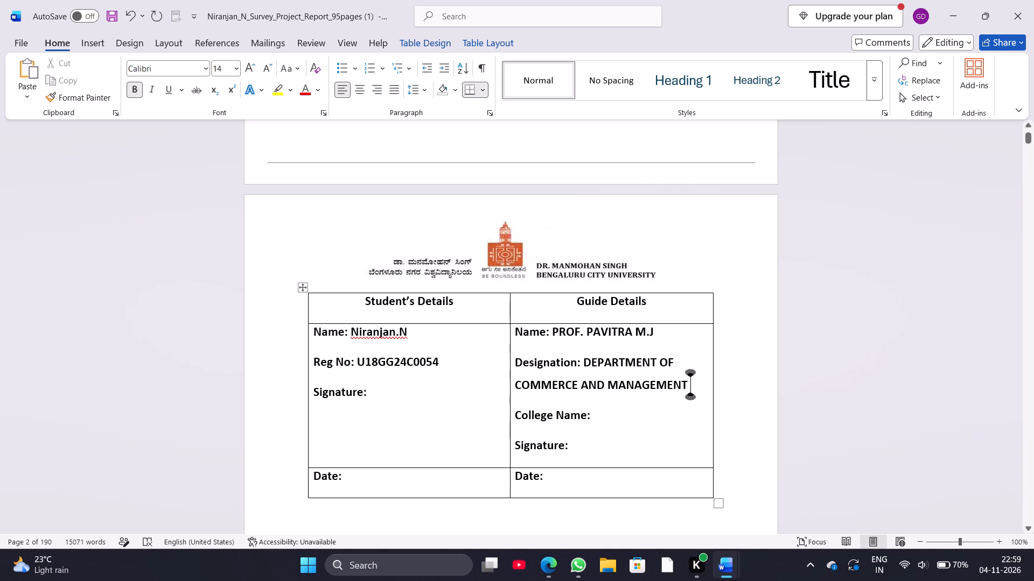
Fill in College Name under Guide Details with "SESHADRIPURAM FIRST GRADE COLLEGE", leaving a space after the colon.
click(609, 418)
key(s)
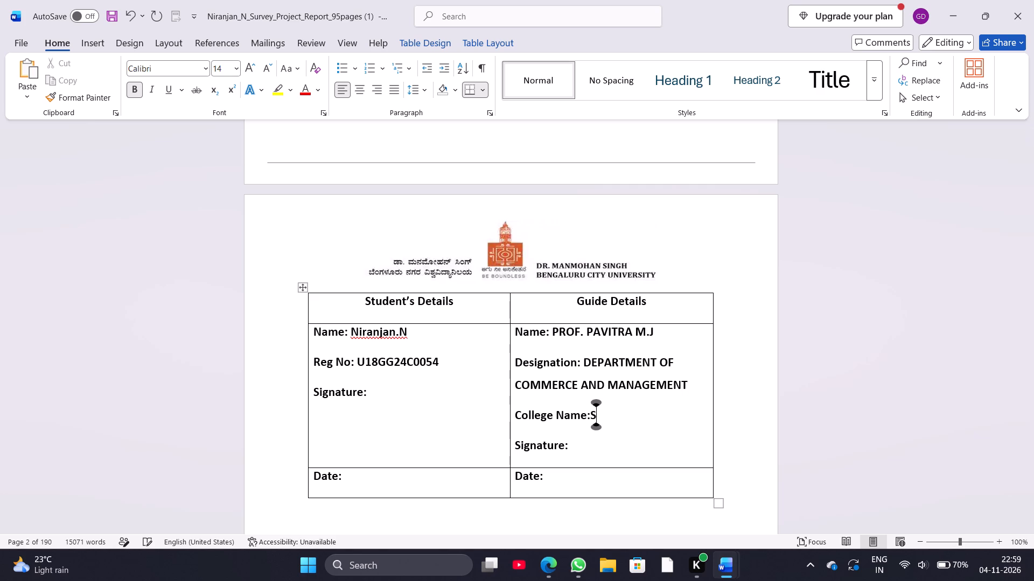
key(BackSpace)
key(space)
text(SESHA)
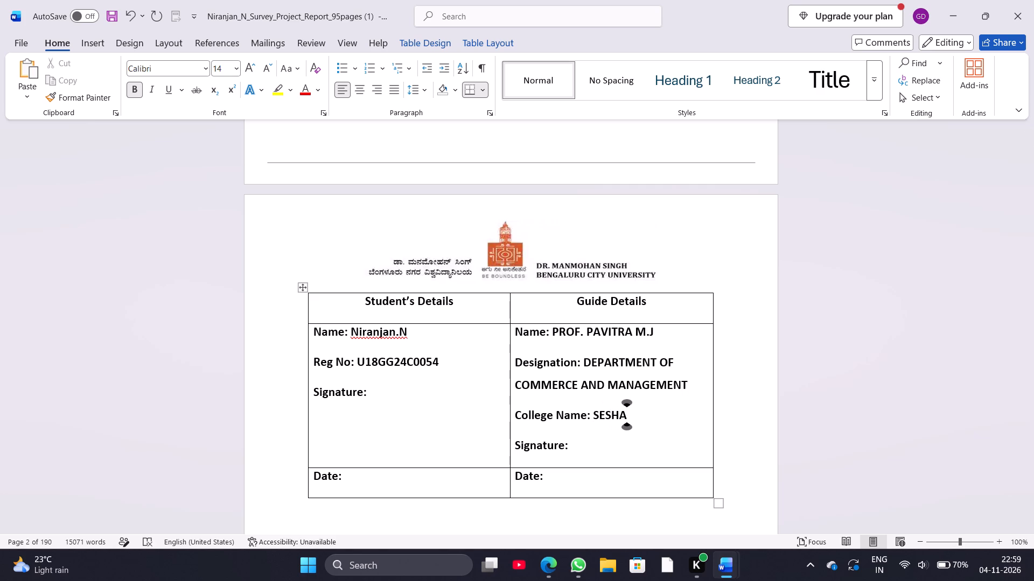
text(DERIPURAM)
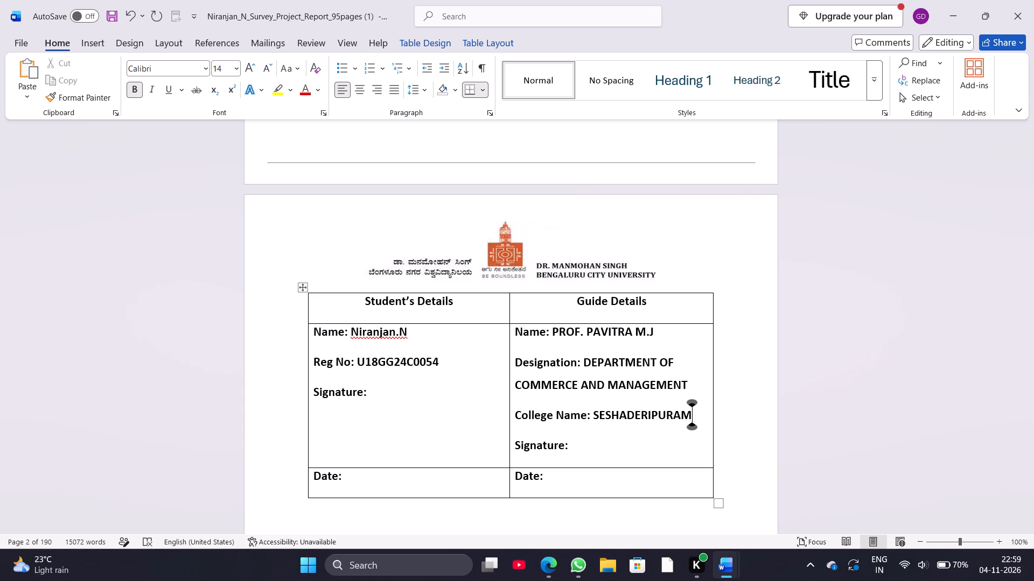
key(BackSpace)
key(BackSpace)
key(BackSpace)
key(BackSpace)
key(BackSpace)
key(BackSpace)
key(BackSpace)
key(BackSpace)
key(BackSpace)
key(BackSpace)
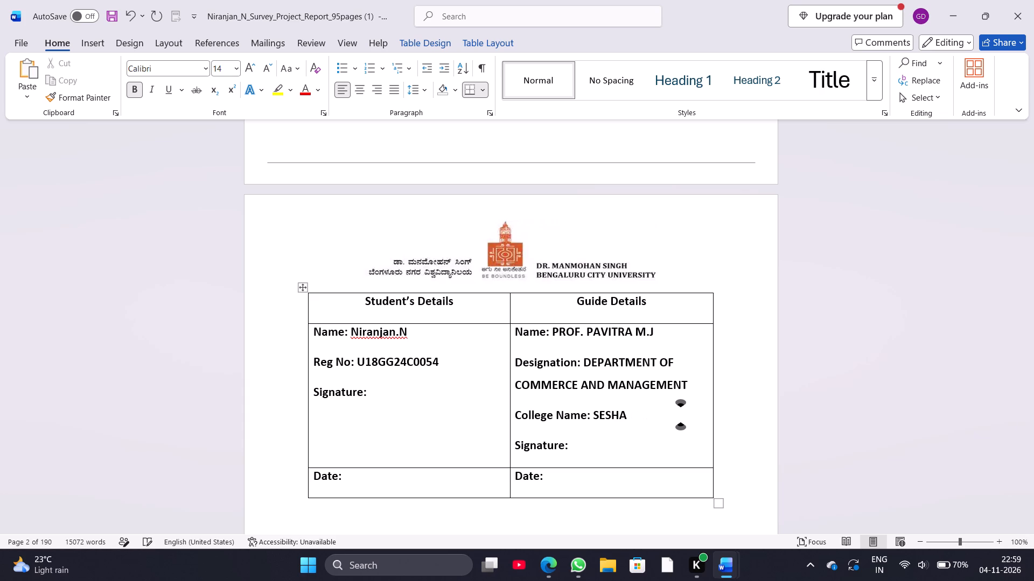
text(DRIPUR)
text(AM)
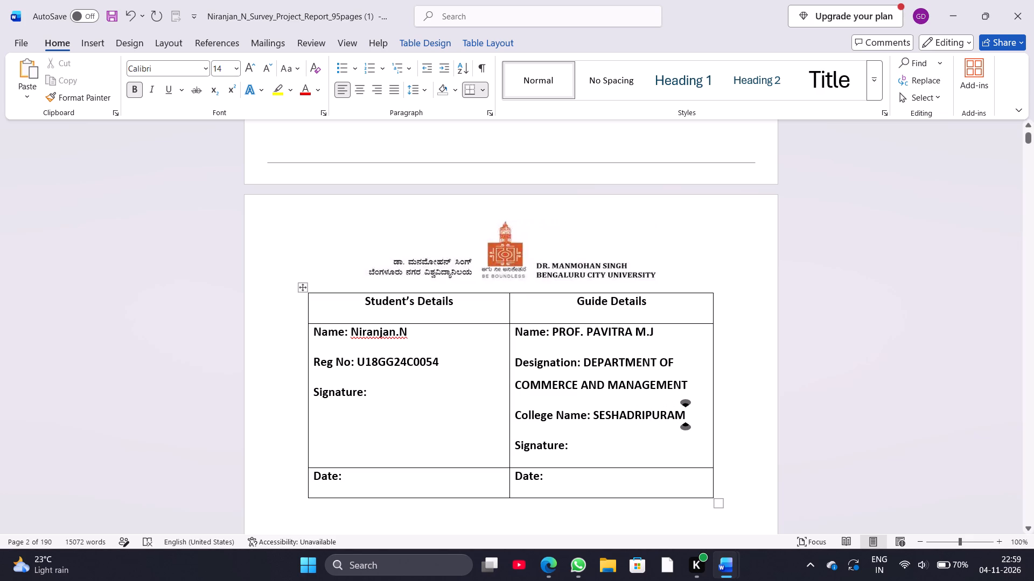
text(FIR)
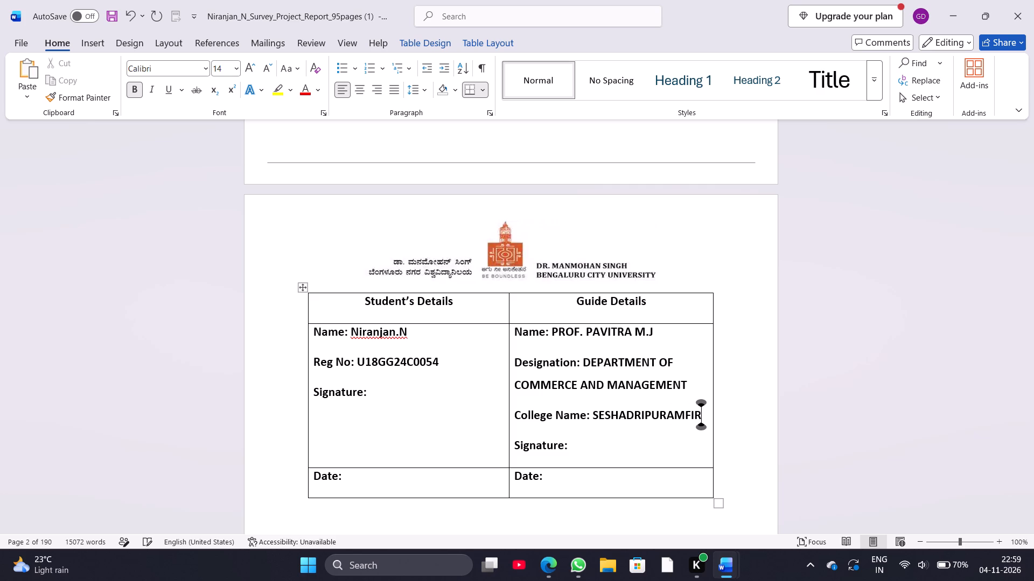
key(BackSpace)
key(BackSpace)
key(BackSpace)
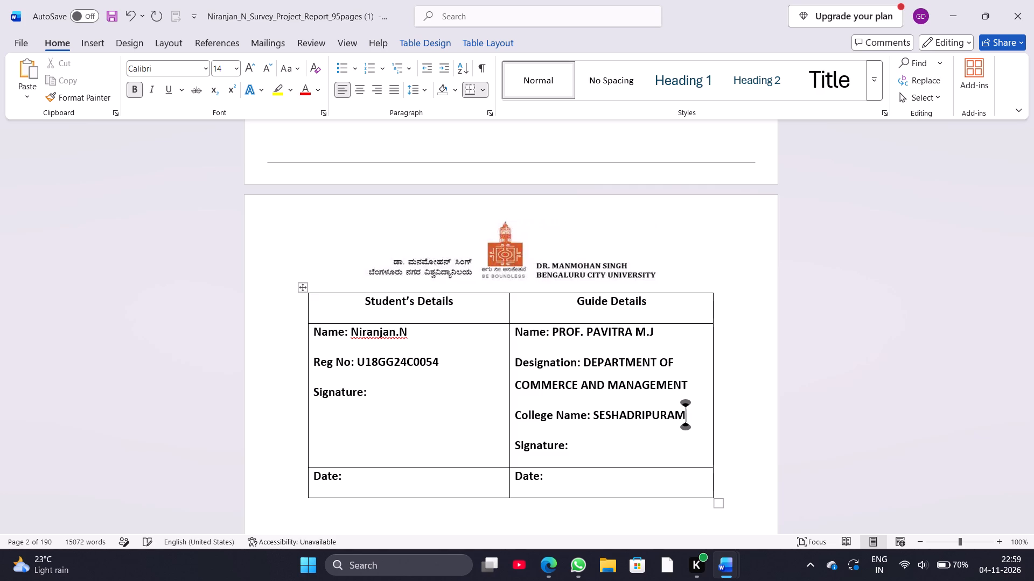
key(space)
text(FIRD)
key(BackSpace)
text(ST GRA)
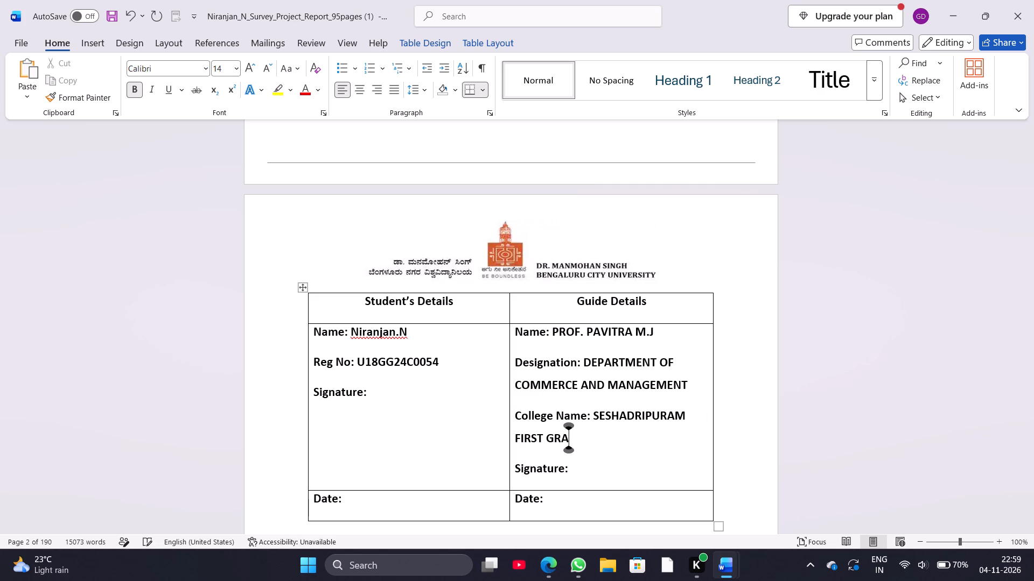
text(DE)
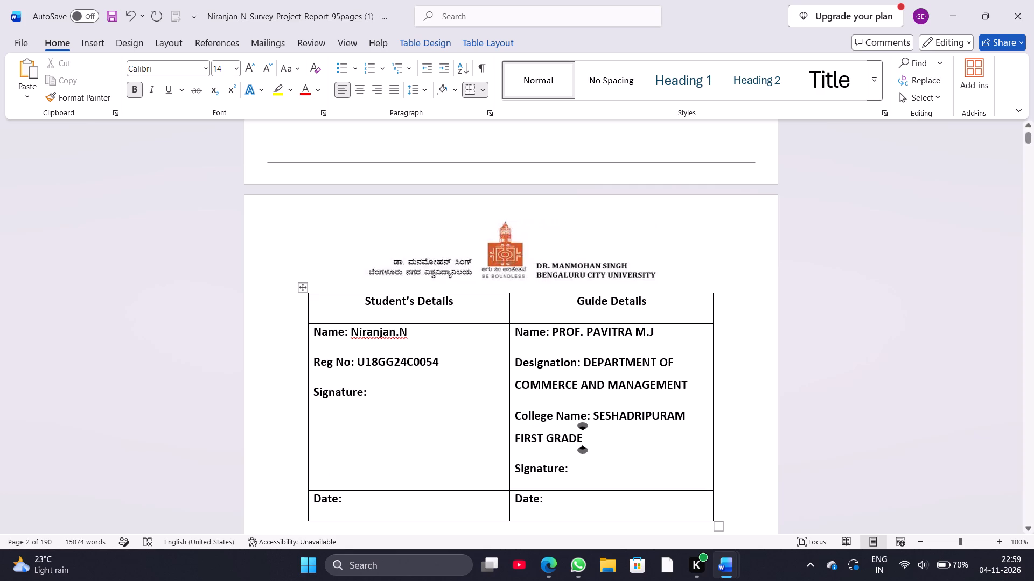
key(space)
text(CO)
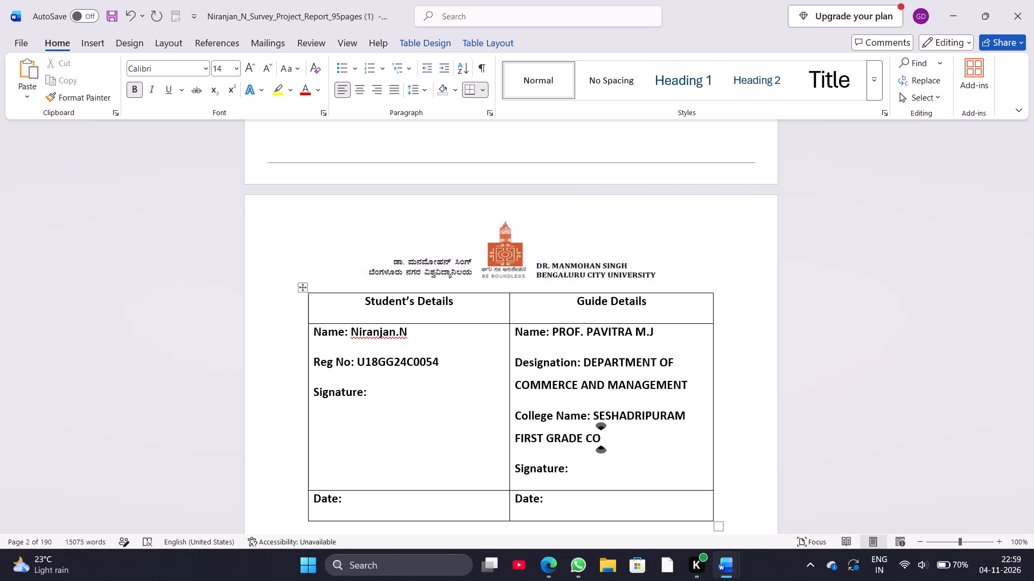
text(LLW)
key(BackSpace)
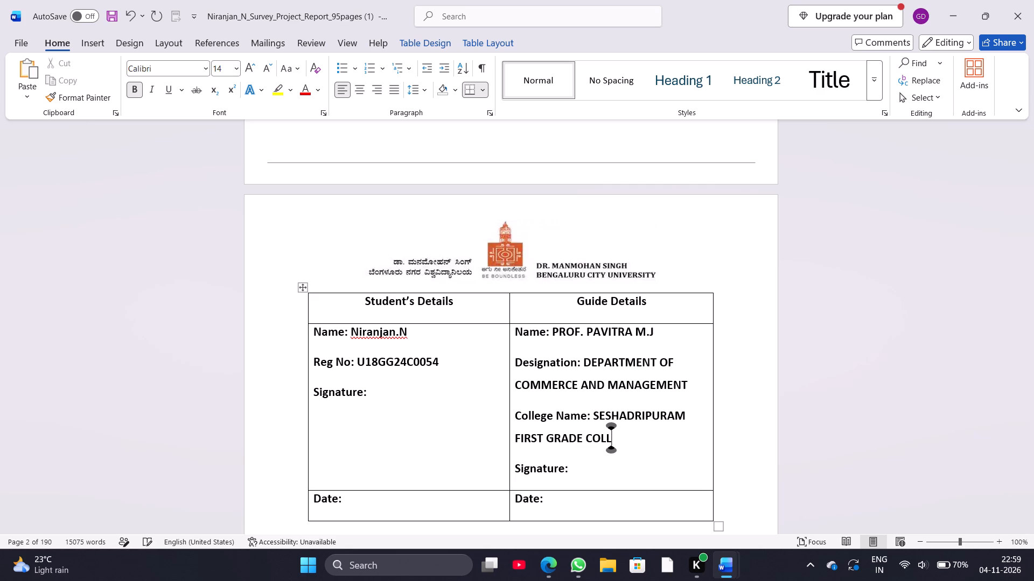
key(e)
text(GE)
Delete the old "EVALUATION OF SURVEY PROJECT REPORT" page content, from its heading through the examiner and signature table.
scroll(724, 486, down, 1)
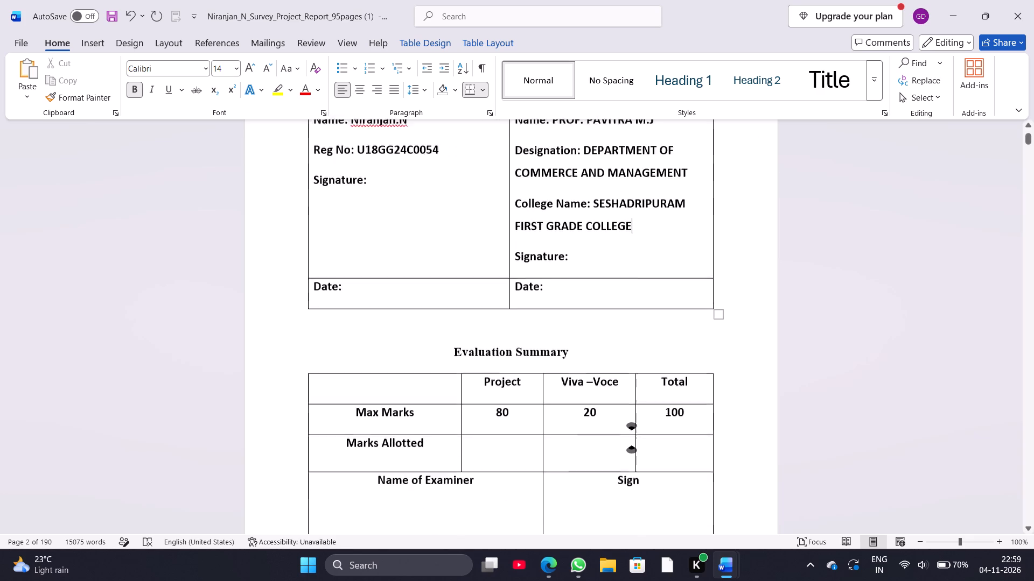
scroll(724, 486, down, 2)
scroll(672, 452, down, 3)
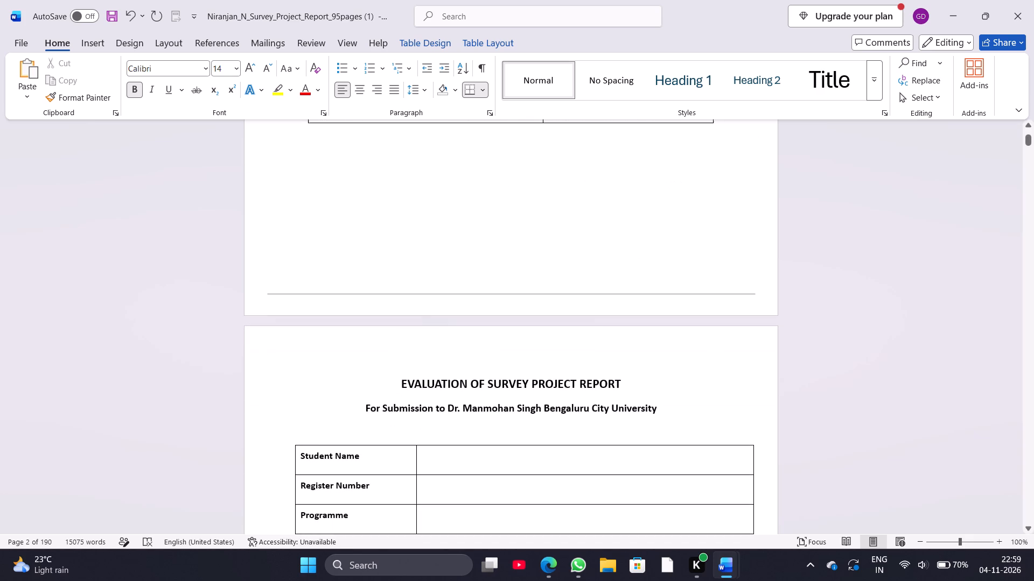
scroll(672, 452, down, 1)
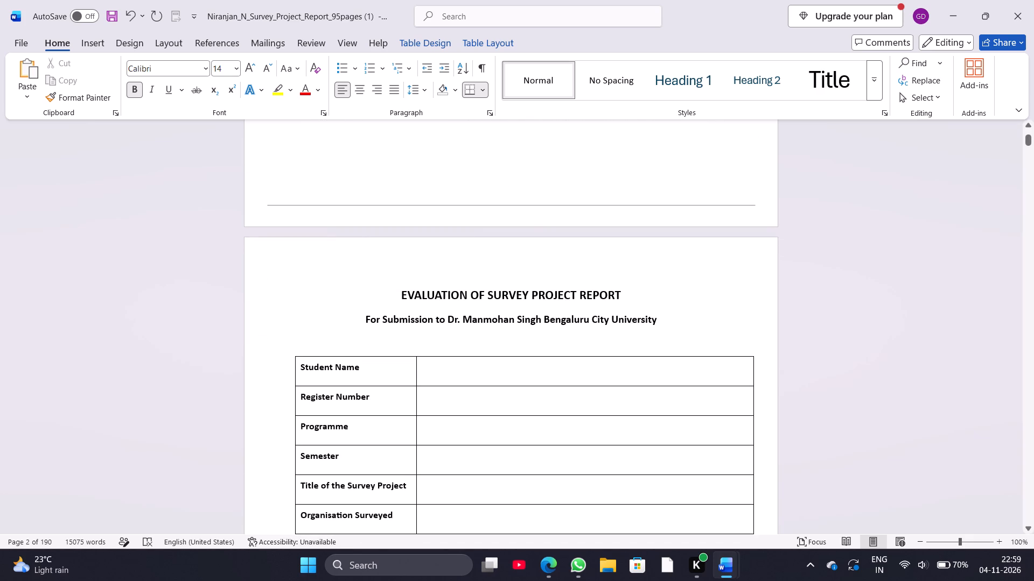
scroll(403, 289, up, 3)
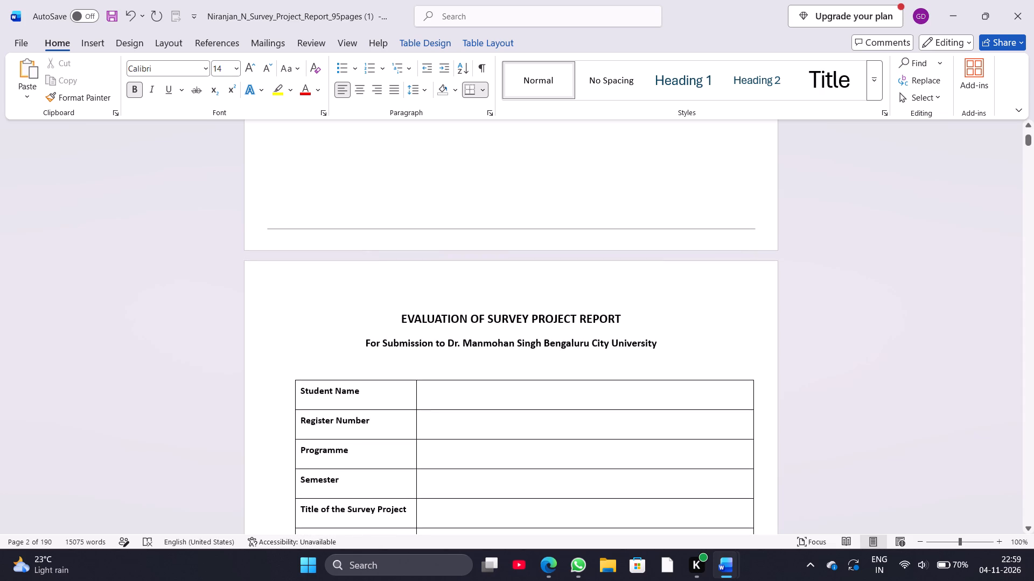
scroll(403, 289, up, 4)
scroll(403, 289, down, 3)
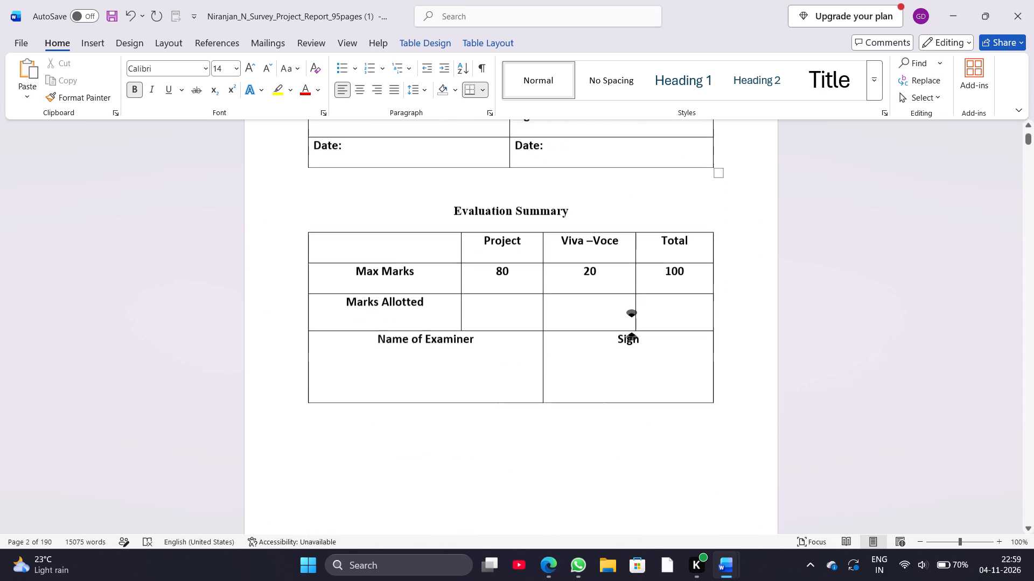
scroll(403, 289, down, 2)
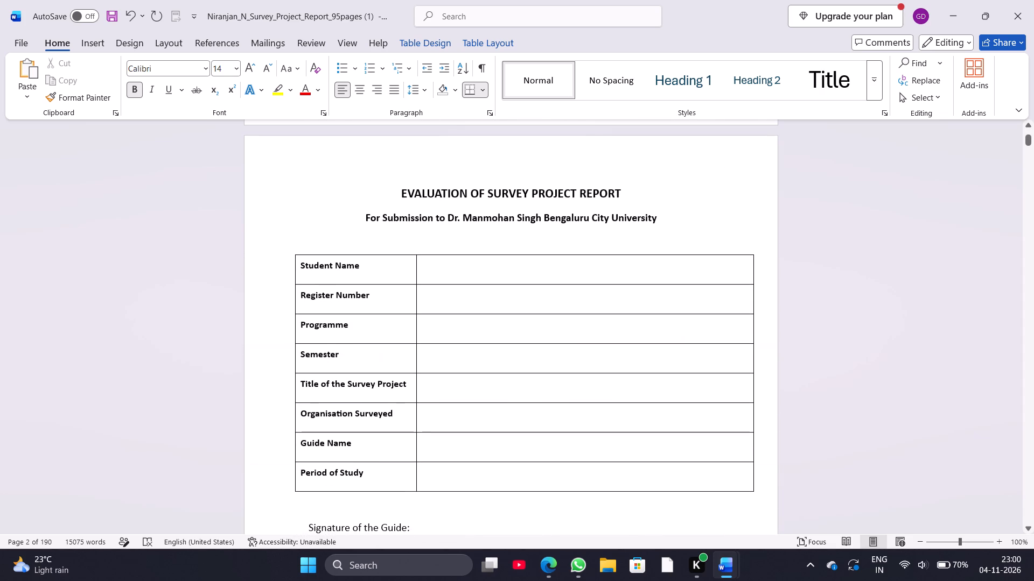
click(400, 193)
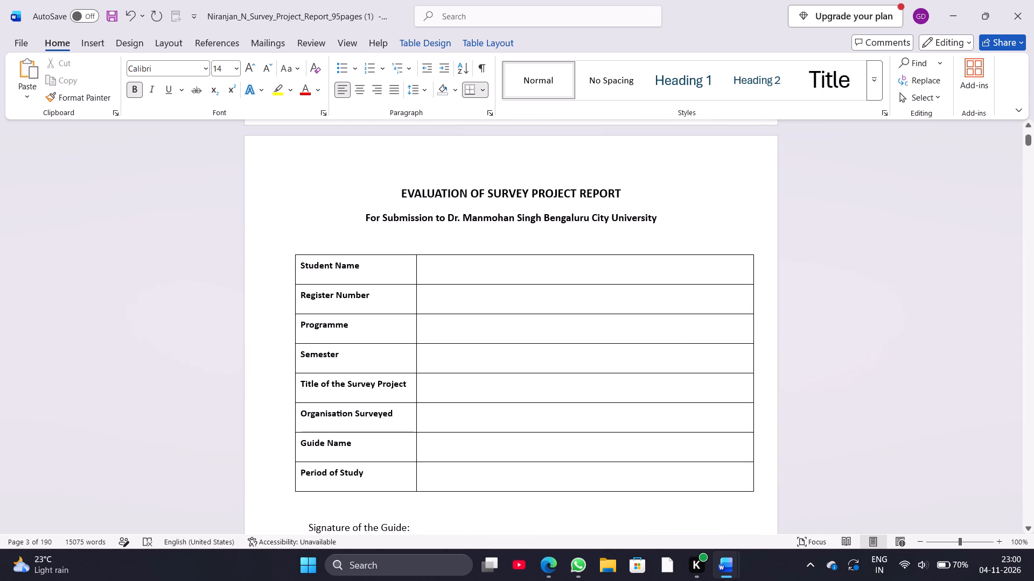
drag(400, 193, 550, 506)
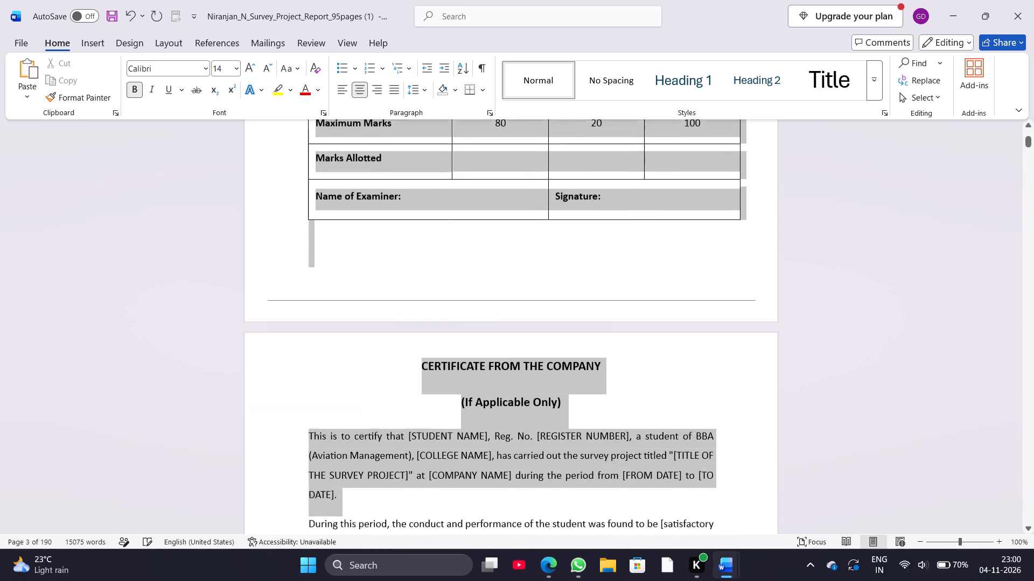
drag(550, 506, 534, 424)
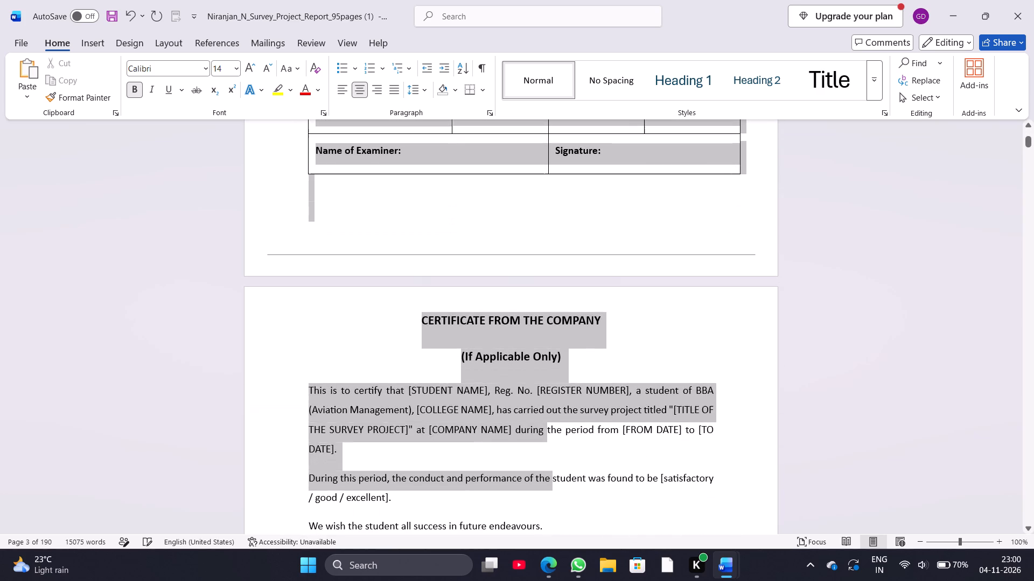
drag(534, 424, 476, 187)
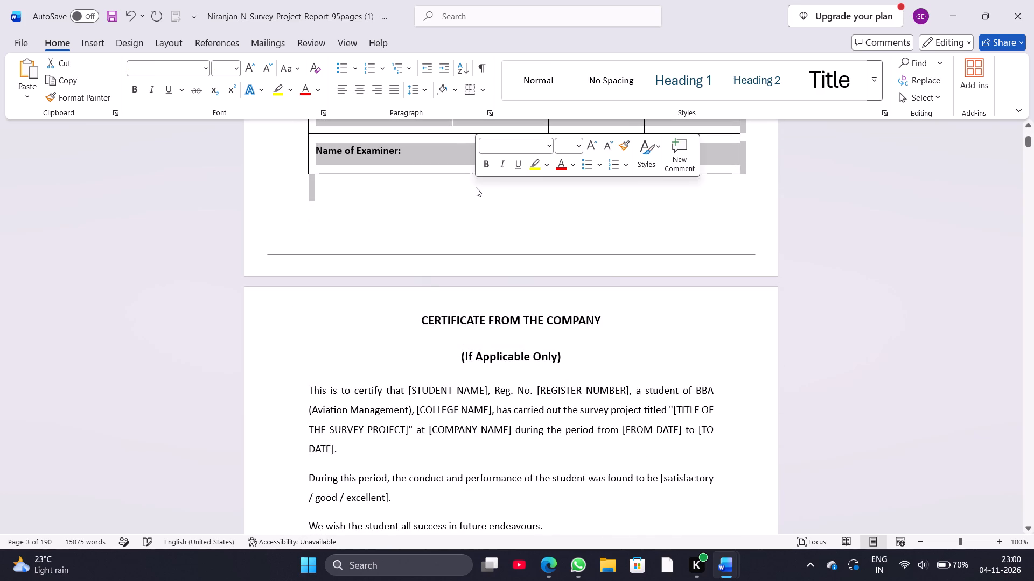
key(Delete)
Delete the whole "CERTIFICATE FROM THE COMPANY" page content, from the heading through the company name placeholder.
scroll(476, 187, up, 16)
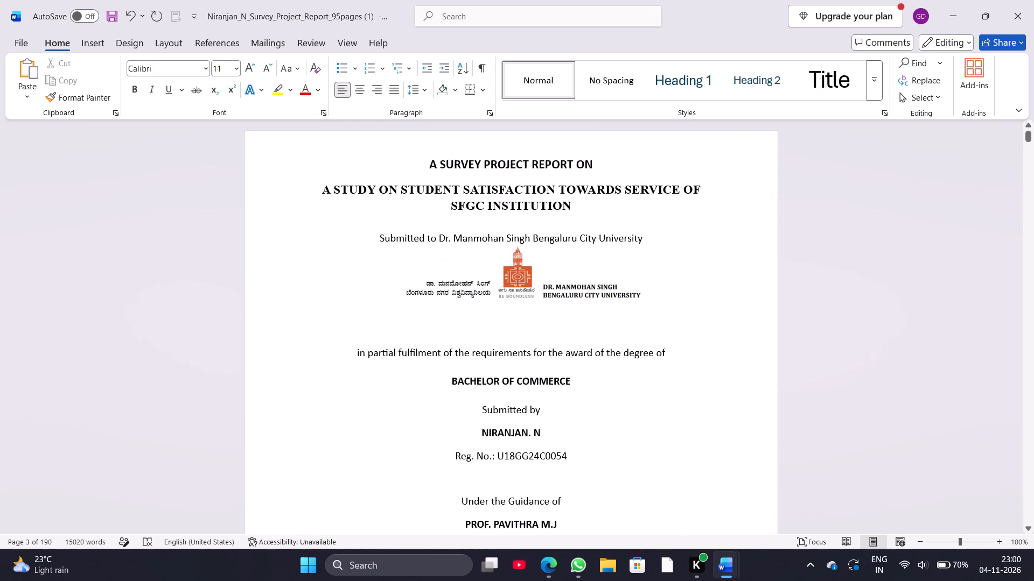
scroll(476, 187, up, 2)
scroll(476, 187, down, 6)
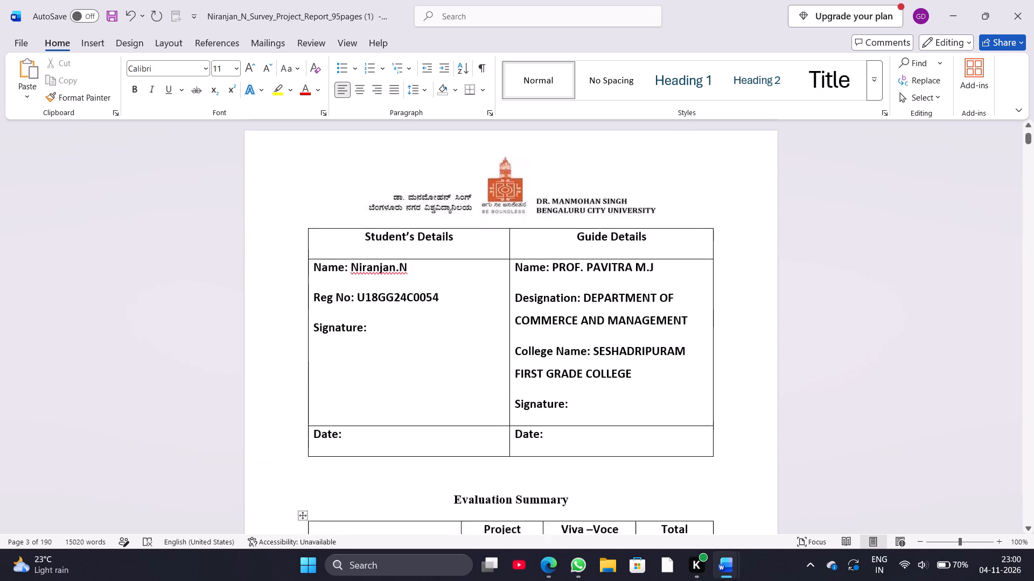
scroll(476, 187, down, 8)
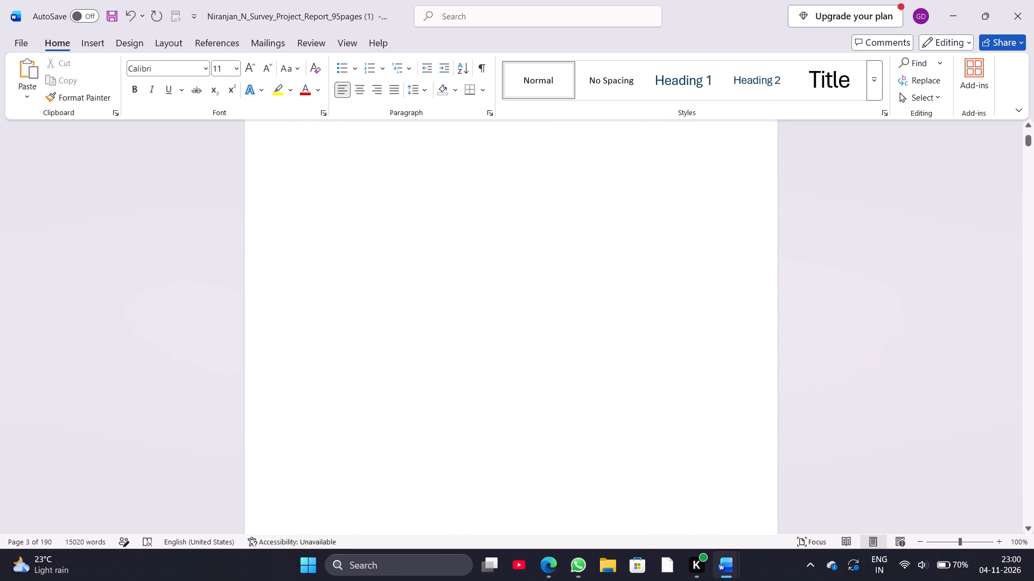
scroll(476, 187, down, 3)
scroll(476, 187, up, 2)
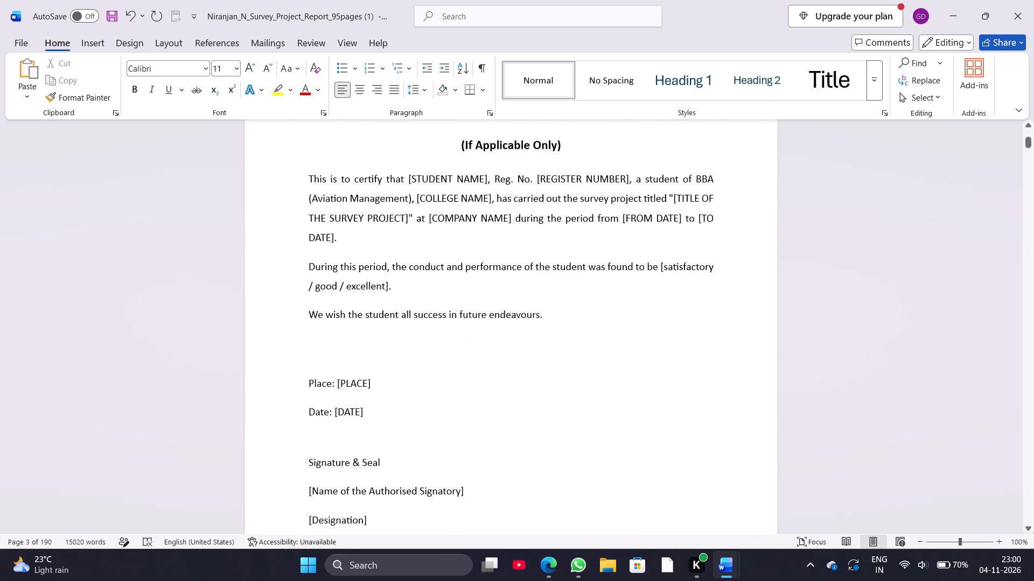
scroll(476, 187, up, 1)
drag(416, 175, 635, 574)
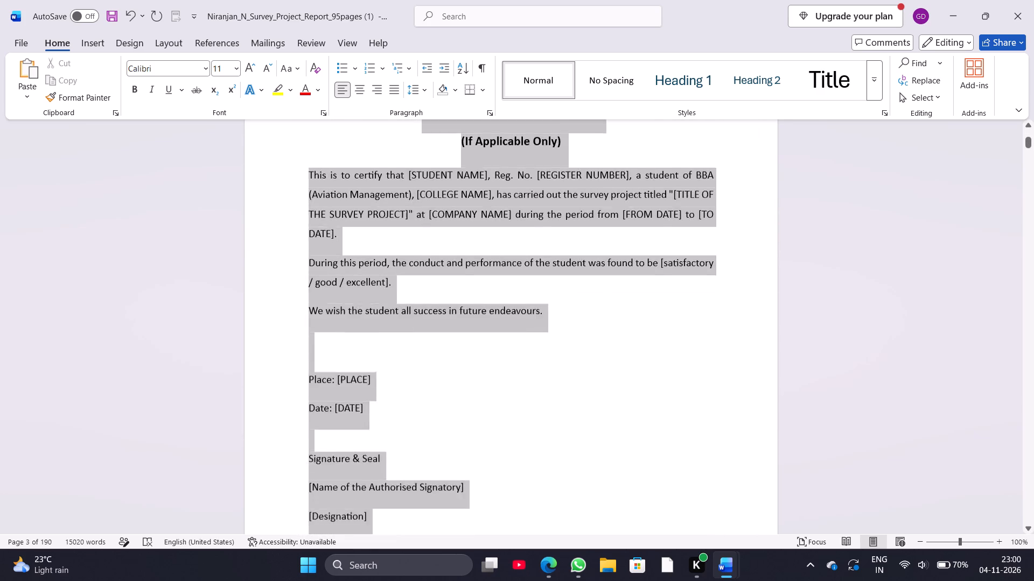
drag(635, 574, 628, 379)
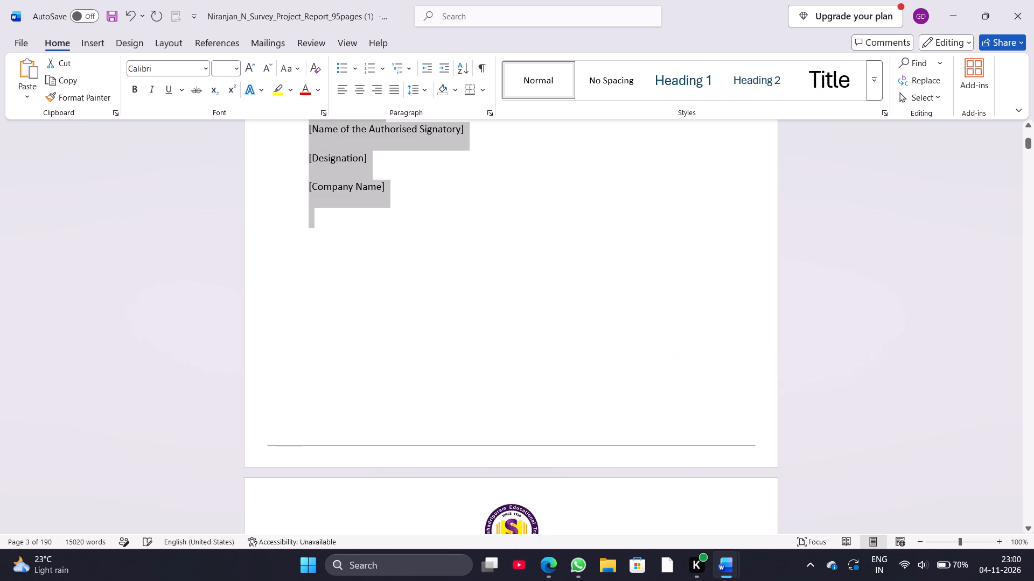
scroll(628, 379, up, 4)
scroll(628, 379, up, 20)
scroll(628, 379, up, 16)
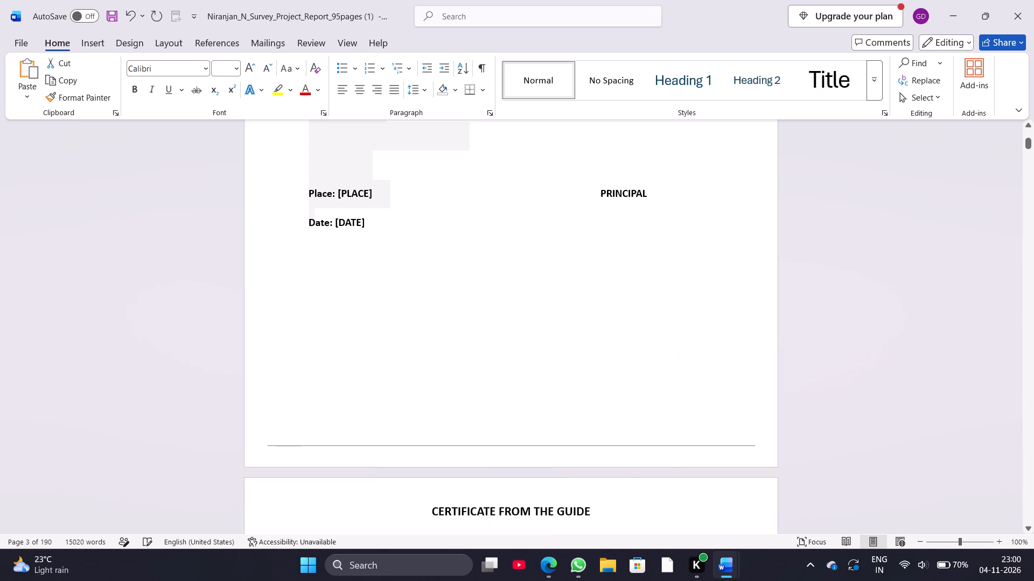
Remove the leftover blank page and empty lines ahead of the college logo on the "CERTIFICATE OF THE COLLEGE" page.
scroll(628, 379, up, 17)
scroll(628, 379, down, 1)
scroll(628, 379, up, 8)
scroll(497, 383, up, 10)
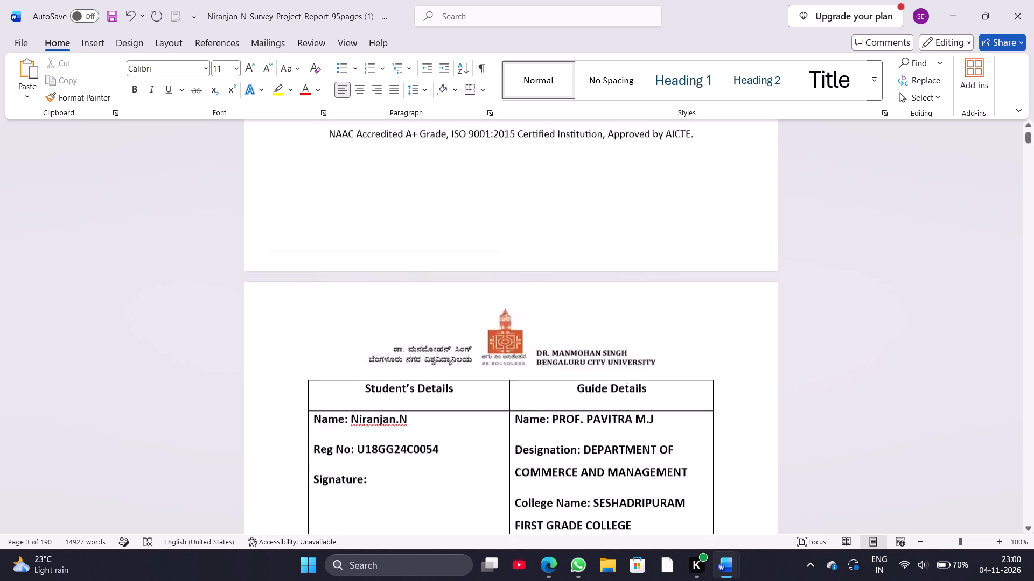
scroll(497, 383, up, 2)
scroll(497, 383, down, 9)
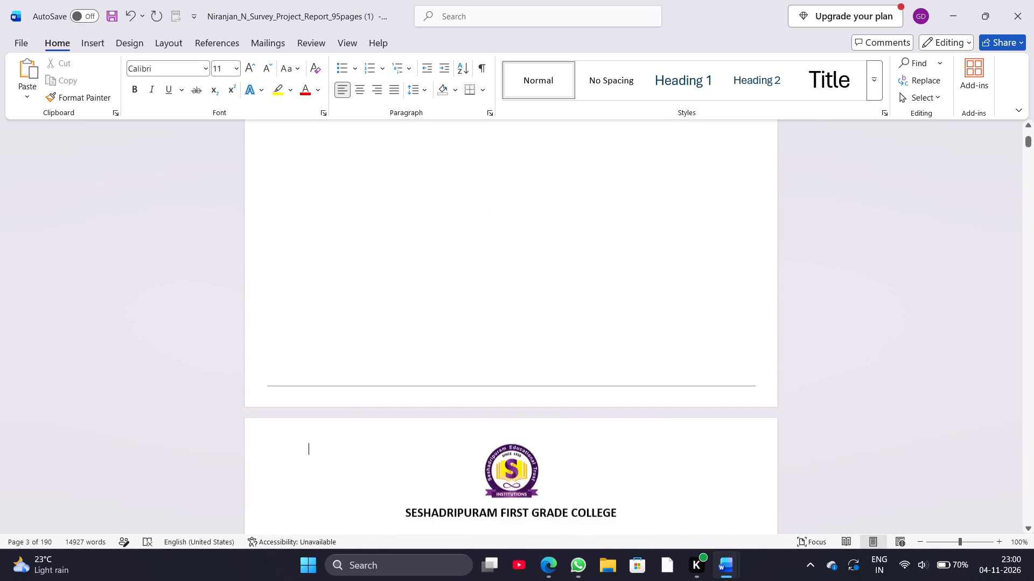
scroll(497, 383, down, 1)
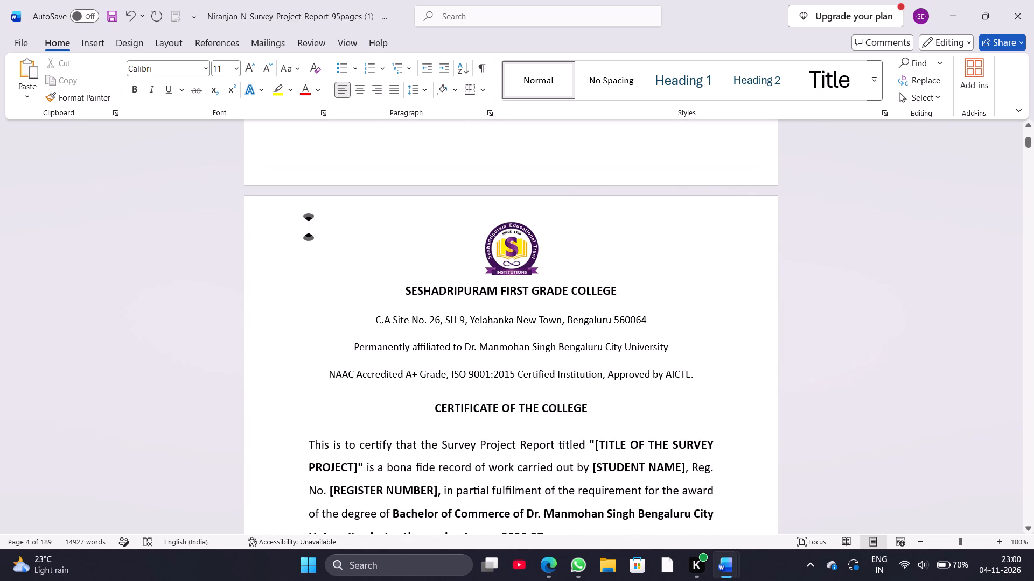
click(435, 256)
key(BackSpace)
key(BackSpace)
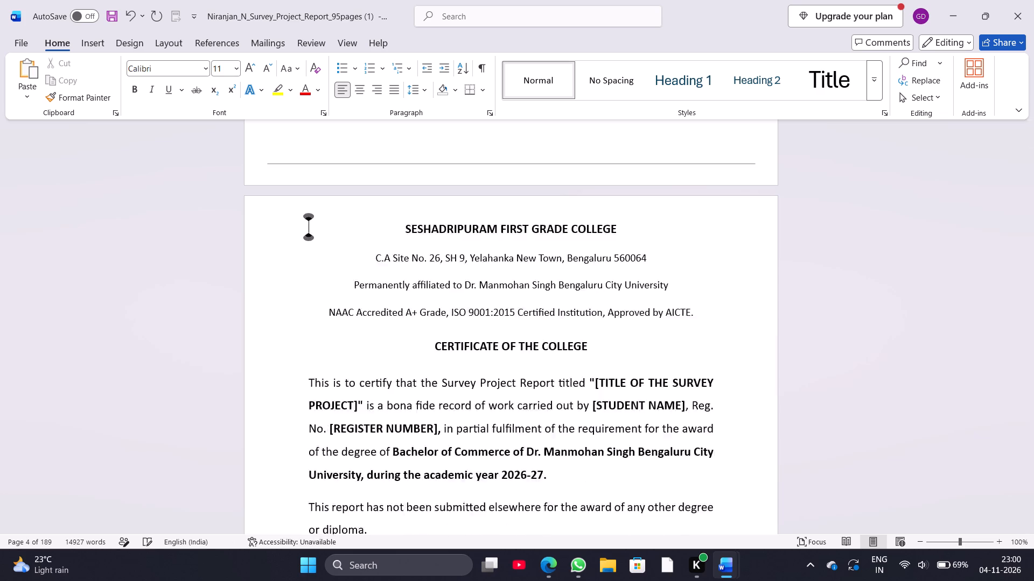
key(BackSpace)
Insert two line breaks before "SESHADRIPURAM FIRST GRADE COLLEGE" on the college certificate page to place the heading below the logo.
scroll(435, 256, up, 2)
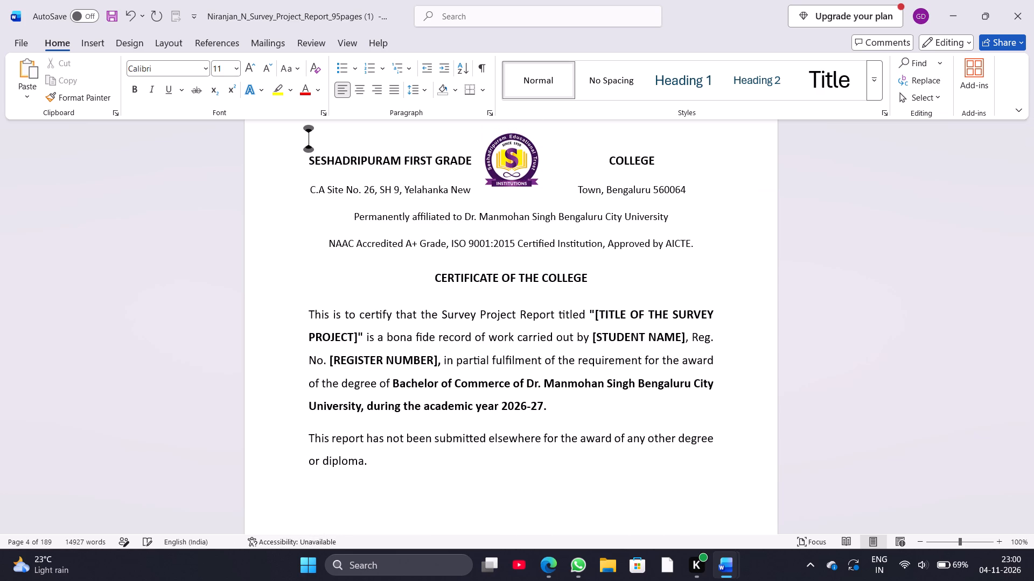
scroll(448, 292, up, 3)
scroll(473, 358, up, 1)
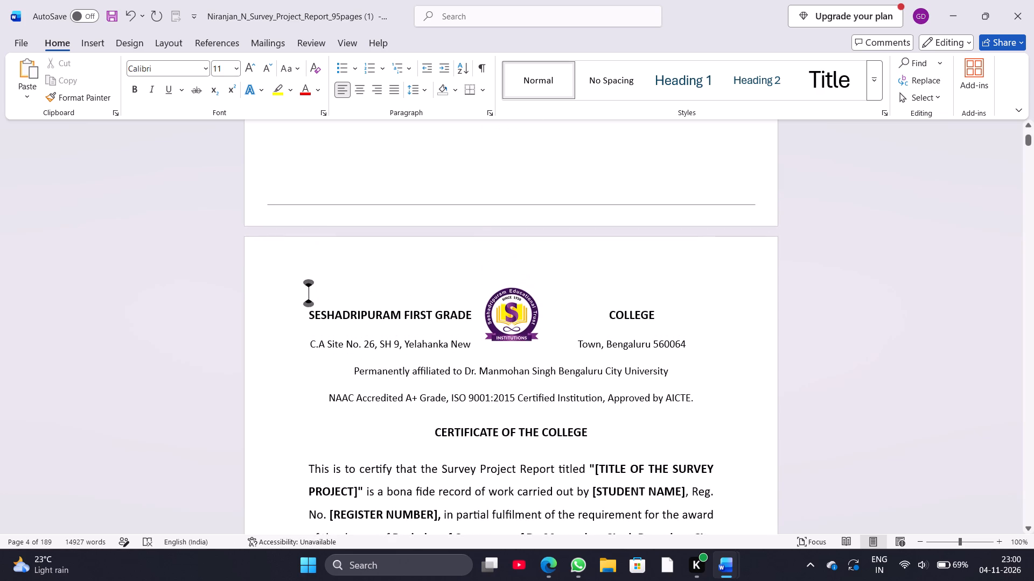
click(306, 318)
key(Return)
key(Return)
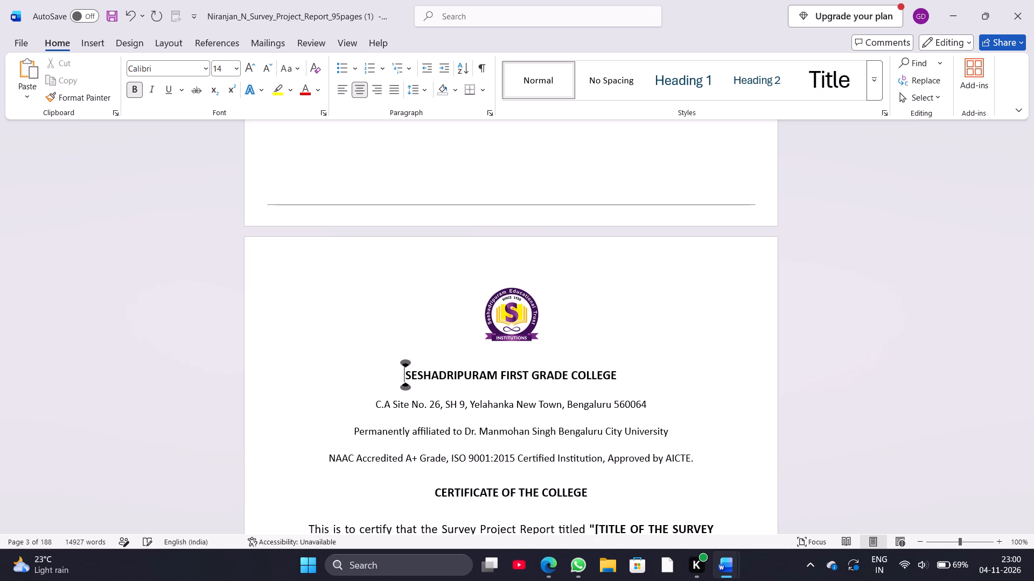
Copy the report title "A STUDY ON STUDENT SATISFACTION TOWARDS SERVICE OF SFGC INSTITUTION" from the cover page.
scroll(306, 318, down, 2)
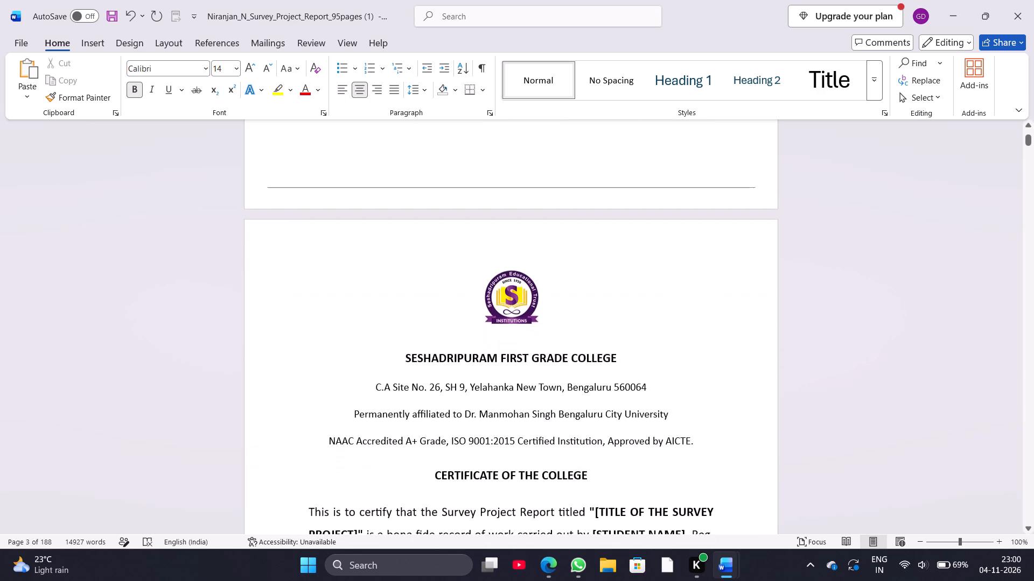
scroll(306, 318, down, 2)
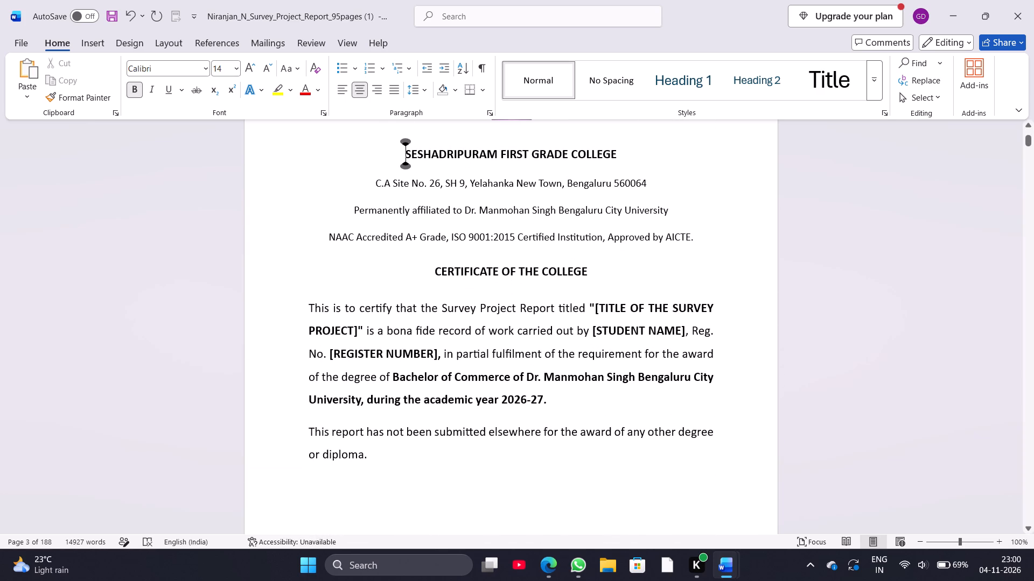
scroll(598, 293, up, 11)
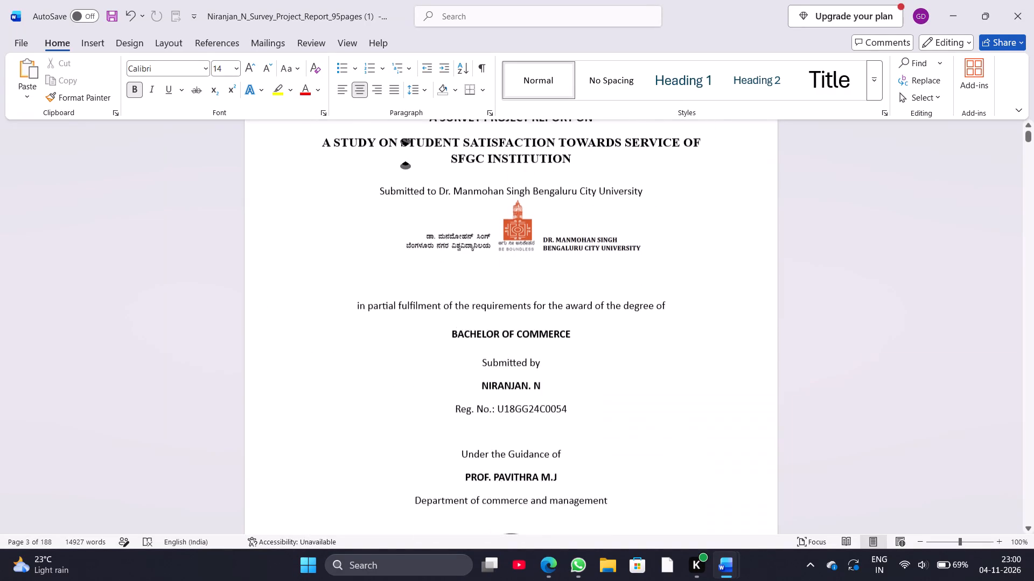
scroll(598, 293, up, 13)
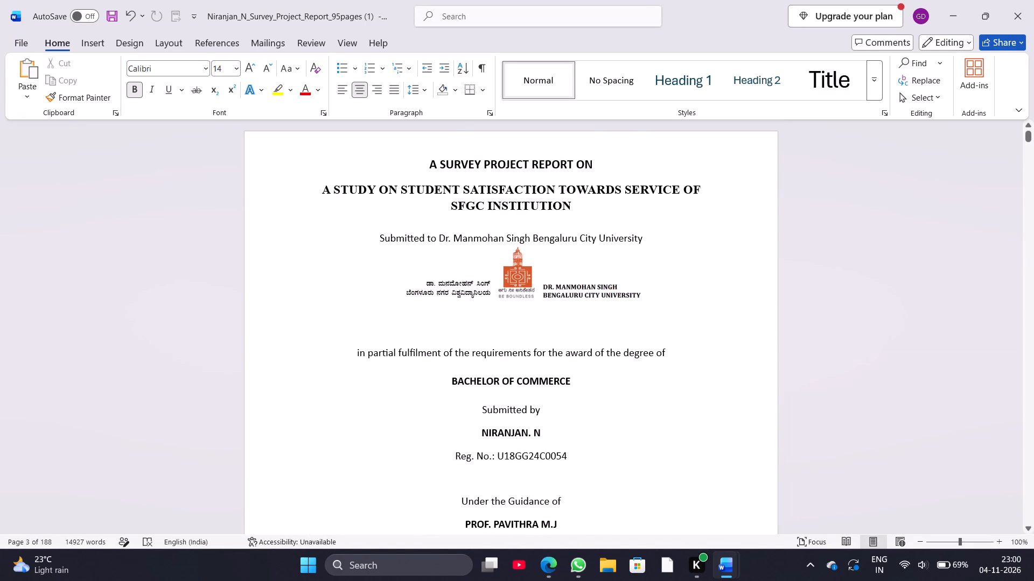
drag(325, 192, 591, 211)
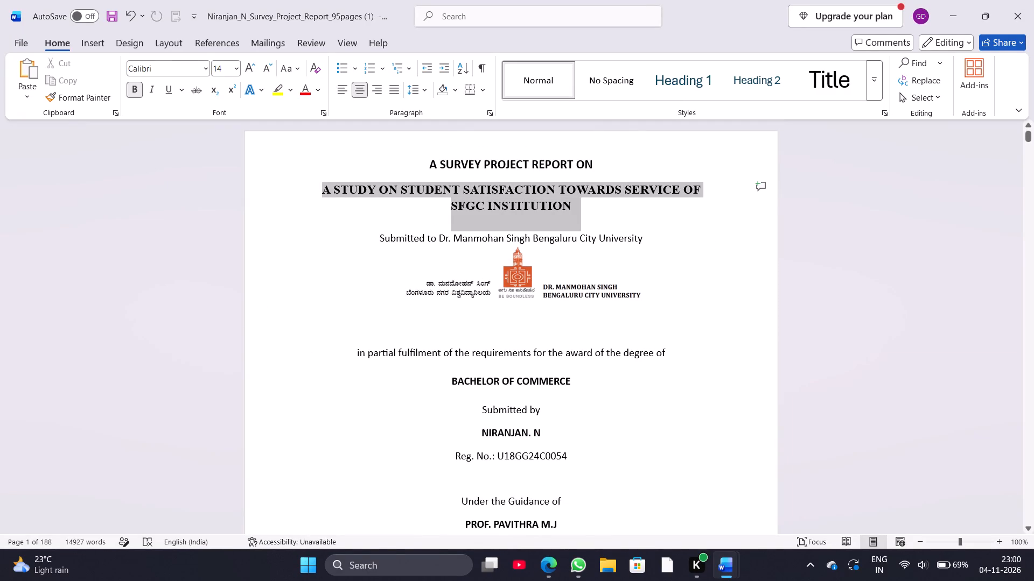
drag(591, 211, 590, 210)
key(ctrl+c)
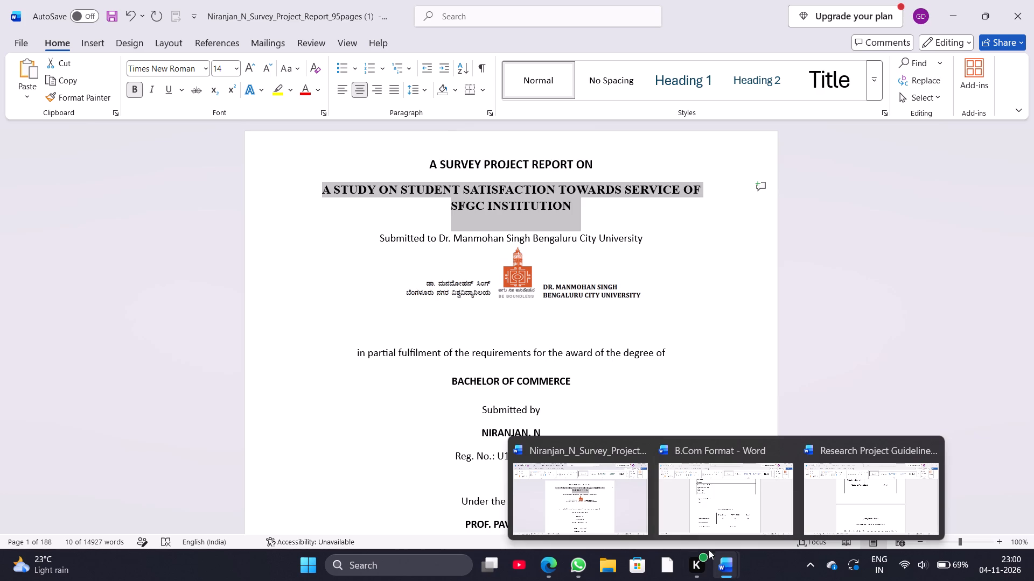
click(569, 483)
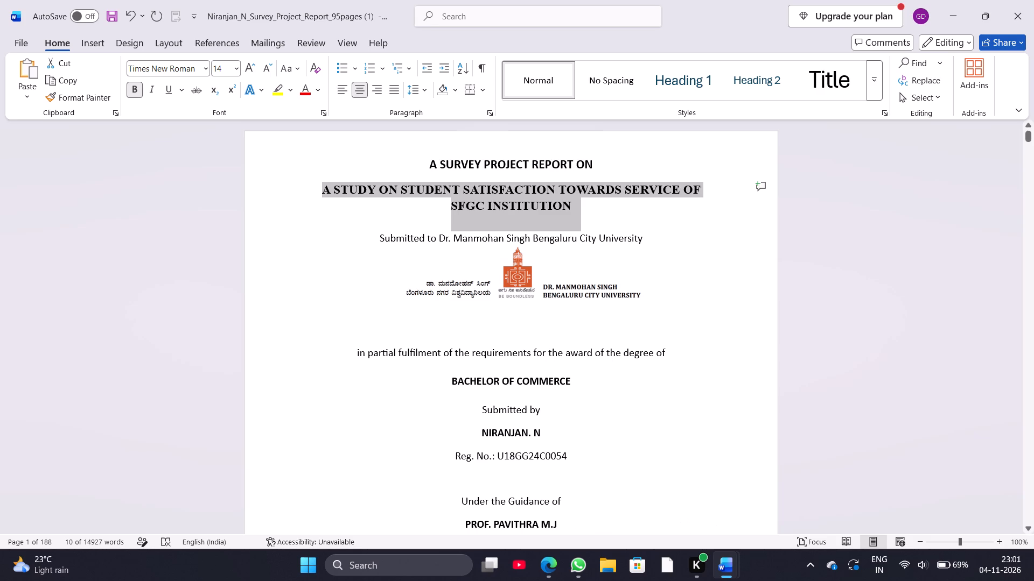
key(ctrl+c)
Replace the "[TITLE OF THE SURVEY PROJECT] placeholder, including its opening quote, on the college certificate page with the copied report title.
scroll(569, 483, down, 15)
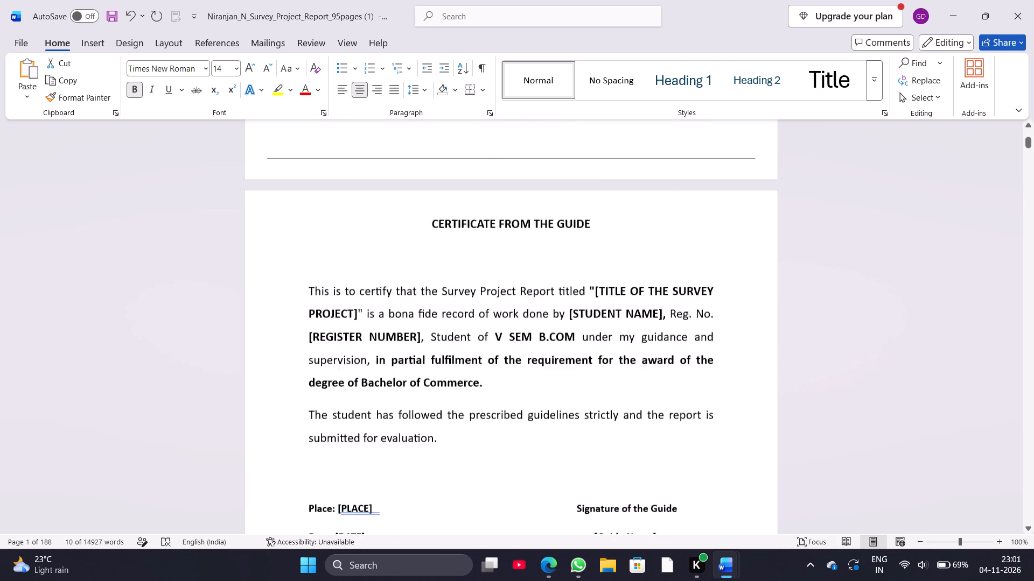
scroll(569, 483, down, 3)
scroll(569, 483, up, 9)
scroll(569, 483, down, 1)
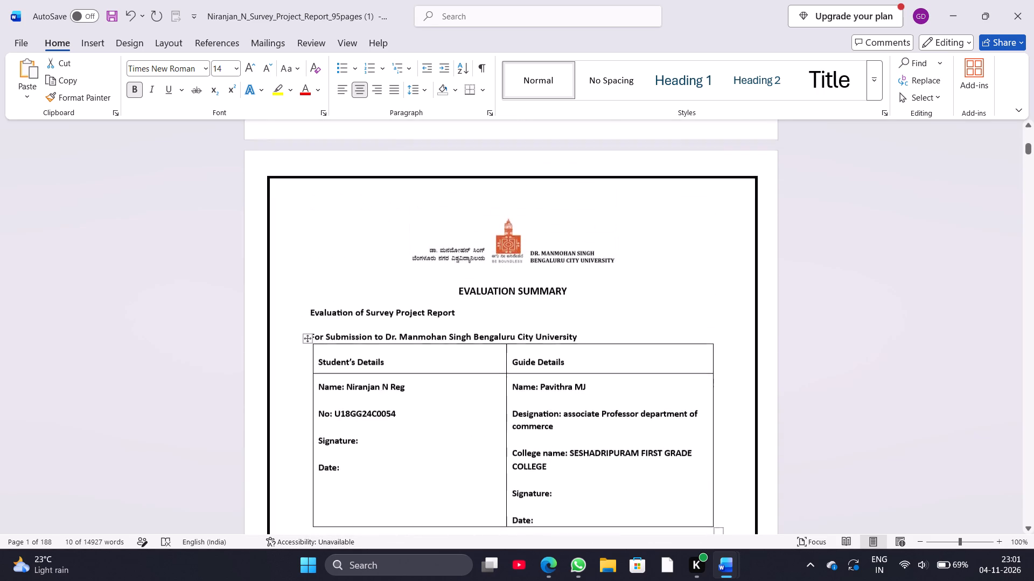
scroll(569, 483, down, 7)
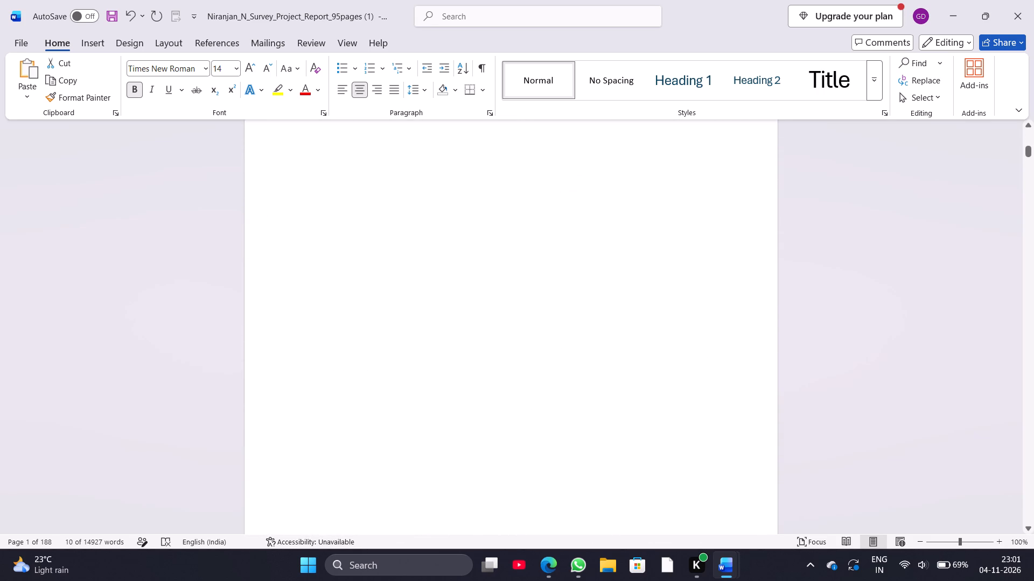
scroll(569, 483, down, 9)
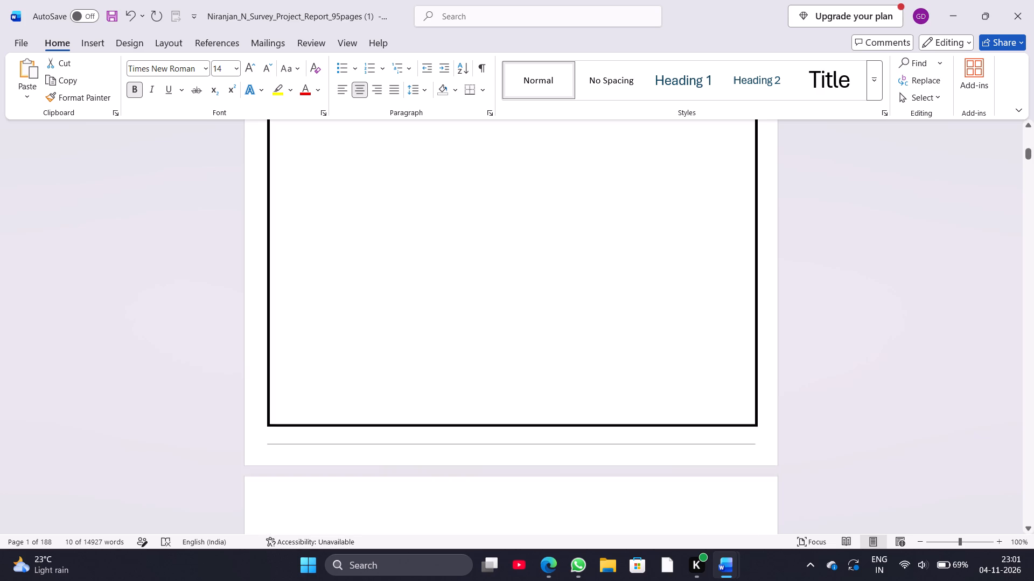
scroll(569, 483, down, 8)
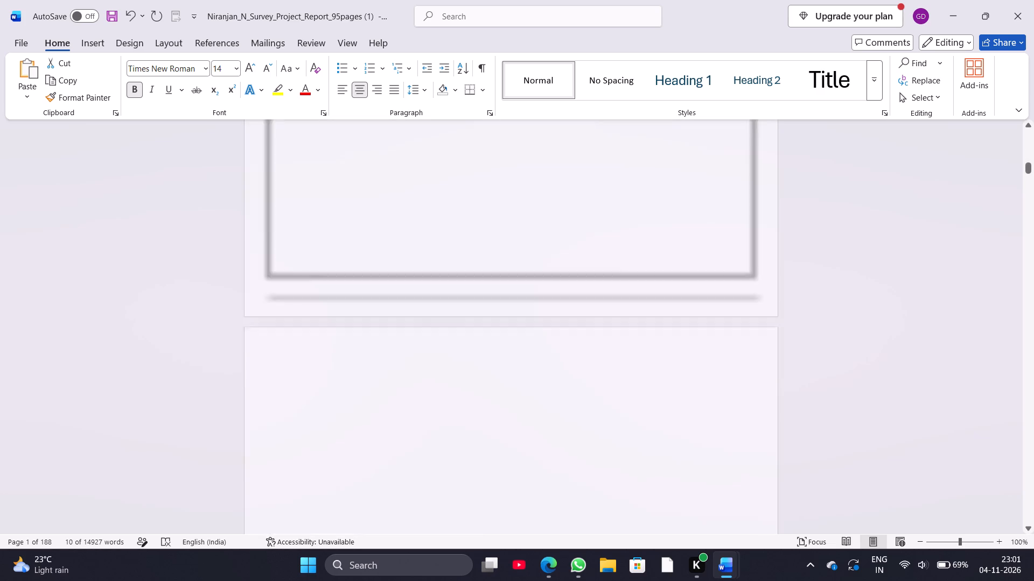
scroll(569, 483, up, 15)
scroll(569, 483, up, 19)
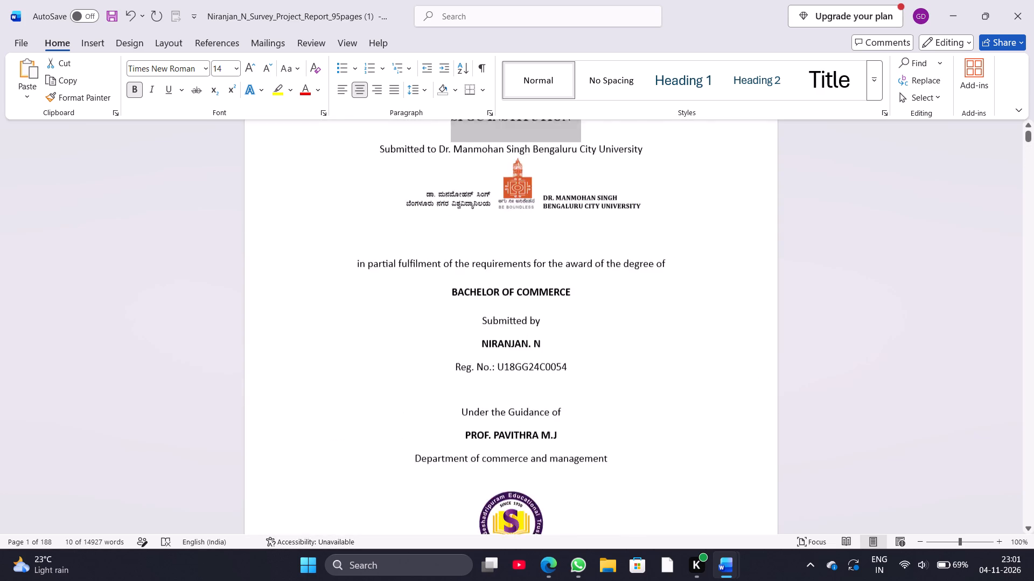
scroll(569, 483, up, 4)
scroll(569, 483, down, 5)
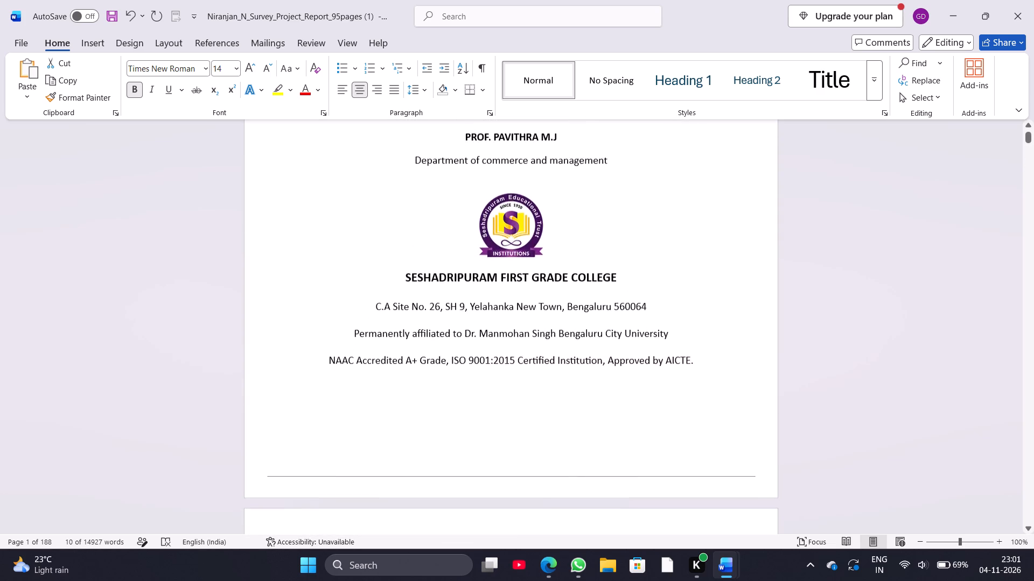
scroll(569, 483, down, 6)
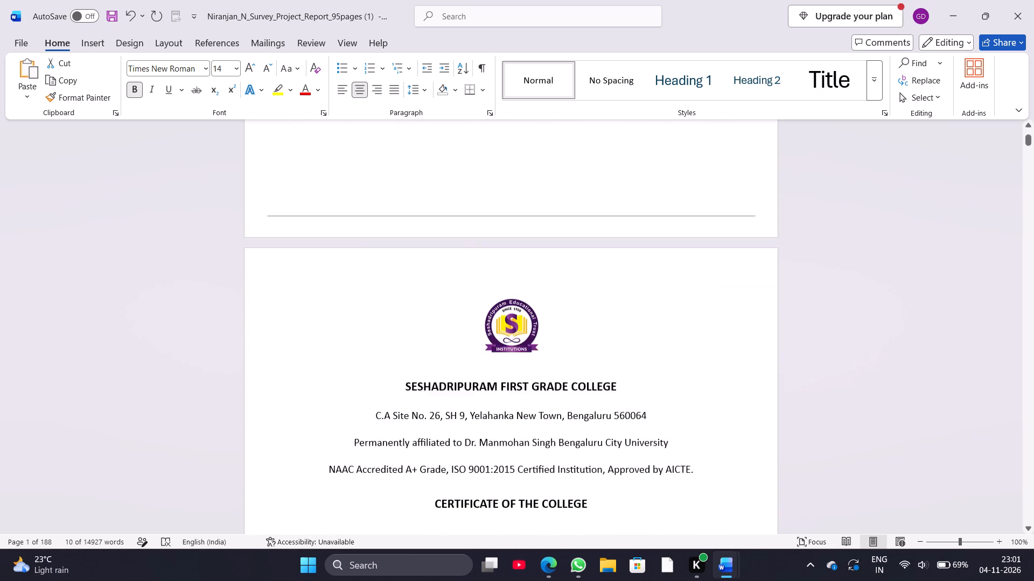
scroll(569, 483, down, 3)
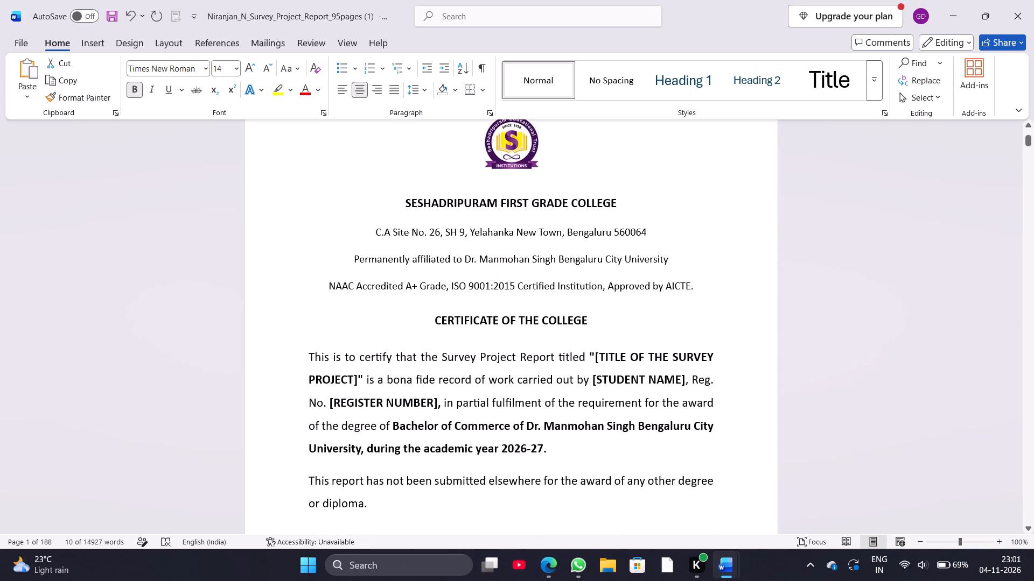
click(594, 355)
drag(594, 355, 340, 380)
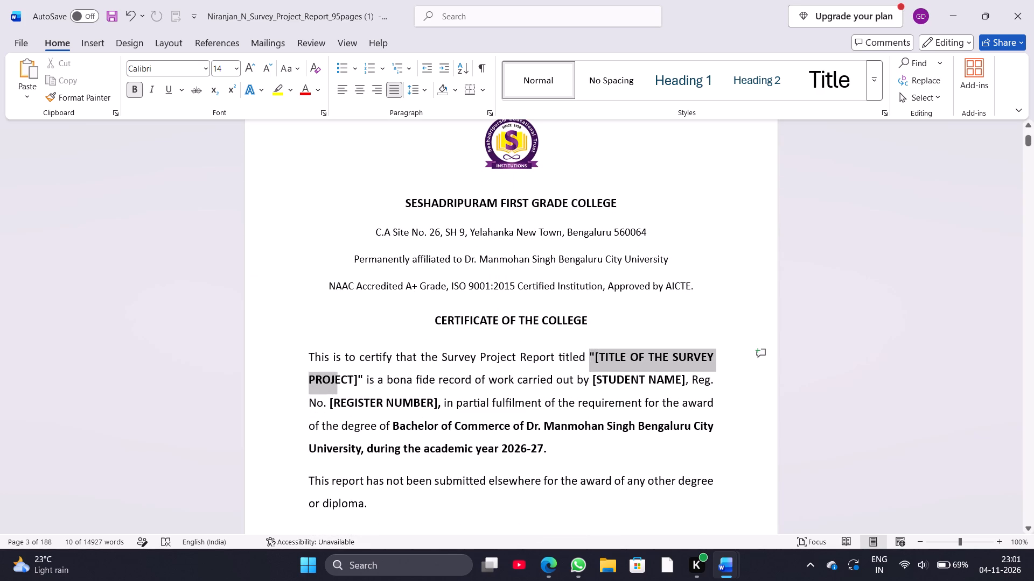
drag(340, 380, 357, 389)
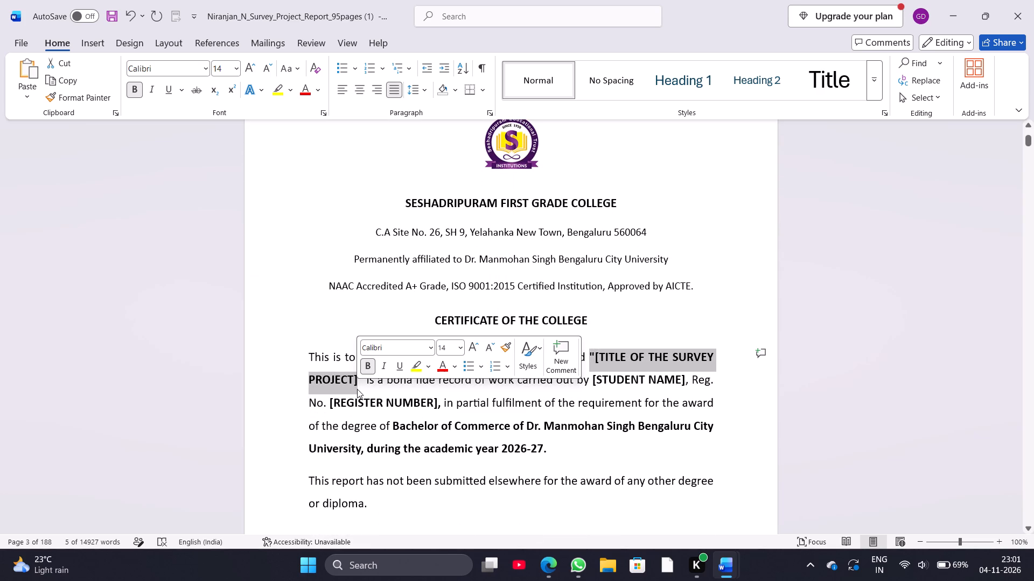
key(BackSpace)
key(ctrl+v)
ctrl+double_click(357, 389)
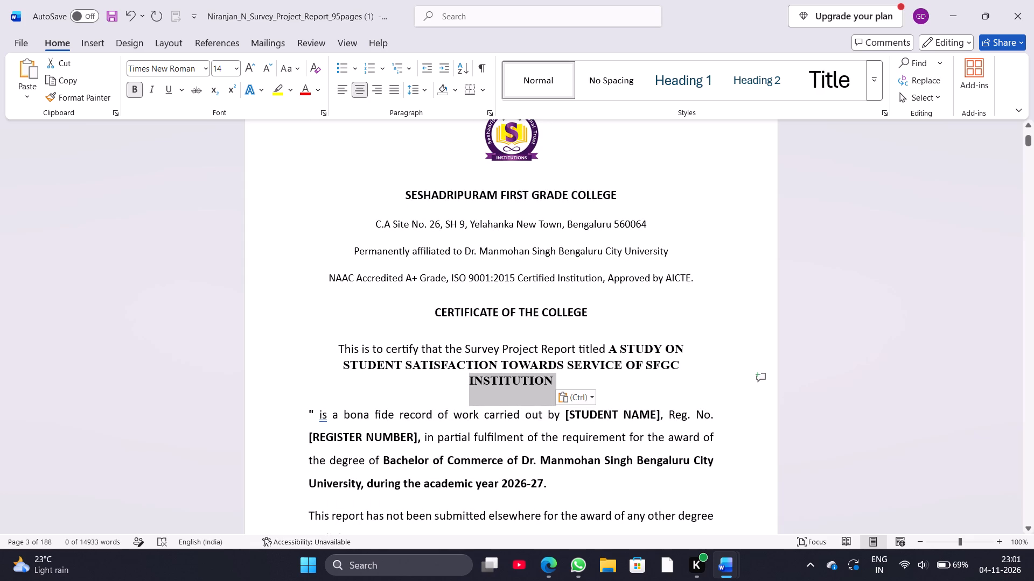
Justify the text from "This is to certify" on the college certificate through the "CERTIFICATE FROM THE GUIDE" heading.
drag(336, 350, 507, 509)
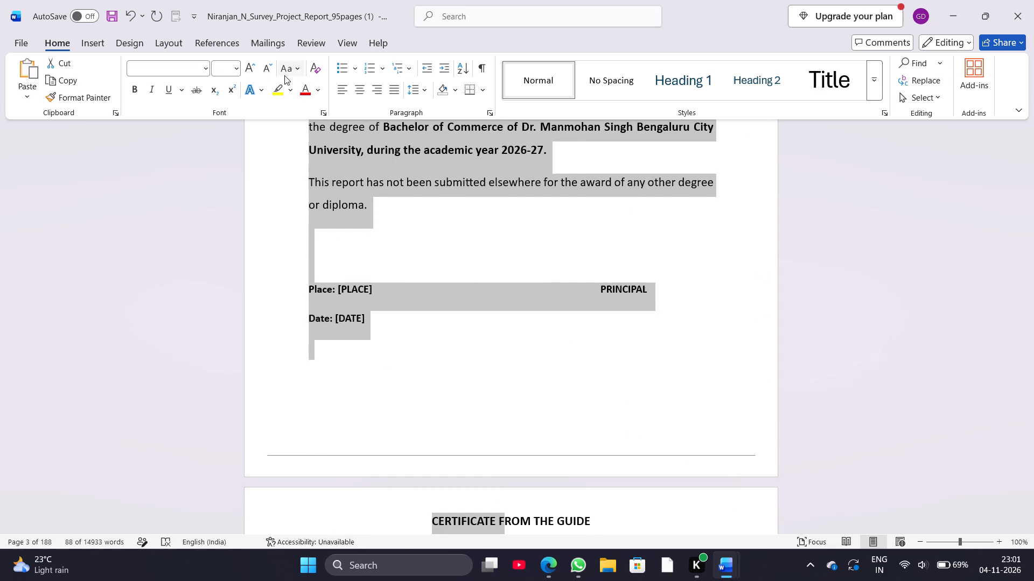
click(396, 89)
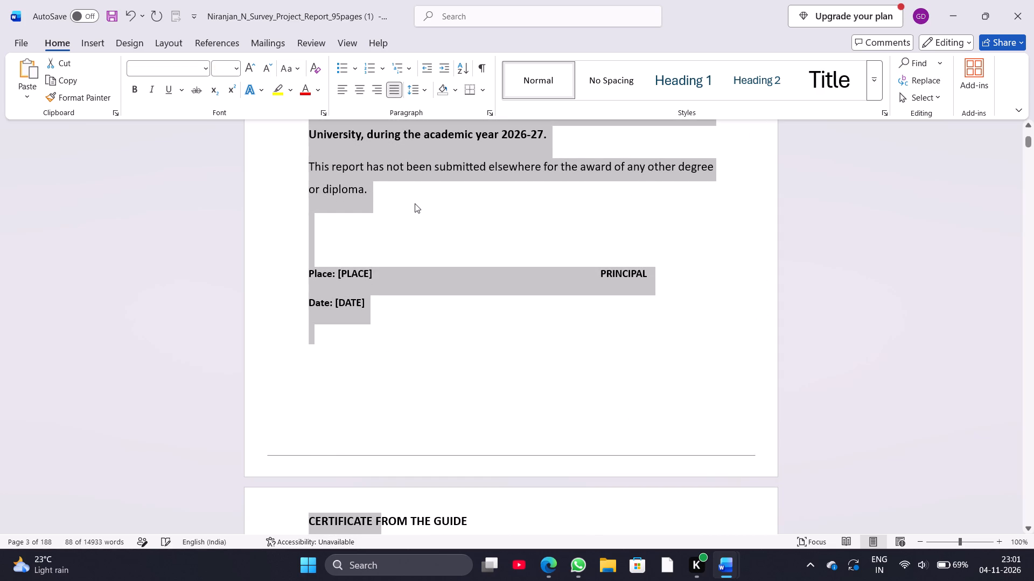
scroll(415, 203, up, 5)
scroll(415, 203, down, 1)
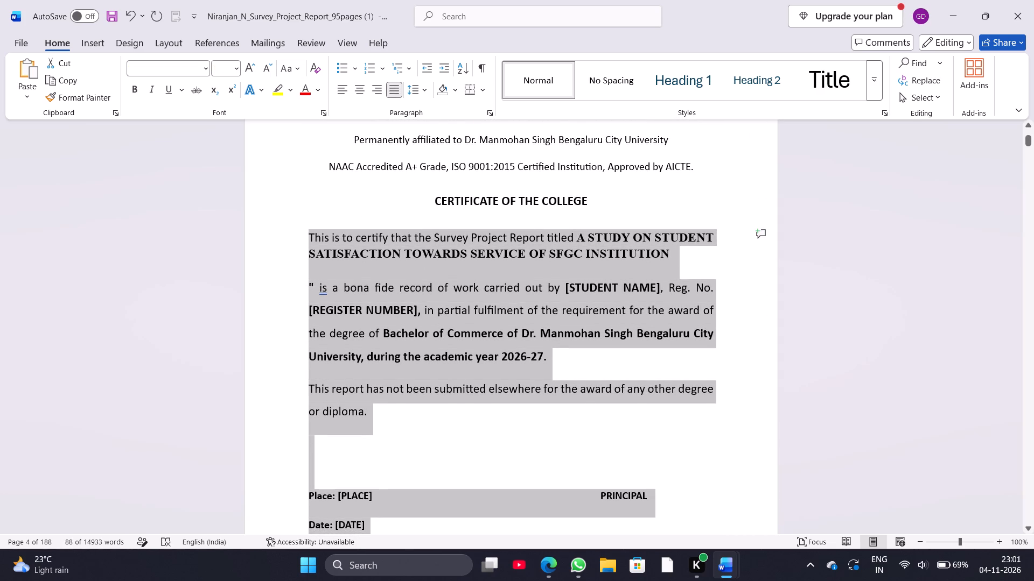
double_click(353, 86)
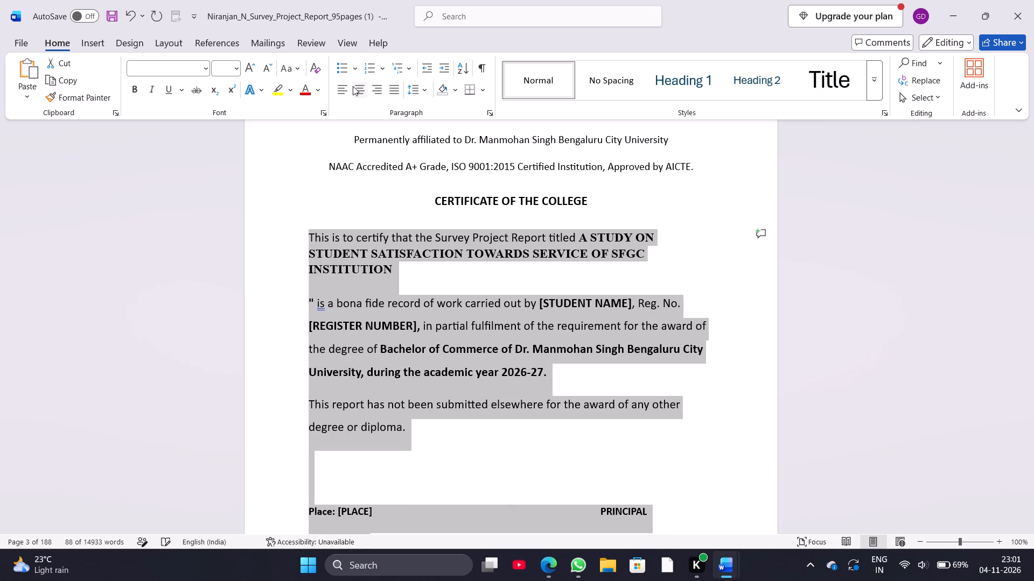
click(353, 86)
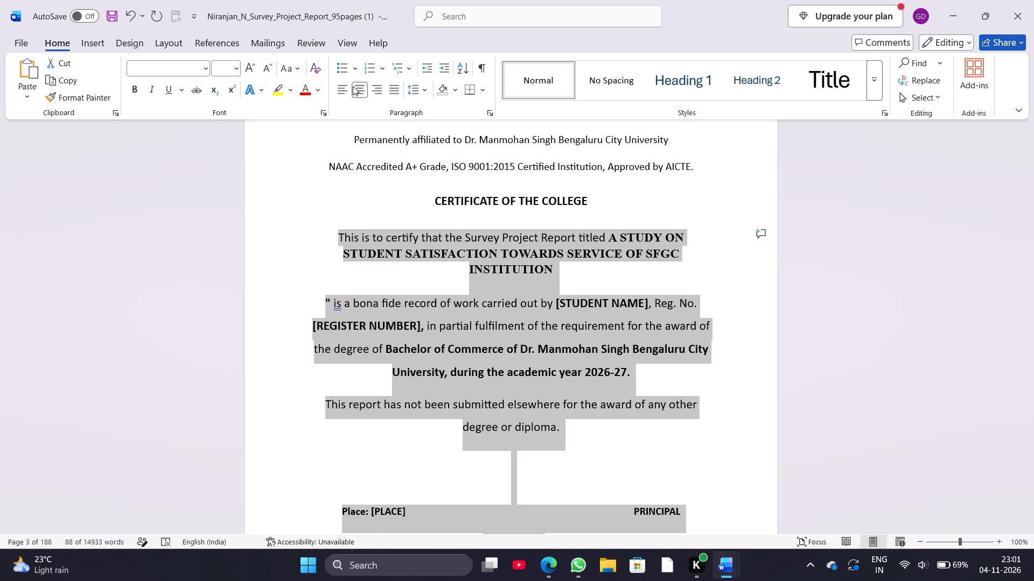
click(395, 82)
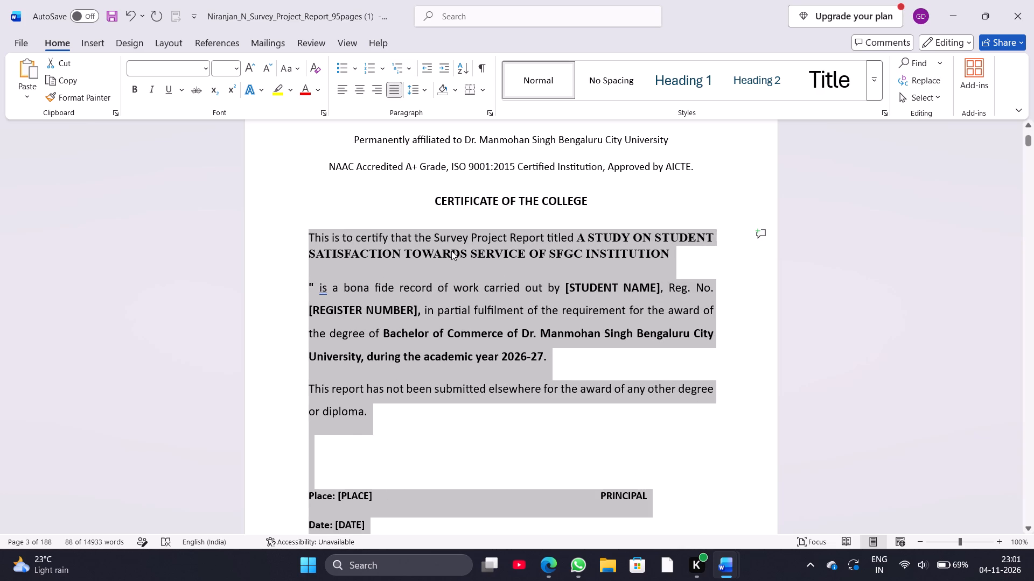
Join the college certificate line starting with the closing quote and "is a bona fide record" onto the end of the report title.
click(309, 287)
key(BackSpace)
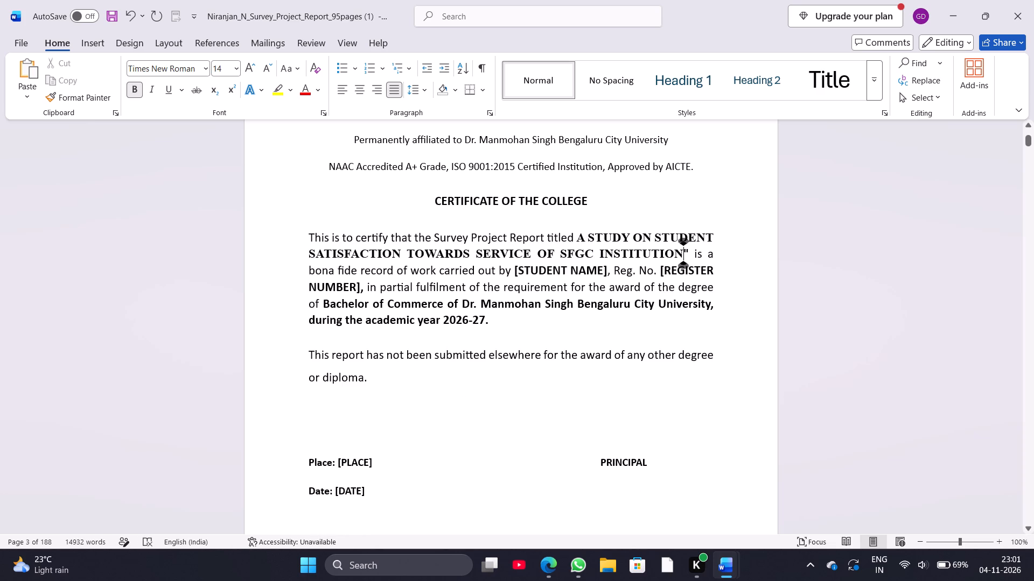
Increase the line spacing of the college certificate's body, from "This is to certify" through "or diploma.".
drag(302, 233, 410, 282)
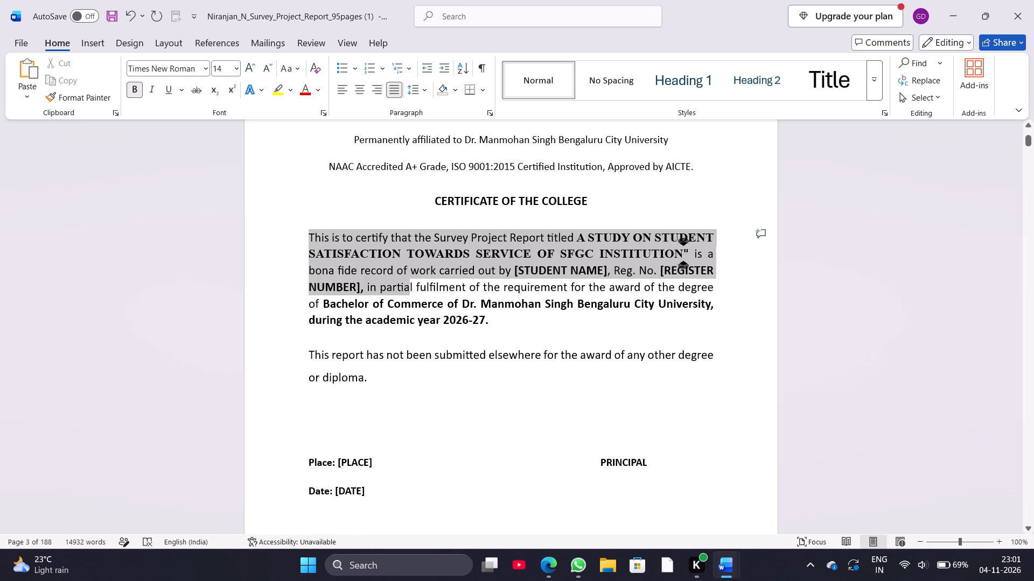
drag(410, 282, 579, 374)
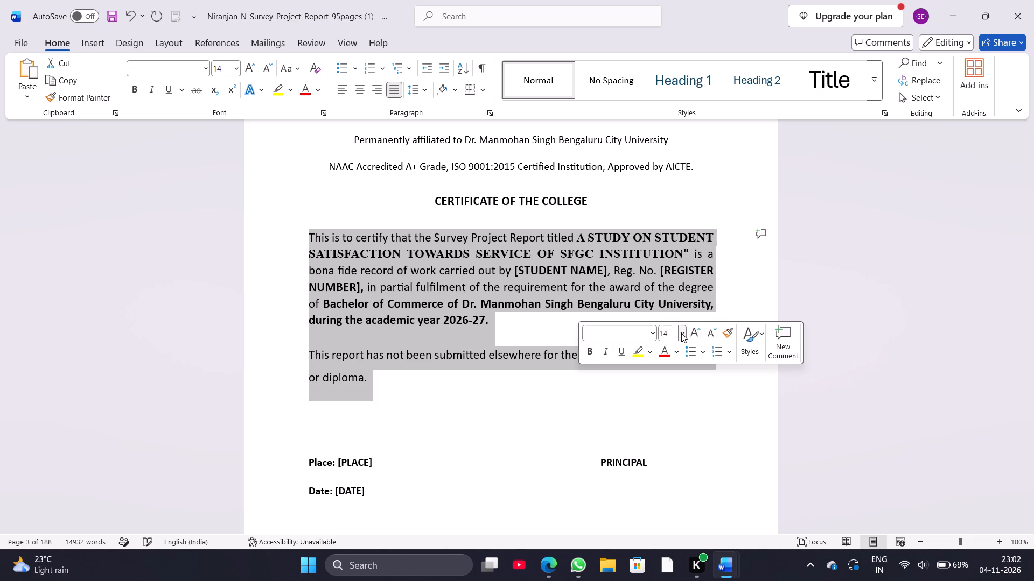
click(681, 333)
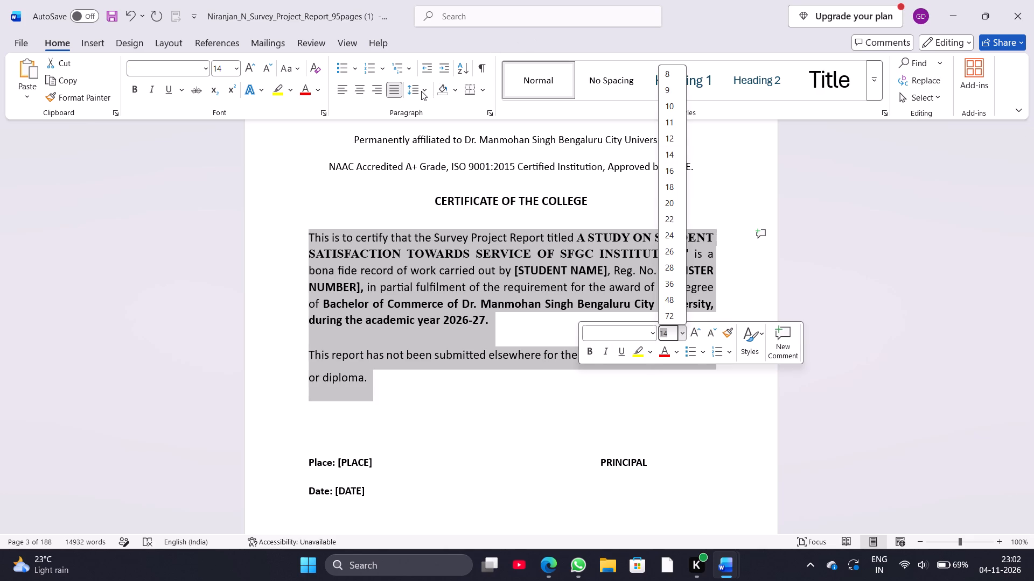
click(421, 91)
click(429, 144)
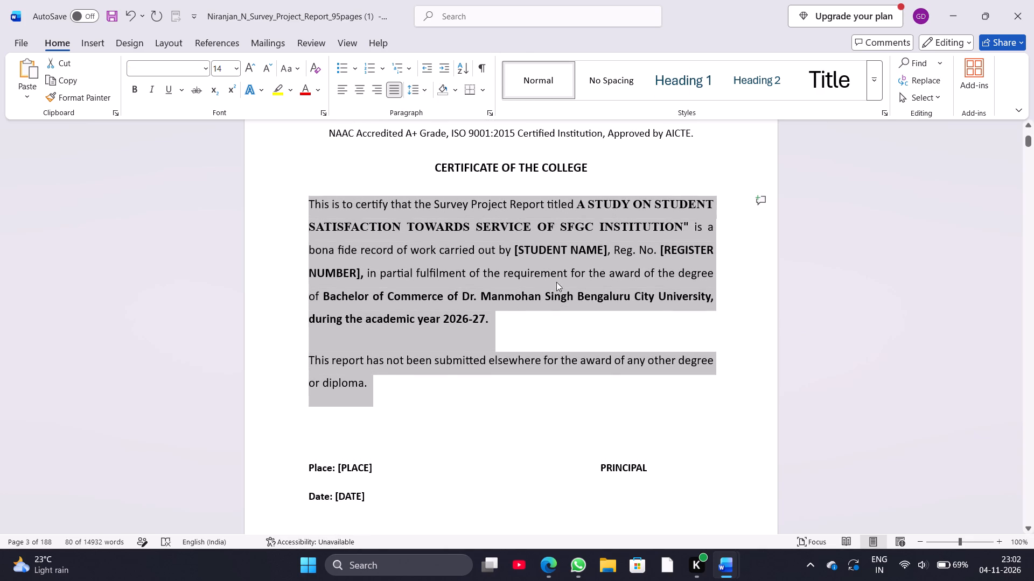
Replace the [STUDENT NAME] placeholder on the college certificate with the student's name and initial in capitals.
click(606, 249)
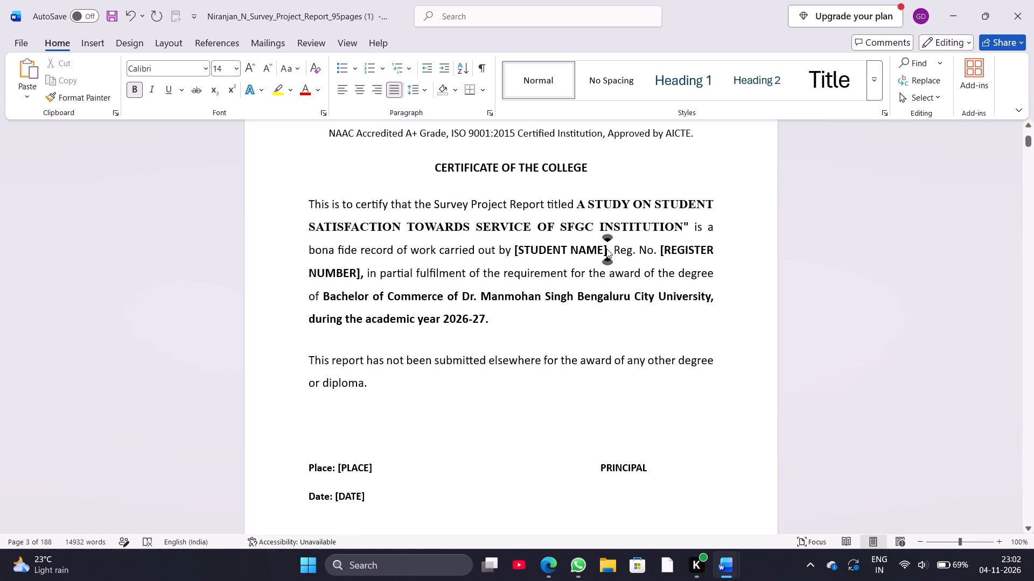
key(BackSpace)
key(BackSpace)
key(BackSpace)
key(BackSpace)
key(BackSpace)
key(BackSpace)
key(BackSpace)
key(BackSpace)
key(BackSpace)
key(BackSpace)
key(BackSpace)
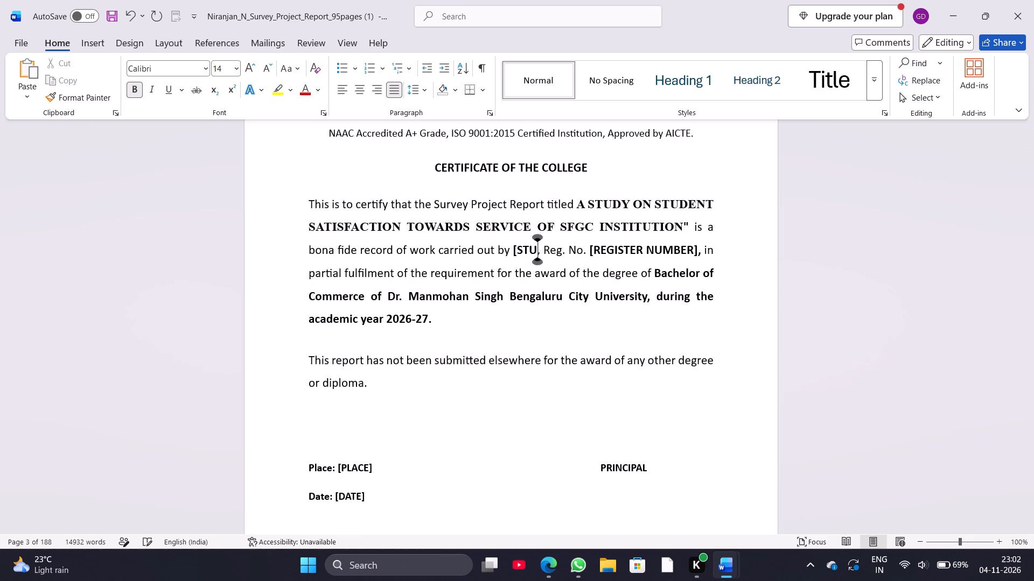
key(BackSpace)
key(BackSpace)
key(BackSpace)
key(BackSpace)
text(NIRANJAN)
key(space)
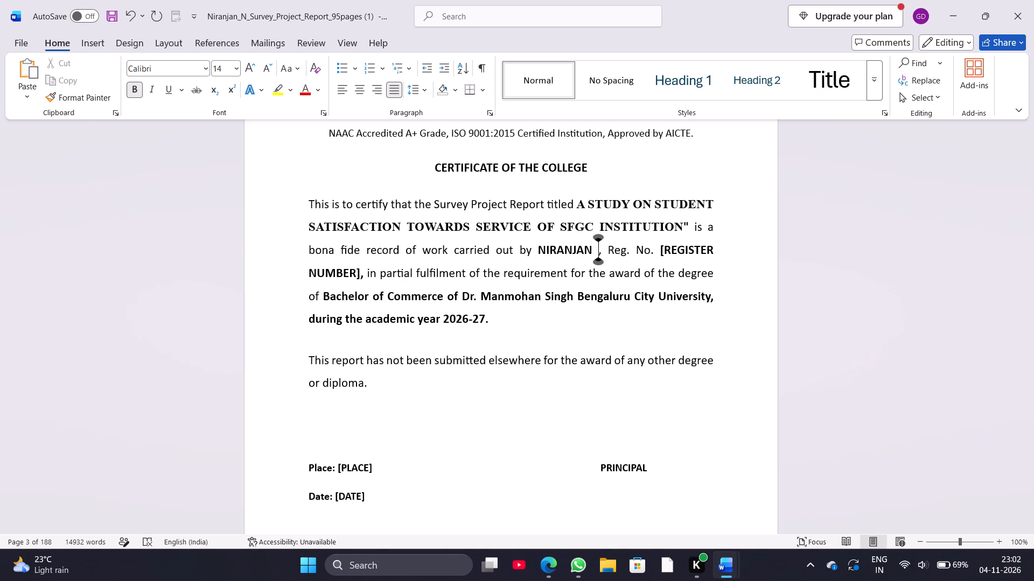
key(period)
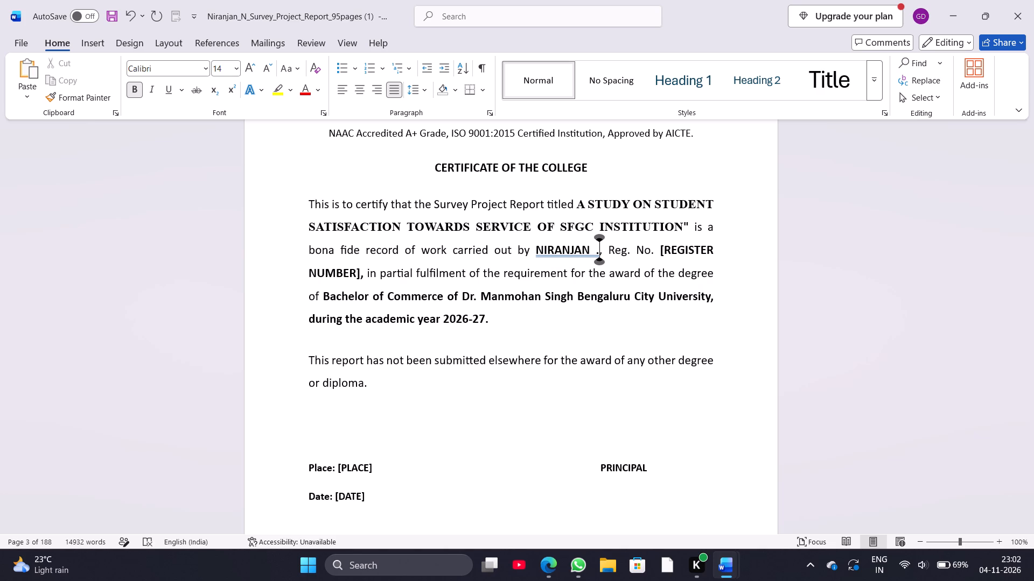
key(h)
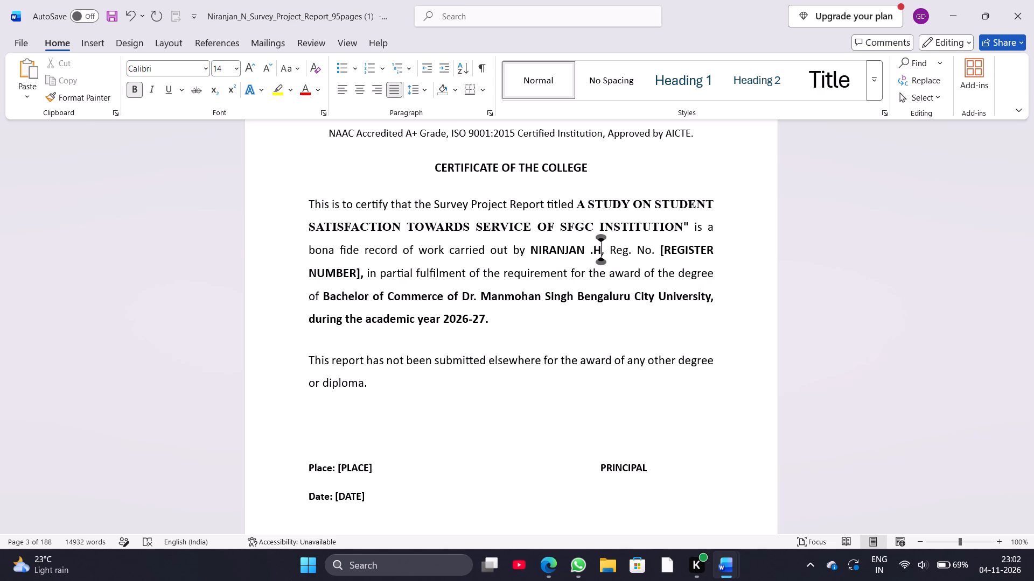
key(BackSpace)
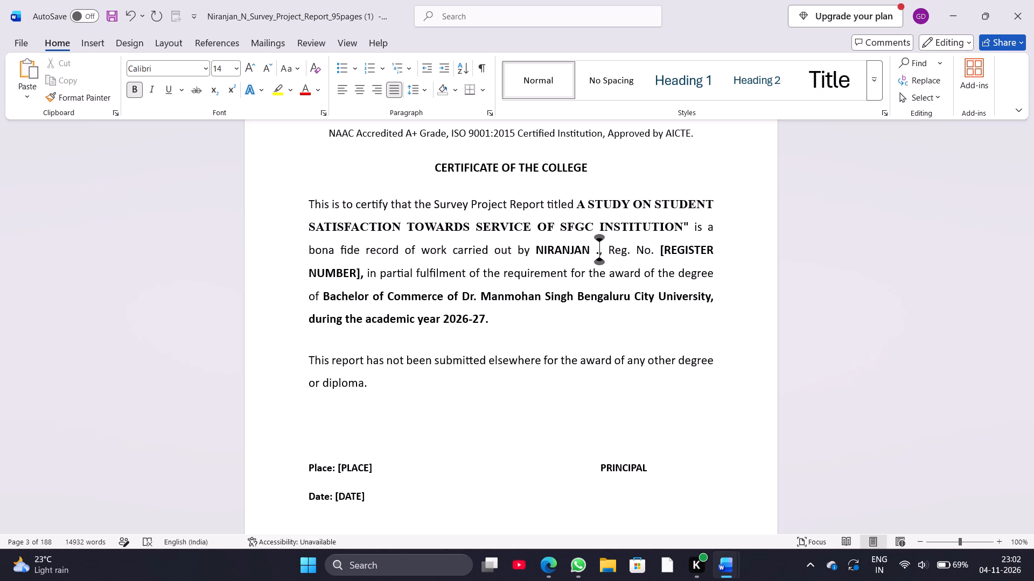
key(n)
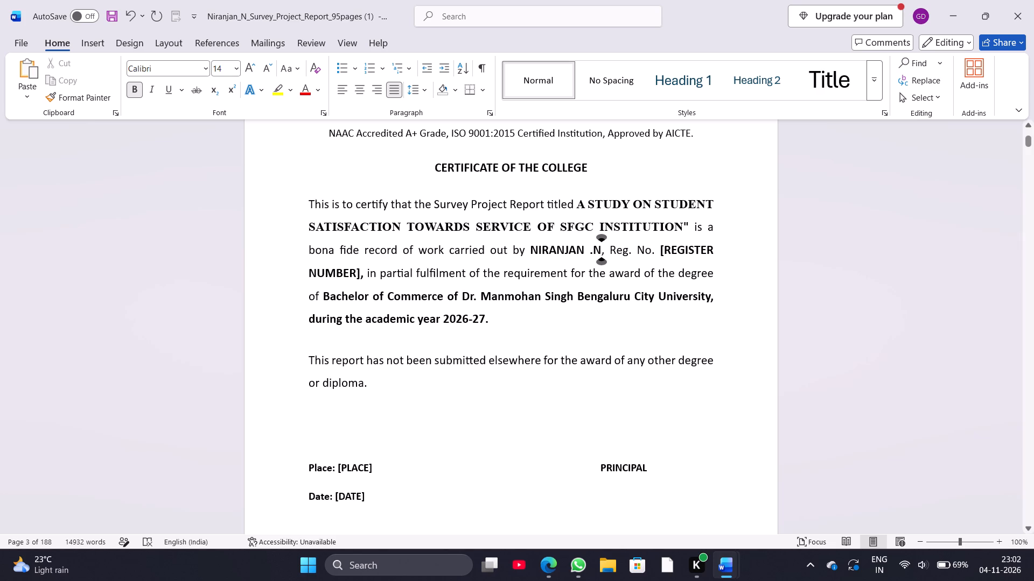
Replace the [REGISTER NUMBER] placeholder on the college certificate with the student's register number, keeping the comma after it.
click(360, 273)
key(BackSpace)
key(BackSpace)
key(BackSpace)
key(BackSpace)
key(BackSpace)
key(BackSpace)
key(BackSpace)
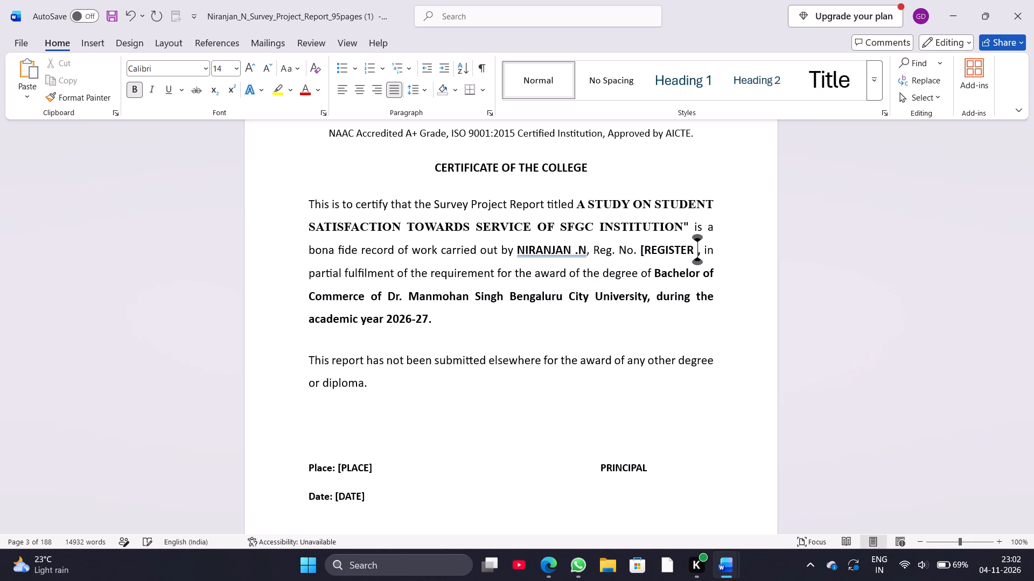
key(BackSpace)
key(BackSpace)
key(BackSpace)
key(BackSpace)
key(BackSpace)
key(BackSpace)
key(BackSpace)
key(BackSpace)
key(BackSpace)
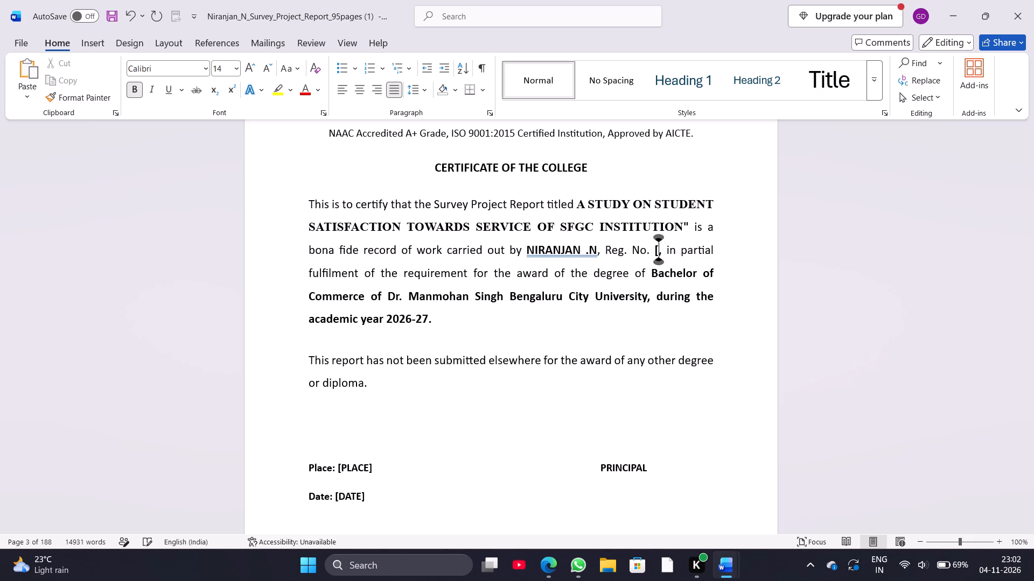
key(BackSpace)
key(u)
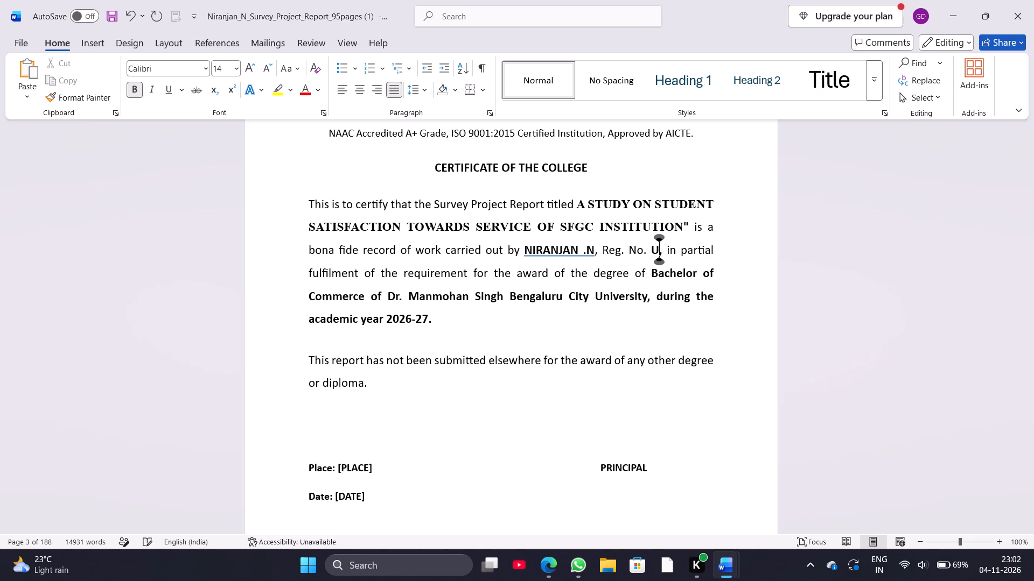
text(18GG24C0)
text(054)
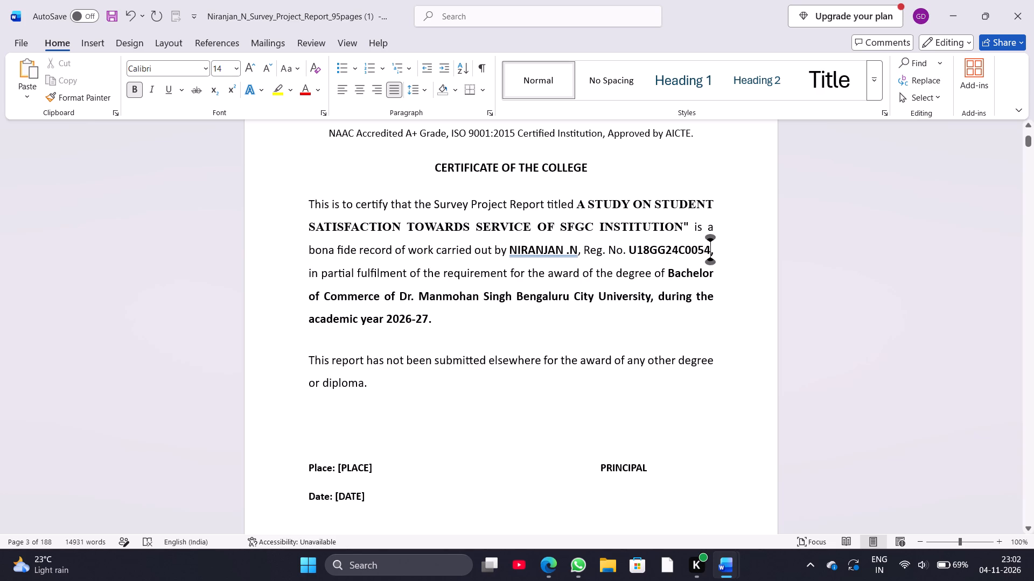
Replace the [PLACE] placeholder at the bottom of the college certificate with BANGALURU.
scroll(442, 352, down, 1)
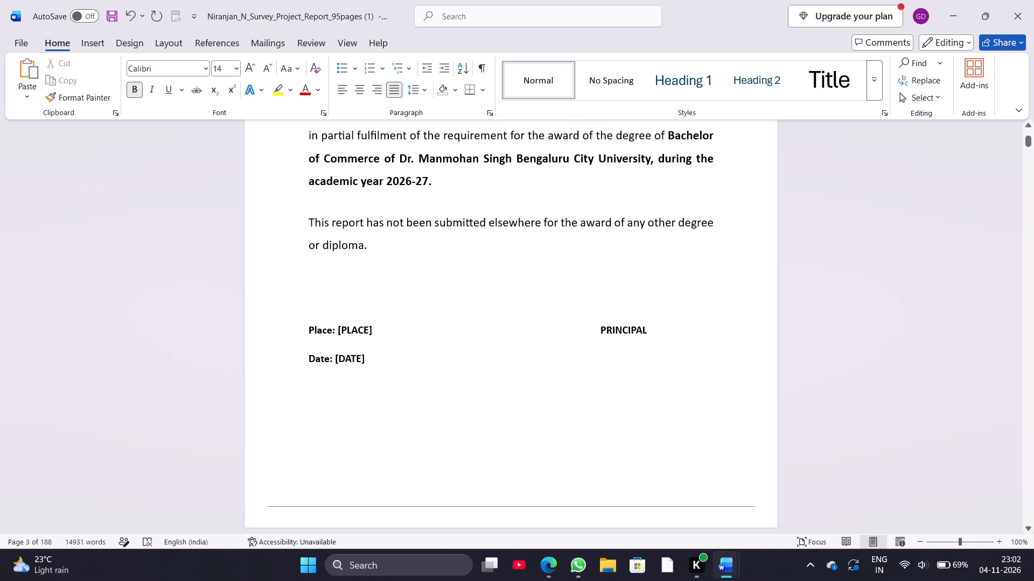
click(376, 336)
key(BackSpace)
key(BackSpace)
key(BackSpace)
key(BackSpace)
key(BackSpace)
key(BackSpace)
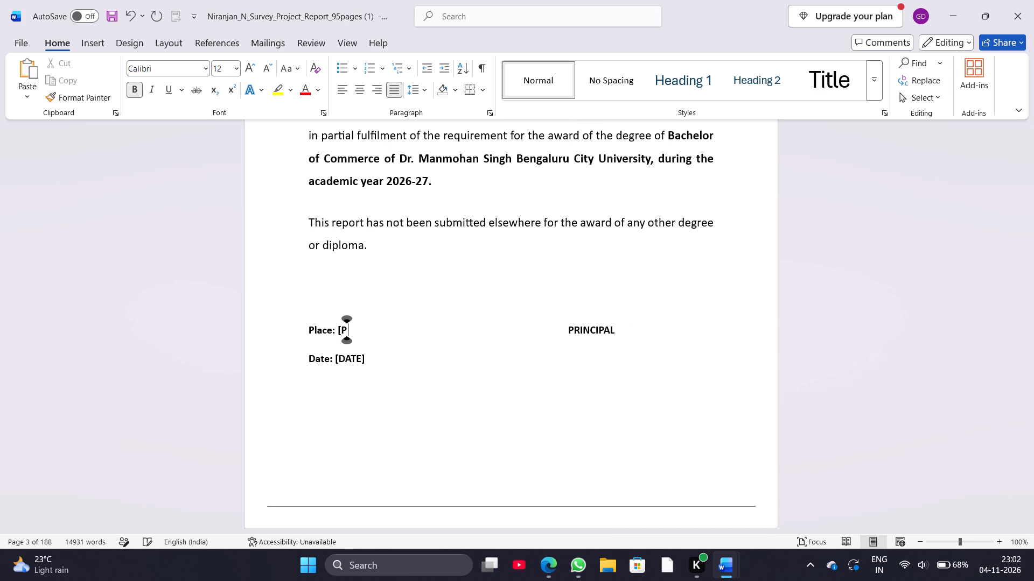
key(BackSpace)
key(BackSpace)
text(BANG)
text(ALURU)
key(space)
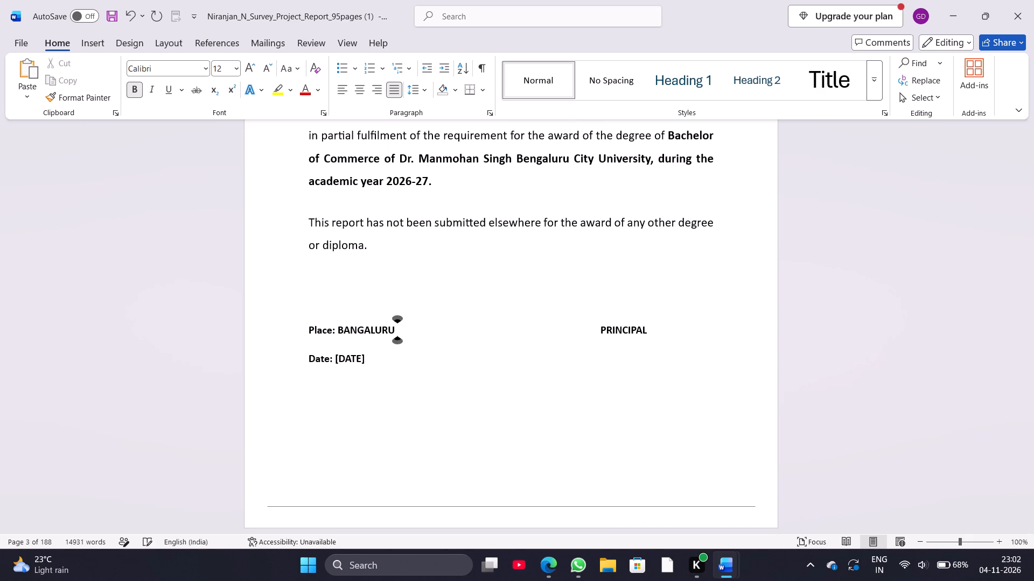
Remove the [DATE] placeholder from the college certificate, leaving the Date label blank.
click(371, 359)
key(BackSpace)
key(BackSpace)
key(BackSpace)
key(BackSpace)
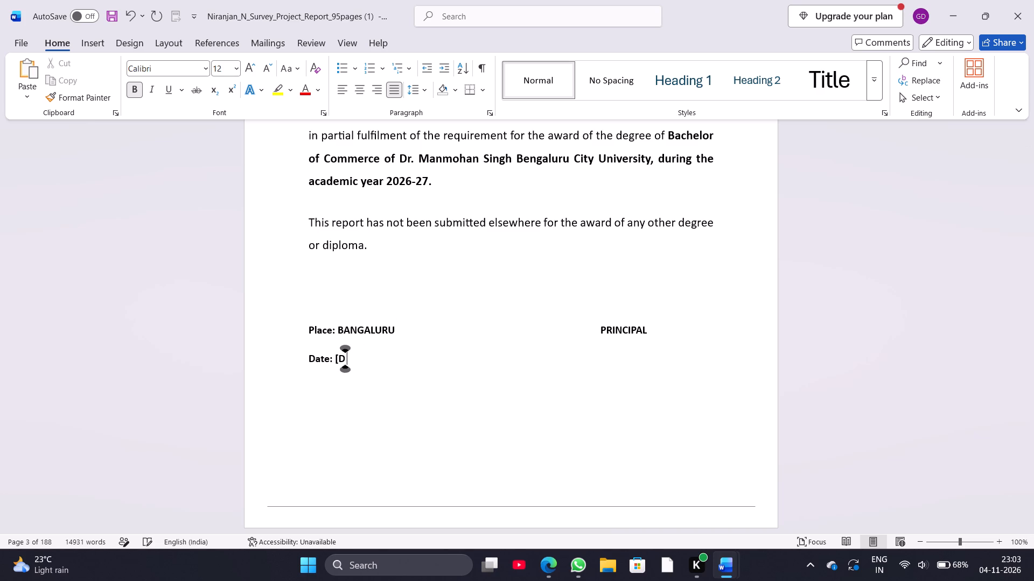
key(BackSpace)
key(BackSpace)
Centre the "CERTIFICATE FROM THE GUIDE" heading on its page.
scroll(371, 359, down, 3)
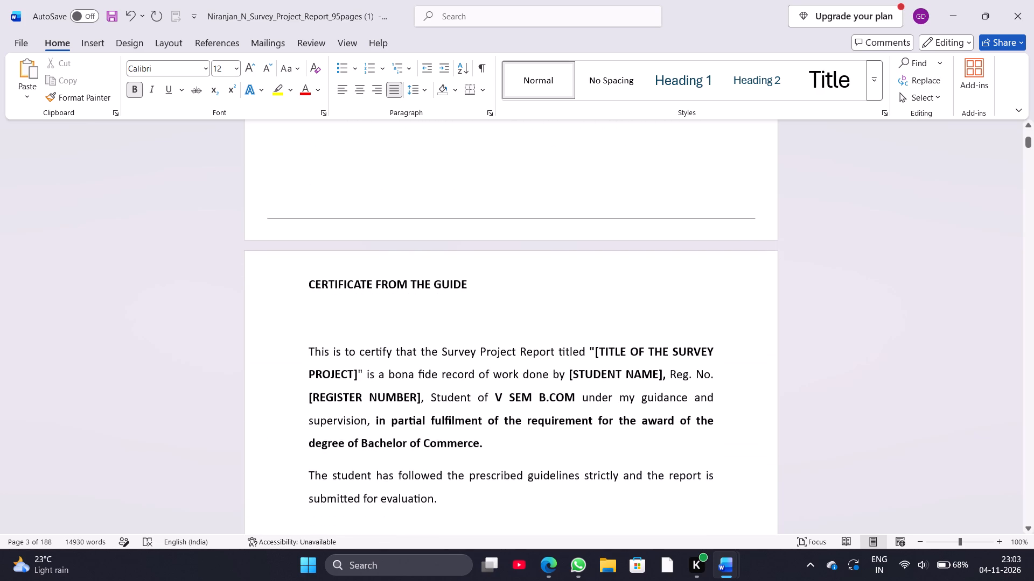
scroll(371, 359, down, 1)
click(306, 274)
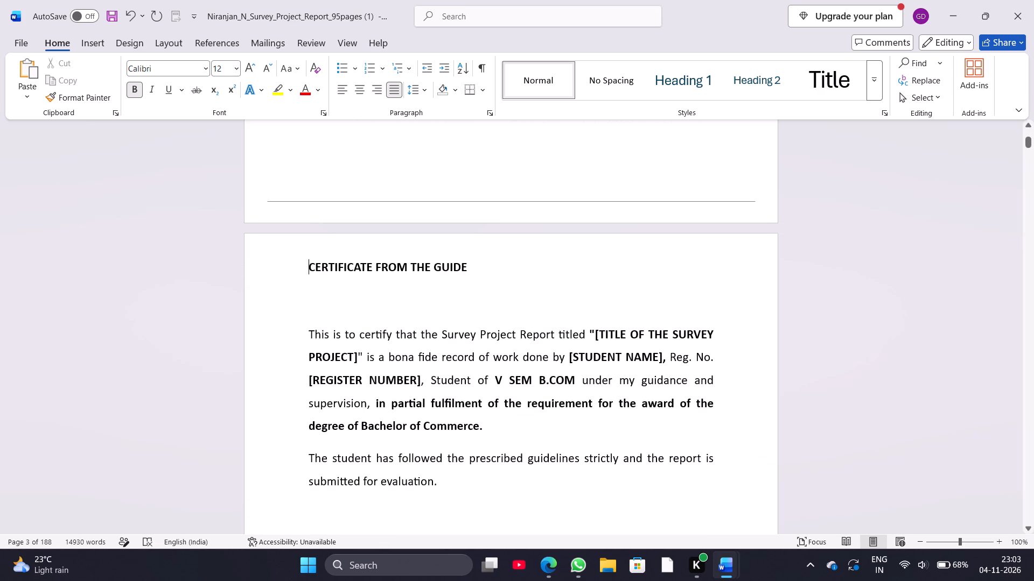
click(352, 90)
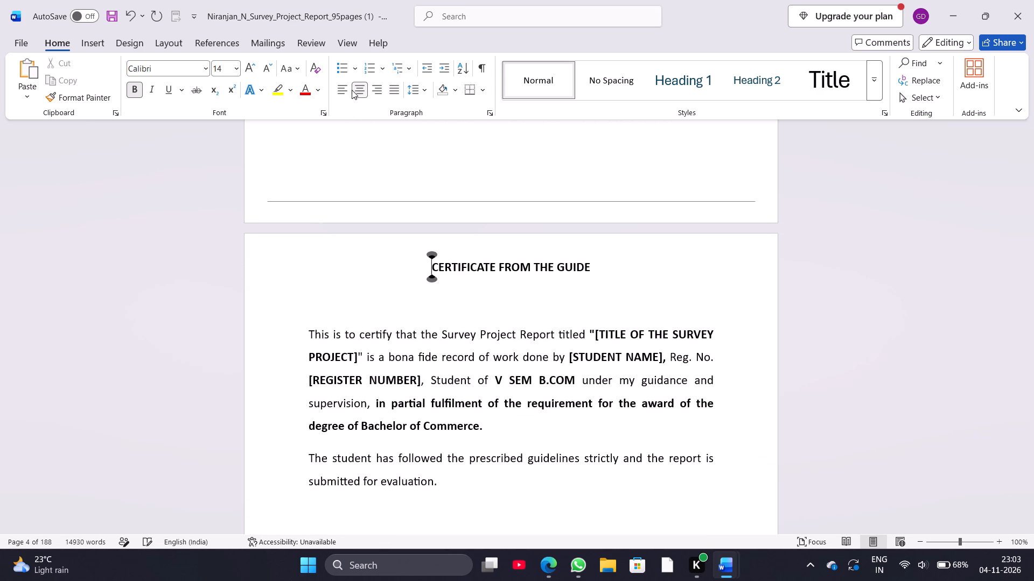
Delete the [TITLE OF THE SURVEY PROJECT] placeholder with its quotation marks from the guide certificate's first sentence.
click(595, 334)
drag(595, 334, 364, 362)
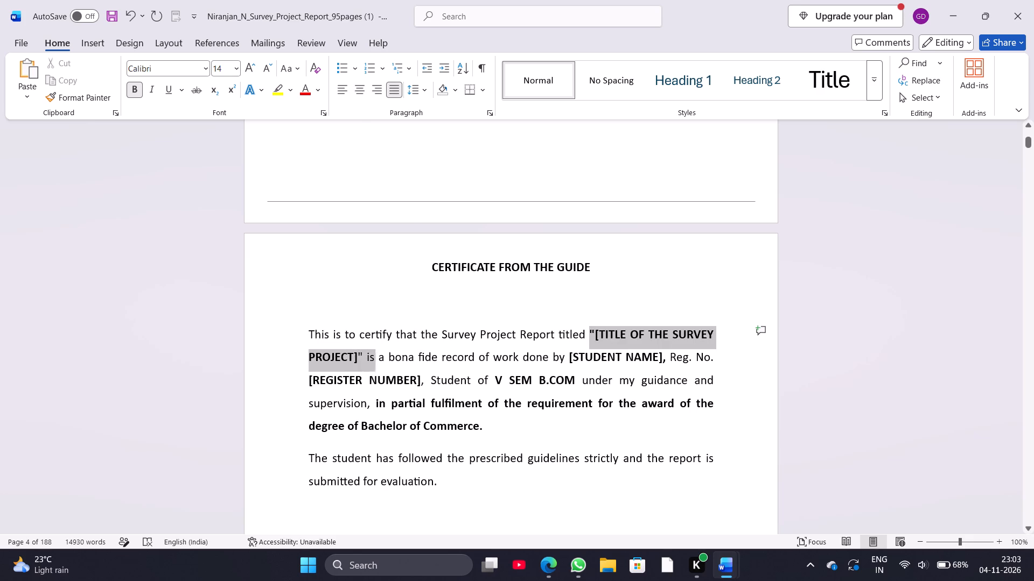
drag(364, 362, 353, 362)
drag(353, 362, 356, 364)
key(Delete)
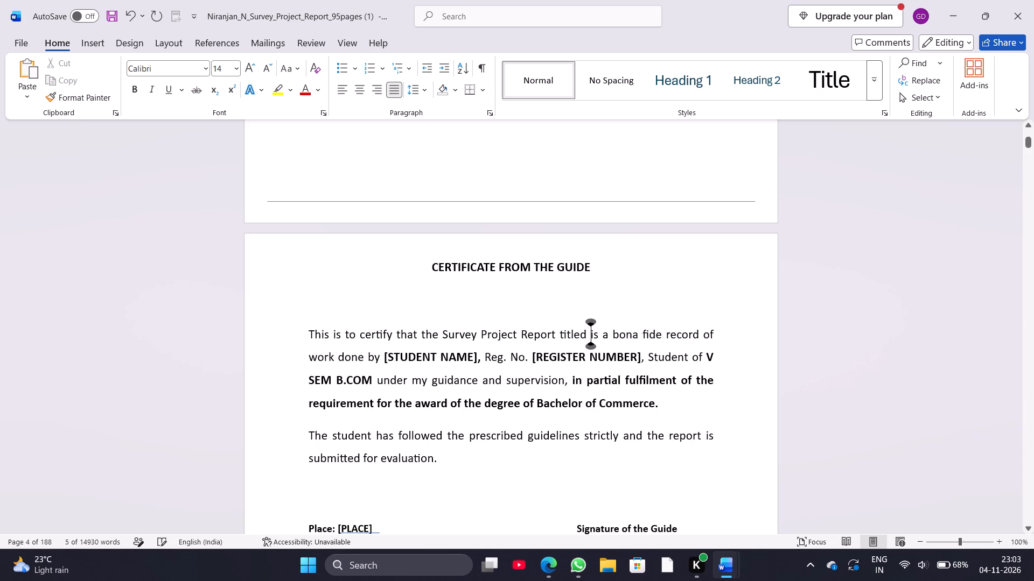
Copy the report title "A STUDY ON STUDENT SATISFACTION TOWARDS SERVICE OF SFGC INSTITUTION" from the college certificate, without the closing quote.
scroll(356, 364, up, 12)
scroll(356, 364, down, 1)
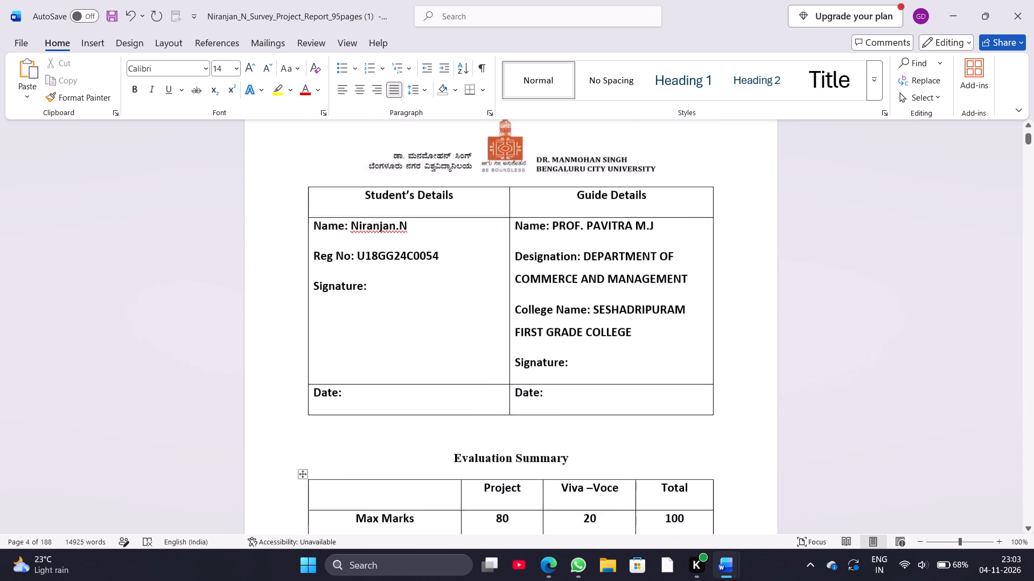
scroll(356, 364, down, 3)
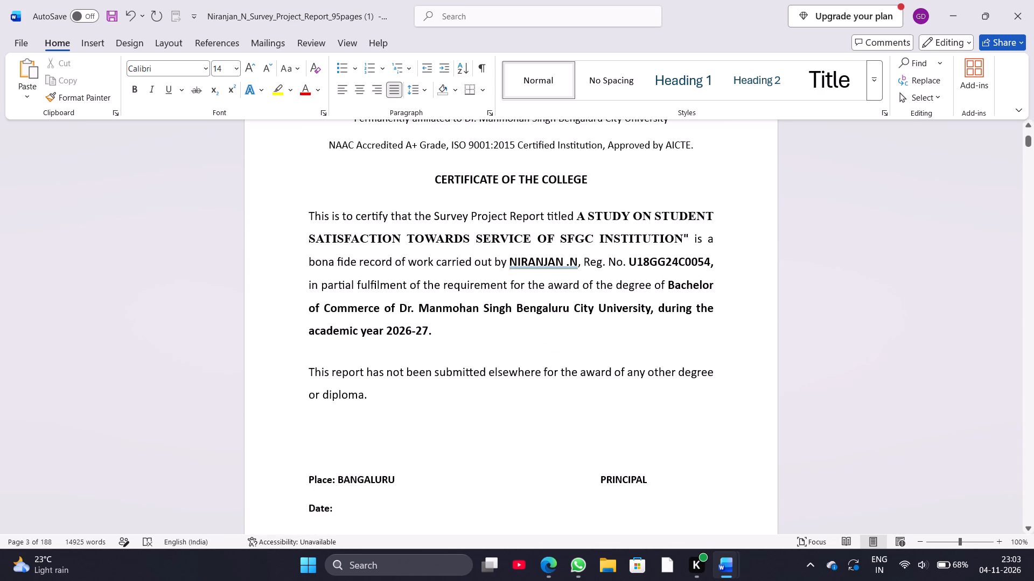
click(576, 208)
drag(581, 211, 634, 250)
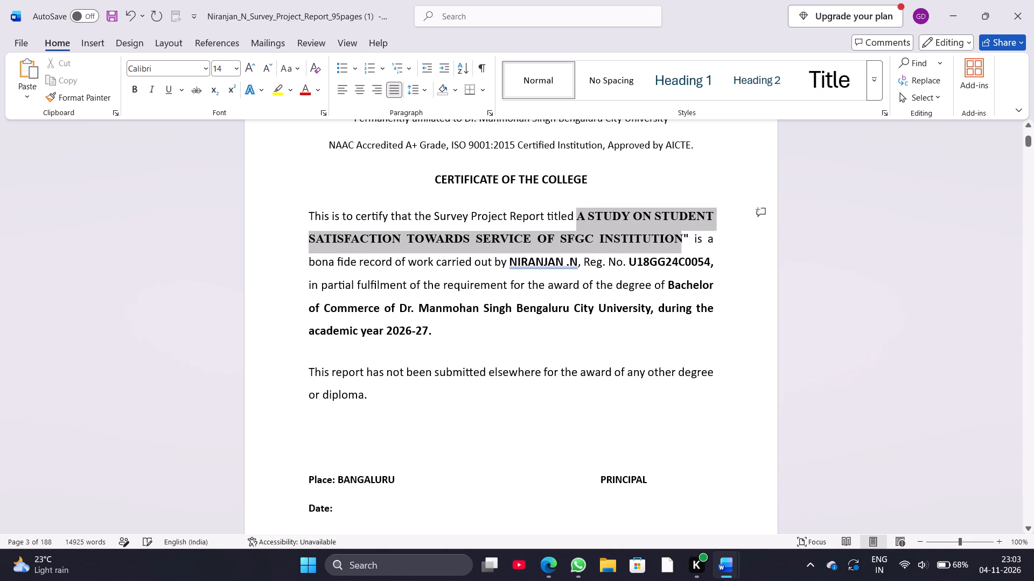
drag(634, 250, 652, 251)
drag(652, 251, 652, 246)
key(ctrl+c)
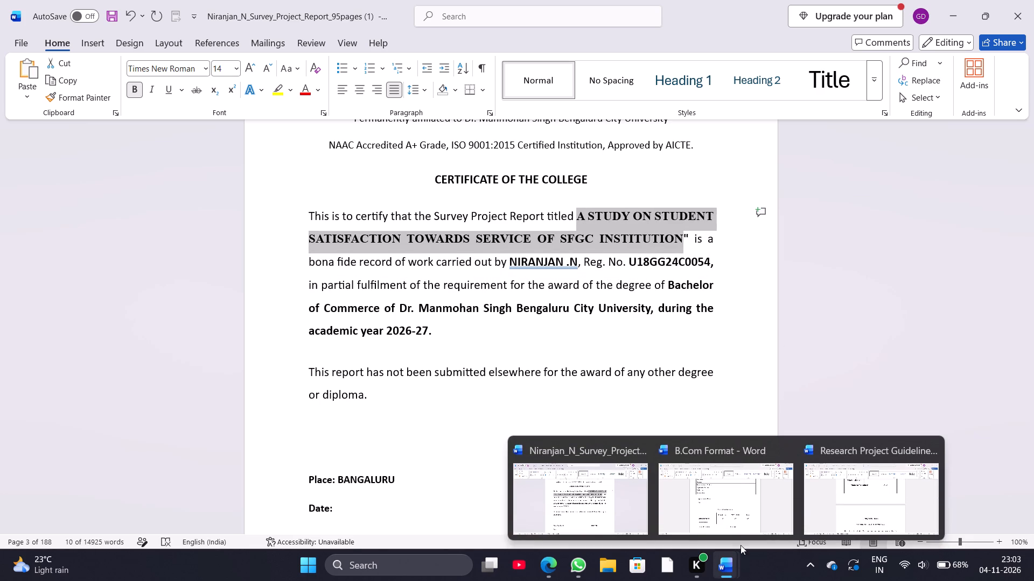
Review the report's opening pages, from the cover page through the college certificate to the guide certificate.
click(637, 518)
scroll(568, 397, down, 5)
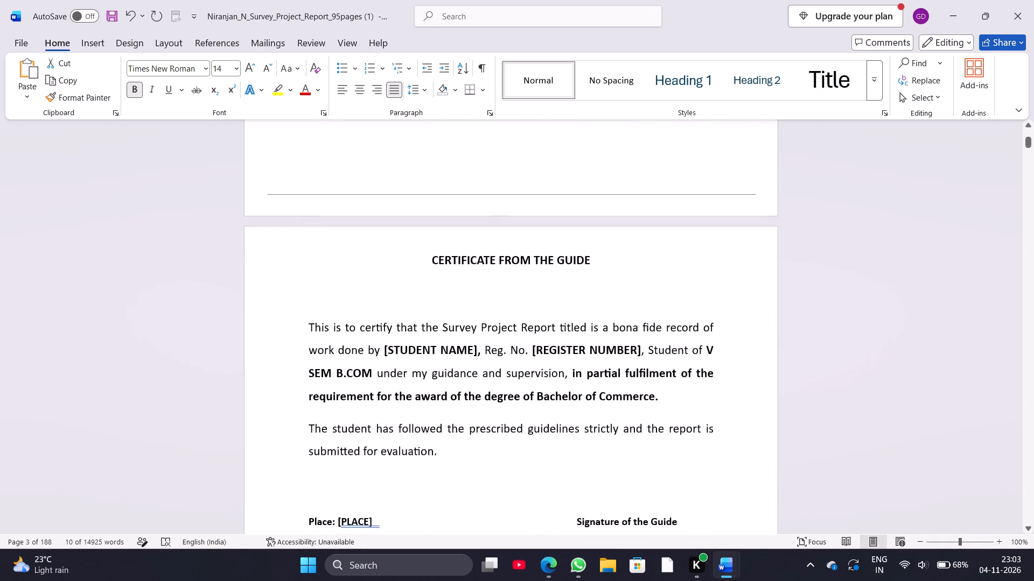
scroll(568, 397, down, 2)
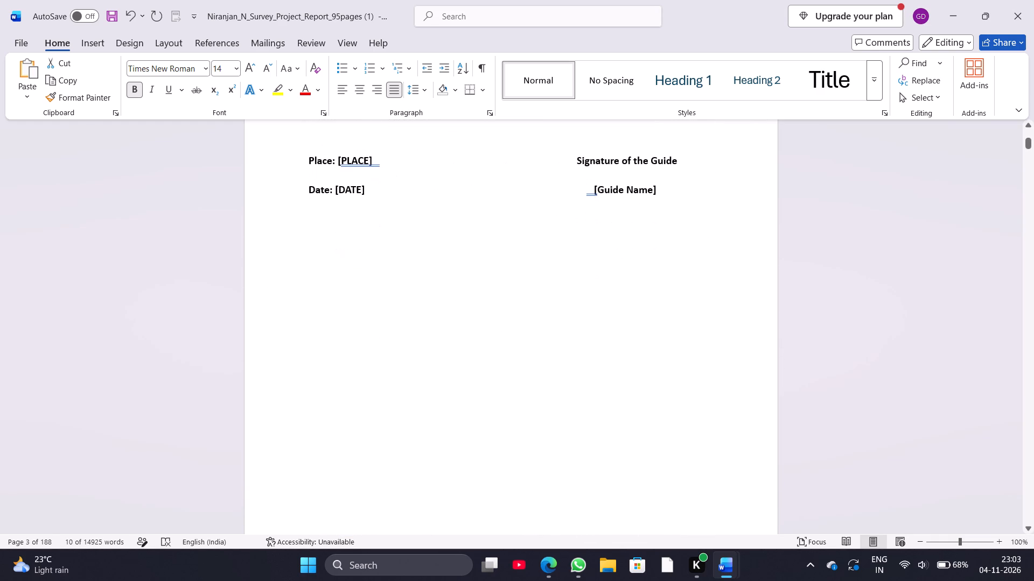
scroll(568, 397, up, 13)
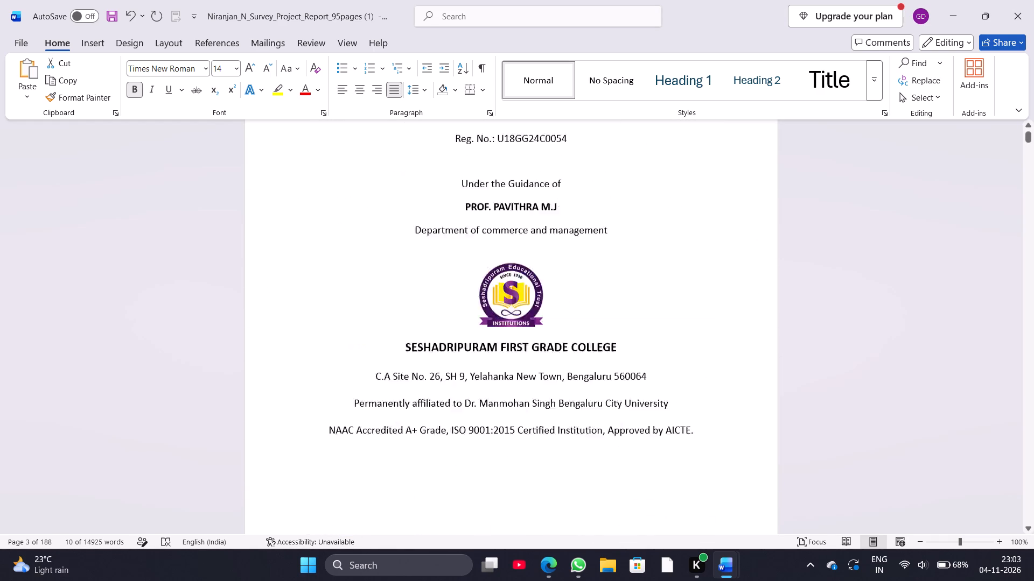
scroll(568, 397, down, 5)
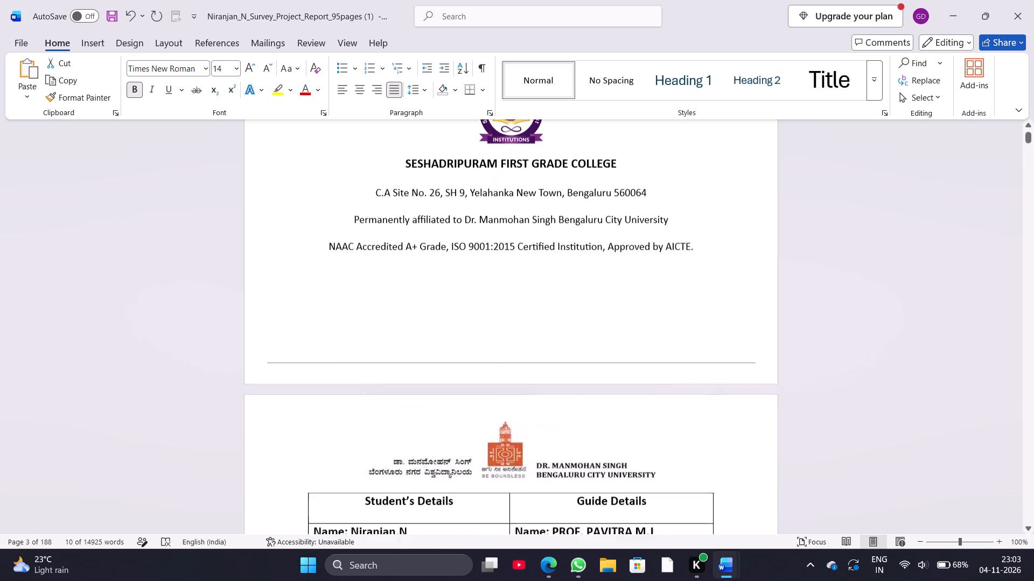
scroll(568, 397, down, 5)
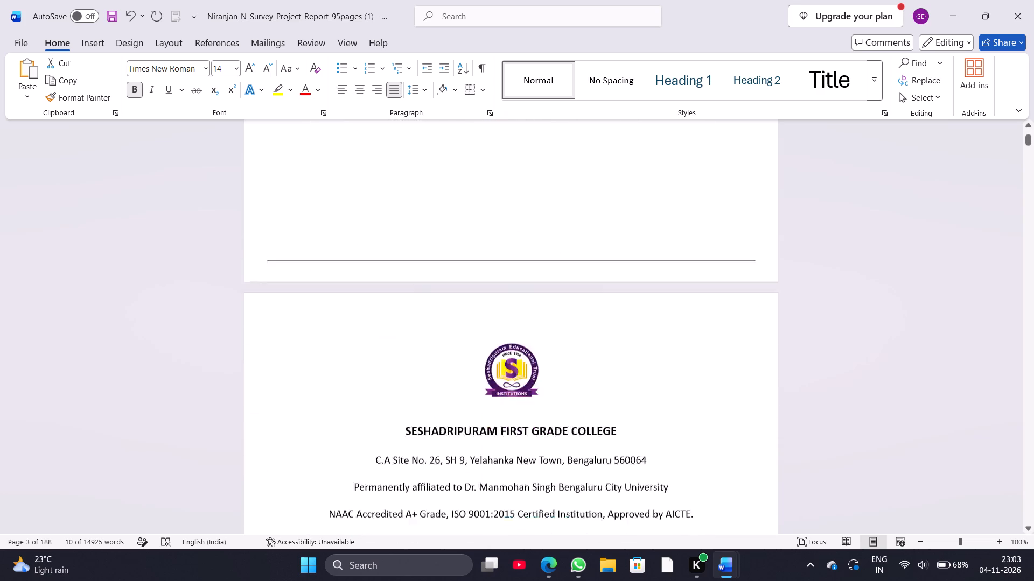
scroll(568, 397, down, 1)
scroll(568, 397, up, 1)
scroll(568, 394, down, 1)
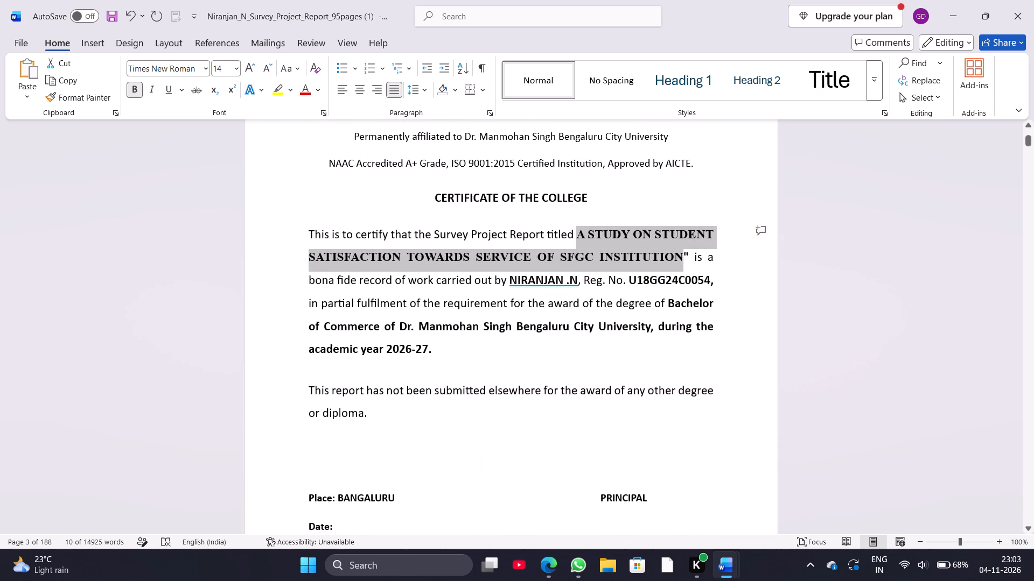
scroll(568, 394, down, 1)
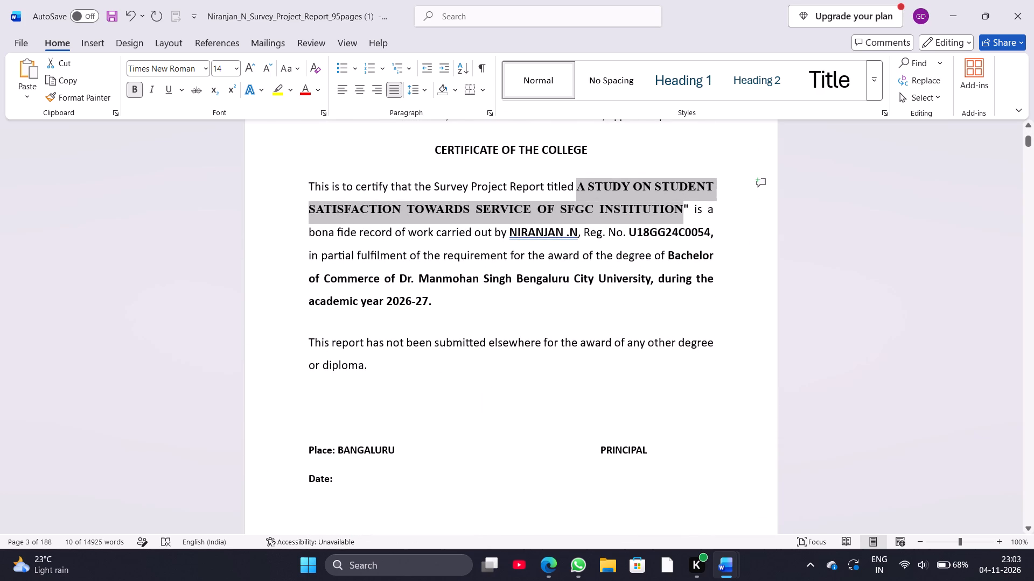
click(568, 394)
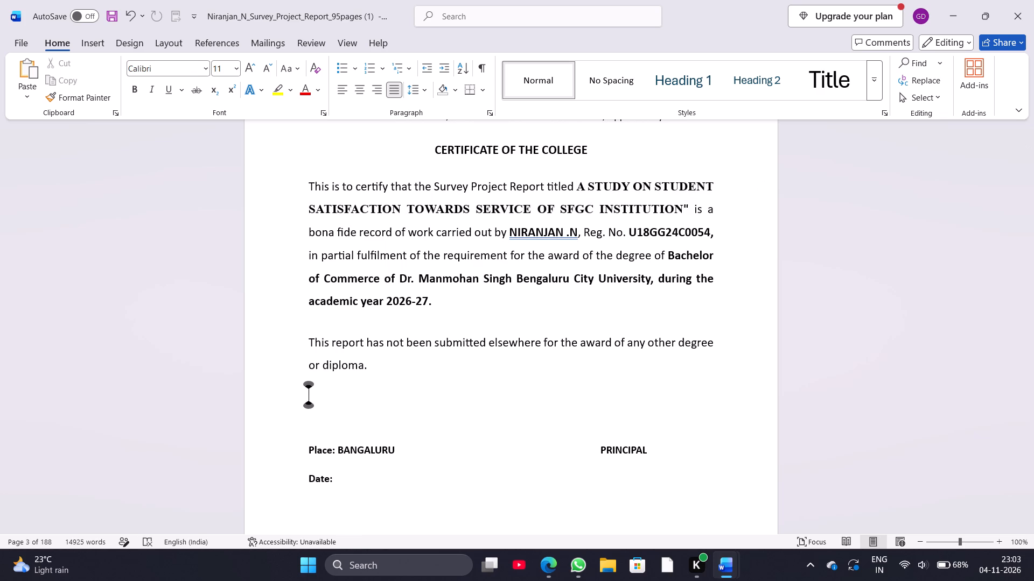
scroll(568, 394, up, 1)
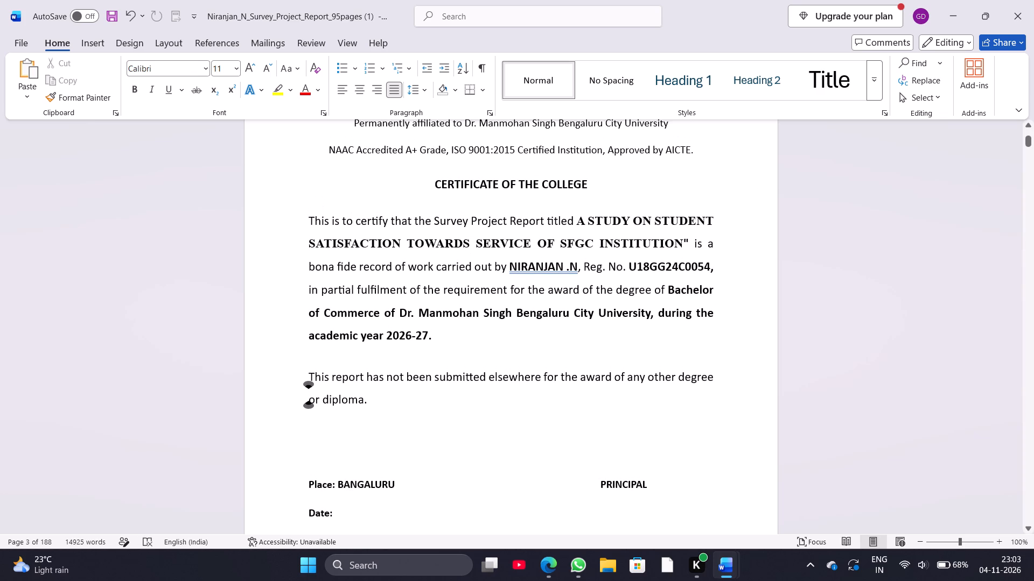
Review the college certificate and the guide certificate for wording and placeholders still to fill in.
scroll(420, 465, down, 3)
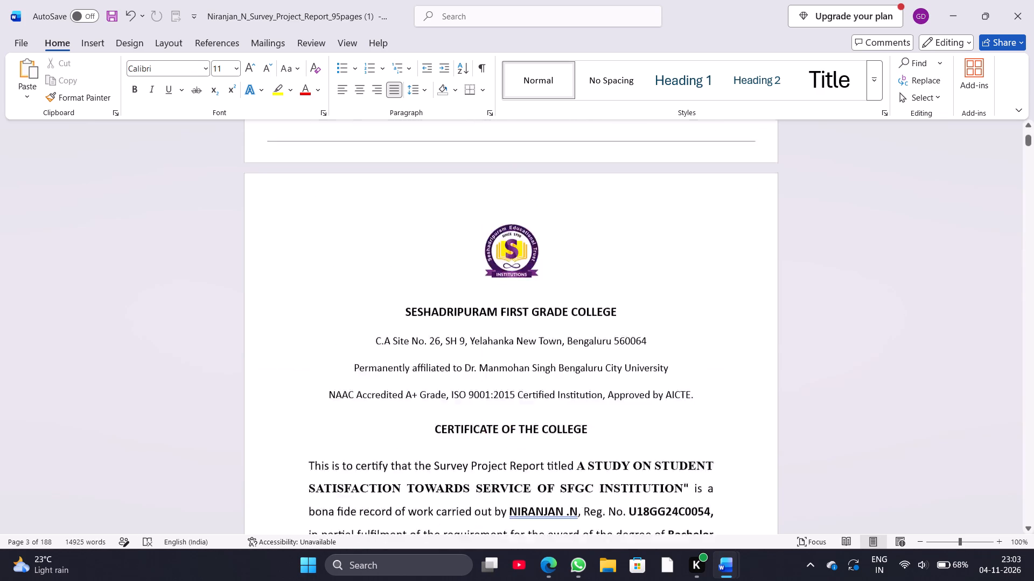
scroll(420, 465, down, 2)
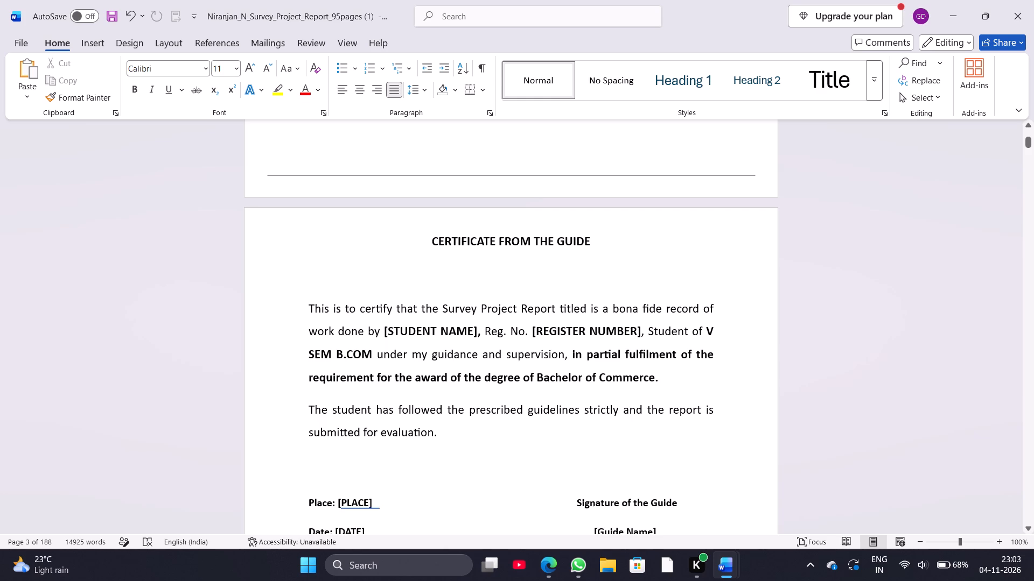
scroll(473, 335, up, 3)
scroll(473, 336, down, 1)
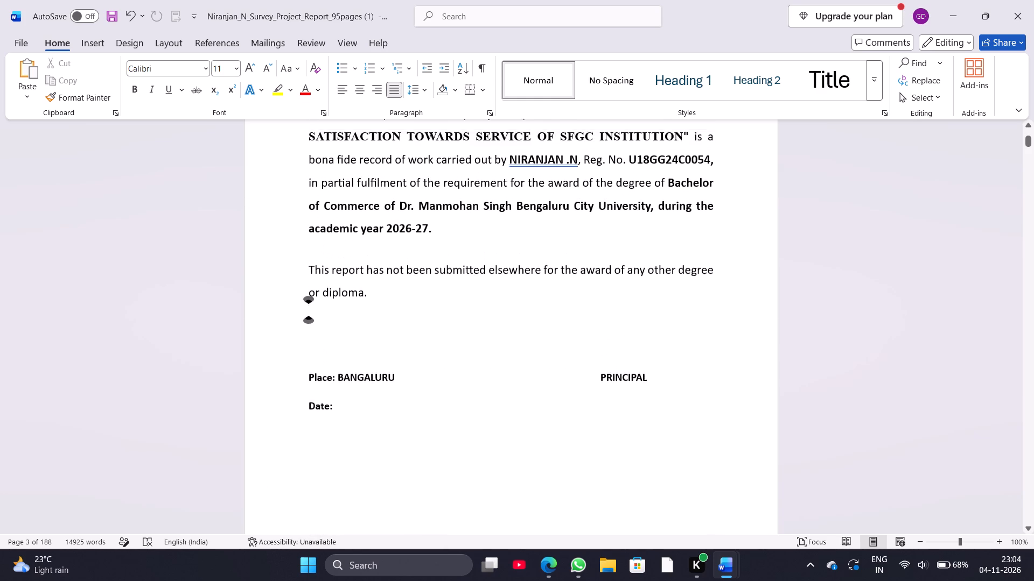
scroll(473, 336, down, 2)
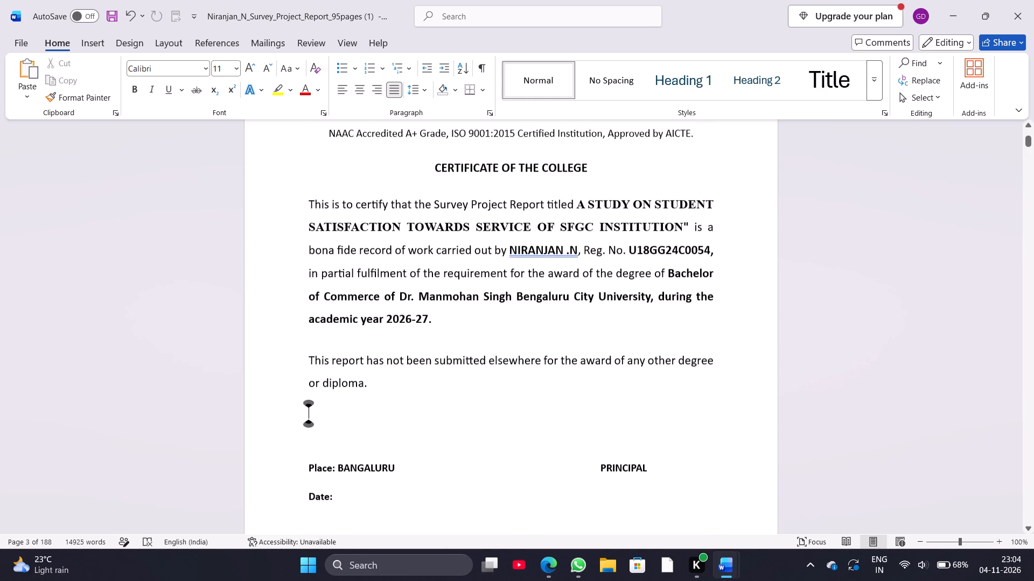
scroll(473, 336, down, 4)
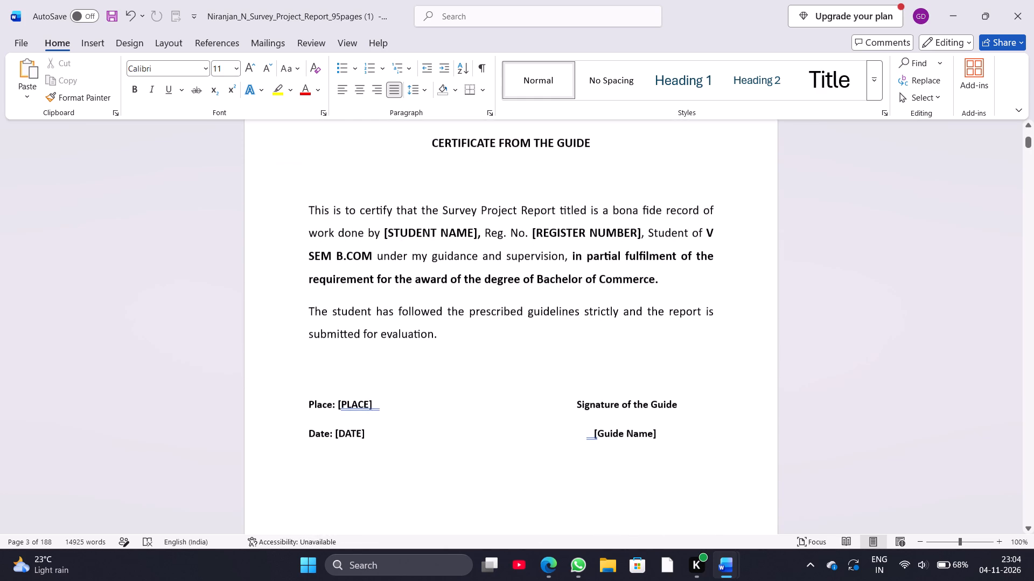
scroll(473, 336, down, 1)
scroll(473, 336, up, 1)
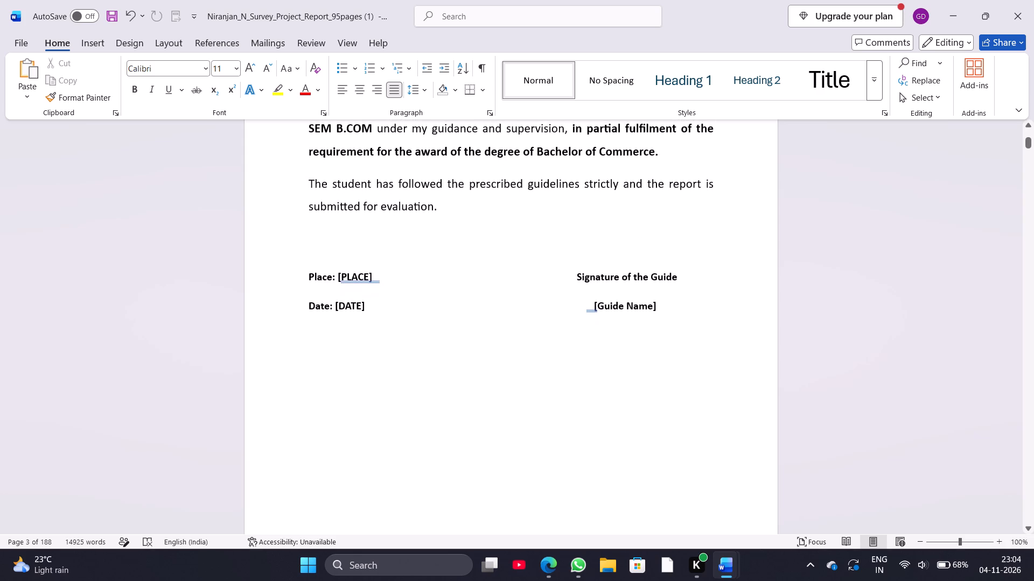
scroll(473, 336, up, 1)
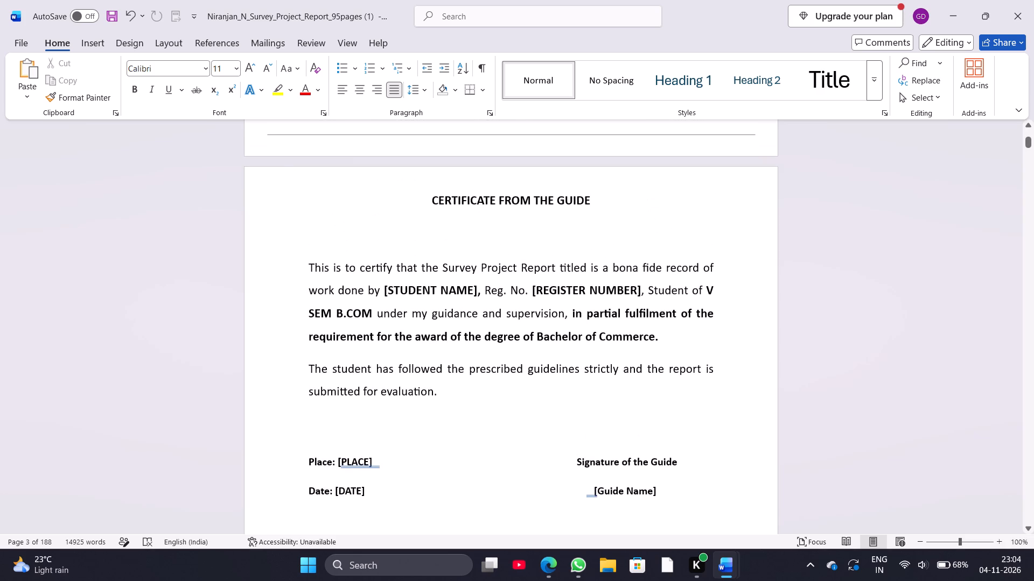
Replace the [STUDENT NAME] placeholder in the guide certificate with the student's first name, keeping the comma that follows.
click(476, 293)
key(BackSpace)
key(BackSpace)
key(BackSpace)
key(BackSpace)
key(BackSpace)
key(BackSpace)
key(BackSpace)
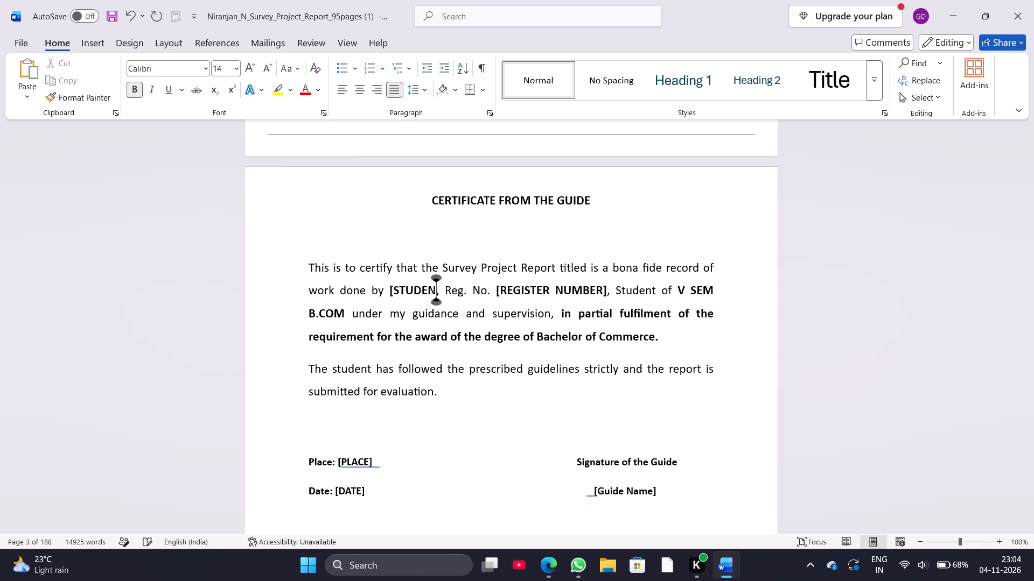
key(BackSpace)
key(BackSpace)
key(BackSpace)
key(BackSpace)
key(BackSpace)
key(BackSpace)
key(BackSpace)
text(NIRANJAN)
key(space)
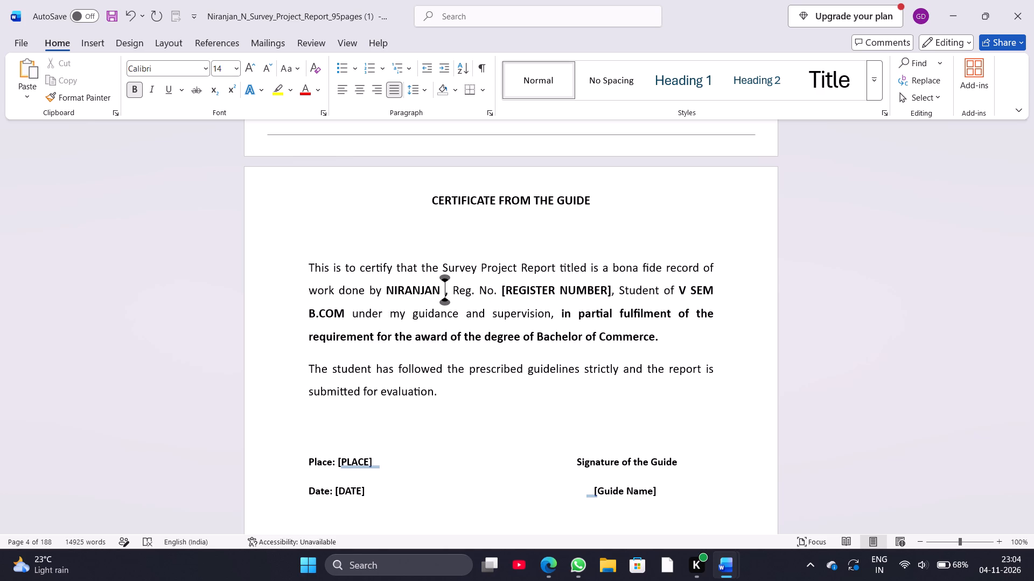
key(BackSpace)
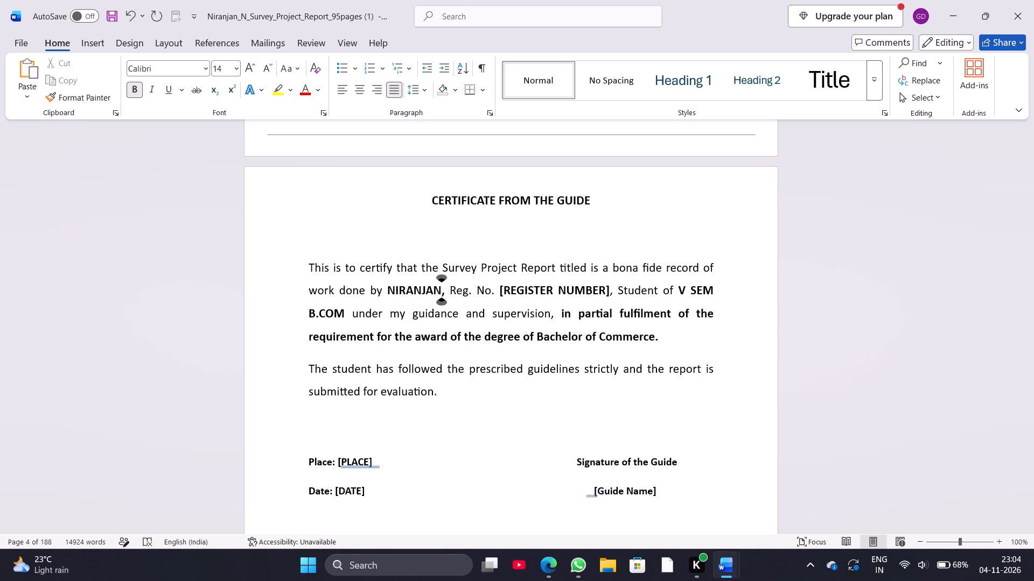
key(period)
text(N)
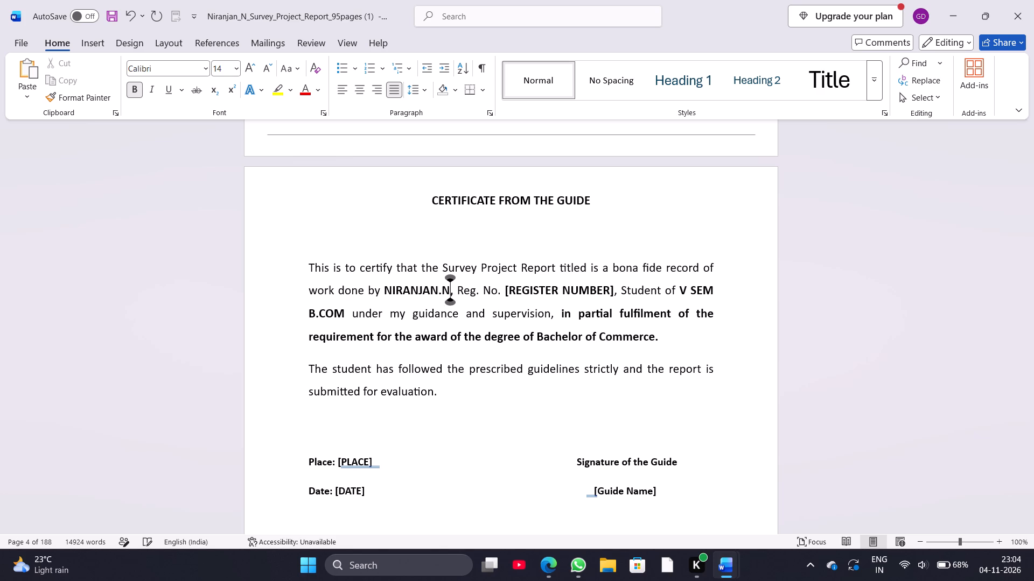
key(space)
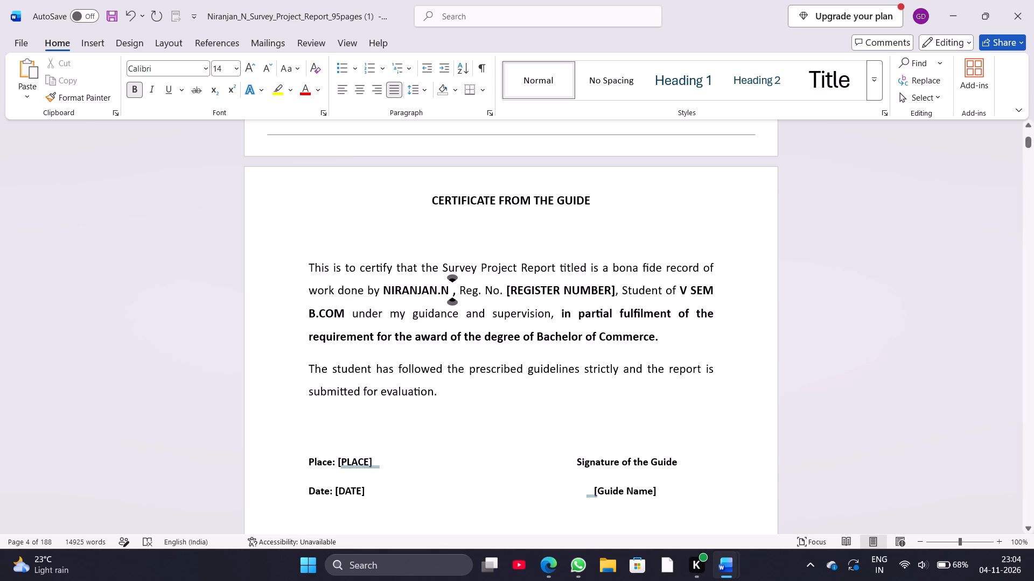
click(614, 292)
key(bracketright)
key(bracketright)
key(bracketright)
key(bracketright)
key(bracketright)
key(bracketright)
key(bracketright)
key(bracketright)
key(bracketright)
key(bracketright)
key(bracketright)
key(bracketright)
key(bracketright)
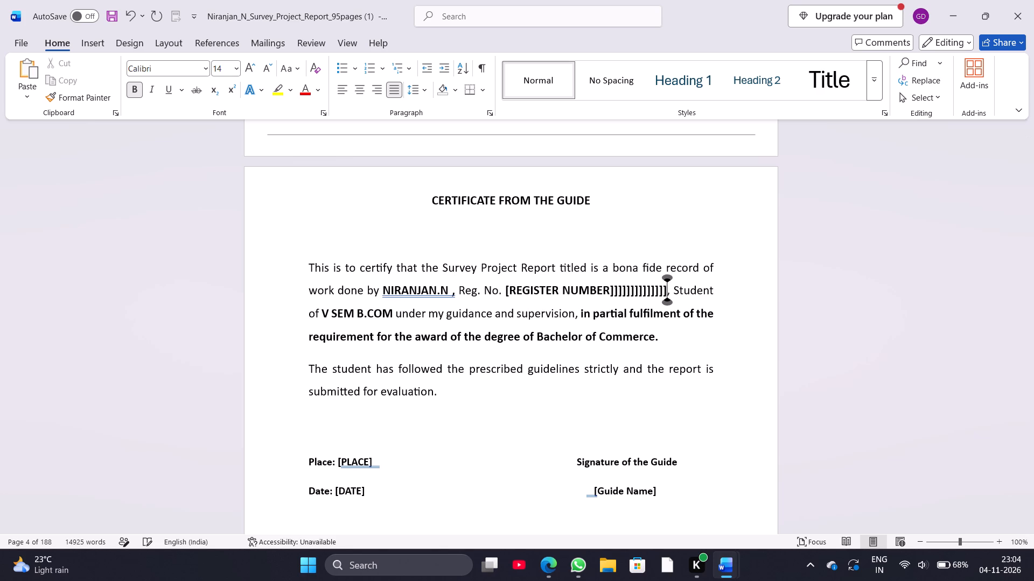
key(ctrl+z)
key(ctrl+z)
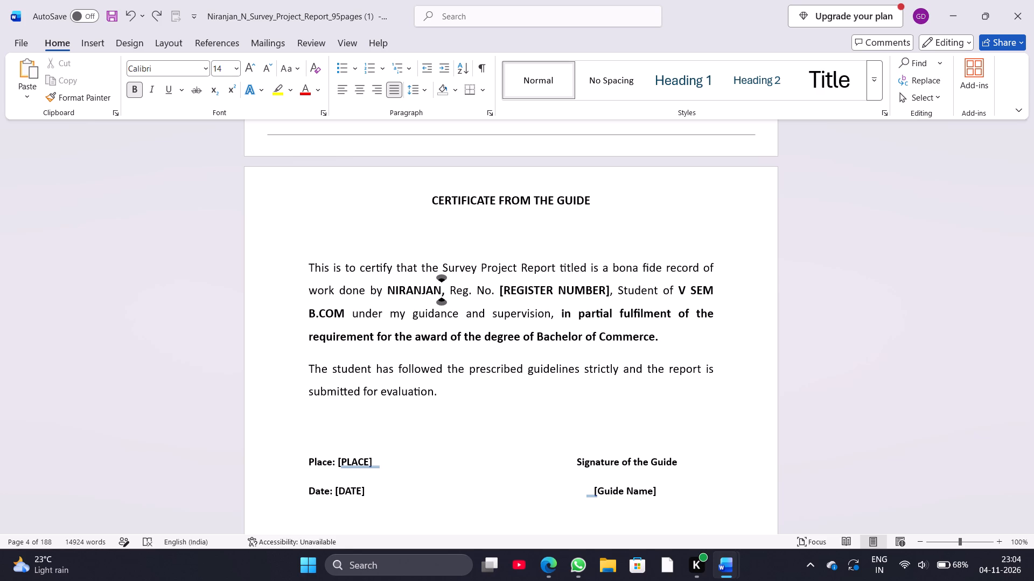
Add a period, a space and the student's capital initial after the first name in the guide certificate.
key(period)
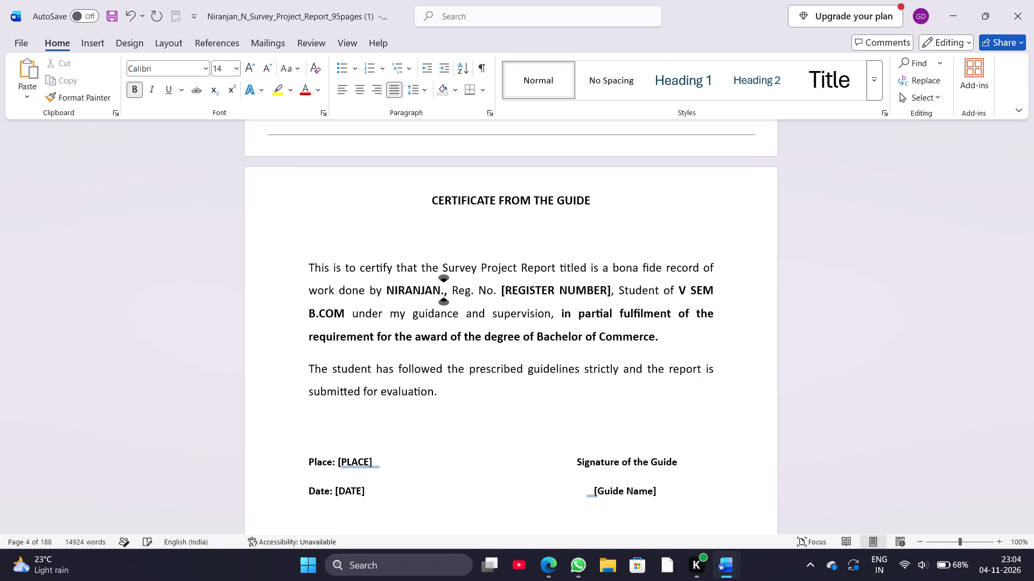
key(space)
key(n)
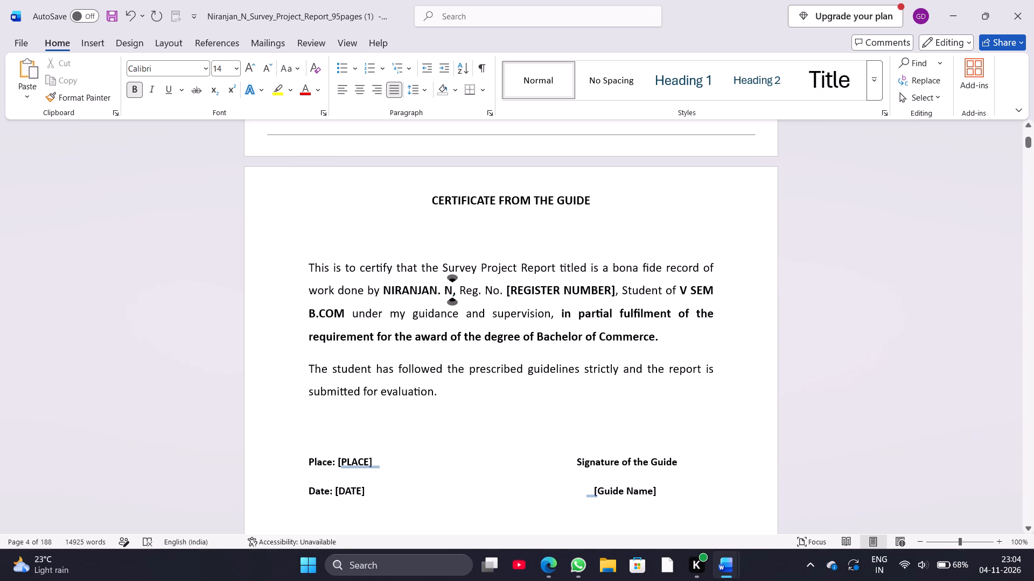
Replace the [REGISTER NUMBER] placeholder in the guide certificate with the student's register number.
click(614, 296)
key(BackSpace)
key(BackSpace)
key(BackSpace)
key(BackSpace)
key(BackSpace)
key(BackSpace)
key(BackSpace)
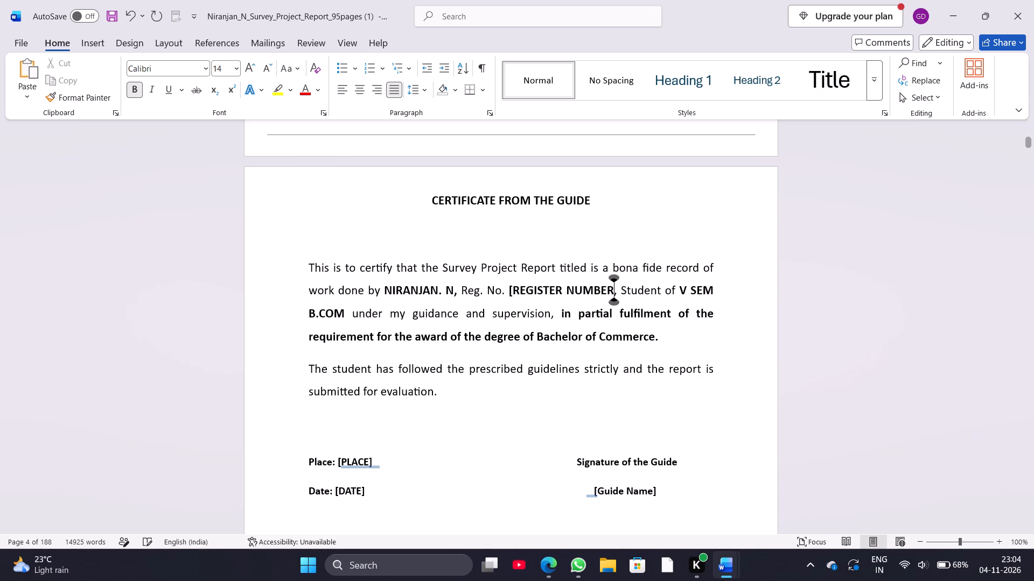
key(BackSpace)
key(BackSpace)
key(BackSpace)
key(BackSpace)
key(BackSpace)
key(BackSpace)
key(BackSpace)
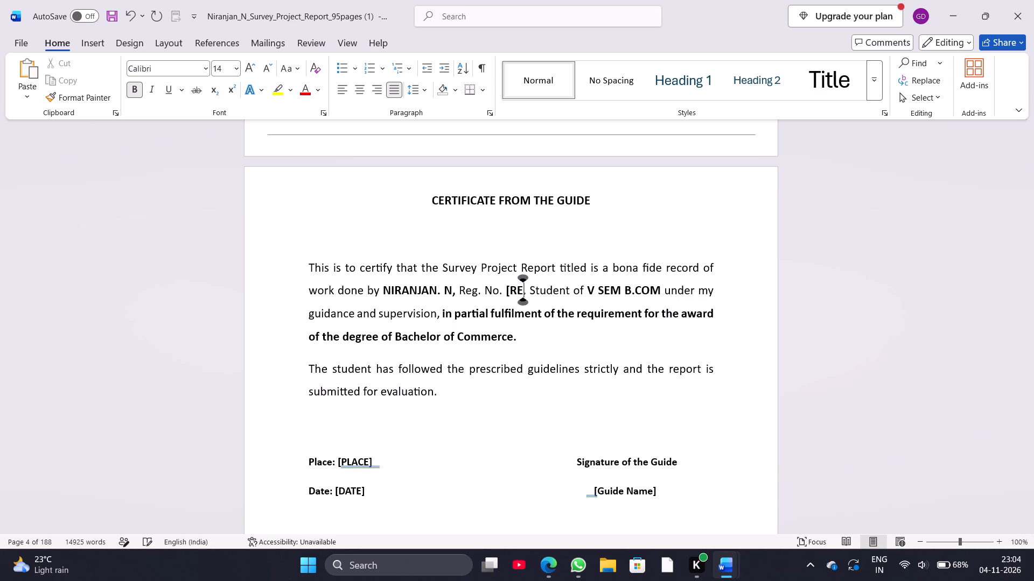
key(BackSpace)
key(BackSpace)
key(BackSpace)
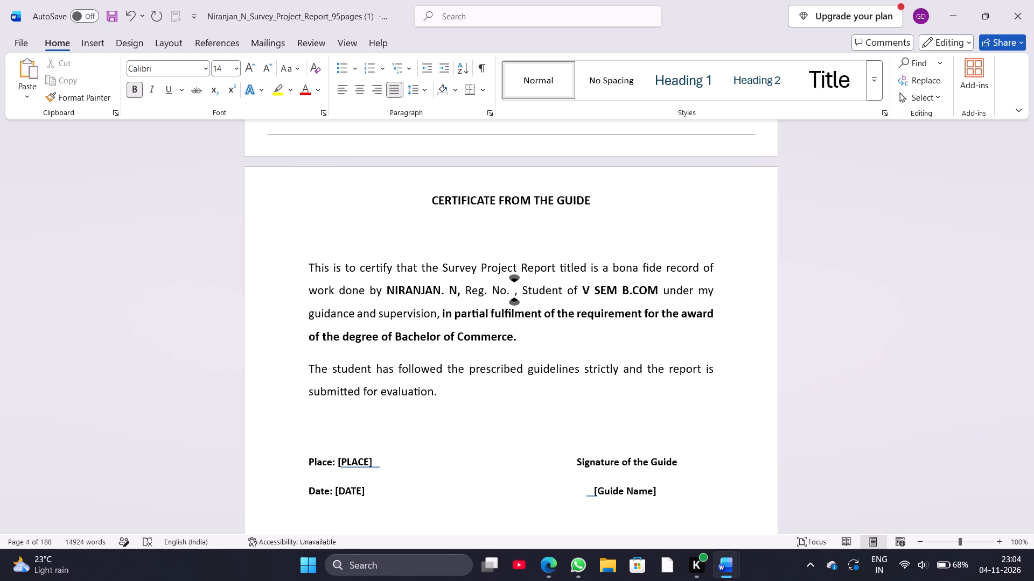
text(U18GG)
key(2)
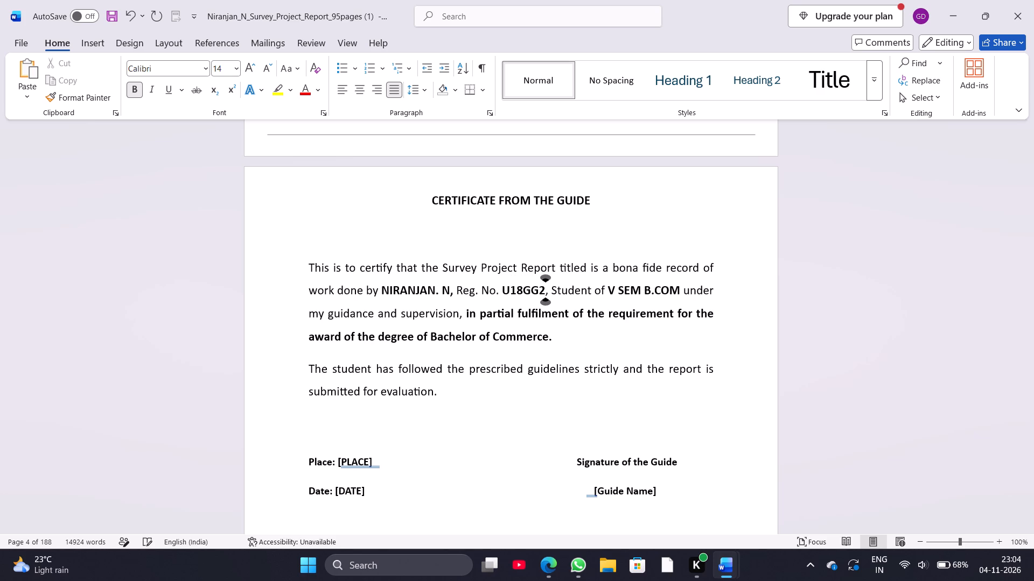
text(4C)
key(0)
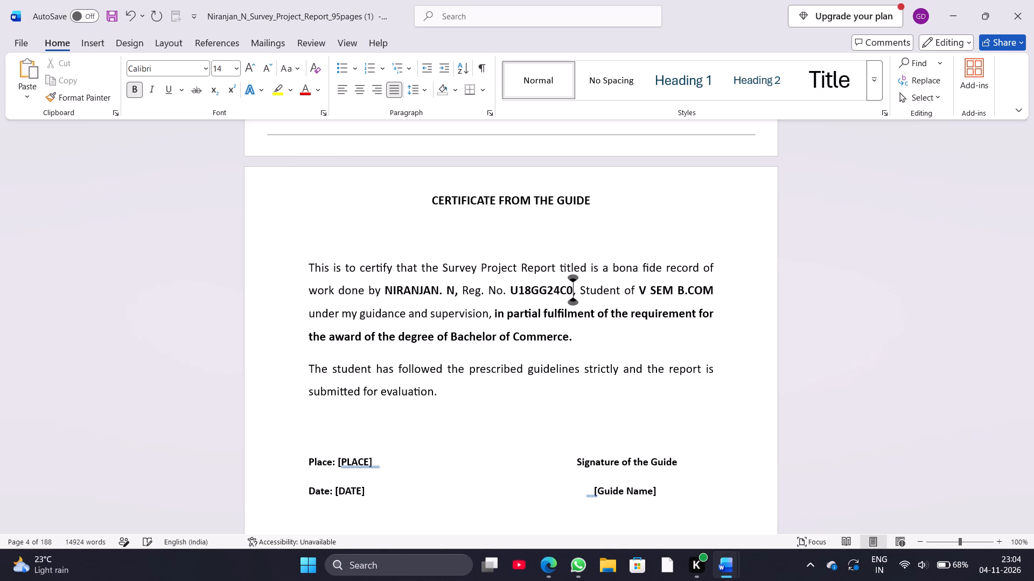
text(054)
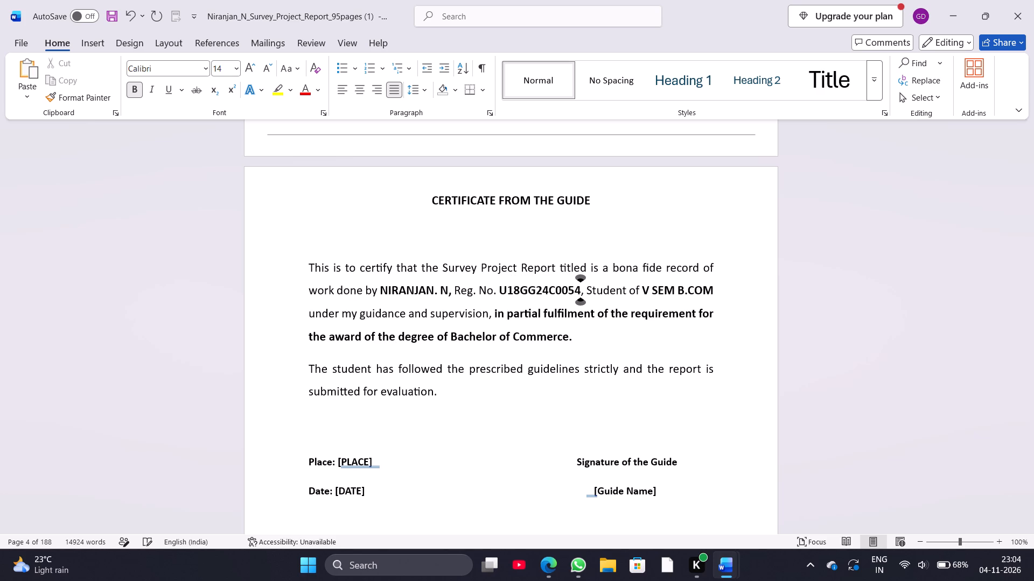
Delete the [Guide Name] placeholder beneath "Signature of the Guide" in the guide certificate.
scroll(579, 324, down, 2)
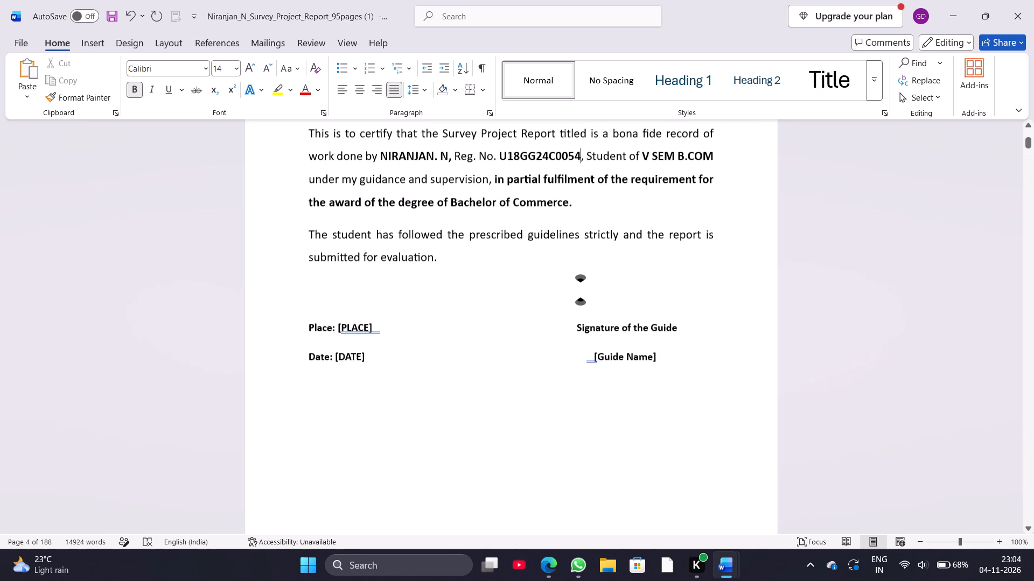
click(659, 360)
key(BackSpace)
key(BackSpace)
key(BackSpace)
key(BackSpace)
key(BackSpace)
key(BackSpace)
key(BackSpace)
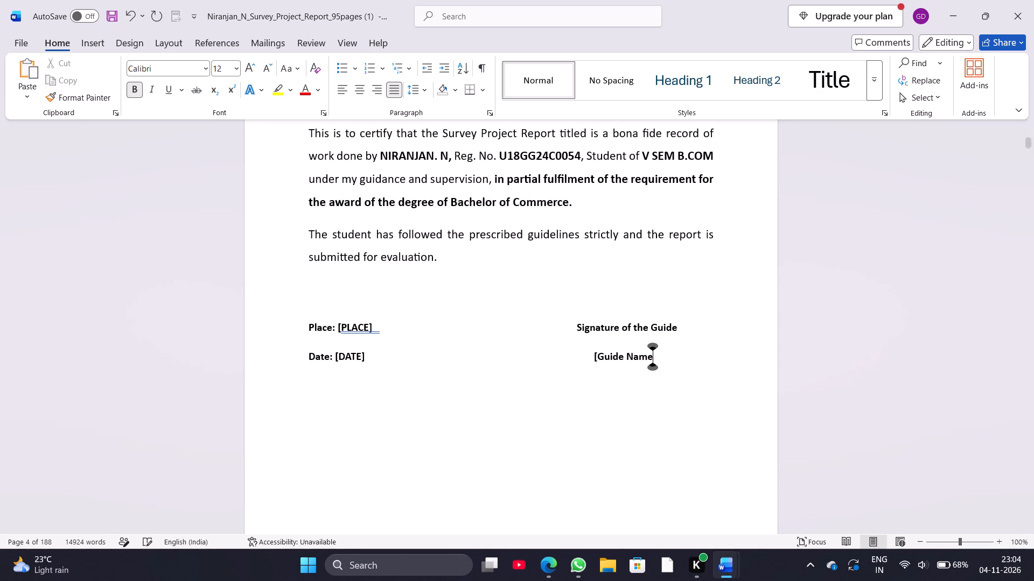
key(BackSpace)
key(BackSpace)
key(BackSpace)
key(BackSpace)
key(BackSpace)
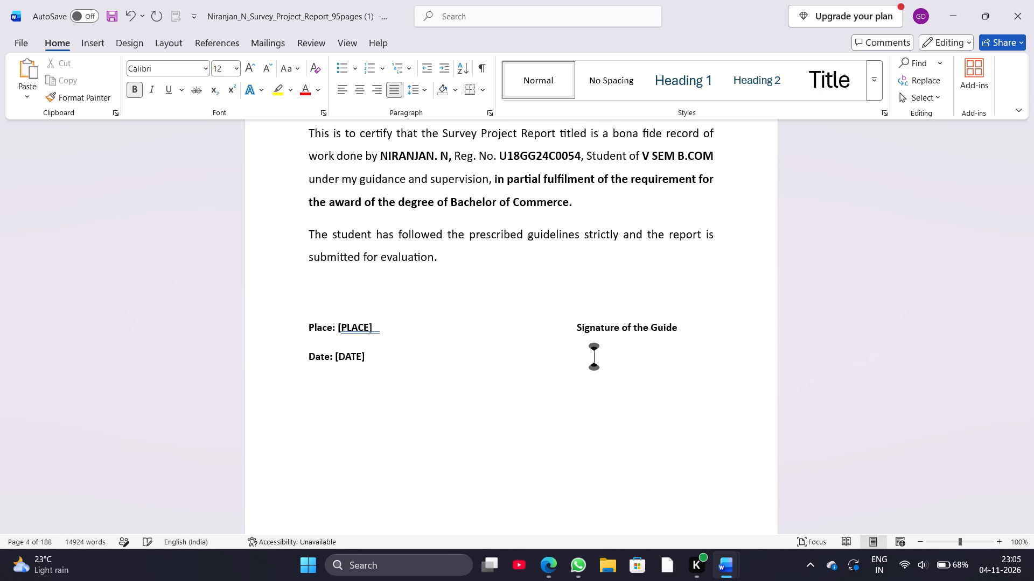
Delete the [DATE] placeholder after "Date:" in the guide certificate, leaving the date blank.
click(385, 366)
key(BackSpace)
key(BackSpace)
key(BackSpace)
key(BackSpace)
key(BackSpace)
key(BackSpace)
key(BackSpace)
key(BackSpace)
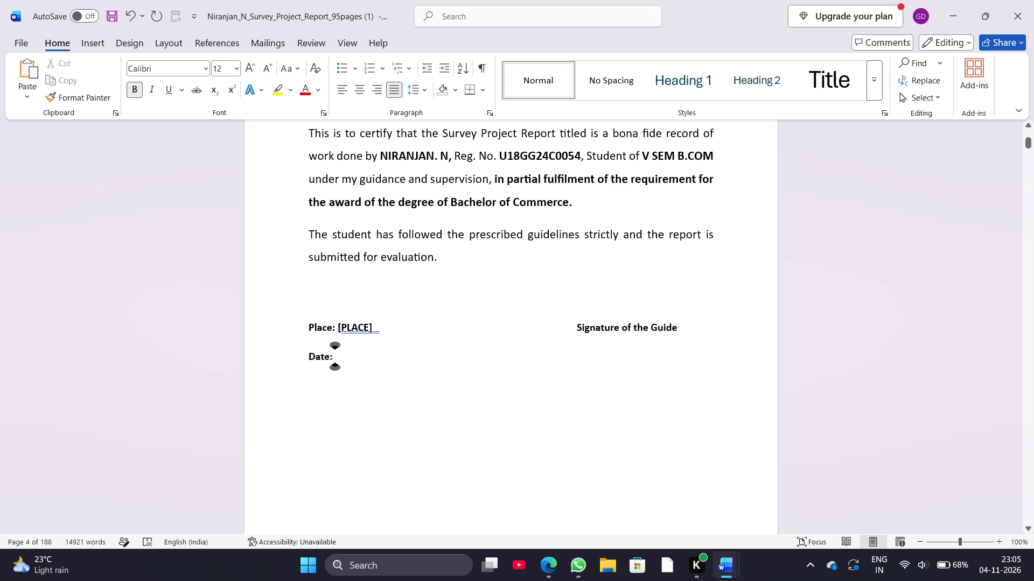
Replace the [PLACE] placeholder after "Place:" in the guide certificate with BENGALURU.
click(395, 326)
key(BackSpace)
key(BackSpace)
key(BackSpace)
key(BackSpace)
key(BackSpace)
key(BackSpace)
key(BackSpace)
key(BackSpace)
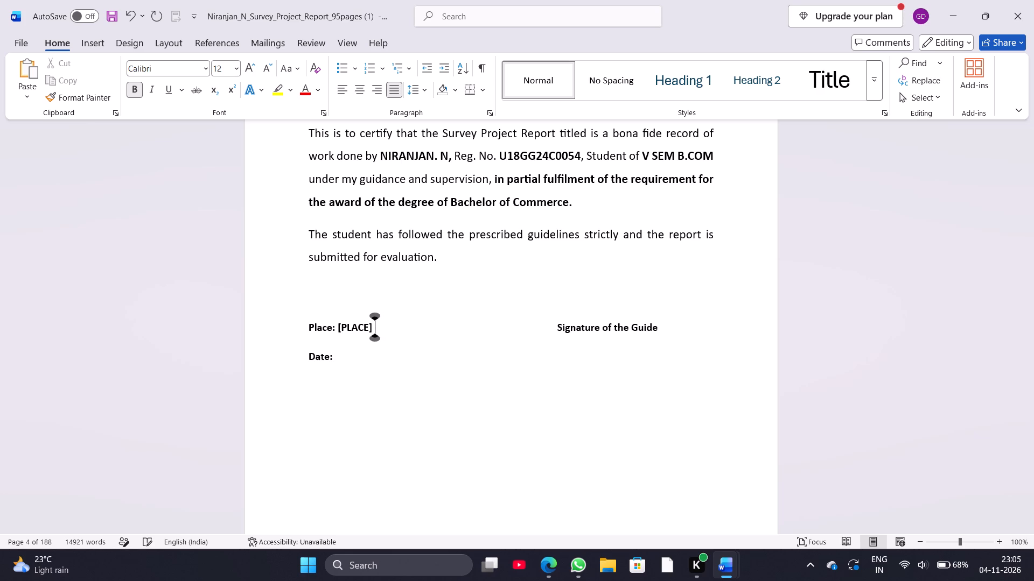
key(BackSpace)
key(BackSpace)
key(BackSpace)
key(BackSpace)
key(BackSpace)
key(BackSpace)
key(BackSpace)
key(BackSpace)
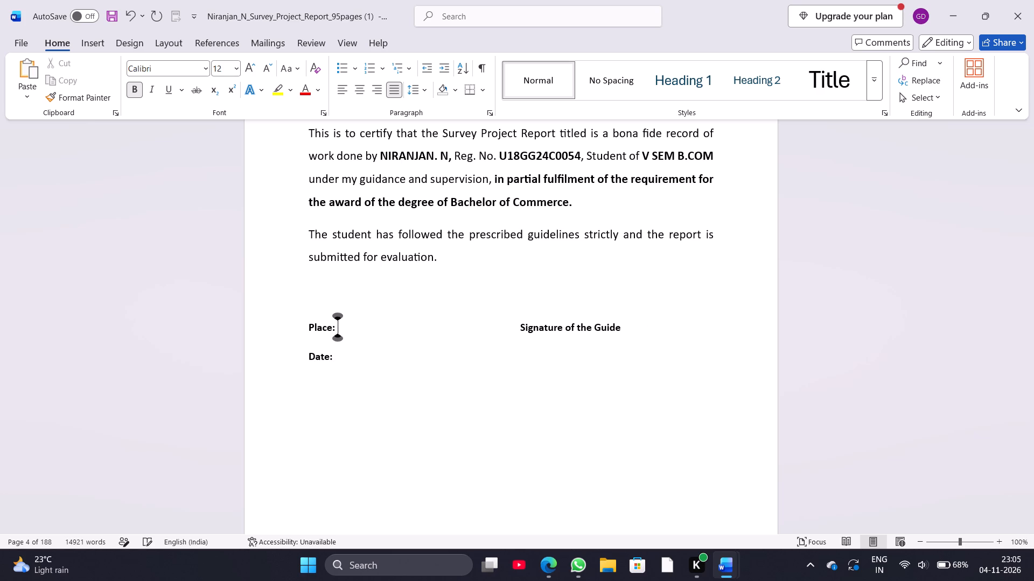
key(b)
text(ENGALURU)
Replace the [STUDENT NAME] placeholder in the student declaration with the student's name in capitals.
scroll(395, 326, down, 4)
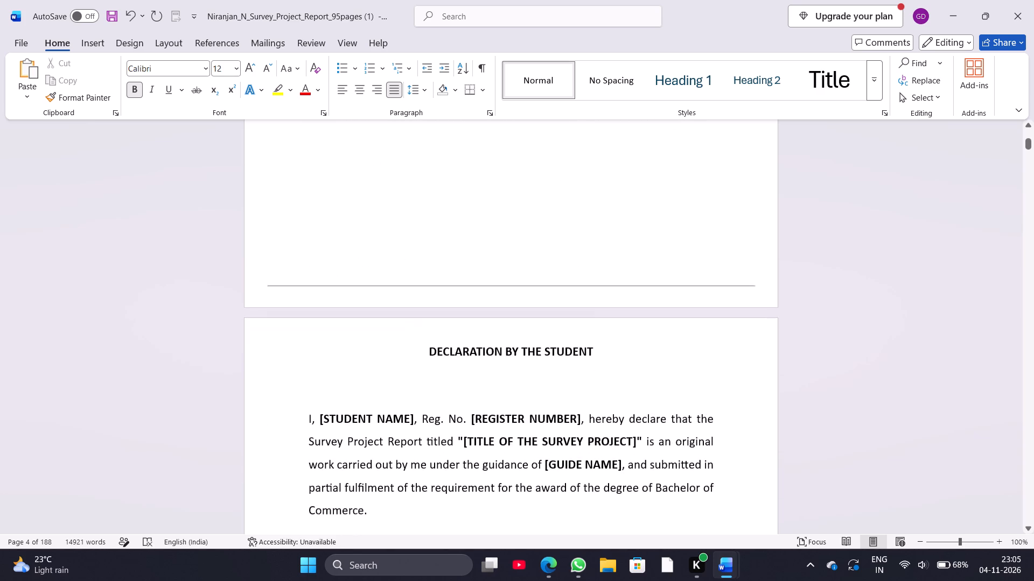
scroll(395, 326, down, 2)
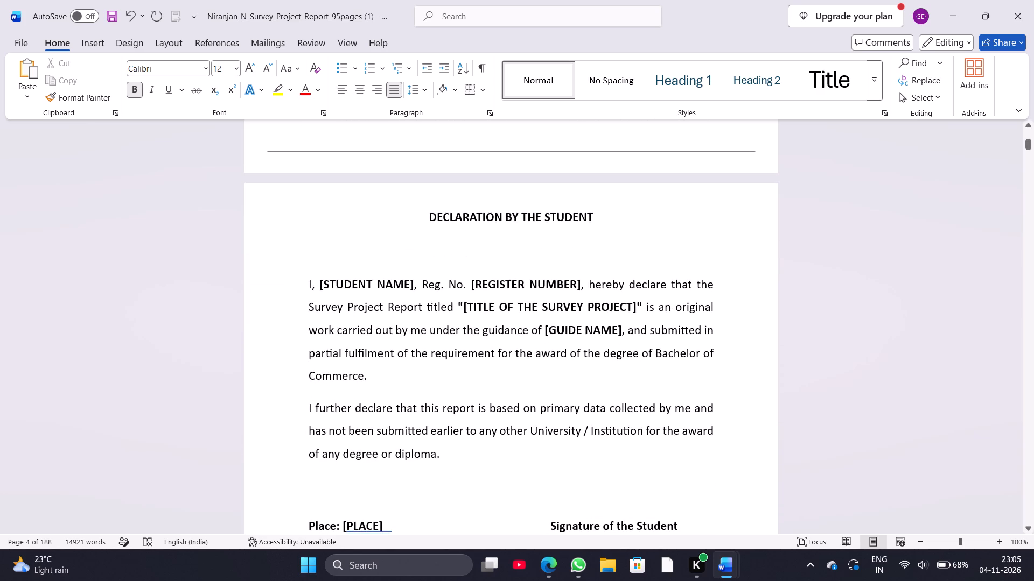
click(413, 282)
key(BackSpace)
key(BackSpace)
key(BackSpace)
key(BackSpace)
key(BackSpace)
key(BackSpace)
key(BackSpace)
key(BackSpace)
key(BackSpace)
key(BackSpace)
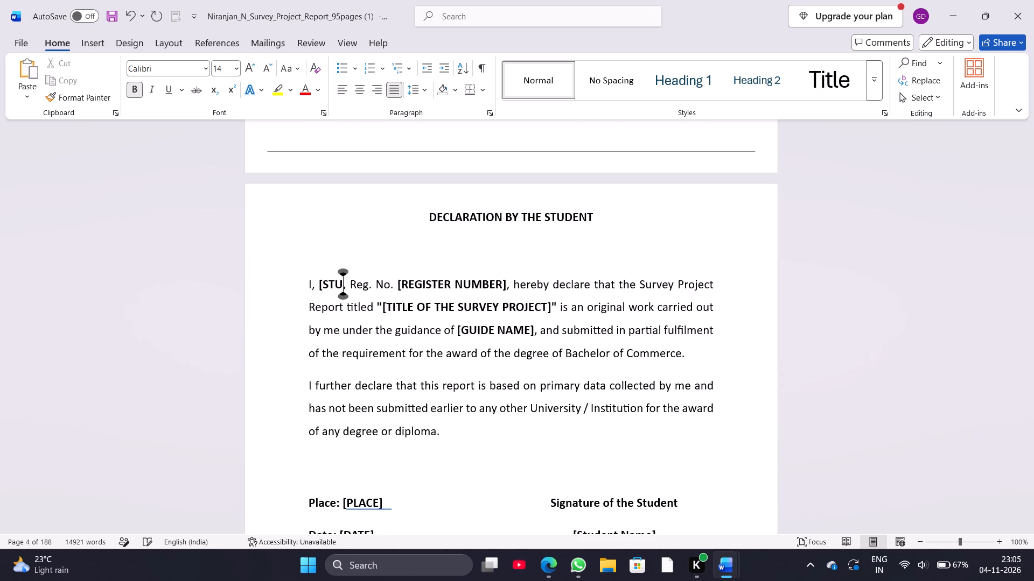
key(BackSpace)
key(BackSpace)
key(BackSpace)
key(BackSpace)
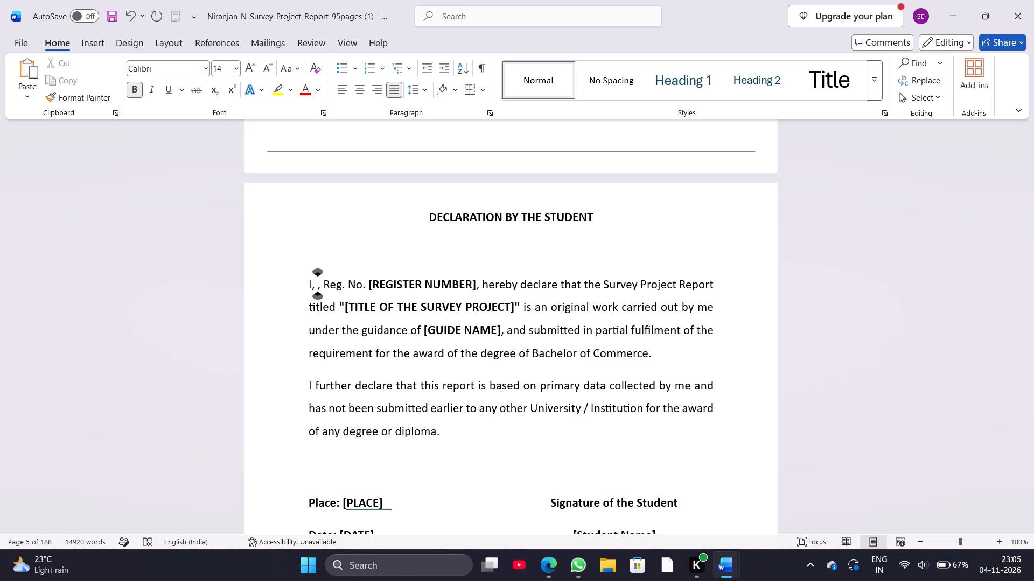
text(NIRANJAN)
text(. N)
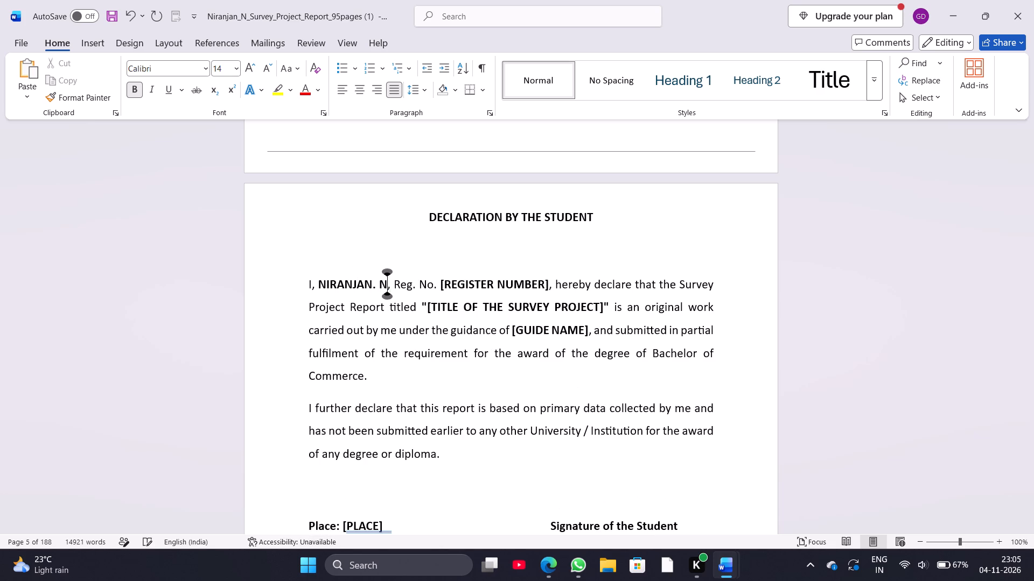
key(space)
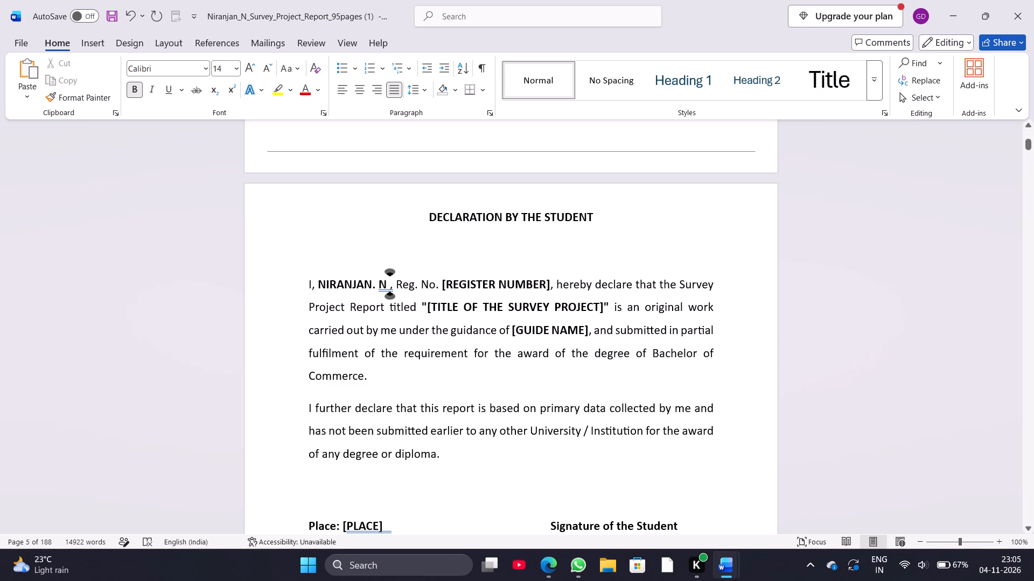
Replace the [REGISTER NUMBER] placeholder in the student declaration with the student's register number.
click(550, 282)
key(BackSpace)
key(BackSpace)
key(BackSpace)
key(BackSpace)
key(BackSpace)
key(BackSpace)
key(BackSpace)
key(BackSpace)
key(BackSpace)
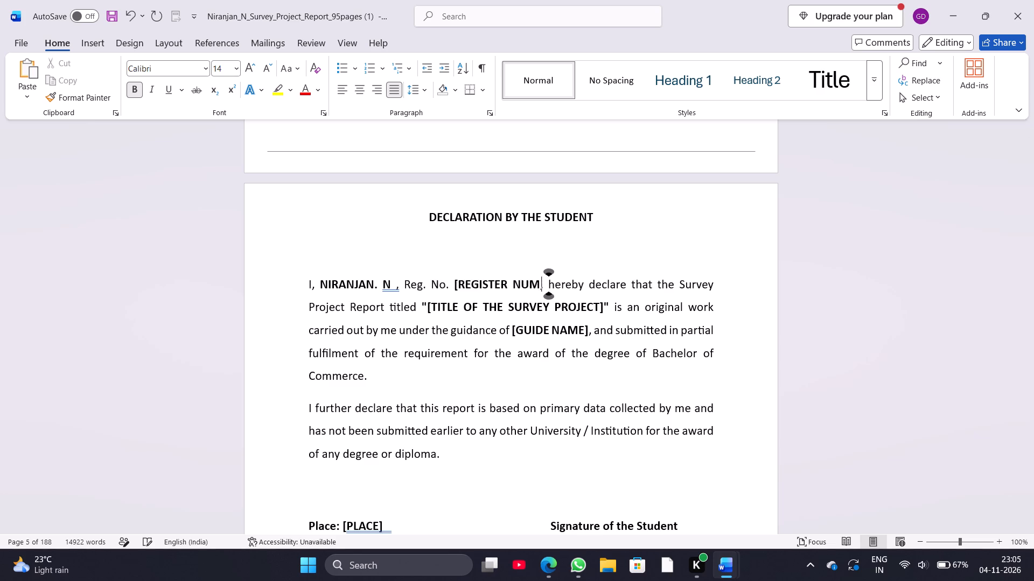
key(BackSpace)
key(BackSpace)
key(BackSpace)
key(BackSpace)
key(BackSpace)
key(BackSpace)
key(BackSpace)
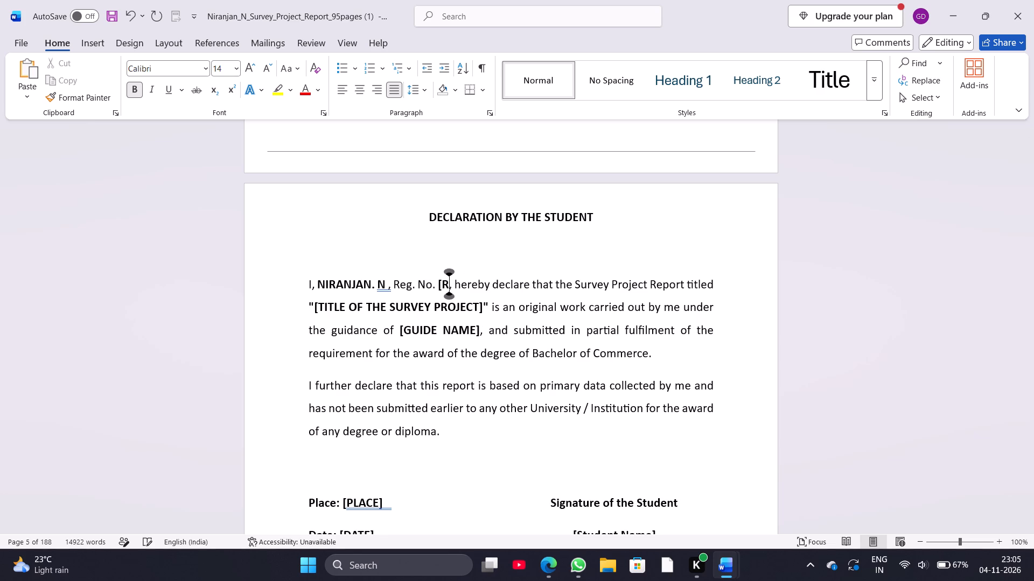
key(BackSpace)
key(BackSpace)
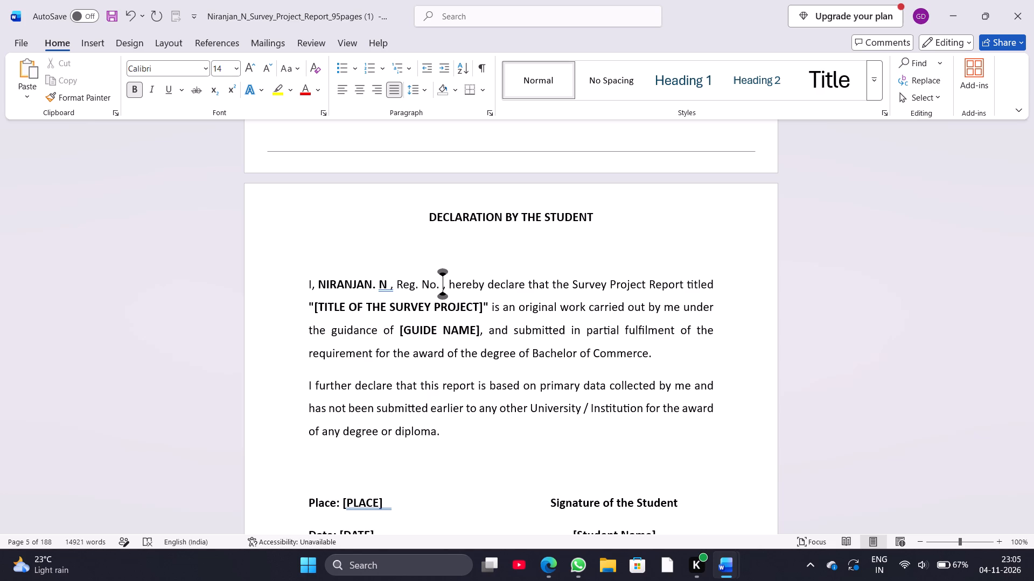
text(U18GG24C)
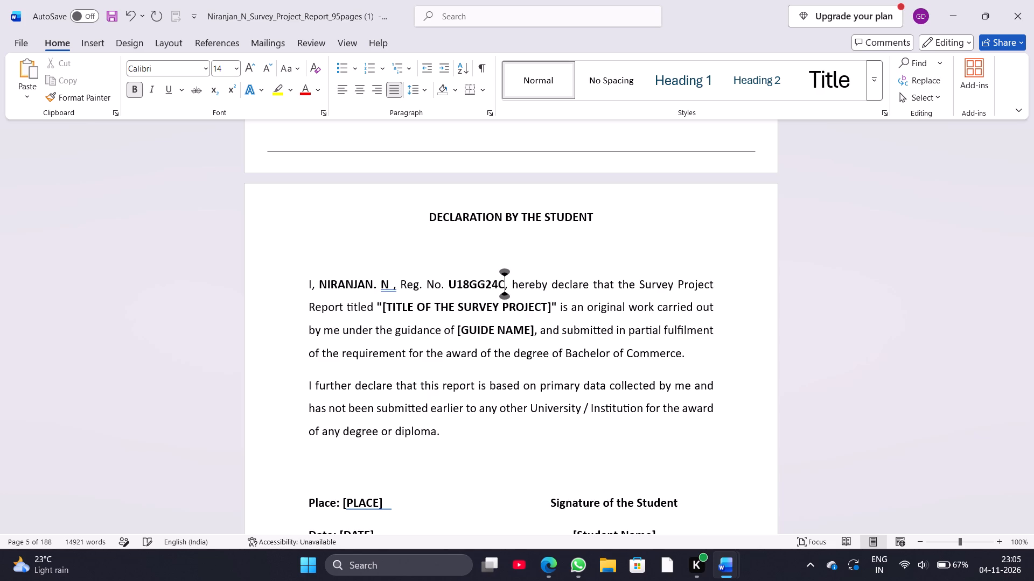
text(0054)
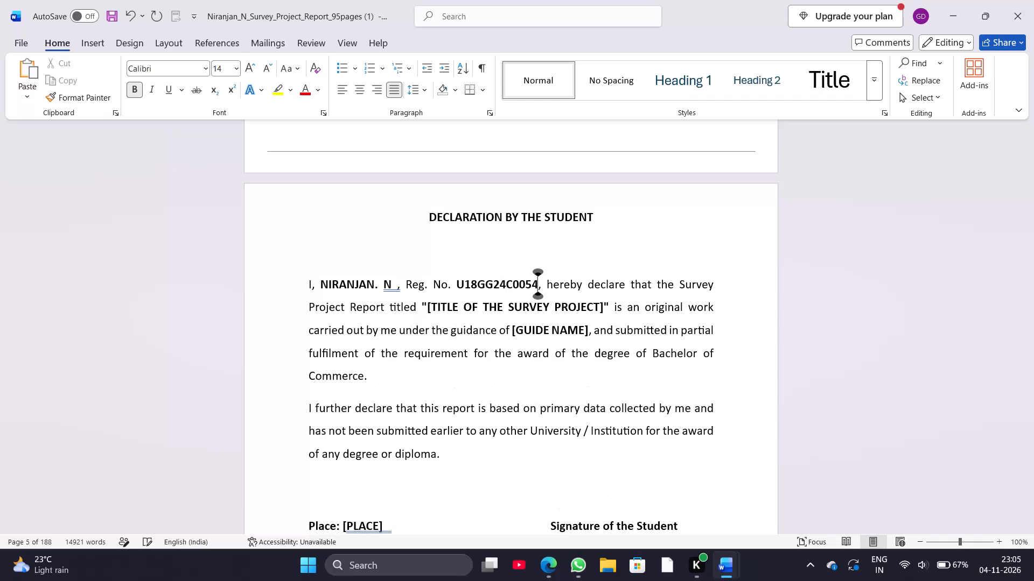
Delete the [TITLE OF THE SURVEY PROJECT] placeholder in the student declaration, keeping the surrounding quotation marks.
click(603, 309)
key(BackSpace)
key(BackSpace)
key(BackSpace)
key(BackSpace)
key(BackSpace)
key(BackSpace)
key(BackSpace)
key(BackSpace)
key(BackSpace)
key(BackSpace)
key(BackSpace)
key(BackSpace)
key(BackSpace)
key(BackSpace)
key(BackSpace)
key(BackSpace)
key(BackSpace)
key(BackSpace)
key(BackSpace)
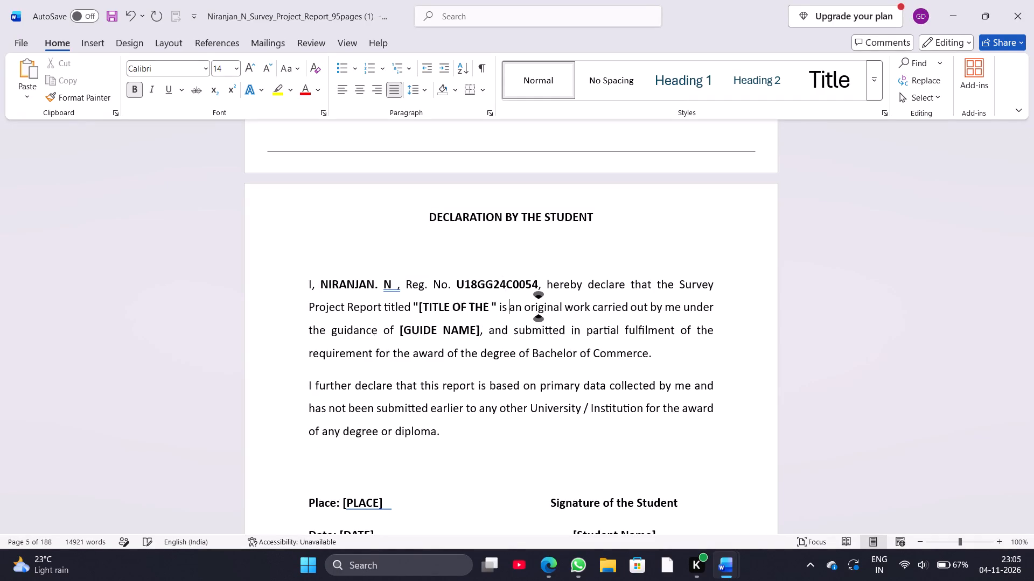
key(BackSpace)
key(BackSpace)
key(BackSpace)
key(BackSpace)
key(BackSpace)
key(BackSpace)
key(BackSpace)
key(BackSpace)
key(BackSpace)
key(BackSpace)
key(BackSpace)
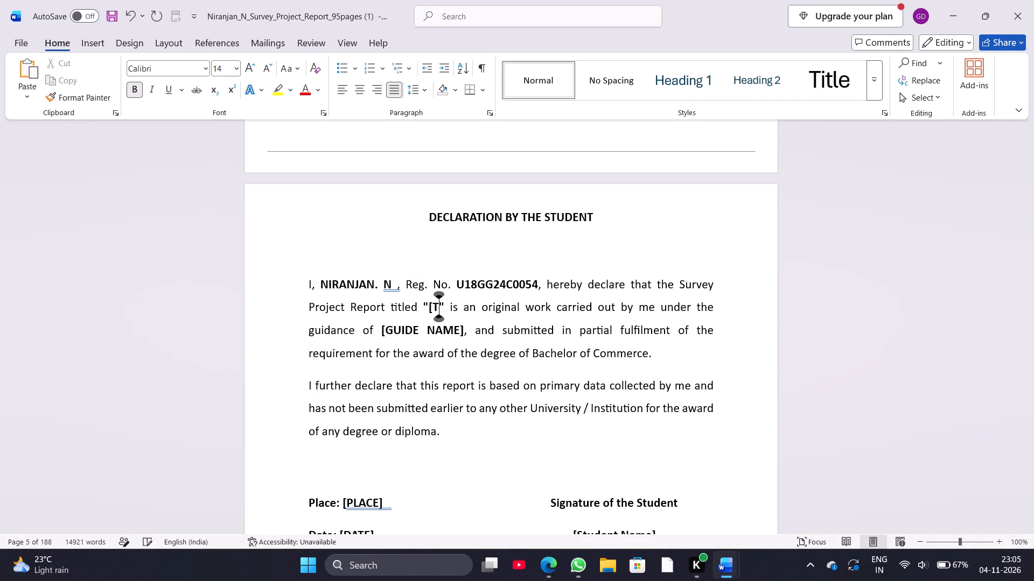
key(BackSpace)
key(BackSpace)
Copy the title "A STUDY ON STUDENT SATISFACTION TOWARDS SERVICE OF SFGC INSTITUTION" from the college certificate into the declaration's empty quotation marks.
scroll(603, 309, up, 6)
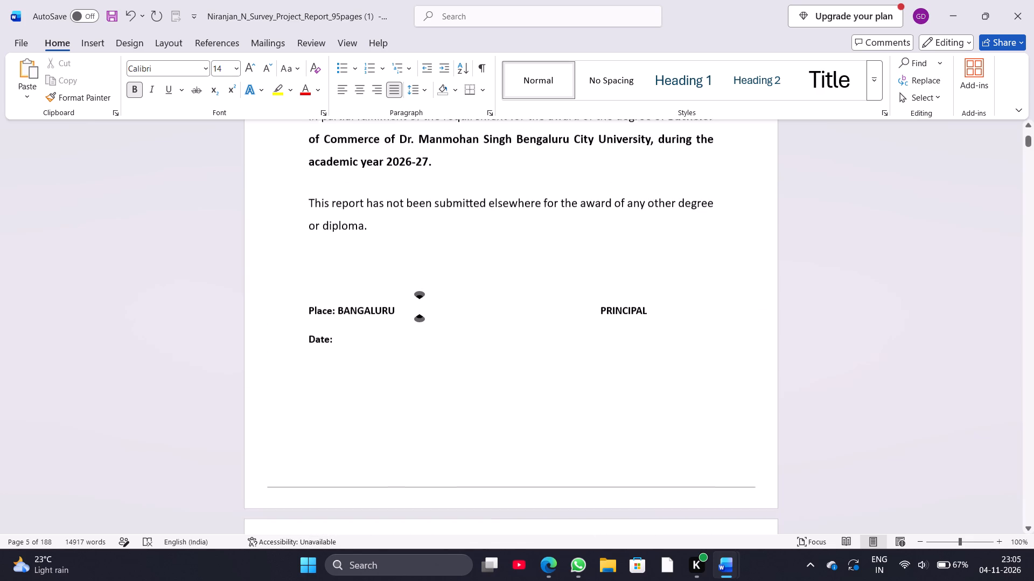
scroll(603, 309, up, 3)
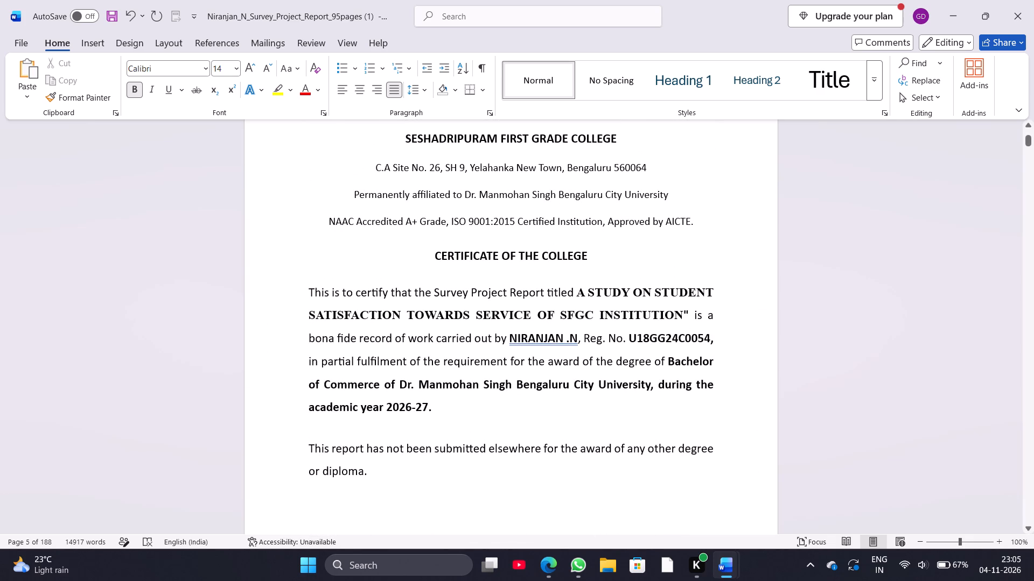
drag(579, 291, 649, 327)
key(ctrl+c)
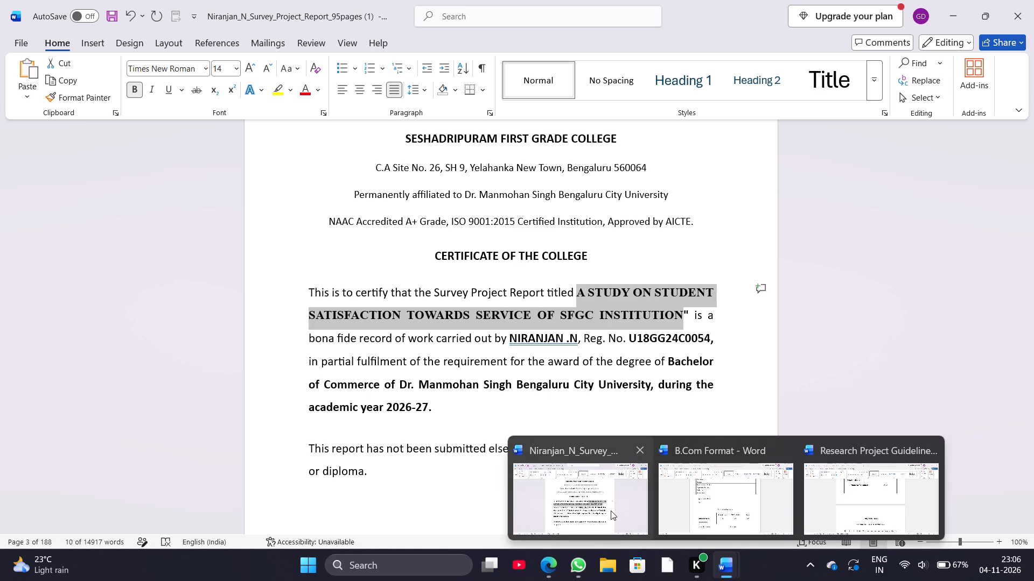
click(611, 511)
scroll(516, 394, down, 4)
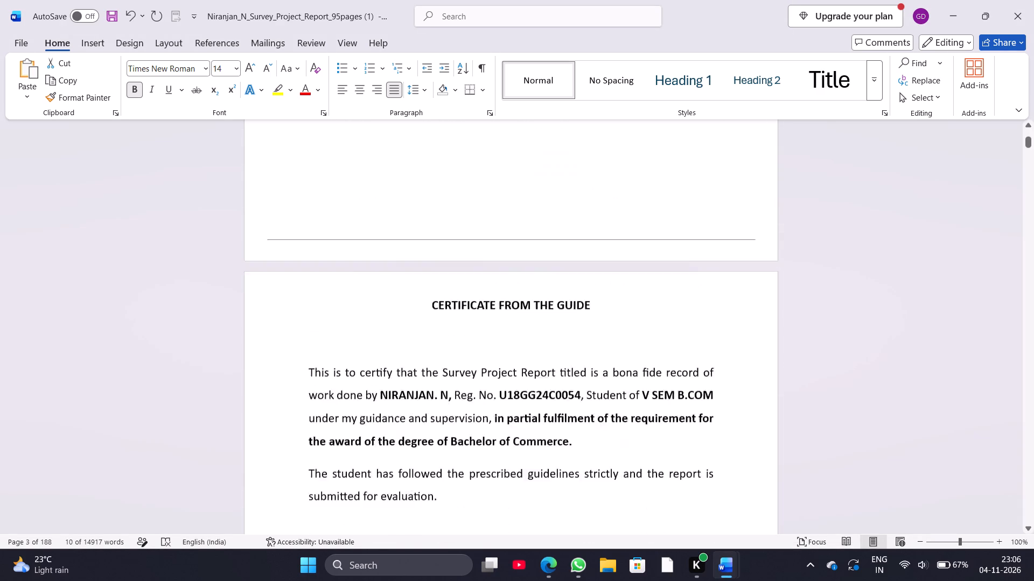
scroll(516, 394, up, 2)
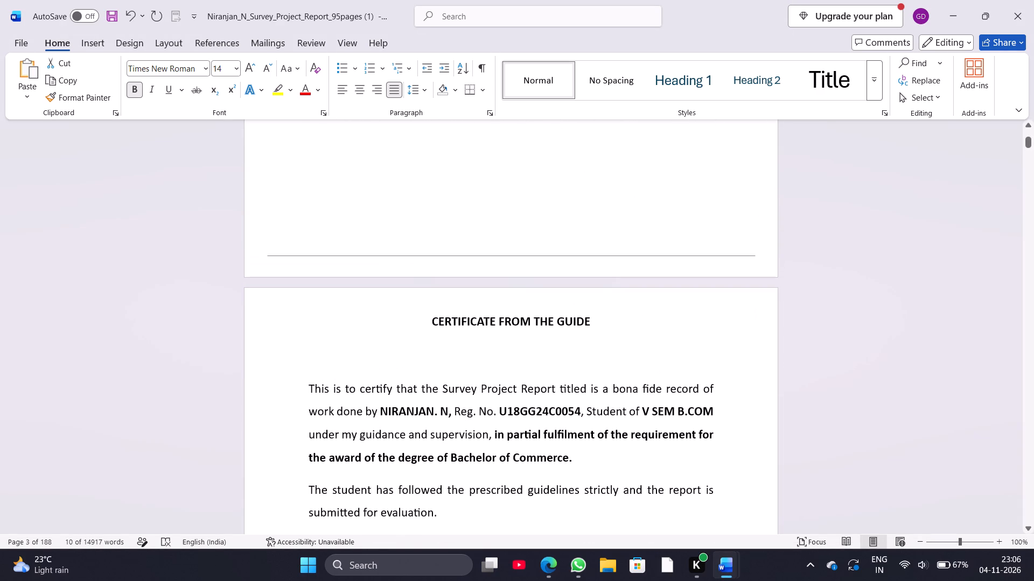
scroll(578, 393, down, 5)
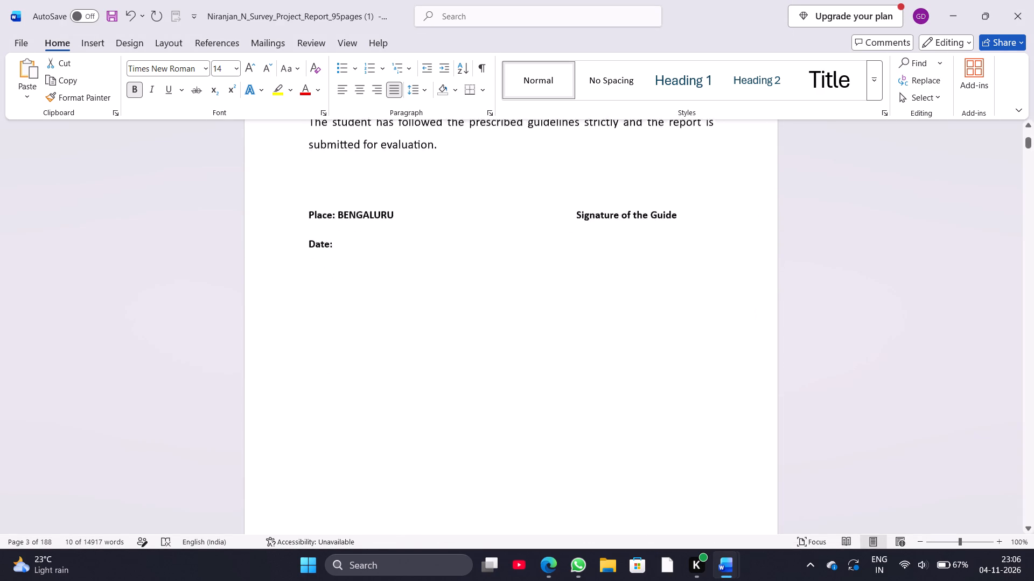
scroll(578, 393, down, 2)
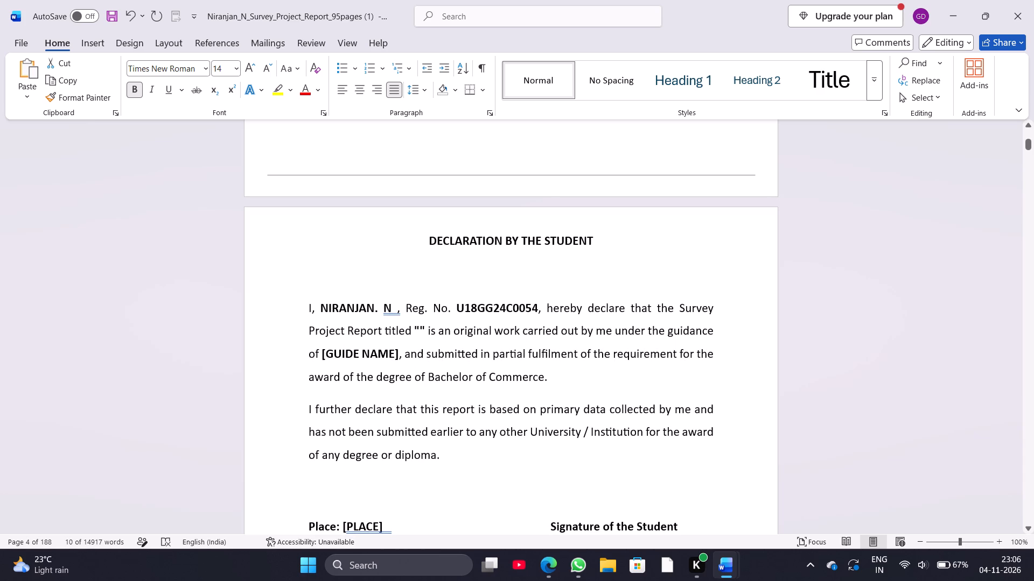
click(419, 327)
key(ctrl+v)
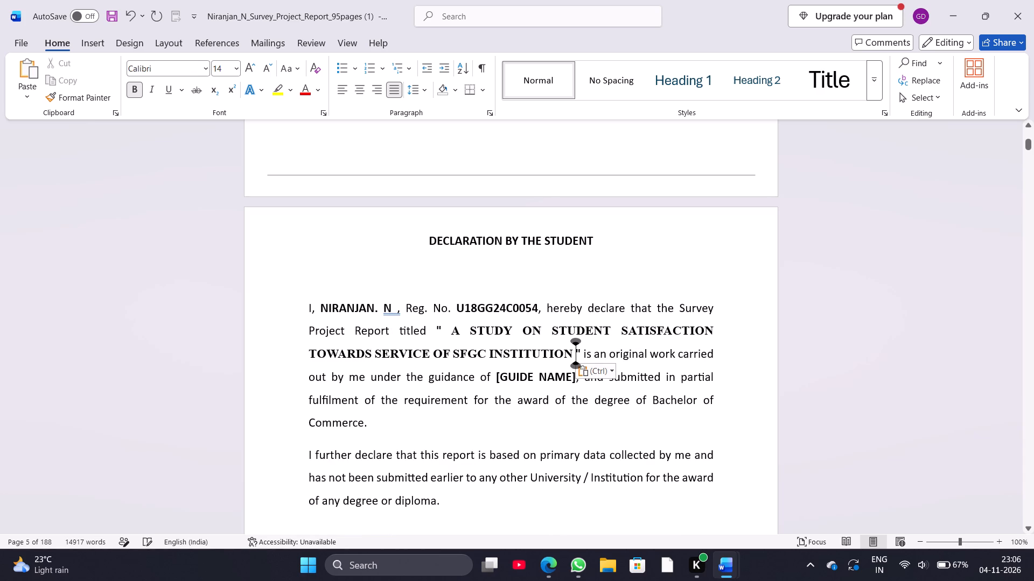
Replace the [GUIDE NAME] placeholder in the student declaration with "PROF." followed by the guide's name and initials in capitals.
scroll(419, 327, down, 2)
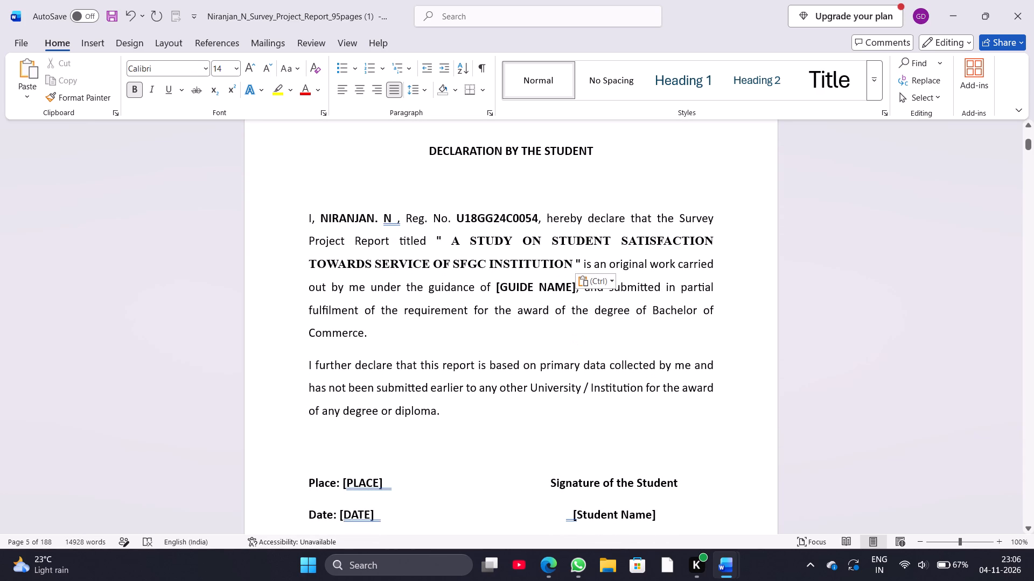
scroll(419, 327, down, 1)
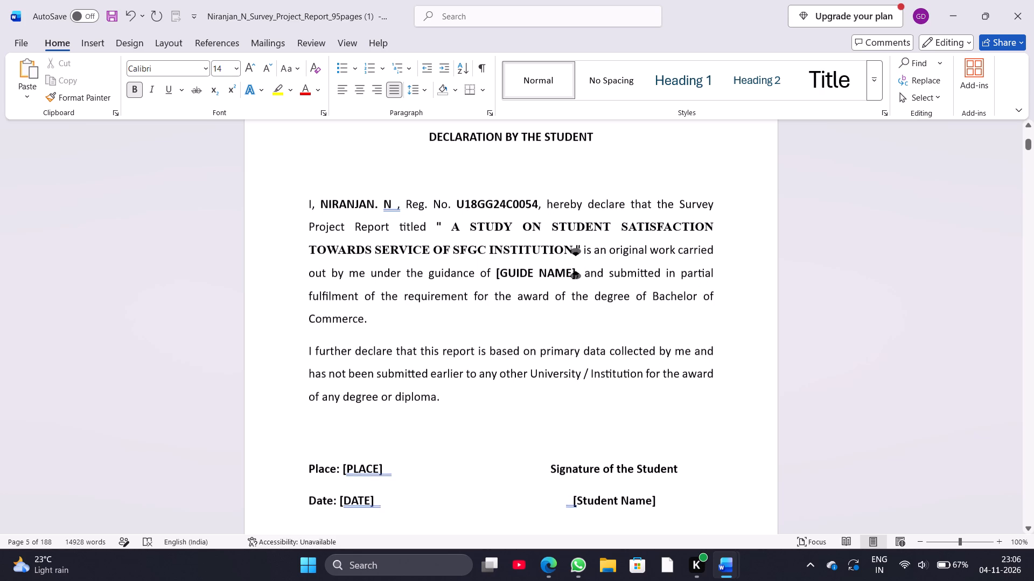
scroll(419, 327, down, 1)
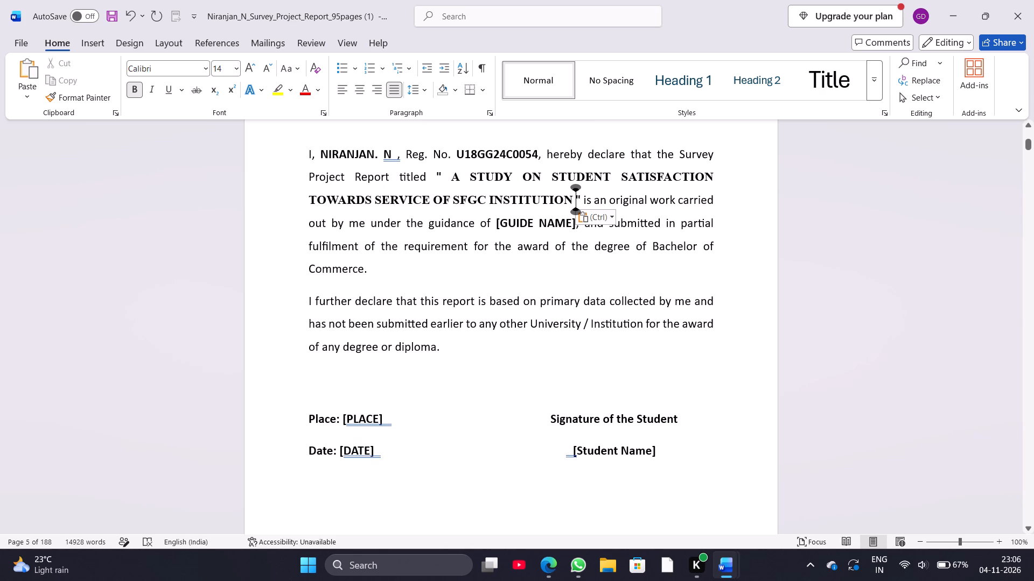
scroll(419, 327, down, 1)
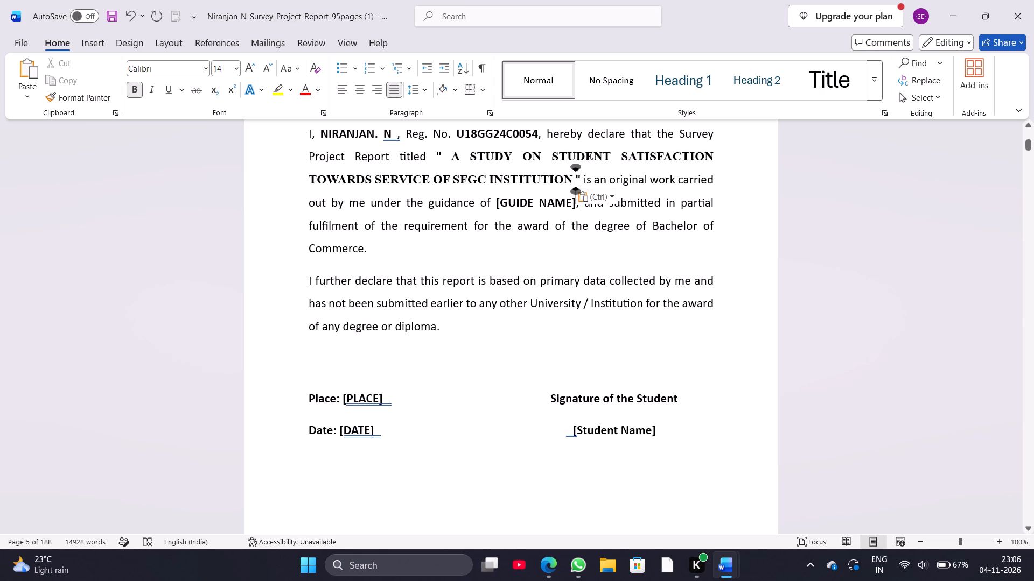
click(556, 204)
key(Right)
key(Right)
key(Right)
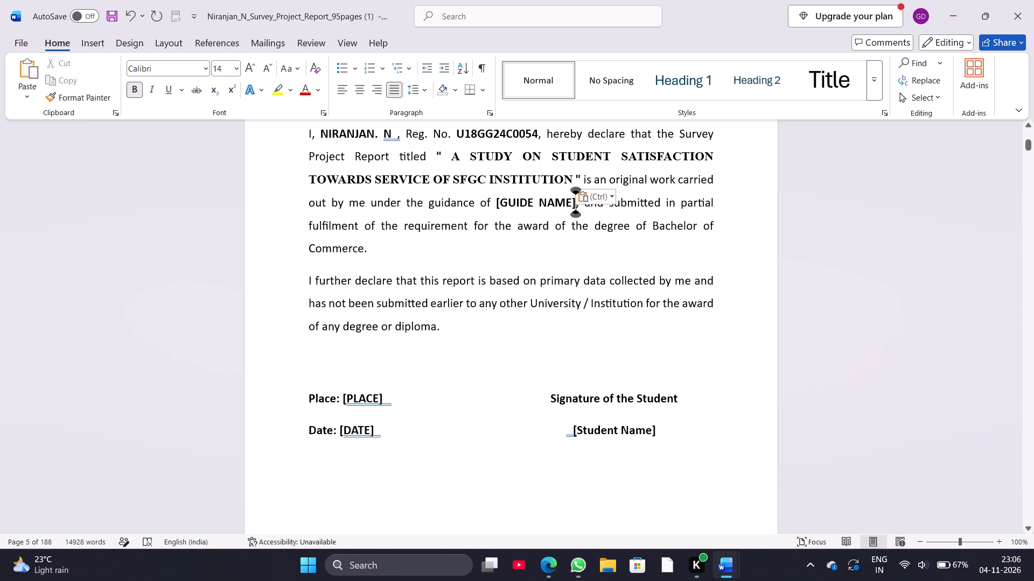
key(BackSpace)
key(BackSpace)
key(BackSpace)
key(BackSpace)
key(BackSpace)
key(BackSpace)
key(BackSpace)
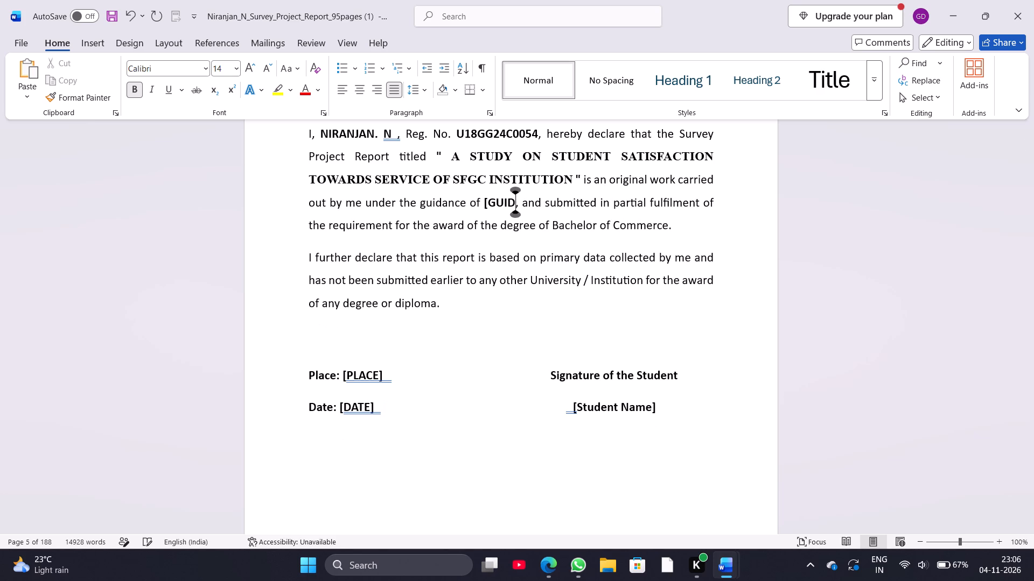
key(BackSpace)
key(BackSpace)
key(BackSpace)
key(BackSpace)
key(BackSpace)
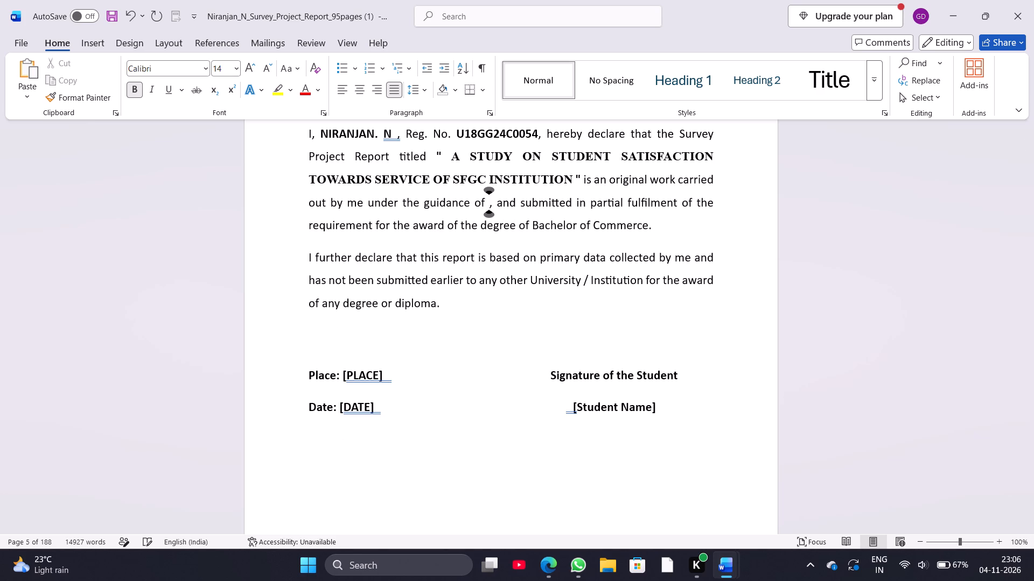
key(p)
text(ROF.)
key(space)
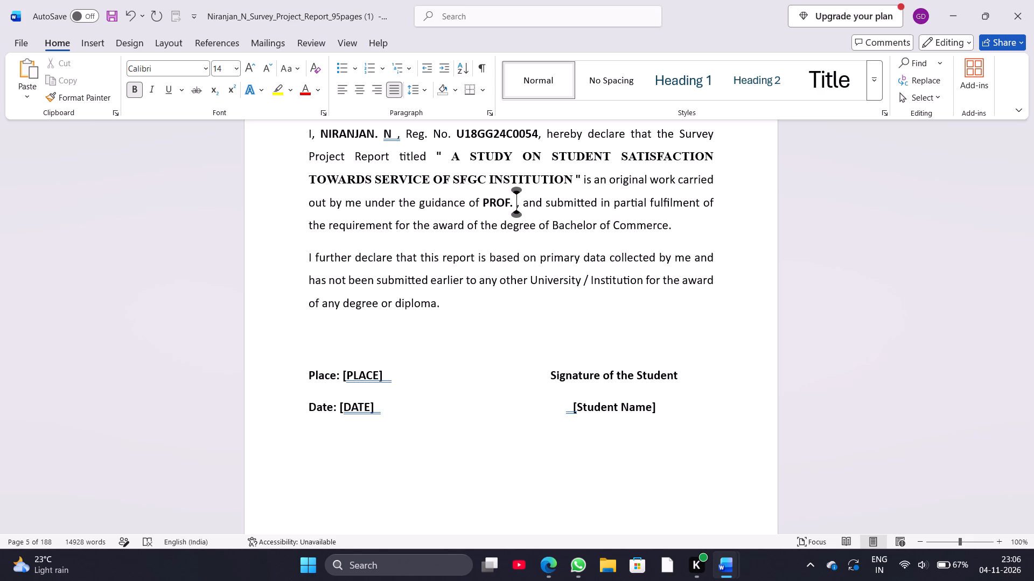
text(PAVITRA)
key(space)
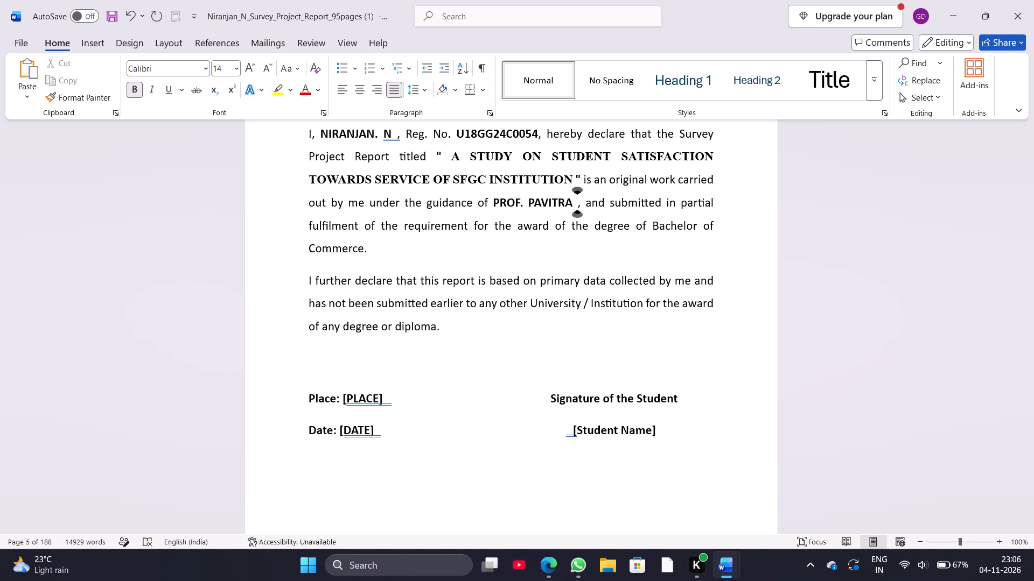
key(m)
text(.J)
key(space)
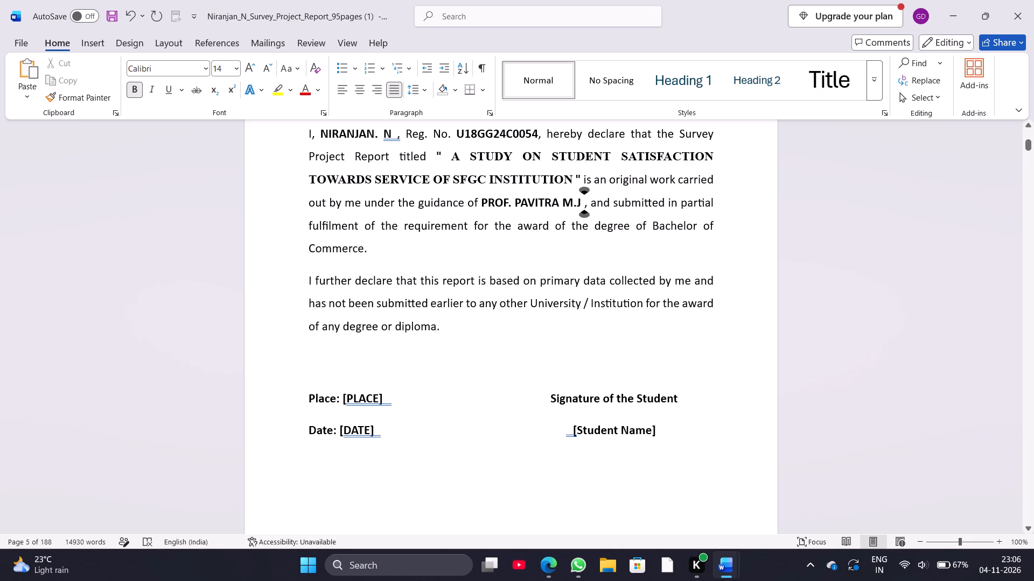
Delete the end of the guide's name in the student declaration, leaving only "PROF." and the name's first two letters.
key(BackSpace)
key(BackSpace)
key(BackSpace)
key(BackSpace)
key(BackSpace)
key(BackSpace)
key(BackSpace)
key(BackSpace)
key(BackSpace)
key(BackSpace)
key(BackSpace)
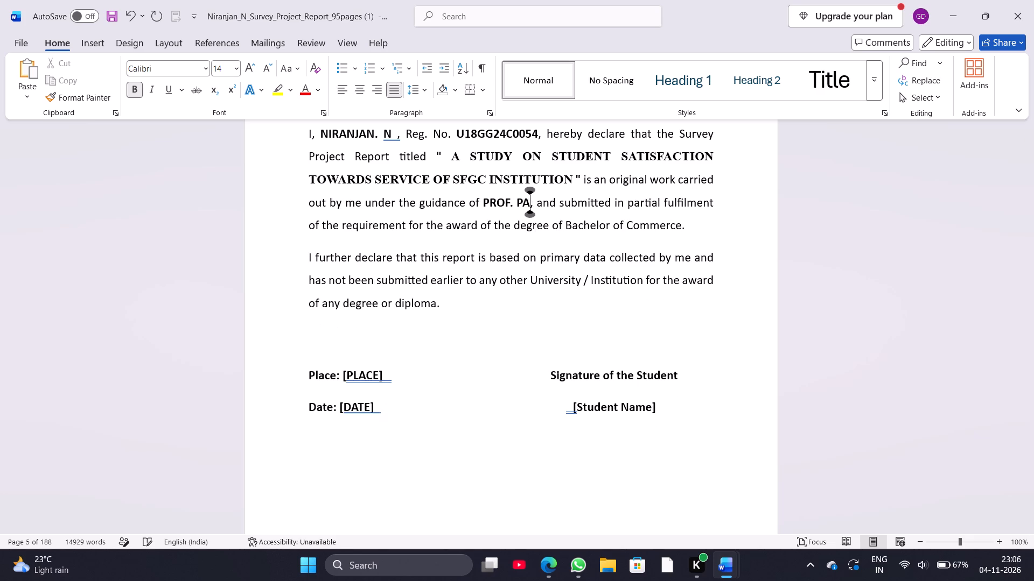
Undo the guide name deletion and the guide name entry itself in the student declaration.
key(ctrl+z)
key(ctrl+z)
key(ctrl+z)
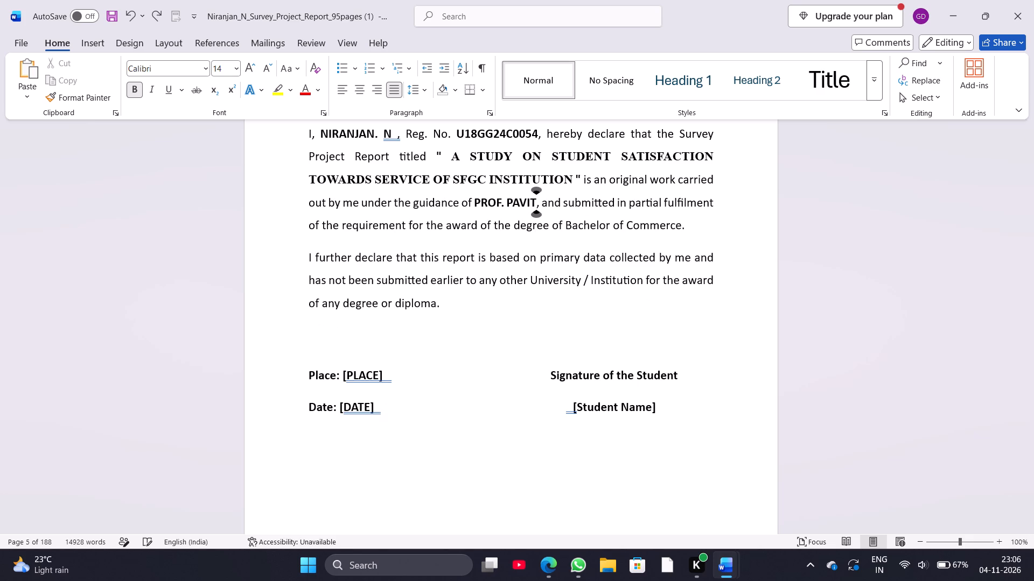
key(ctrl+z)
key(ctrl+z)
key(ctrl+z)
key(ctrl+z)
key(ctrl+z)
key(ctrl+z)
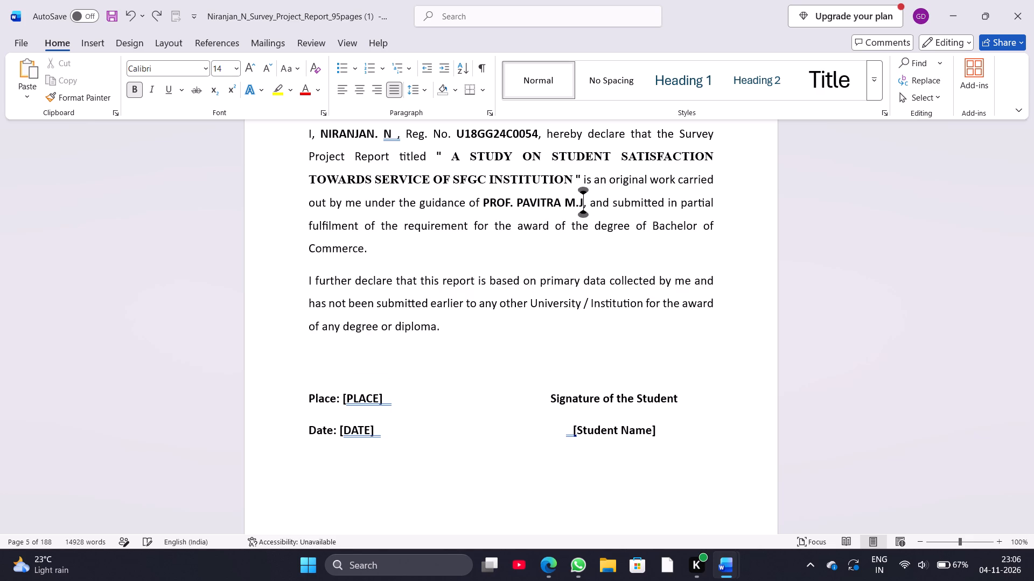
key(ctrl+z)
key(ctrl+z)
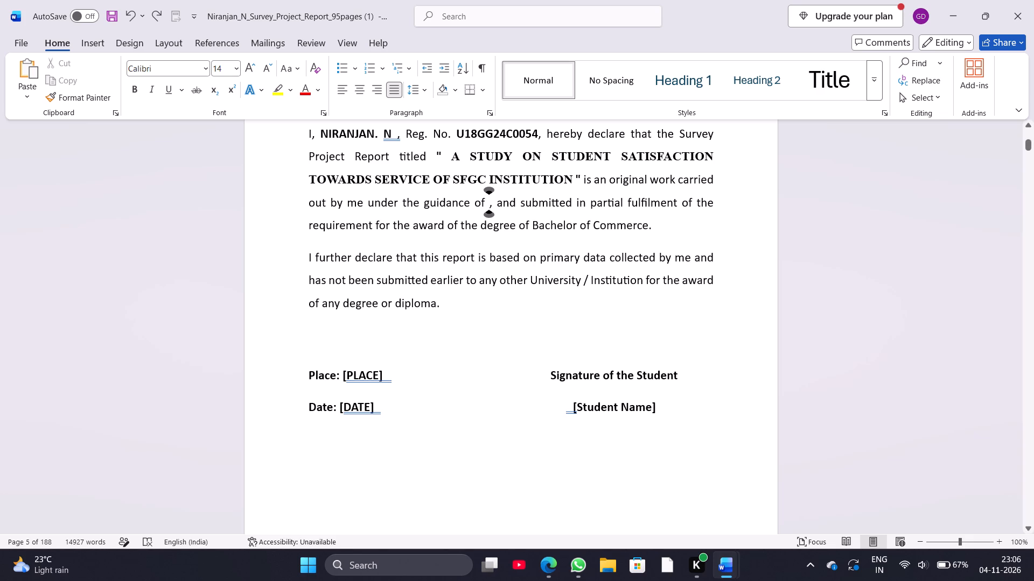
Delete the [Student Name] placeholder beneath "Signature of the Student" in the declaration.
click(679, 413)
key(BackSpace)
key(BackSpace)
key(BackSpace)
key(BackSpace)
key(BackSpace)
key(BackSpace)
key(BackSpace)
key(BackSpace)
key(BackSpace)
key(BackSpace)
key(BackSpace)
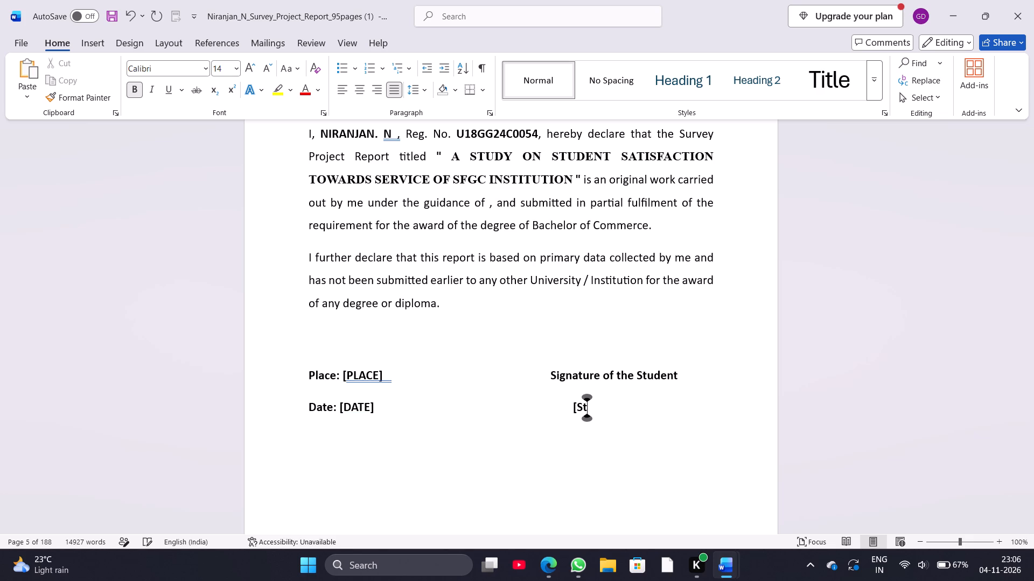
key(BackSpace)
key(BackSpace)
key(BackSpace)
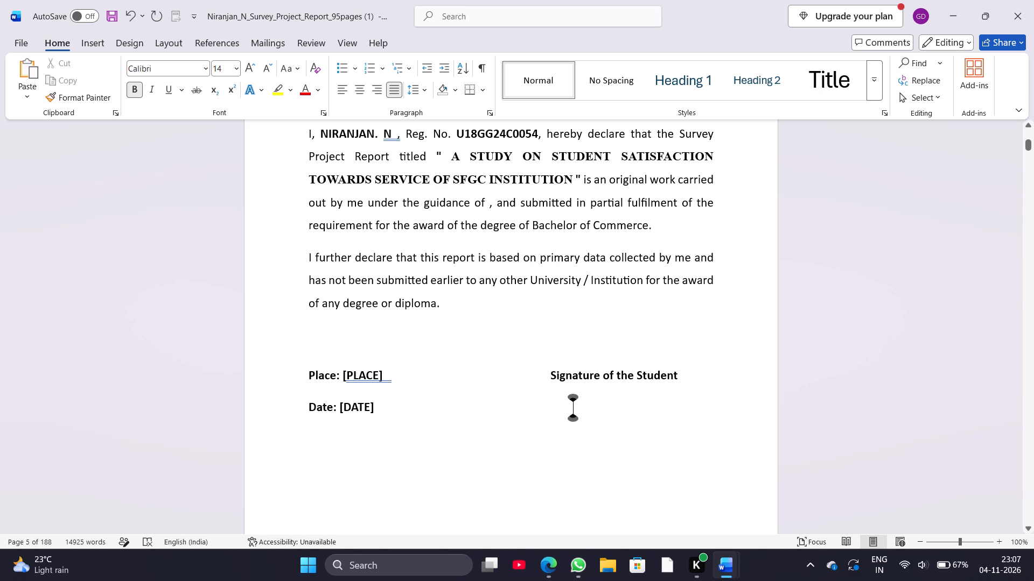
Delete the [DATE] placeholder in the declaration, keeping the "Date:" label.
click(387, 409)
key(BackSpace)
key(BackSpace)
key(BackSpace)
key(BackSpace)
key(BackSpace)
key(BackSpace)
key(BackSpace)
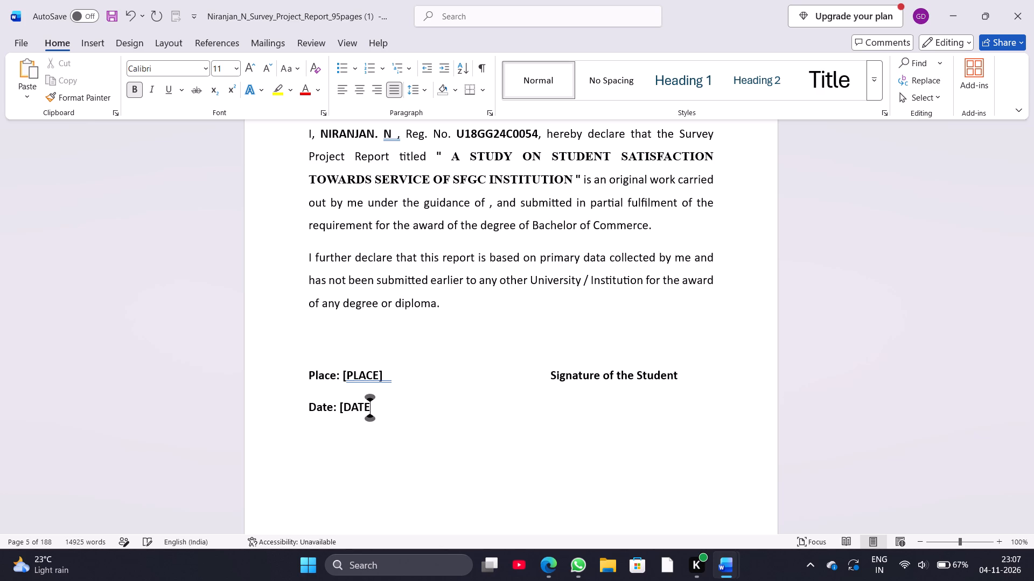
key(BackSpace)
key(BackSpace)
key(BackSpace)
key(BackSpace)
key(BackSpace)
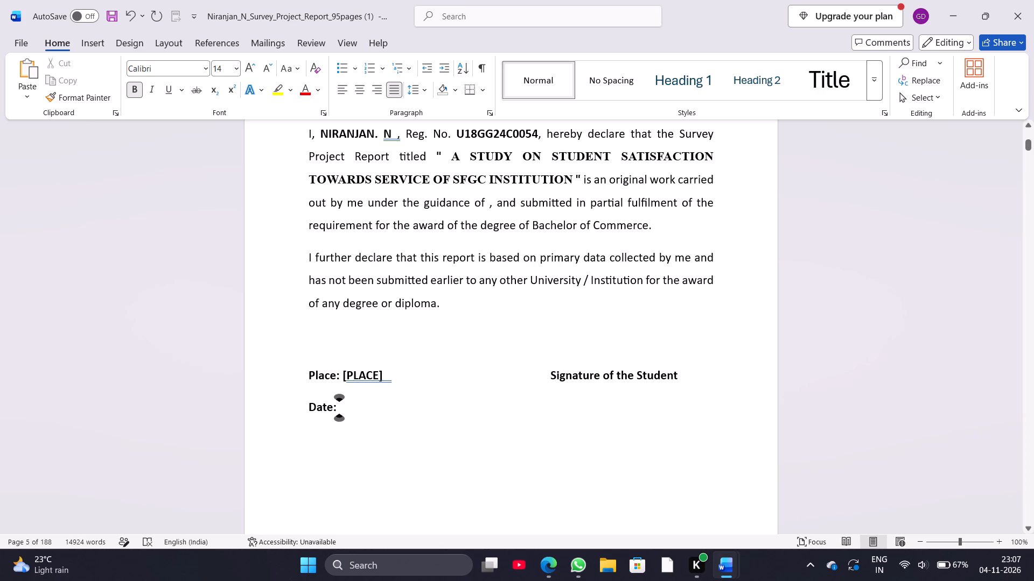
Replace the [PLACE] placeholder in the declaration with "BENGALURU".
click(391, 374)
key(BackSpace)
key(BackSpace)
key(BackSpace)
key(BackSpace)
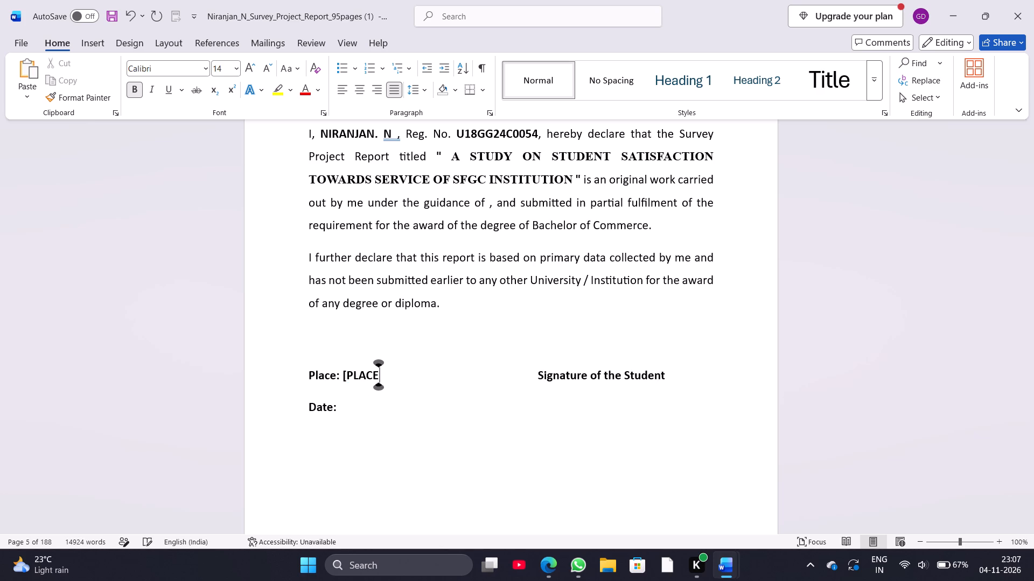
key(BackSpace)
key(BackSpace)
key(BackSpace)
key(BackSpace)
key(BackSpace)
key(BackSpace)
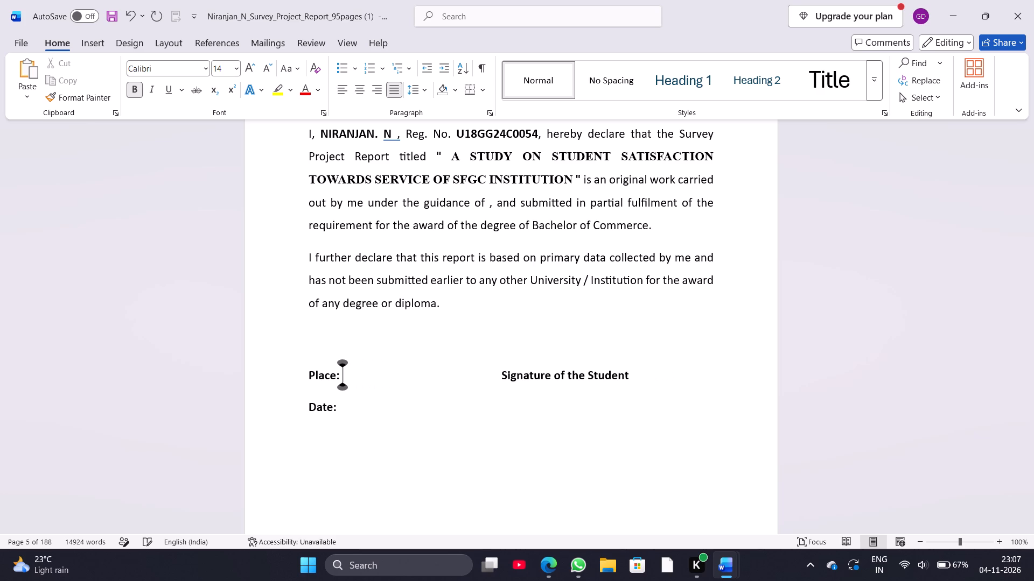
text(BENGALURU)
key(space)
Remove the underscore blank after "sincere gratitude to" in the acknowledgement's first paragraph.
scroll(391, 374, down, 3)
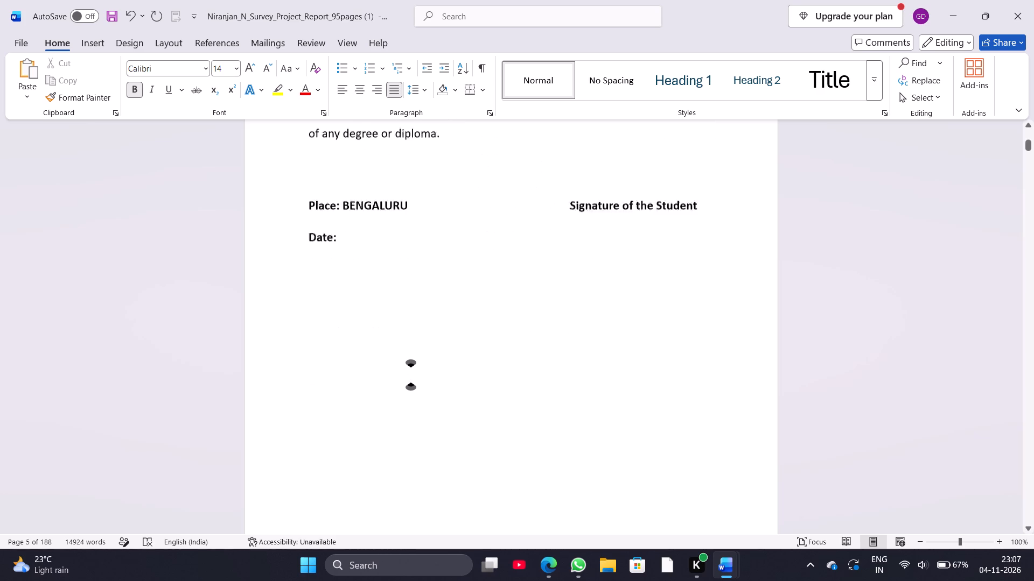
scroll(391, 374, down, 3)
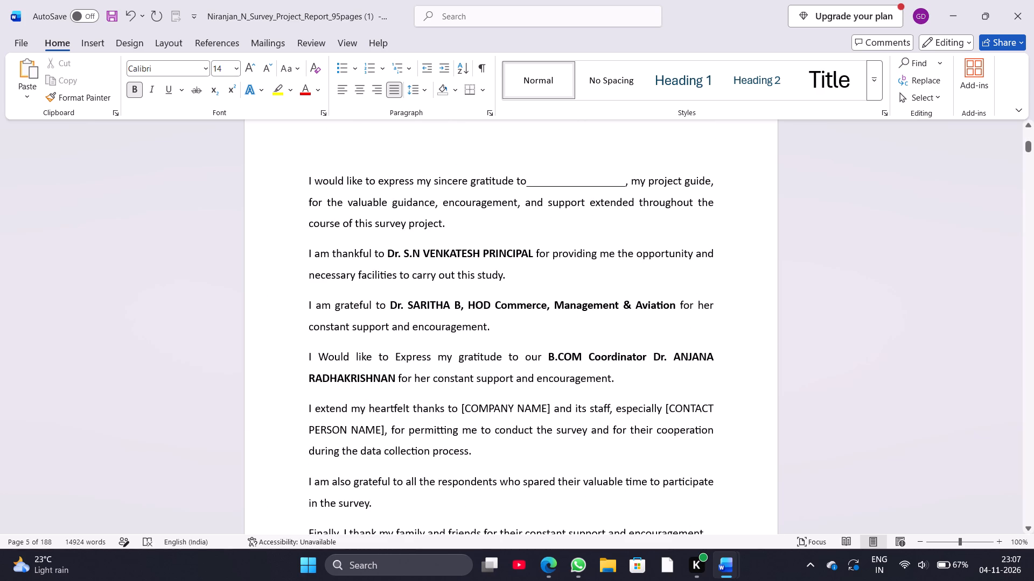
click(628, 187)
key(Left)
key(BackSpace)
key(BackSpace)
key(BackSpace)
key(BackSpace)
key(BackSpace)
key(BackSpace)
key(BackSpace)
key(BackSpace)
key(BackSpace)
key(BackSpace)
key(BackSpace)
key(BackSpace)
key(BackSpace)
key(BackSpace)
key(BackSpace)
key(BackSpace)
key(BackSpace)
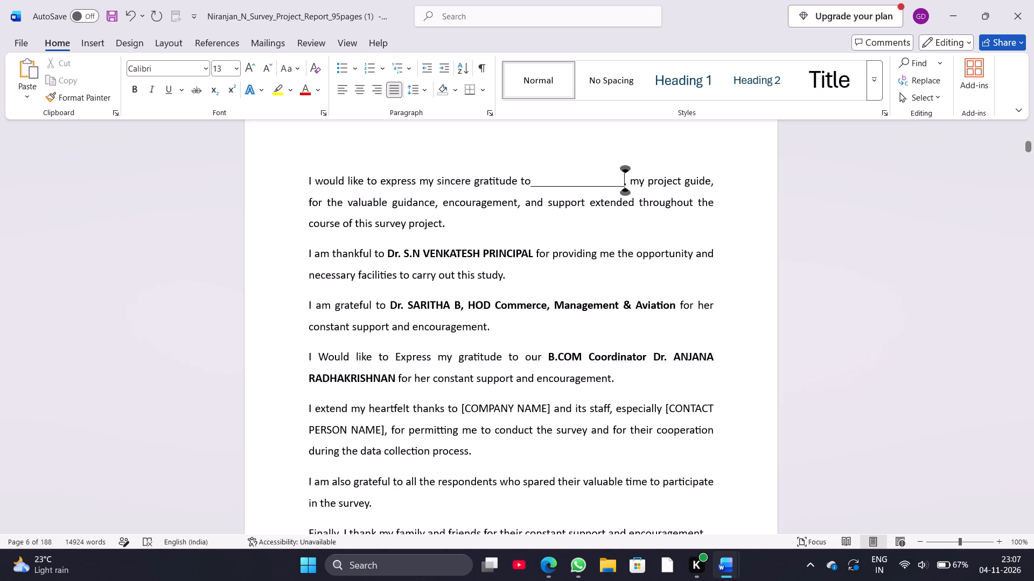
key(BackSpace)
key(BackSpace)
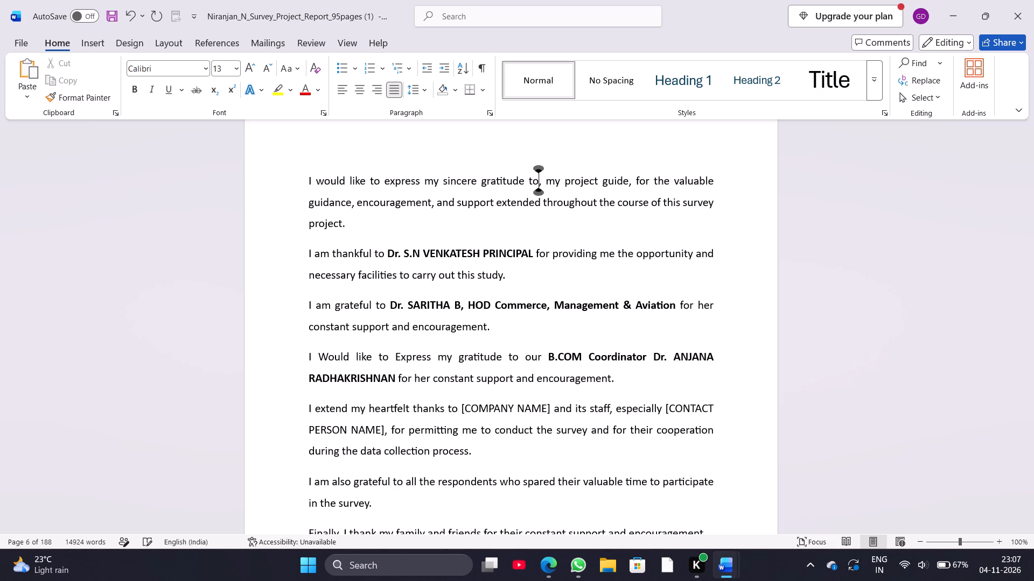
Insert "PROF." and the guide's first name in capitals after "my project guide" in the acknowledgement.
click(628, 187)
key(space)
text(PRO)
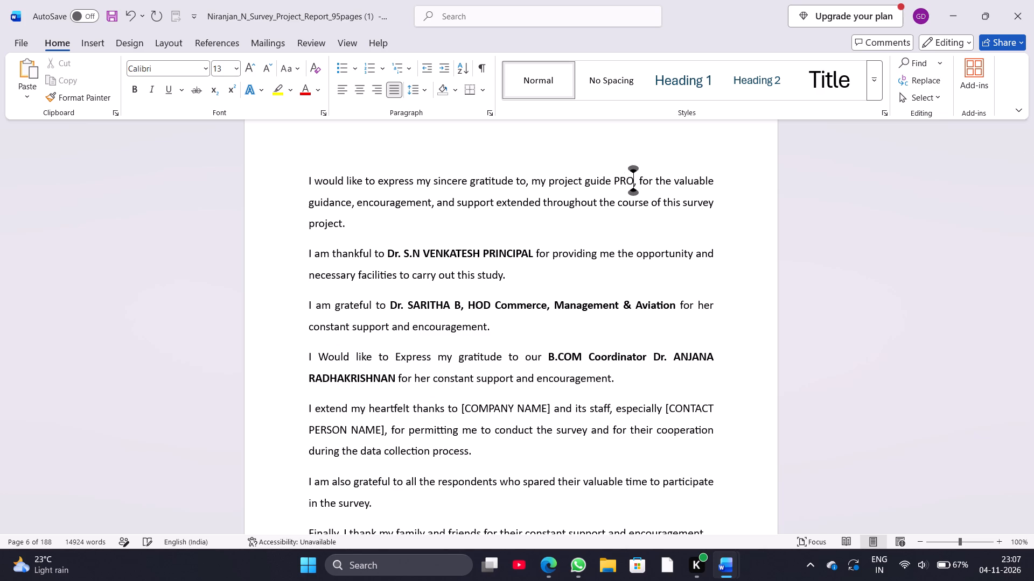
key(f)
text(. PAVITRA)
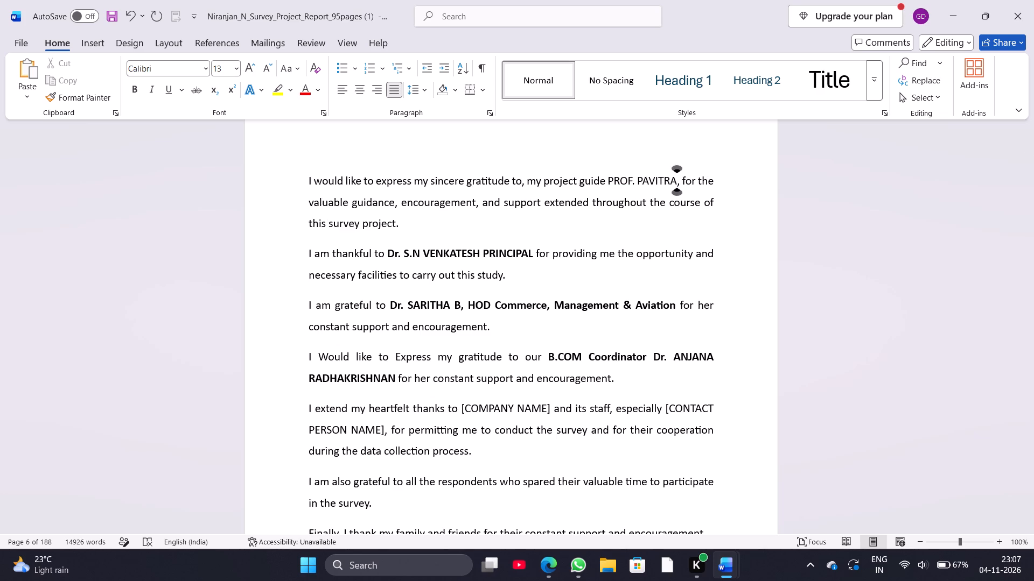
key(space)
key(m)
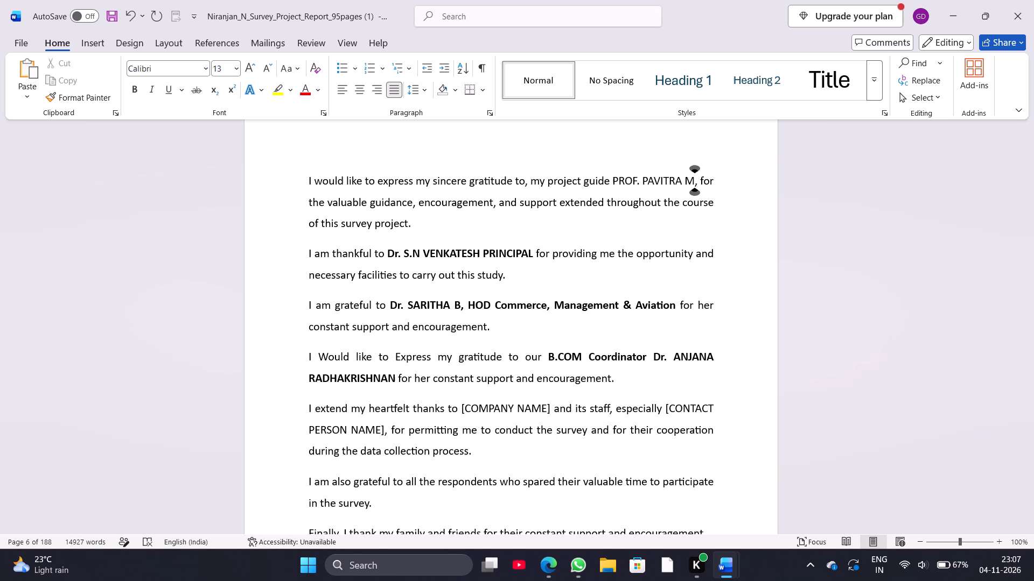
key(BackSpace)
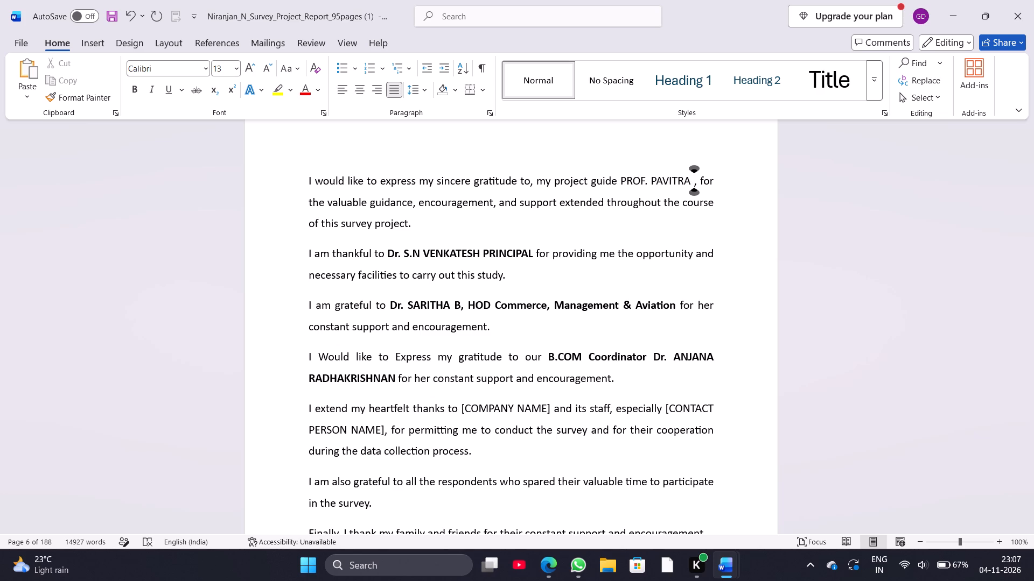
Examine the guide details on the evaluation pages and the rest of the acknowledgement.
scroll(618, 186, up, 13)
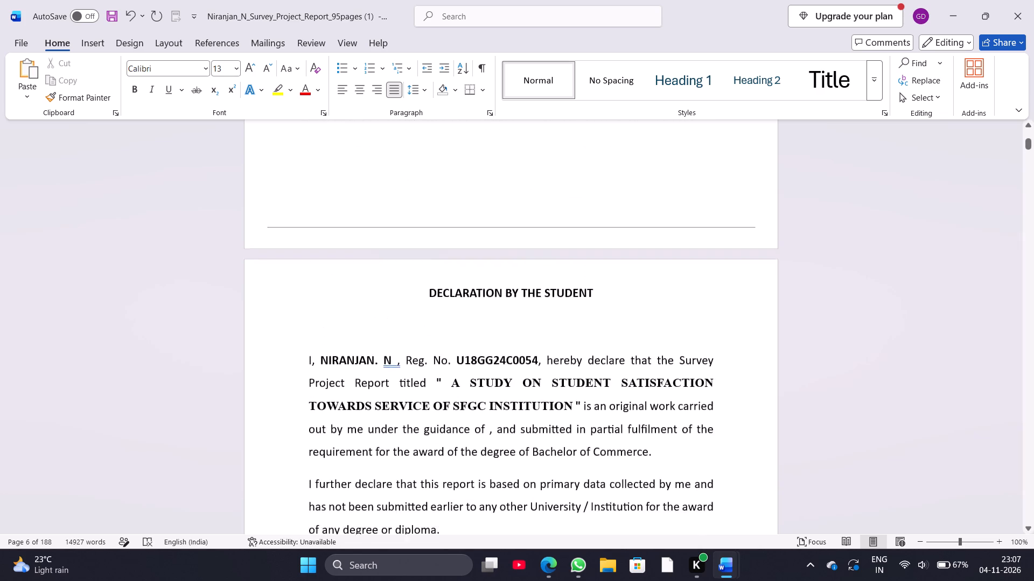
scroll(618, 186, up, 6)
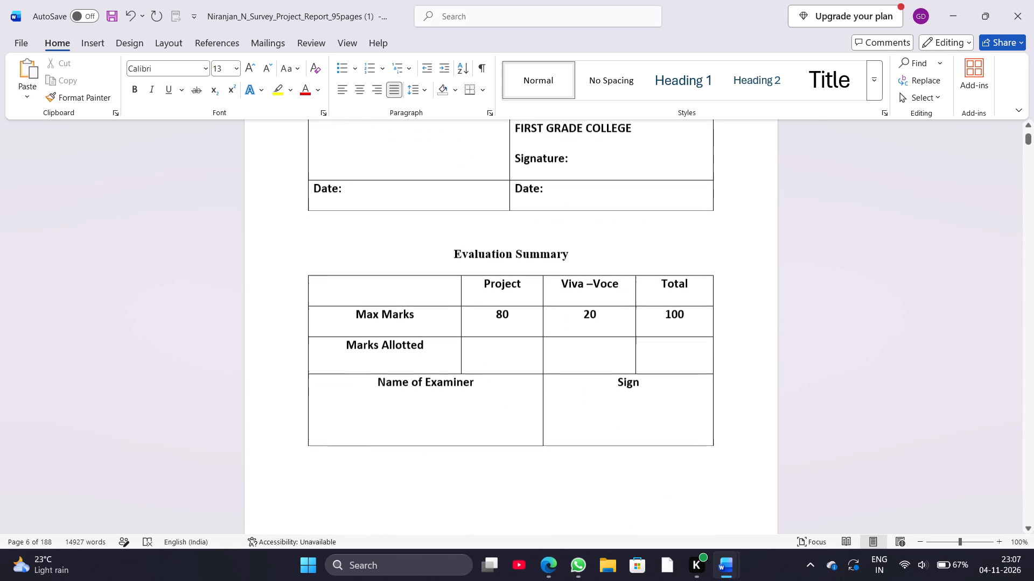
scroll(618, 186, up, 6)
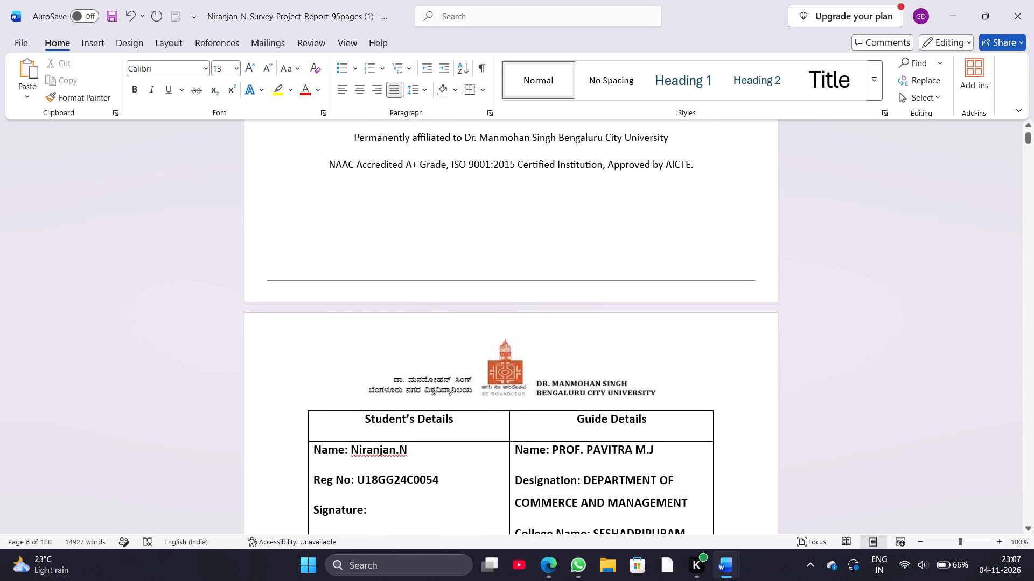
scroll(618, 186, down, 5)
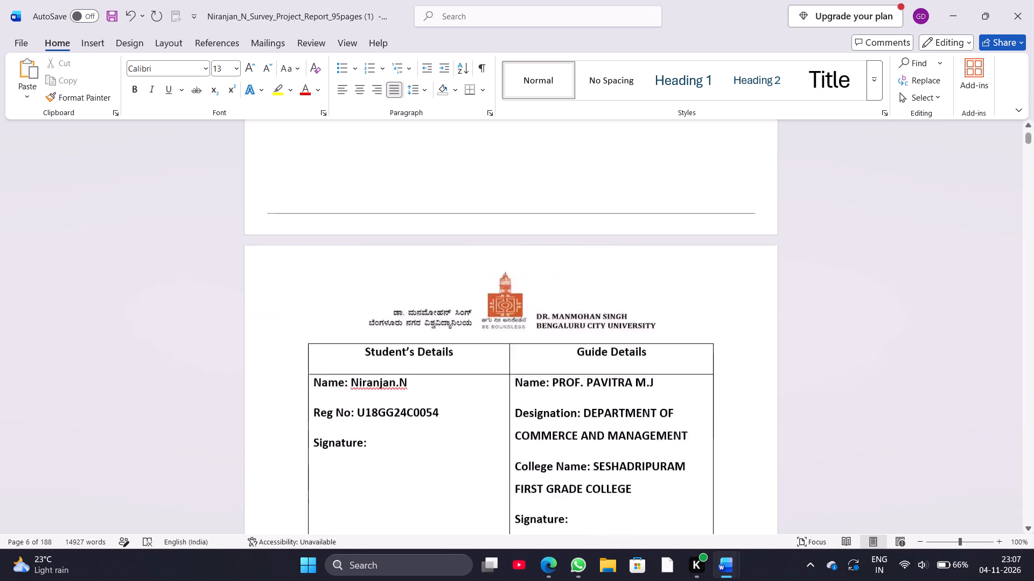
scroll(618, 186, down, 13)
scroll(618, 186, up, 5)
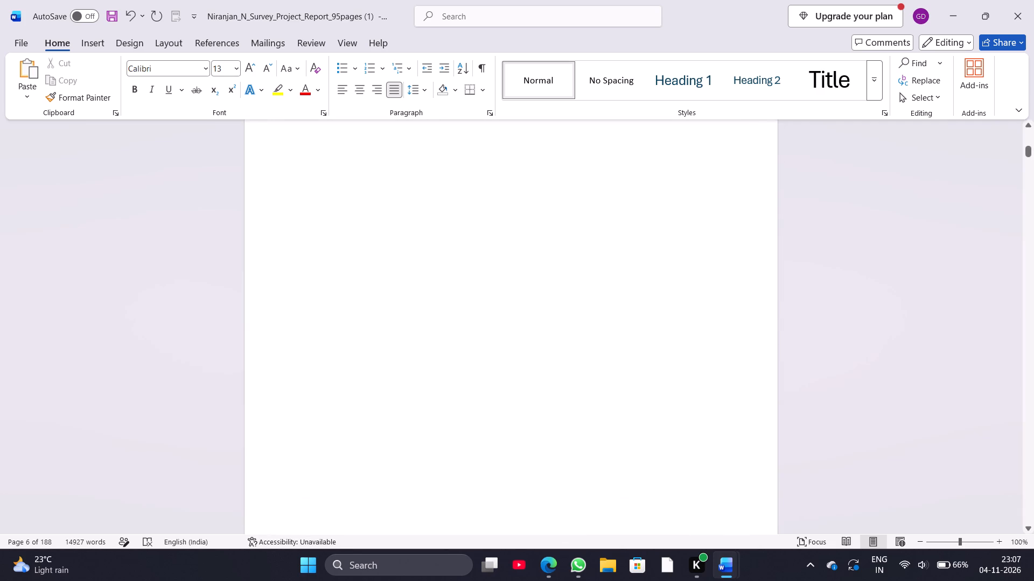
scroll(618, 186, up, 7)
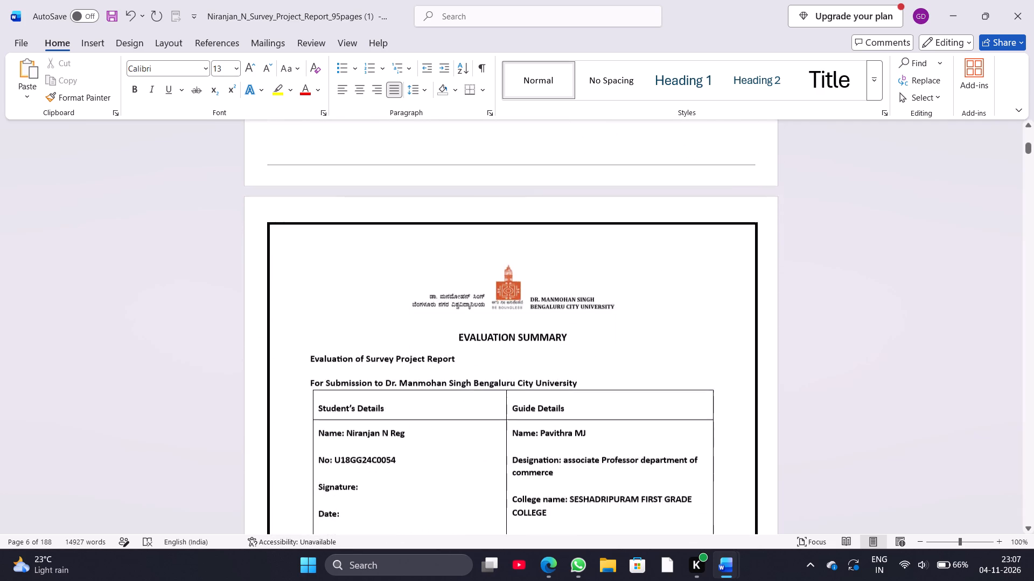
scroll(618, 186, up, 1)
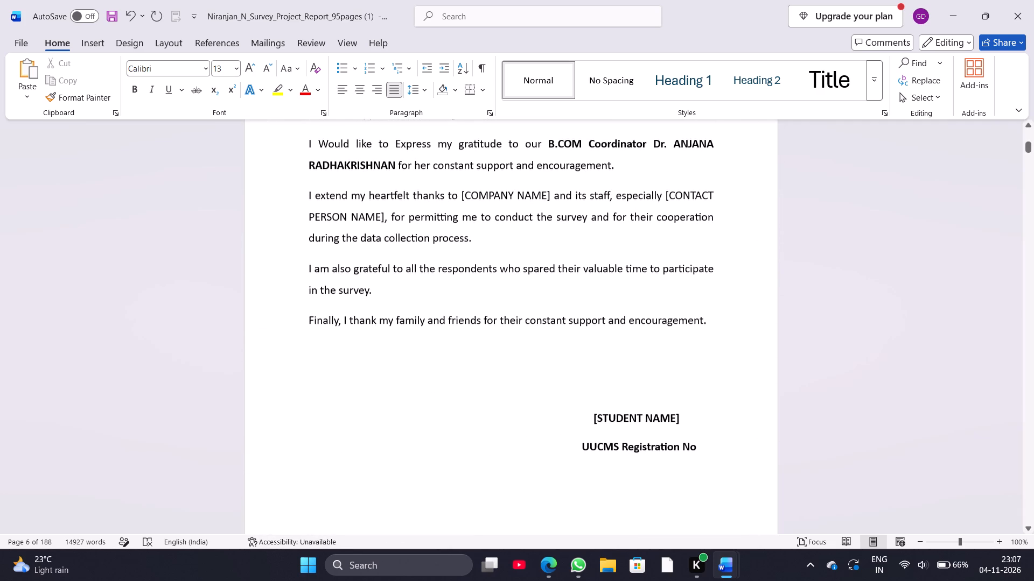
scroll(618, 186, up, 1)
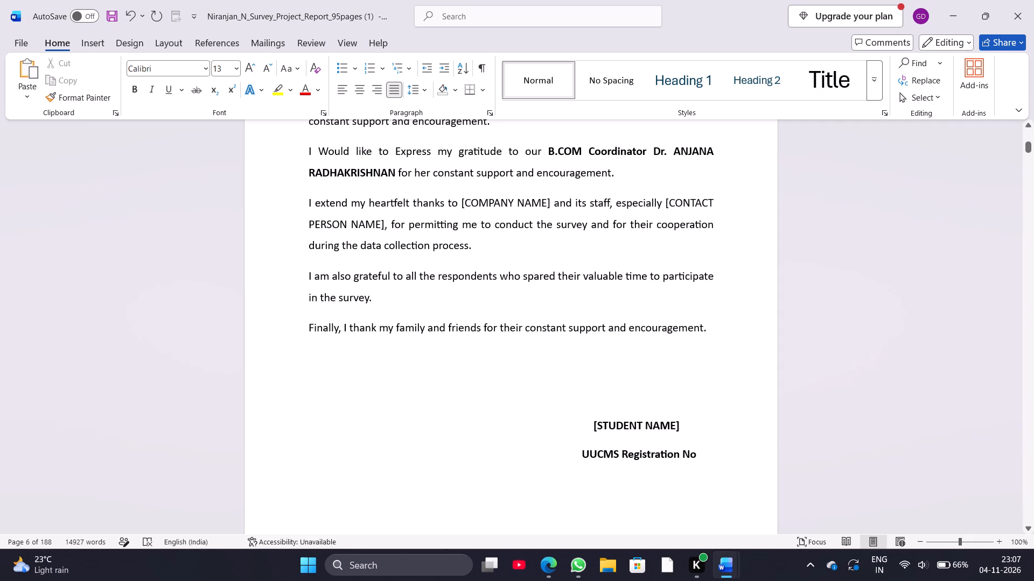
scroll(618, 186, up, 4)
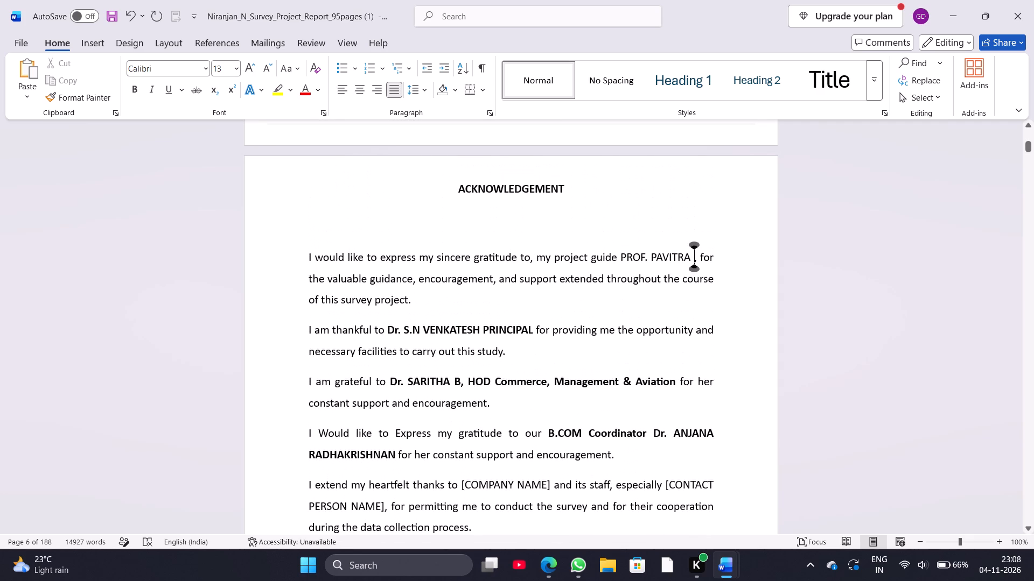
scroll(618, 186, down, 3)
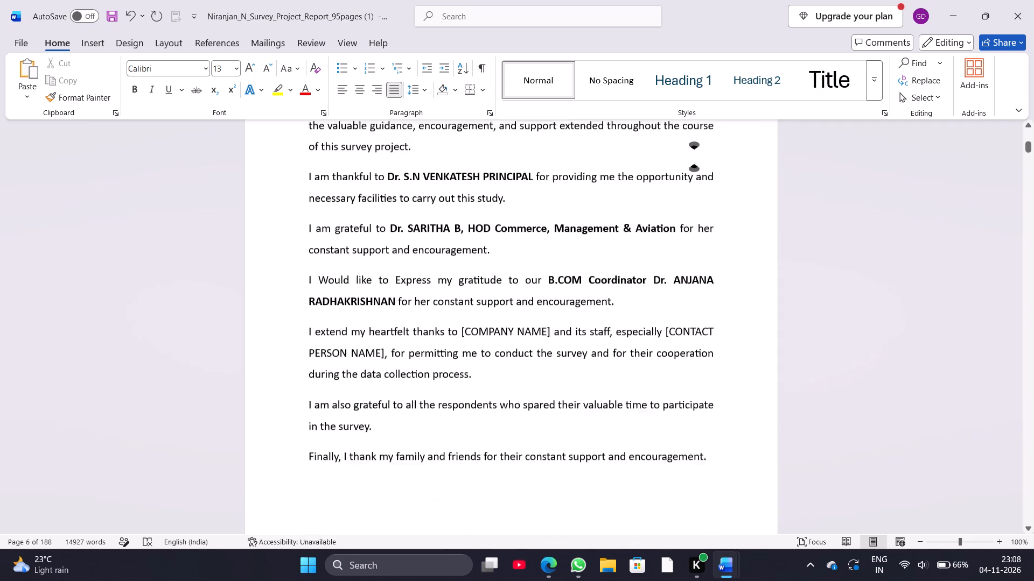
scroll(618, 186, up, 2)
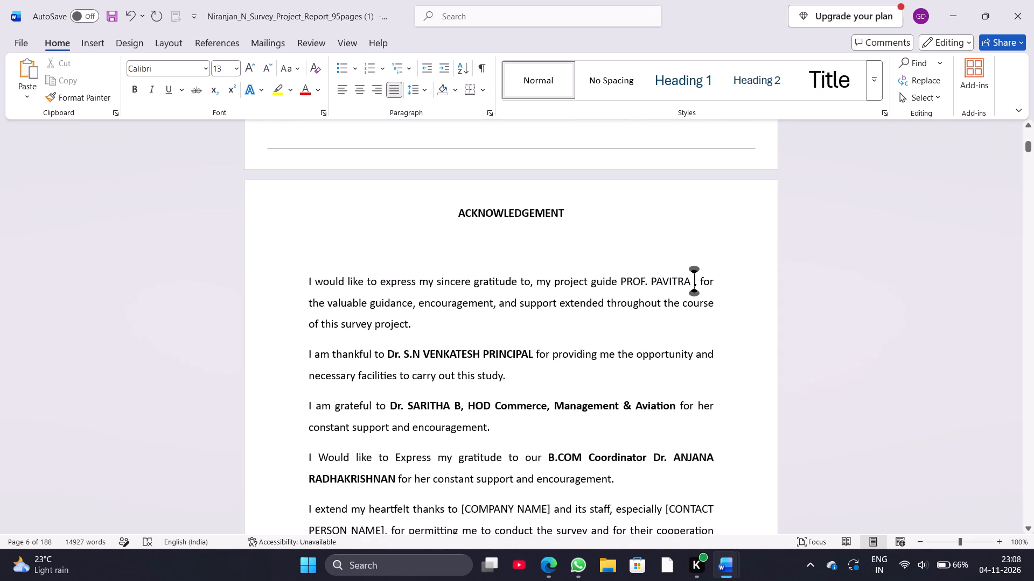
Make the guide's title and name bold in the acknowledgement's first paragraph.
drag(621, 282, 685, 285)
click(695, 253)
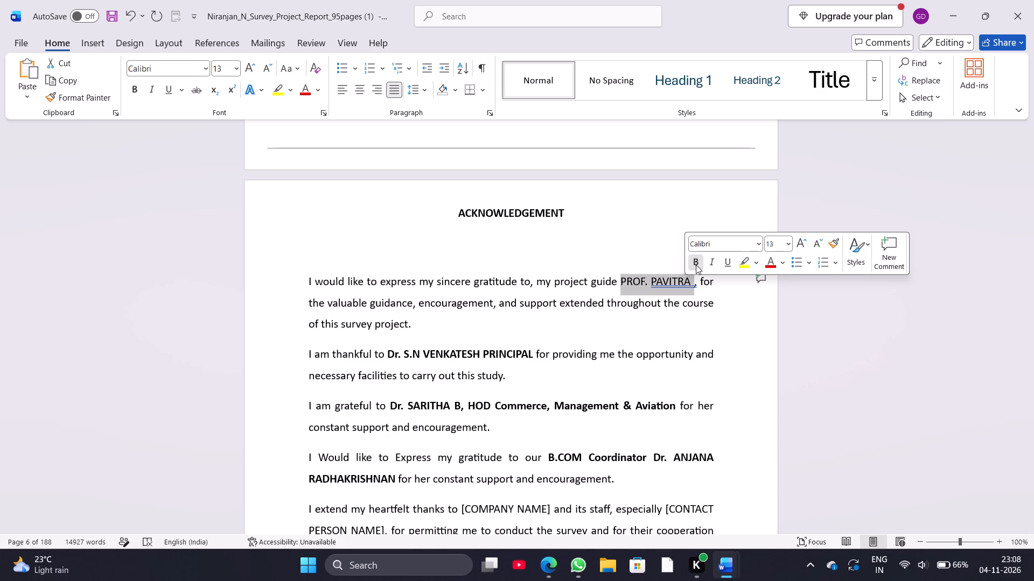
click(696, 265)
Delete the acknowledgement paragraph thanking [COMPANY NAME] and [CONTACT PERSON NAME].
scroll(648, 336, down, 2)
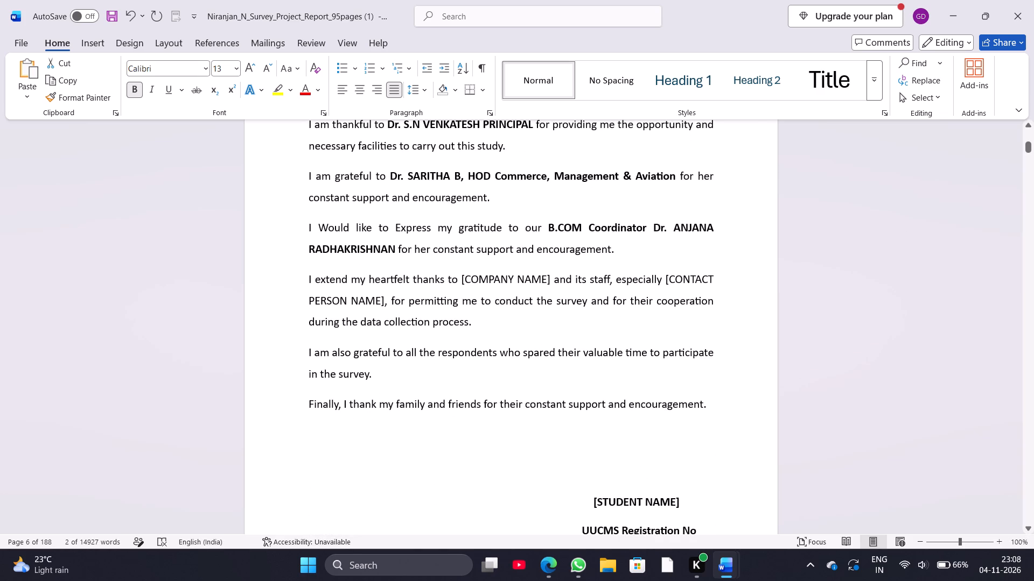
drag(308, 278, 479, 323)
key(Delete)
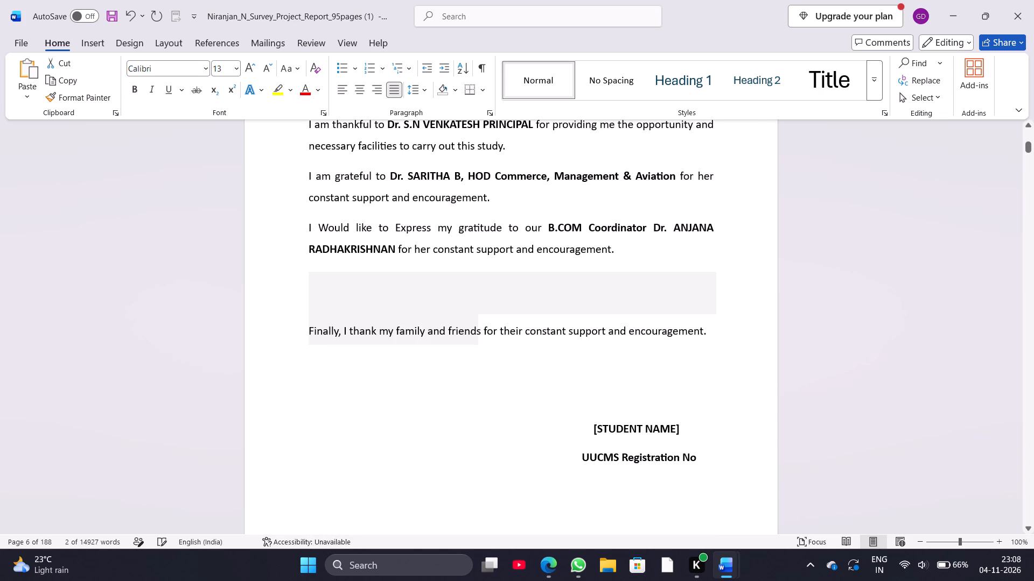
Delete the [STUDENT NAME] placeholder above "UUCMS Registration No" at the end of the acknowledgement.
click(685, 434)
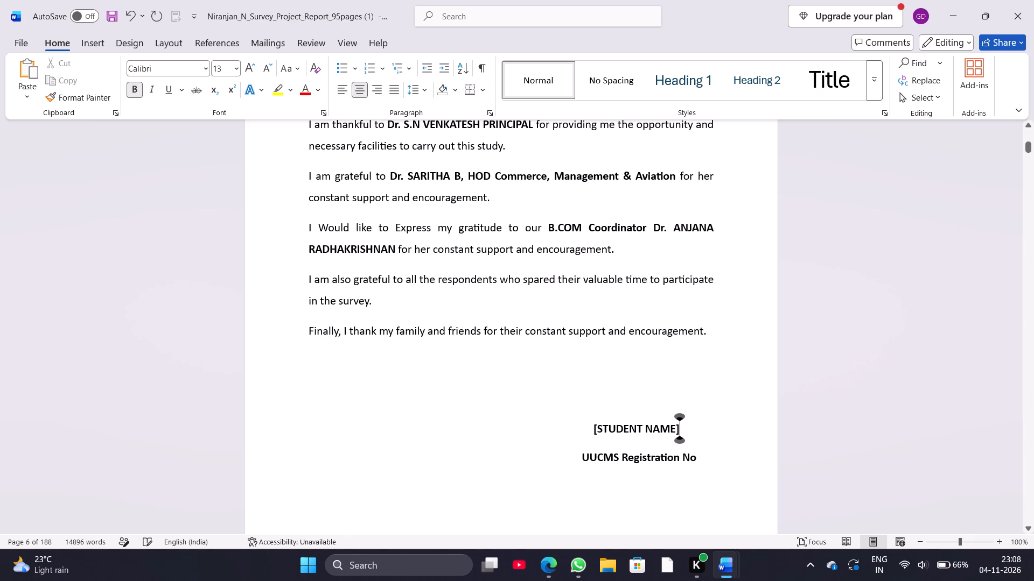
key(BackSpace)
key(BackSpace)
key(BackSpace)
key(BackSpace)
key(BackSpace)
key(BackSpace)
key(BackSpace)
key(BackSpace)
key(BackSpace)
key(BackSpace)
key(BackSpace)
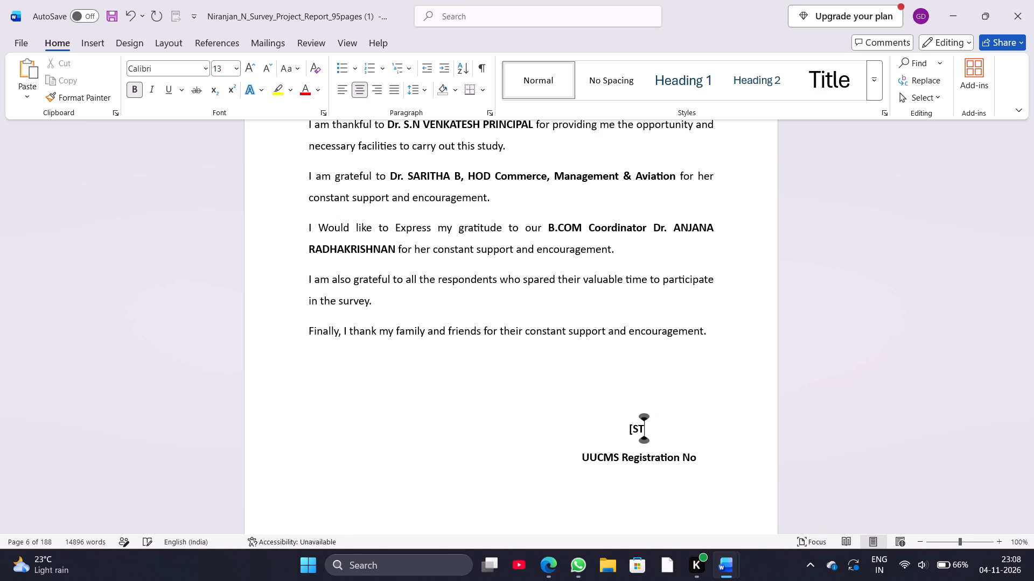
key(BackSpace)
key(BackSpace)
key(BackSpace)
Review the cover page, certificates, acknowledgement and evaluation summary page of the report.
scroll(685, 434, up, 3)
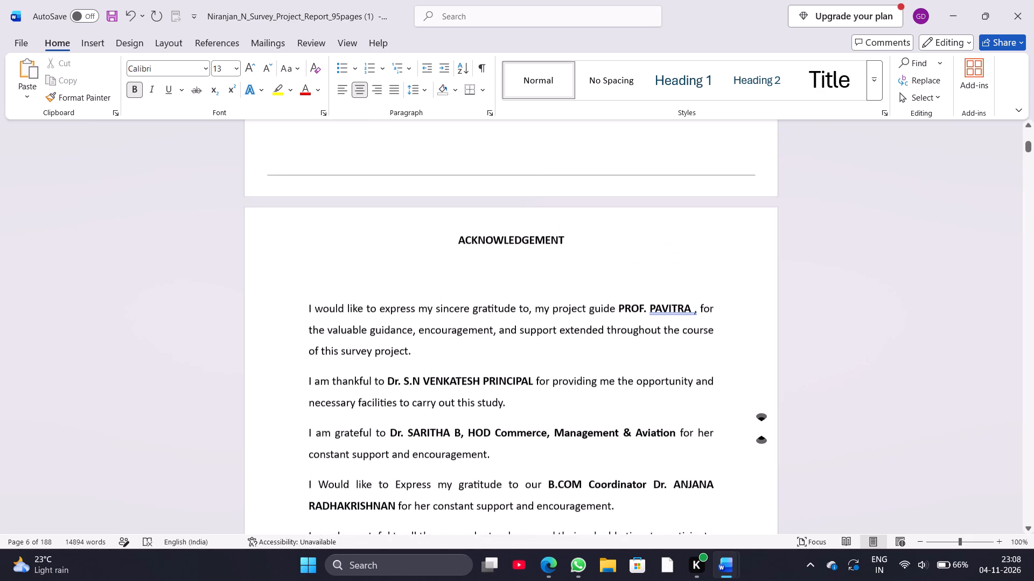
scroll(685, 434, up, 6)
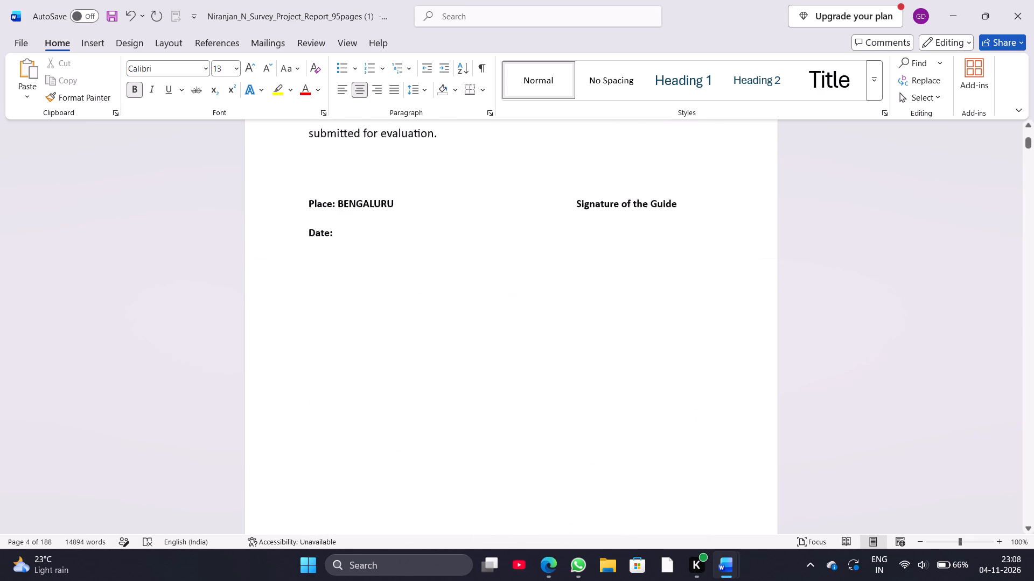
scroll(685, 434, up, 2)
scroll(685, 434, down, 12)
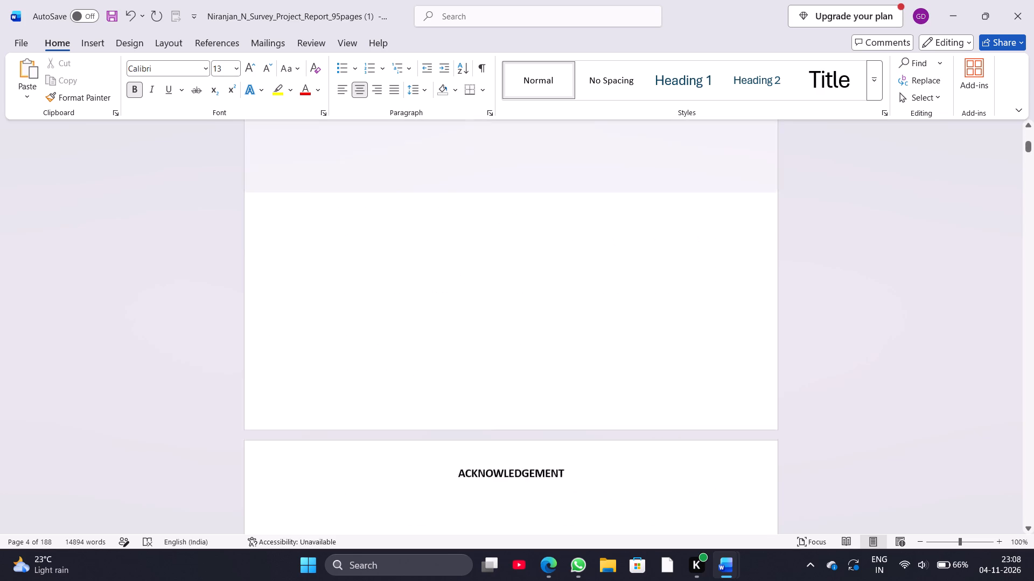
scroll(685, 434, down, 17)
scroll(685, 434, down, 20)
scroll(685, 434, down, 20)
scroll(685, 434, down, 4)
scroll(685, 434, up, 3)
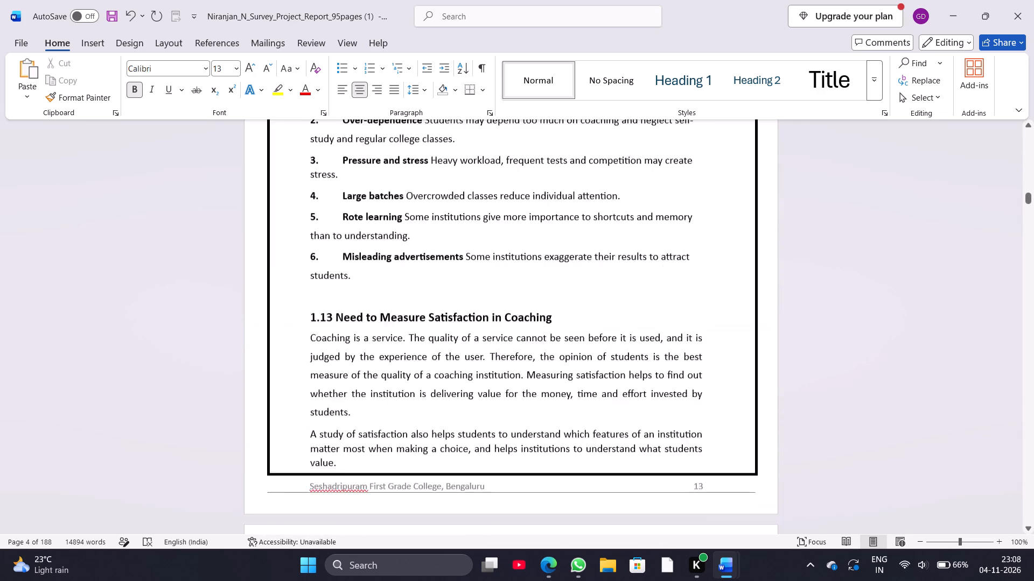
scroll(685, 434, up, 17)
scroll(685, 434, up, 4)
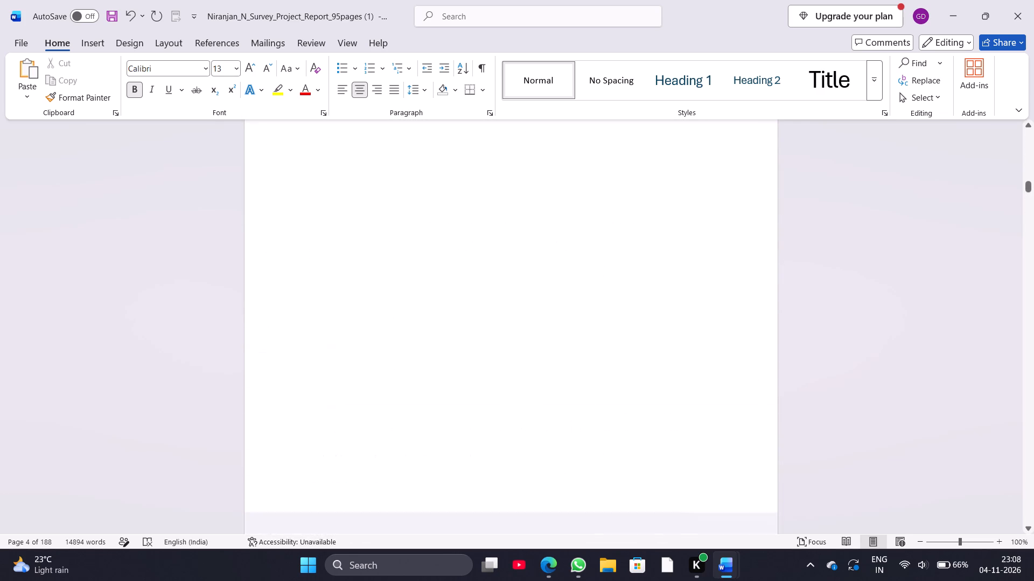
scroll(685, 434, up, 11)
scroll(544, 438, up, 20)
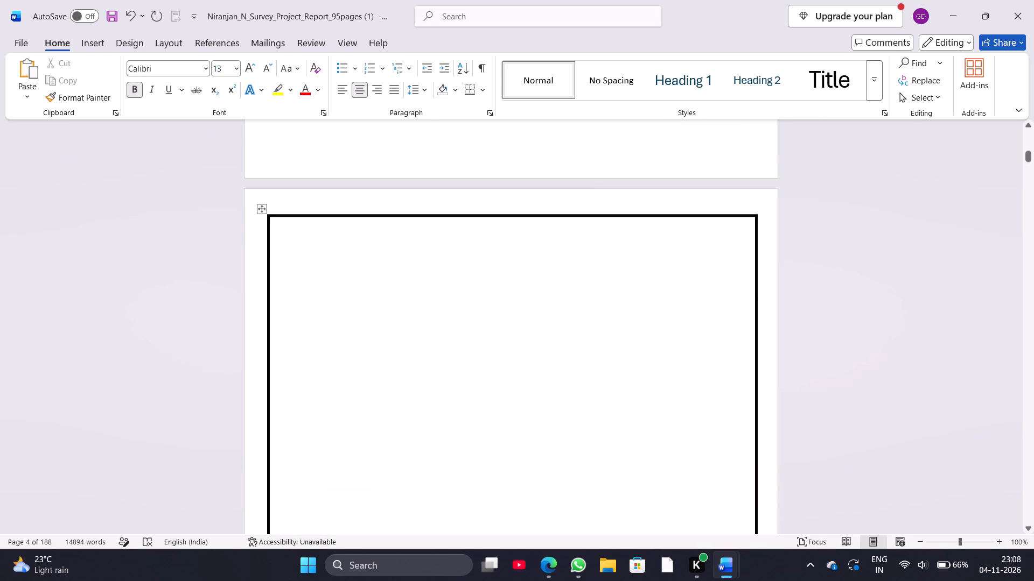
scroll(544, 438, up, 12)
scroll(544, 438, up, 19)
scroll(544, 438, down, 2)
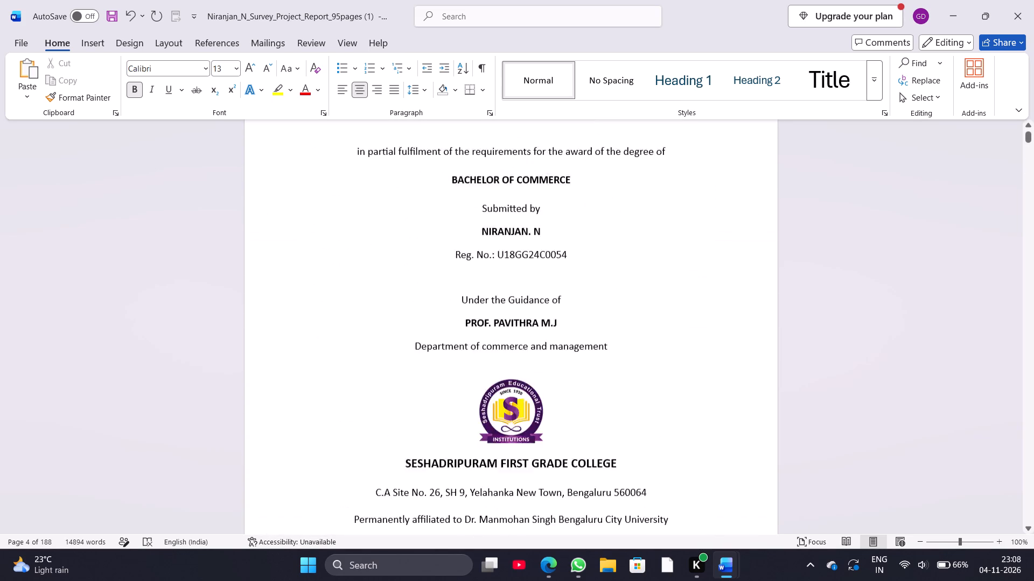
scroll(544, 438, down, 12)
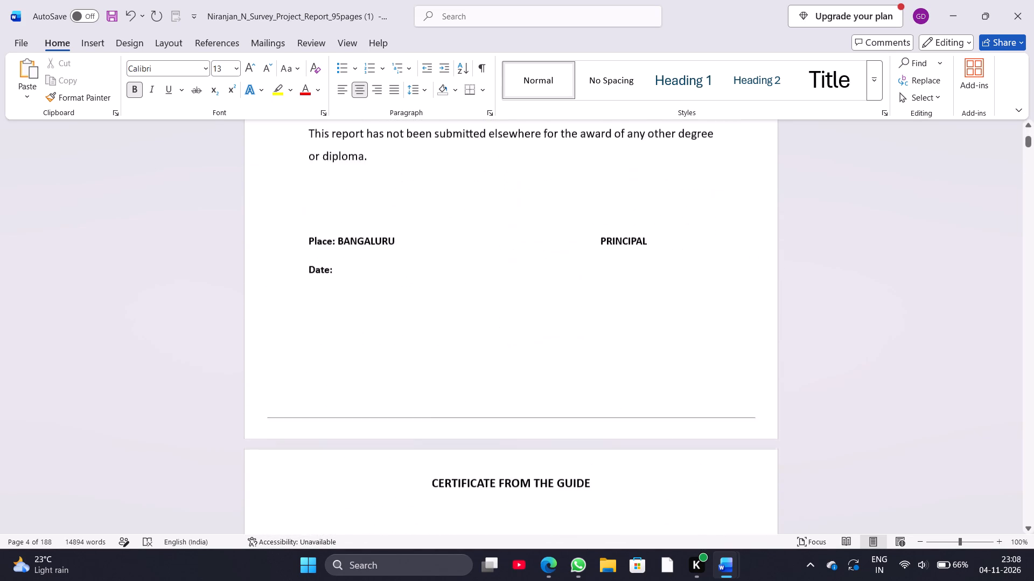
scroll(544, 438, down, 7)
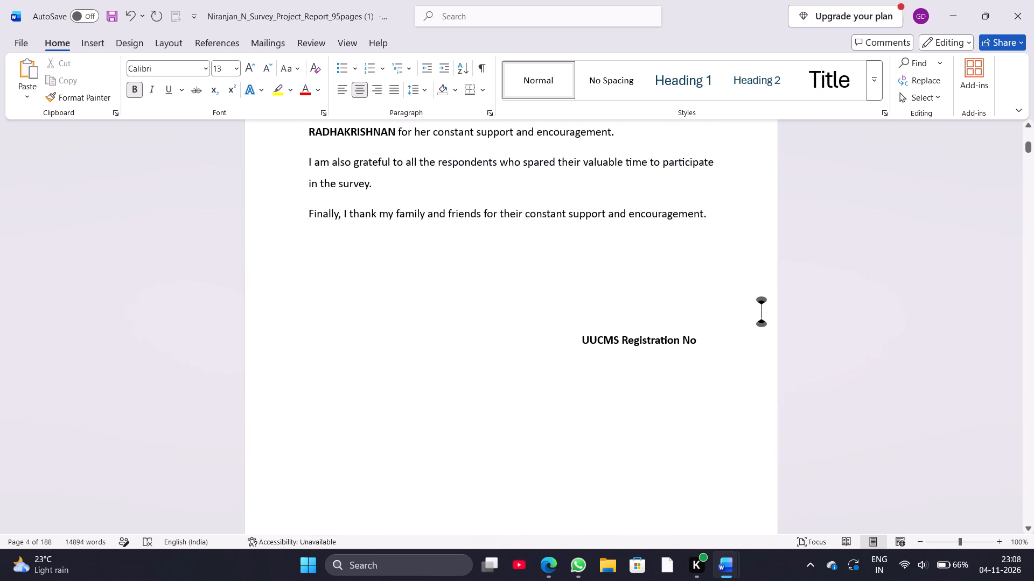
scroll(544, 438, up, 2)
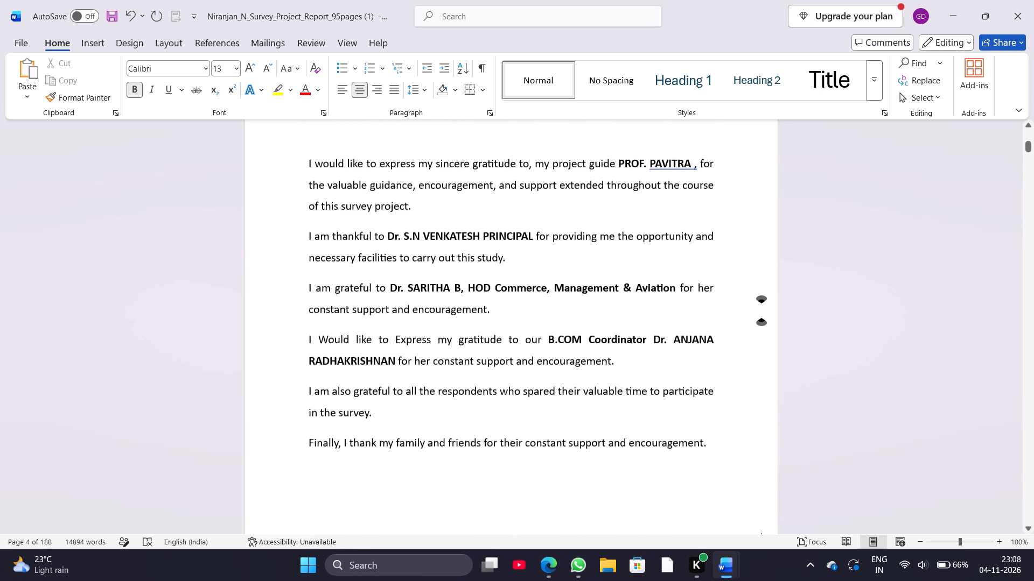
scroll(544, 438, up, 4)
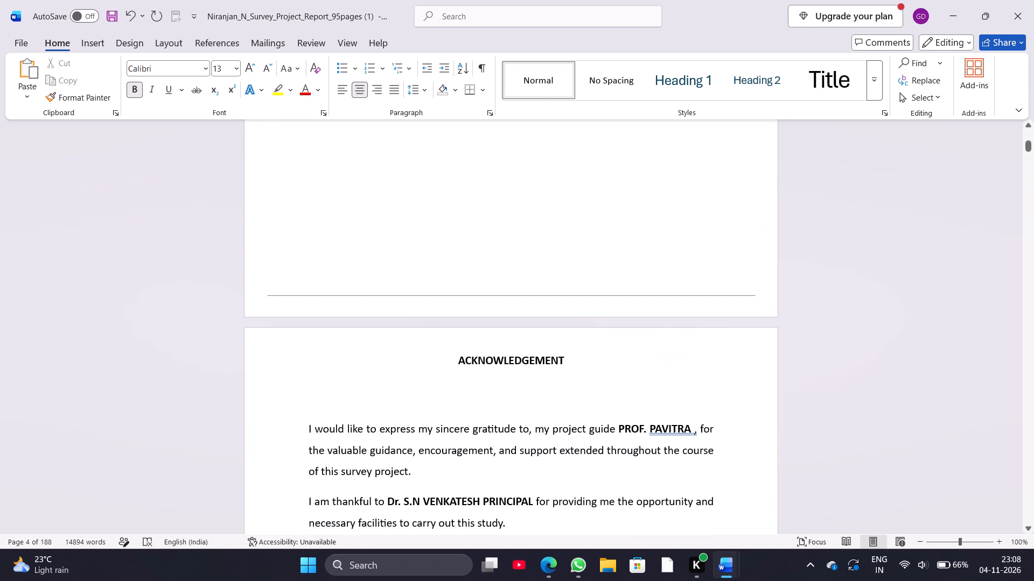
scroll(544, 438, down, 4)
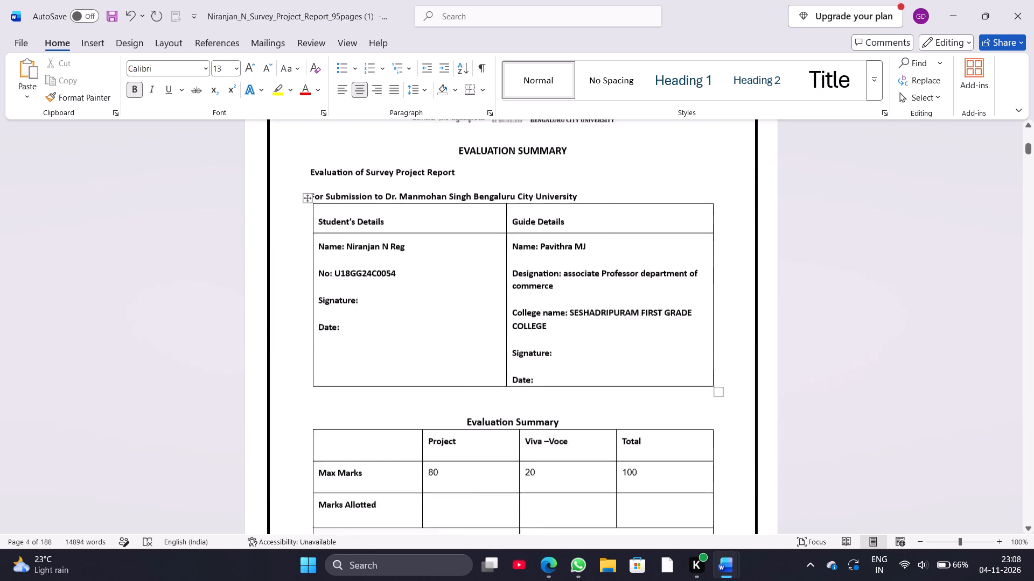
scroll(544, 438, down, 1)
scroll(544, 438, up, 5)
scroll(544, 438, down, 1)
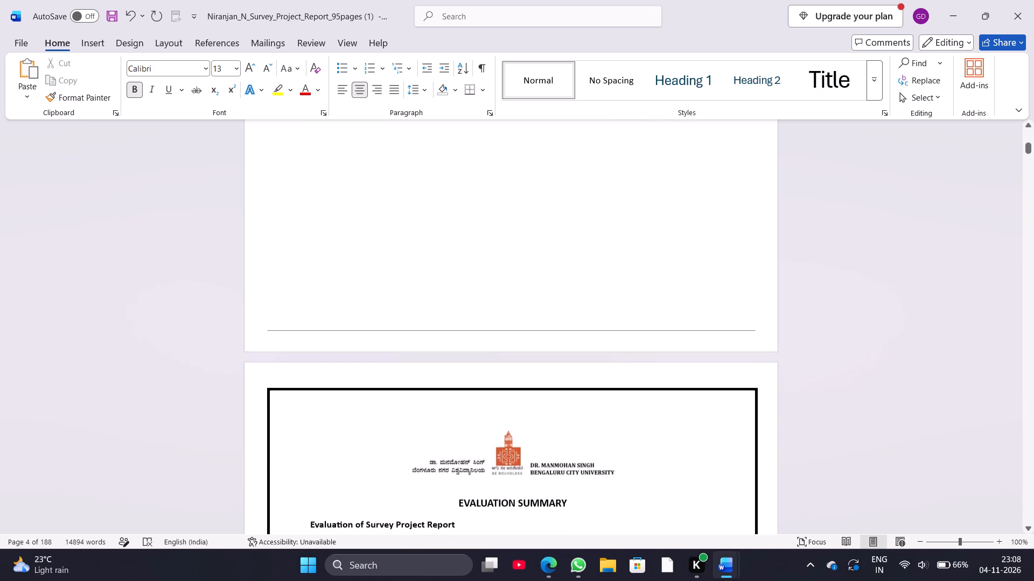
scroll(544, 438, down, 2)
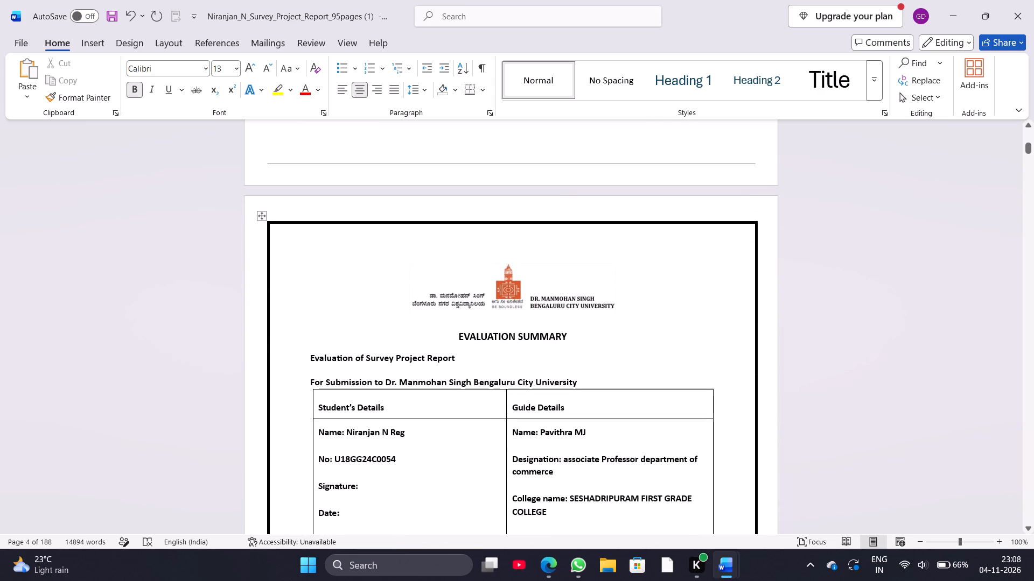
Delete the university logo and the "EVALUATION SUMMARY" heading from the bordered evaluation page.
click(449, 322)
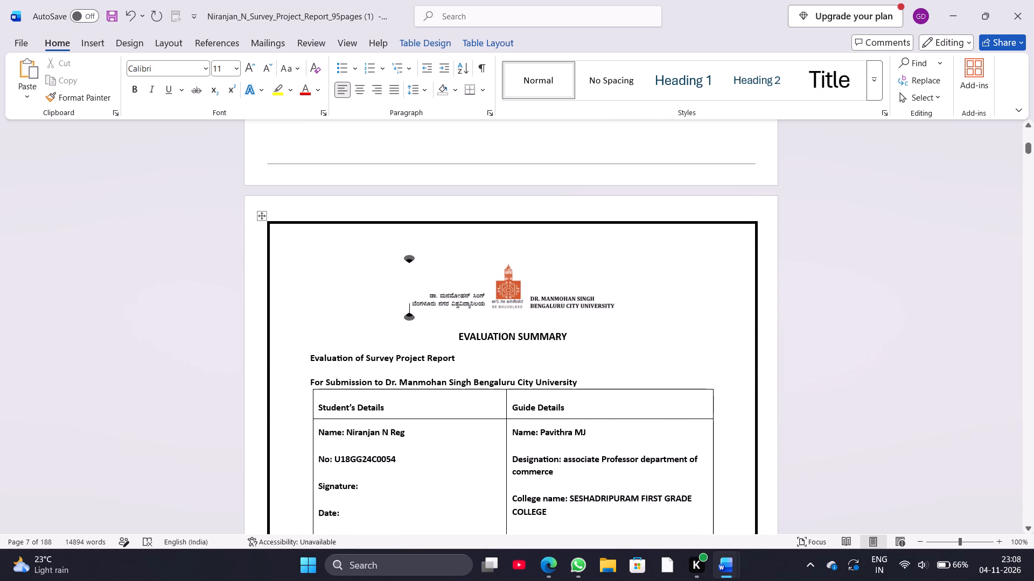
key(Delete)
key(Delete)
key(Delete)
key(Delete)
key(Delete)
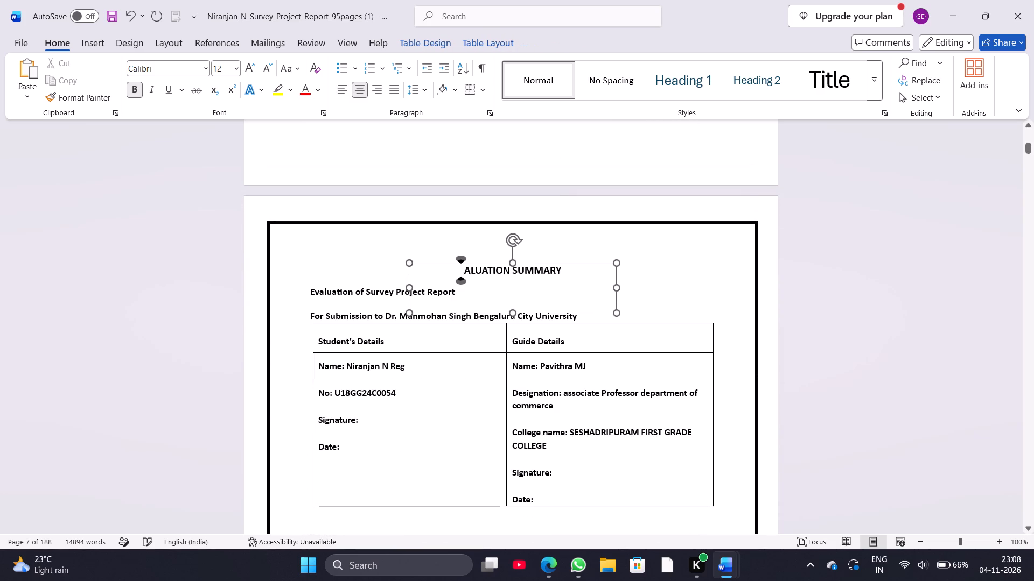
key(Delete)
key(Delete)
key(Delete)
key(Delete)
key(Delete)
key(Delete)
key(Delete)
key(Delete)
key(Delete)
key(Delete)
key(Delete)
key(Delete)
key(Delete)
key(Delete)
key(Delete)
key(Delete)
key(Delete)
key(Delete)
key(Delete)
key(Delete)
key(Delete)
key(Delete)
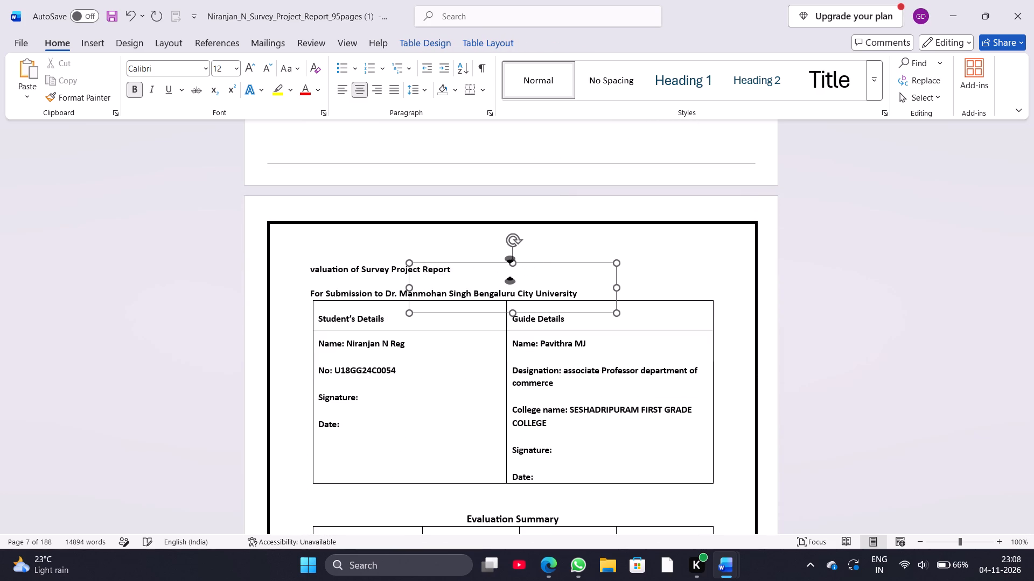
Delete the "Evaluation of Survey Project Report" and submission lines together with the student and guide details table.
key(Delete)
key(Delete)
key(Delete)
key(Delete)
key(Delete)
key(Delete)
key(Delete)
key(Delete)
key(Delete)
key(Delete)
key(Delete)
key(Delete)
key(Delete)
key(Delete)
key(Delete)
key(Delete)
key(Delete)
key(Delete)
key(Delete)
key(Delete)
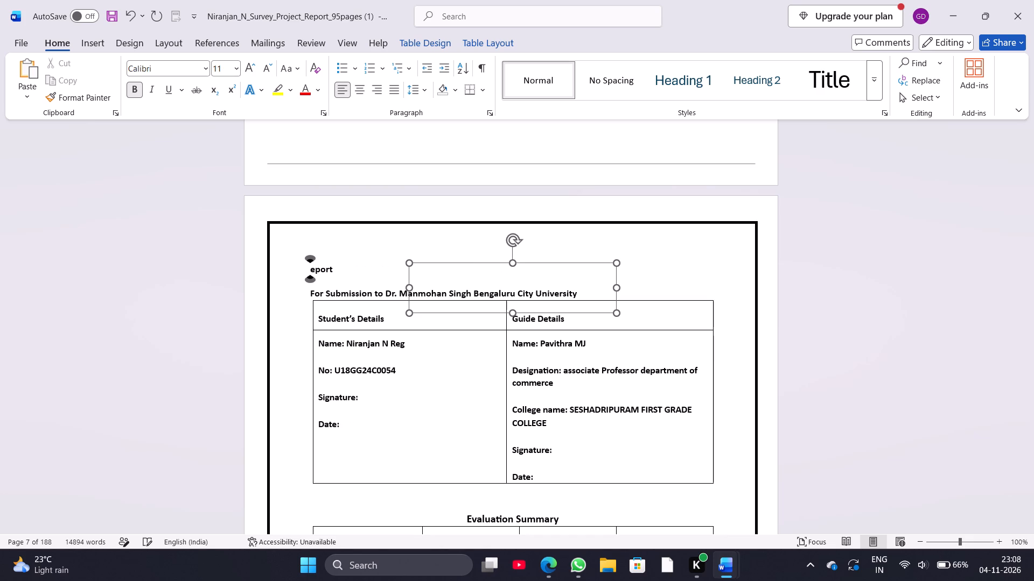
click(310, 270)
drag(310, 270, 606, 466)
key(Delete)
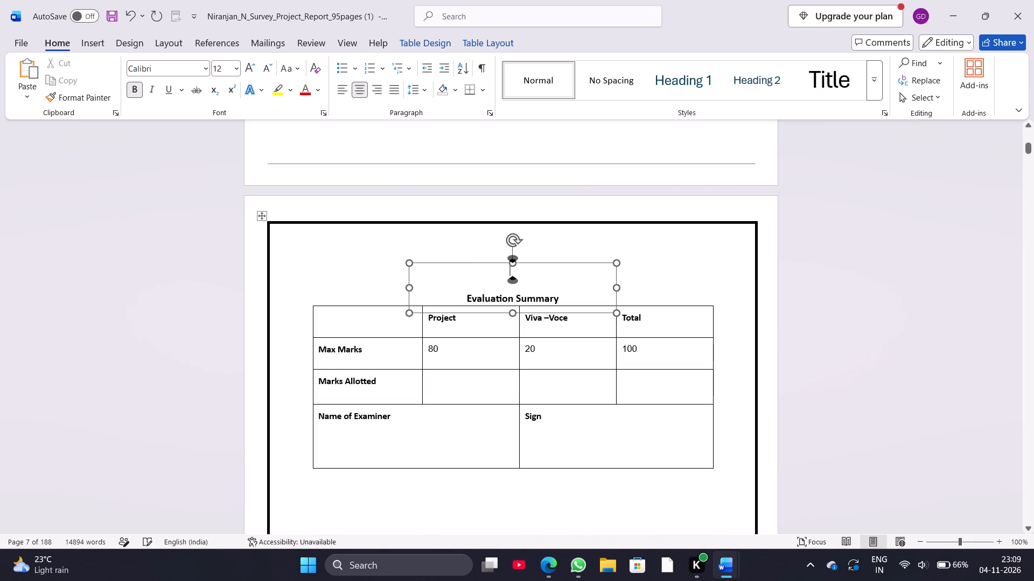
Delete the "Evaluation Summary" title and the blank space above the marks table.
key(Delete)
key(Delete)
key(Delete)
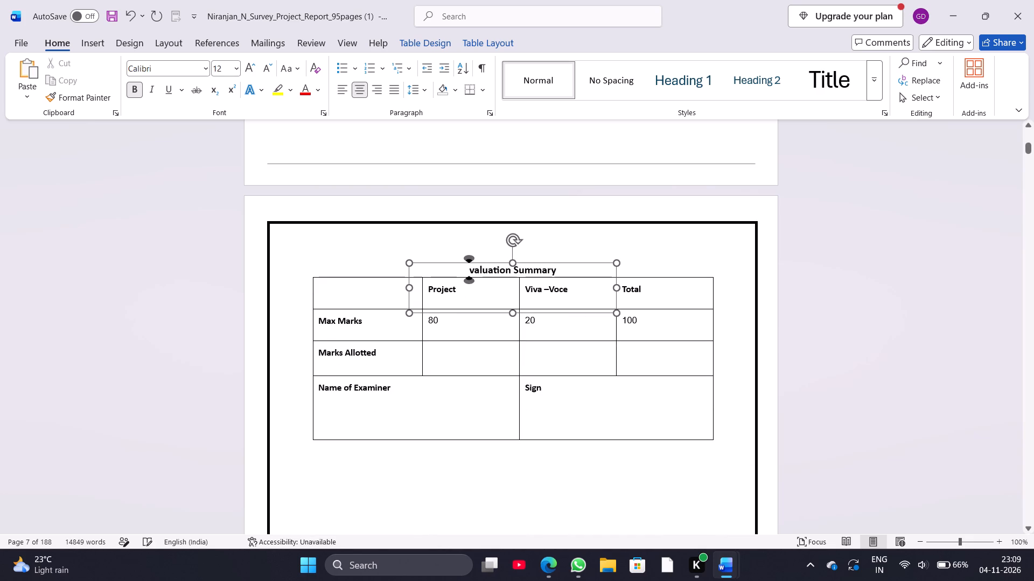
key(Delete)
key(Delete)
key(Delete)
key(Delete)
key(Delete)
key(Delete)
key(Delete)
key(Delete)
key(Delete)
key(Delete)
key(Delete)
key(Delete)
key(Delete)
key(Delete)
key(Delete)
key(Delete)
key(Delete)
key(Delete)
key(Delete)
key(Delete)
key(Delete)
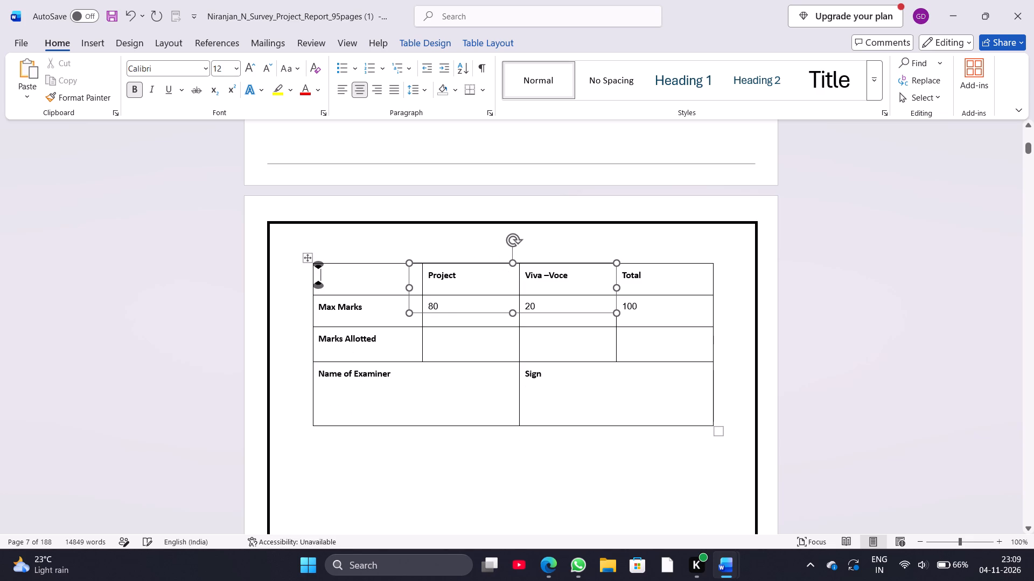
Clear all the text from the cells of the evaluation marks table.
drag(320, 270, 619, 446)
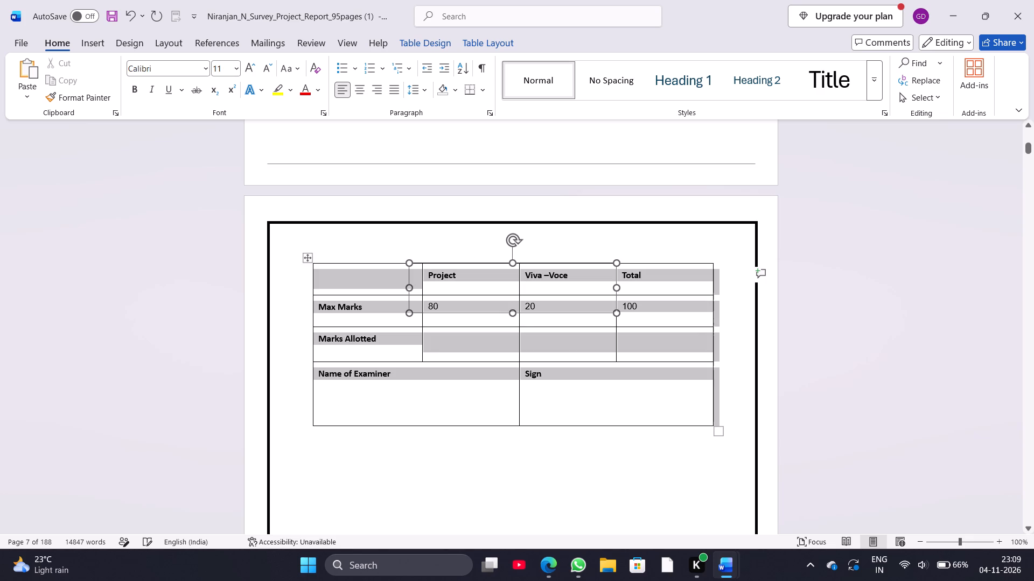
drag(619, 446, 619, 444)
key(Delete)
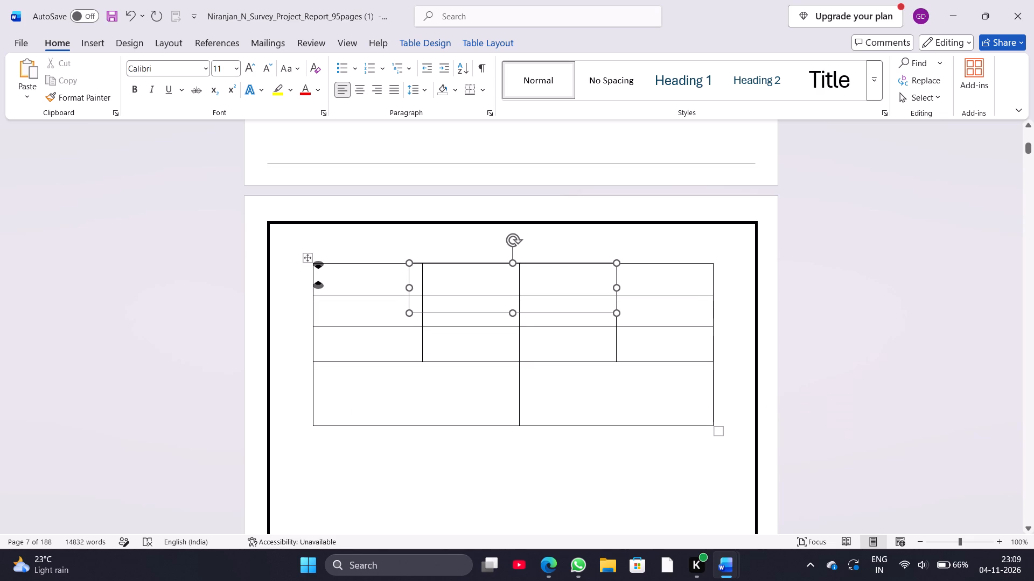
Delete all rows of the emptied marks table on the evaluation page.
scroll(430, 339, up, 1)
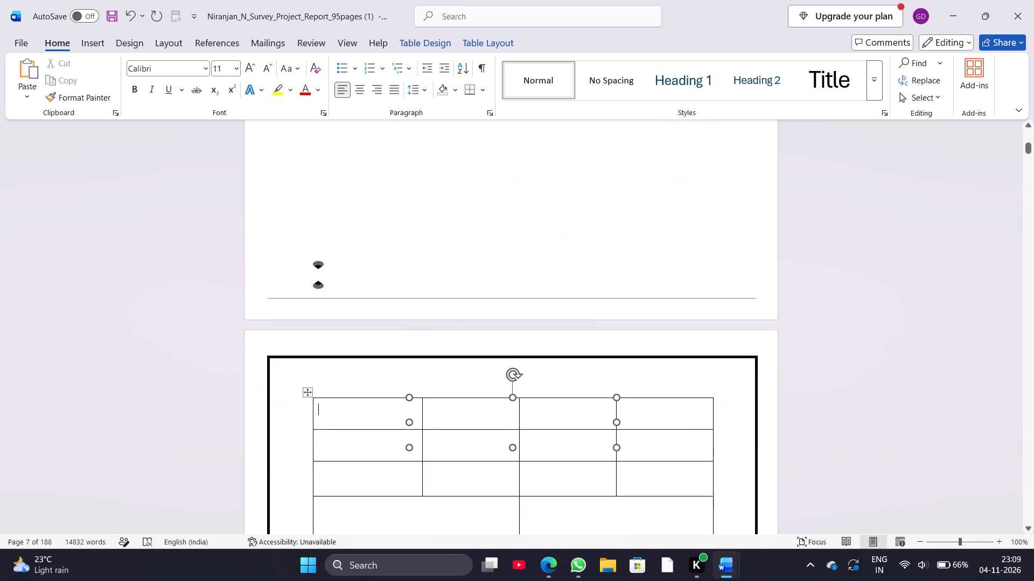
scroll(430, 339, up, 1)
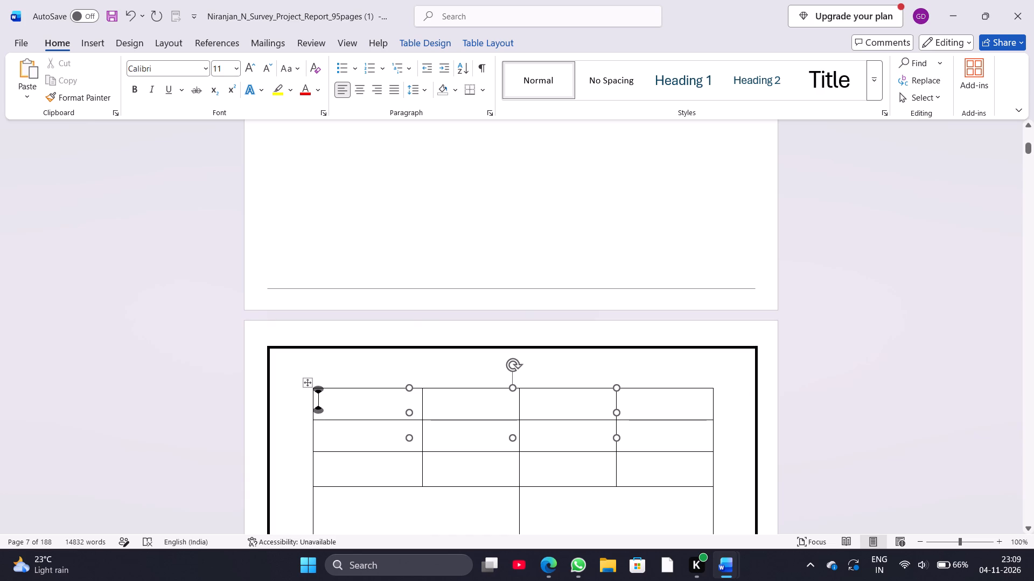
double_click(374, 384)
key(Delete)
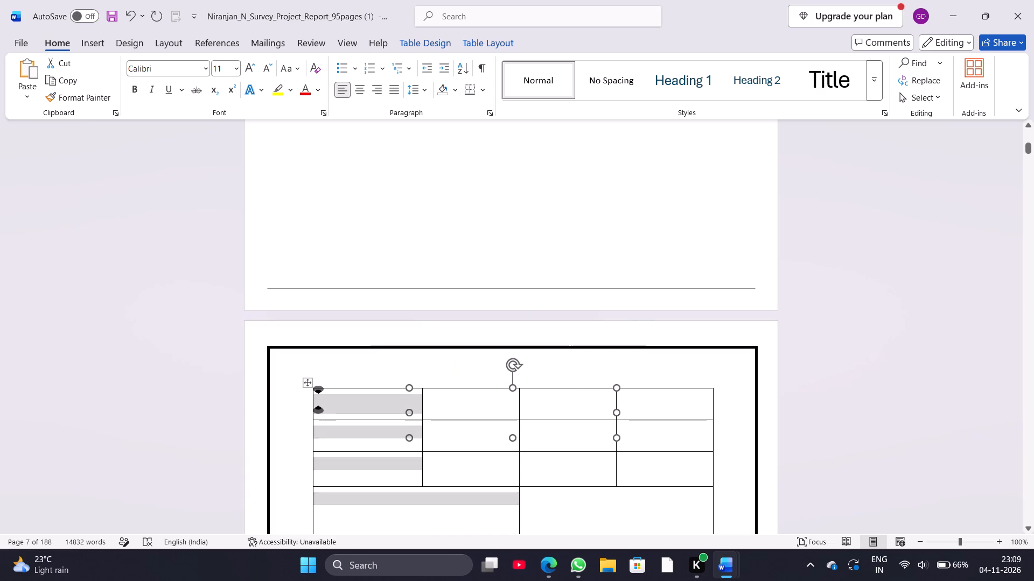
key(Delete)
scroll(374, 384, down, 1)
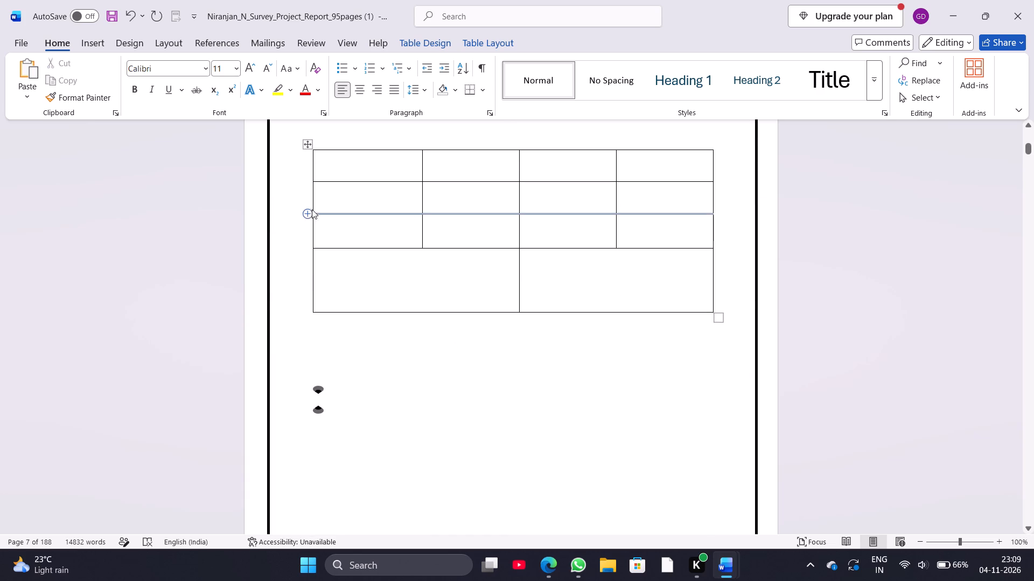
drag(328, 161, 595, 305)
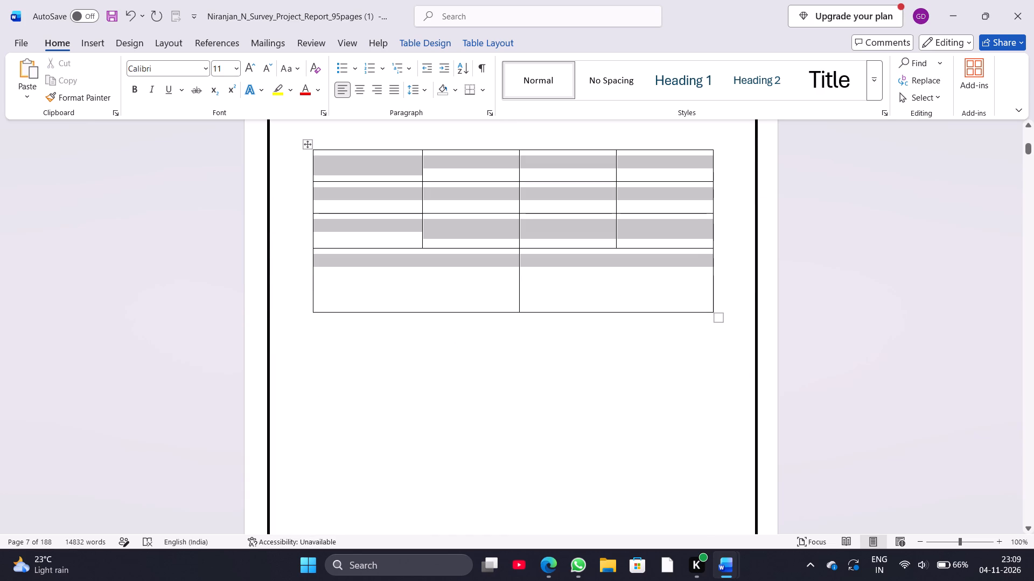
click(811, 273)
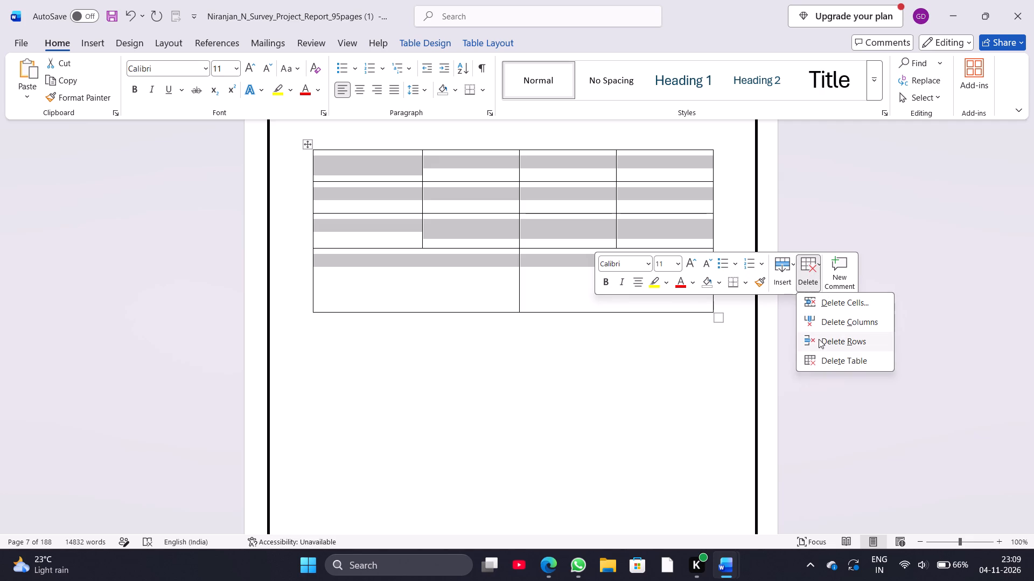
click(819, 339)
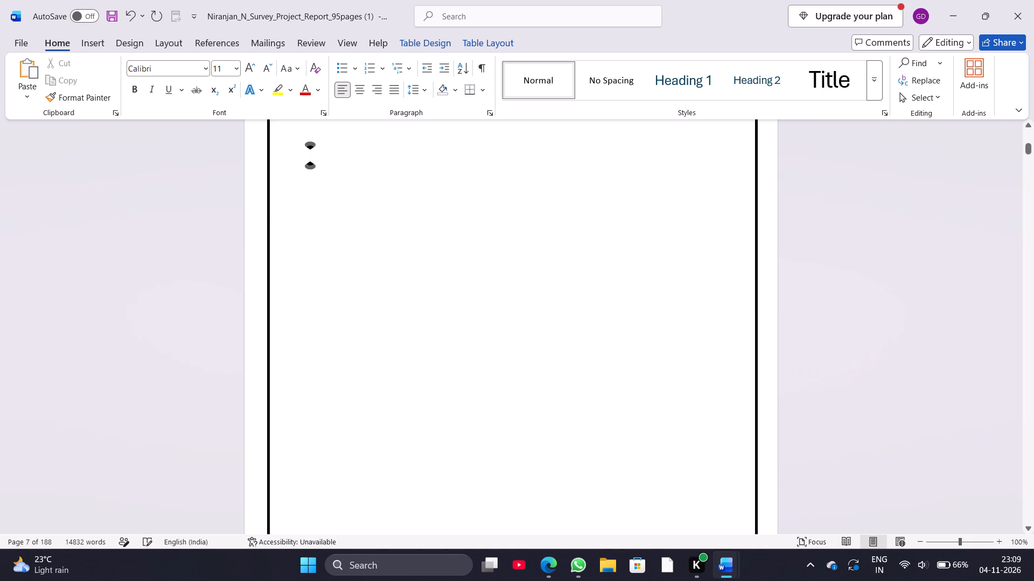
scroll(591, 375, up, 6)
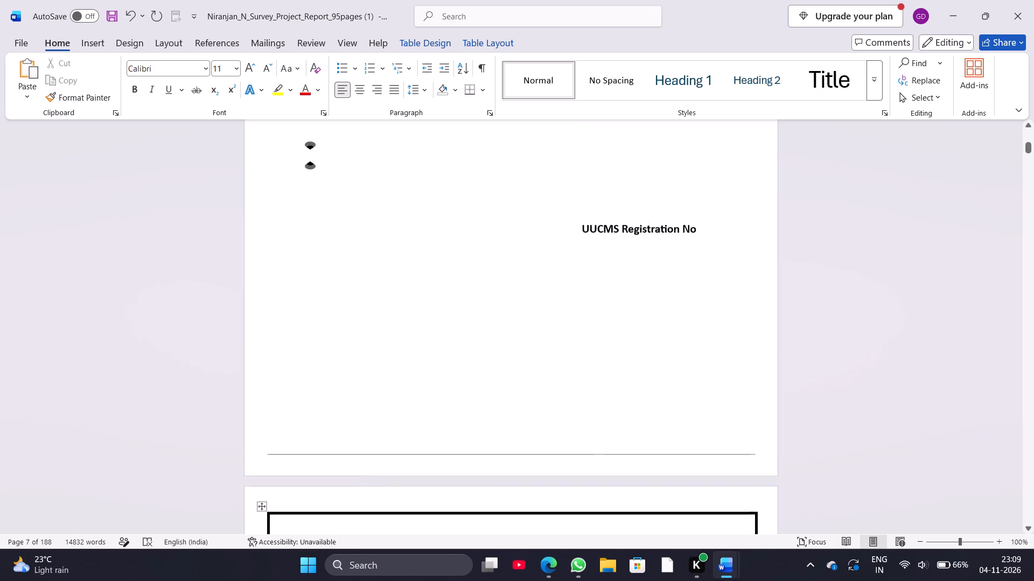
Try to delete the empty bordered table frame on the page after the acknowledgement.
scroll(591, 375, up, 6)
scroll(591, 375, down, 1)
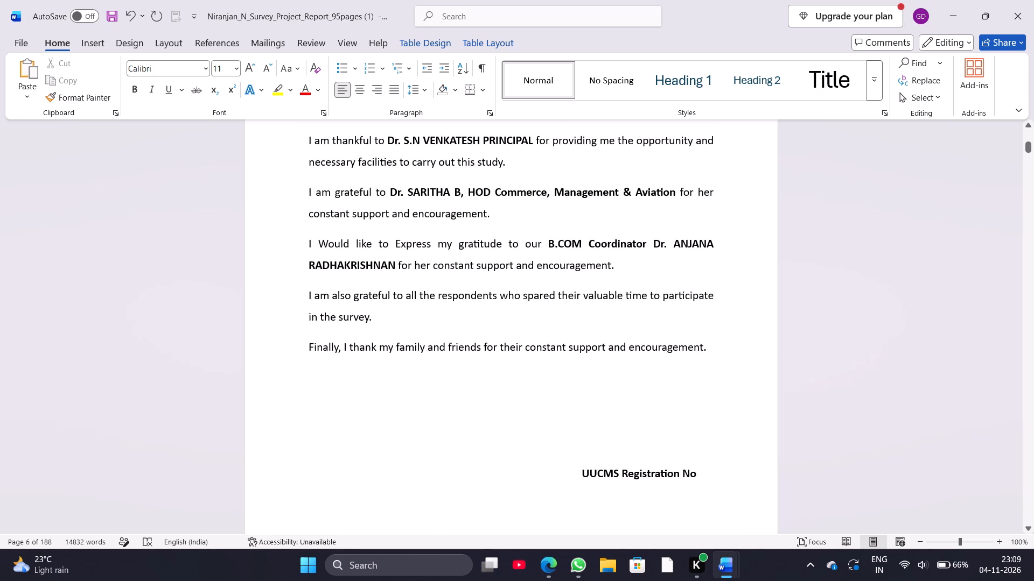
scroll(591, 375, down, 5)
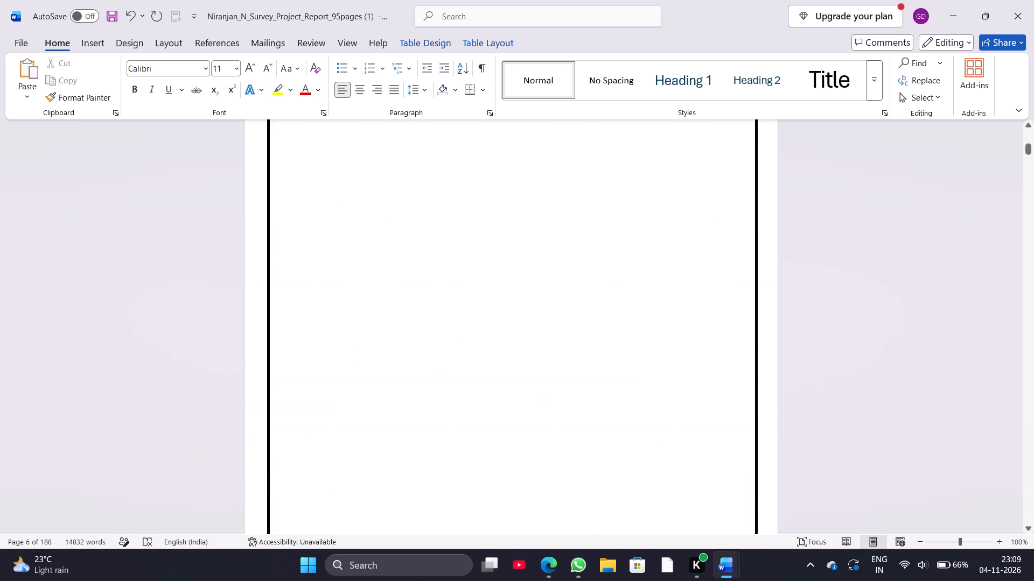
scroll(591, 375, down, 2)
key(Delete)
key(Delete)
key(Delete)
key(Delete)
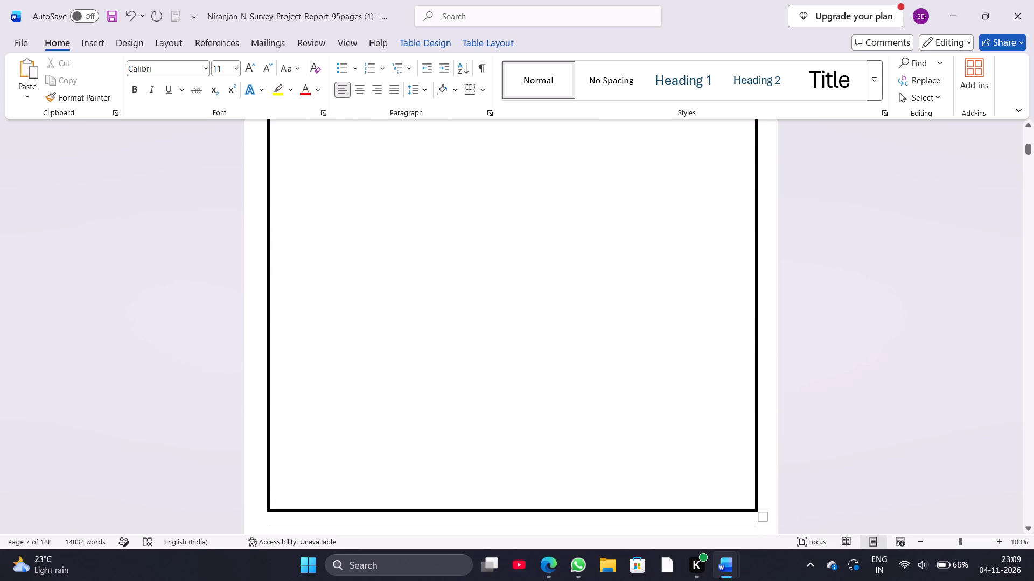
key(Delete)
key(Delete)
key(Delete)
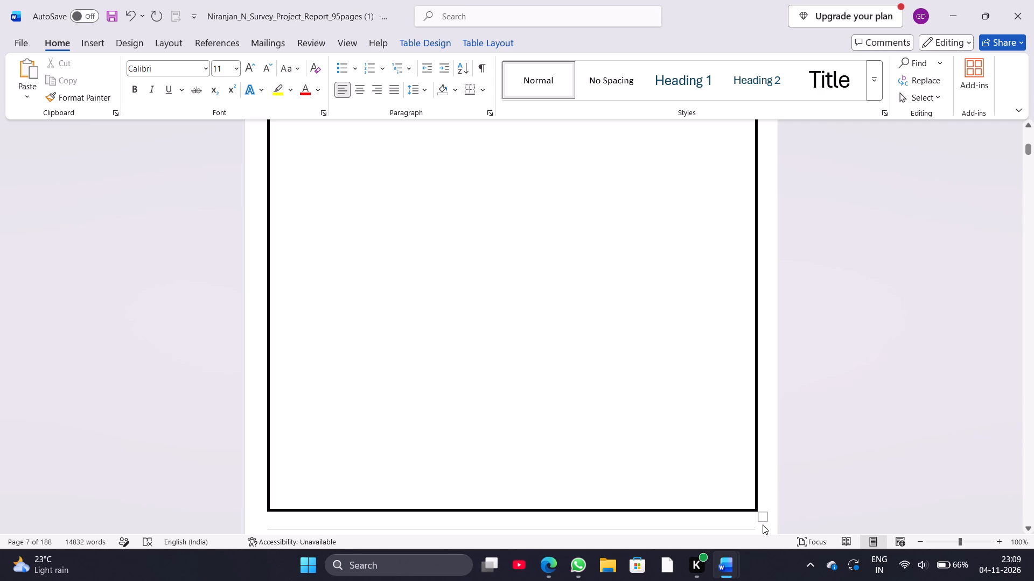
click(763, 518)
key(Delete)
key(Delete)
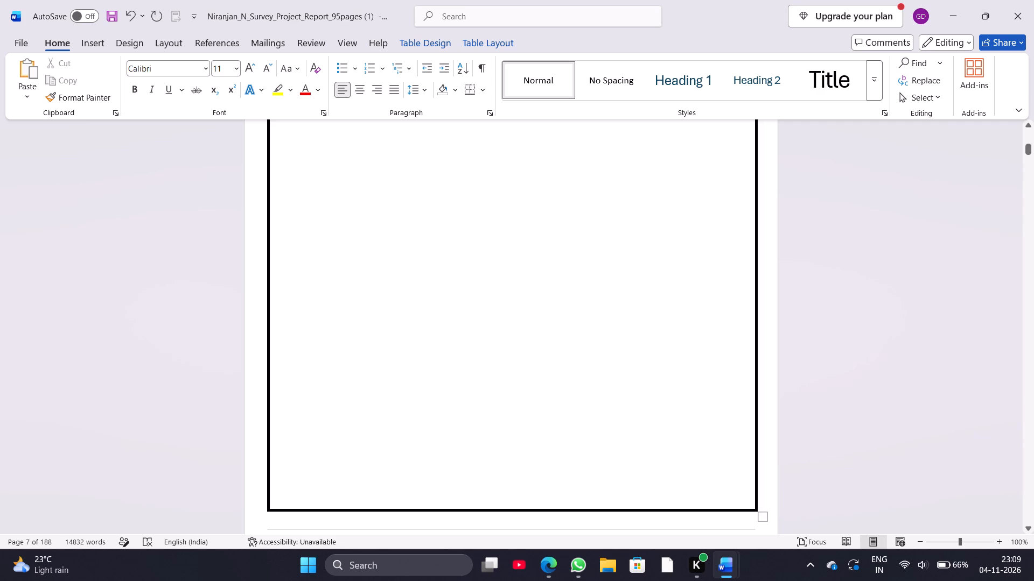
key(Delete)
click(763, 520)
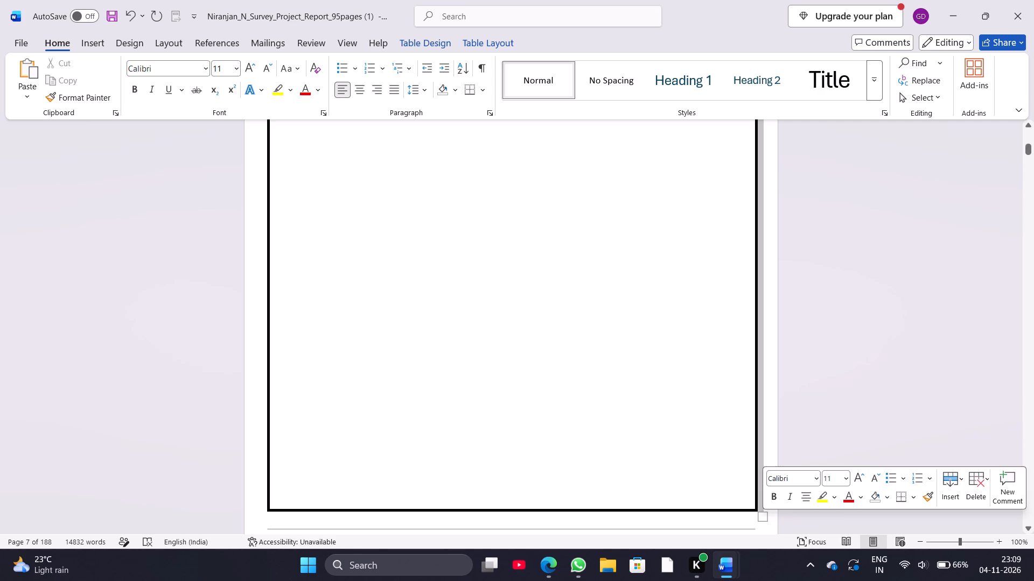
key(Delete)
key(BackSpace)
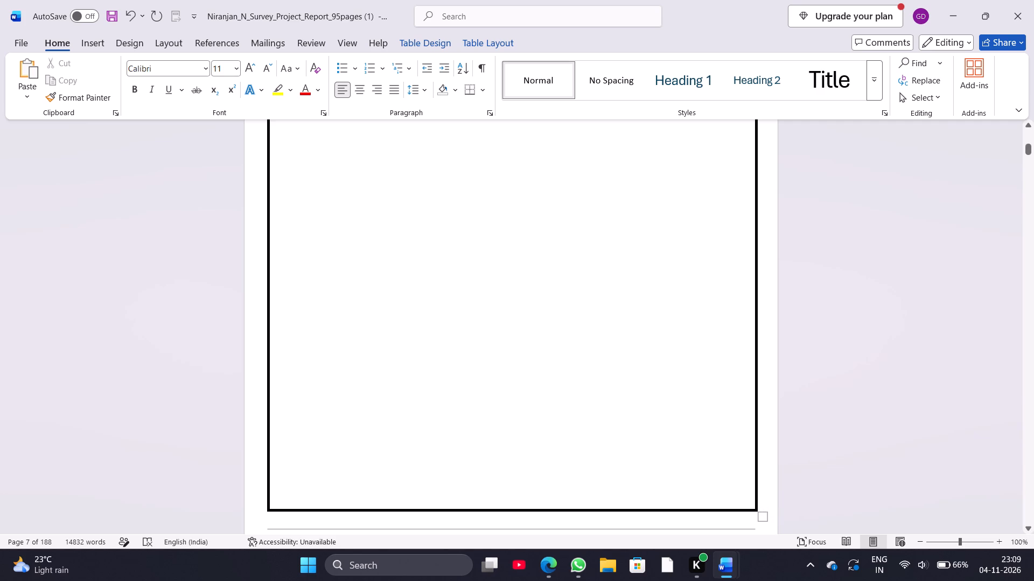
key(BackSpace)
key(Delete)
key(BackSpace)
Shrink the empty bordered table frame after the acknowledgement in both width and height.
drag(758, 513, 707, 454)
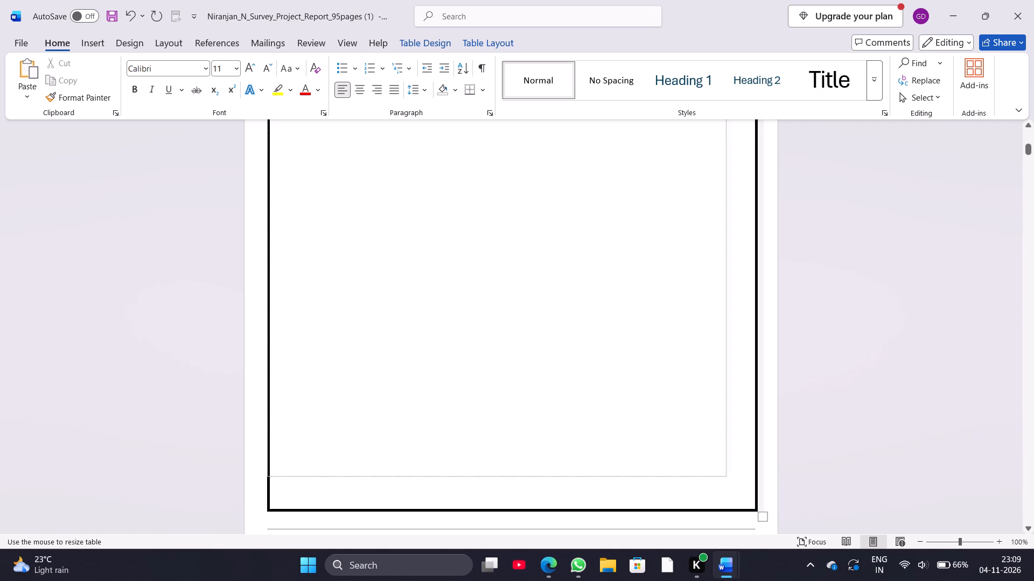
drag(707, 454, 634, 367)
Delete the blank lines inside the shrunken frame at the top of the page after the acknowledgement.
scroll(634, 367, up, 2)
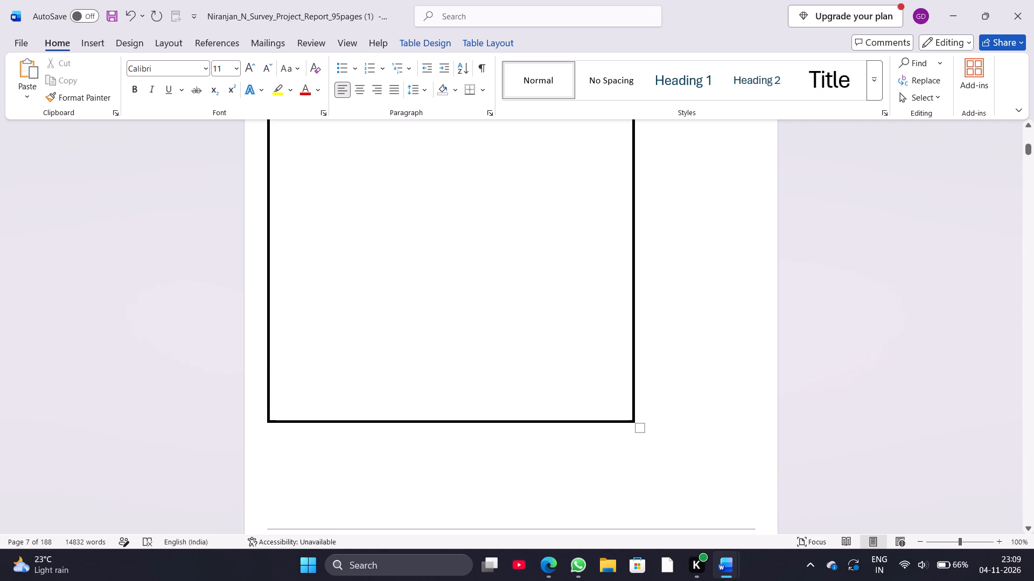
scroll(543, 344, up, 4)
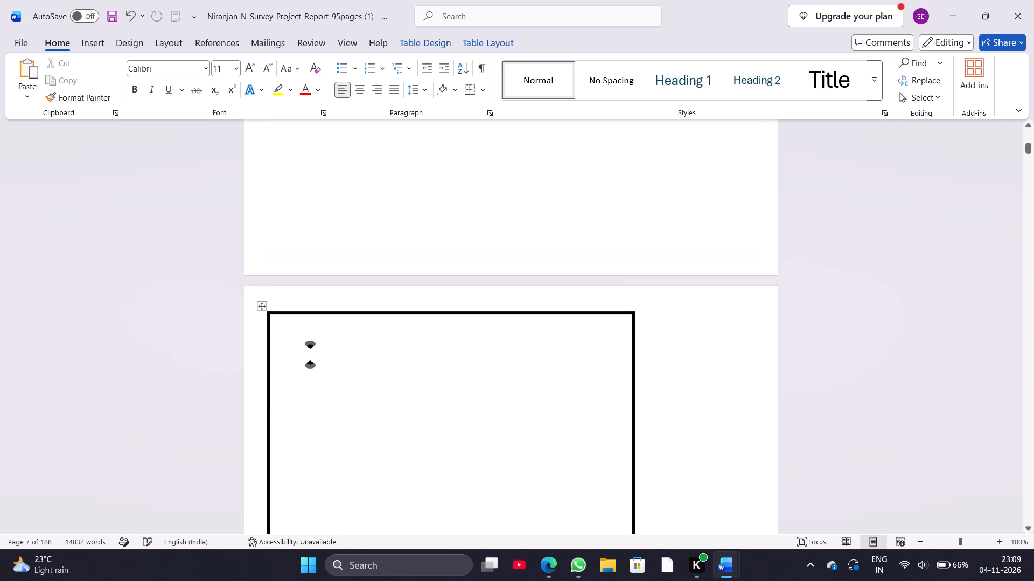
scroll(572, 353, up, 1)
click(584, 327)
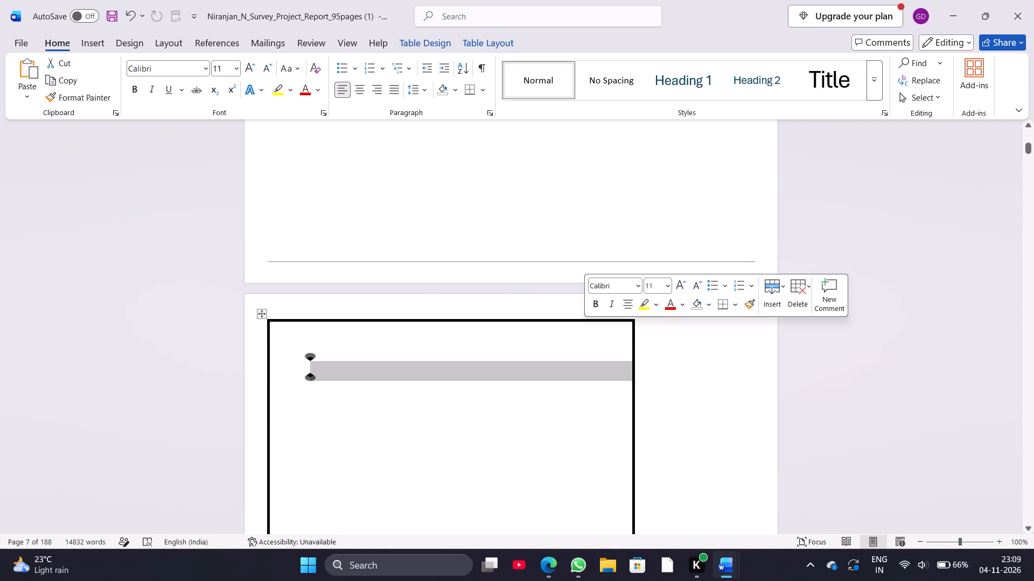
key(Delete)
key(Delete)
key(Delete)
key(Delete)
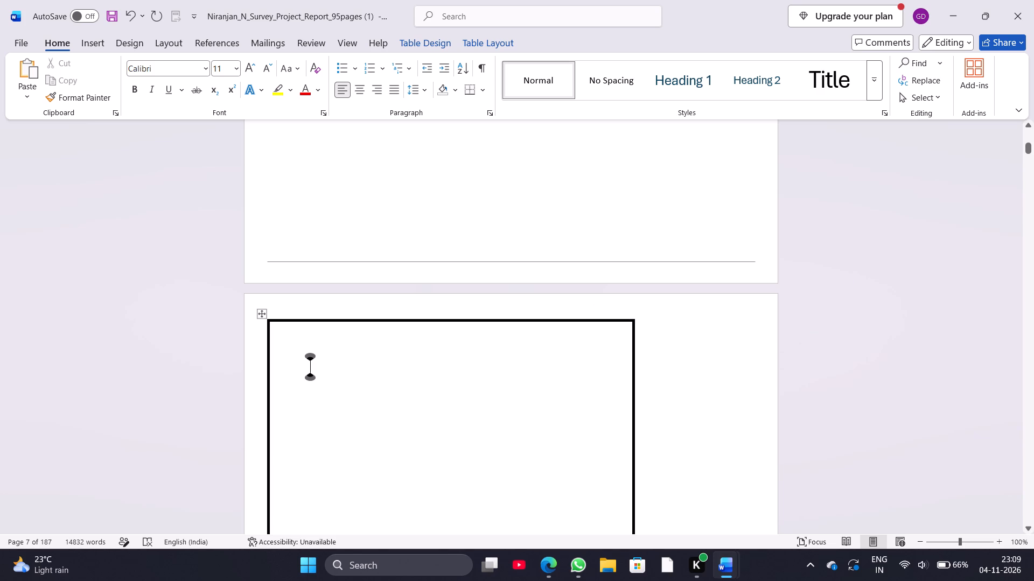
key(BackSpace)
key(Delete)
key(BackSpace)
key(Delete)
key(BackSpace)
key(Delete)
Remove the border of the shrunken empty table by applying No Border.
double_click(353, 321)
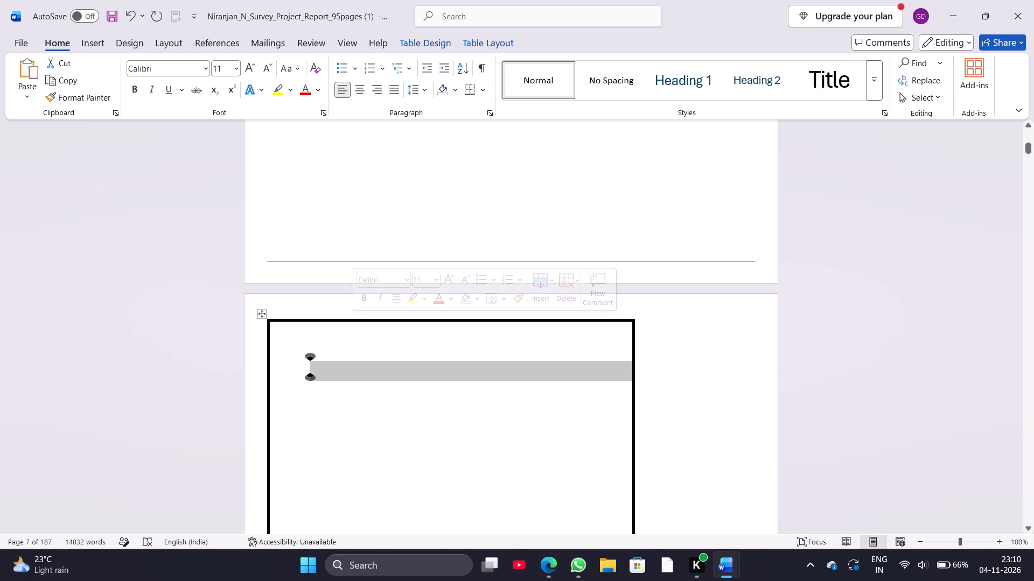
triple_click(305, 329)
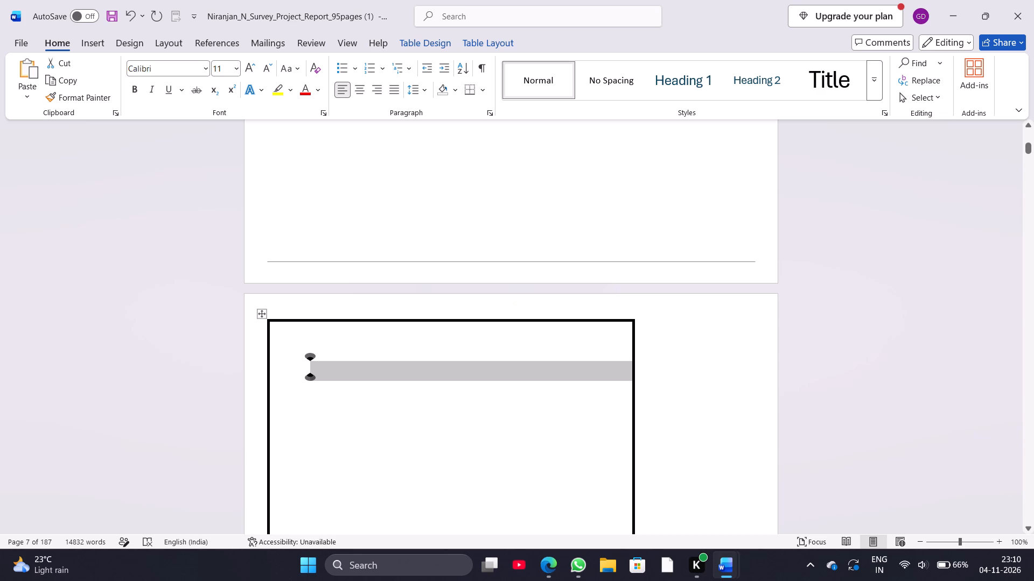
double_click(305, 329)
scroll(305, 329, down, 1)
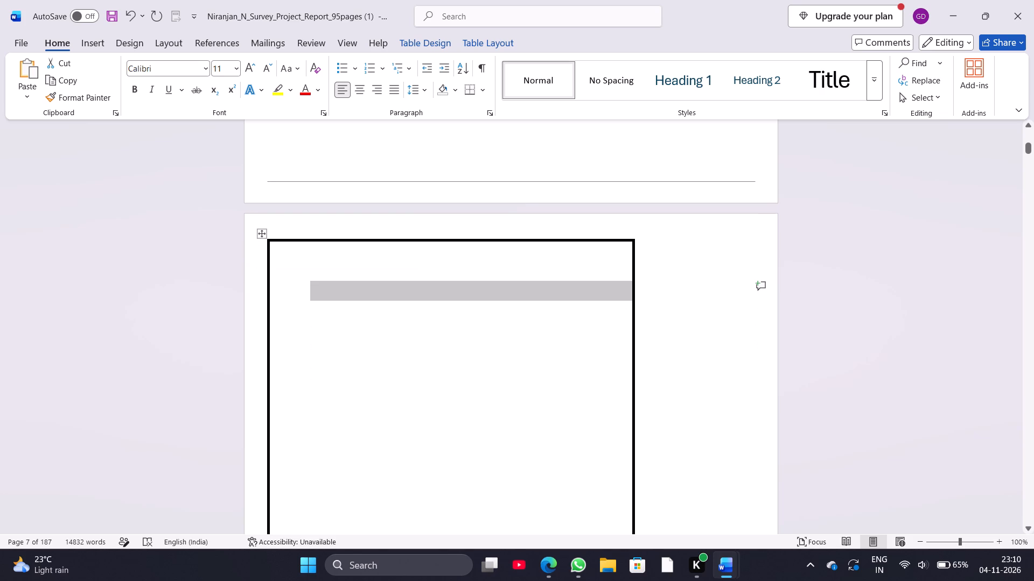
click(416, 42)
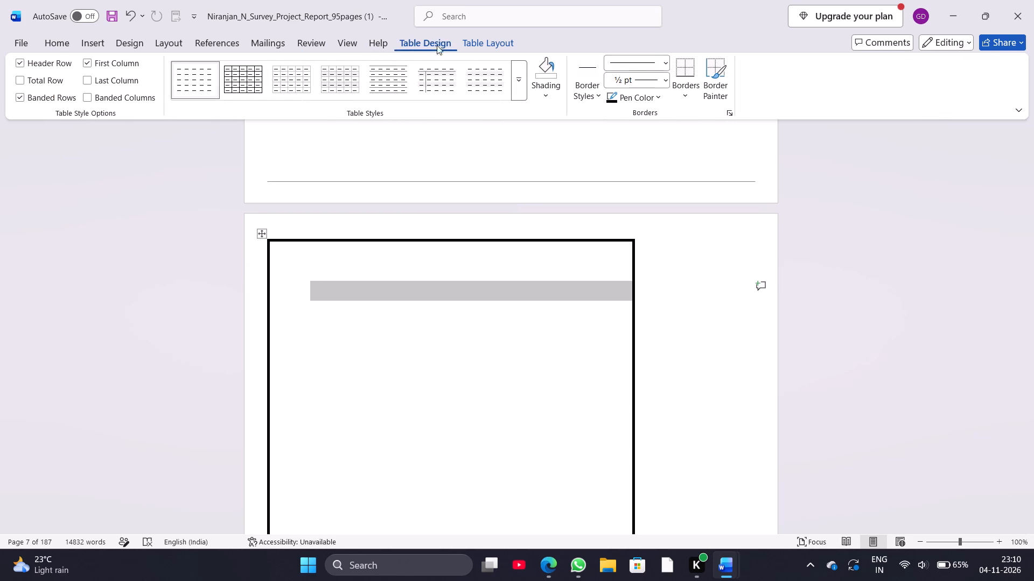
click(672, 86)
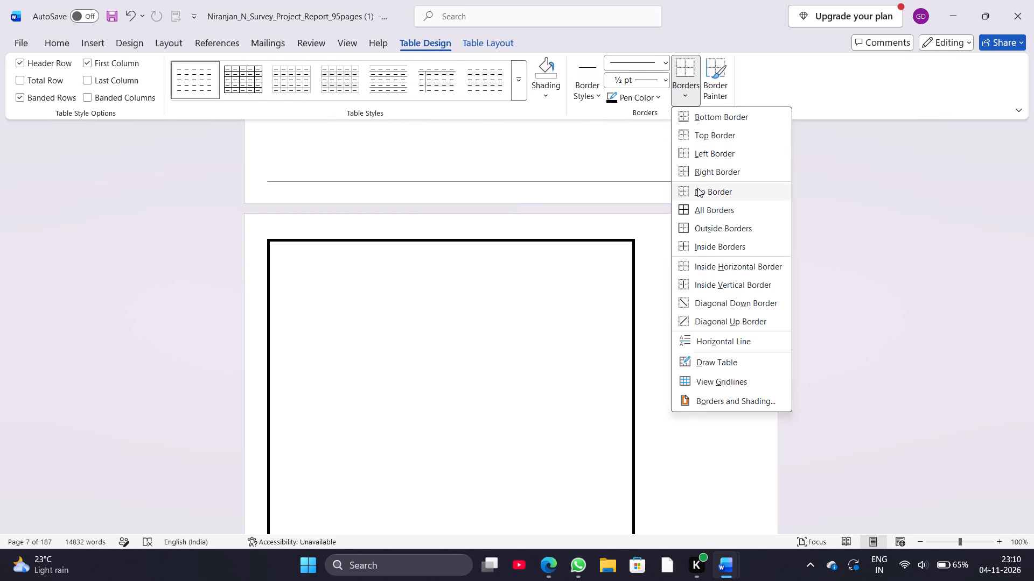
click(697, 188)
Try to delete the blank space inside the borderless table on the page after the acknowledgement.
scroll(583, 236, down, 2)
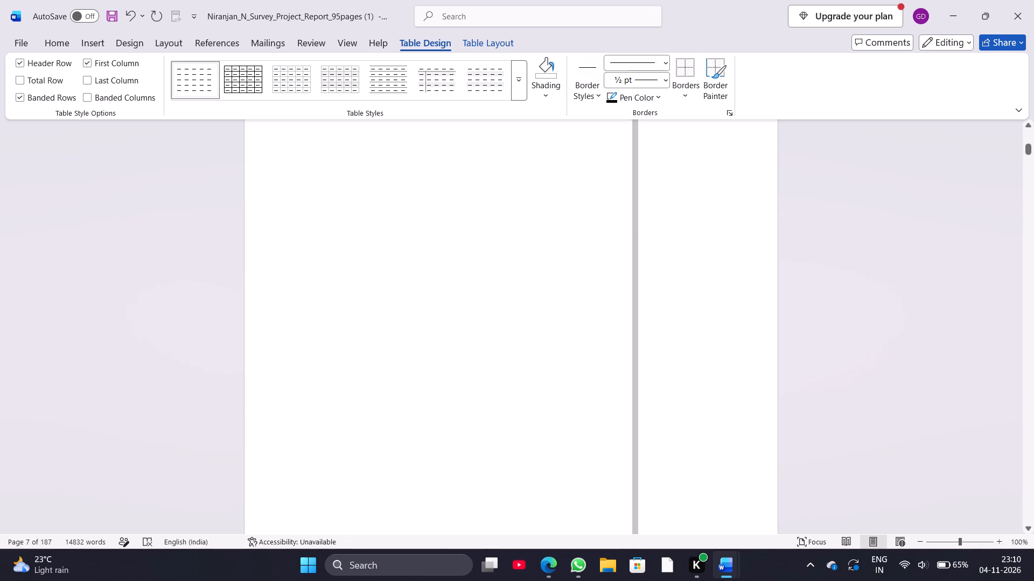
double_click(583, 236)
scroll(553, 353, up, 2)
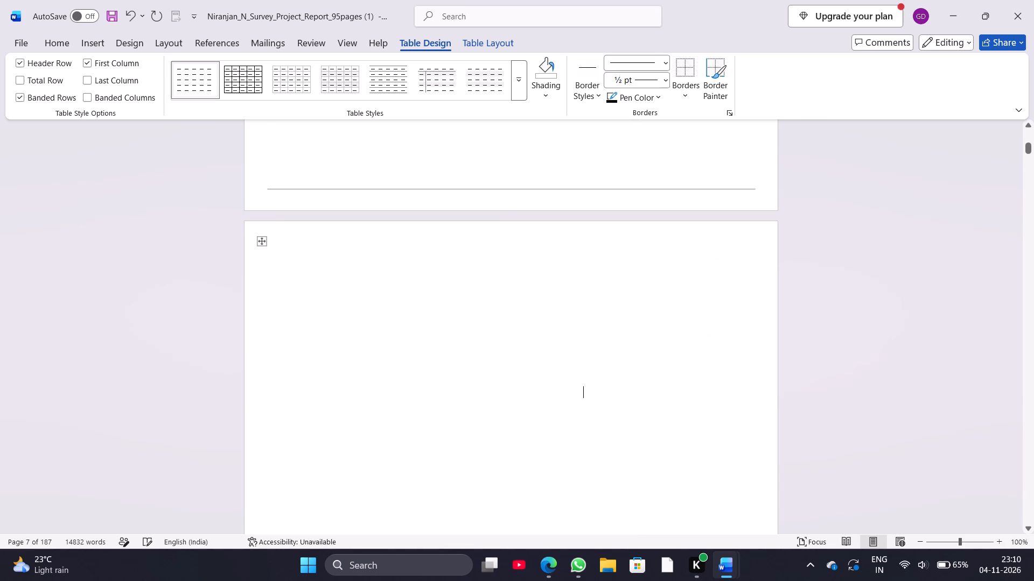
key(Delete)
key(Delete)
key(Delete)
Apply No Border to the full-width empty table frame on the page following the borderless one.
scroll(553, 353, up, 5)
scroll(553, 353, down, 4)
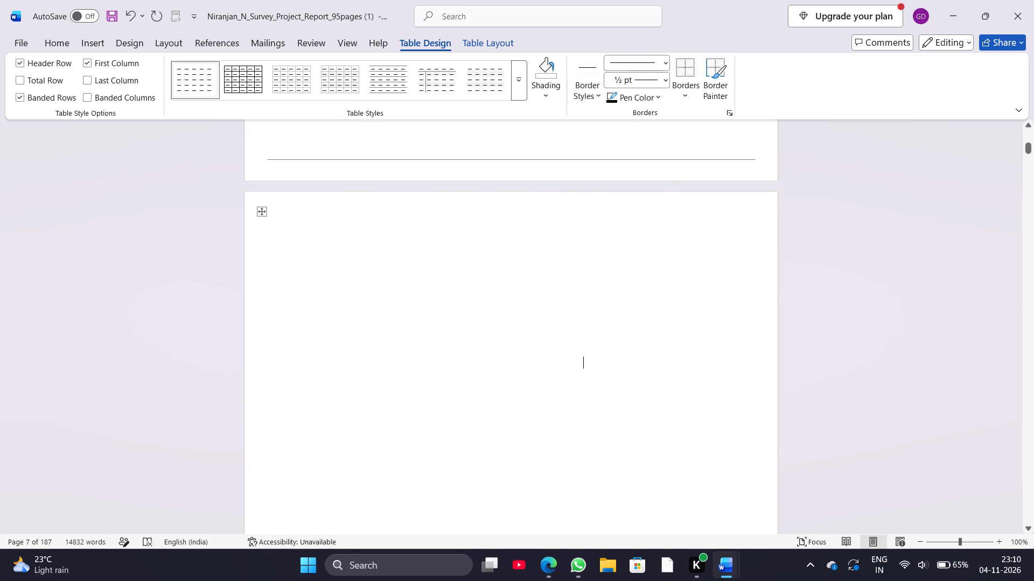
scroll(553, 353, down, 6)
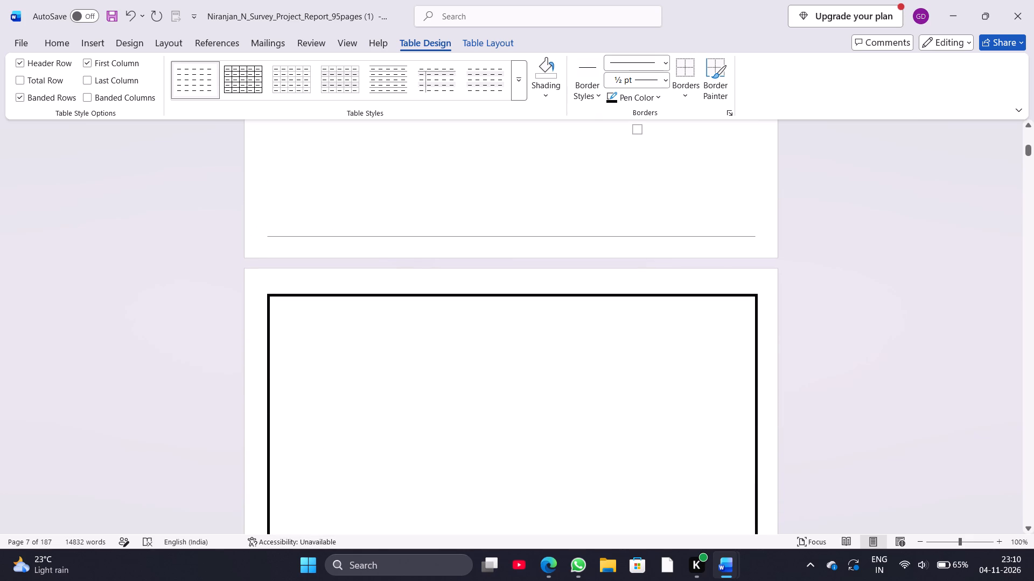
click(551, 350)
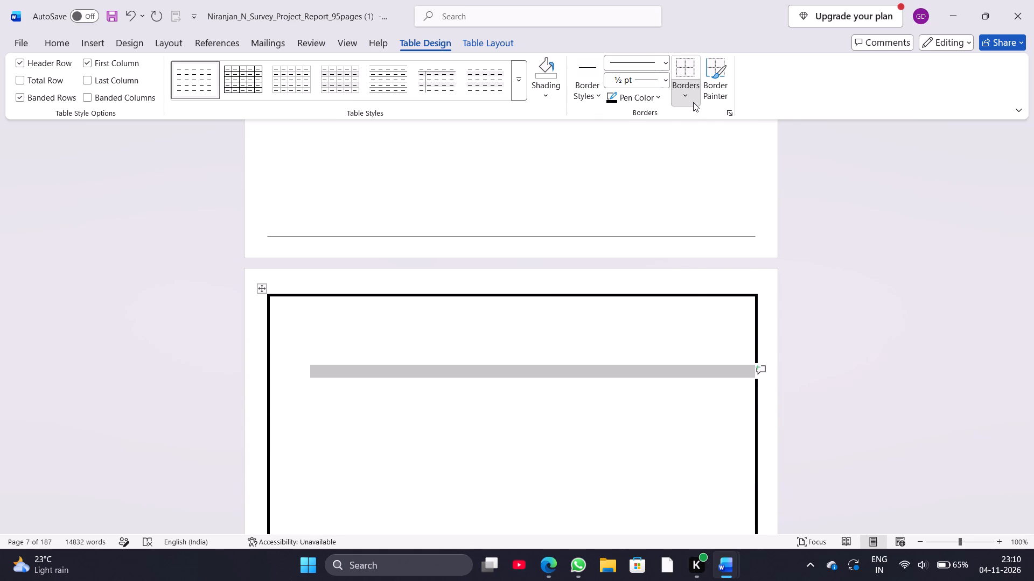
click(693, 102)
click(707, 193)
Apply No Border to the empty table frame on the second page after the shrunken table's page.
scroll(607, 271, down, 10)
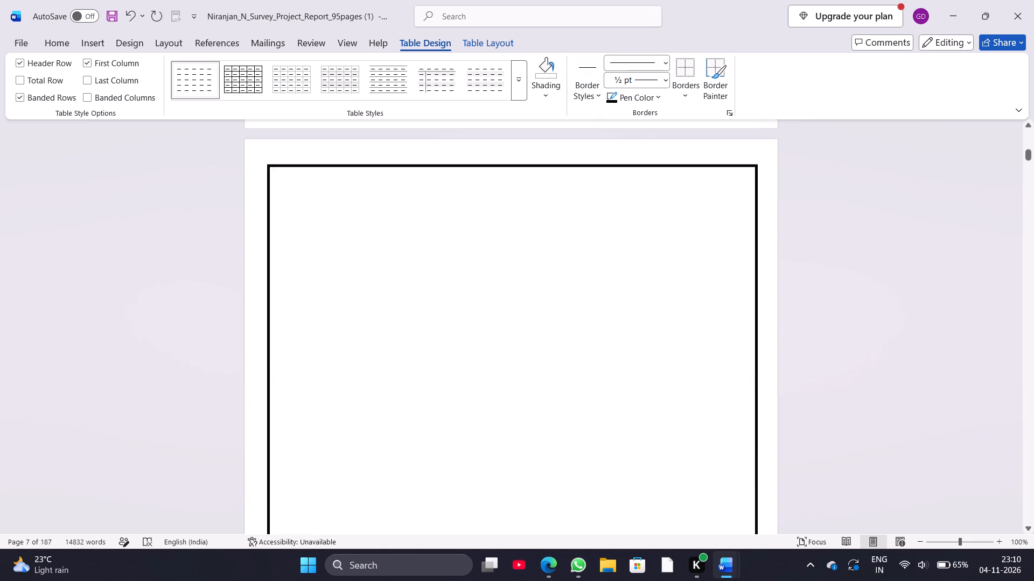
scroll(607, 271, down, 1)
click(607, 271)
click(682, 101)
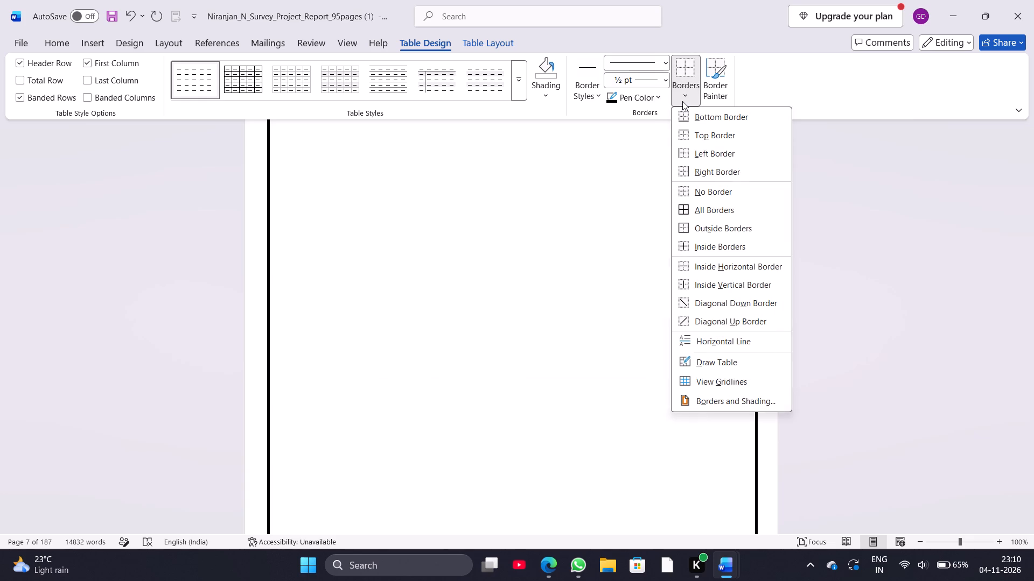
drag(702, 192, 670, 223)
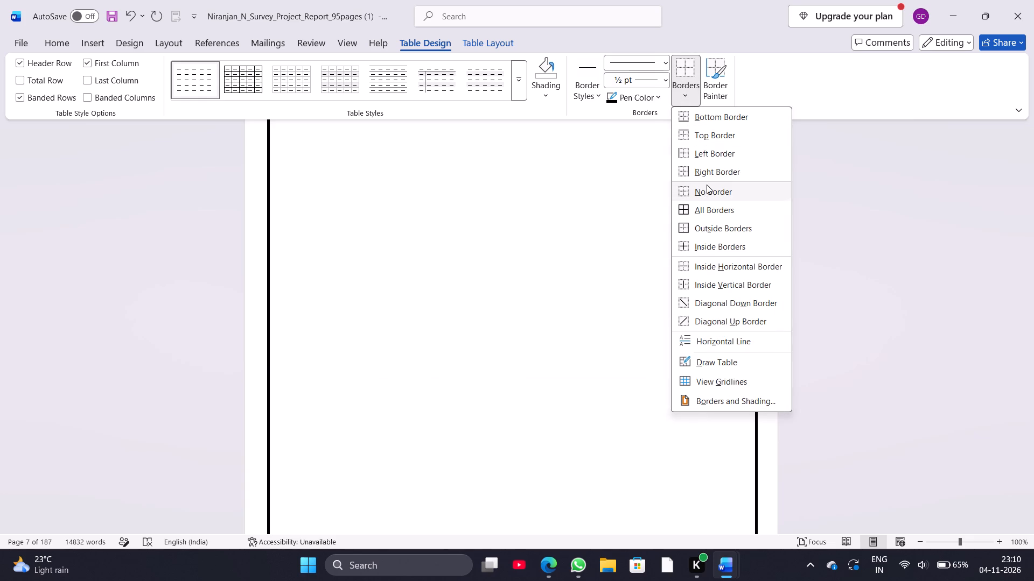
click(708, 185)
Apply No Border to the last empty table frame before the chapter contents page.
scroll(611, 225, down, 6)
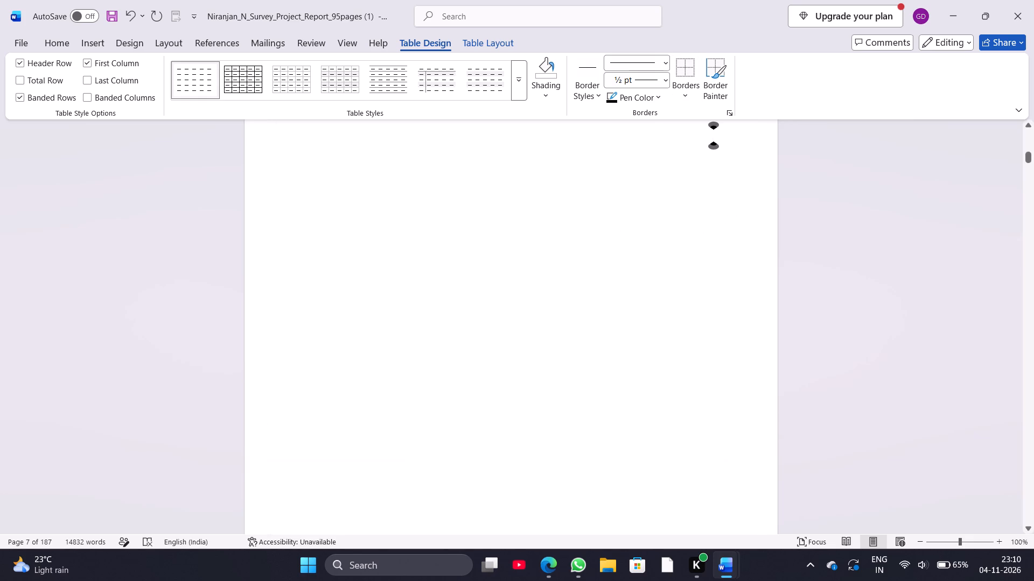
scroll(611, 225, down, 2)
scroll(611, 225, up, 3)
click(611, 225)
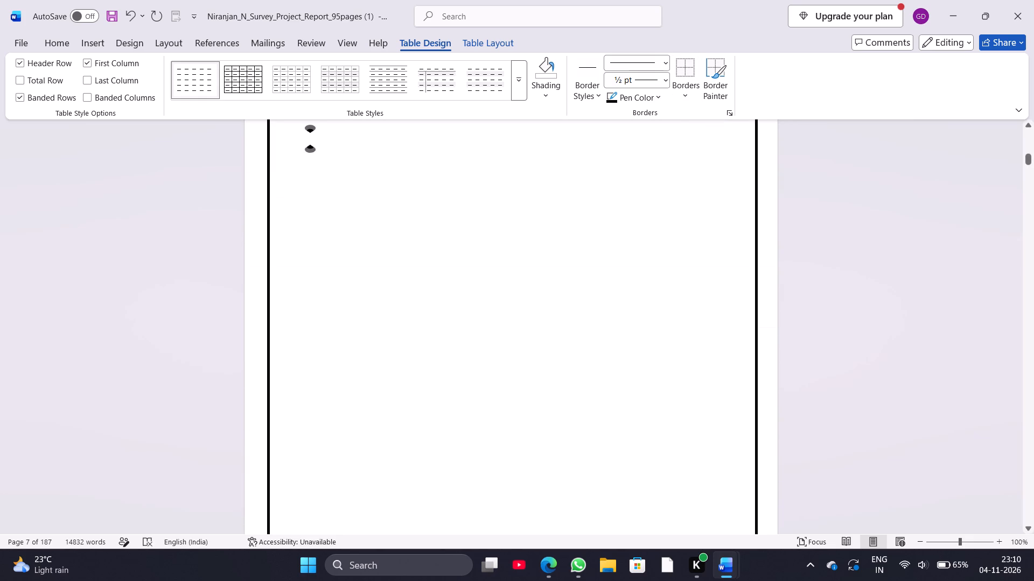
click(684, 93)
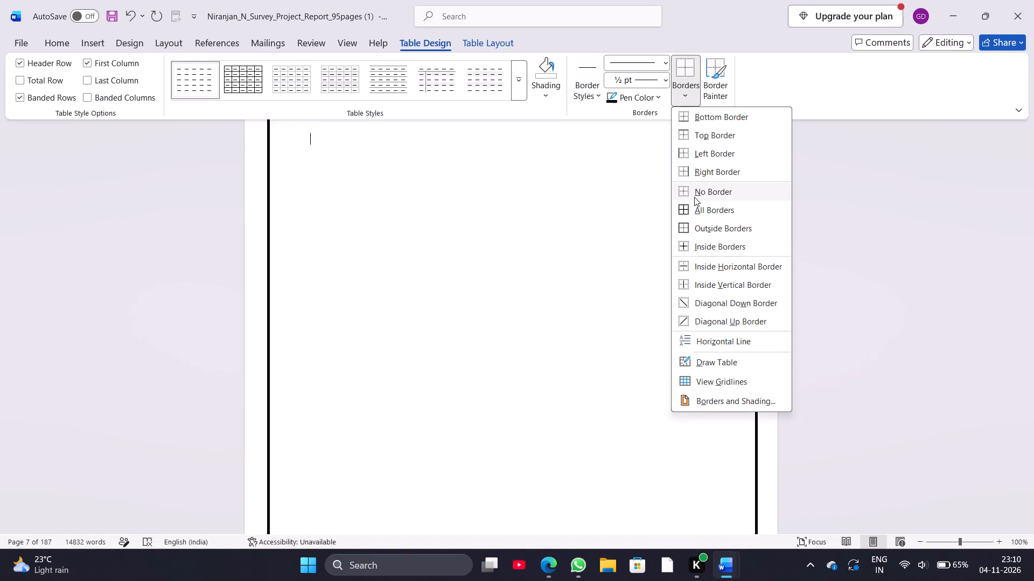
click(694, 197)
Review the opening pages from the cover and certificate through the chapter contents to the Chapter 1 title page for leftover frames.
scroll(610, 281, down, 7)
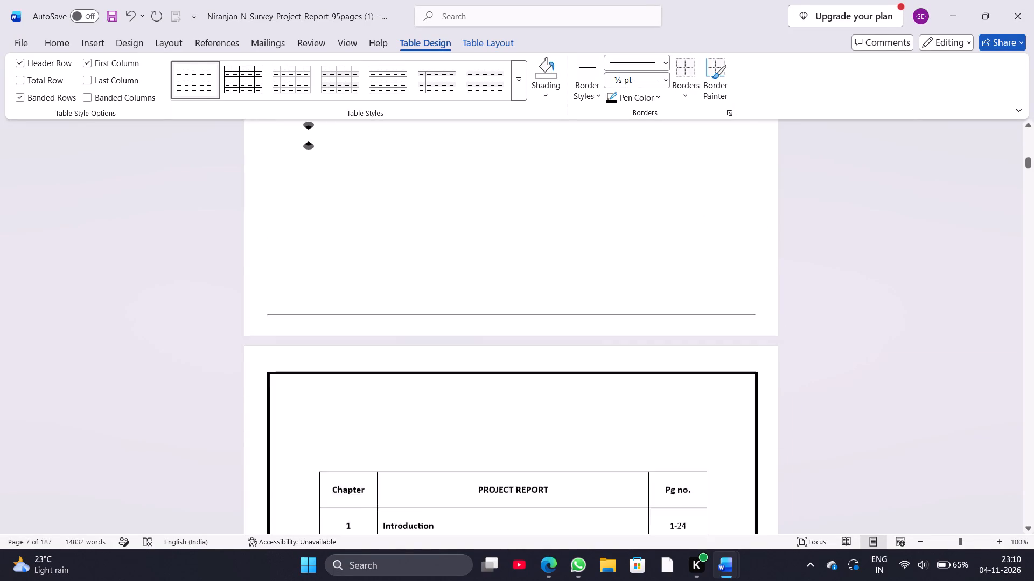
scroll(610, 281, down, 2)
scroll(610, 281, up, 9)
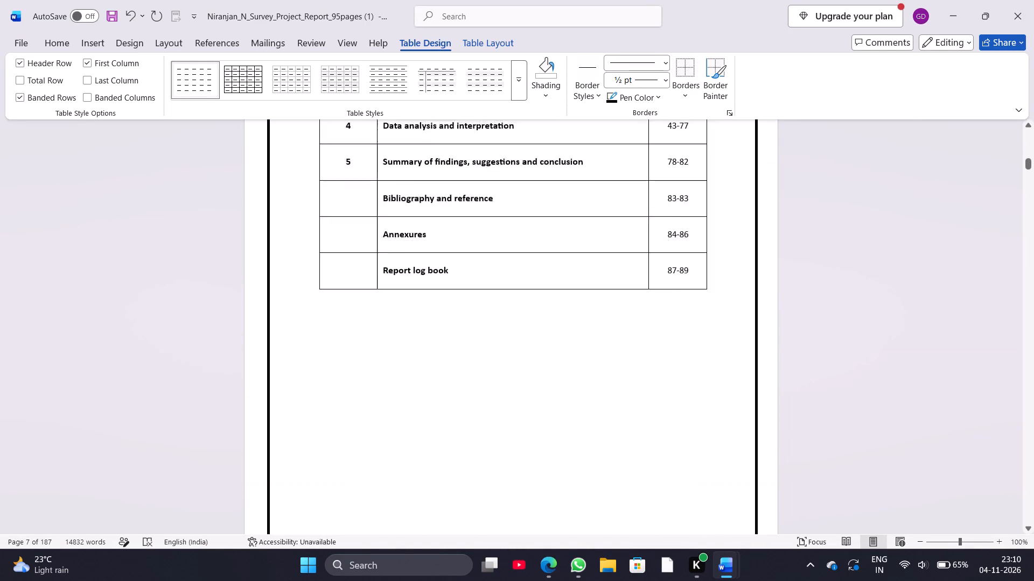
scroll(610, 281, down, 10)
scroll(610, 281, up, 1)
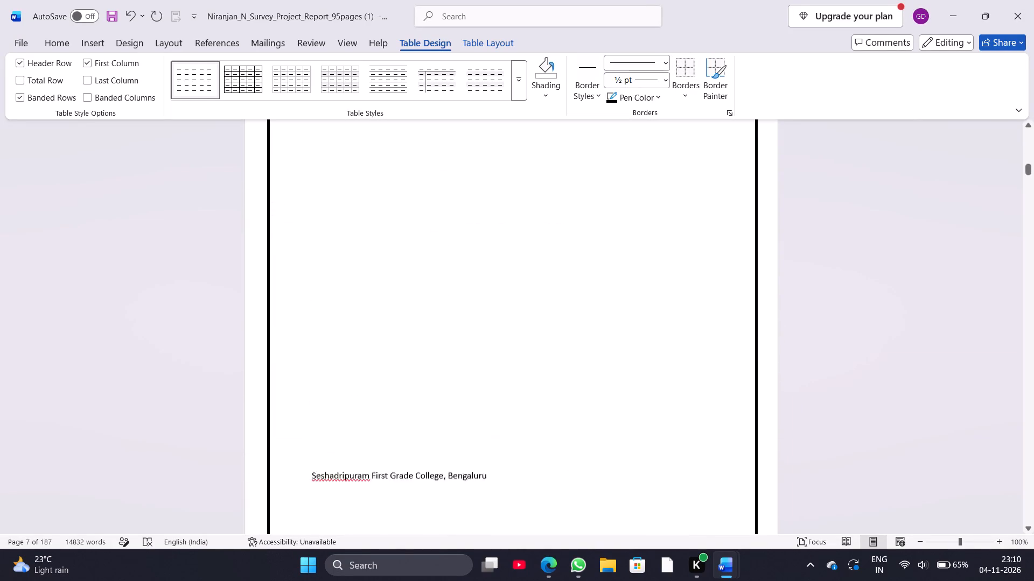
scroll(610, 281, up, 2)
scroll(610, 281, up, 20)
scroll(610, 281, up, 20)
scroll(610, 281, up, 20)
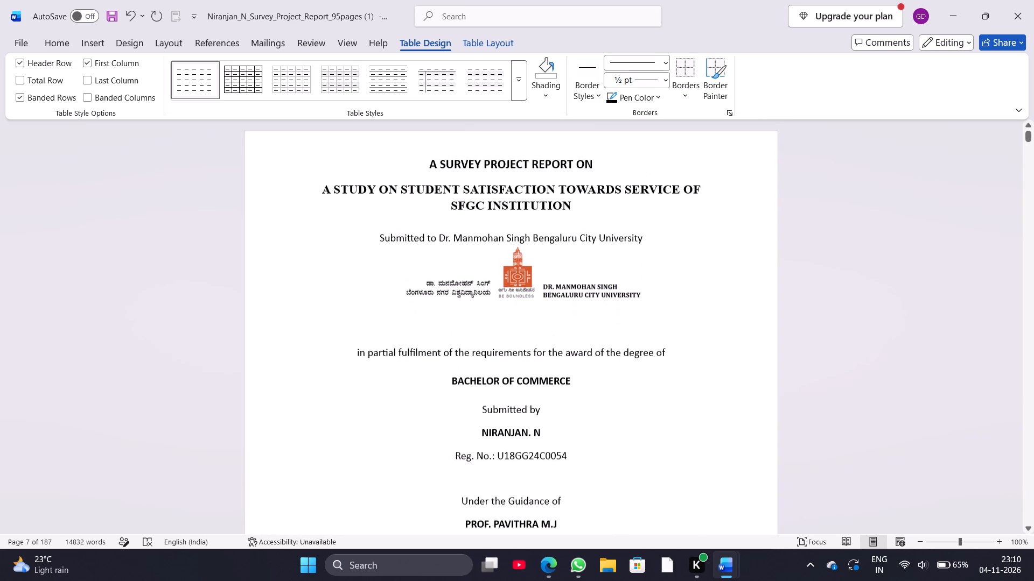
scroll(610, 281, up, 5)
scroll(610, 281, down, 9)
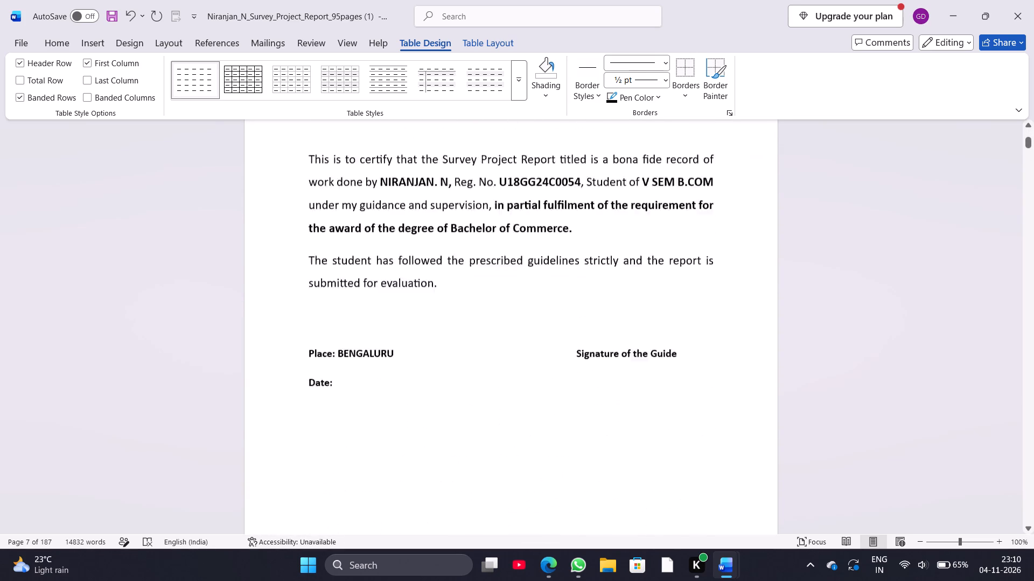
scroll(610, 281, down, 1)
key(Down)
key(Down)
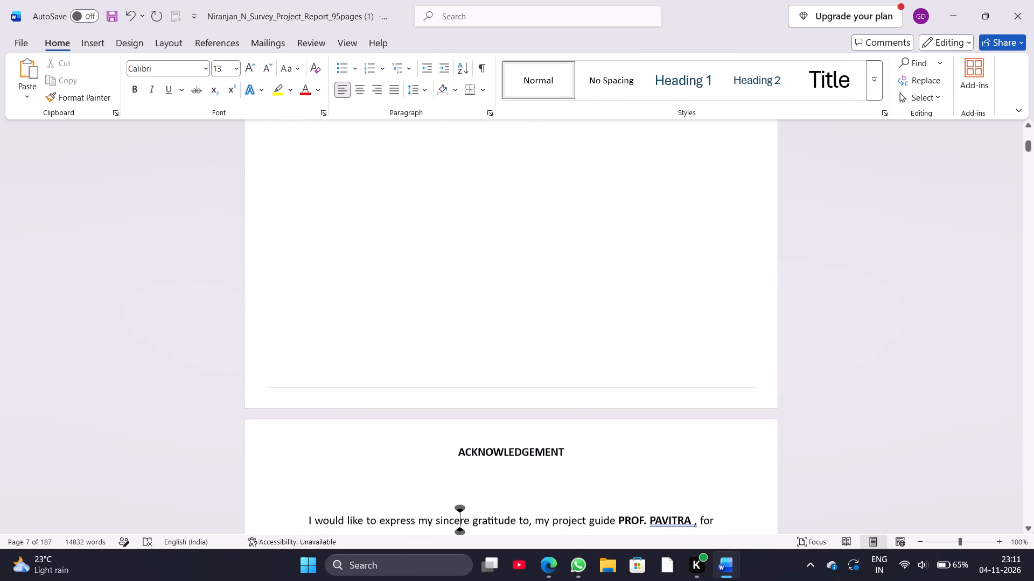
Examine the pages from the acknowledgement through the blank pages before the chapter contents for leftover empty pages.
key(Up)
key(Up)
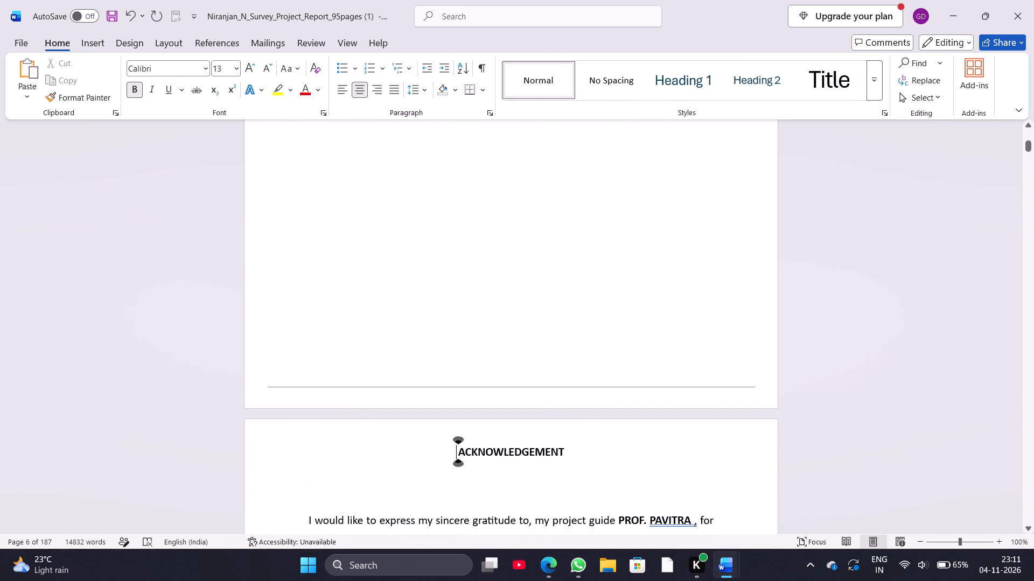
key(Up)
key(Up)
key(Up)
key(Down)
key(Down)
key(Down)
key(Down)
key(Down)
key(Down)
key(Down)
key(Down)
key(Down)
key(Down)
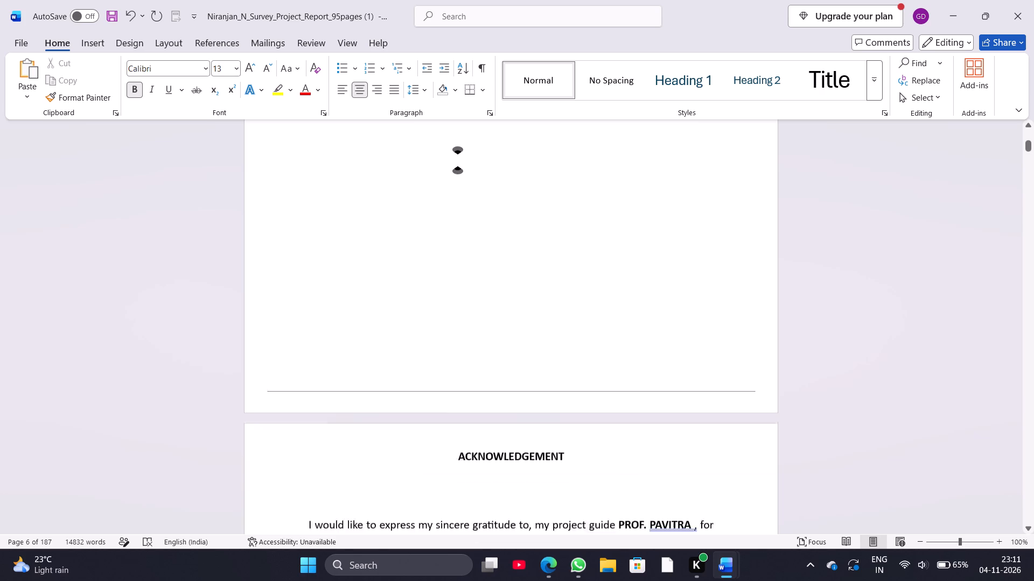
key(Down)
key(Down)
key(Down)
key(Down)
key(Down)
key(Down)
key(Down)
key(Down)
key(Down)
key(Down)
key(Down)
key(Down)
key(Down)
key(Down)
key(Down)
key(Down)
key(Down)
key(Down)
key(Down)
key(Down)
key(Down)
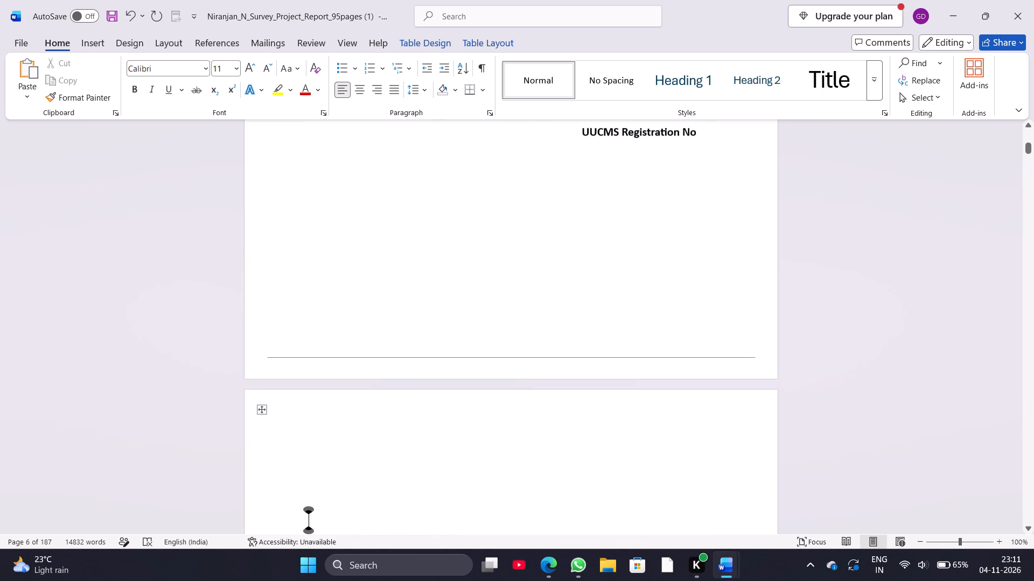
key(Down)
key(Down)
key(Down)
key(Down)
key(Down)
key(Down)
key(Down)
key(Down)
key(Down)
key(Down)
key(Down)
key(Down)
key(Down)
key(Down)
key(Down)
key(Down)
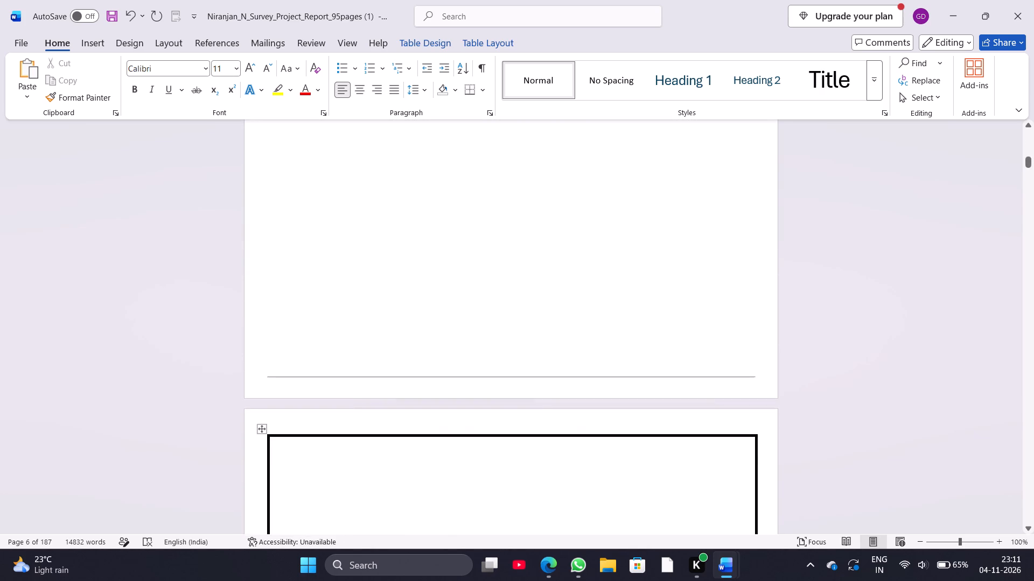
key(Up)
key(Up)
scroll(610, 281, up, 13)
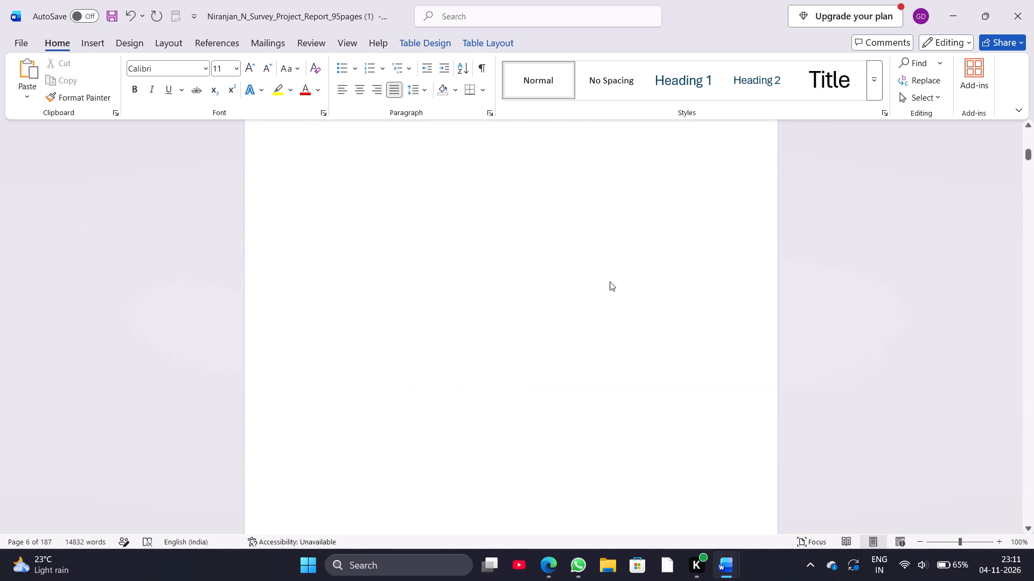
scroll(610, 281, up, 18)
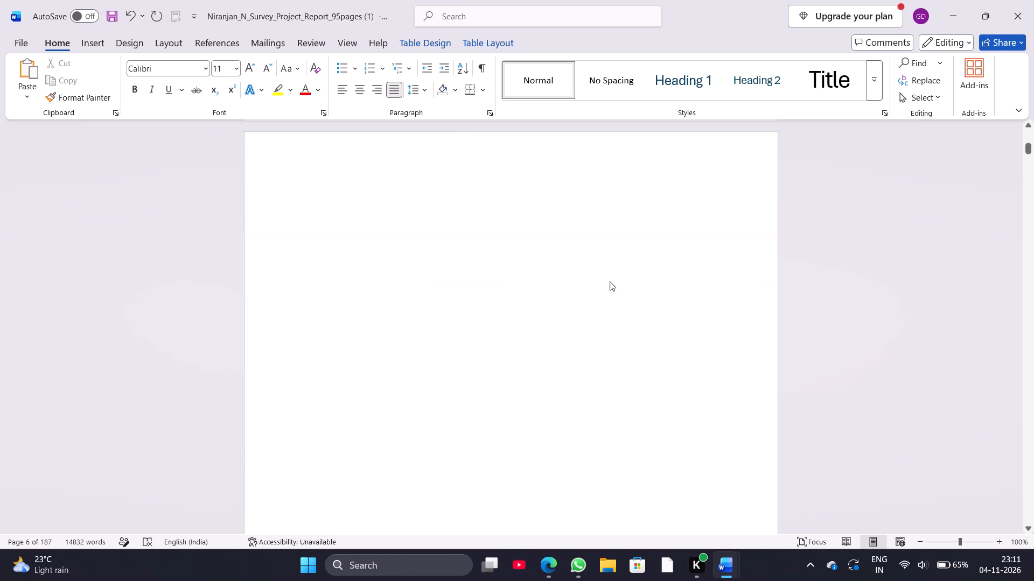
scroll(610, 281, up, 2)
scroll(610, 281, down, 5)
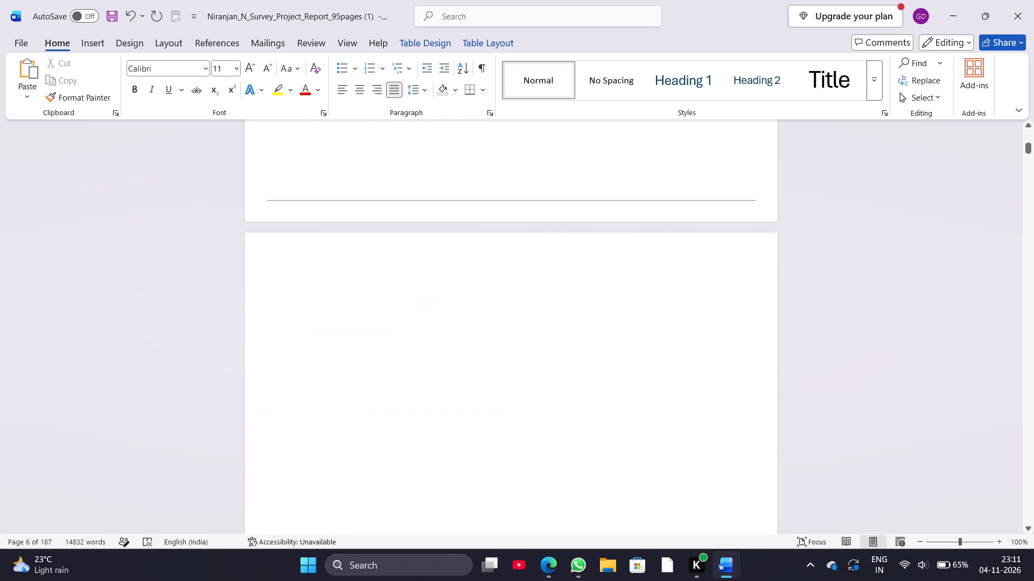
scroll(610, 281, down, 8)
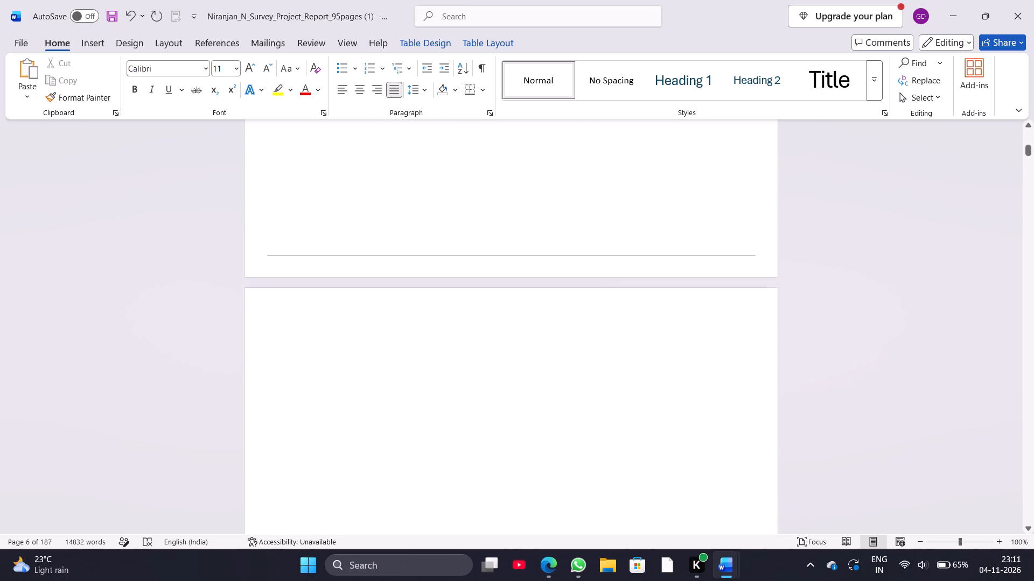
scroll(610, 281, down, 7)
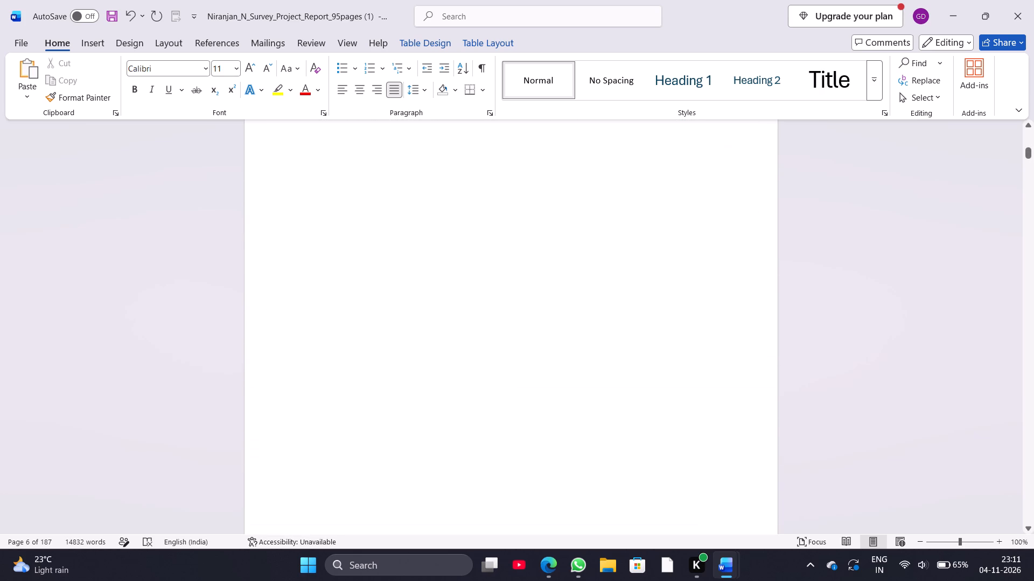
scroll(610, 281, down, 7)
scroll(610, 281, up, 1)
scroll(610, 281, down, 1)
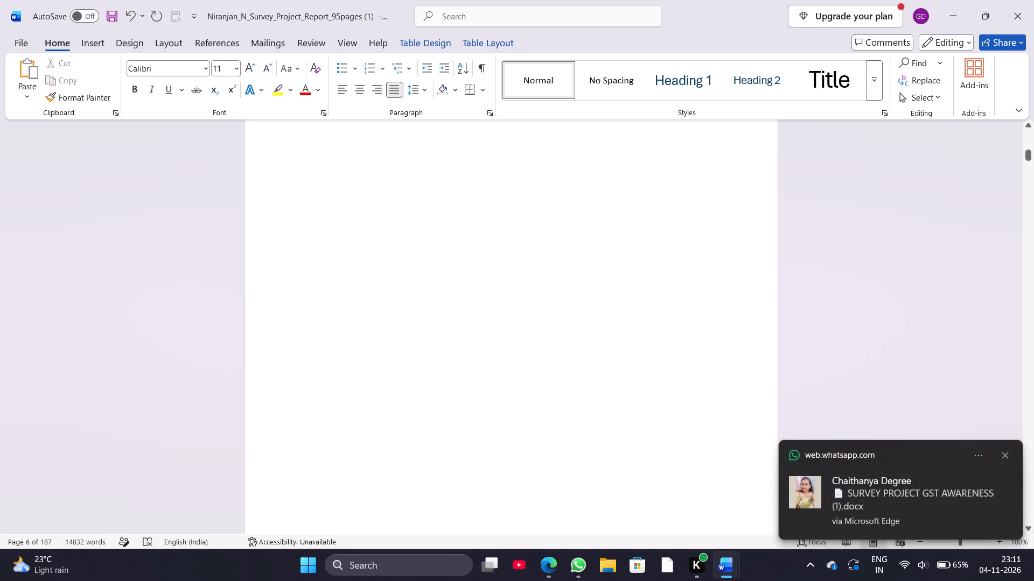
scroll(610, 281, down, 1)
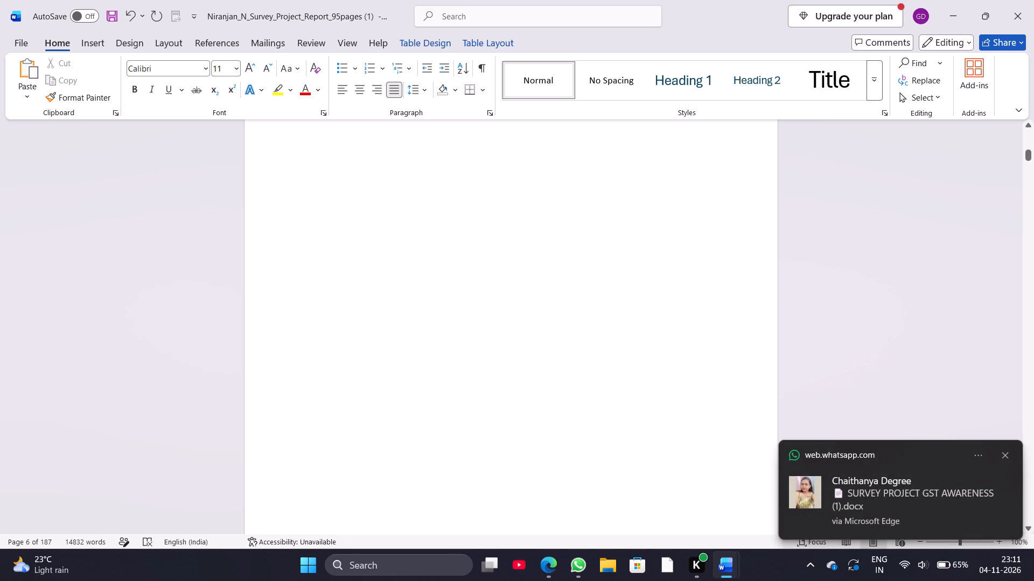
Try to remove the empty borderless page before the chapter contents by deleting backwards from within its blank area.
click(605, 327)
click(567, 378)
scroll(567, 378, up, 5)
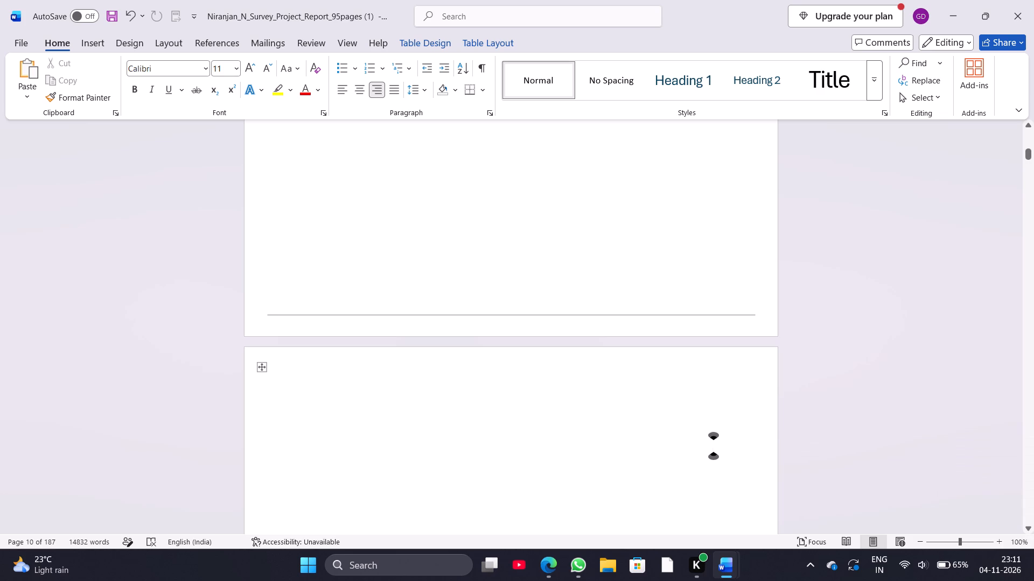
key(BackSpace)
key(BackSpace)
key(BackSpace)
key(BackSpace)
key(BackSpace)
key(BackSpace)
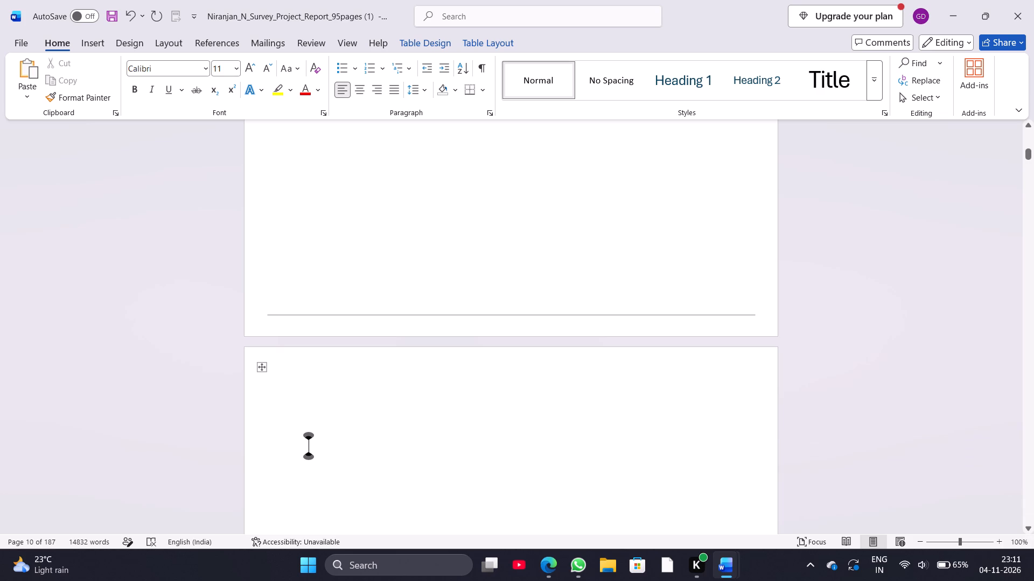
Select the outer frame table around the chapter contents page and open its border options.
scroll(567, 378, up, 13)
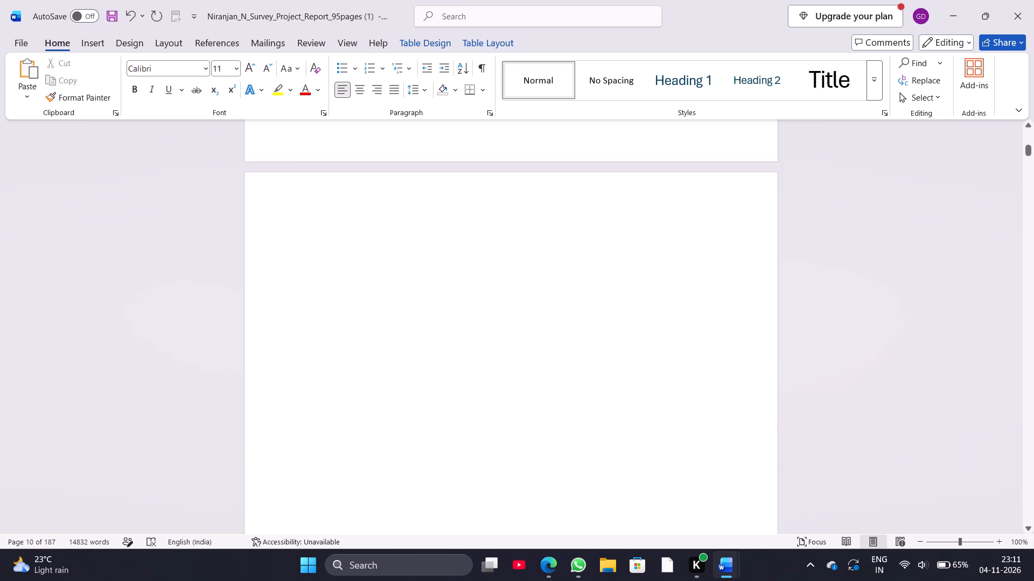
scroll(567, 378, up, 2)
scroll(567, 378, down, 5)
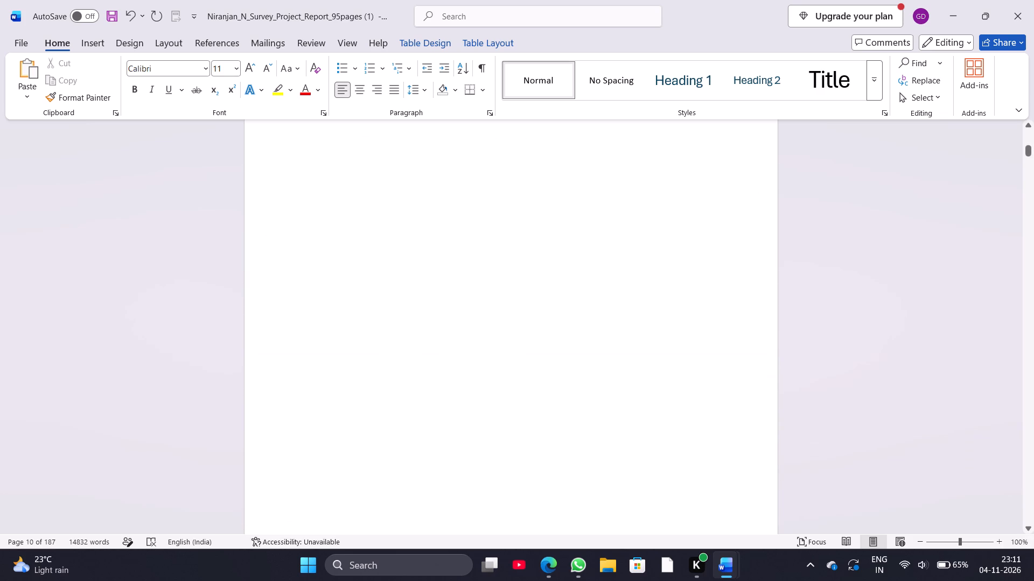
scroll(567, 378, down, 15)
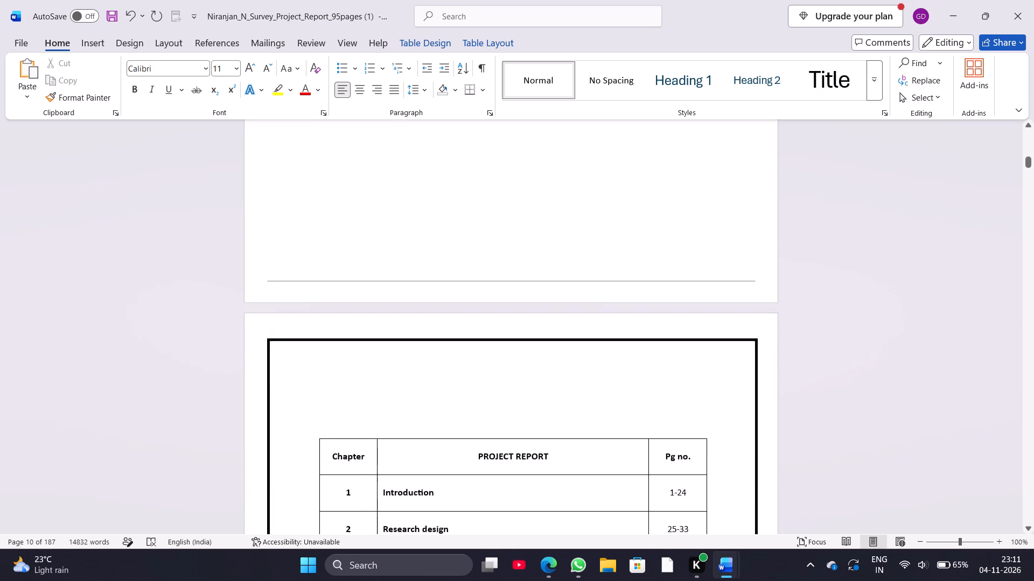
scroll(567, 378, down, 4)
scroll(567, 378, up, 1)
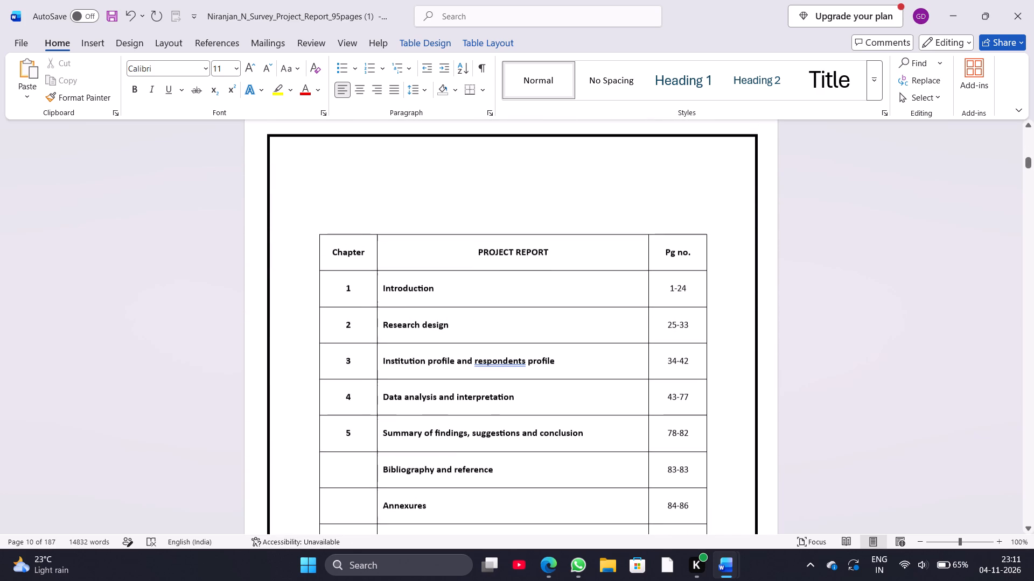
click(399, 181)
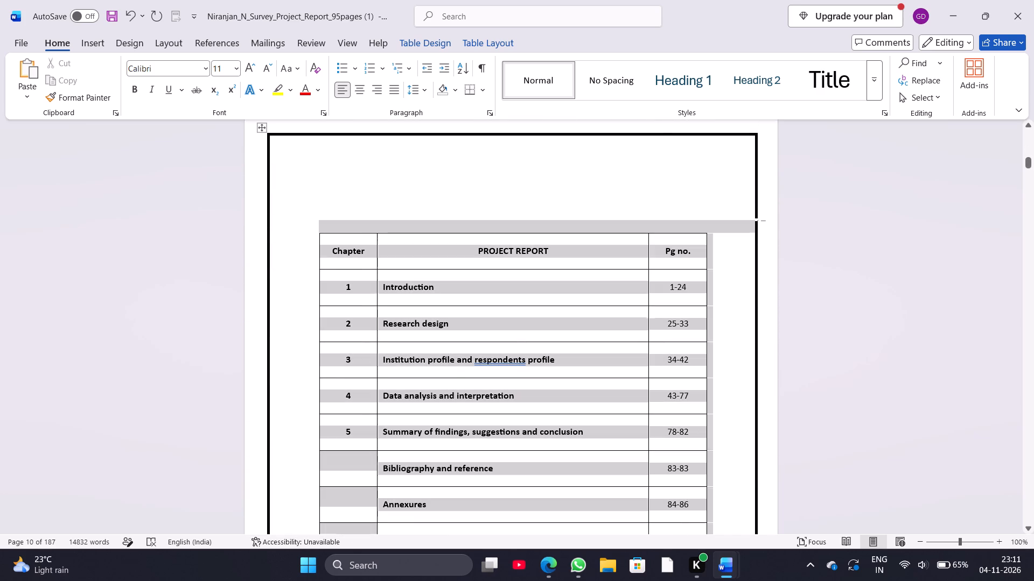
click(477, 44)
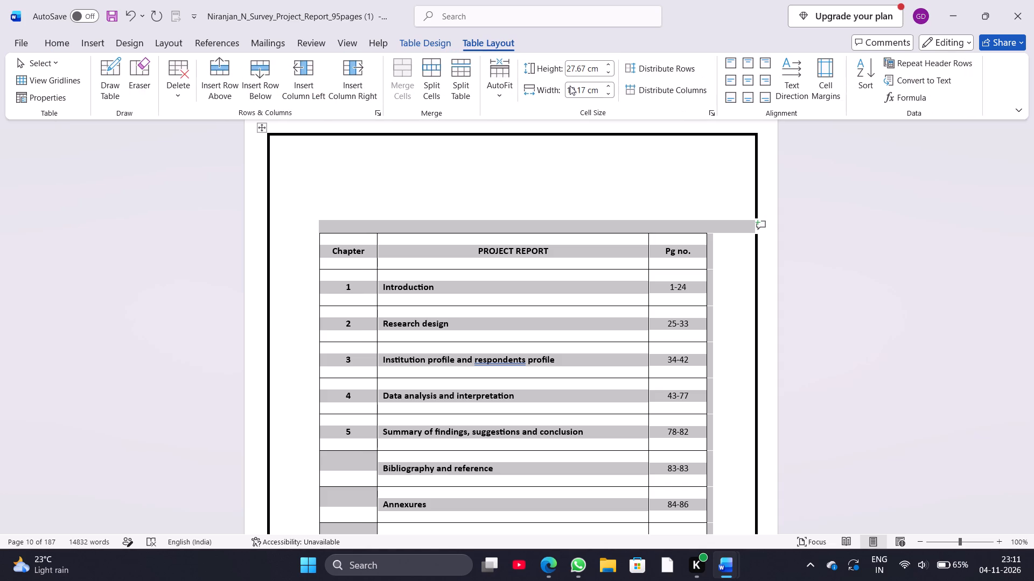
click(410, 39)
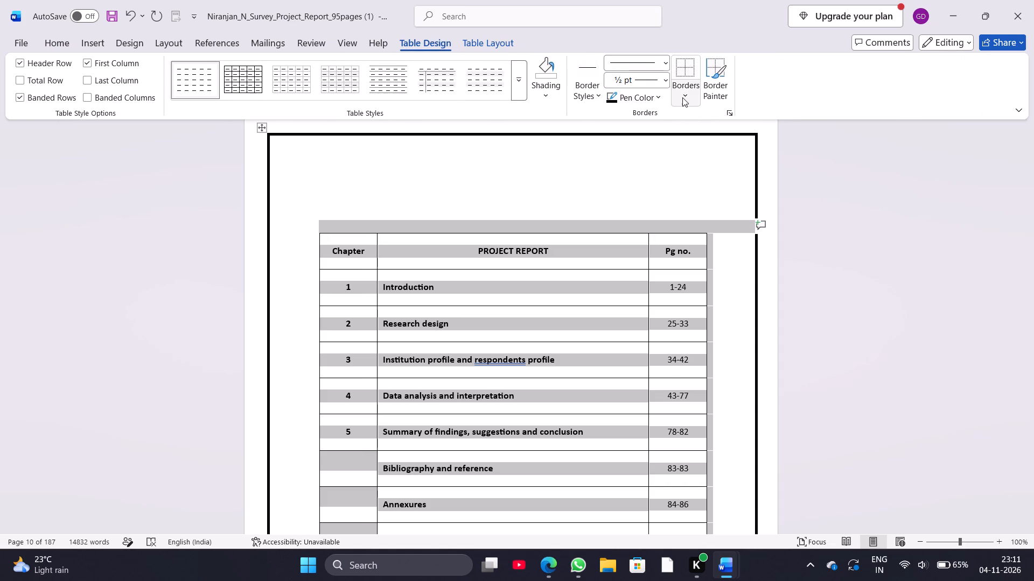
click(682, 97)
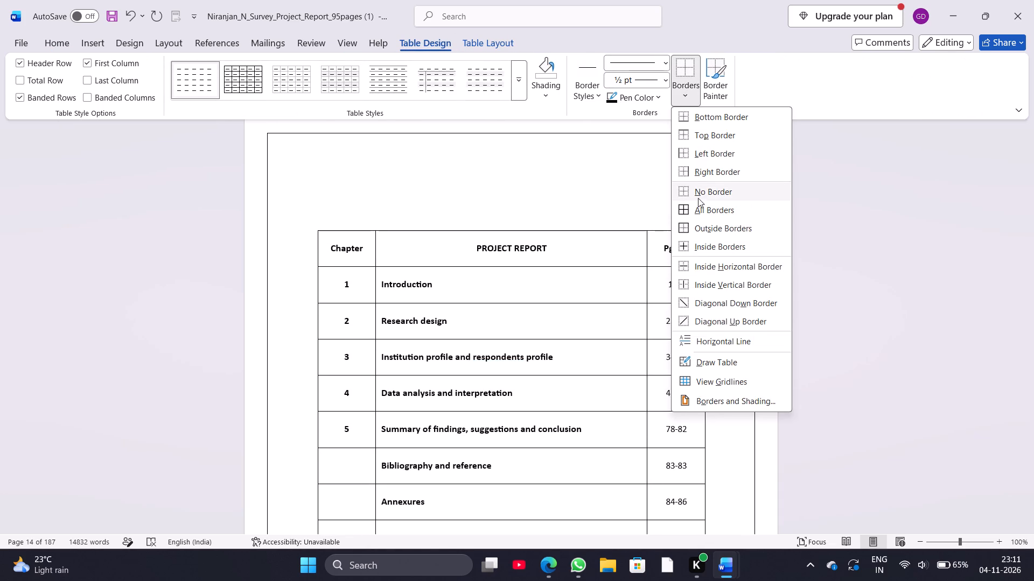
Apply No Border to the outer frame surrounding the chapter contents table.
click(696, 193)
click(658, 178)
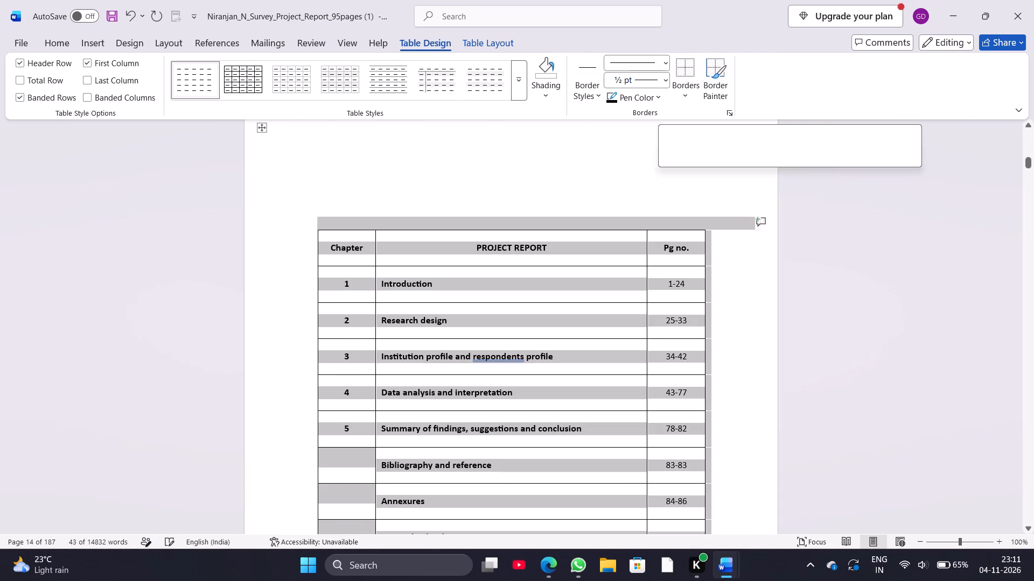
click(451, 179)
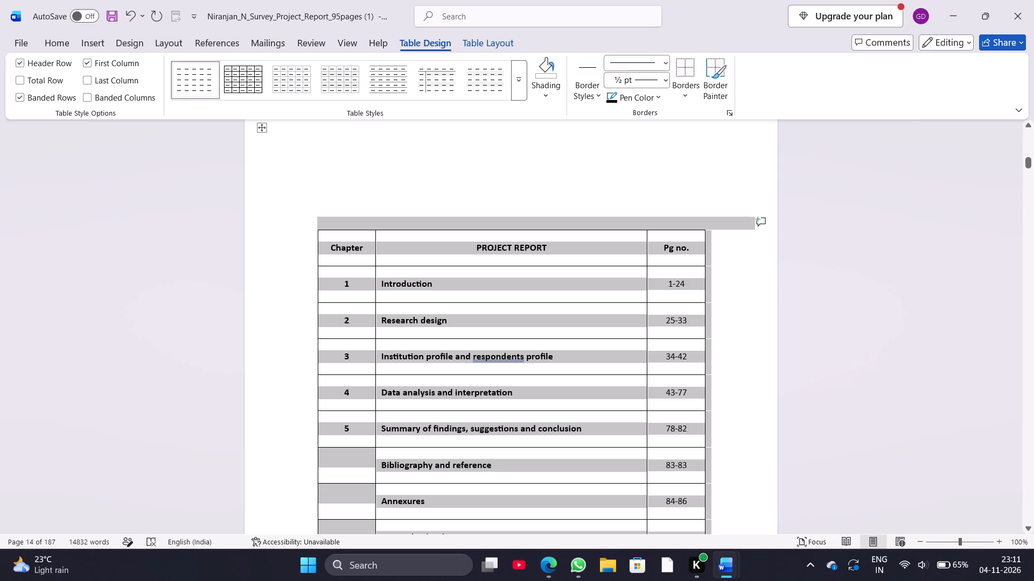
Set the chapter contents table's text to Times New Roman, size 14.
click(62, 44)
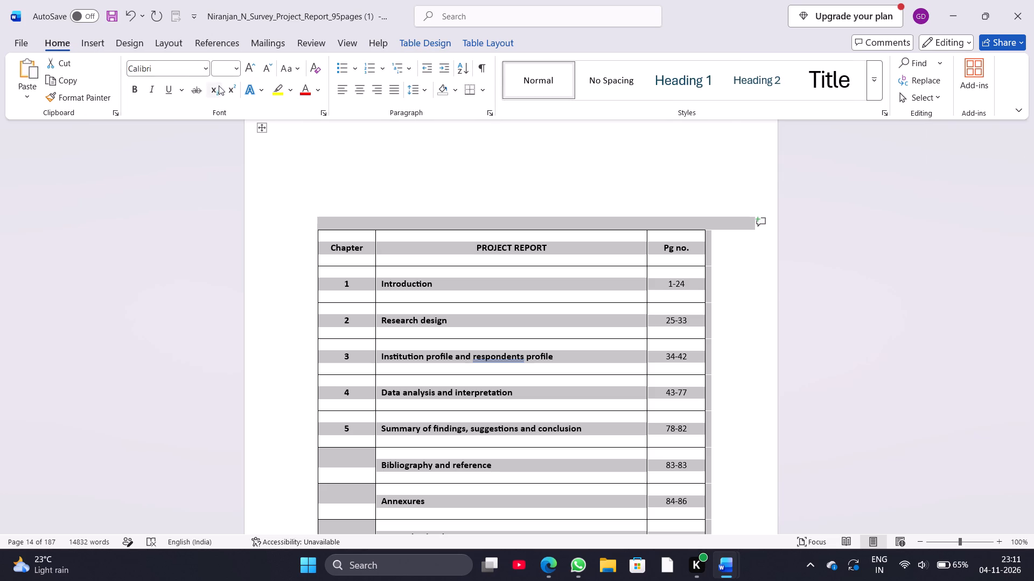
click(201, 72)
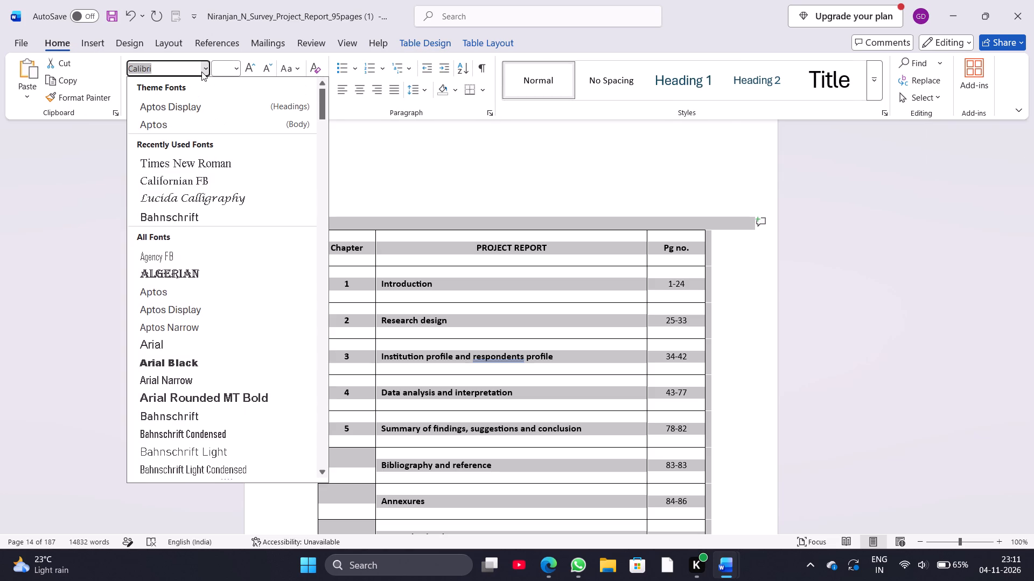
click(199, 160)
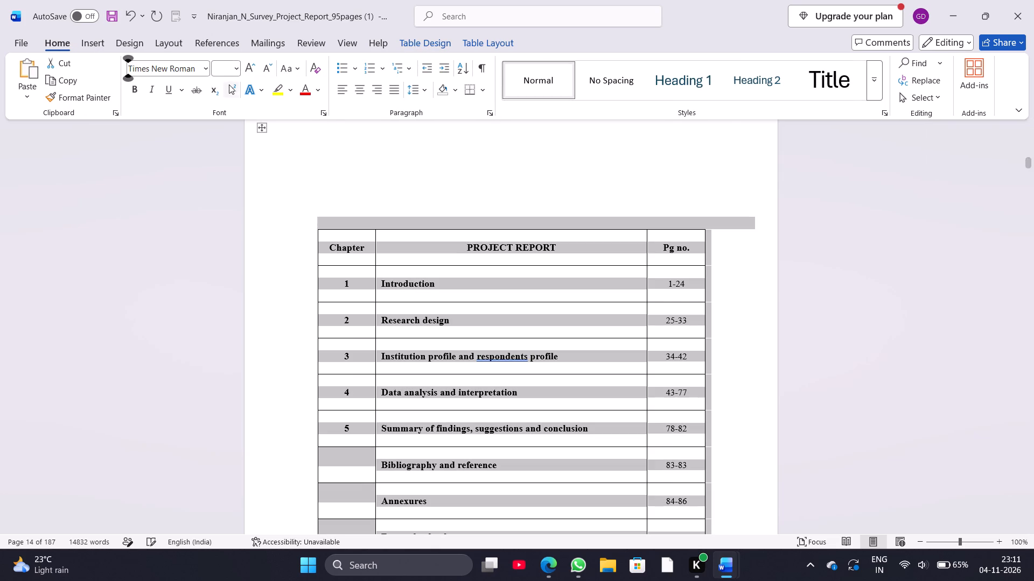
click(237, 73)
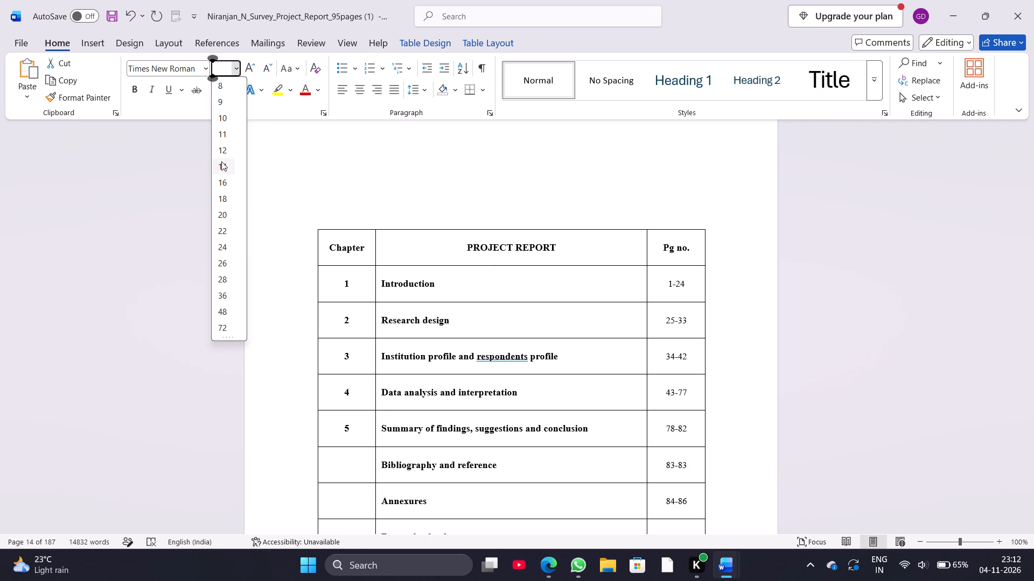
click(221, 161)
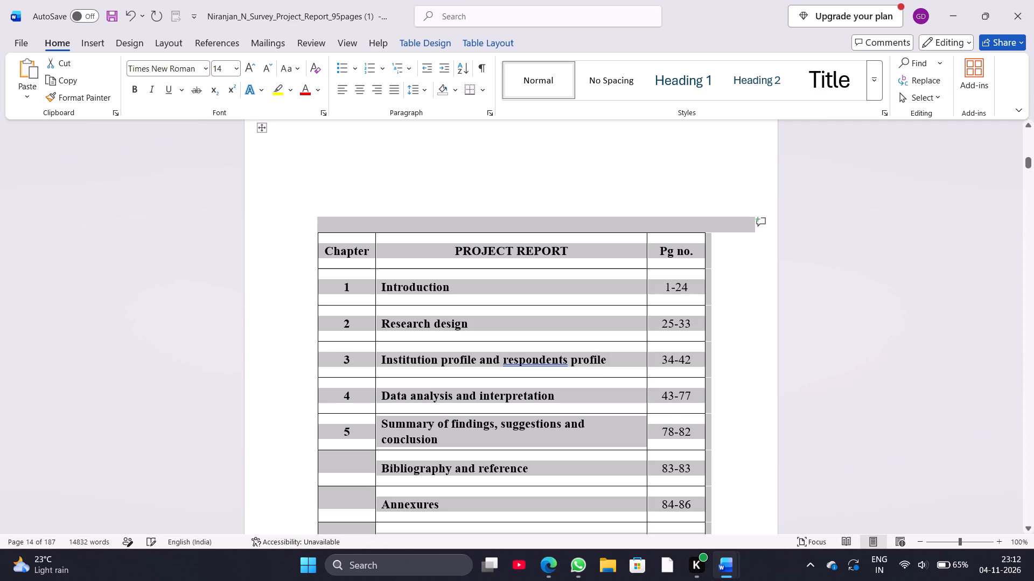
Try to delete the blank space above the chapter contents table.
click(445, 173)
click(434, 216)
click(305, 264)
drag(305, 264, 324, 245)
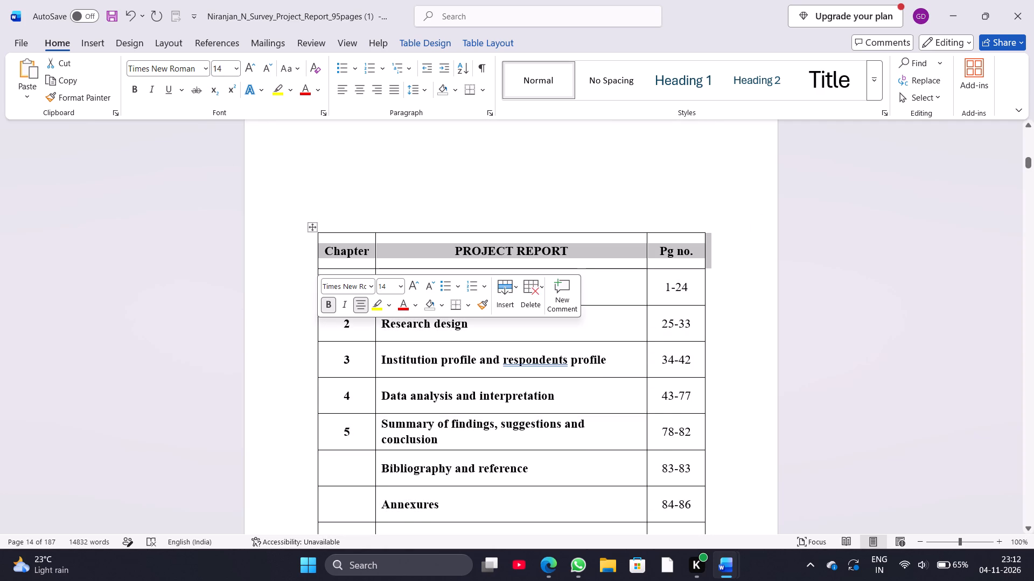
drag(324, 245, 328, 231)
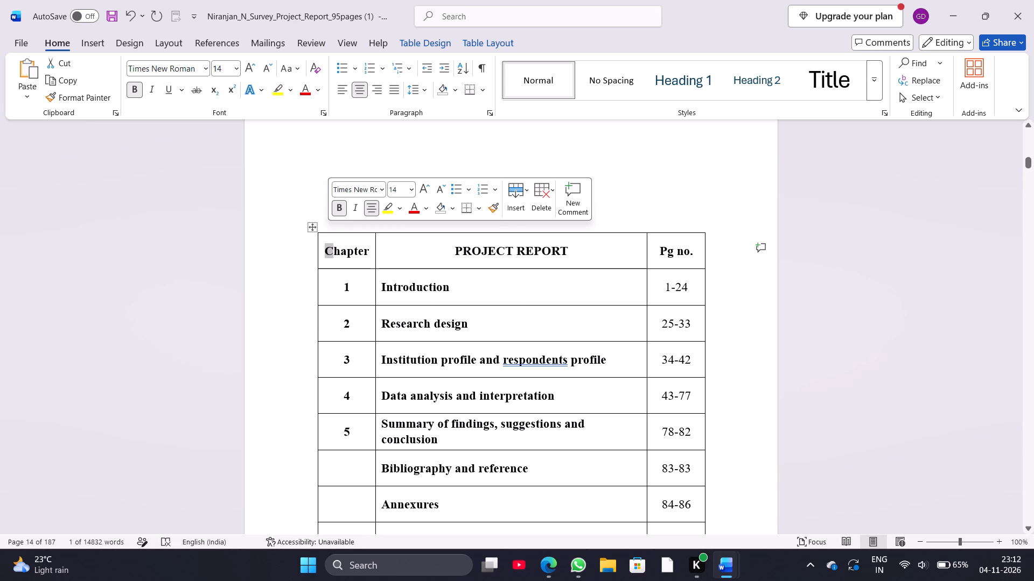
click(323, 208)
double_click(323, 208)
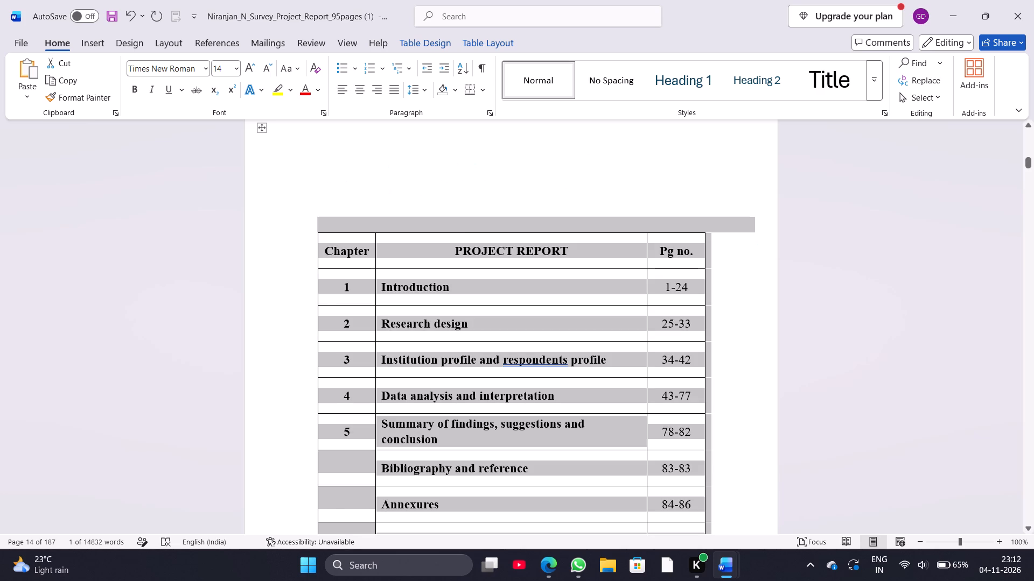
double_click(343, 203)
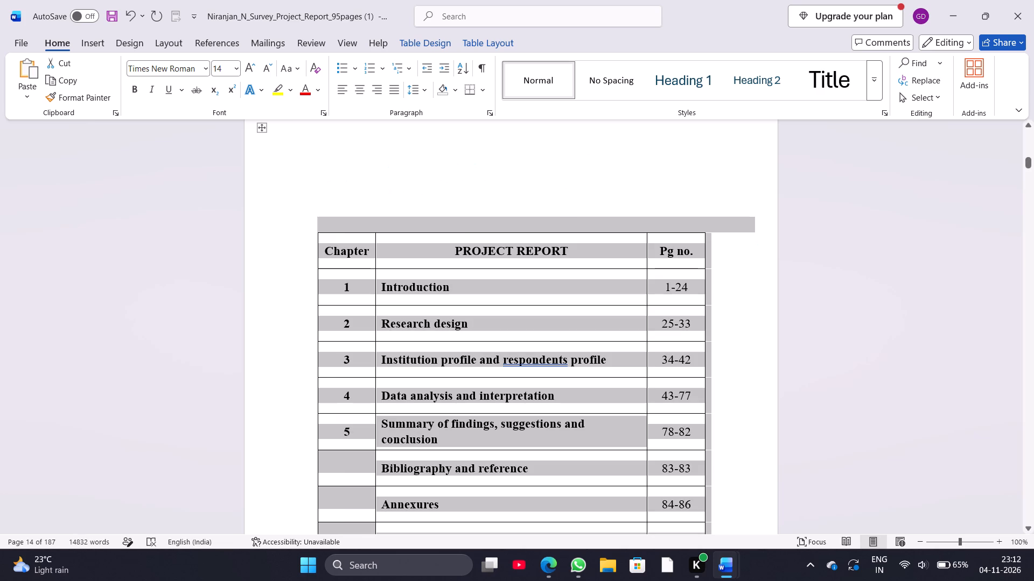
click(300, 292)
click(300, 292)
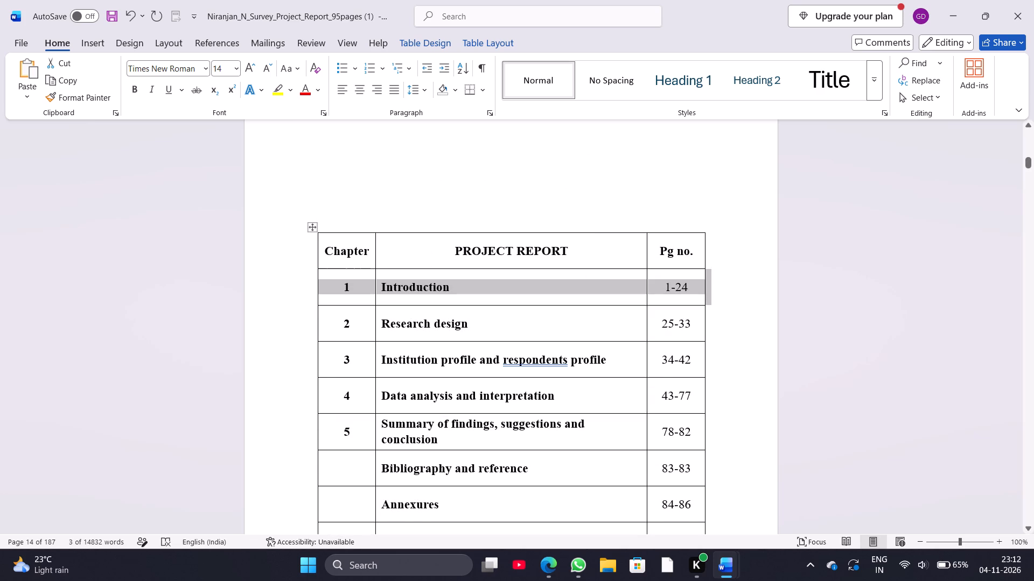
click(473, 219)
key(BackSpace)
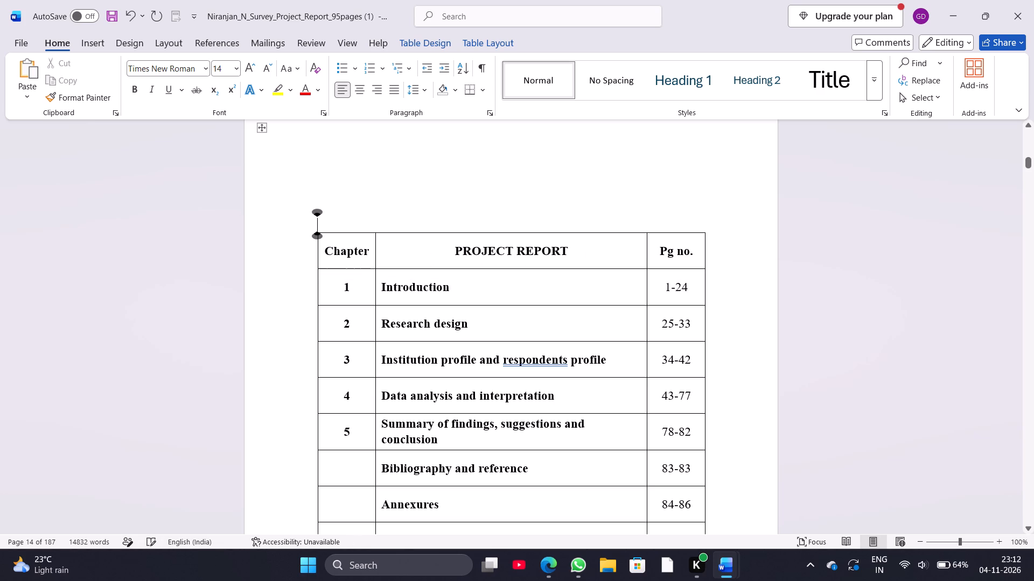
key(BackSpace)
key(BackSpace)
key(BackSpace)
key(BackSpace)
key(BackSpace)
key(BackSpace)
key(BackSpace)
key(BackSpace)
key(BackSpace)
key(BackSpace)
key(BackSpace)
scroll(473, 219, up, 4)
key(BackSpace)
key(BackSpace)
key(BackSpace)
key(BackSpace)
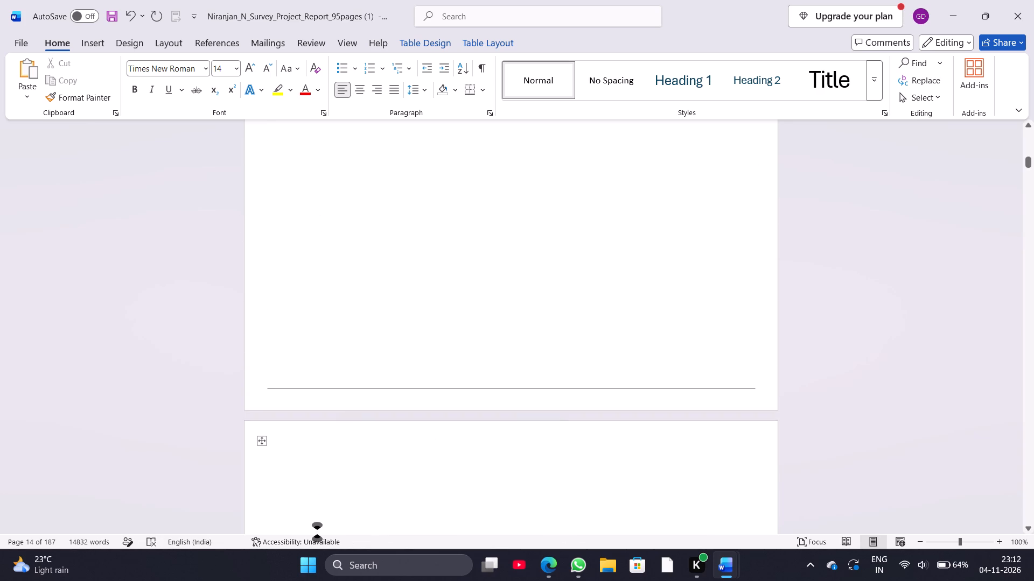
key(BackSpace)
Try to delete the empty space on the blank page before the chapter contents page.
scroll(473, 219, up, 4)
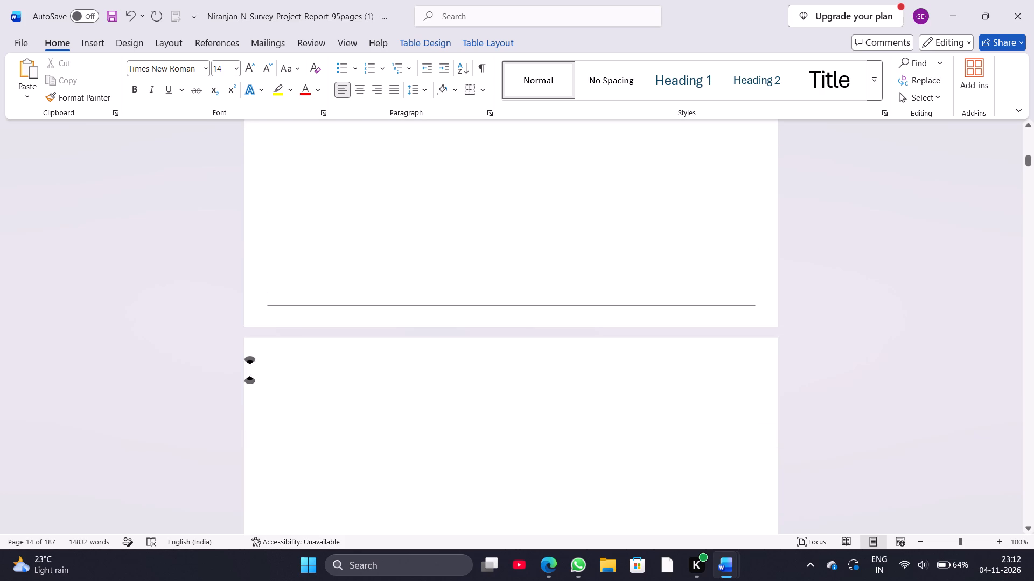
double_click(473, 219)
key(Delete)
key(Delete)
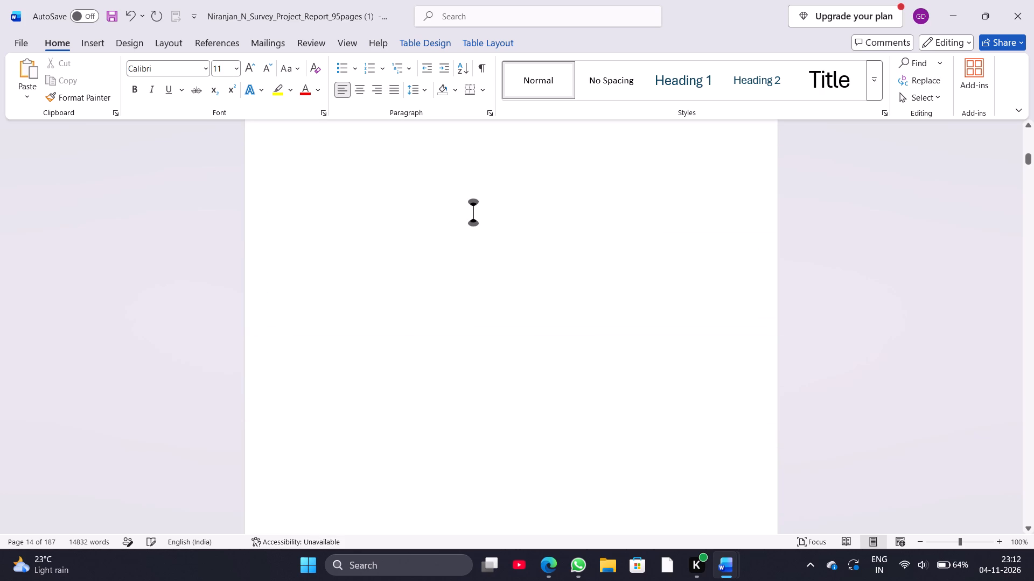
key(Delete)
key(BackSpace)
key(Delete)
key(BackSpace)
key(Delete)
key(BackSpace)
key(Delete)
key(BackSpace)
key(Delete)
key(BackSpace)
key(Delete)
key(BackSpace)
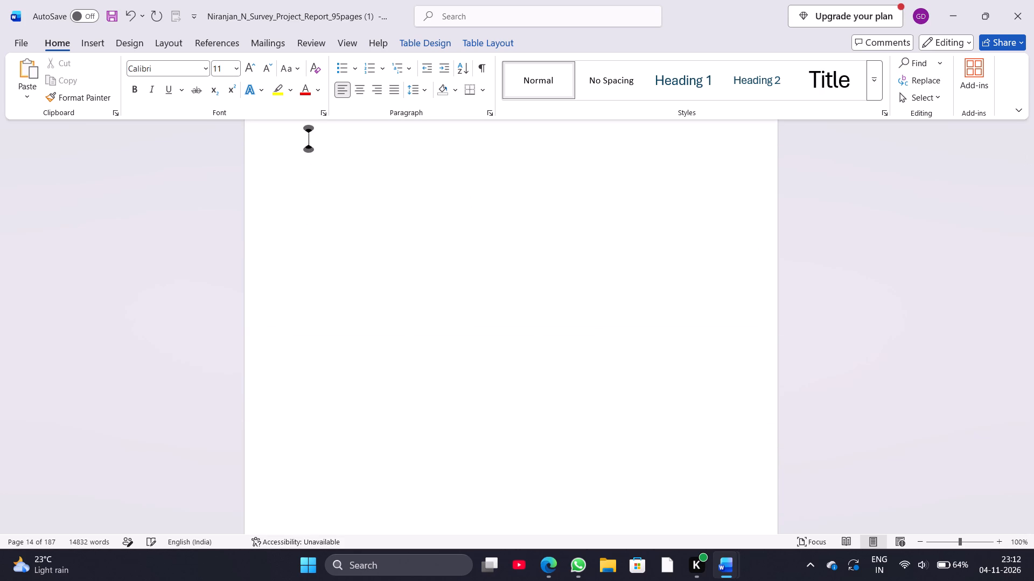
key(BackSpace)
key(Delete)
Delete the study title text and the blank lines above the CHAPTER – 1 heading on the Chapter 1 title page.
scroll(473, 219, down, 1)
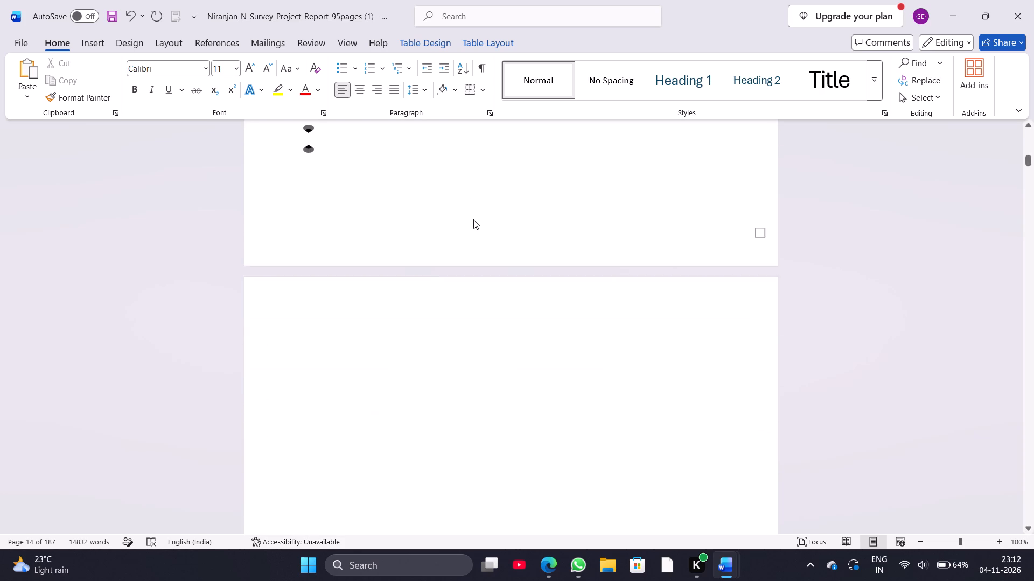
scroll(473, 219, down, 7)
click(473, 219)
scroll(473, 219, down, 2)
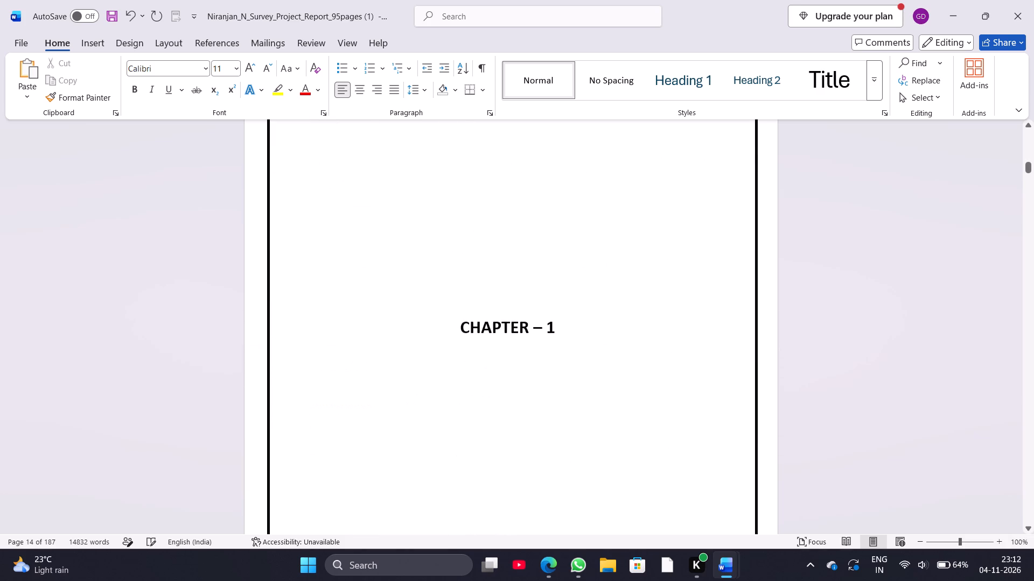
scroll(473, 219, up, 2)
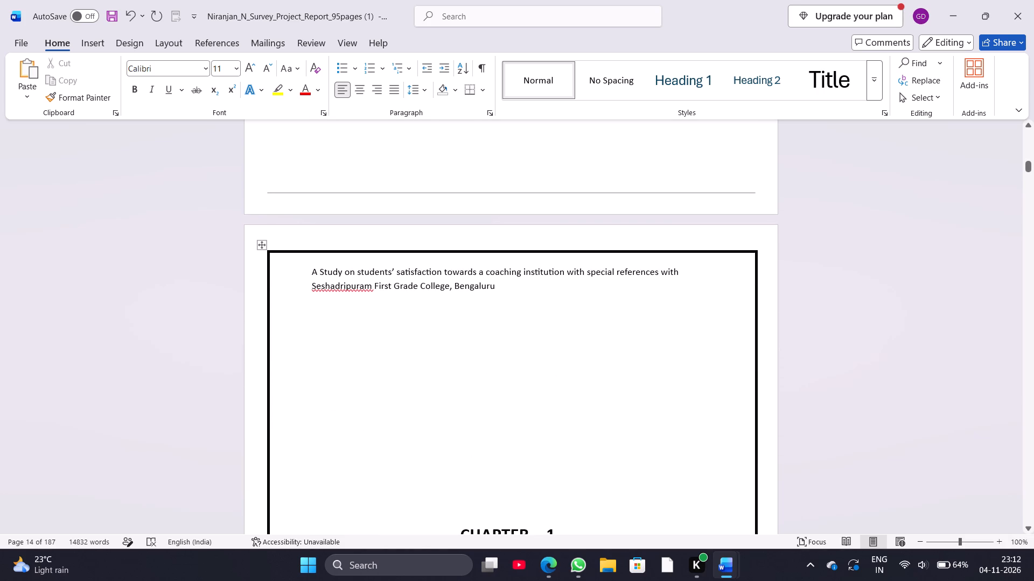
drag(309, 271, 484, 325)
key(Delete)
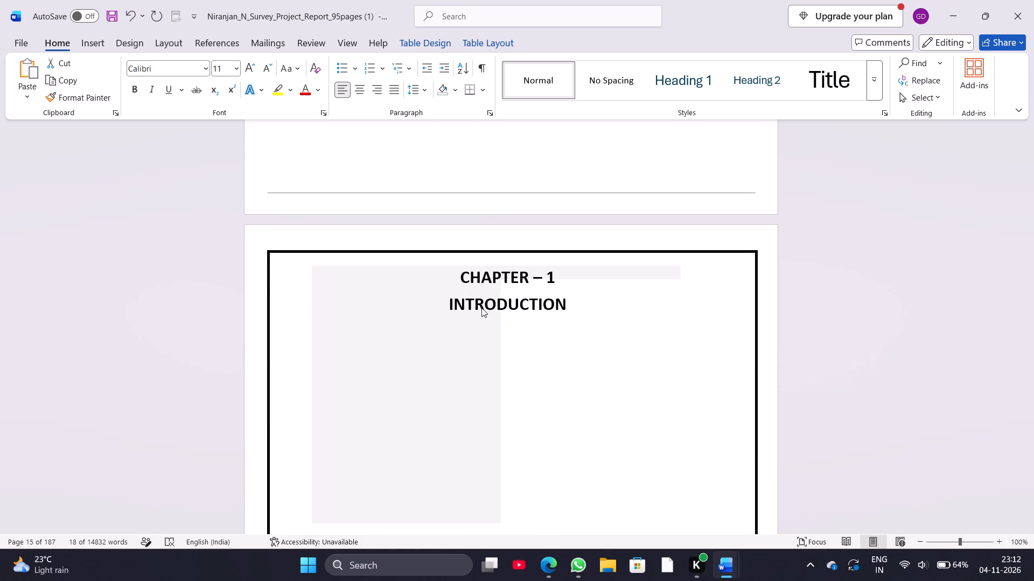
Remove the centring and indent from the CHAPTER – 1 heading so it starts at the frame's left edge.
click(470, 277)
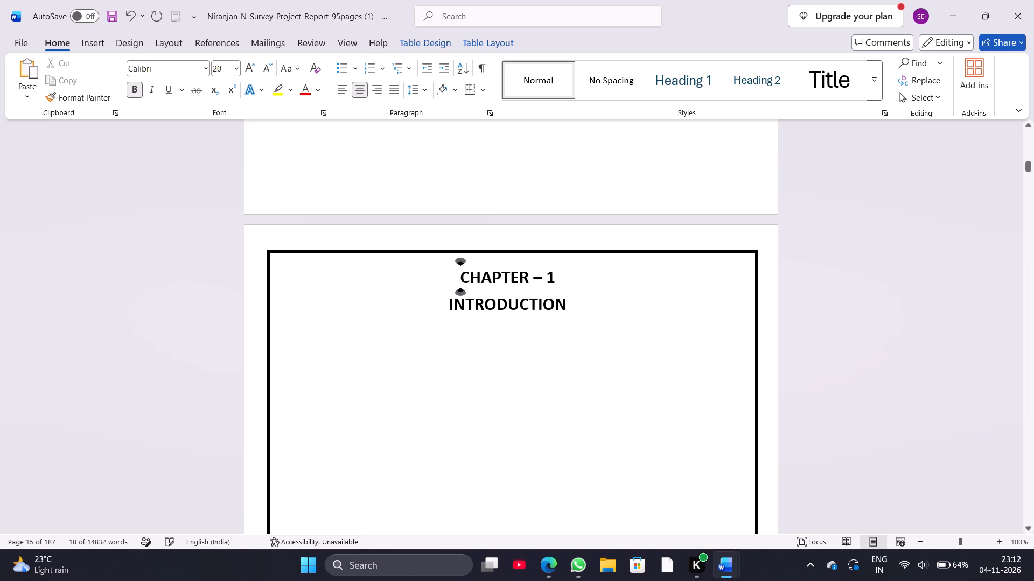
key(Left)
key(BackSpace)
key(BackSpace)
key(BackSpace)
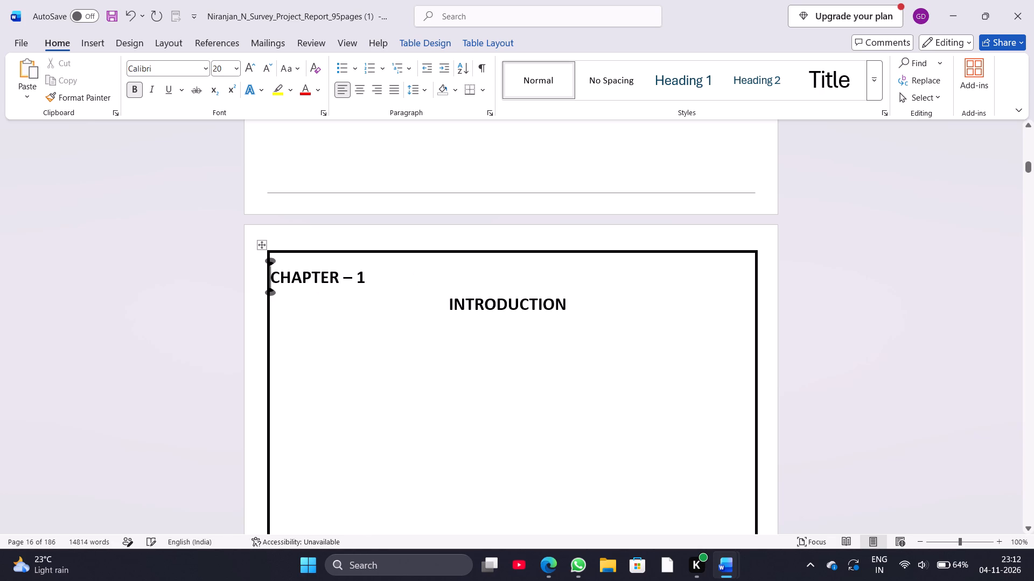
key(BackSpace)
key(BackSpace)
key(BackSpace)
key(BackSpace)
key(BackSpace)
Apply No Border to the table cell holding the CHAPTER – 1 heading to clear the title page frame.
click(487, 275)
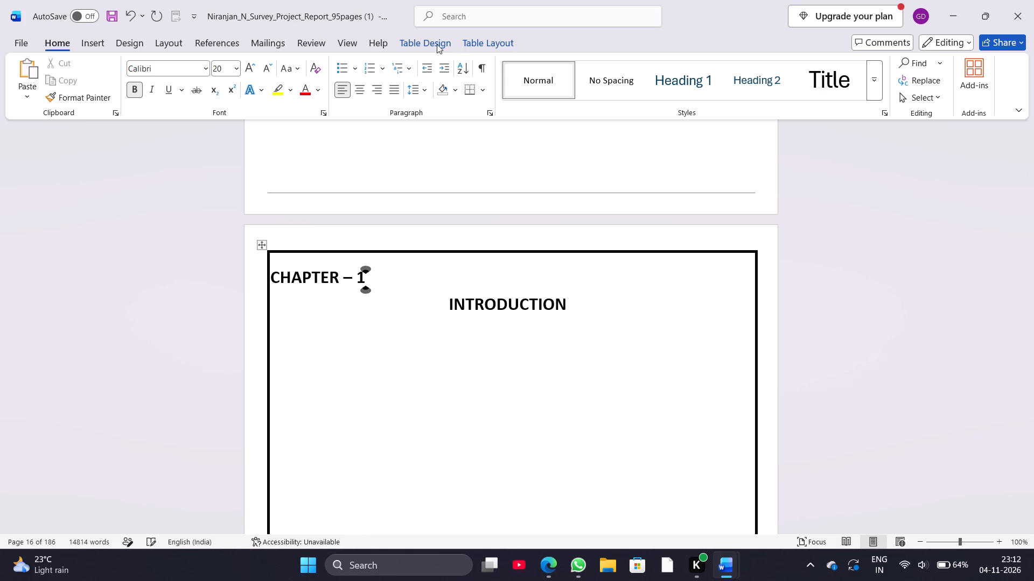
click(437, 44)
click(696, 84)
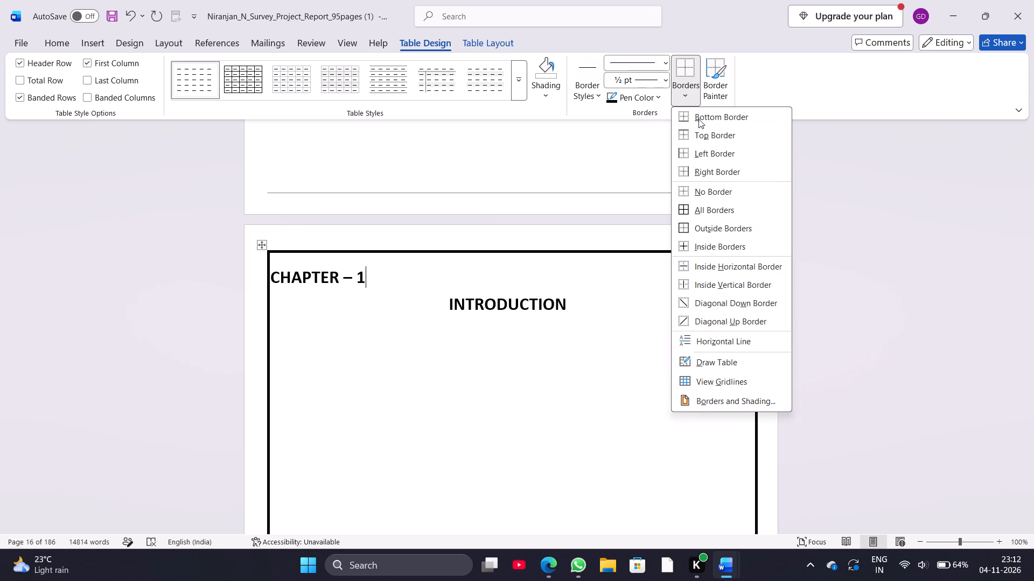
click(703, 190)
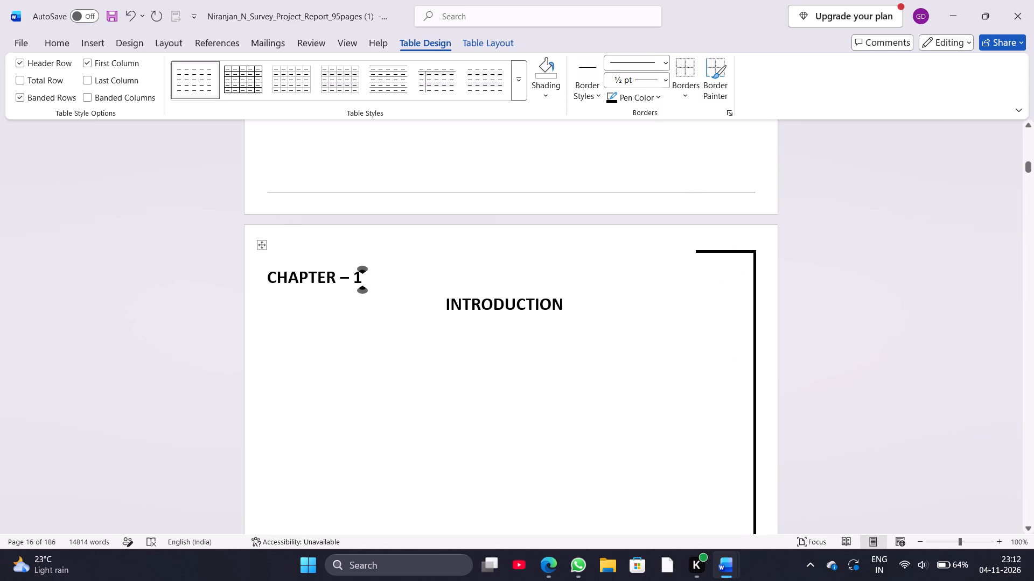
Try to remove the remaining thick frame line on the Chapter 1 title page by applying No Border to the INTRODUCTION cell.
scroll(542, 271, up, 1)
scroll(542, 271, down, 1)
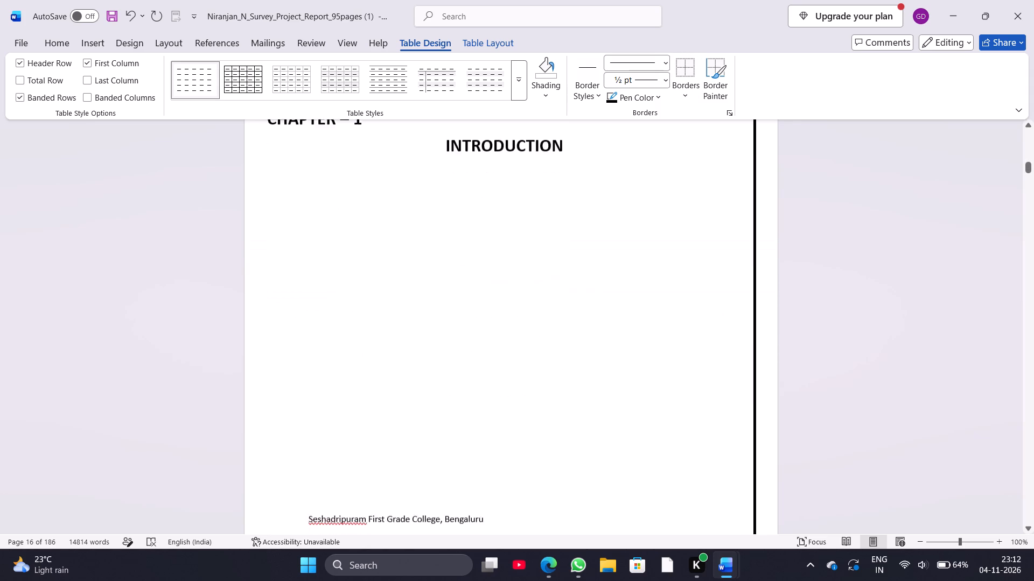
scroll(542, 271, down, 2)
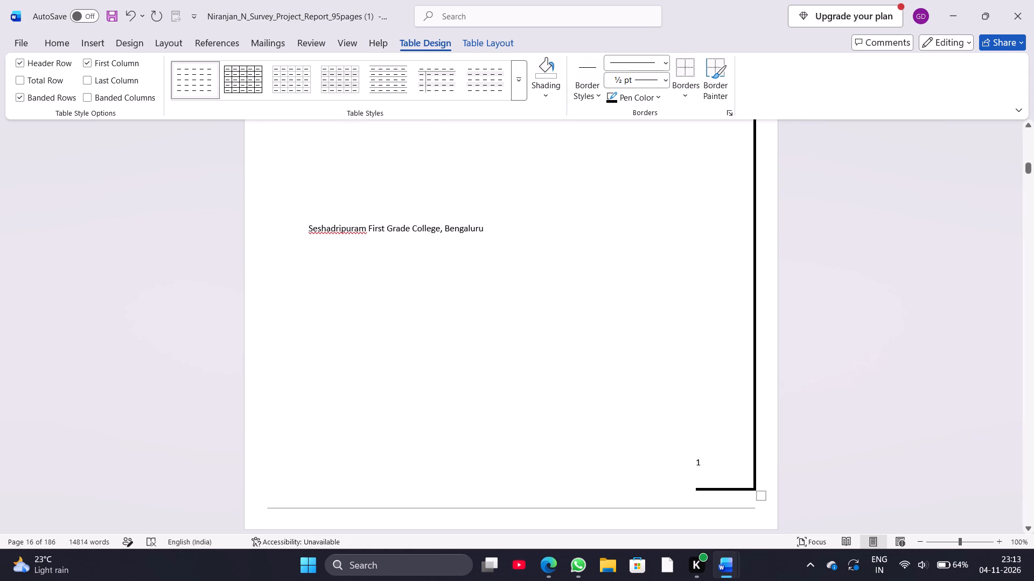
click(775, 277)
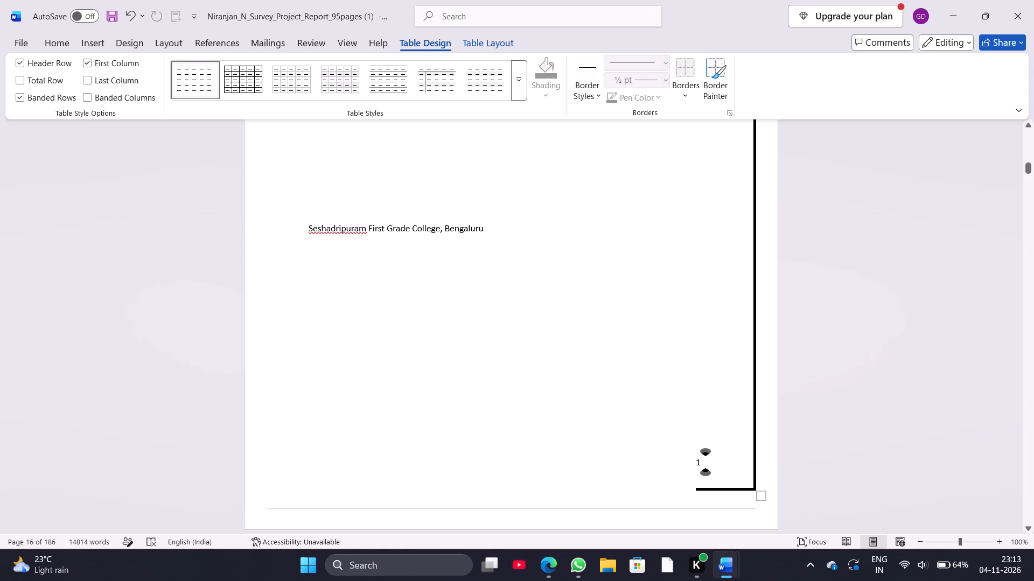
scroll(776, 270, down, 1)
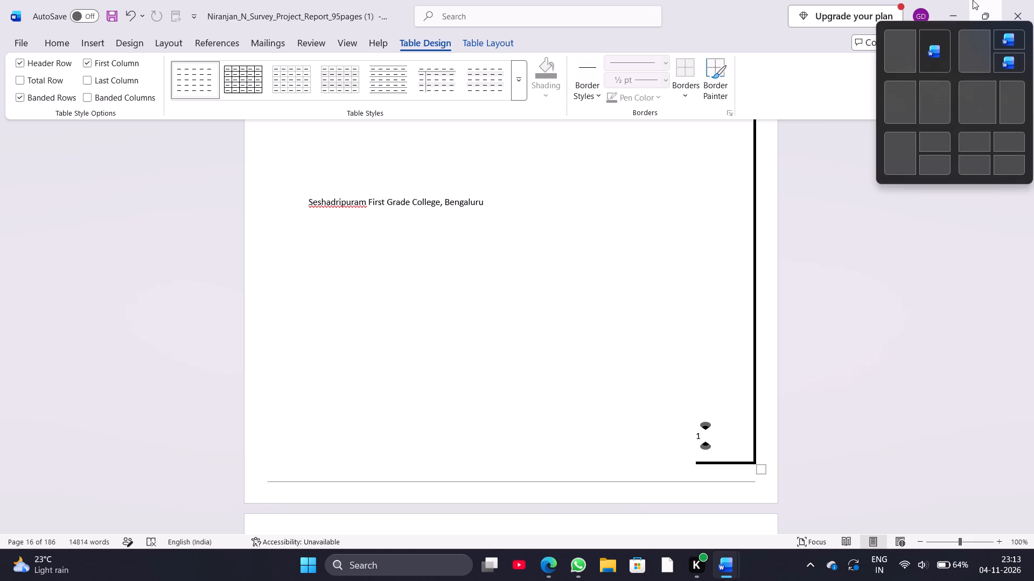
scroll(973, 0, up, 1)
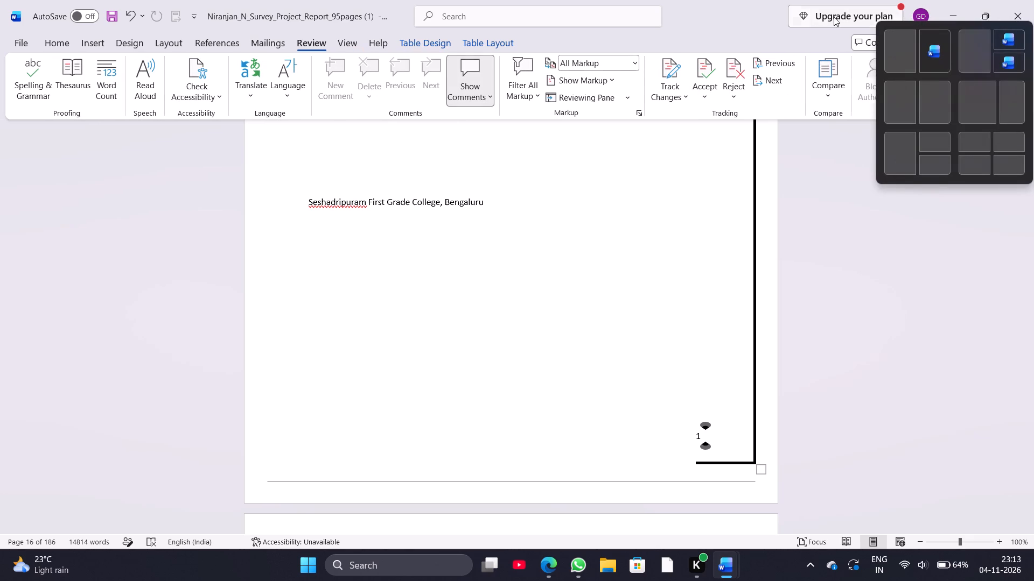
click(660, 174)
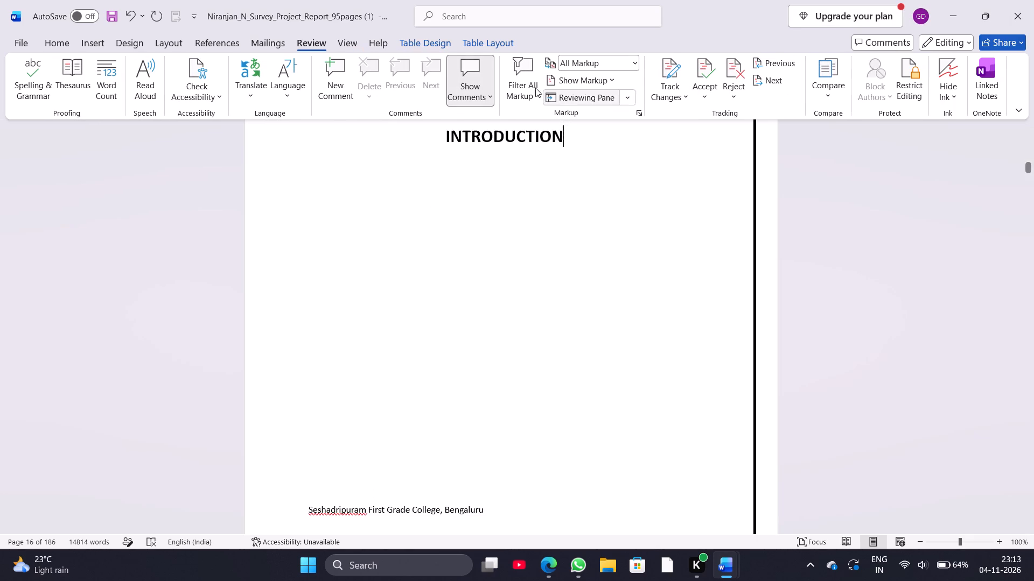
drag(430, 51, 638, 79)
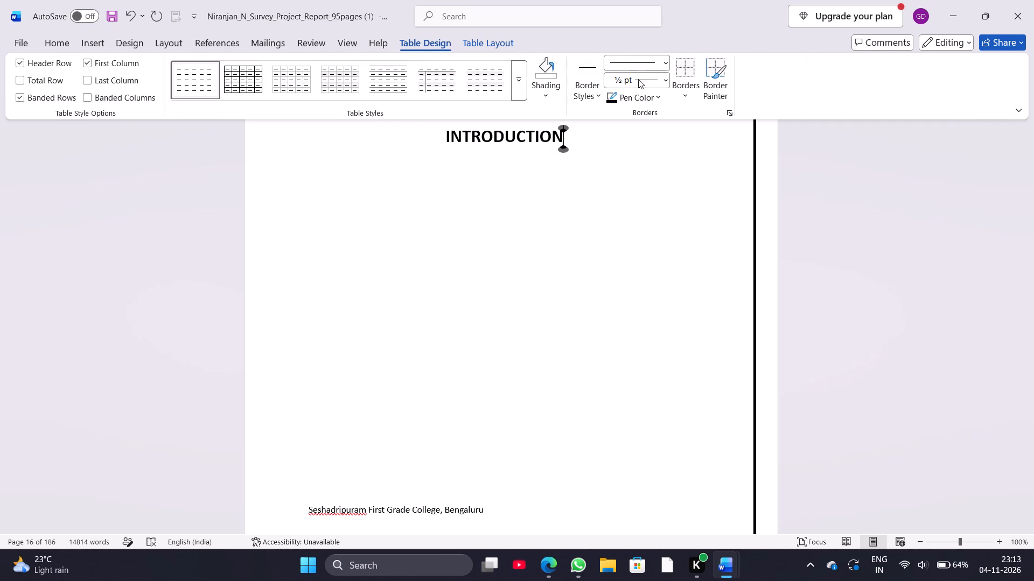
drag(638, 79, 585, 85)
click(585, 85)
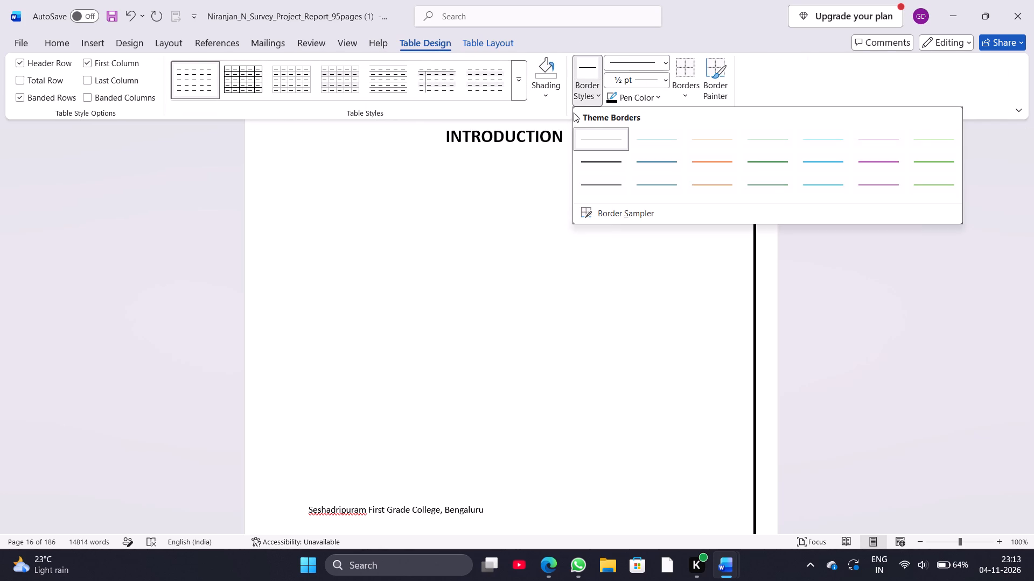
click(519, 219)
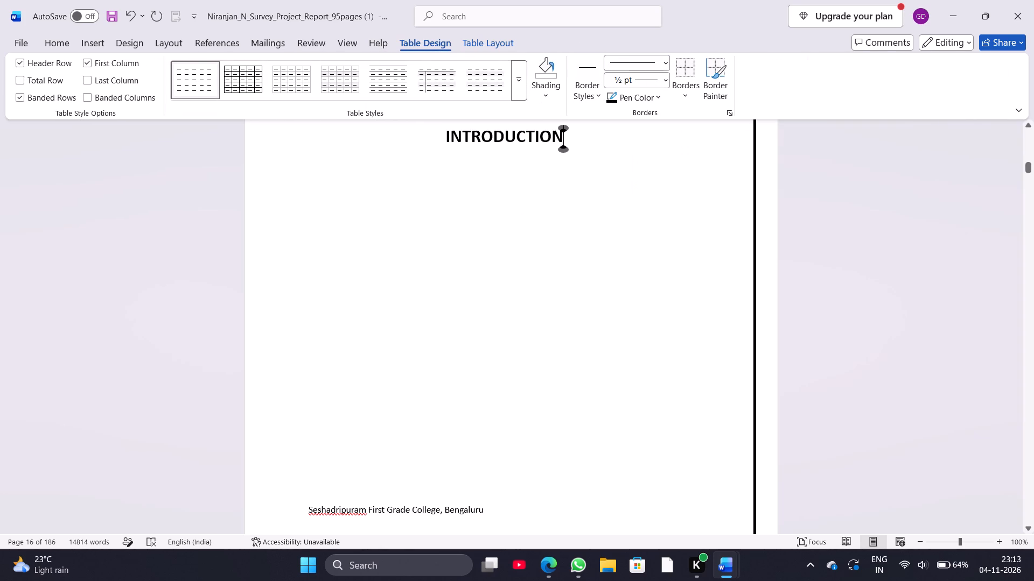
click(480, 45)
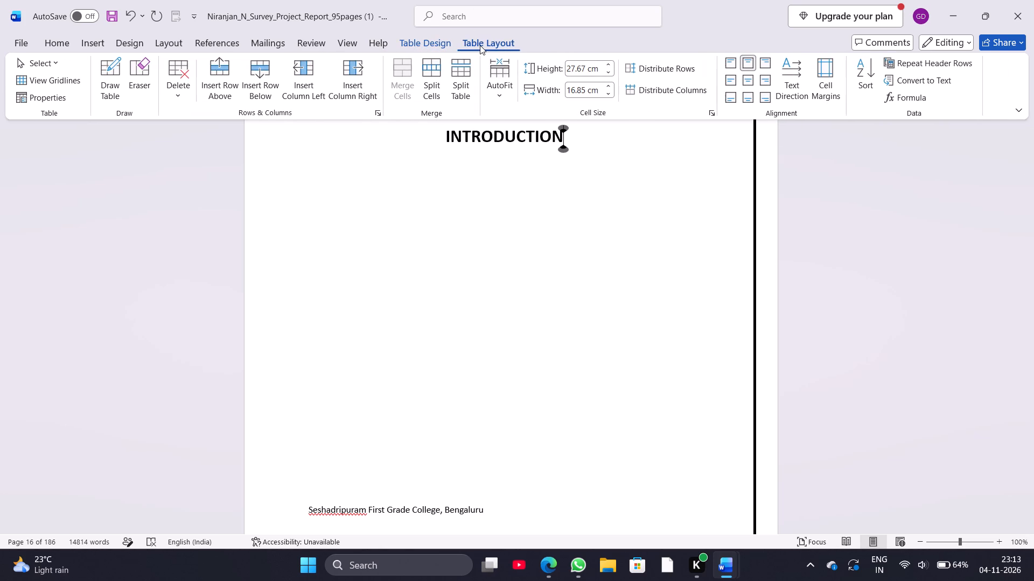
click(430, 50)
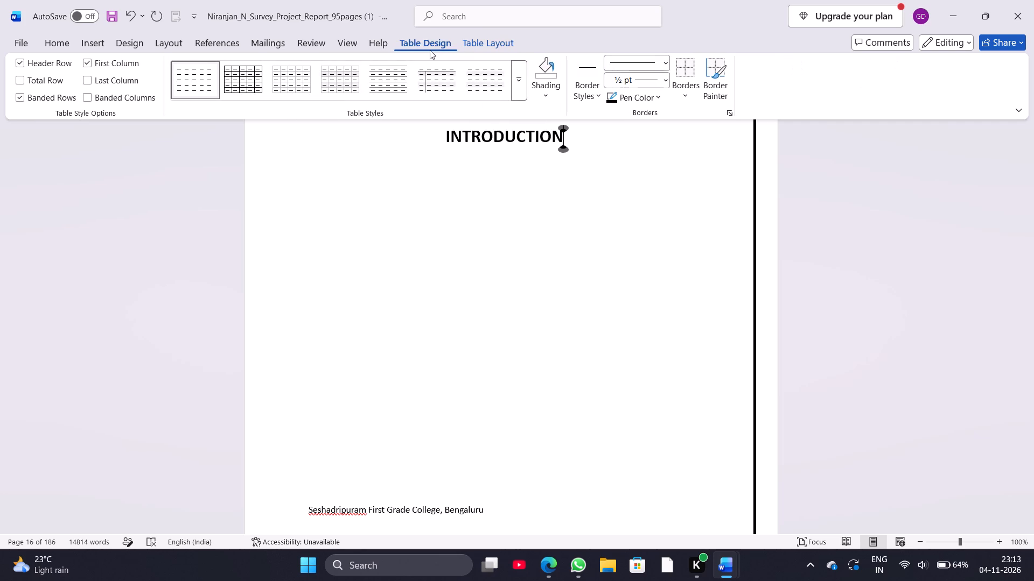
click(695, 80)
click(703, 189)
Try to delete the blank lines directly above the chapter contents table.
scroll(614, 208, down, 3)
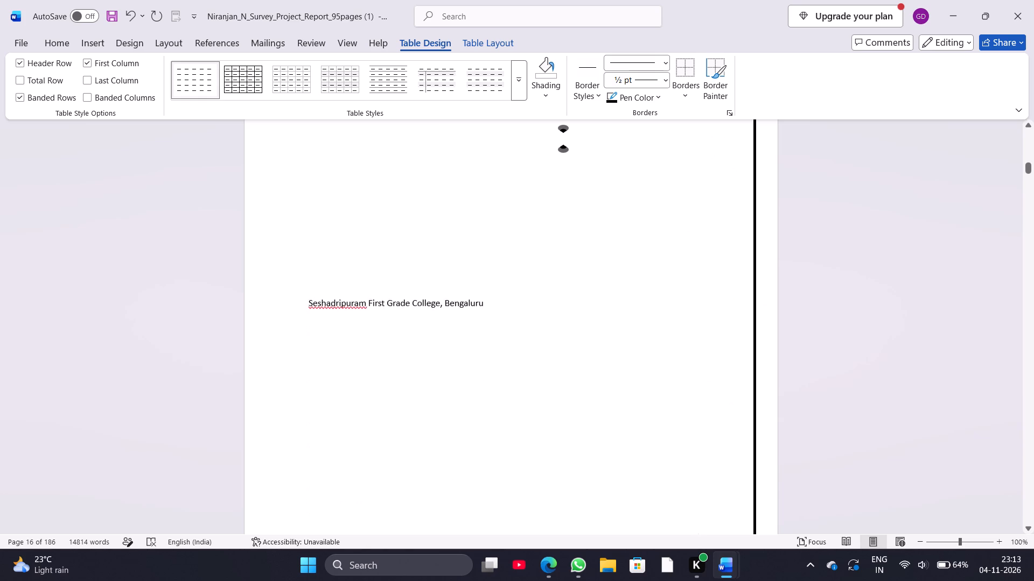
scroll(614, 208, down, 2)
scroll(614, 208, up, 3)
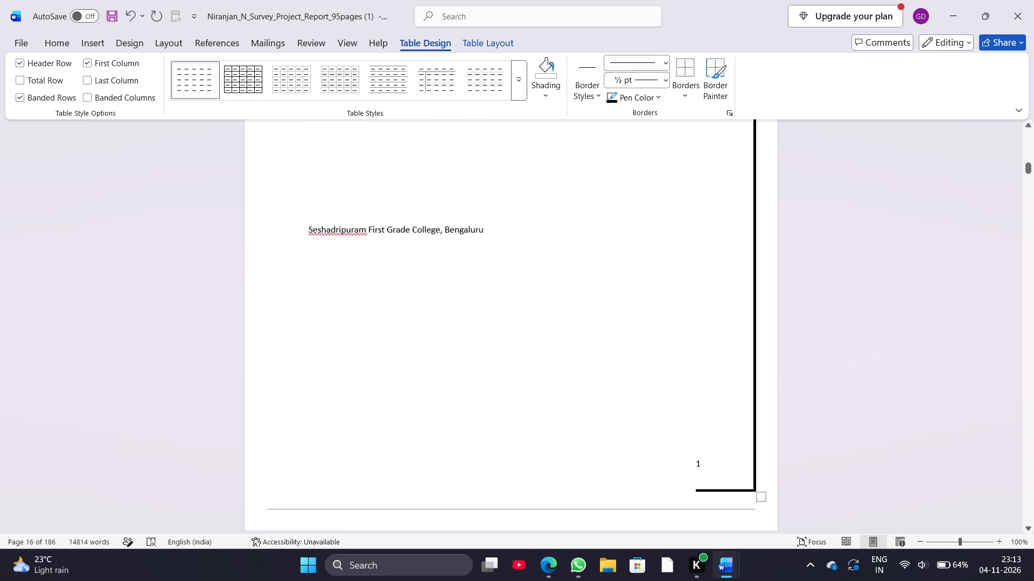
scroll(614, 208, up, 8)
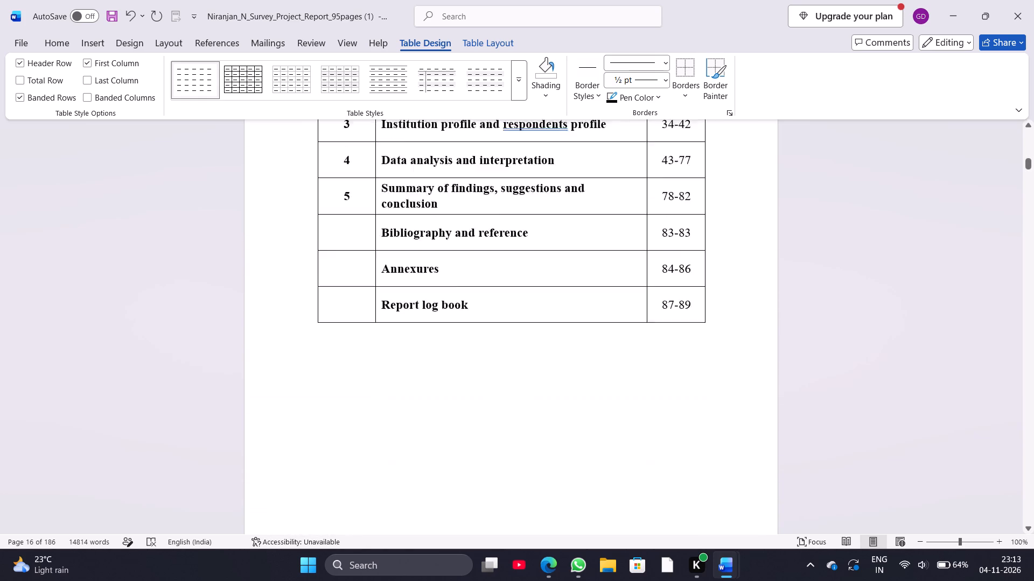
scroll(614, 208, up, 2)
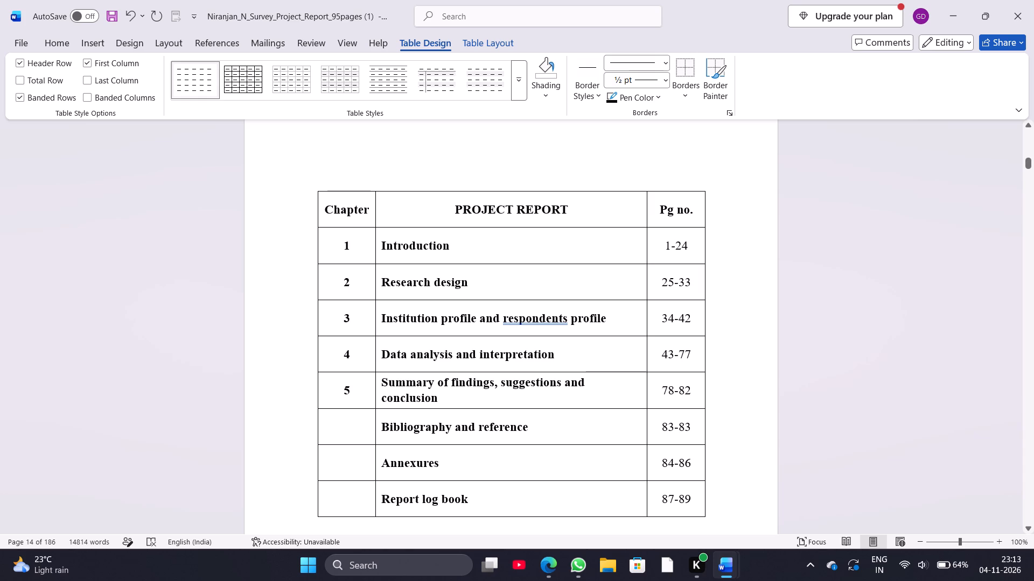
click(411, 167)
click(415, 180)
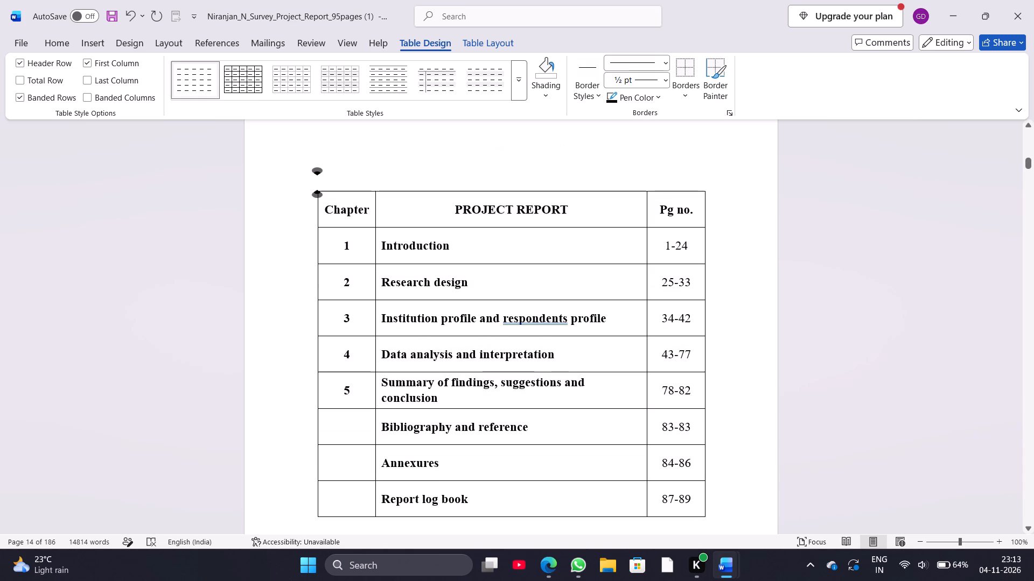
key(BackSpace)
key(BackSpace)
key(BackSpace)
Look over the pages from the chapter contents table to the Chapter 1 title page, examining the blank space and leftover frame.
scroll(416, 180, down, 2)
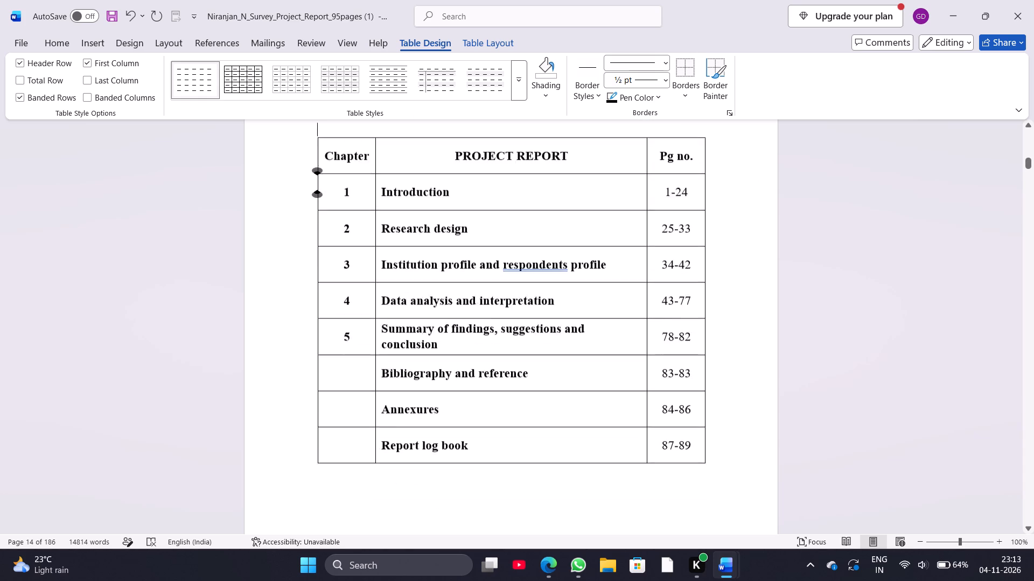
scroll(416, 180, down, 7)
scroll(416, 180, up, 1)
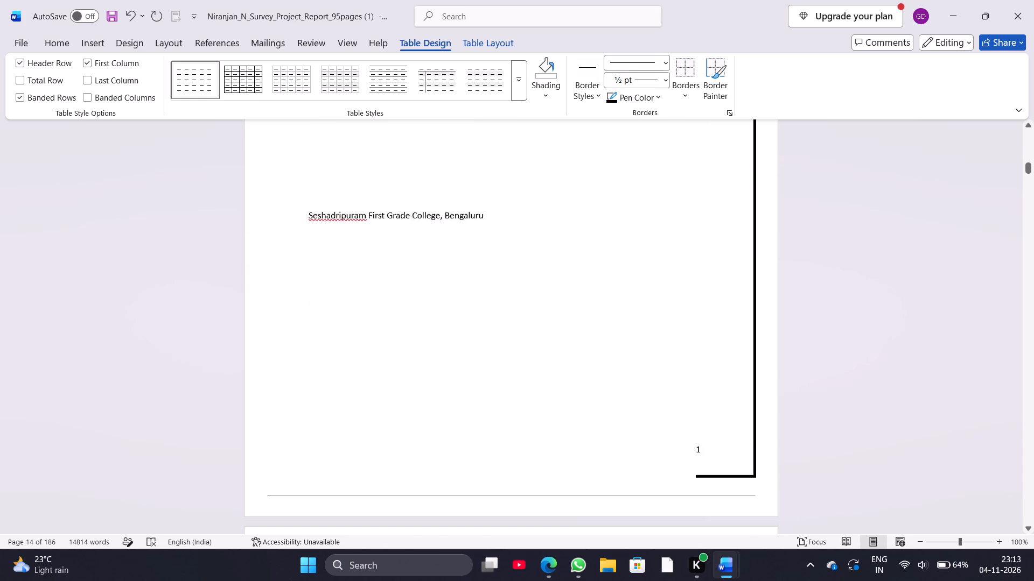
scroll(416, 180, up, 1)
scroll(416, 180, down, 4)
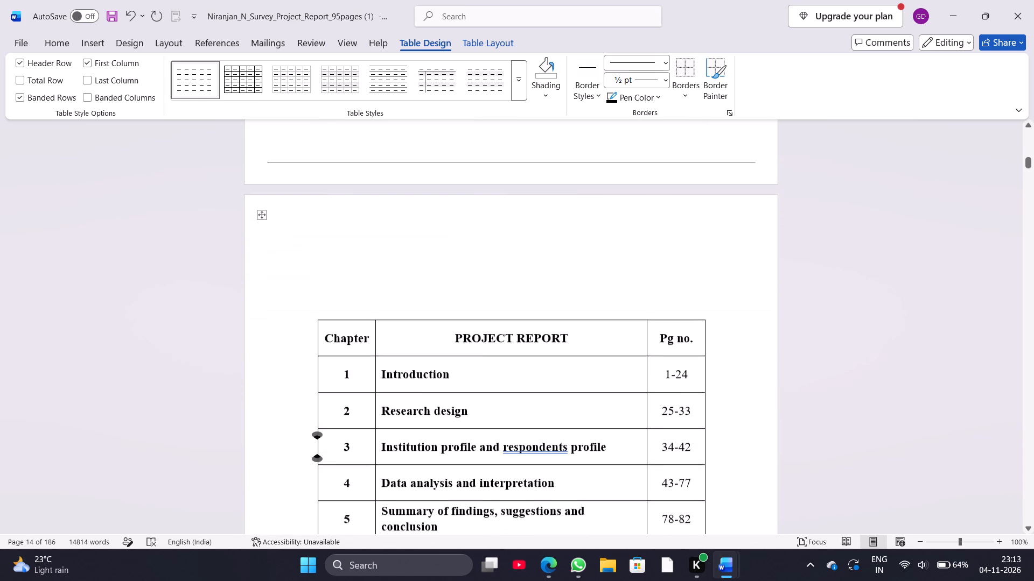
scroll(416, 180, down, 6)
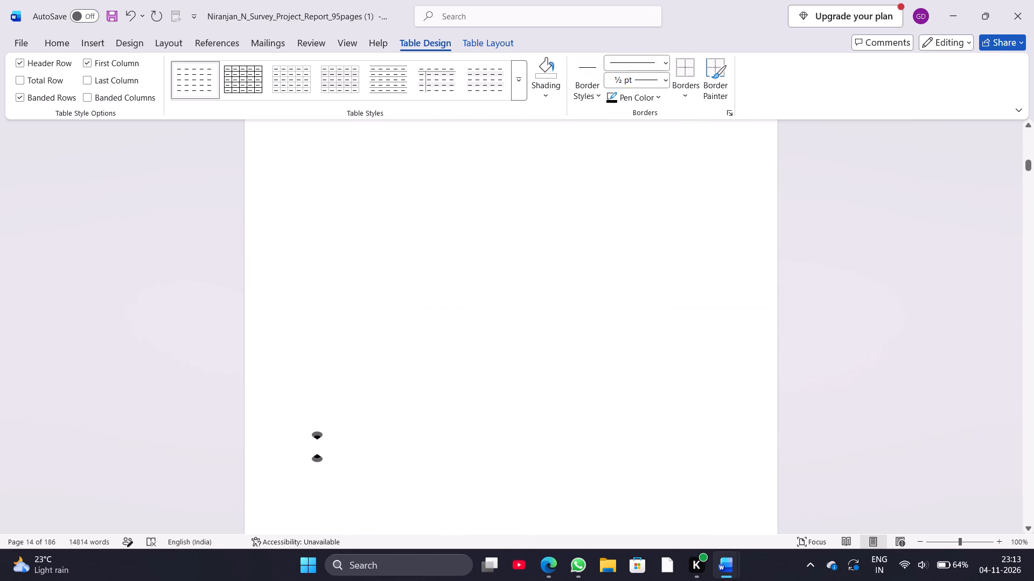
key(Down)
key(Down)
key(Down)
key(Down)
key(Down)
key(Down)
key(Down)
key(Down)
key(Down)
key(Down)
key(Down)
key(Down)
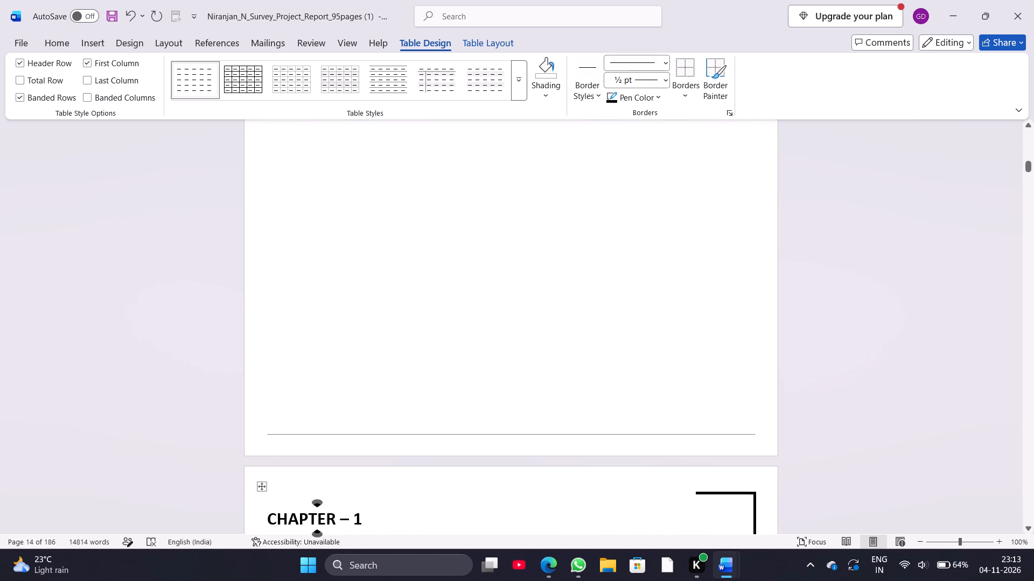
key(Down)
key(Down)
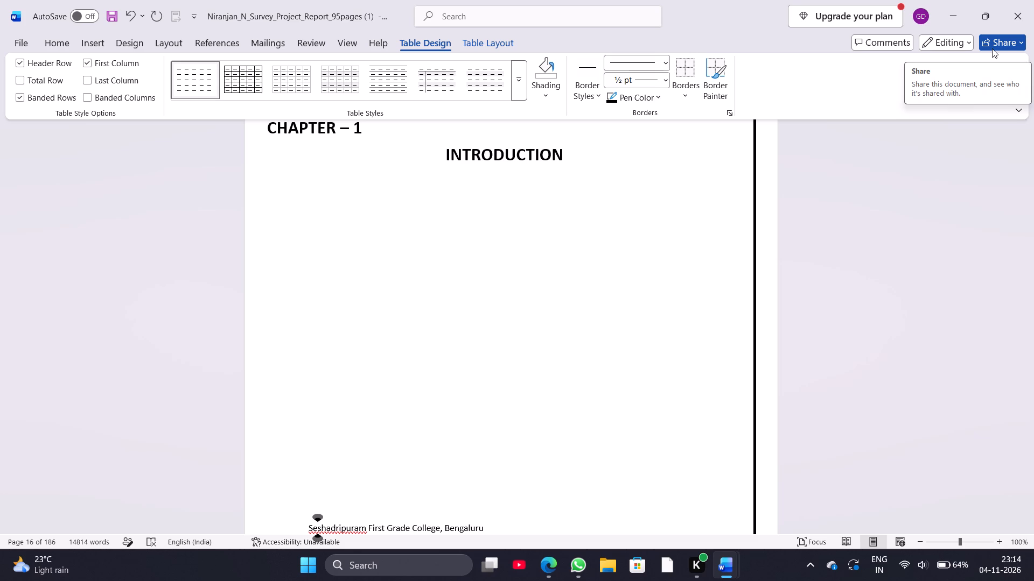
key(Down)
key(Down)
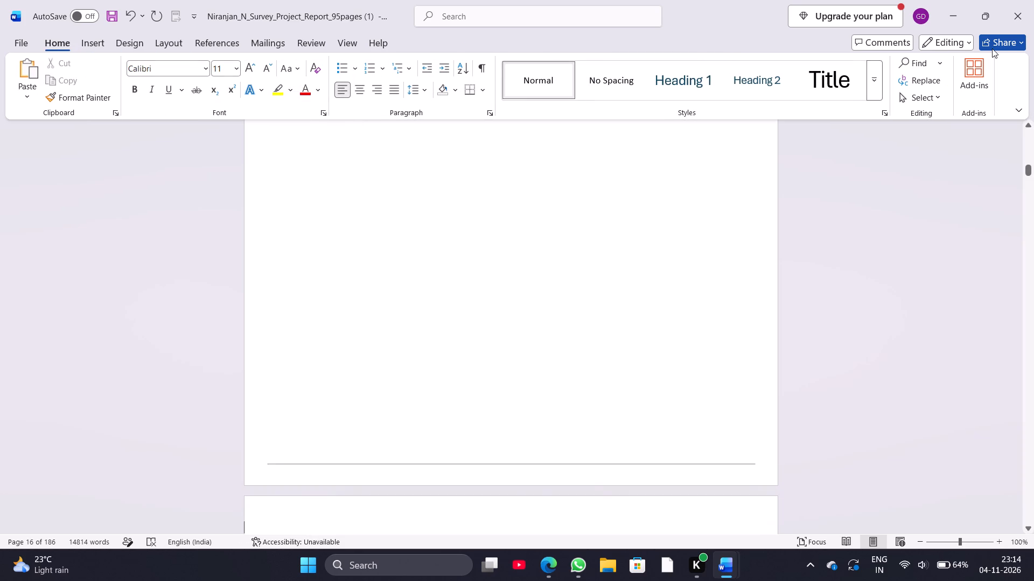
key(Up)
key(Up)
key(Up)
key(Up)
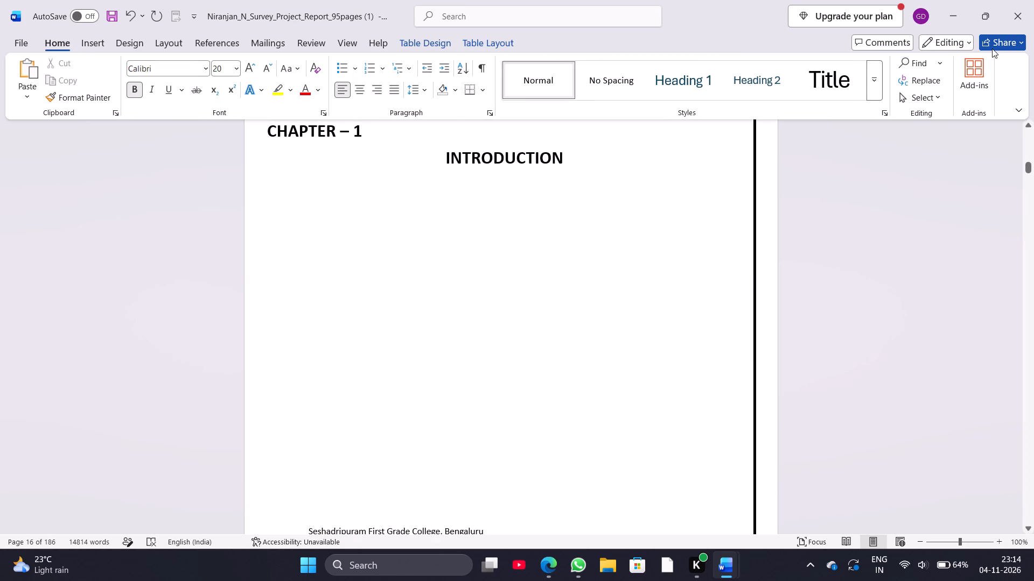
scroll(992, 48, up, 1)
scroll(992, 48, down, 1)
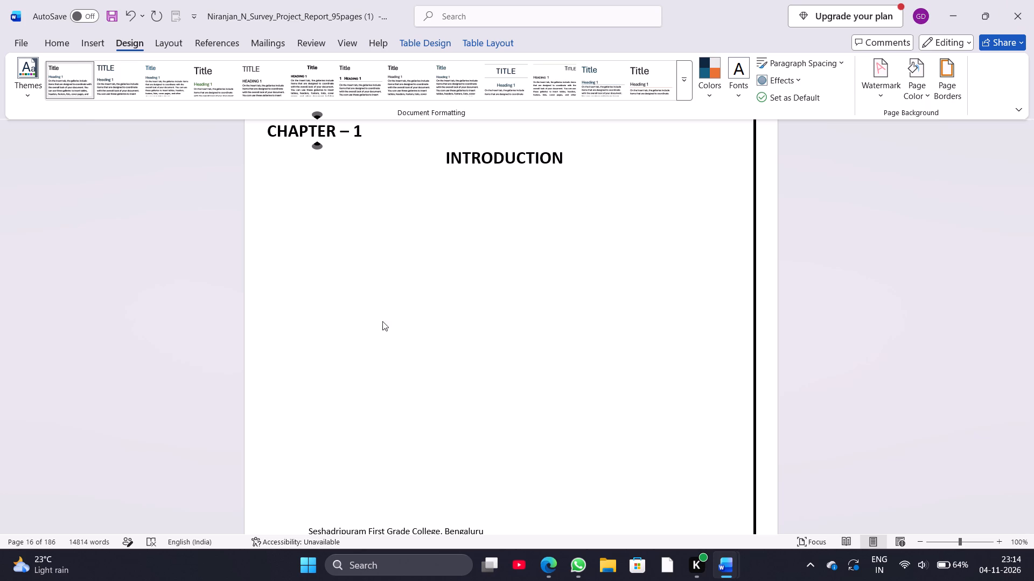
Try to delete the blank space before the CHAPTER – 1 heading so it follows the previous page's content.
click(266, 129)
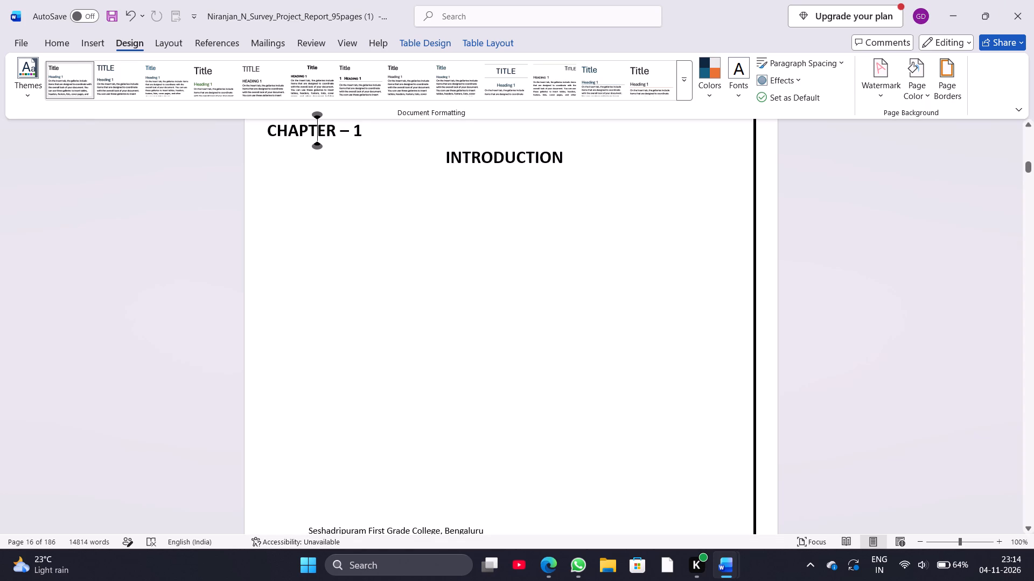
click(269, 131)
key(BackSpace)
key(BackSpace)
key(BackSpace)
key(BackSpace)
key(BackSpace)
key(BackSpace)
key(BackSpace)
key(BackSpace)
Centre the CHAPTER – 1 heading above INTRODUCTION on the Chapter 1 title page.
scroll(269, 131, up, 2)
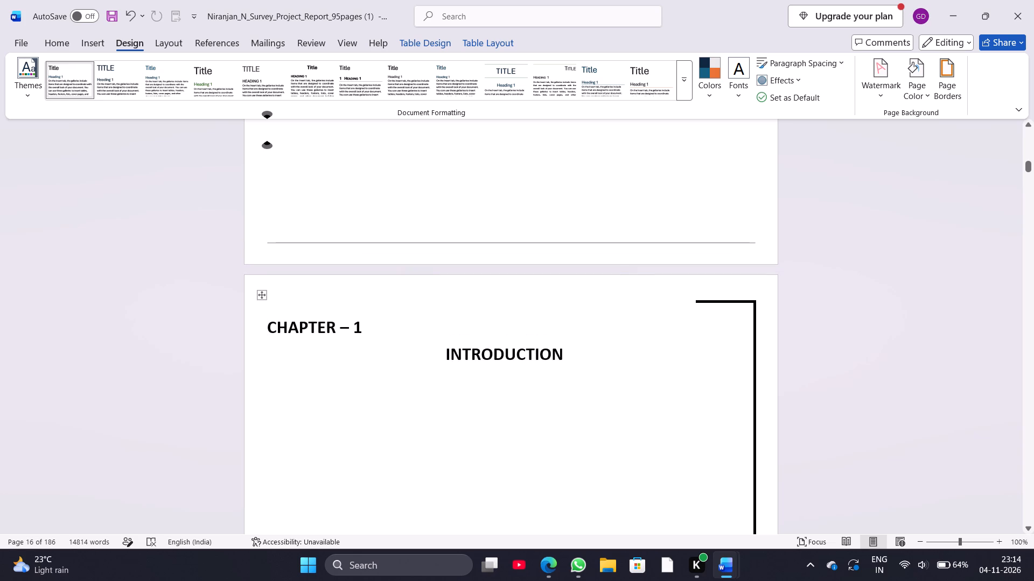
click(59, 48)
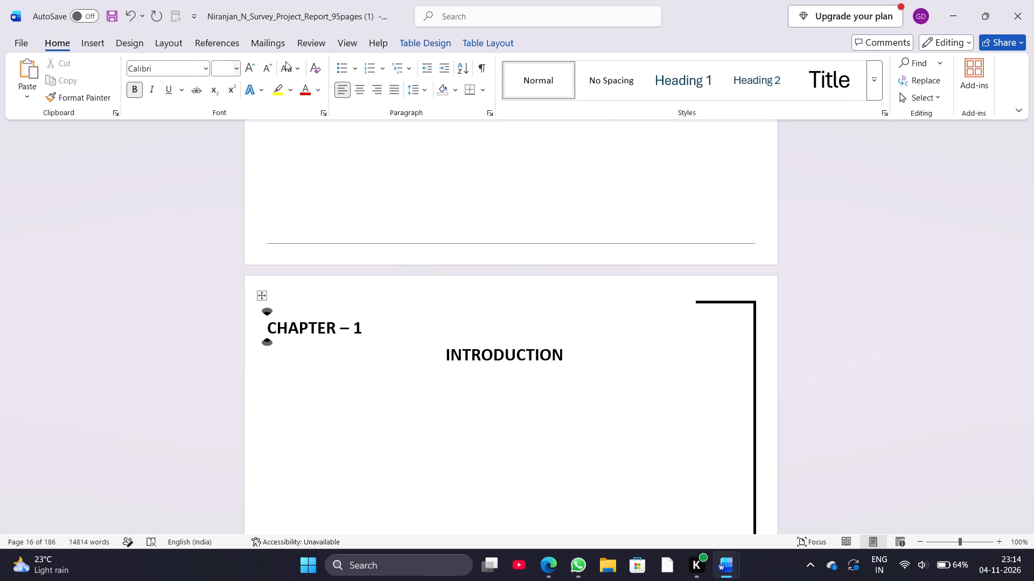
click(357, 93)
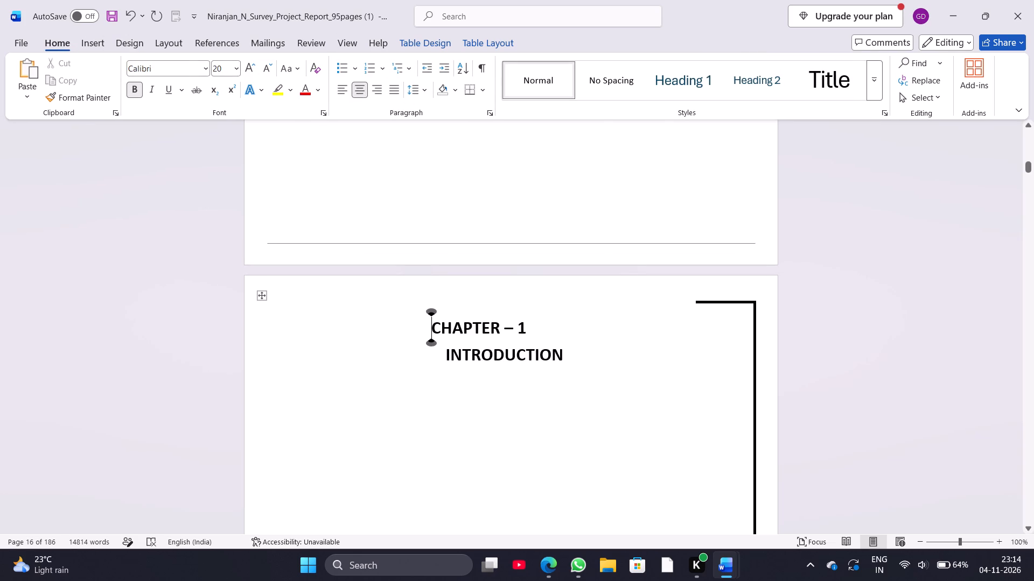
Set the INTRODUCTION heading on the Chapter 1 title page to font size 14.
click(444, 360)
drag(442, 360, 548, 371)
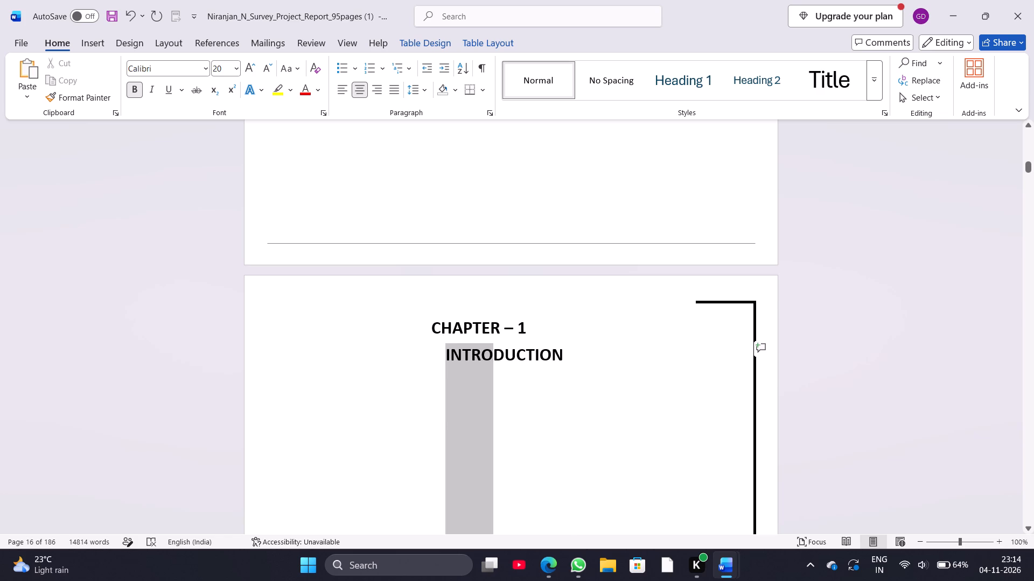
drag(548, 371, 567, 376)
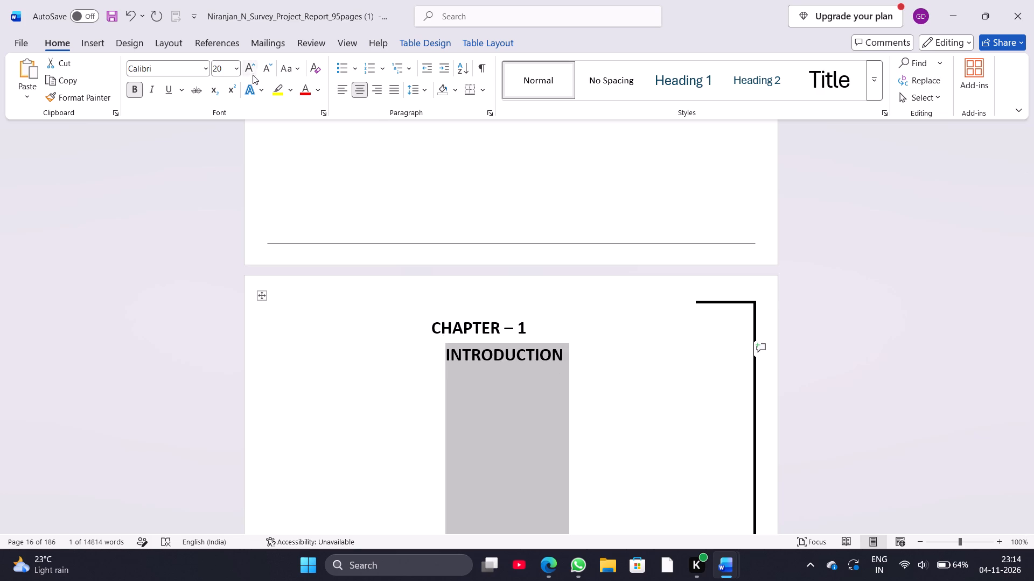
click(238, 73)
click(230, 171)
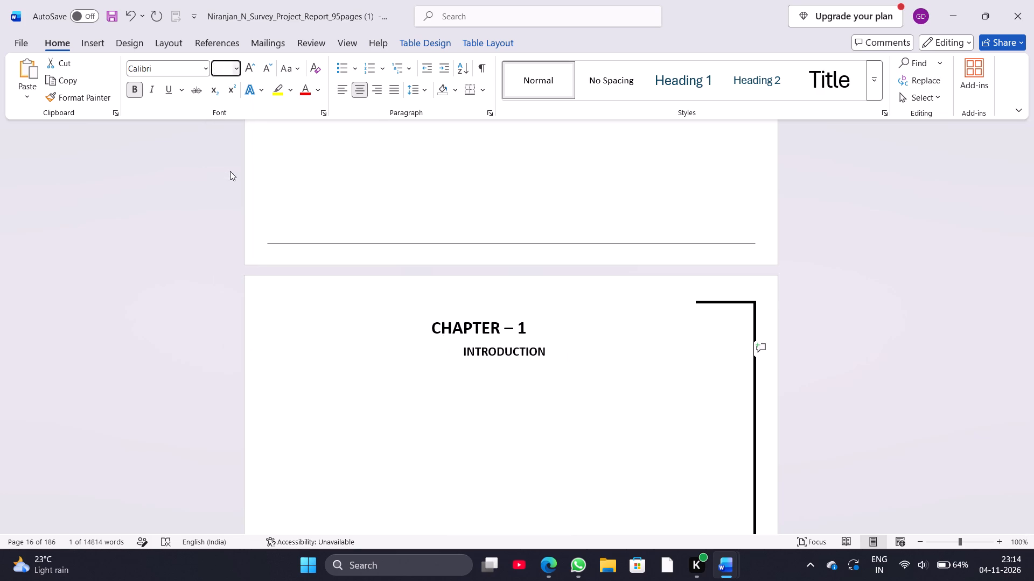
click(554, 230)
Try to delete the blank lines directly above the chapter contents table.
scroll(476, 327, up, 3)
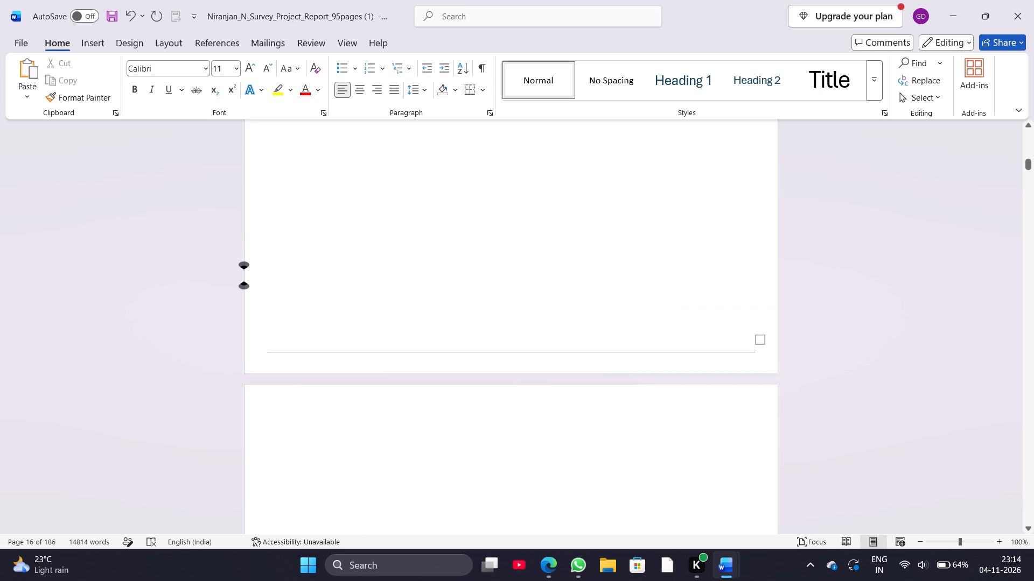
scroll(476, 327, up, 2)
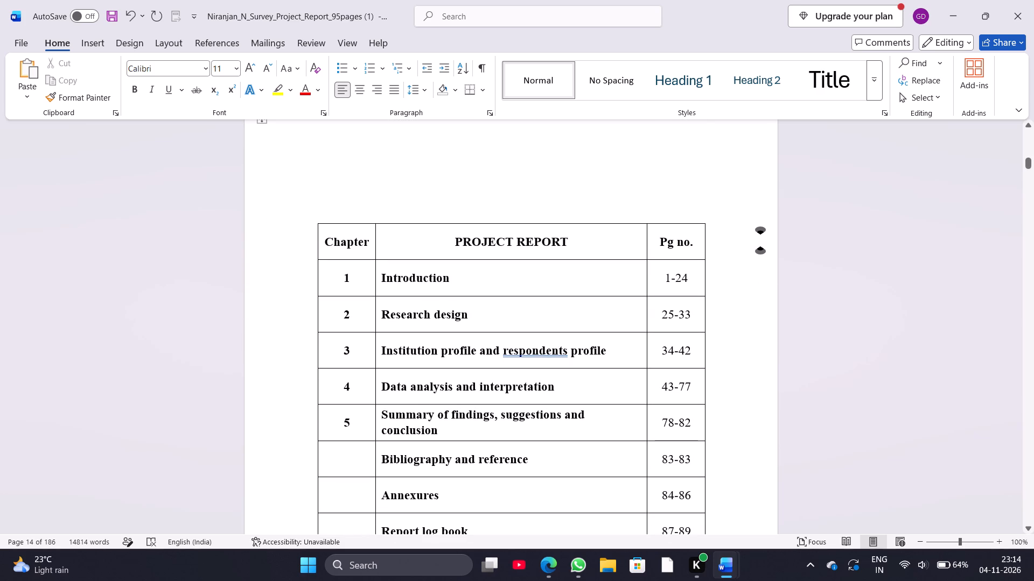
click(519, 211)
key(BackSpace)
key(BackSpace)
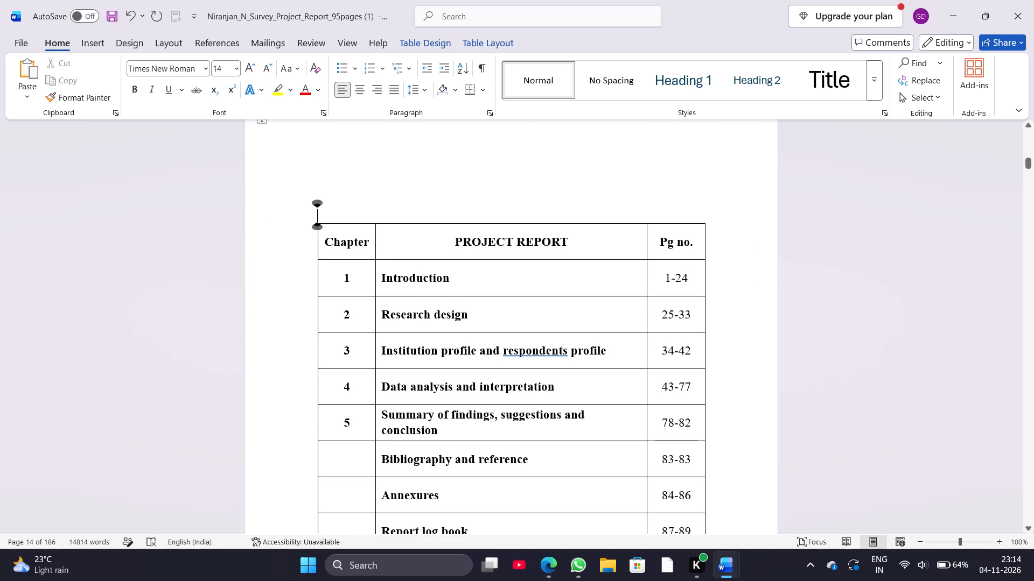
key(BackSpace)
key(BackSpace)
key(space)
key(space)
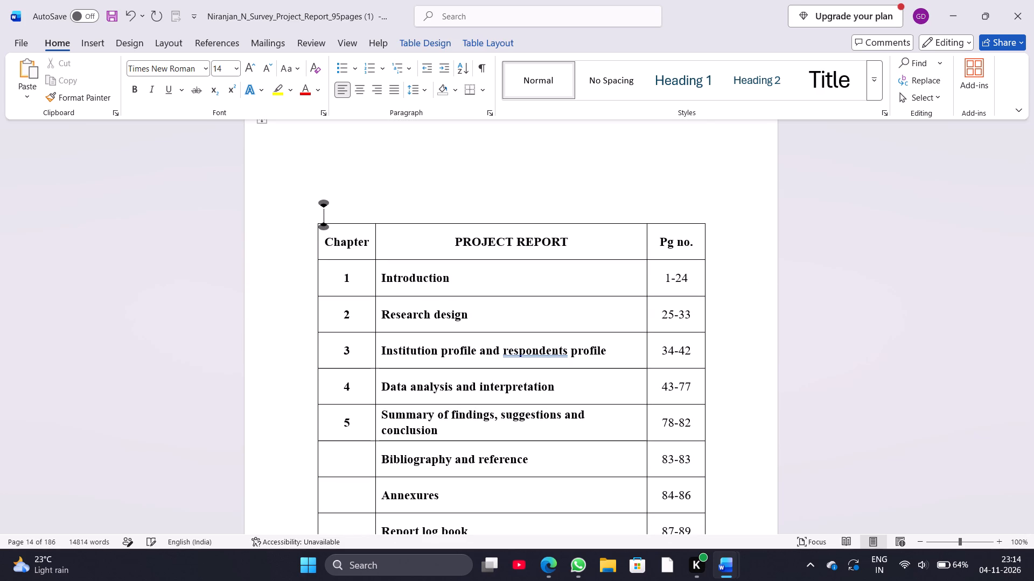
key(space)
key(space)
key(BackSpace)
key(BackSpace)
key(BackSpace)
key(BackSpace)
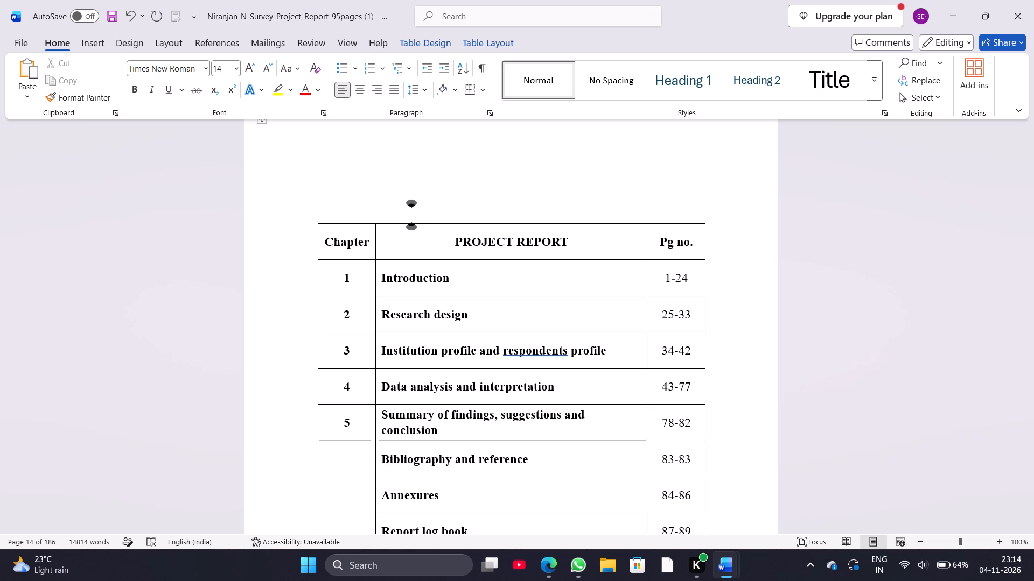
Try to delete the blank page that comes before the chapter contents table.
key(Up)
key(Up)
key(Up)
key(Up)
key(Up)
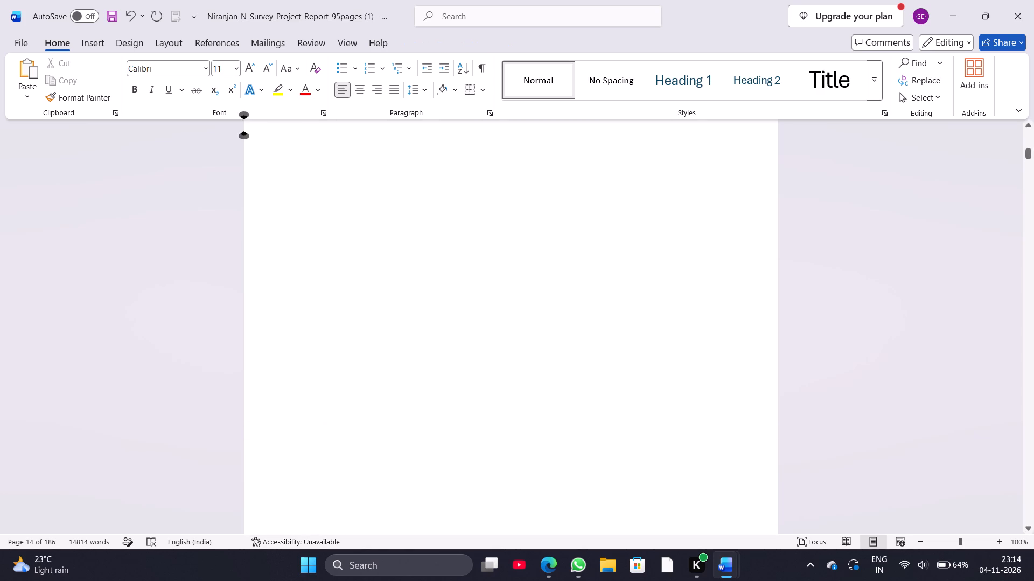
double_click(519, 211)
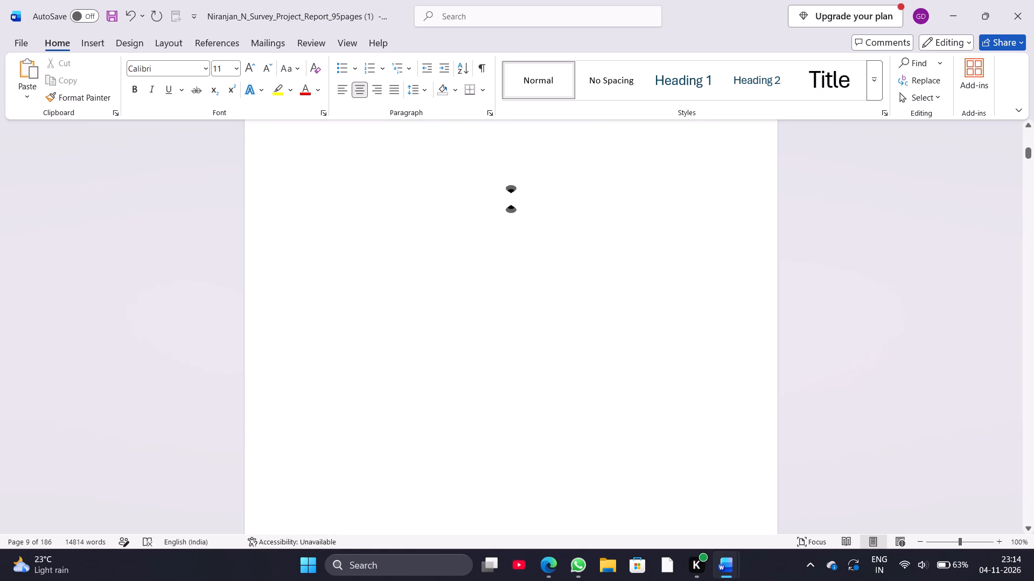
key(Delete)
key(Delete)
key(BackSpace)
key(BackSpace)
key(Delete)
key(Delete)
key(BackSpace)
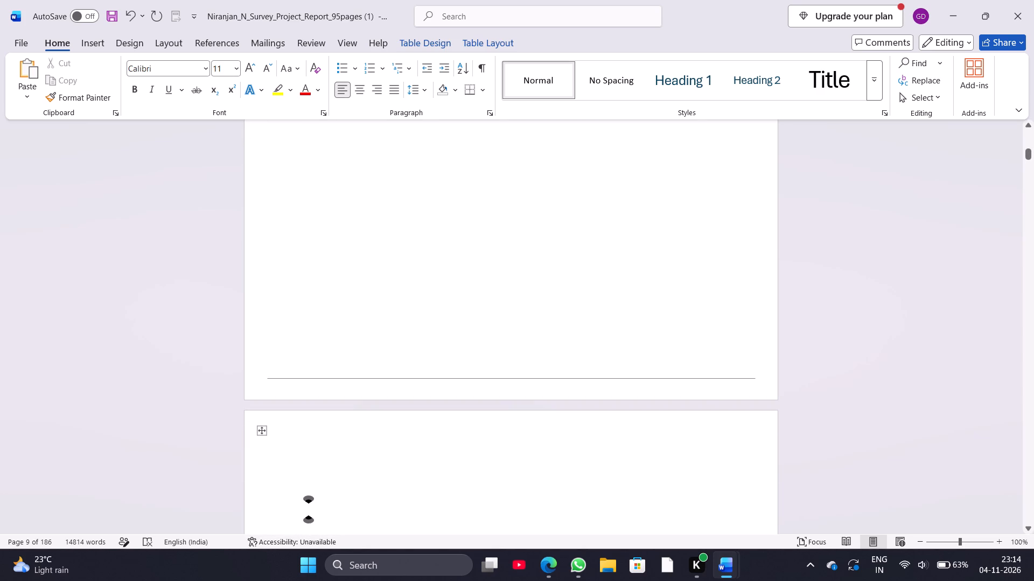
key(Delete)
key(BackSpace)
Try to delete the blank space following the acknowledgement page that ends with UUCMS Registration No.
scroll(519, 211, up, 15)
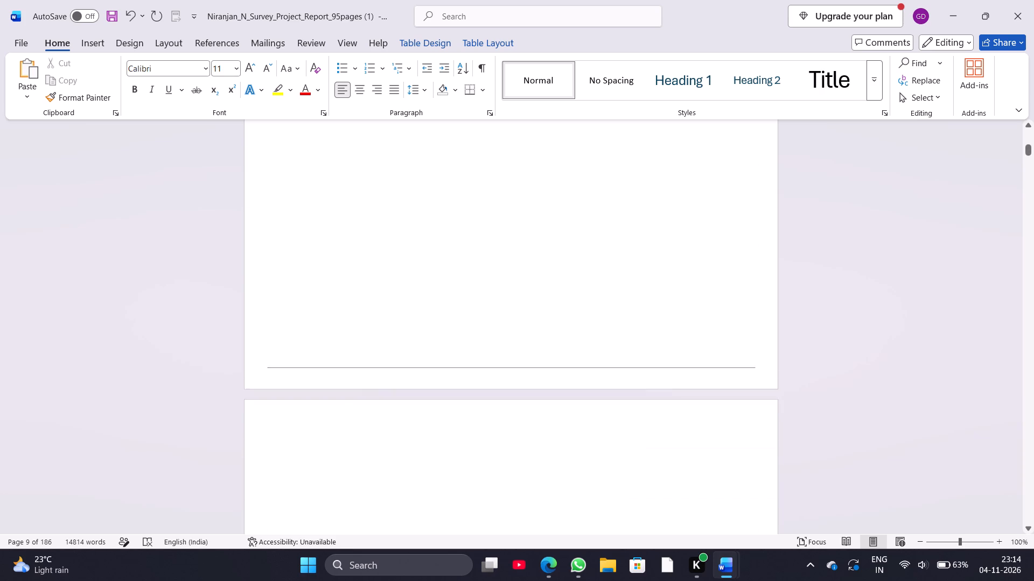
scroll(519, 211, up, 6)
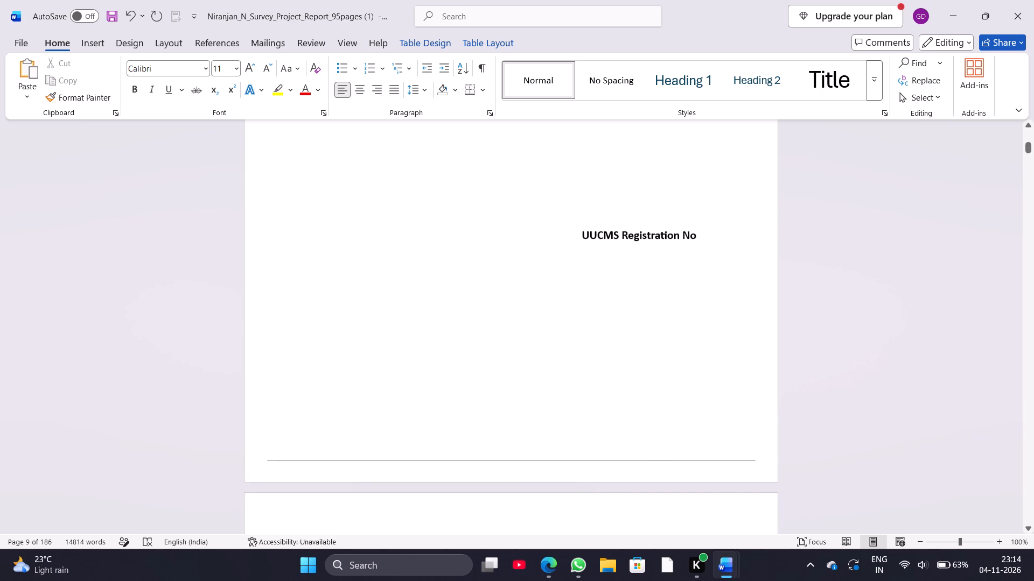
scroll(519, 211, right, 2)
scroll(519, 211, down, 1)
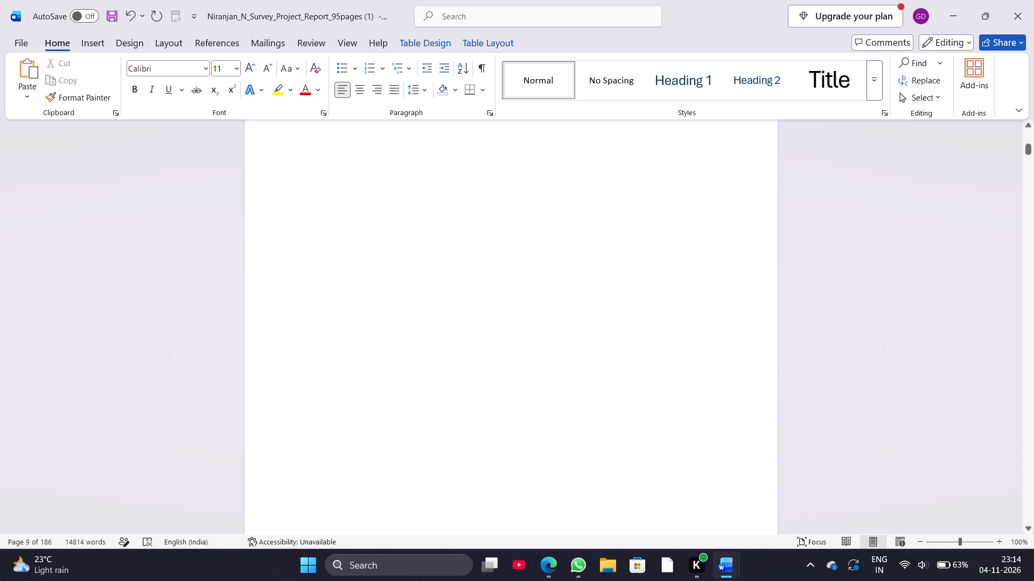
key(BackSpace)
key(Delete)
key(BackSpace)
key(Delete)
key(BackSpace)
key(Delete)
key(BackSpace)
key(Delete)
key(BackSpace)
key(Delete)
Look over the pages between the acknowledgement and the first chapter pages in a multi-page view, examining the blank pages.
scroll(519, 211, up, 6)
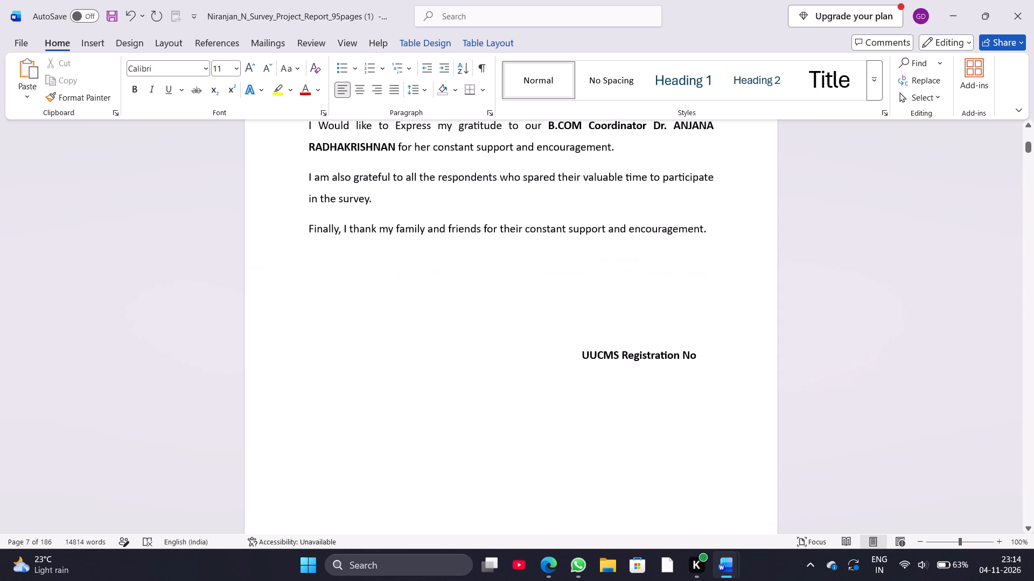
scroll(519, 211, down, 17)
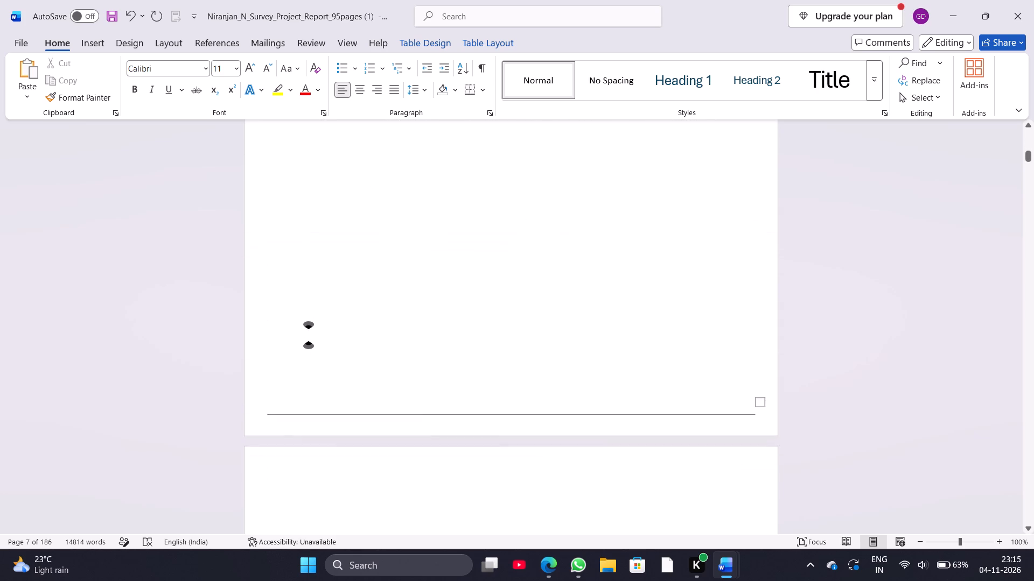
scroll(519, 211, down, 1)
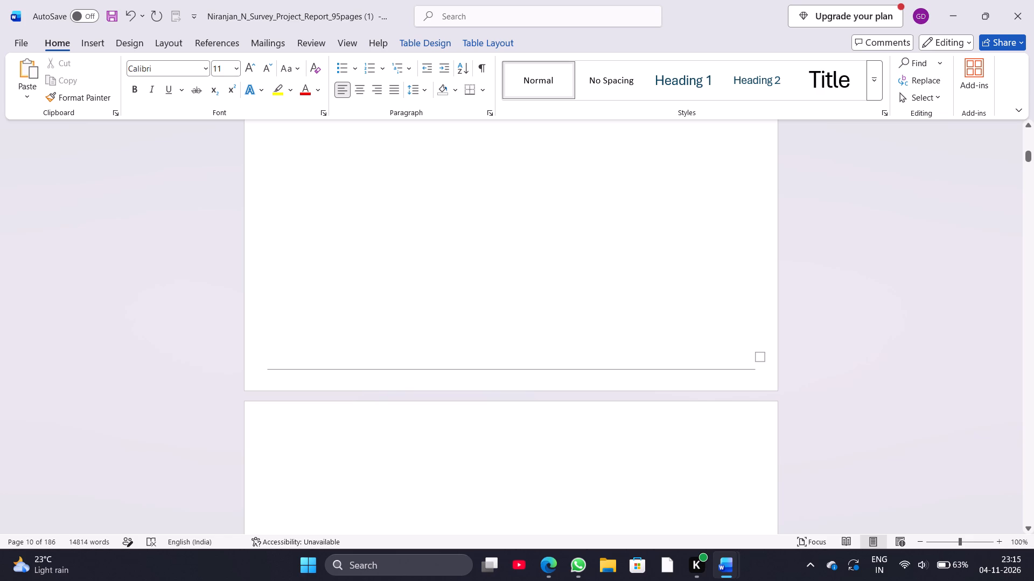
scroll(488, 142, up, 5)
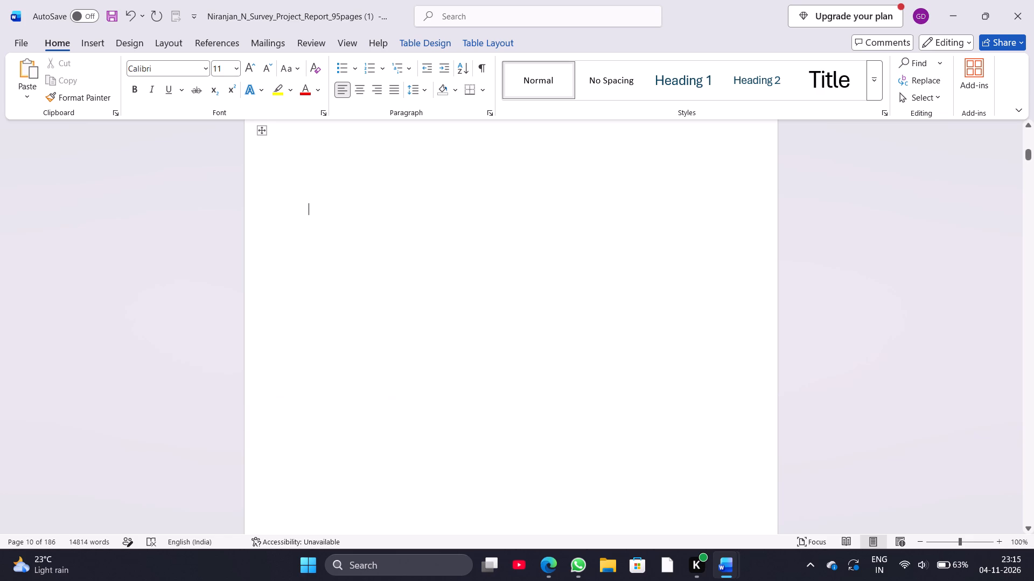
ctrl+scroll(488, 142, down, 7)
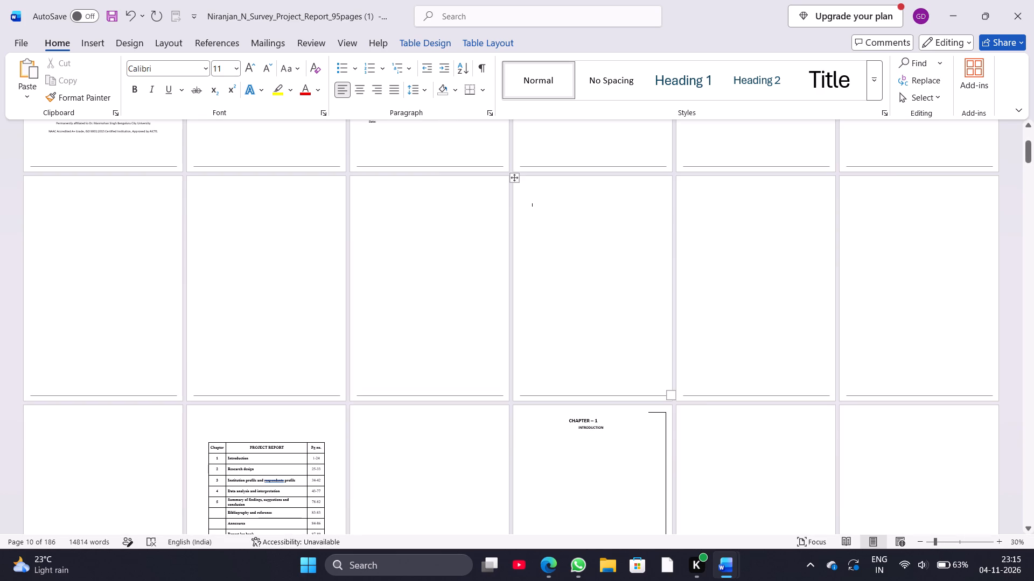
scroll(737, 390, down, 6)
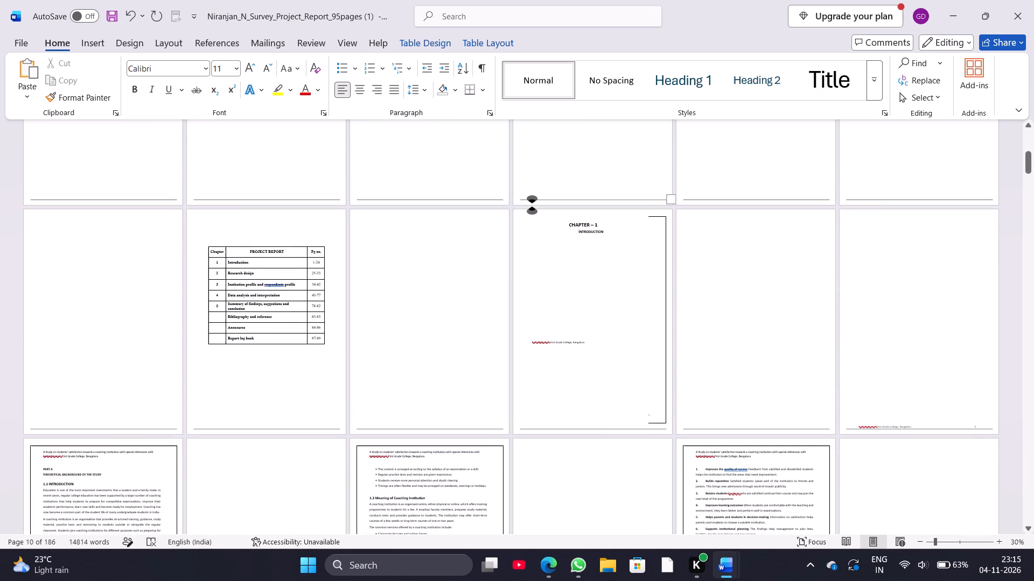
scroll(737, 390, up, 7)
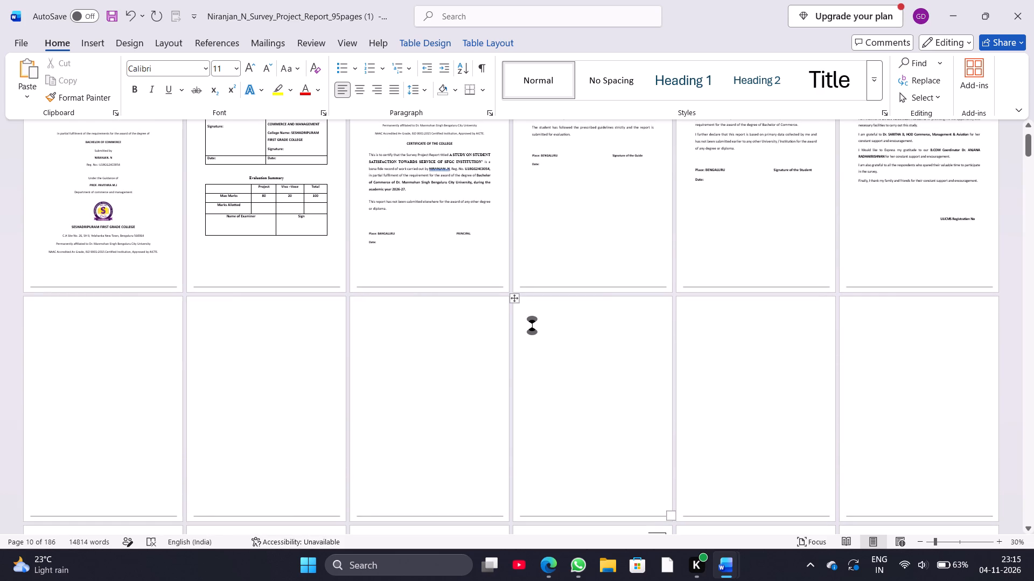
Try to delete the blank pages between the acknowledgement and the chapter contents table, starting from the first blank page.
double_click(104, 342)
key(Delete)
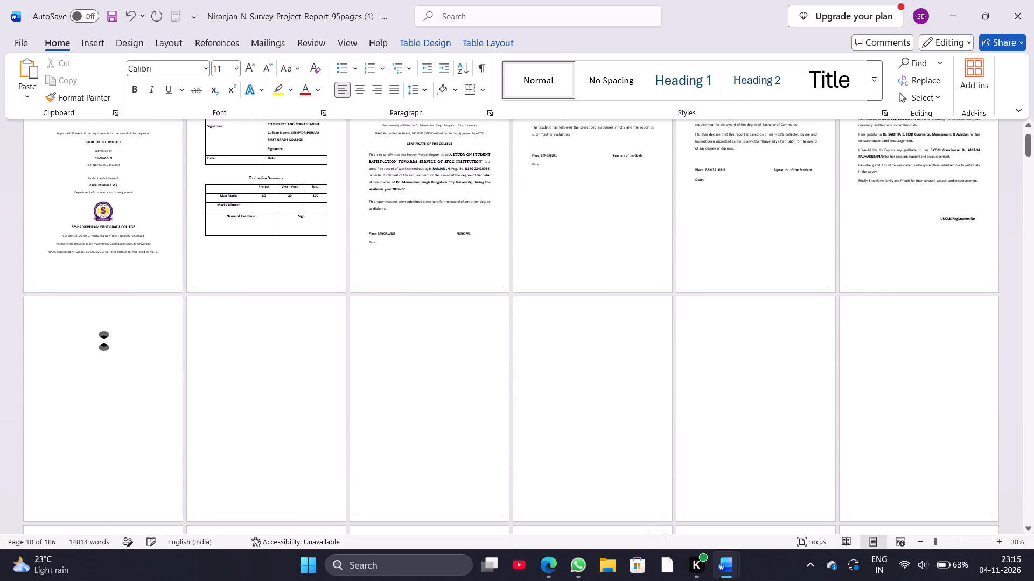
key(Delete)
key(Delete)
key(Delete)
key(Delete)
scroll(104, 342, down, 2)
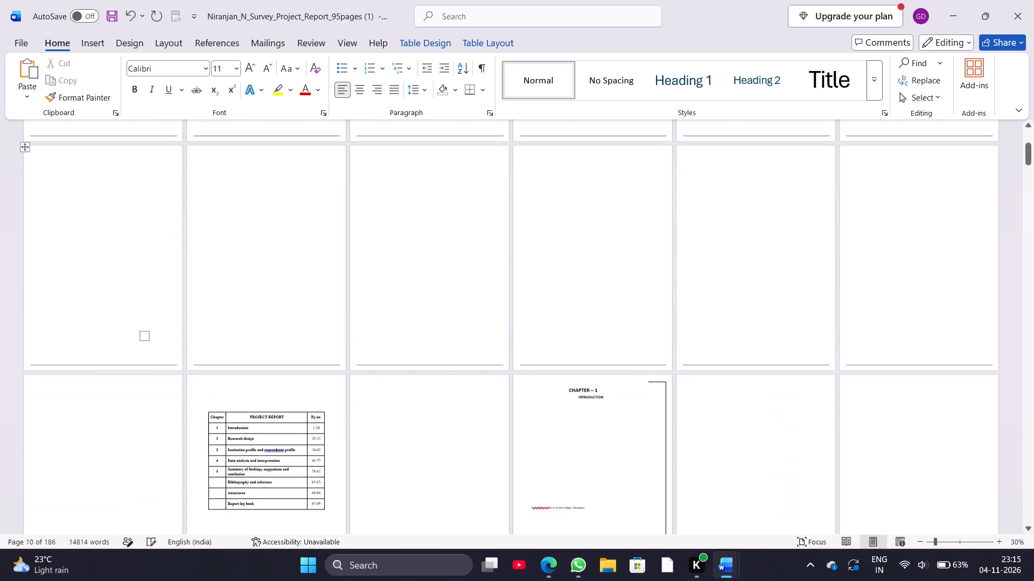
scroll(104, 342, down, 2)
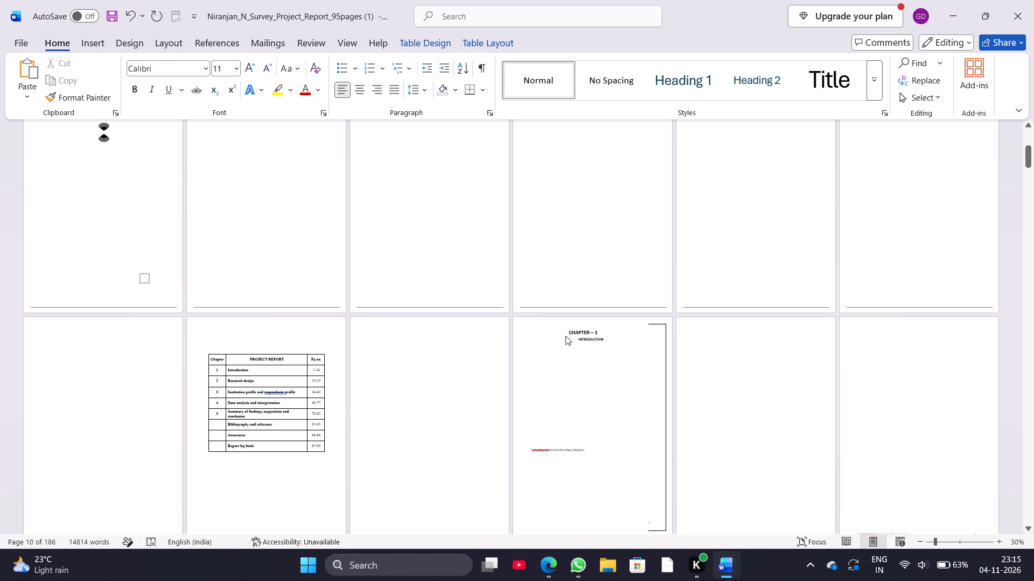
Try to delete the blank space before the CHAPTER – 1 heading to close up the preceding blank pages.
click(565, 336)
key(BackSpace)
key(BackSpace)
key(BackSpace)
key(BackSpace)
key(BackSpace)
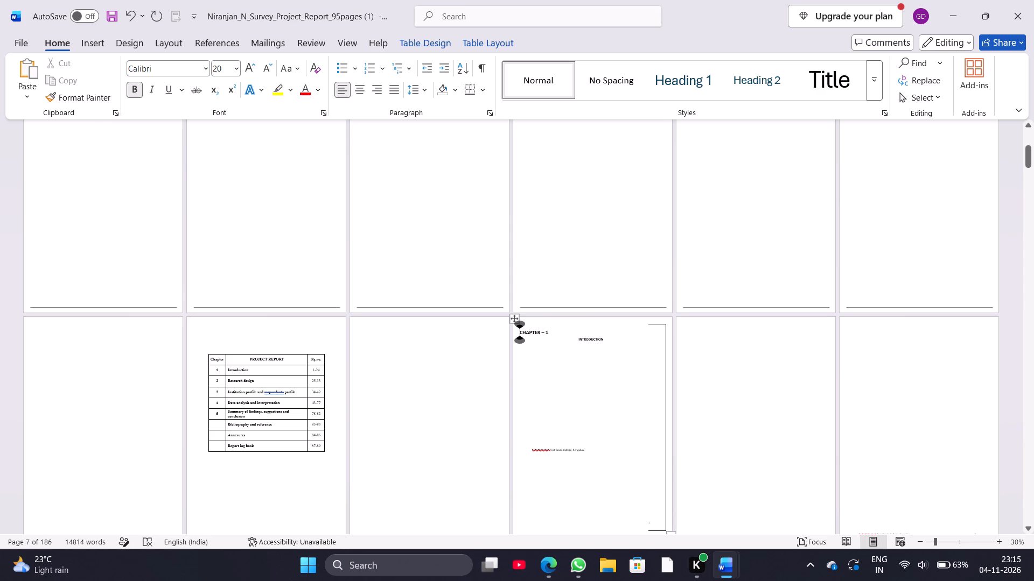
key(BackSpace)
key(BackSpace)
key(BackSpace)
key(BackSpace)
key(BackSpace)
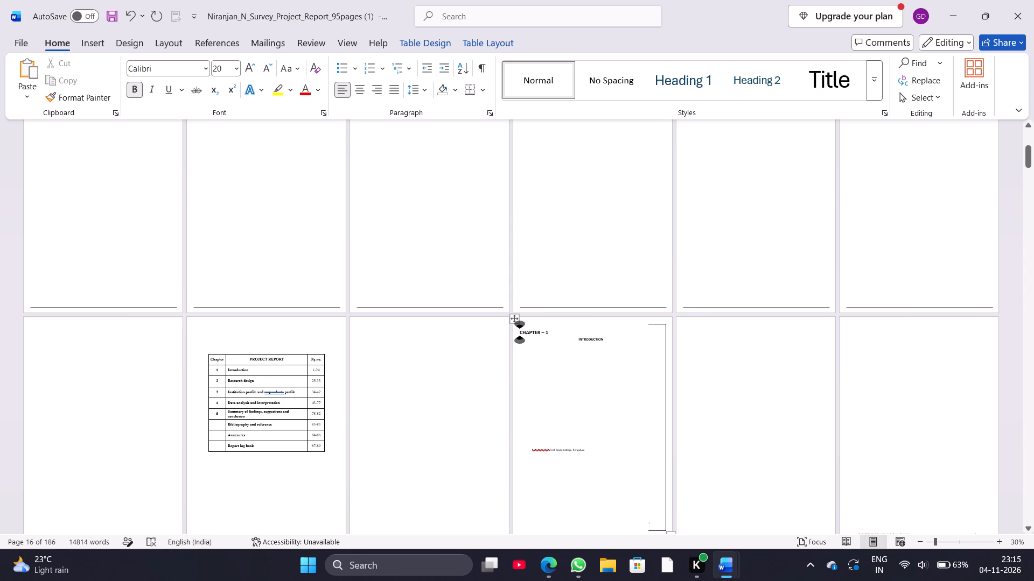
Move the vertical border of the leftover frame on the Chapter 1 title page inward, closer to the heading.
click(666, 342)
drag(666, 342, 642, 341)
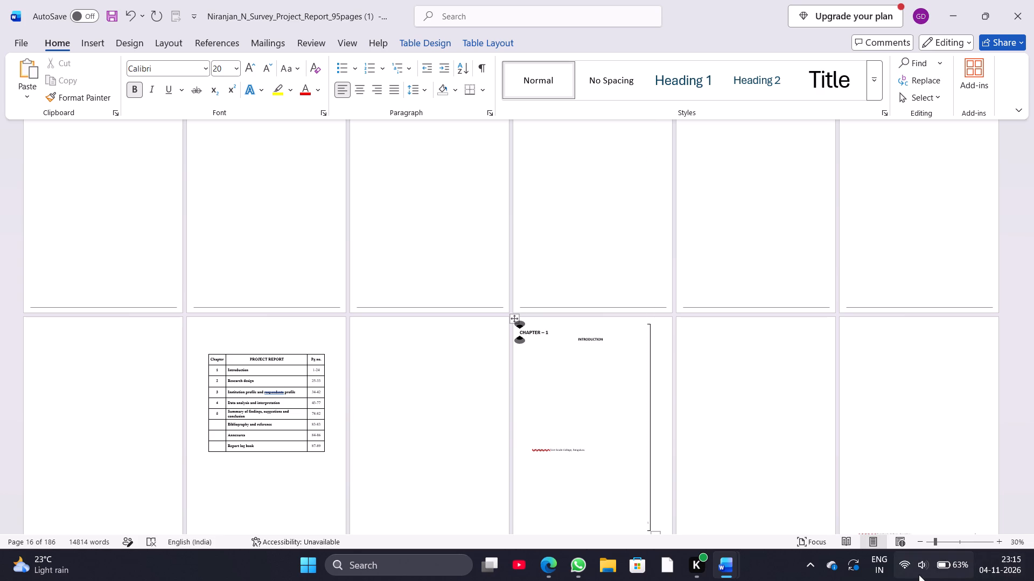
Centre the CHAPTER – 1 heading again above INTRODUCTION, working at 100% zoom.
triple_click(999, 545)
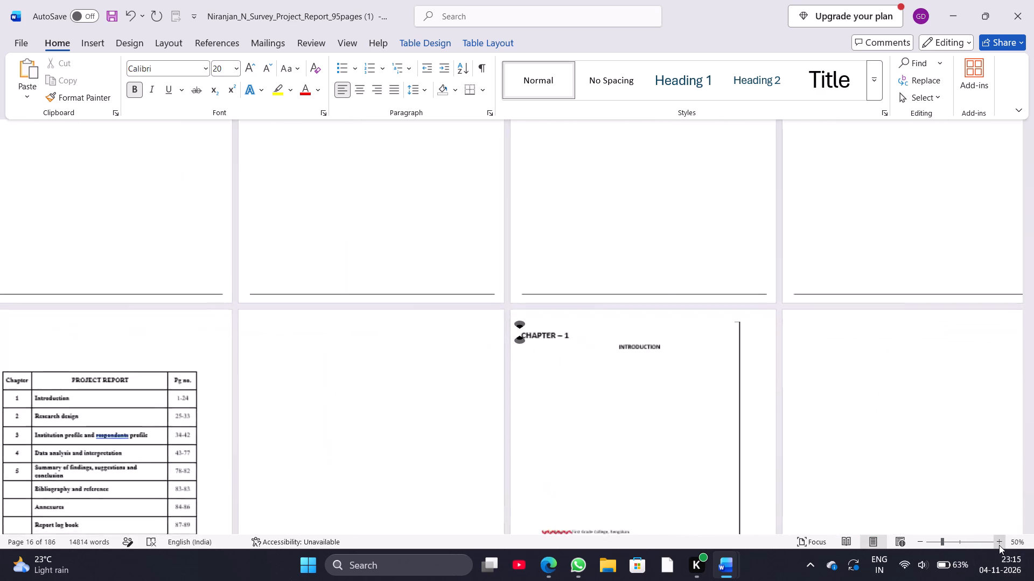
double_click(999, 545)
click(999, 545)
click(999, 545)
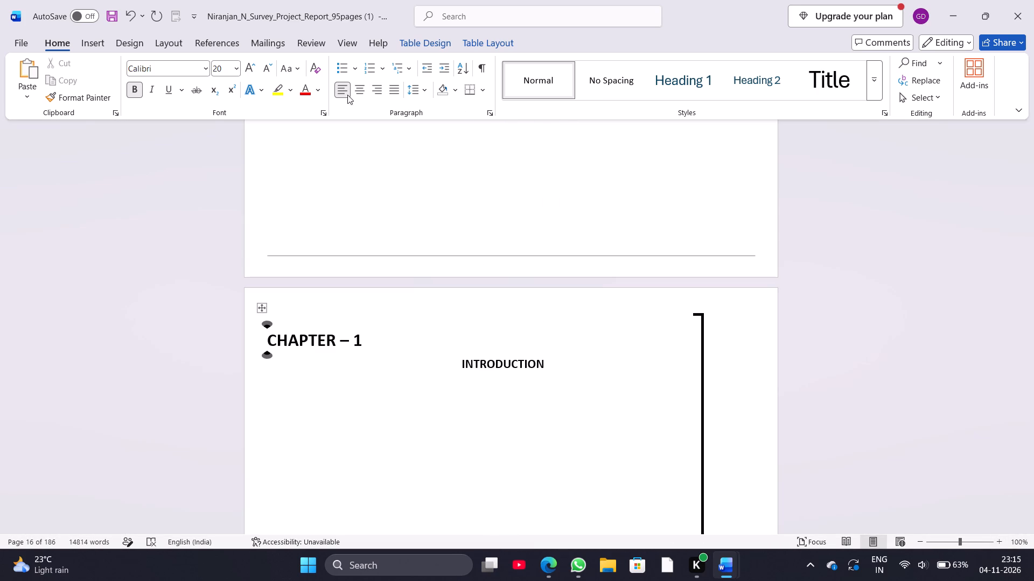
click(358, 90)
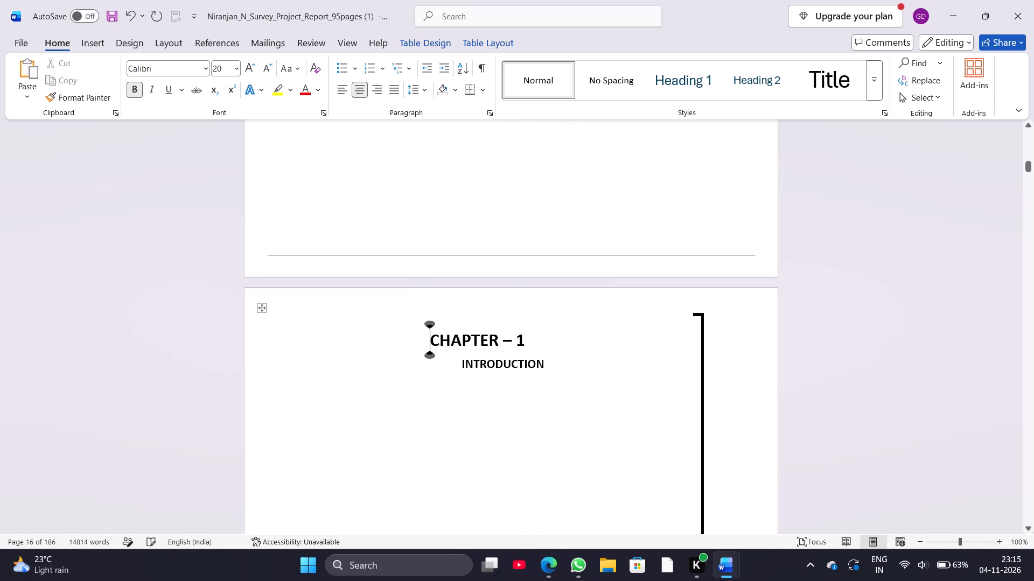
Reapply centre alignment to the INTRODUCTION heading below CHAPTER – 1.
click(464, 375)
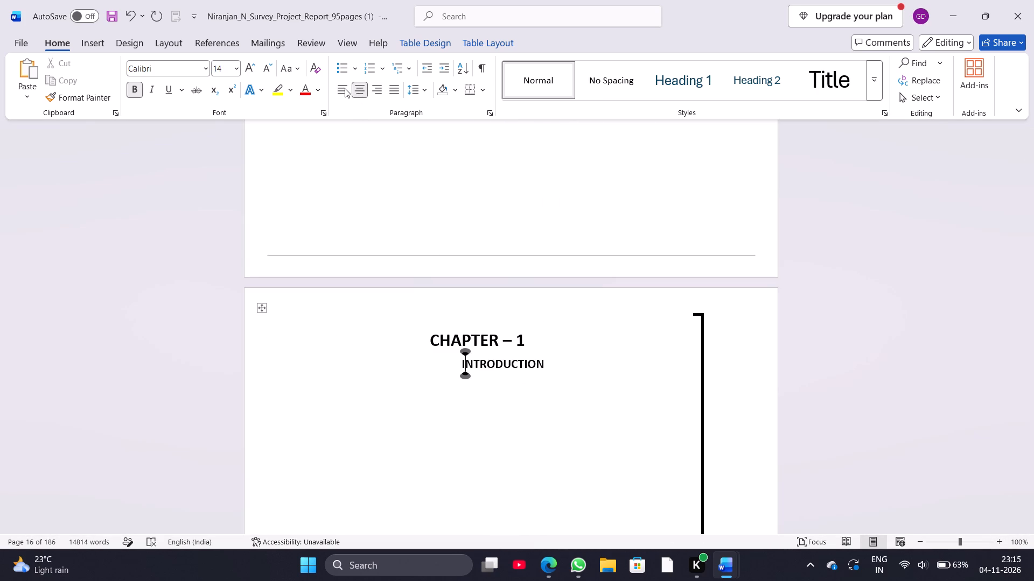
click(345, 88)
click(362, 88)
Remove the borders from the leftover frame around the Chapter 1 title page by applying No Border.
click(701, 342)
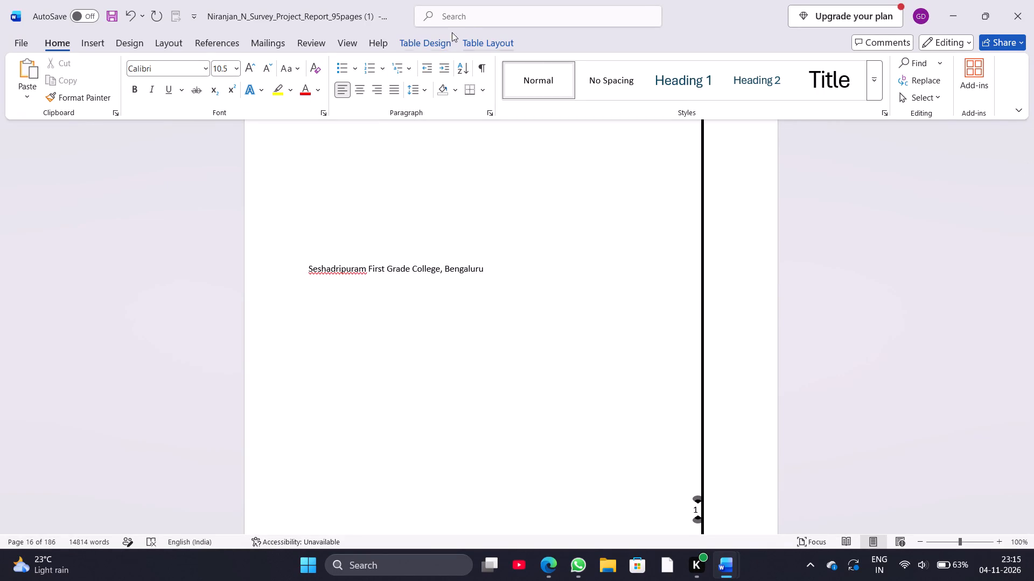
click(437, 48)
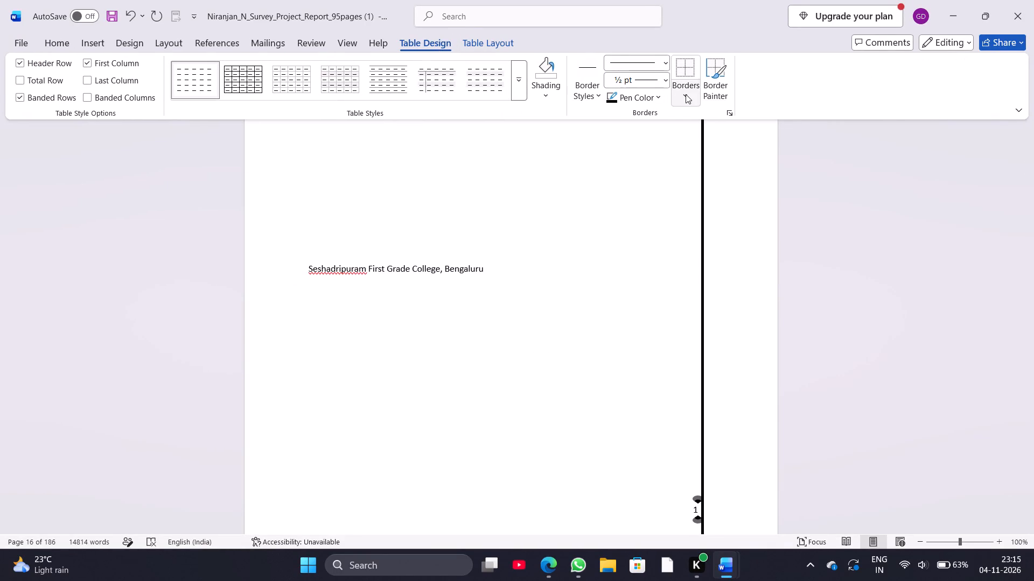
click(686, 94)
click(714, 182)
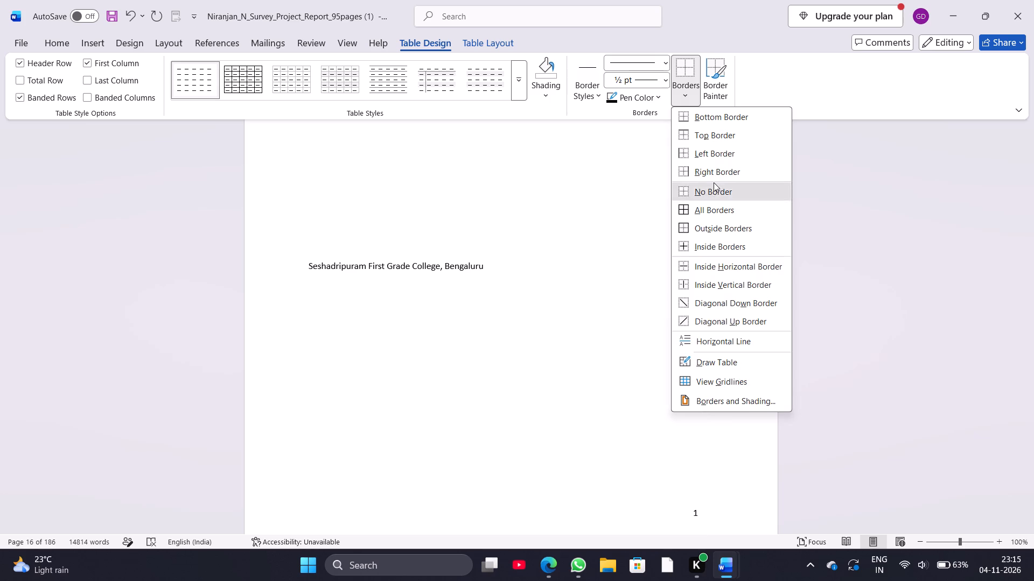
Delete the extra space in front of the CHAPTER – 1 heading.
scroll(596, 213, down, 3)
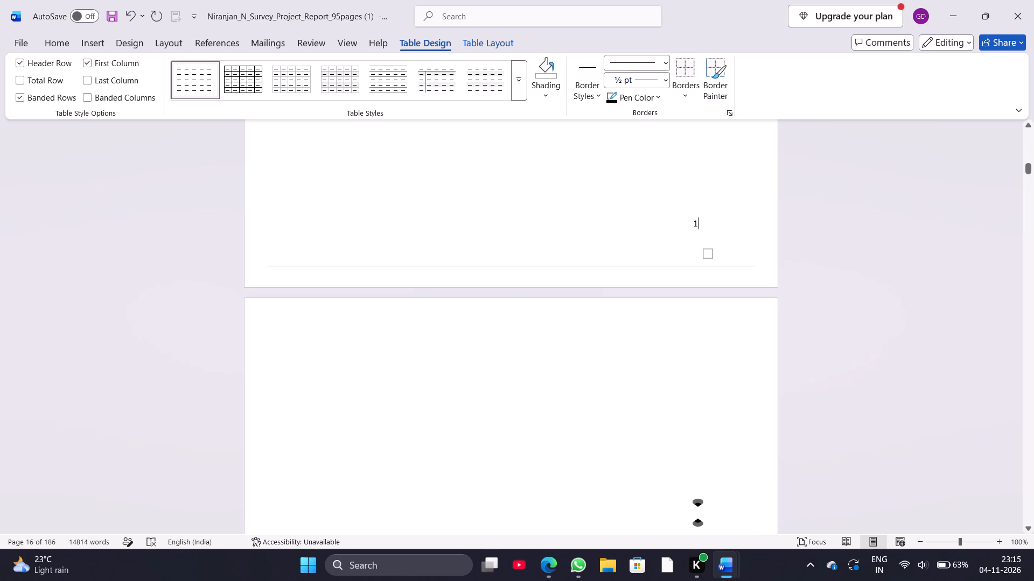
scroll(596, 213, down, 7)
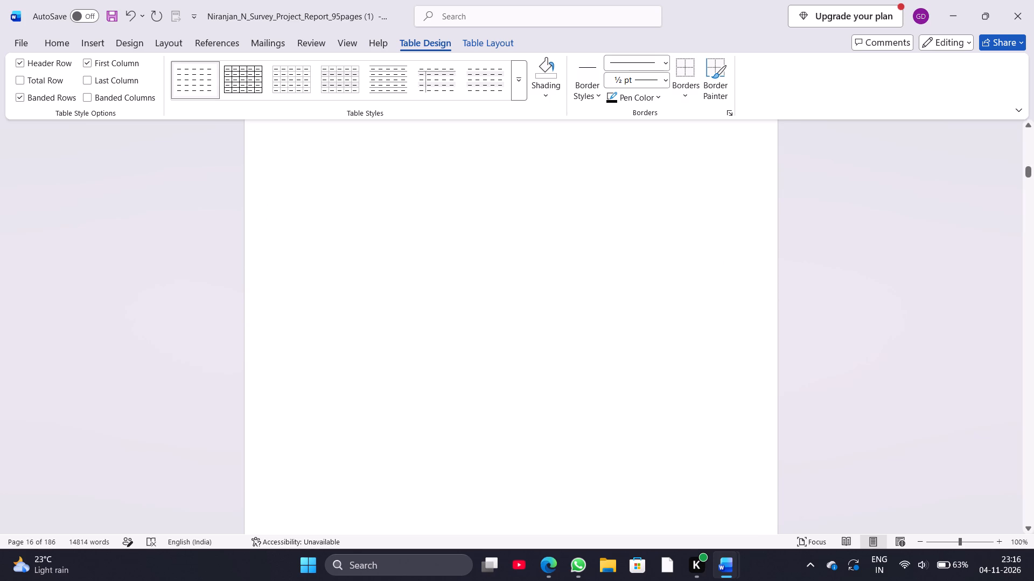
scroll(596, 213, up, 7)
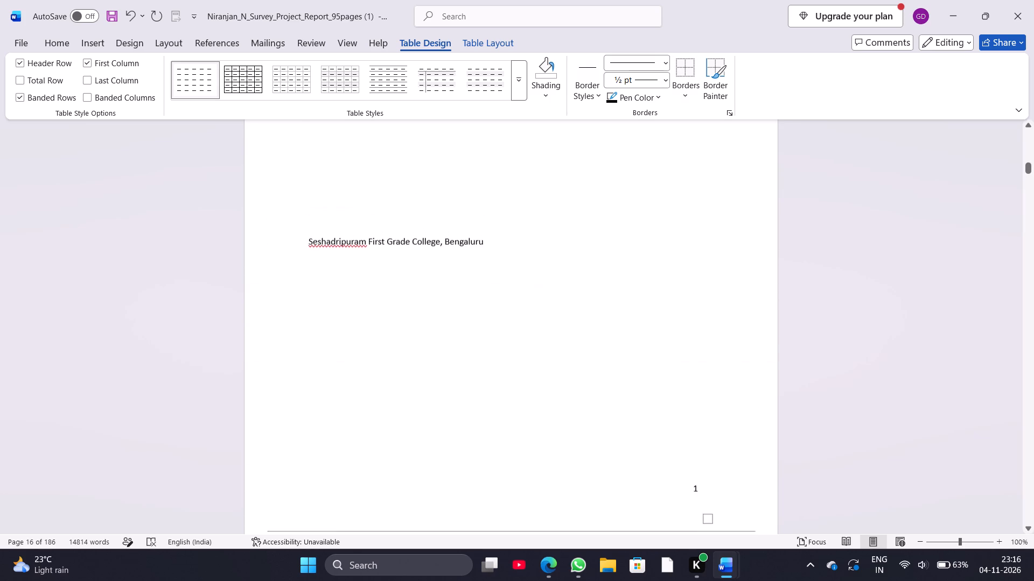
scroll(596, 213, up, 2)
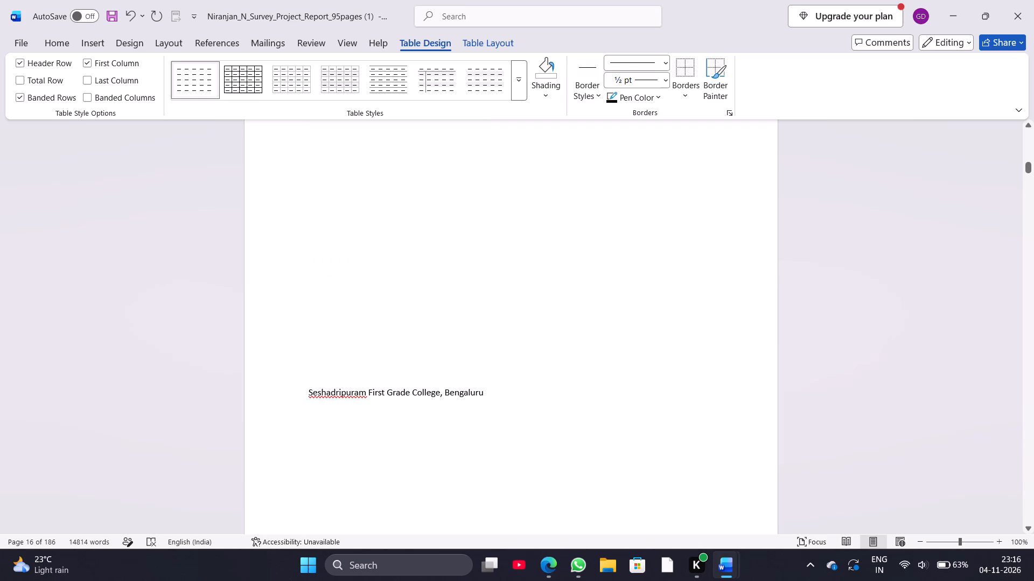
scroll(596, 213, up, 4)
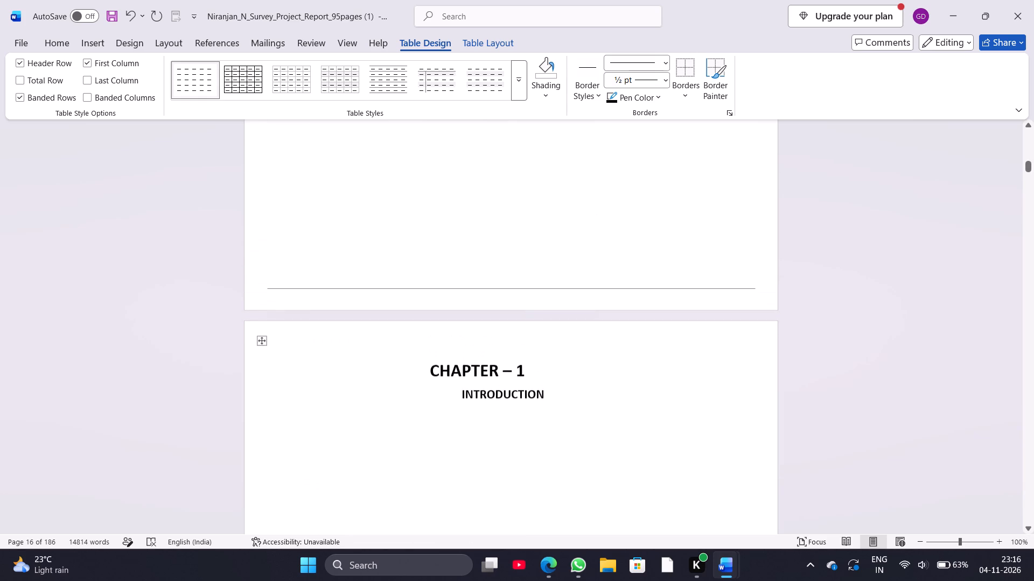
double_click(424, 384)
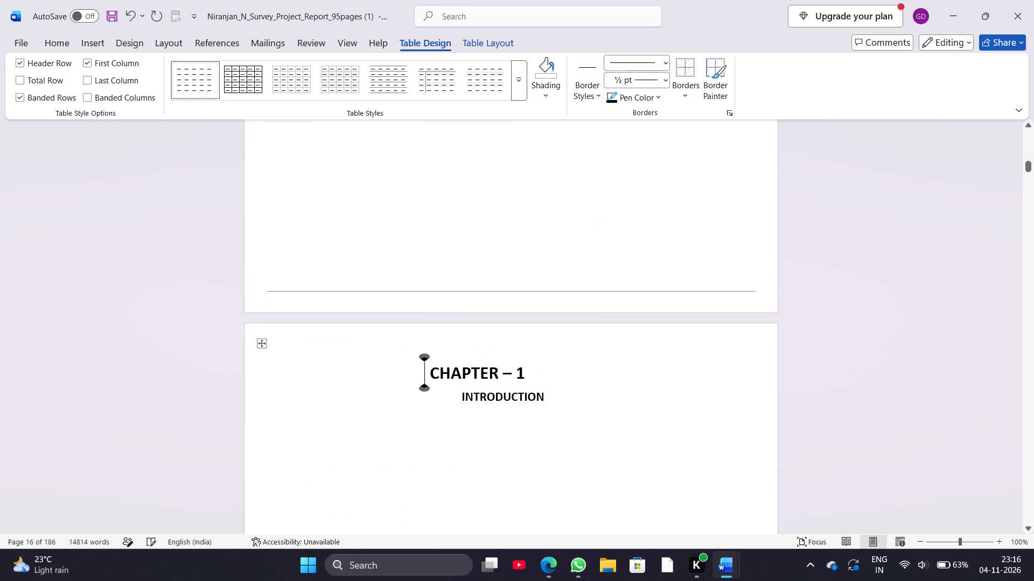
key(BackSpace)
key(BackSpace)
key(BackSpace)
key(BackSpace)
key(BackSpace)
key(BackSpace)
key(BackSpace)
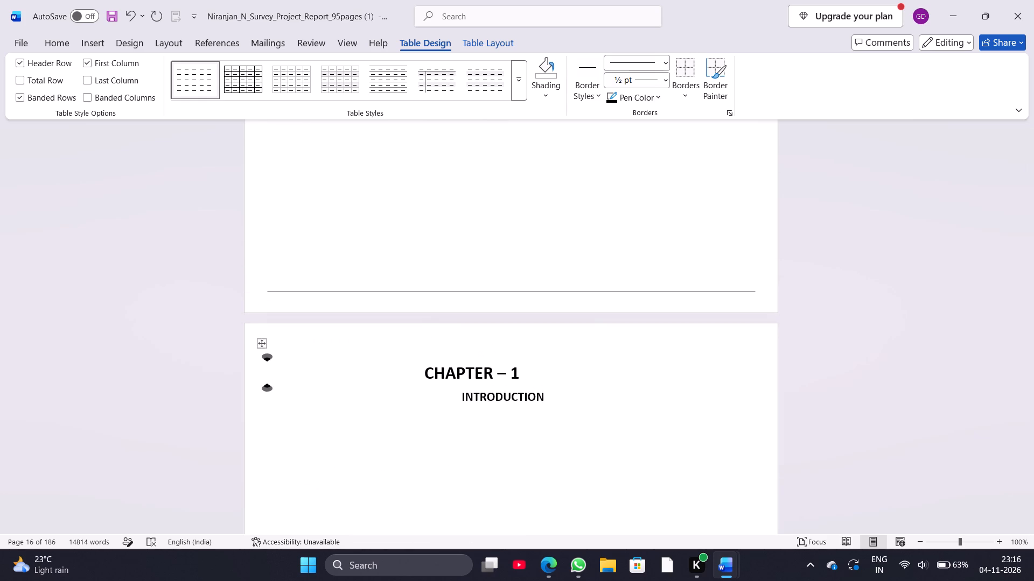
key(BackSpace)
key(BackSpace)
key(BackSpace)
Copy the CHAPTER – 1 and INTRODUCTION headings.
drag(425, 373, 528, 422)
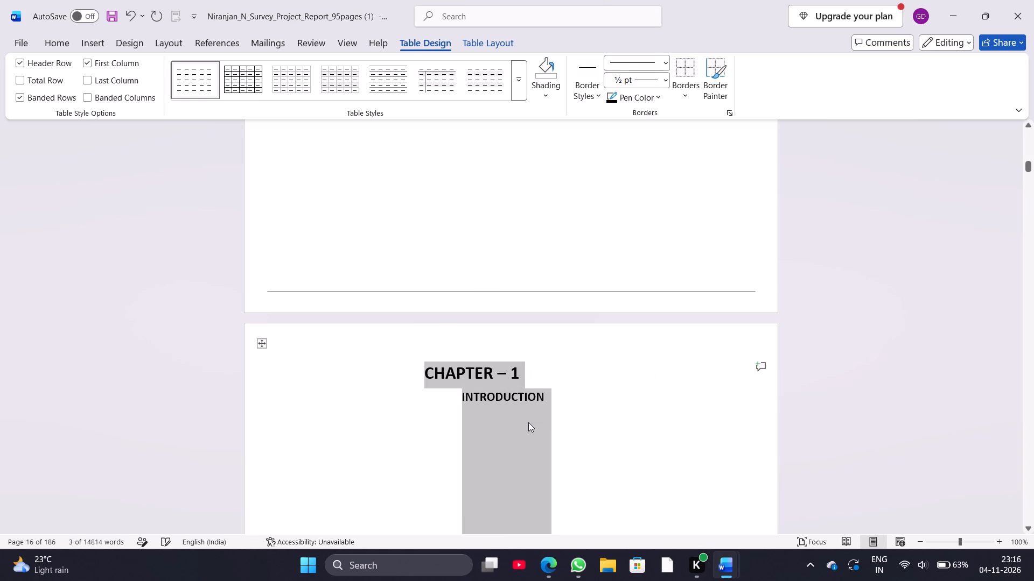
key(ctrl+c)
Copy the whole Chapter / PROJECT REPORT / Pg no. contents table and paste it onto the blank page after the Acknowledgement.
scroll(528, 422, up, 9)
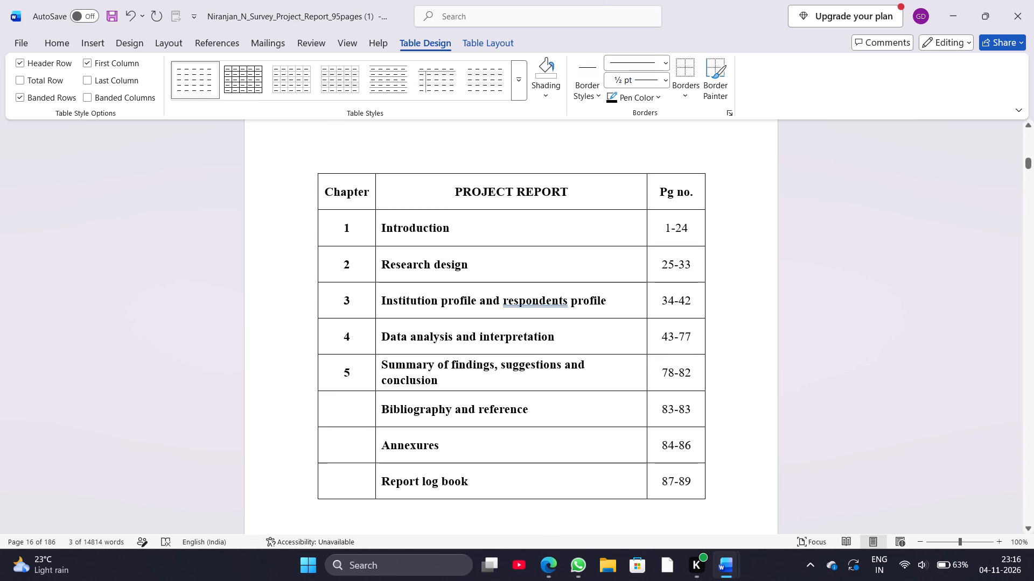
drag(326, 193, 502, 362)
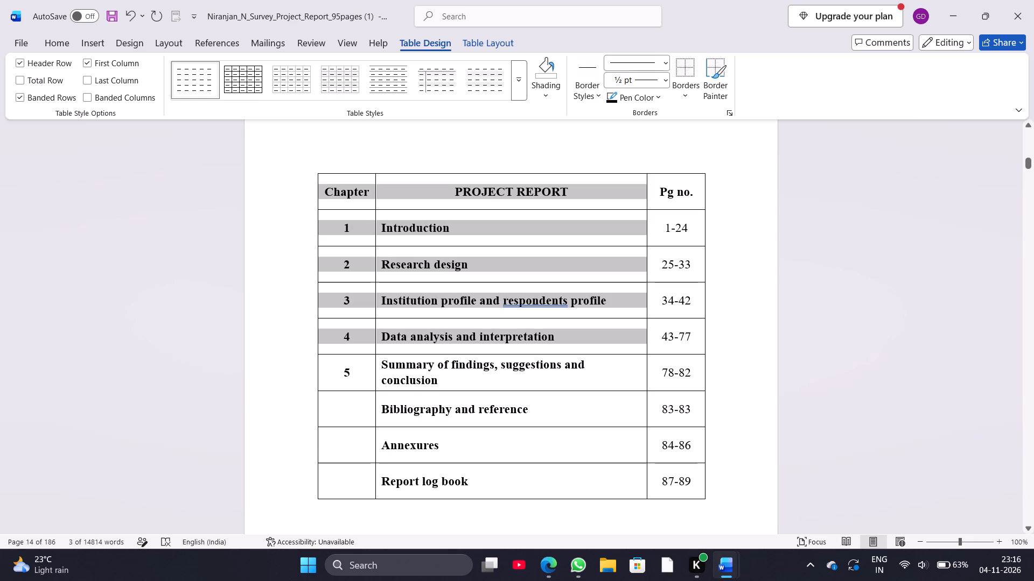
drag(502, 362, 714, 502)
key(ctrl+c)
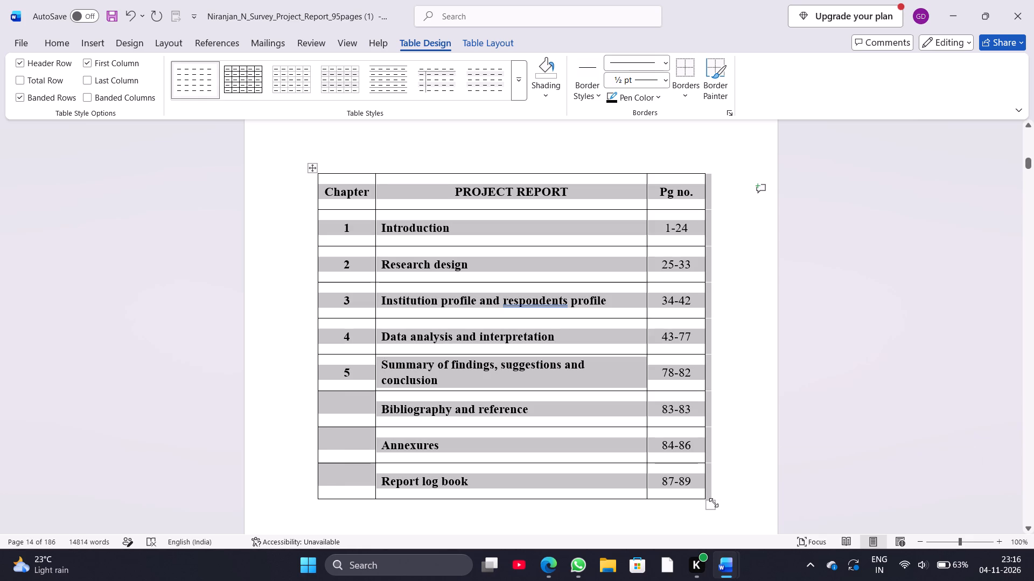
scroll(714, 502, up, 17)
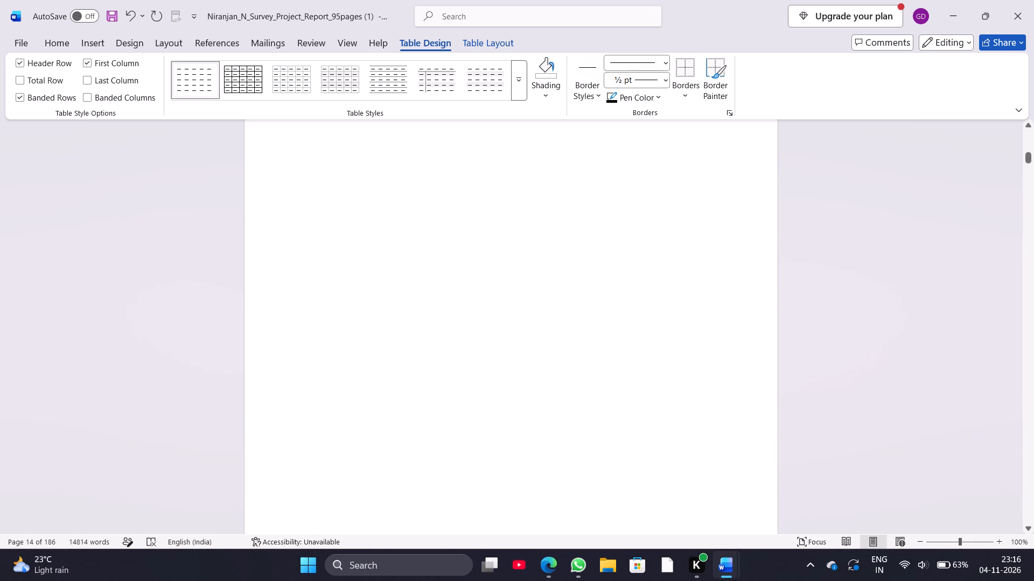
scroll(714, 502, up, 13)
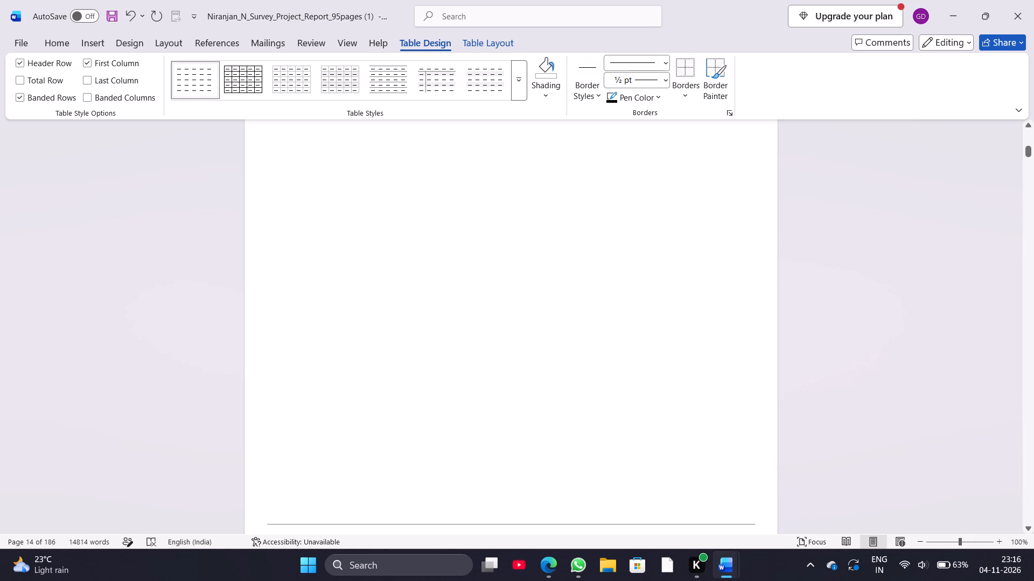
scroll(714, 502, down, 2)
scroll(714, 502, up, 1)
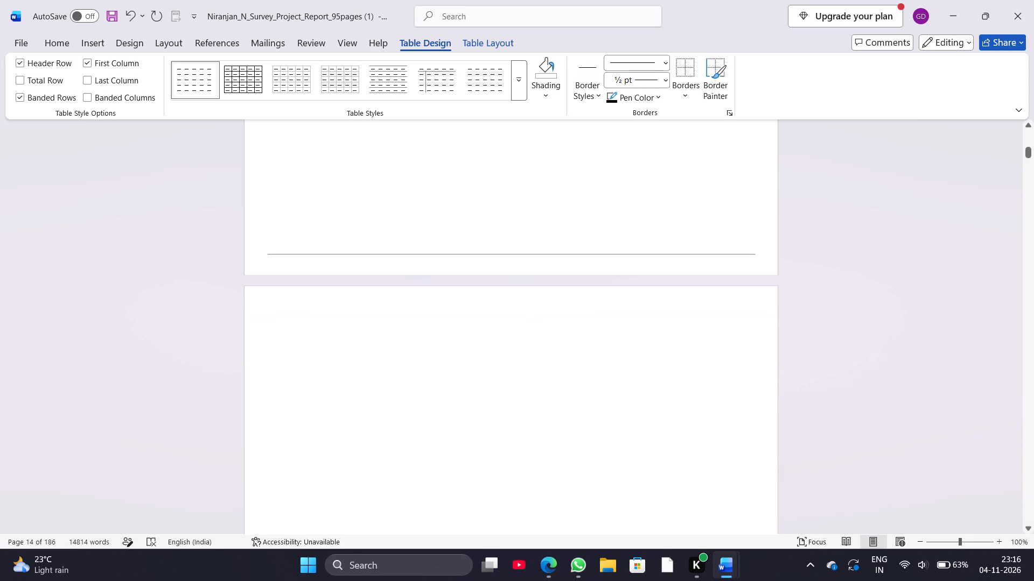
scroll(714, 502, up, 11)
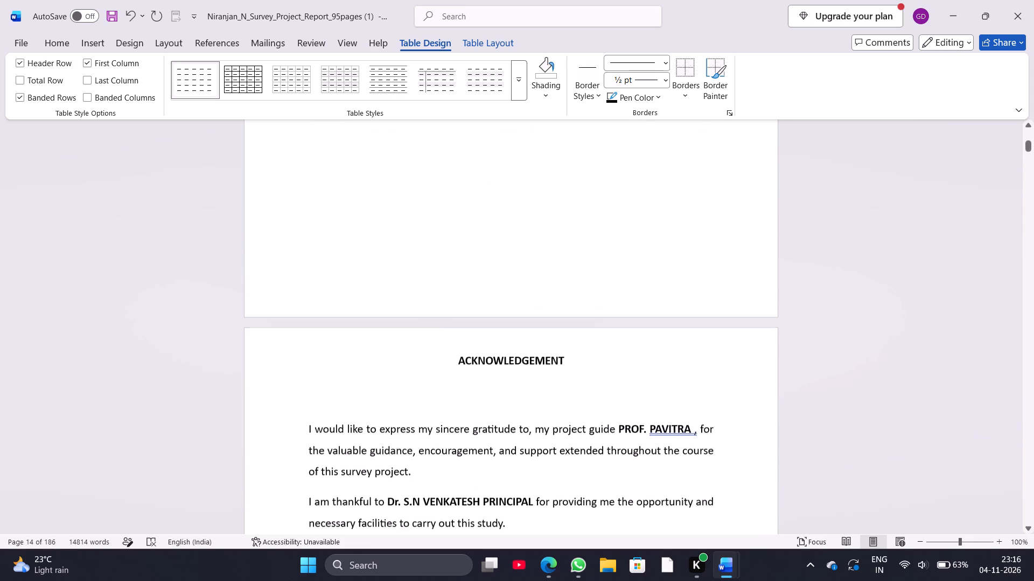
scroll(714, 502, down, 6)
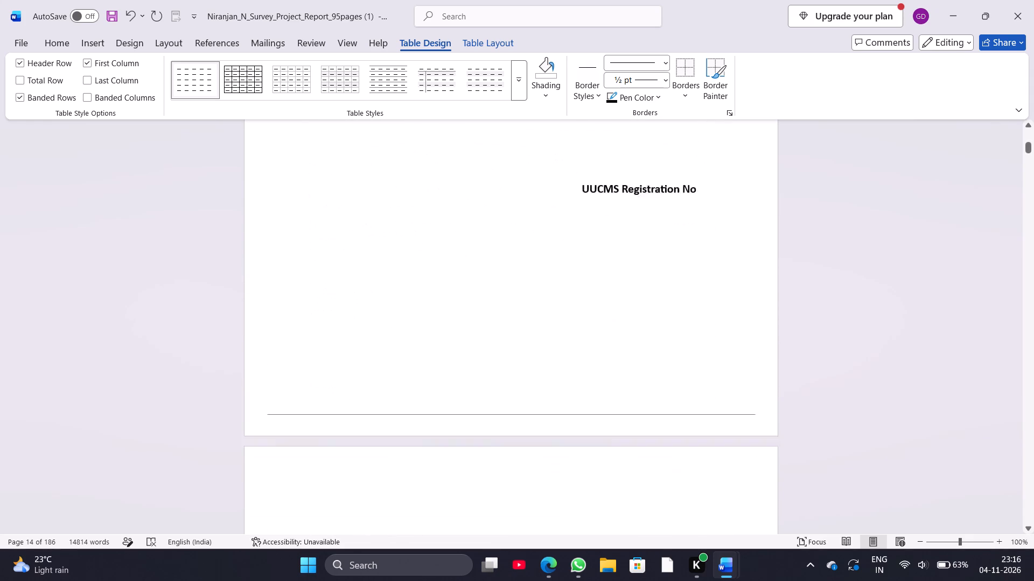
scroll(714, 502, down, 2)
scroll(637, 461, down, 1)
scroll(637, 461, up, 1)
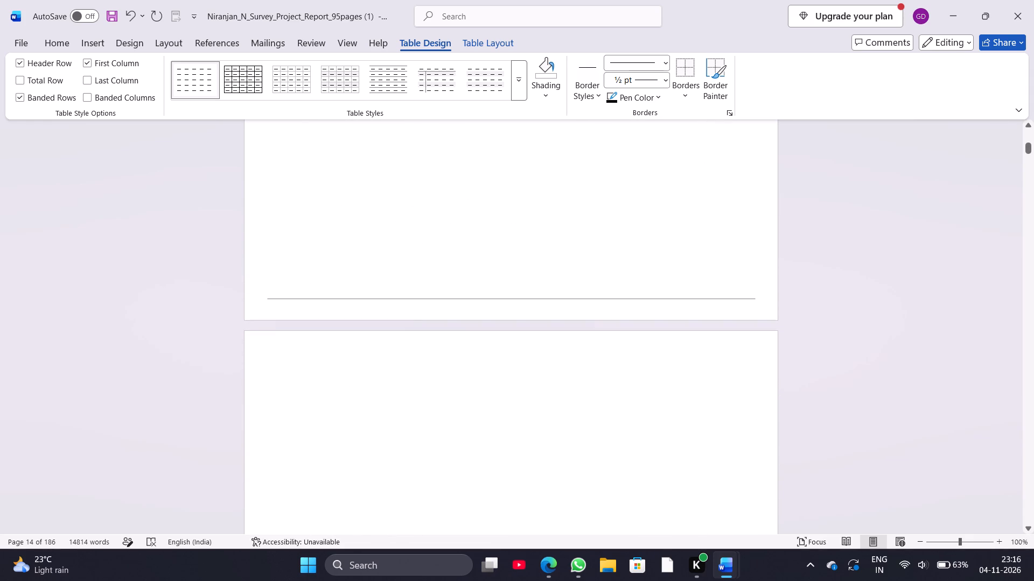
click(348, 419)
key(ctrl+v)
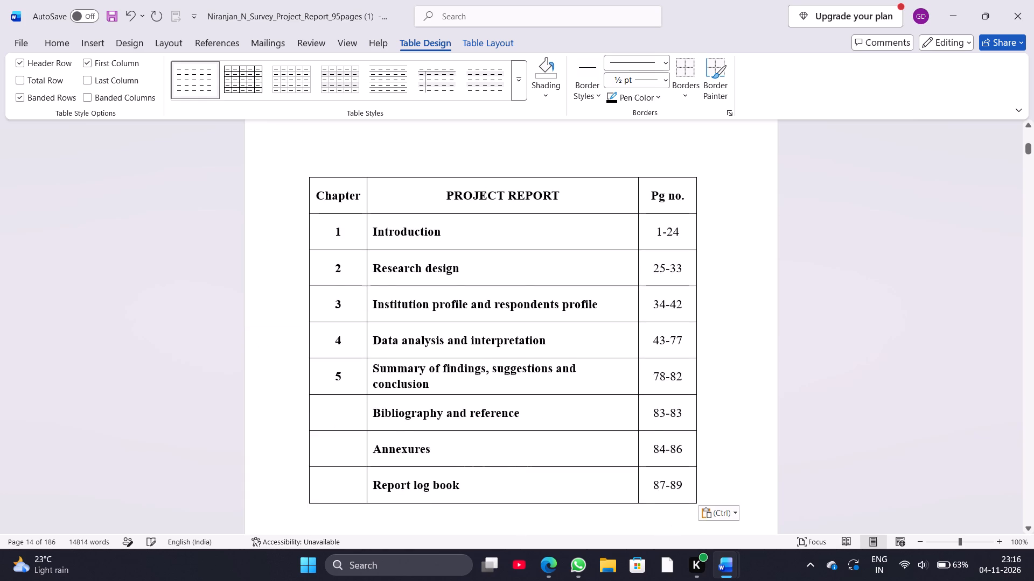
Insert ten blank lines below the pasted contents table, at the bottom of its page.
scroll(348, 419, up, 3)
scroll(348, 419, down, 2)
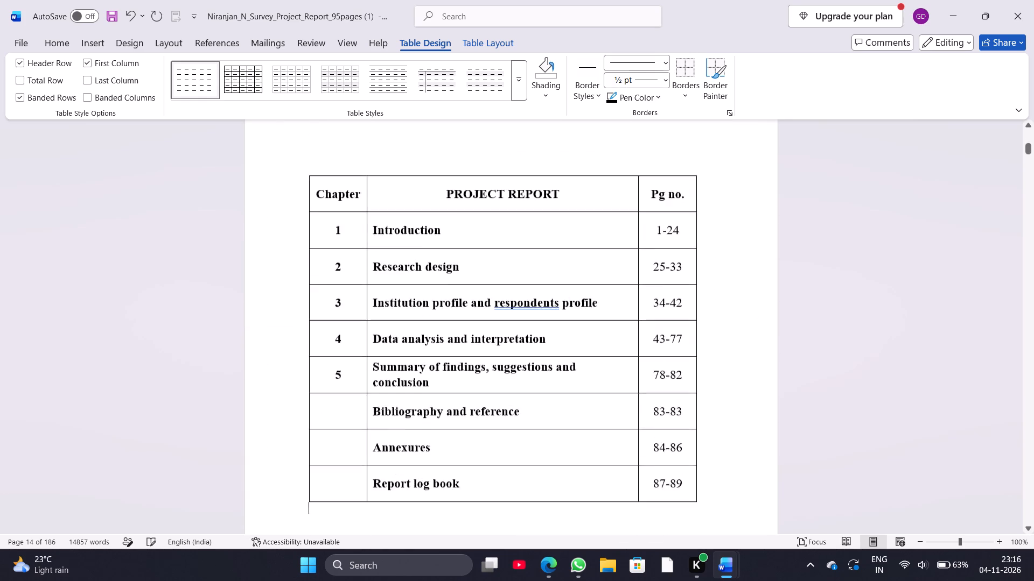
scroll(348, 419, down, 2)
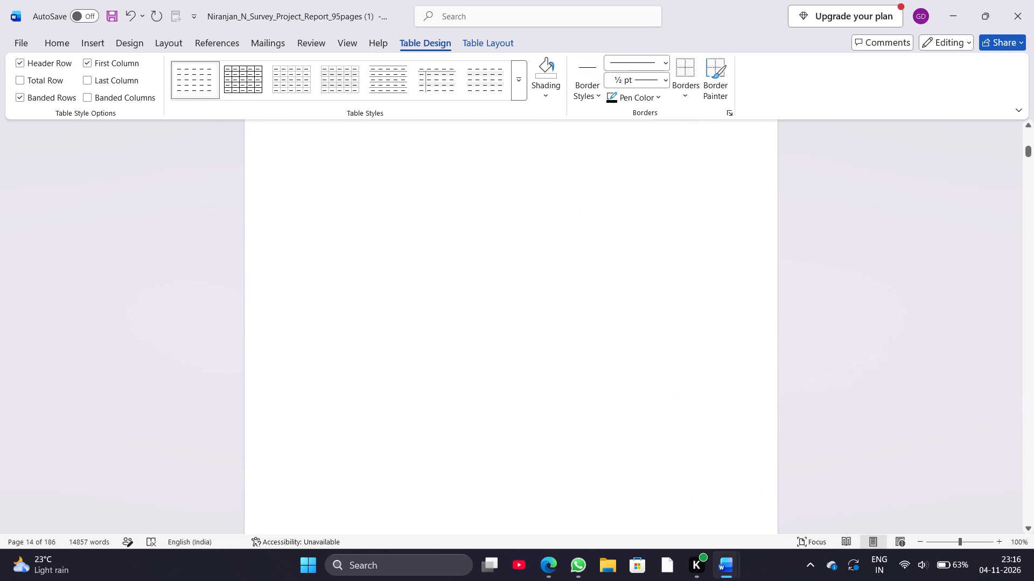
scroll(326, 476, up, 2)
scroll(389, 371, up, 1)
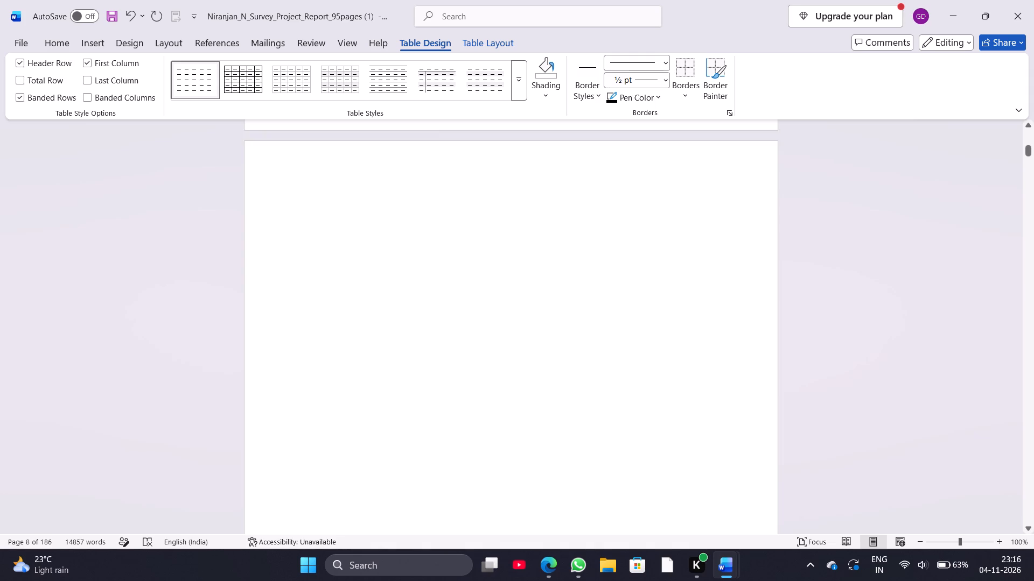
scroll(389, 371, up, 1)
click(421, 332)
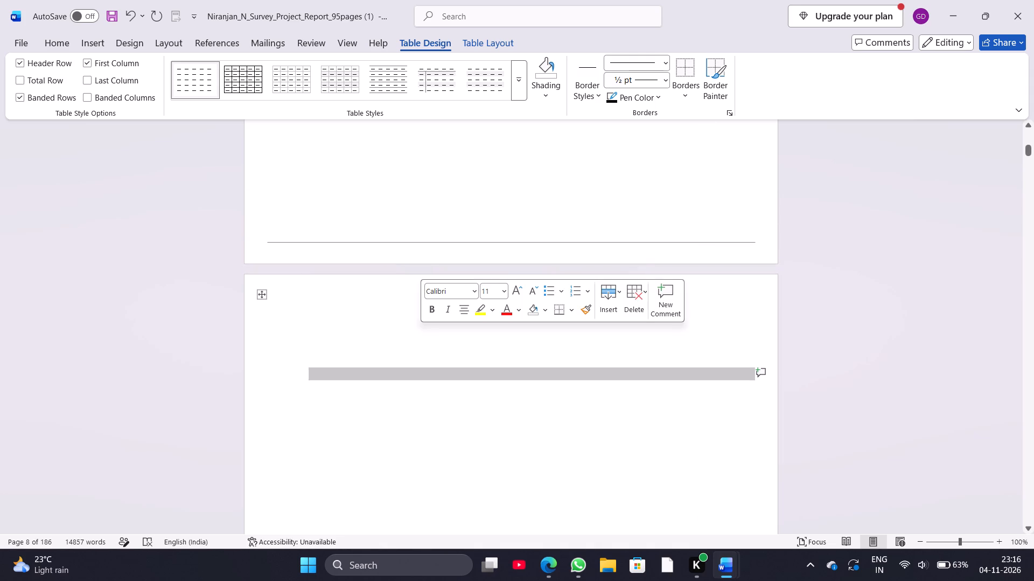
click(432, 338)
click(451, 349)
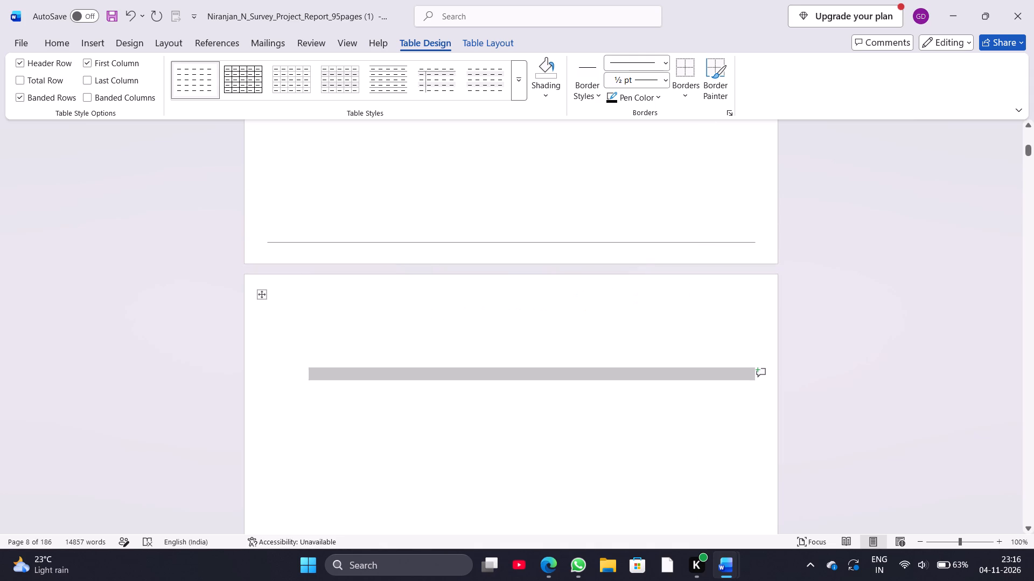
double_click(493, 335)
click(476, 206)
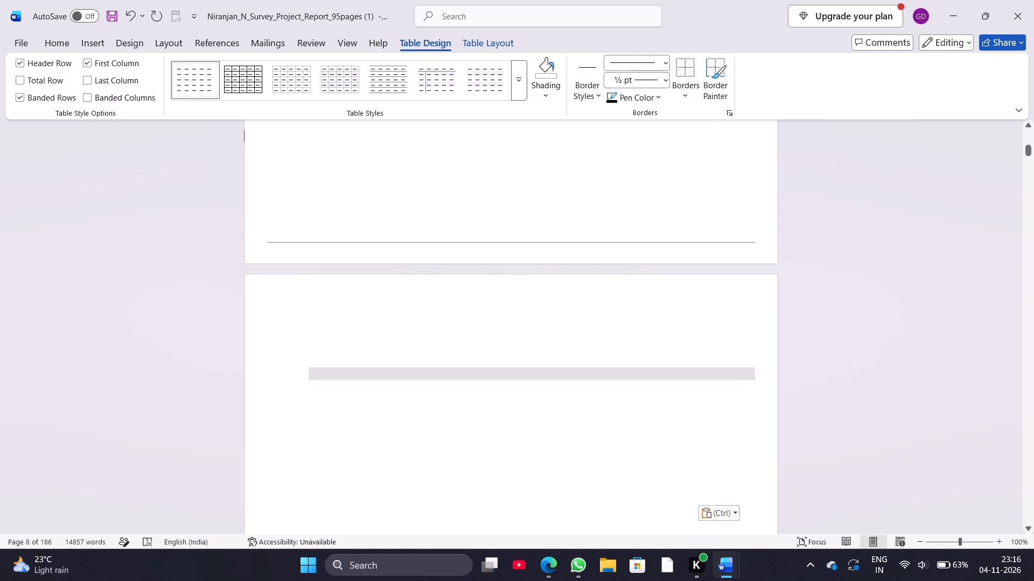
key(Return)
key(Return)
key(Return)
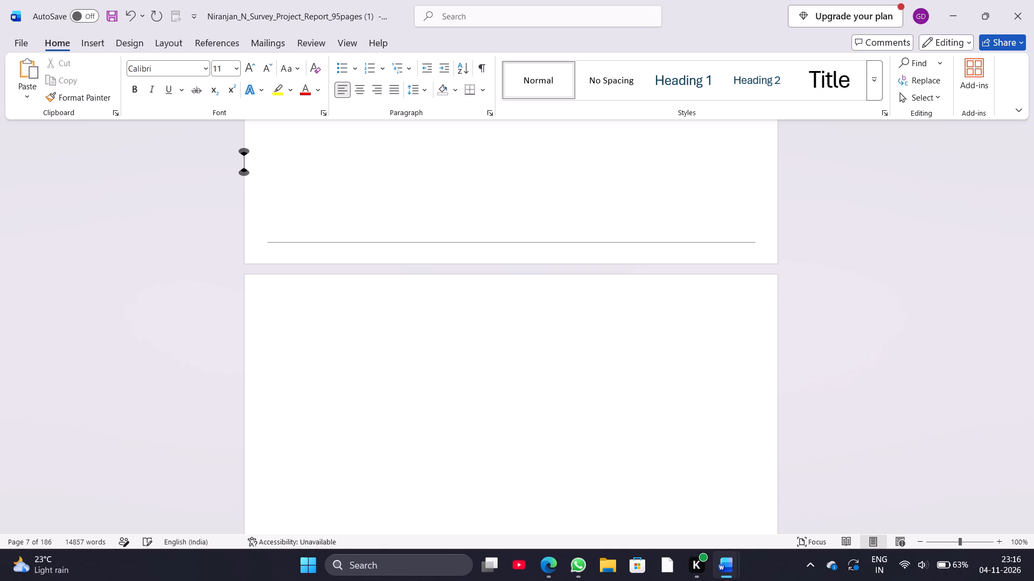
key(Return)
key(Return)
key(Return)
key(Return)
key(Return)
key(Return)
key(Return)
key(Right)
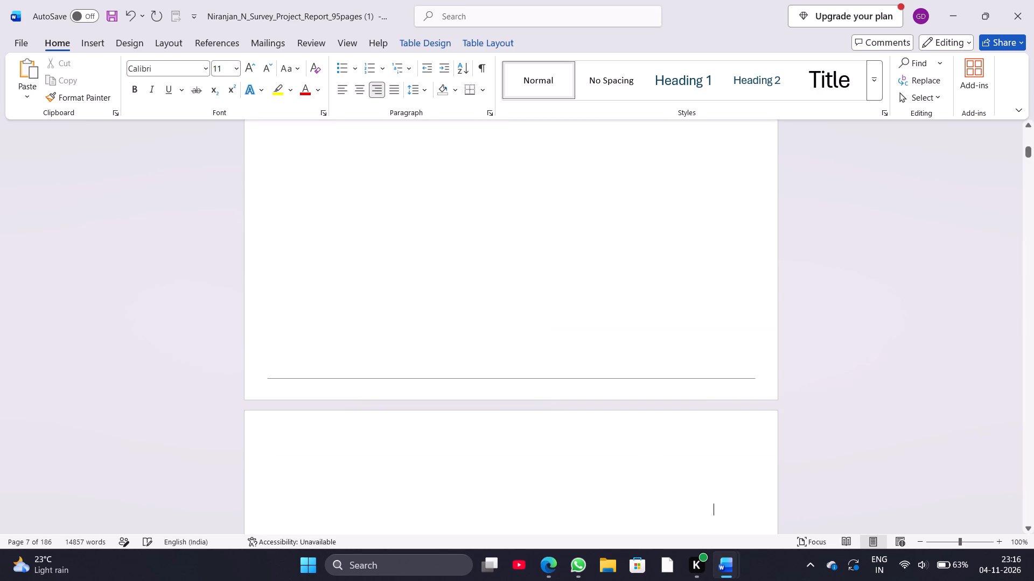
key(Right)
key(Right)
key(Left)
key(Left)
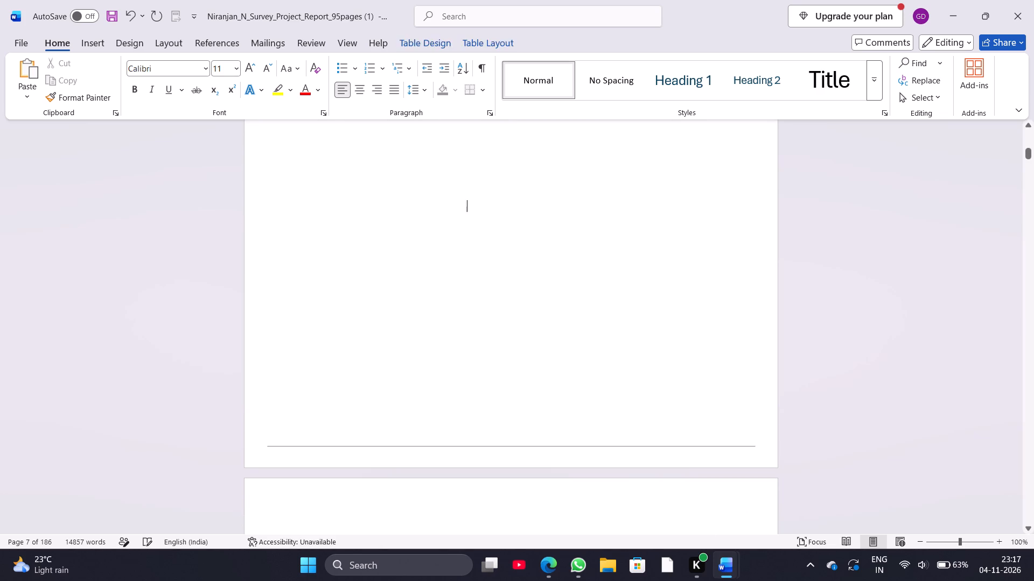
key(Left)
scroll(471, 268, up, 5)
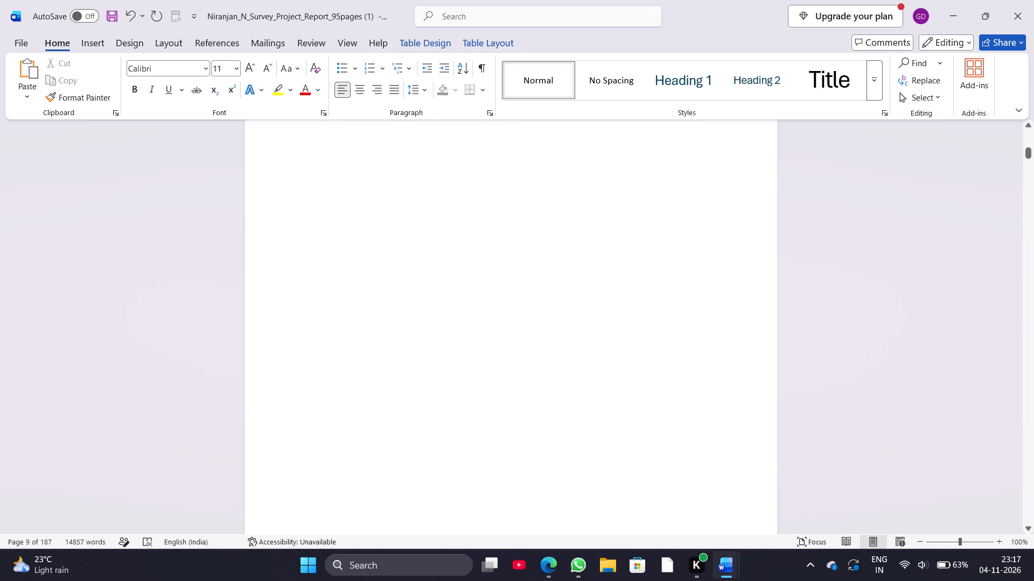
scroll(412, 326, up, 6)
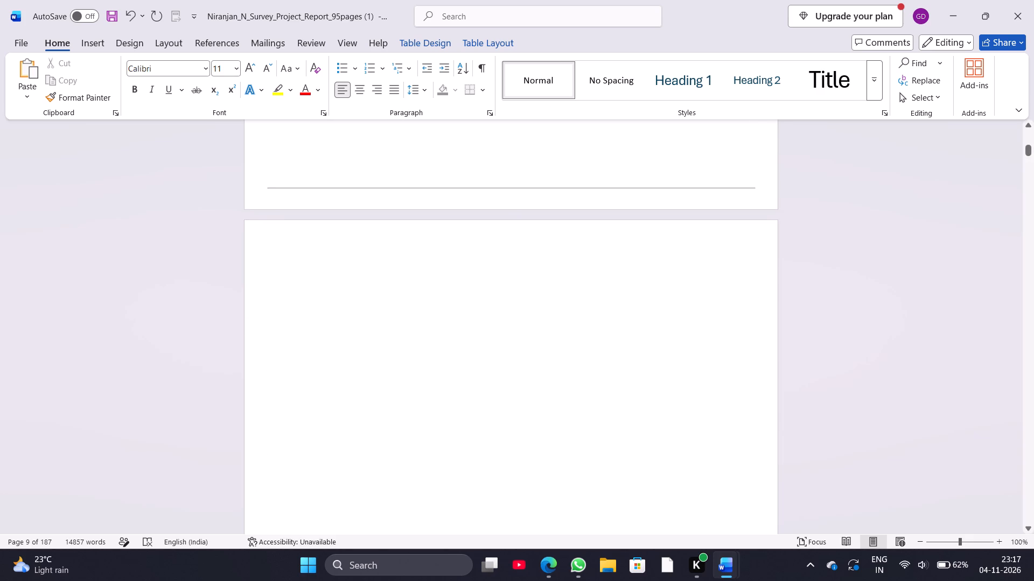
Examine the blank pages between the pasted contents table and the Chapter 1 text, then go back past the declaration to compare.
scroll(412, 326, up, 1)
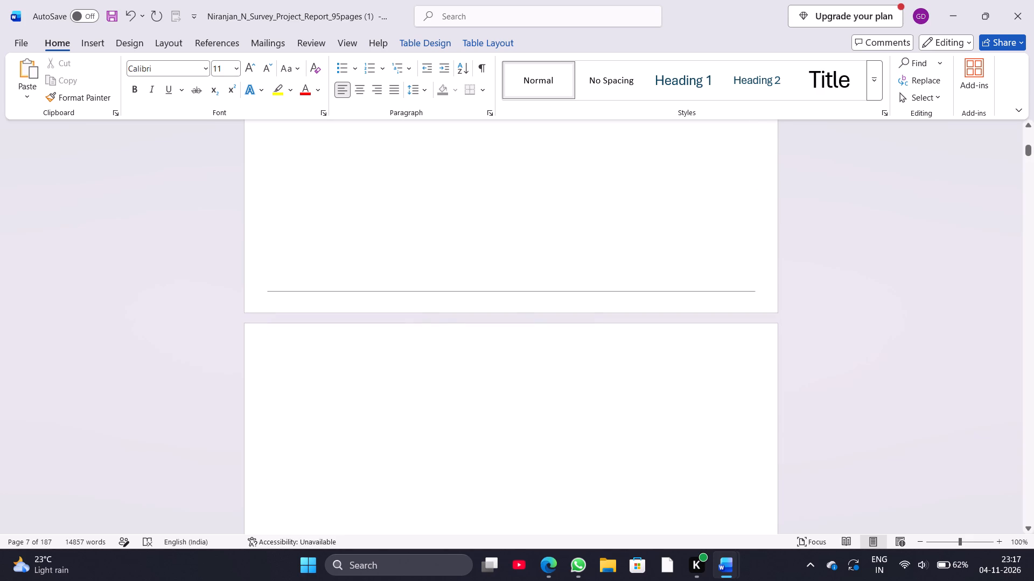
scroll(413, 337, up, 4)
scroll(413, 337, down, 2)
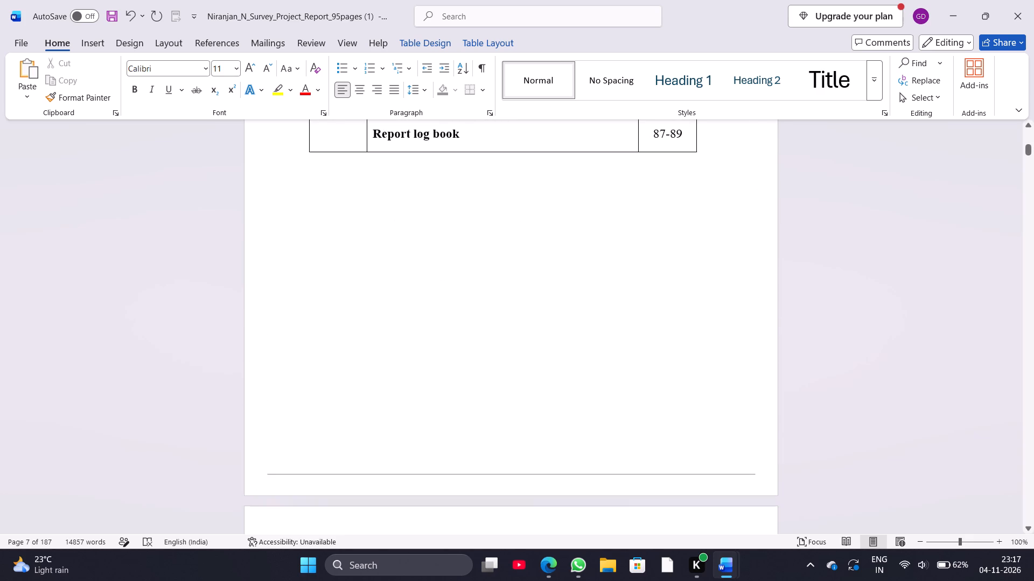
scroll(413, 337, down, 12)
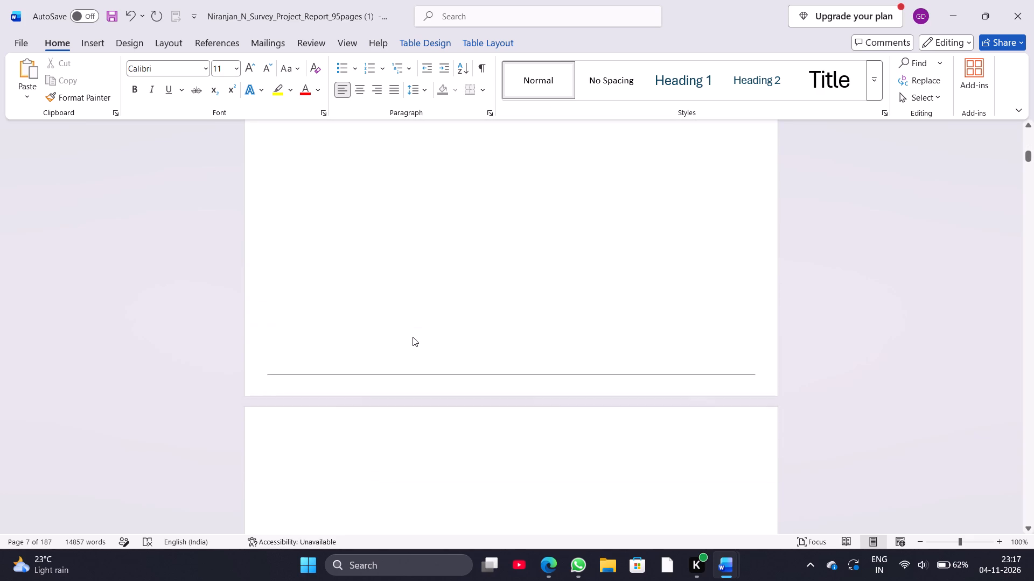
scroll(413, 337, down, 9)
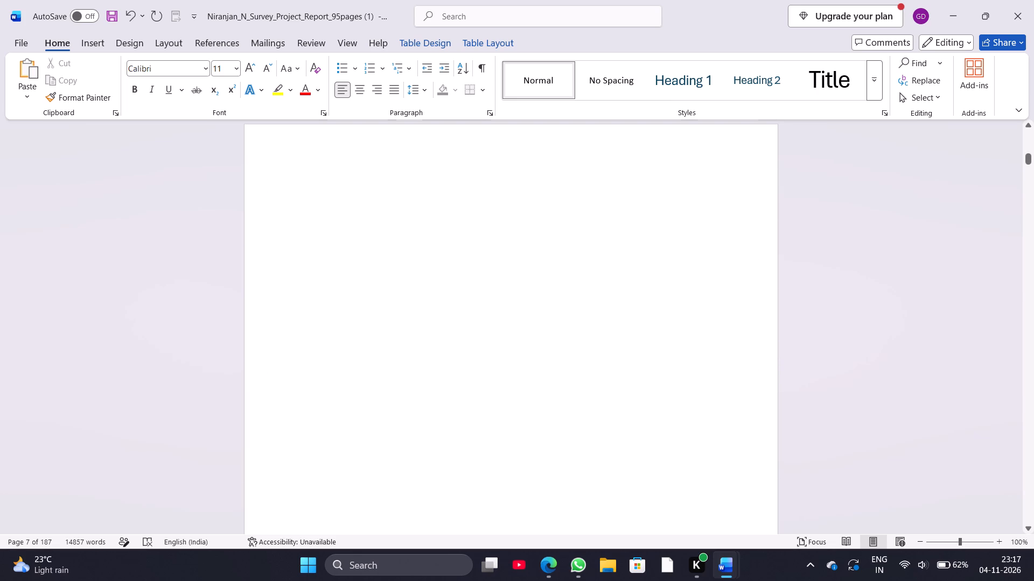
scroll(413, 337, down, 3)
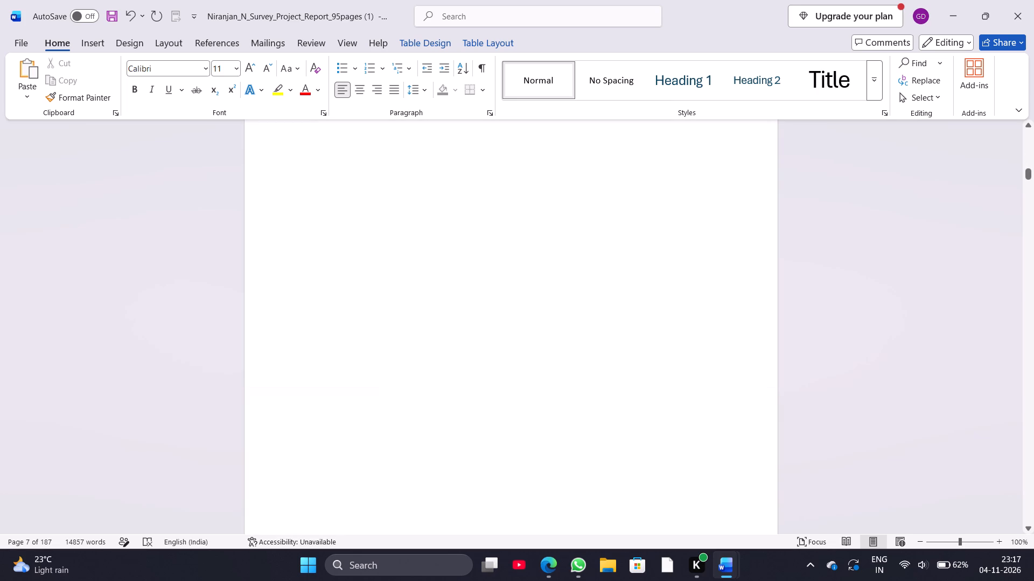
scroll(413, 337, down, 5)
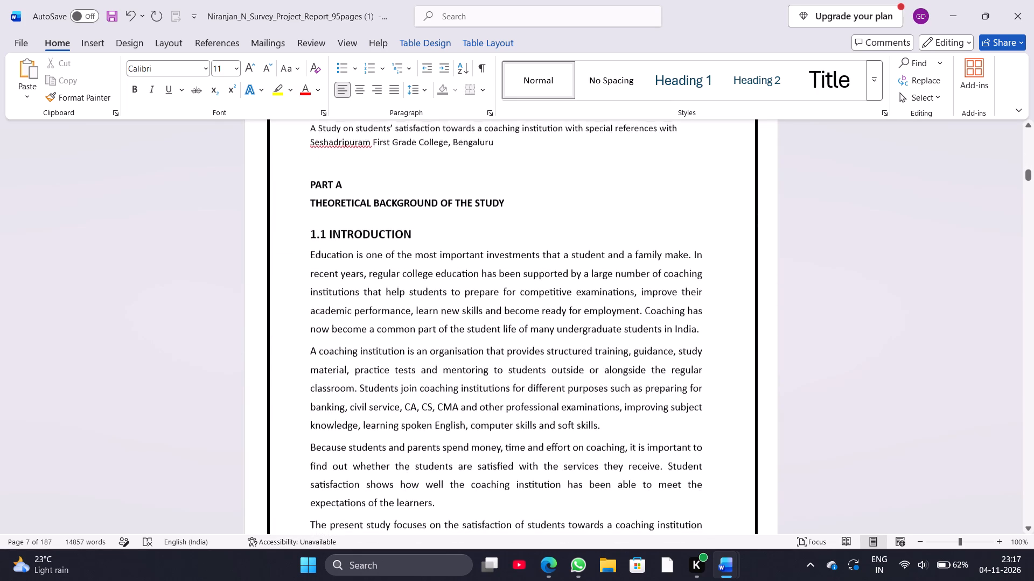
scroll(413, 337, down, 6)
scroll(413, 337, up, 8)
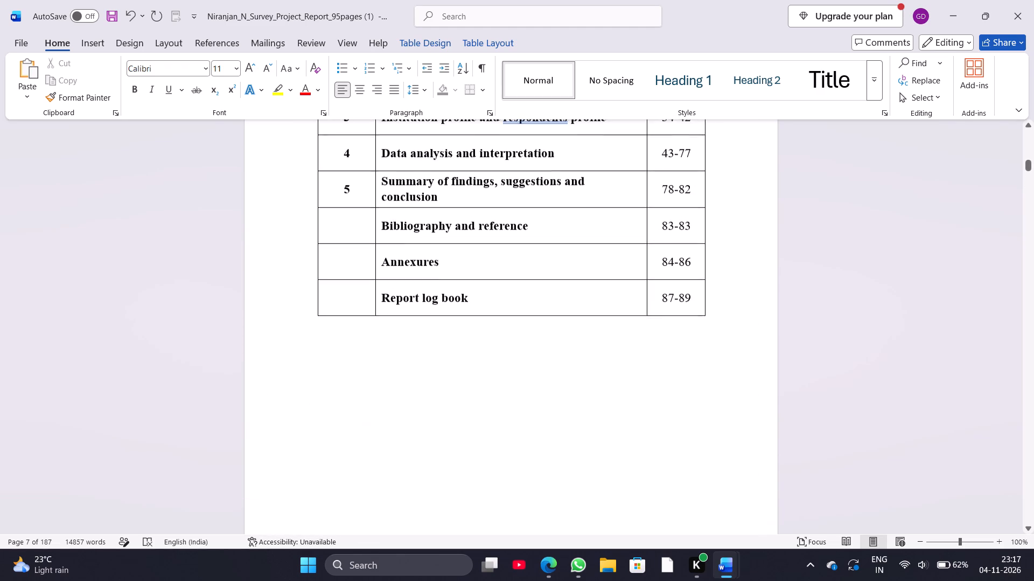
scroll(413, 337, up, 7)
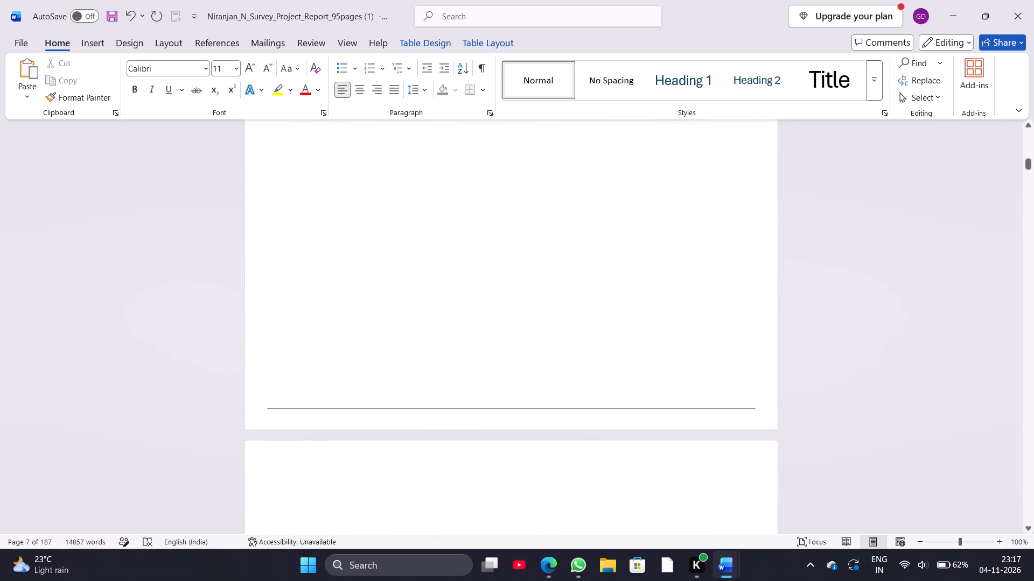
scroll(413, 337, up, 6)
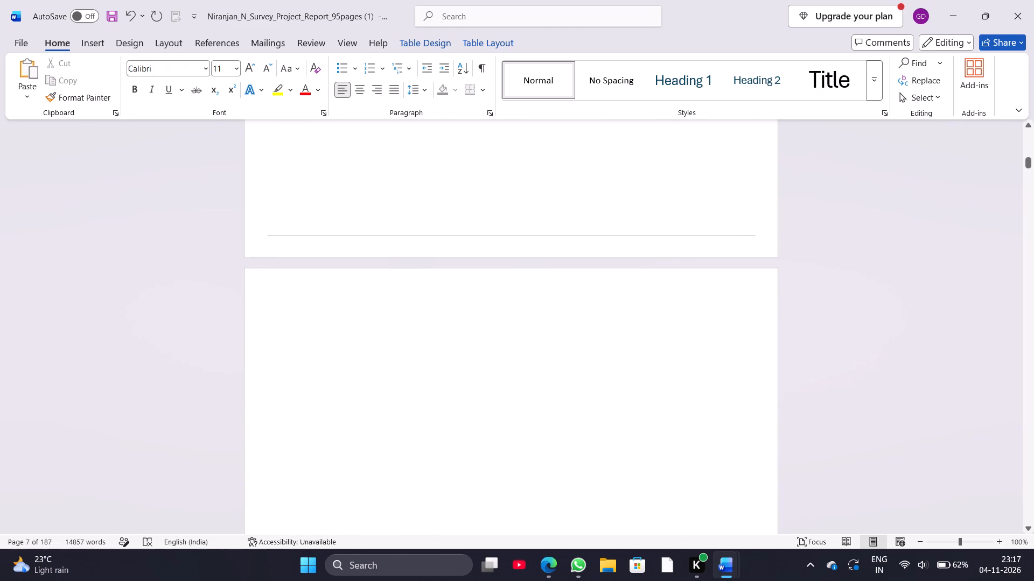
scroll(413, 337, up, 6)
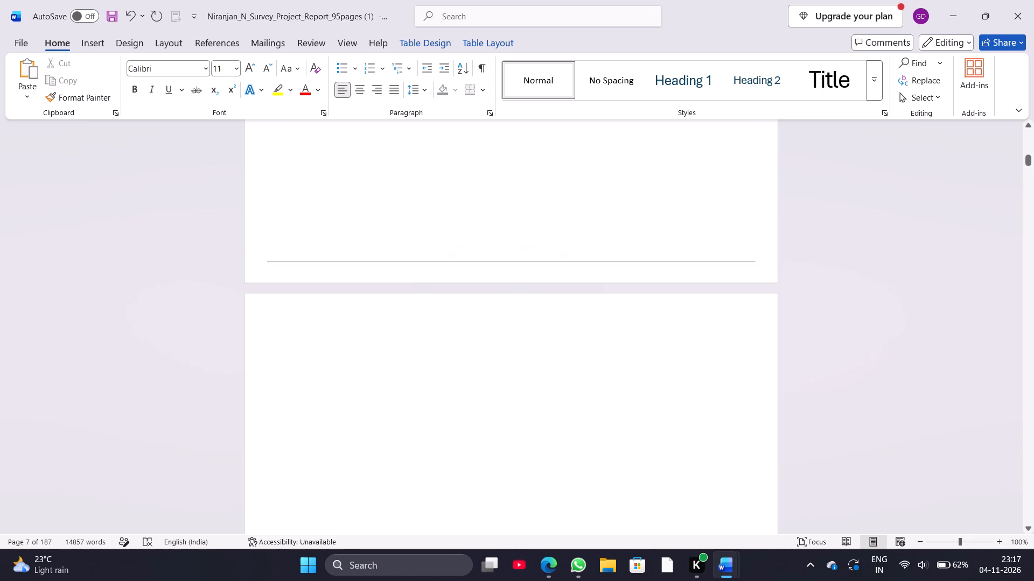
scroll(413, 337, up, 4)
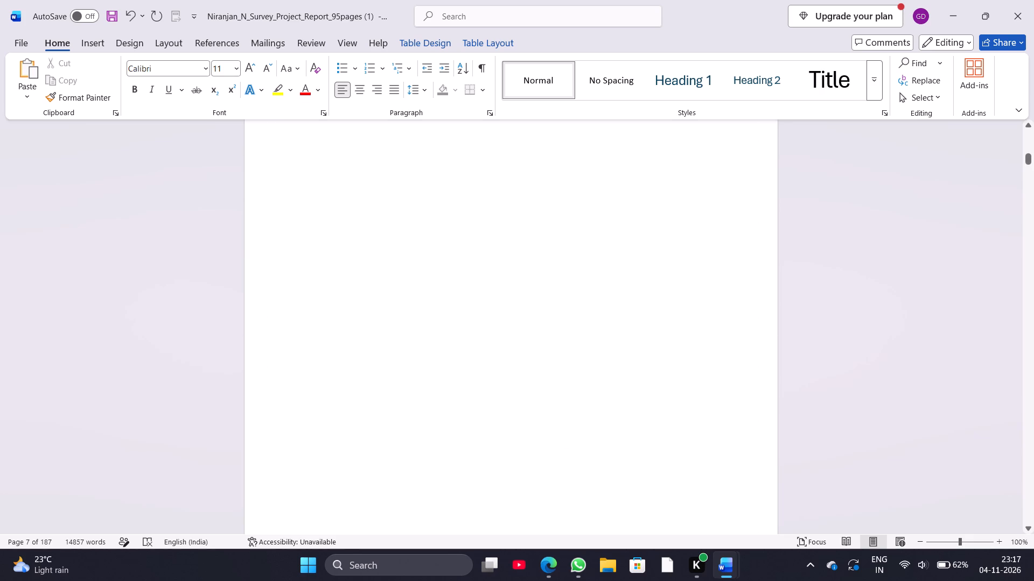
scroll(413, 337, up, 16)
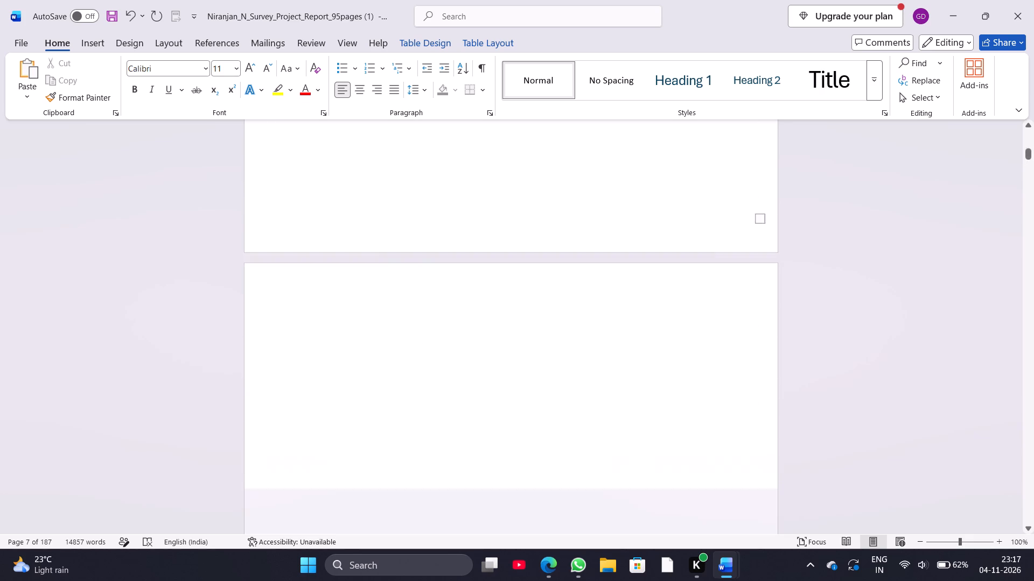
scroll(413, 337, down, 5)
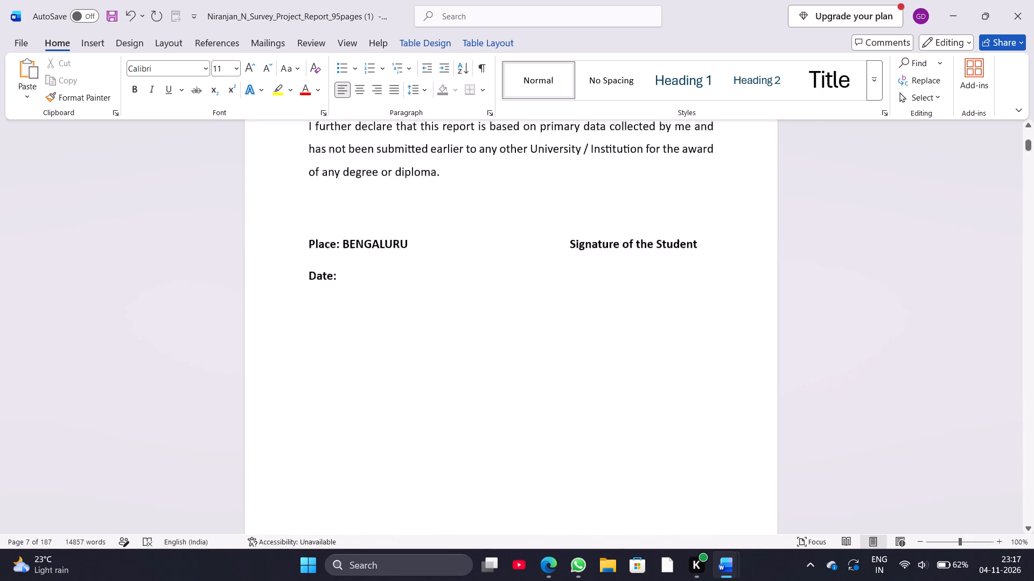
scroll(413, 337, down, 4)
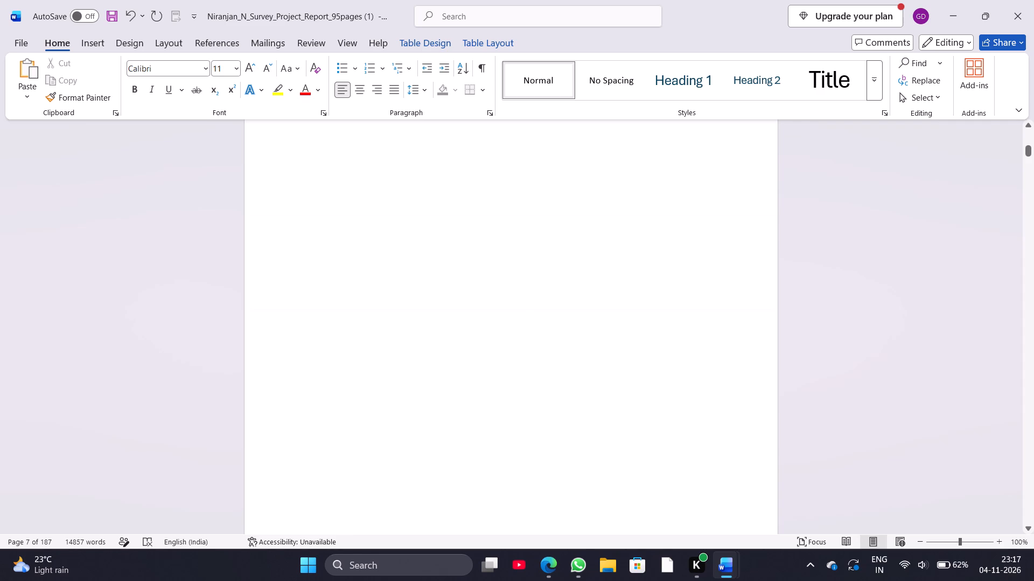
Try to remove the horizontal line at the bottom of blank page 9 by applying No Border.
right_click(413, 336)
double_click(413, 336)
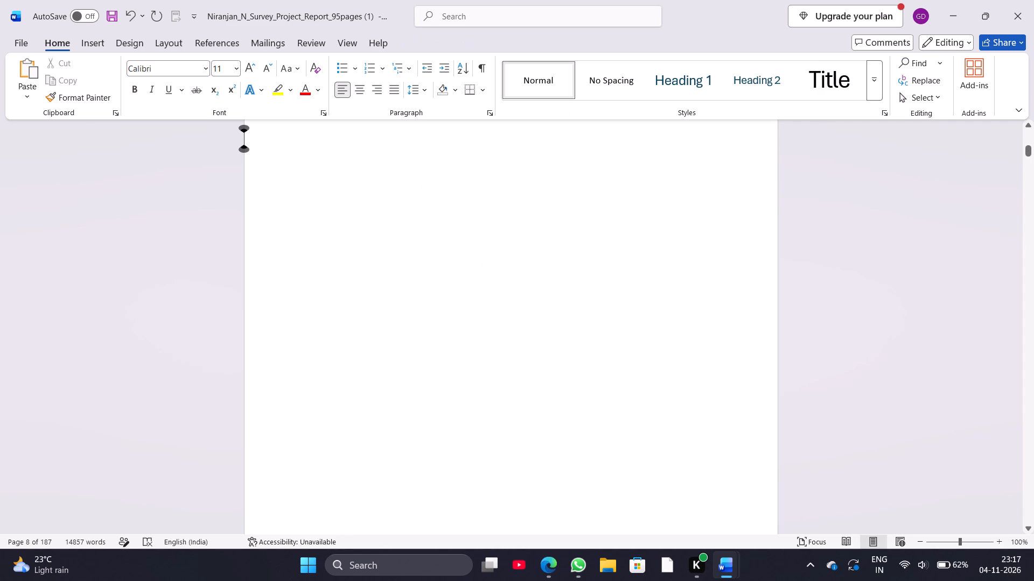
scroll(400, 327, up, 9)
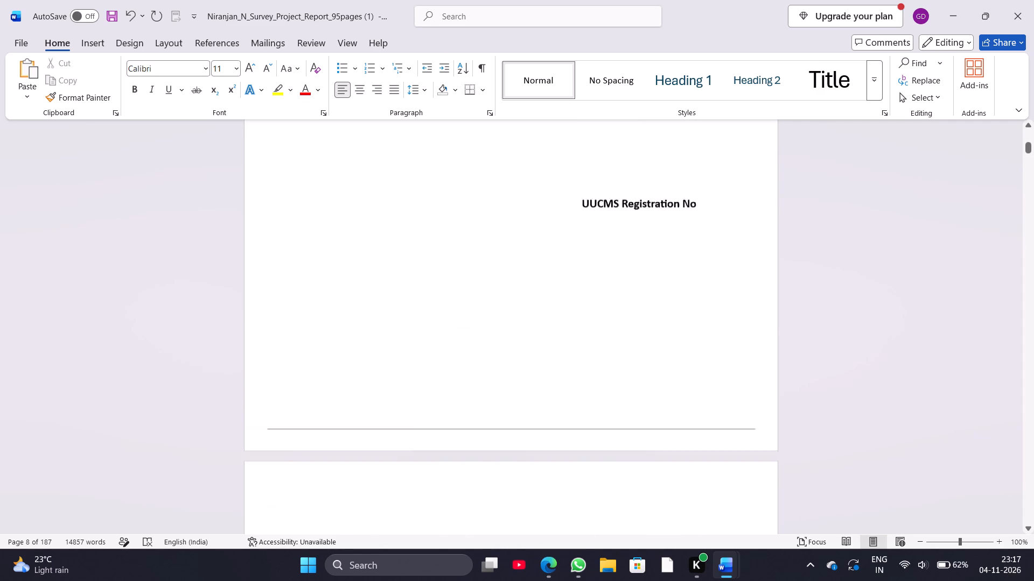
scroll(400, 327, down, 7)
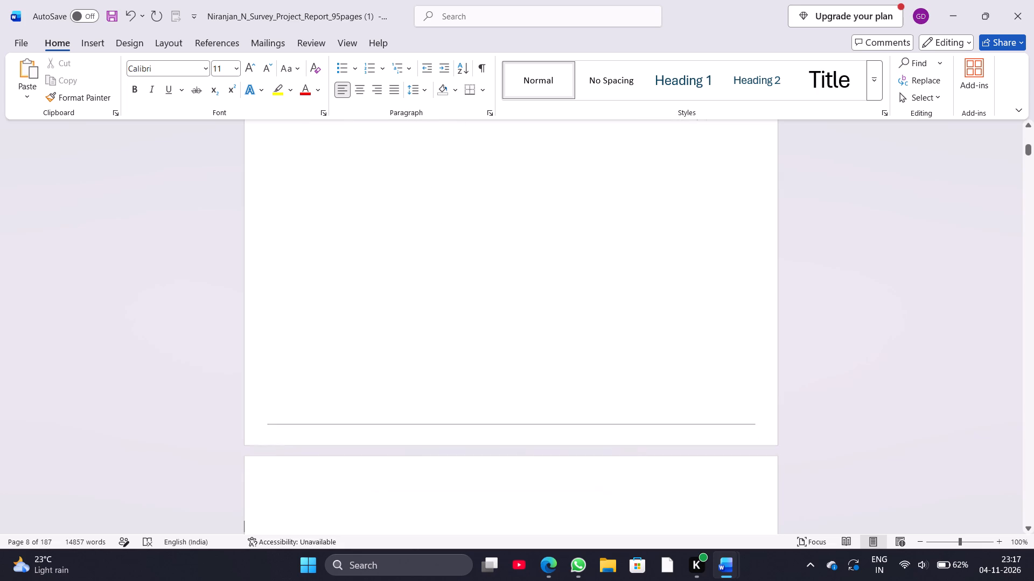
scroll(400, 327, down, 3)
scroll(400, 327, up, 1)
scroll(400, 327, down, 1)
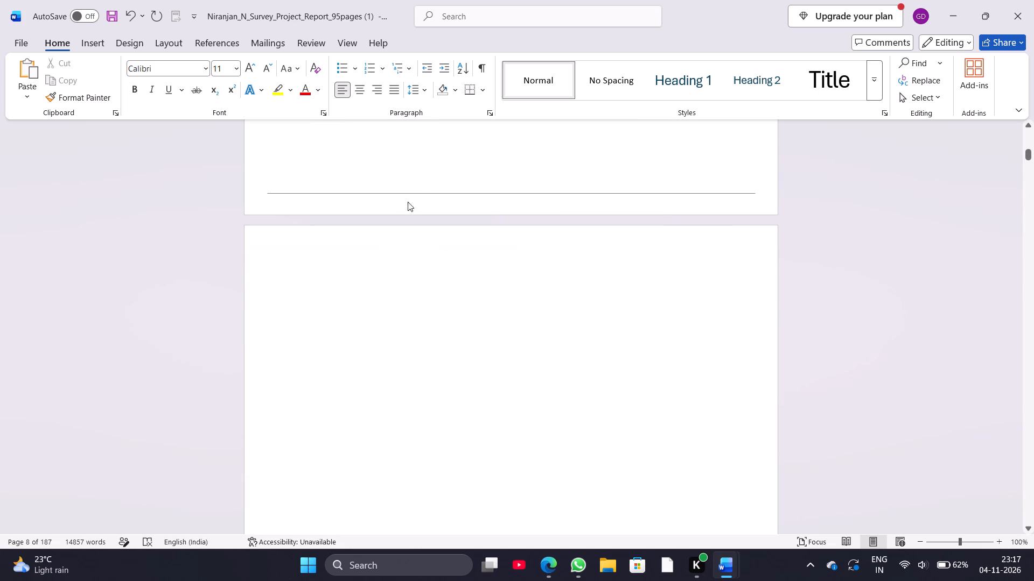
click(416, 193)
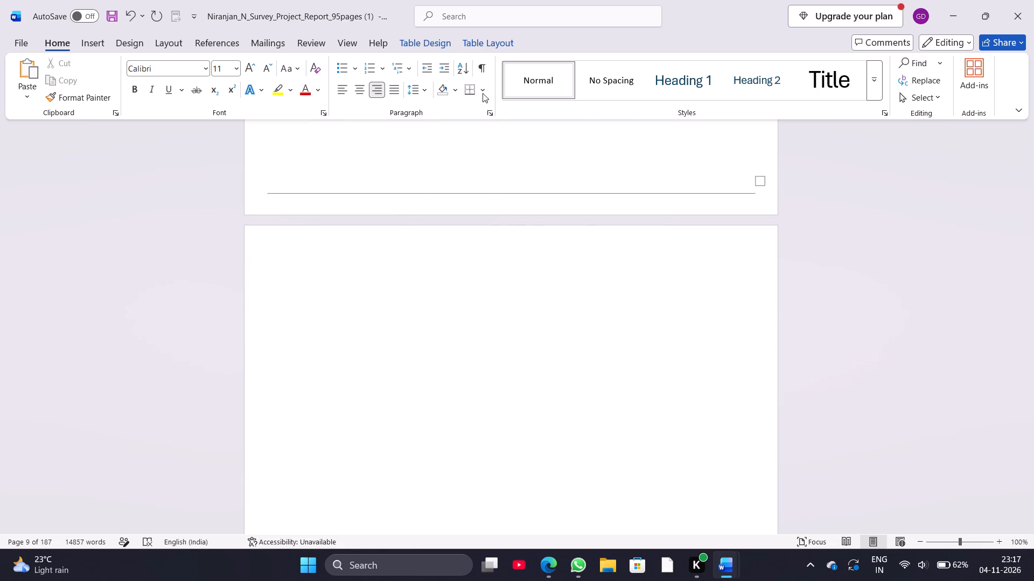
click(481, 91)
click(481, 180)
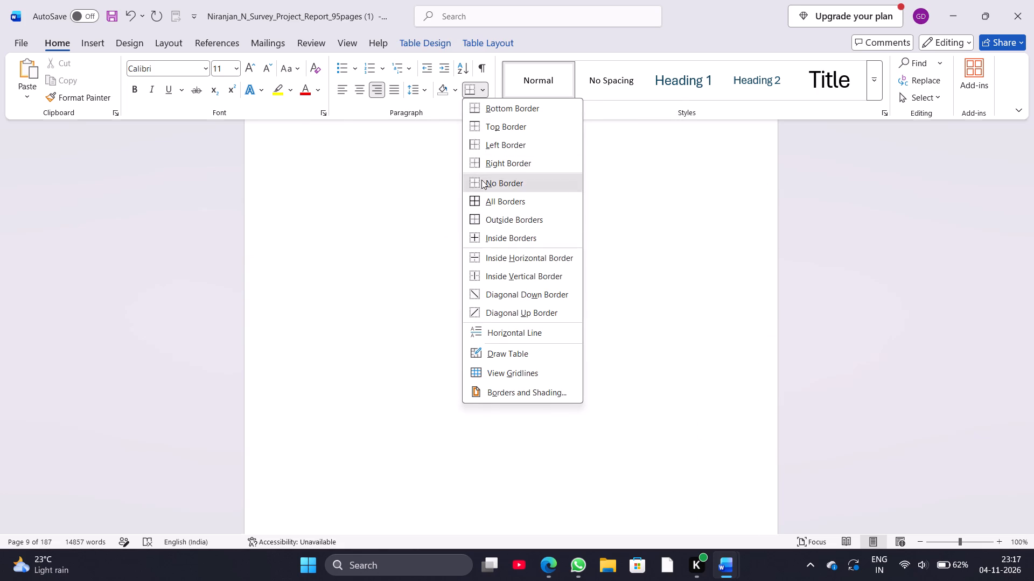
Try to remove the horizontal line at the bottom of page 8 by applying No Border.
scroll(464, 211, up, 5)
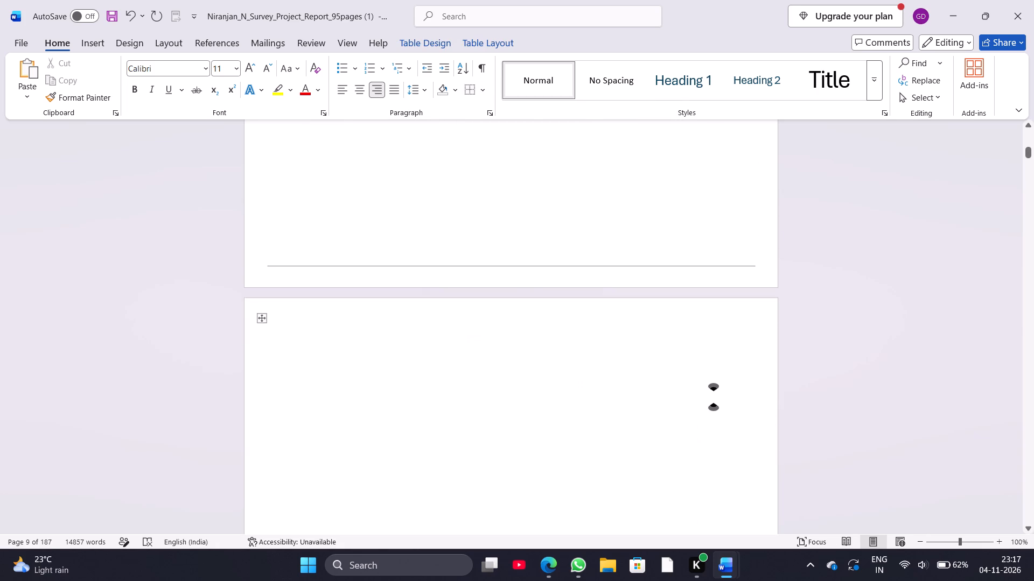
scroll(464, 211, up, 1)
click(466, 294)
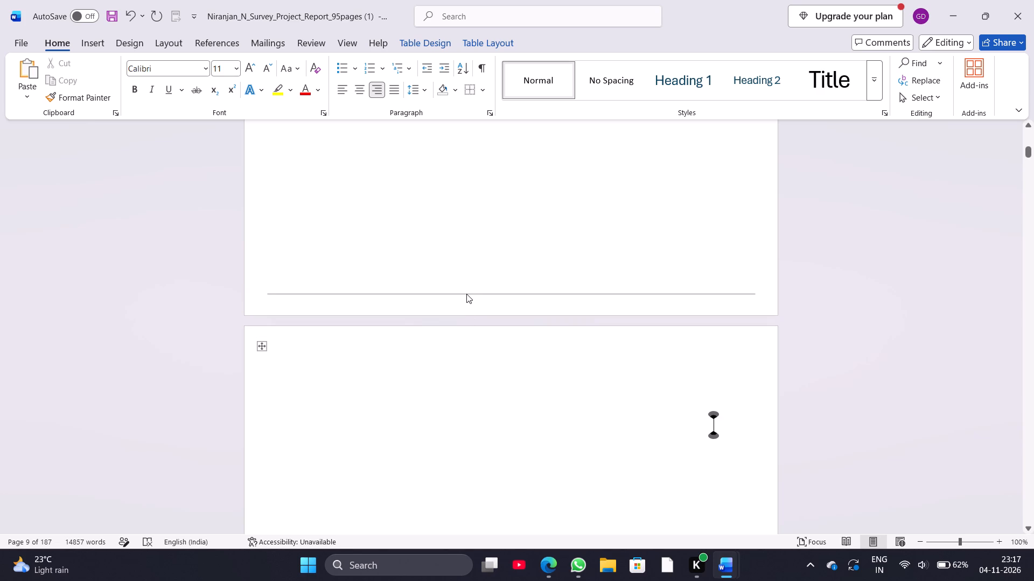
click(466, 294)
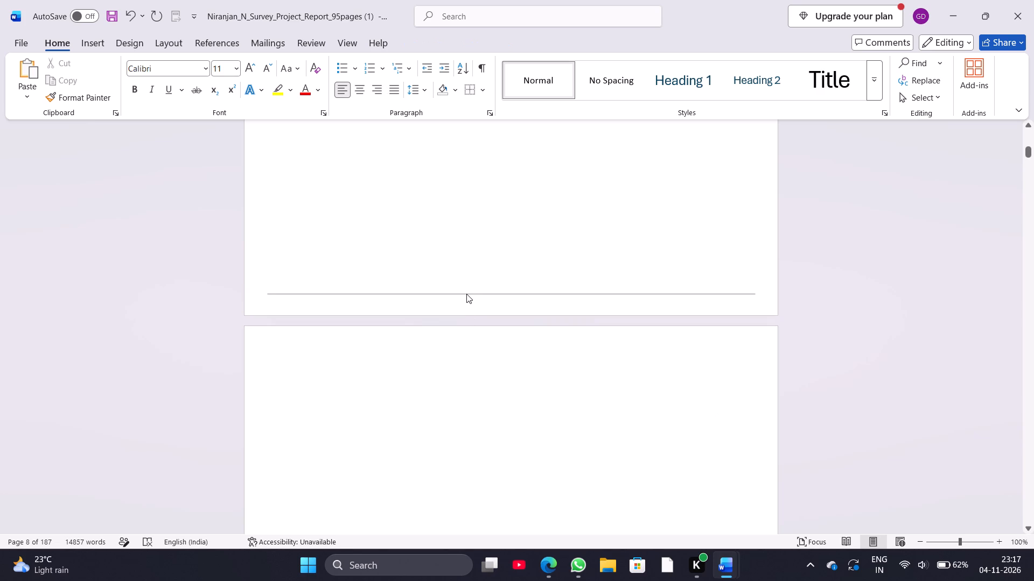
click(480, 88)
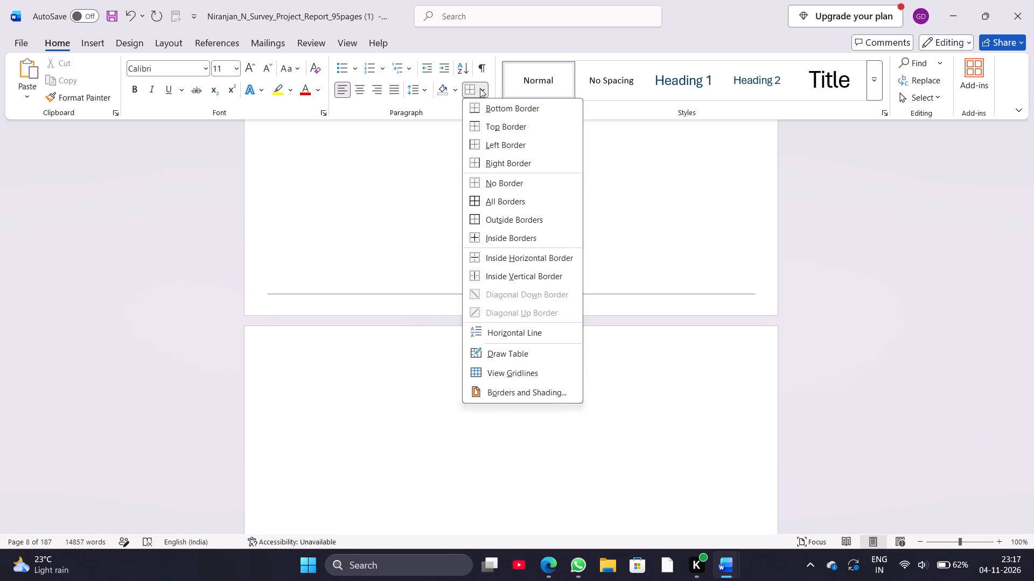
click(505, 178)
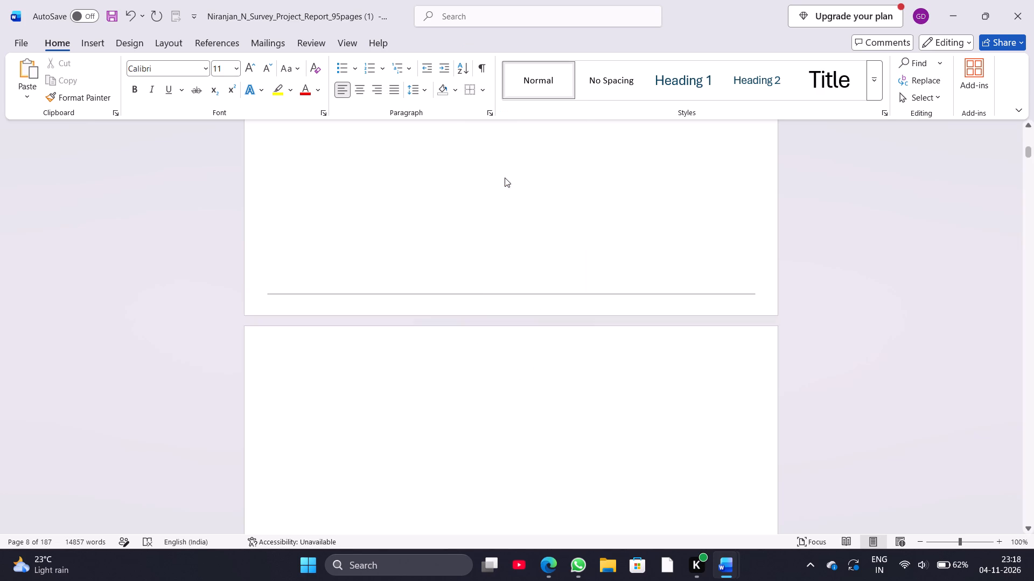
Check the pages from the pasted contents table through the blank pages to the original contents table.
scroll(448, 239, up, 6)
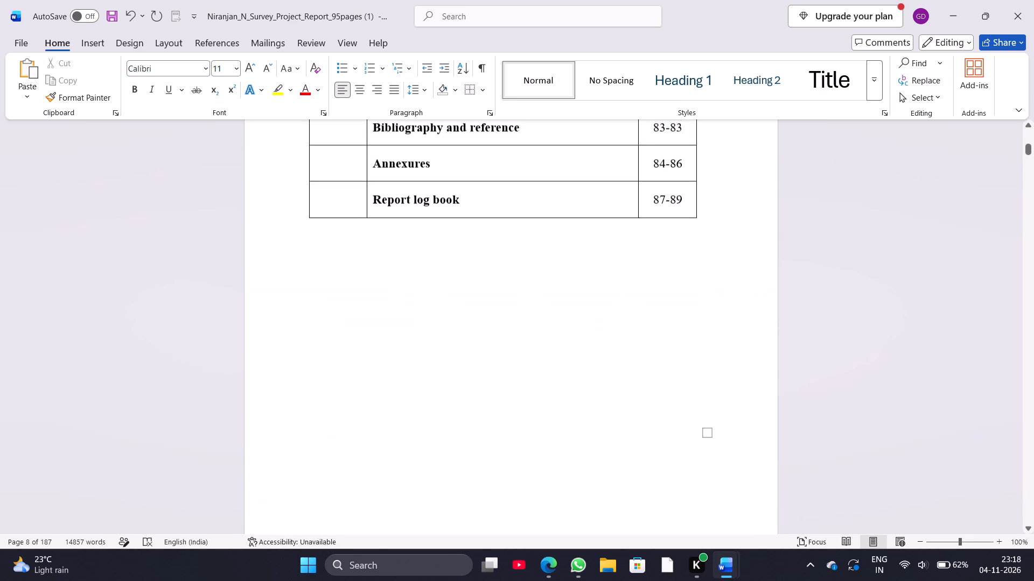
scroll(448, 239, up, 1)
click(448, 239)
scroll(448, 239, up, 1)
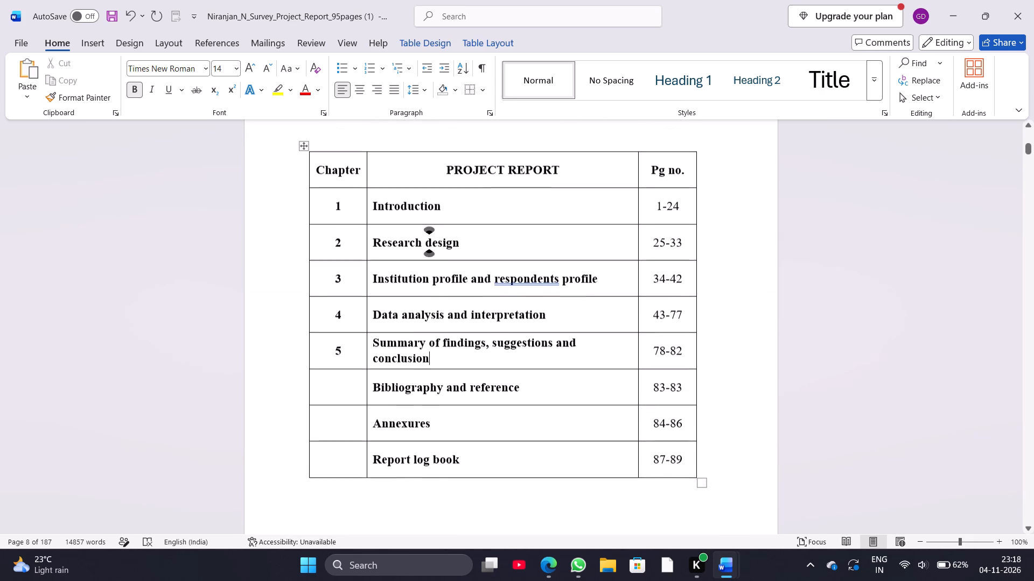
scroll(448, 239, up, 2)
scroll(448, 239, down, 6)
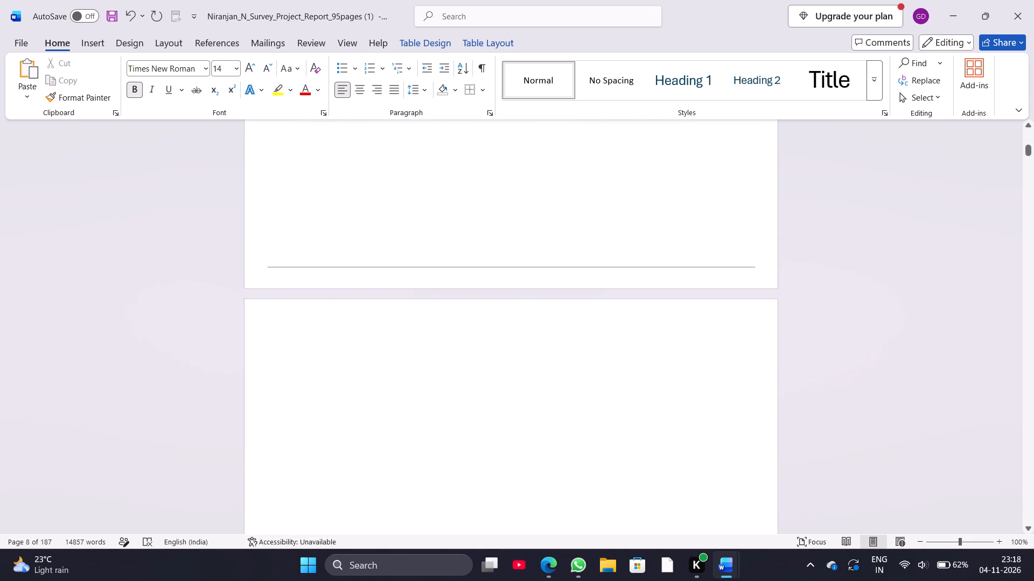
scroll(448, 239, down, 6)
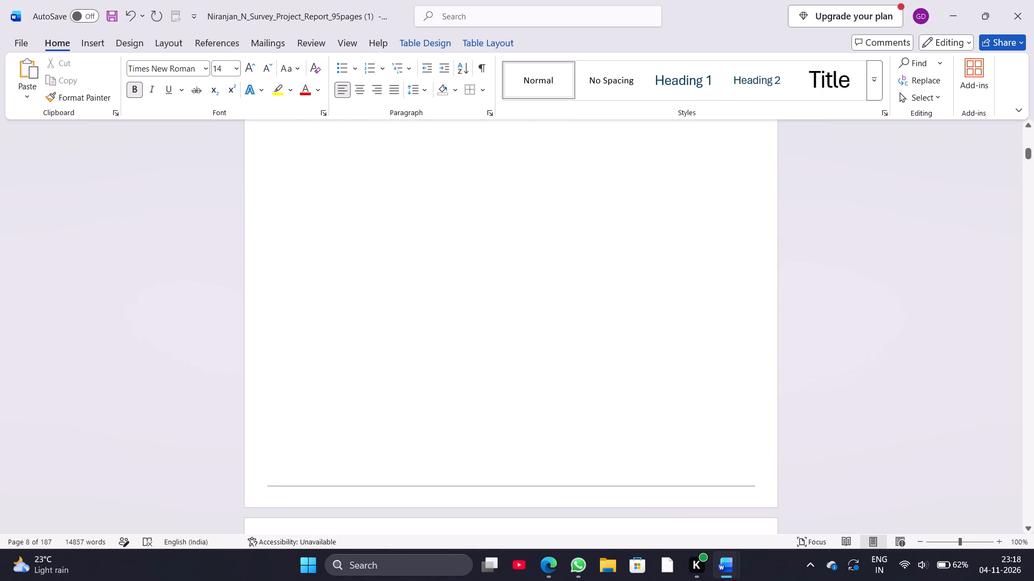
scroll(448, 239, down, 7)
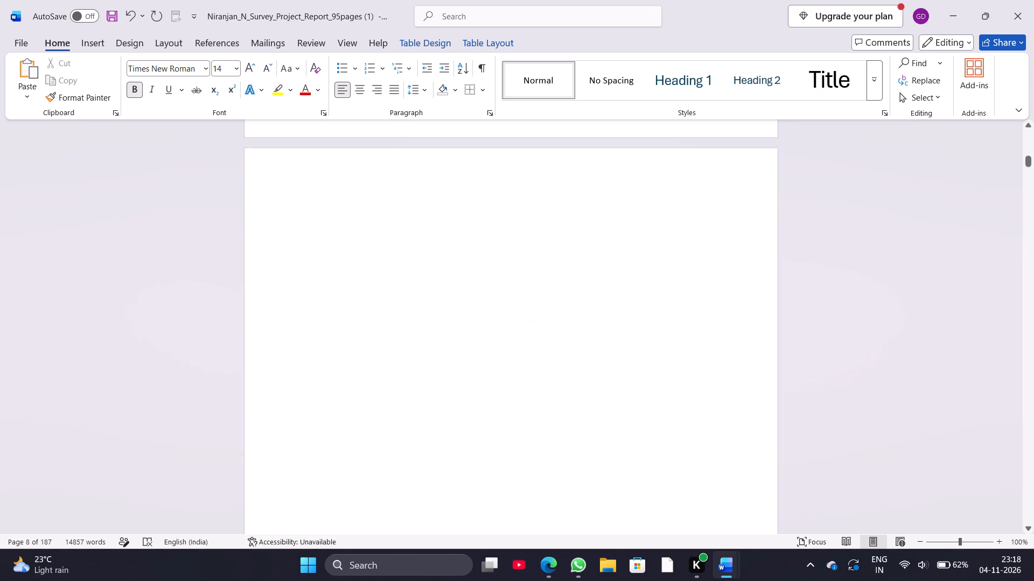
scroll(448, 239, down, 2)
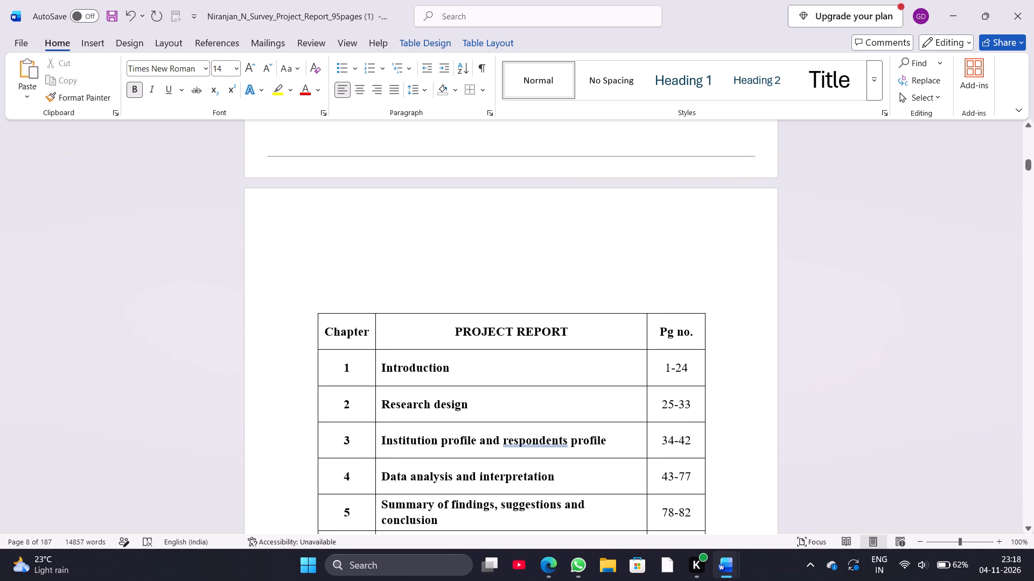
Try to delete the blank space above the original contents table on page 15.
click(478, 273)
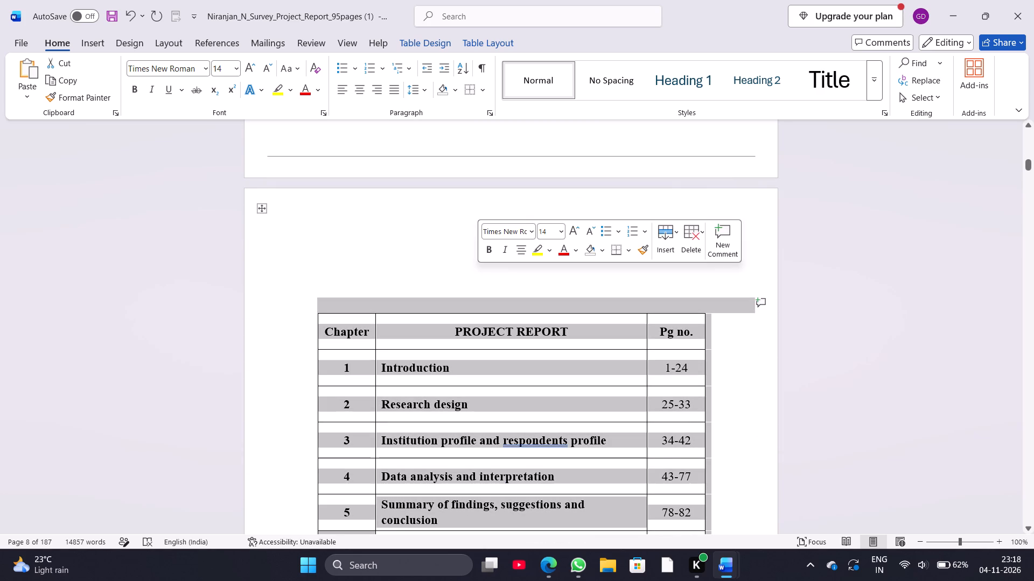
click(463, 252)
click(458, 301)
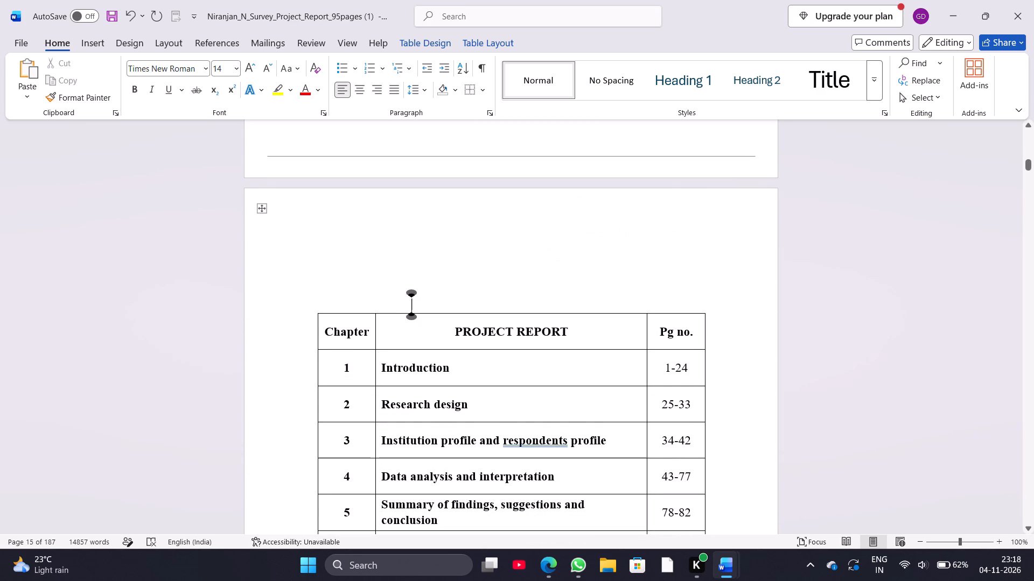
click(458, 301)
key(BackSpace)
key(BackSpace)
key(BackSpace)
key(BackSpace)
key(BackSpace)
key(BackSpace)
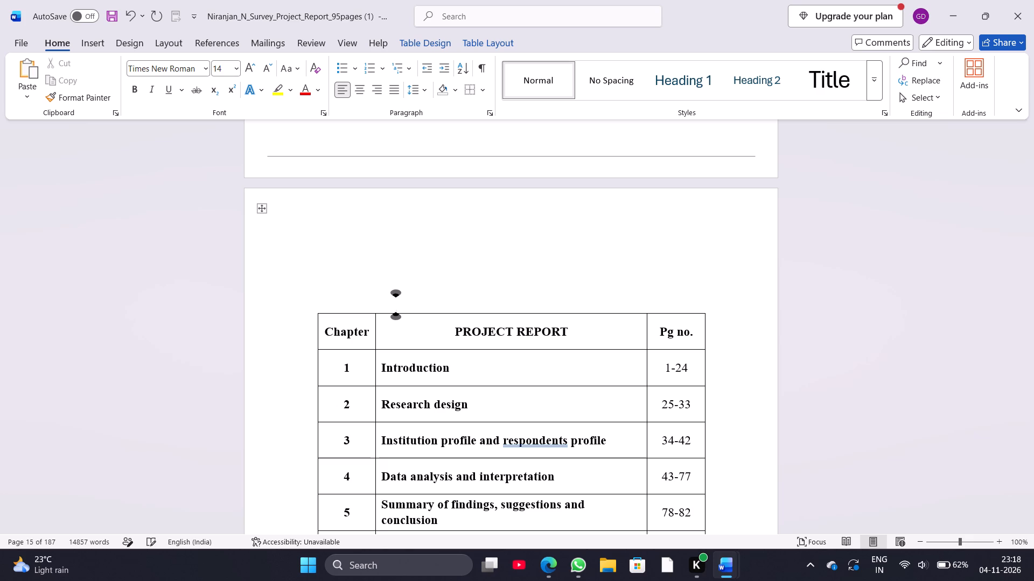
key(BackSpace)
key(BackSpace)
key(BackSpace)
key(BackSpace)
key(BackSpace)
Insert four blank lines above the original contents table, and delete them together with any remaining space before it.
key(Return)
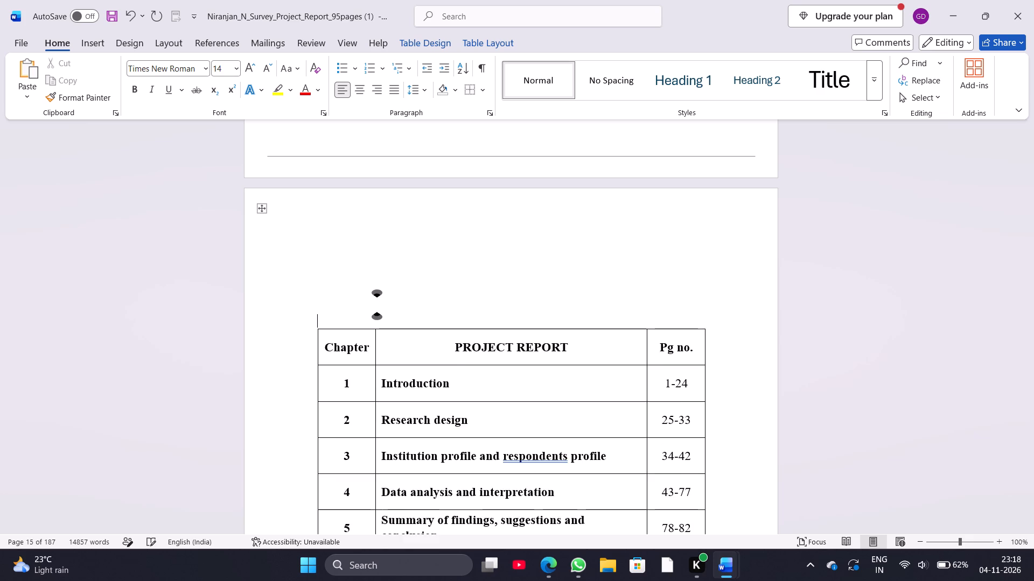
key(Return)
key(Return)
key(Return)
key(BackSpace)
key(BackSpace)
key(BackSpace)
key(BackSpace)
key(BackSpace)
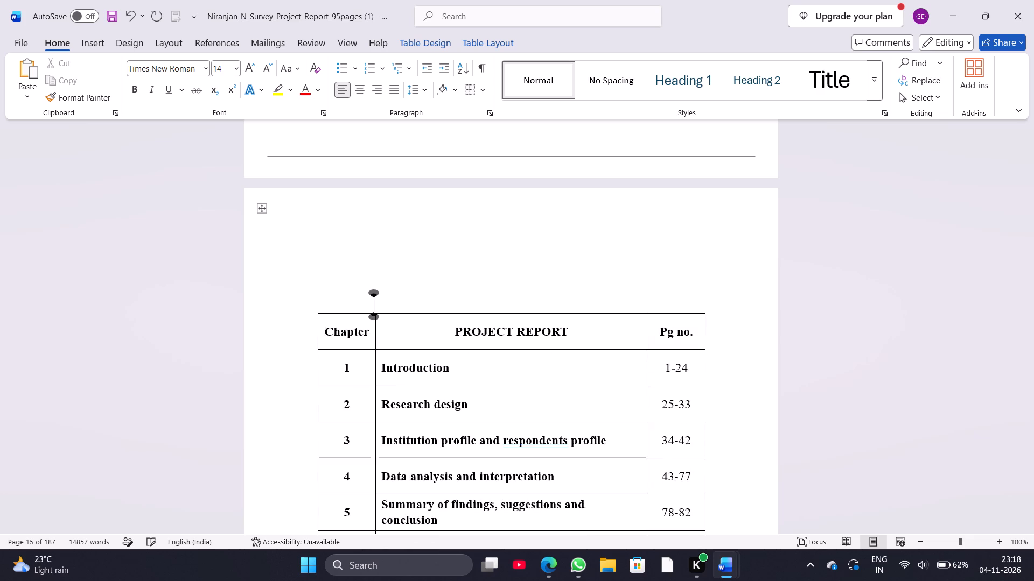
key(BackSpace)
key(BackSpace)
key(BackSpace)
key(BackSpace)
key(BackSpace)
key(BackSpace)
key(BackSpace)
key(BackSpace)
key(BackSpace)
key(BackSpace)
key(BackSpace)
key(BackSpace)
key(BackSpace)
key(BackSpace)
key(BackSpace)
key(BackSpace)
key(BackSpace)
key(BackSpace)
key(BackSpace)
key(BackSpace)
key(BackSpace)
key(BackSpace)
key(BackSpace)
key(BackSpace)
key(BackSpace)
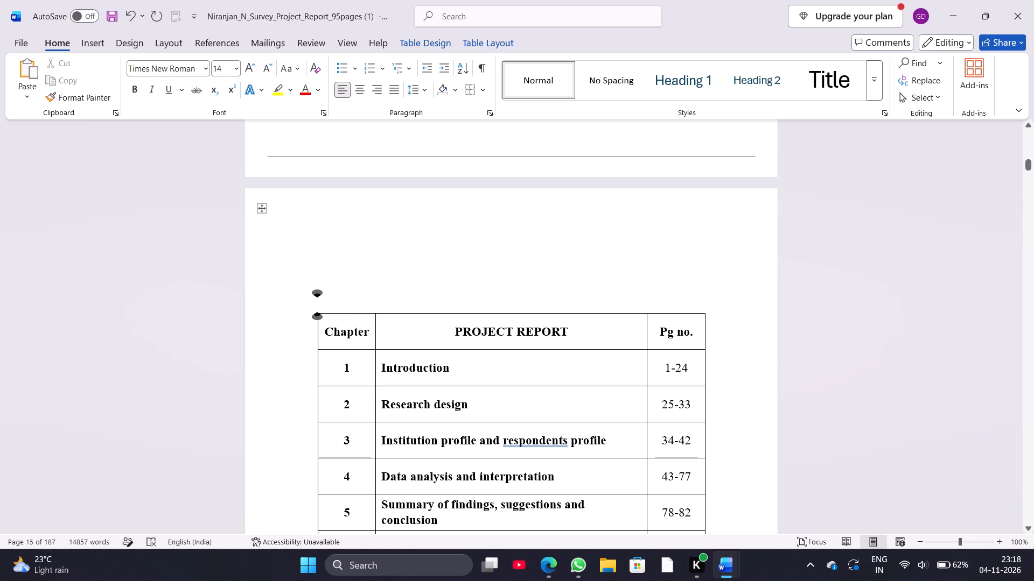
Examine the blank pages before the original contents table and the pages around the Chapter 1 title page.
scroll(471, 327, up, 11)
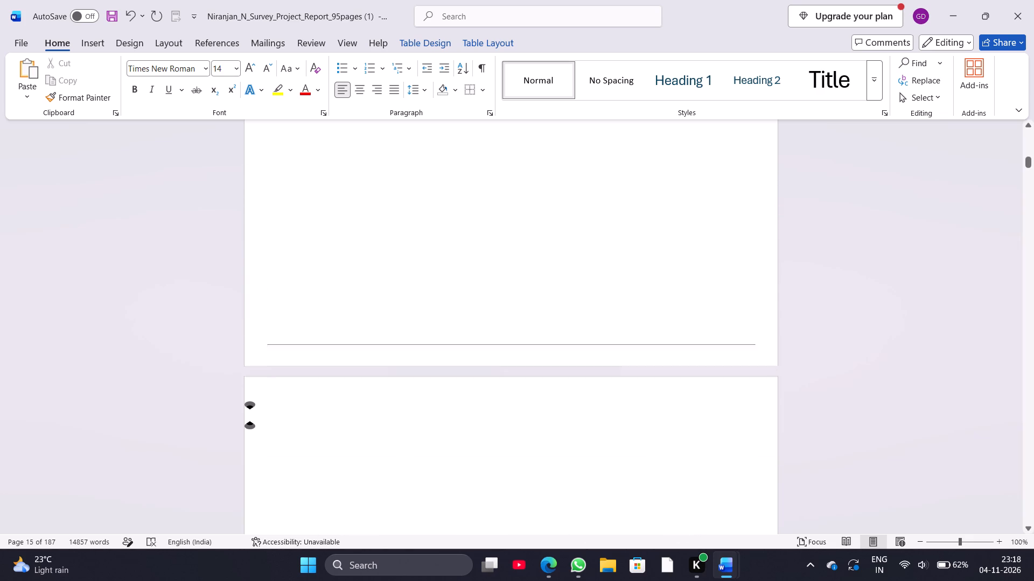
scroll(471, 327, up, 5)
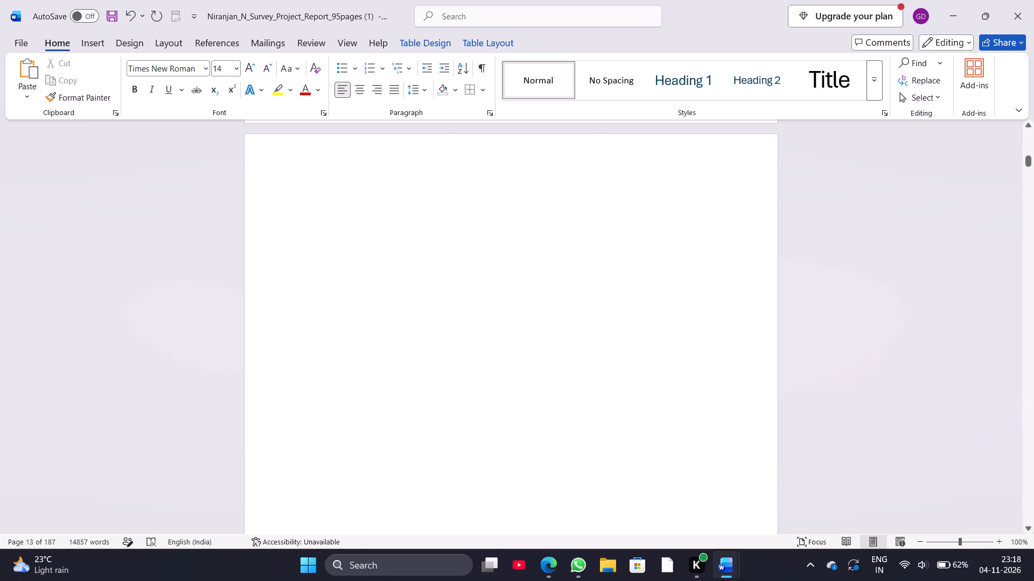
scroll(471, 327, down, 2)
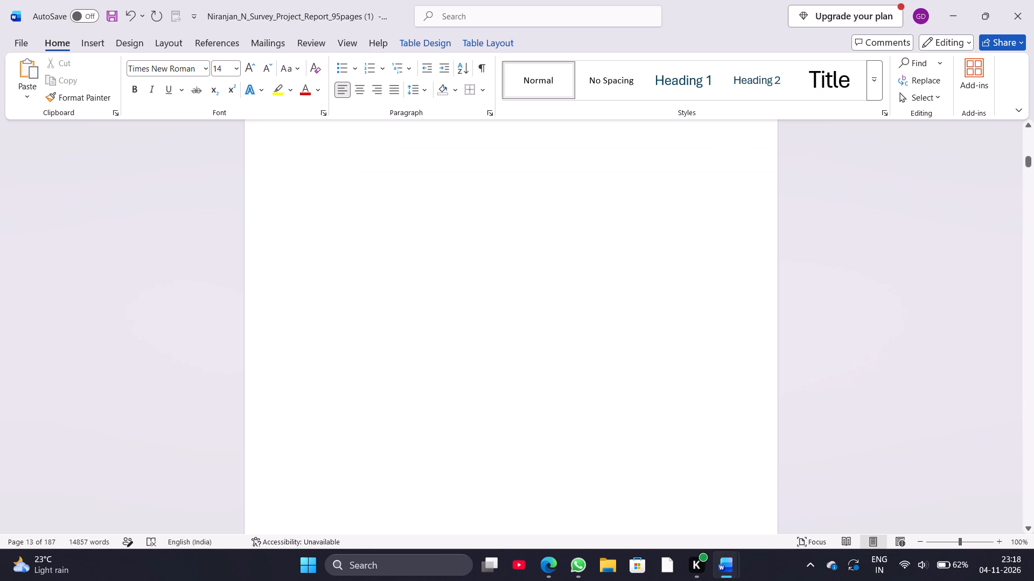
scroll(471, 327, down, 7)
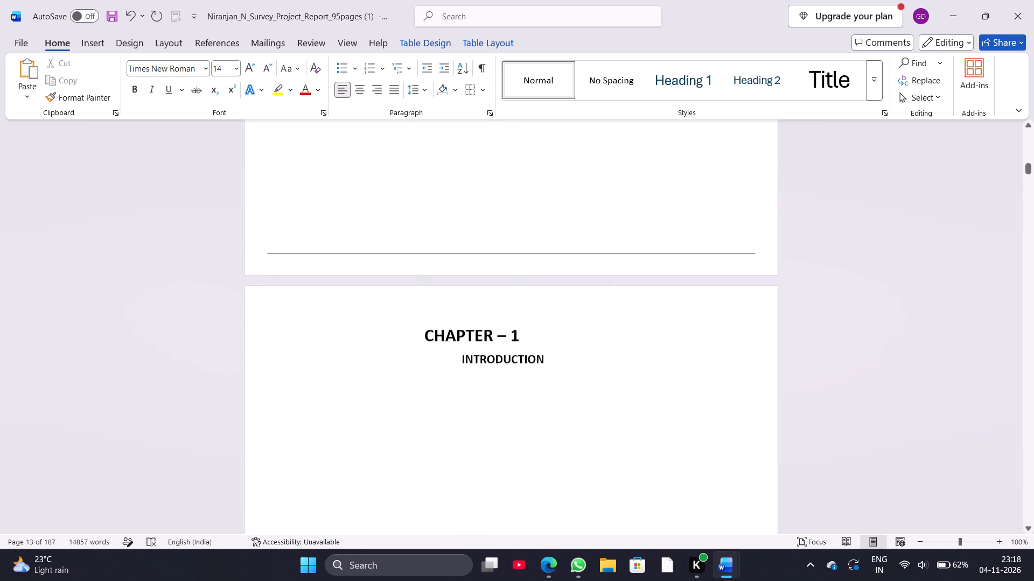
scroll(471, 327, down, 3)
scroll(471, 327, up, 1)
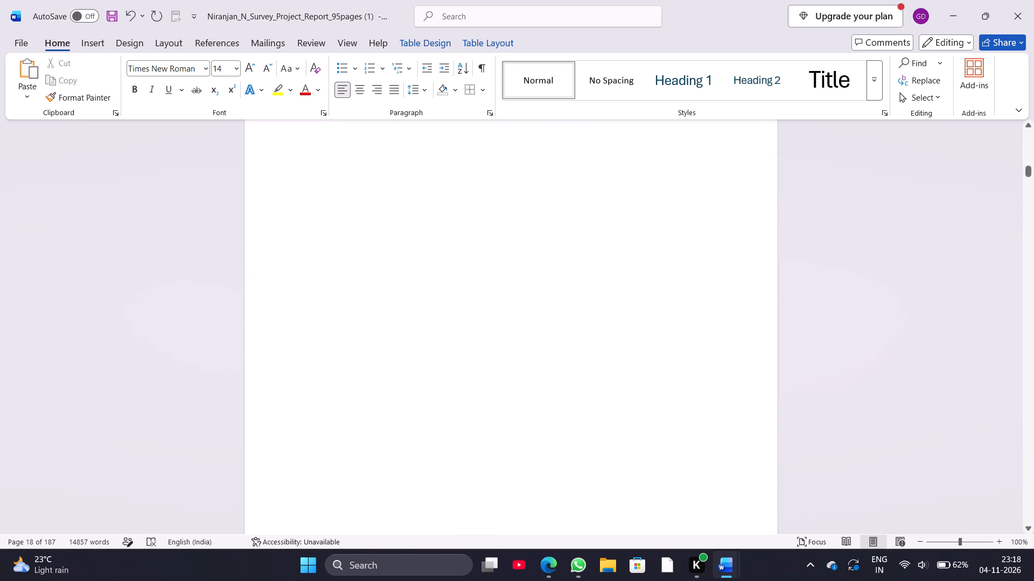
scroll(459, 374, up, 3)
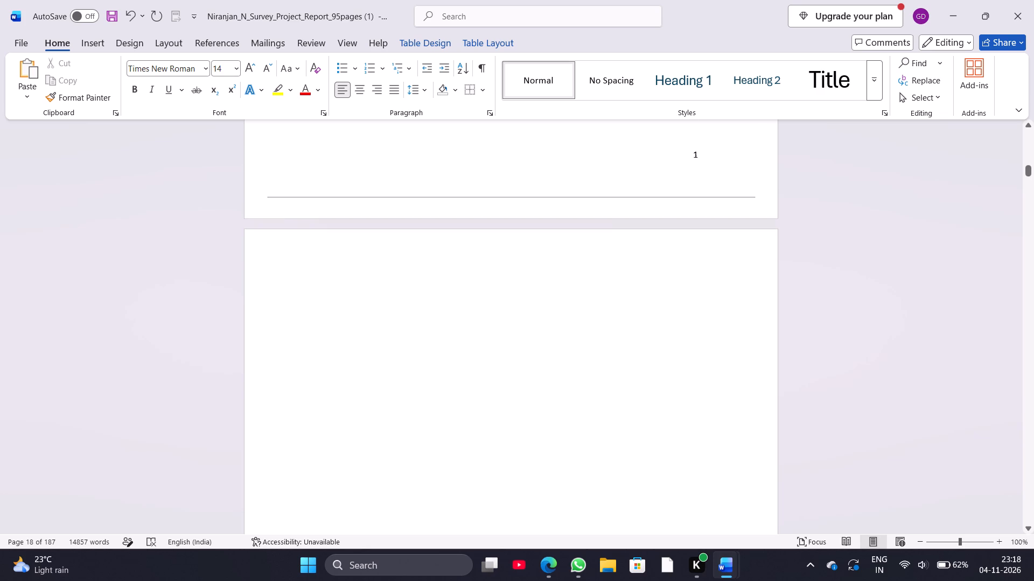
scroll(459, 374, up, 2)
scroll(459, 374, down, 1)
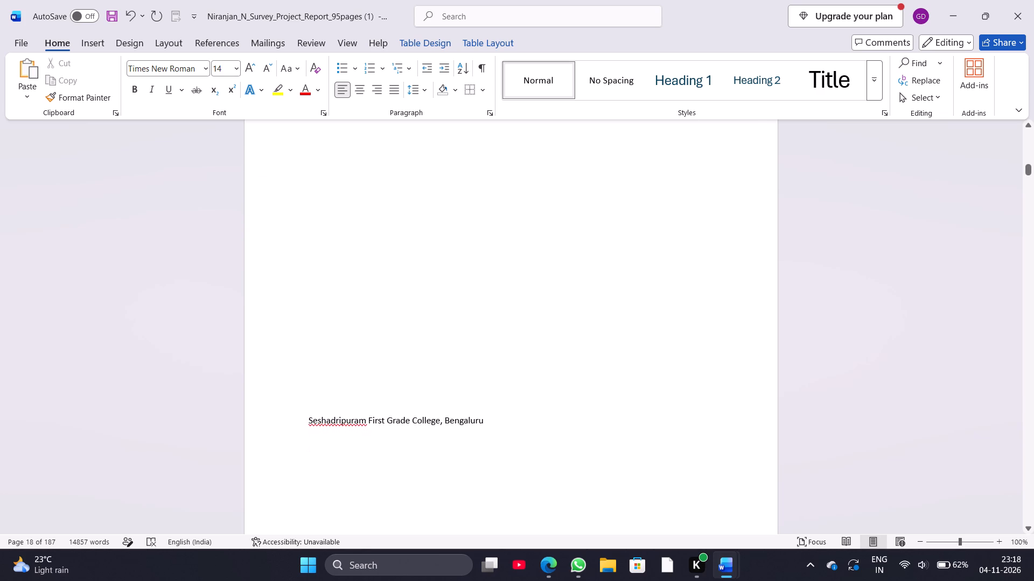
click(486, 420)
scroll(486, 420, up, 4)
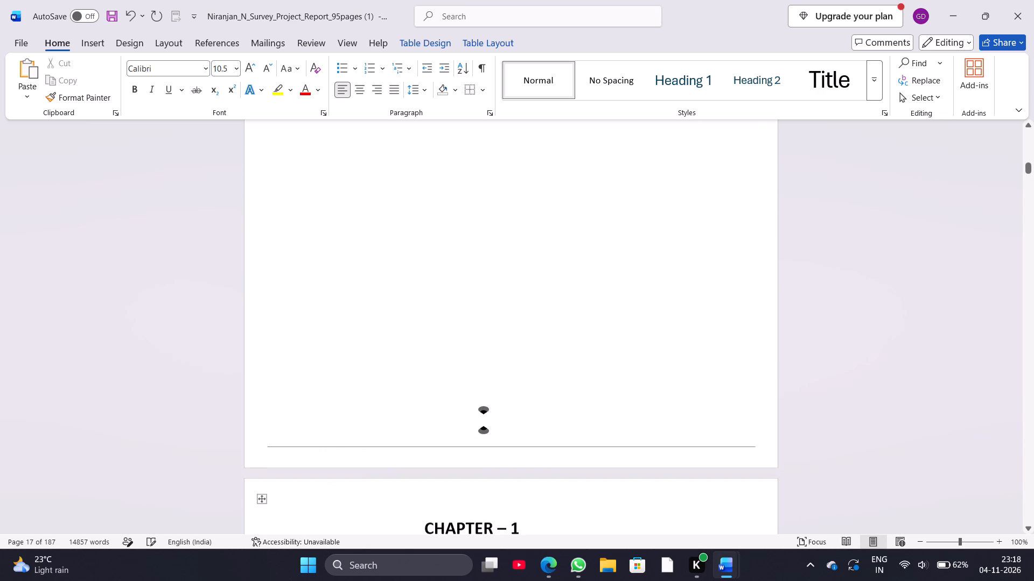
scroll(486, 420, down, 2)
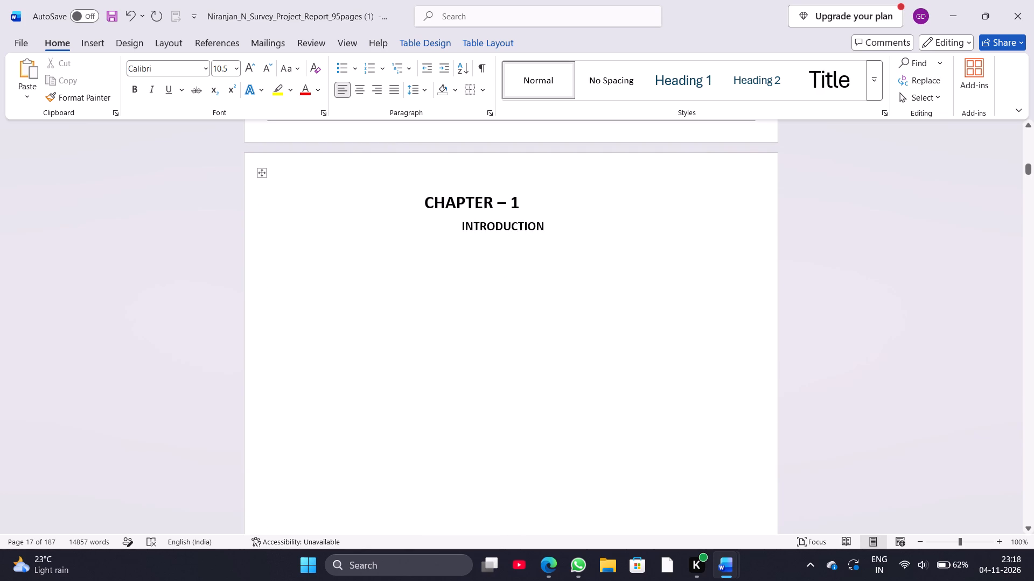
Delete the indent before the "CHAPTER – 1" heading so that it starts at the page's left margin.
click(427, 201)
key(BackSpace)
key(BackSpace)
key(BackSpace)
key(BackSpace)
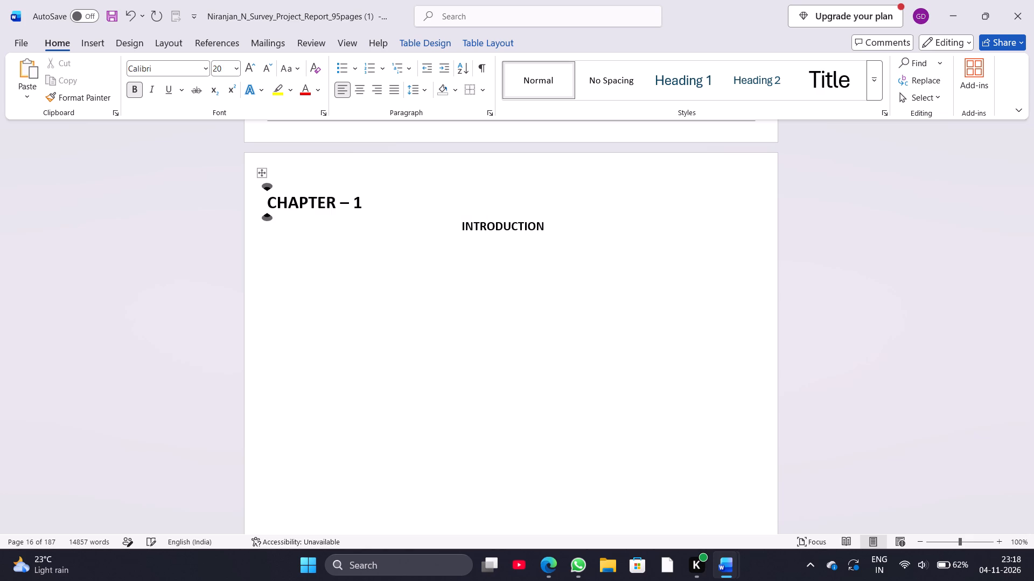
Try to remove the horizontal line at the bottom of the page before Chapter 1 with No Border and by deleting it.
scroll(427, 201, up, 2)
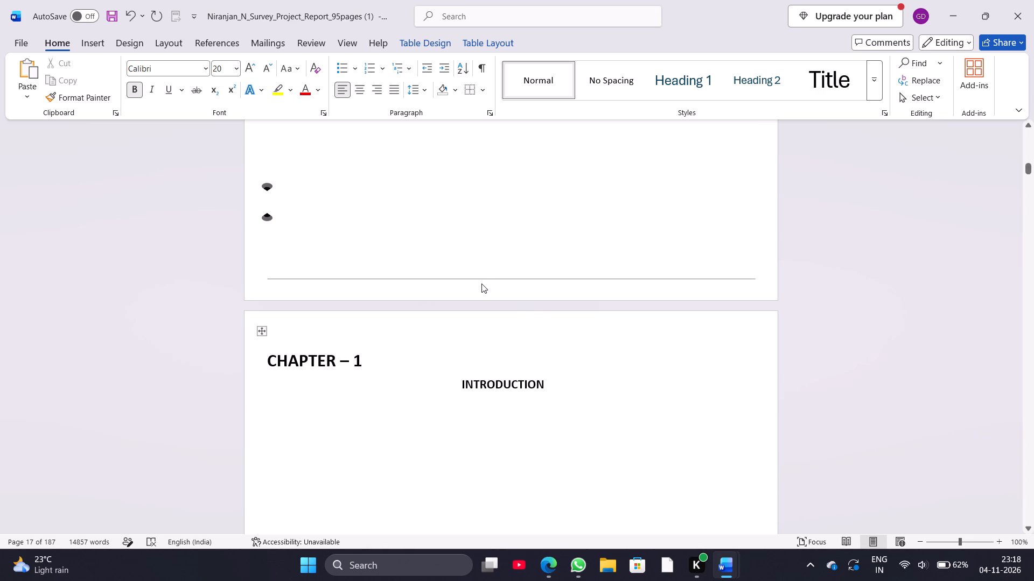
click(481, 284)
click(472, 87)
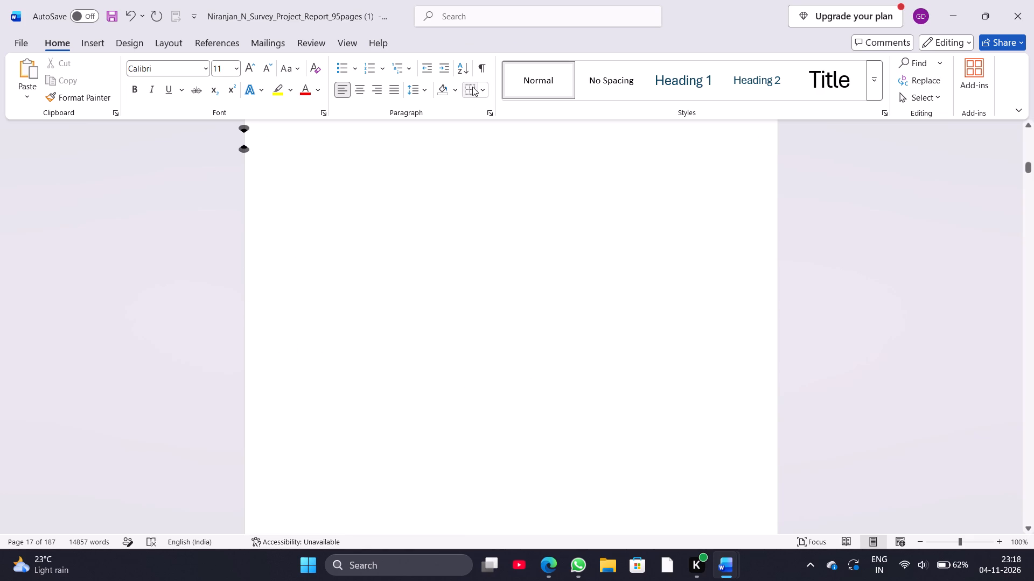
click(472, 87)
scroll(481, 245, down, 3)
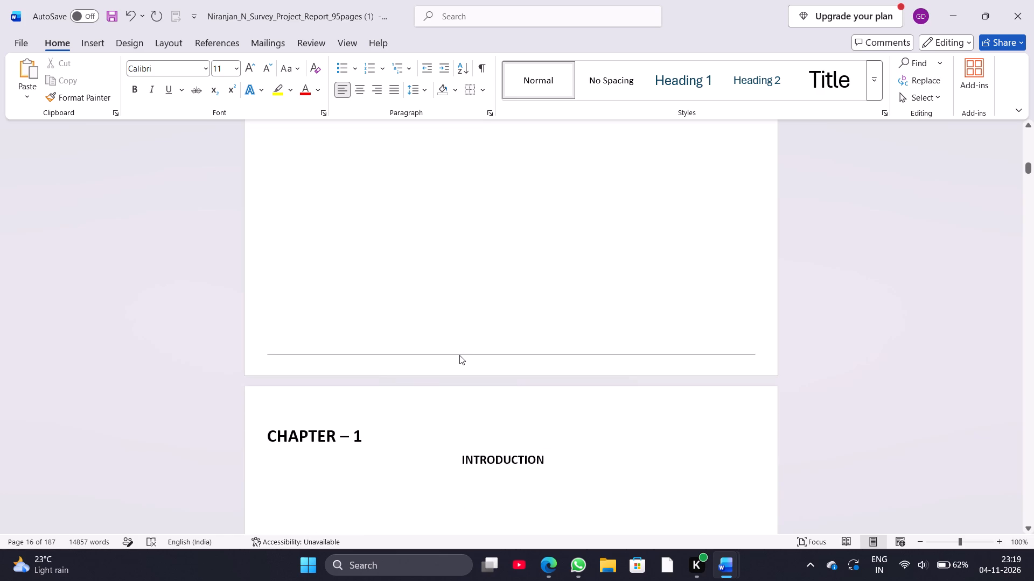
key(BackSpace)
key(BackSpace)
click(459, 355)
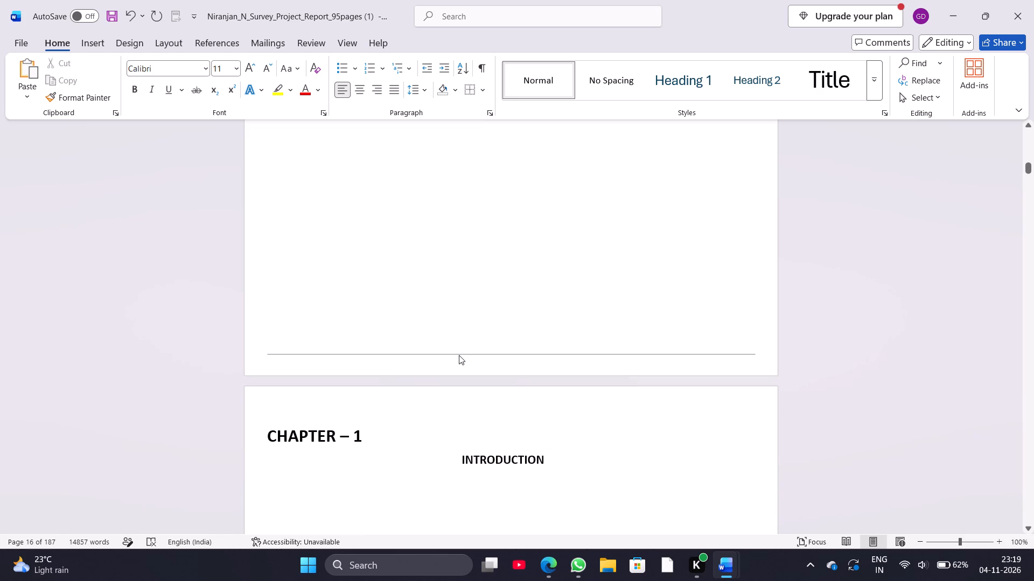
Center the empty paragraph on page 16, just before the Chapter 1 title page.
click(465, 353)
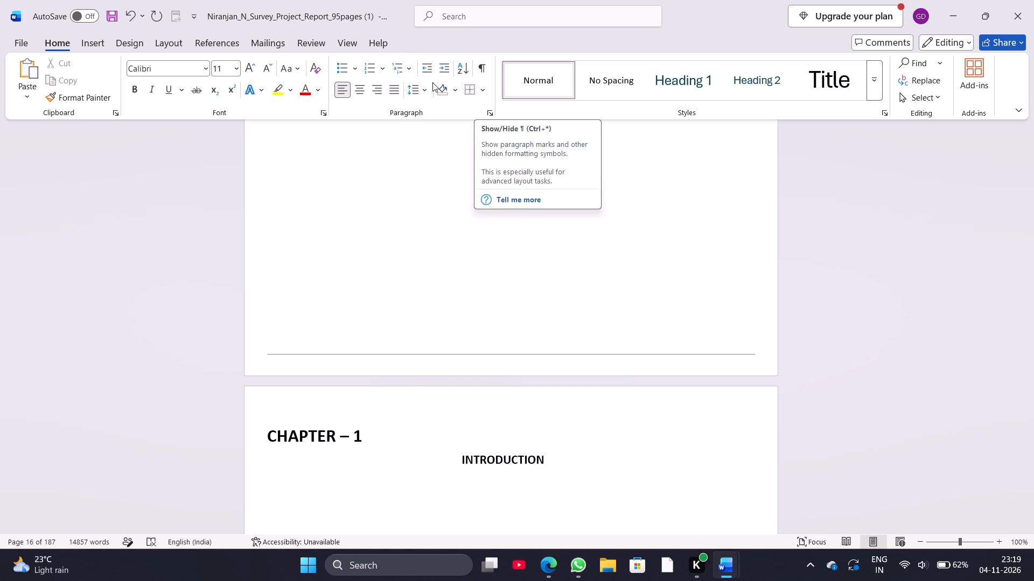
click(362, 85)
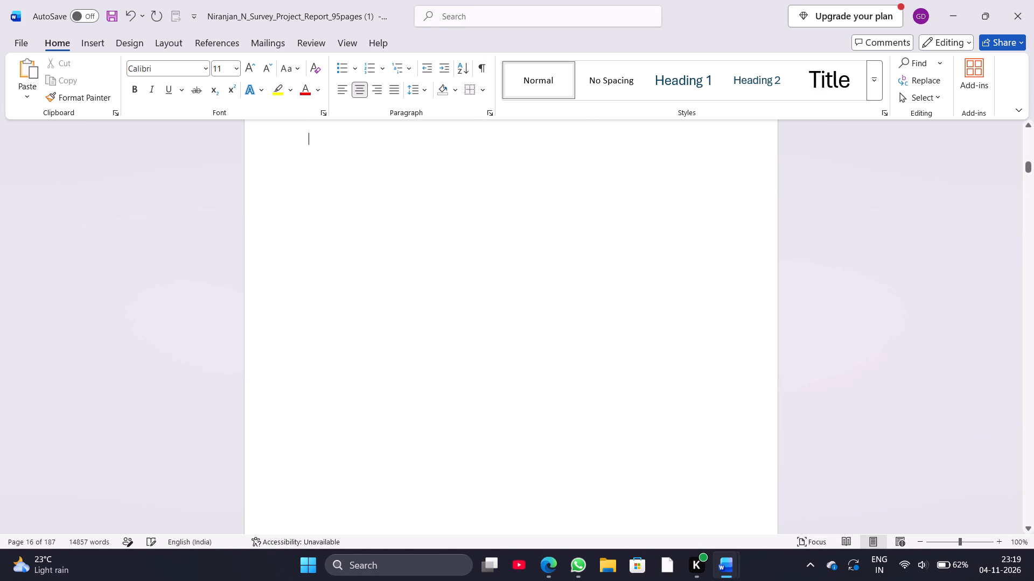
Check the blank pages and their bottom lines before Chapter 1, continuing past the Chapter 1 title page and back.
scroll(482, 207, up, 18)
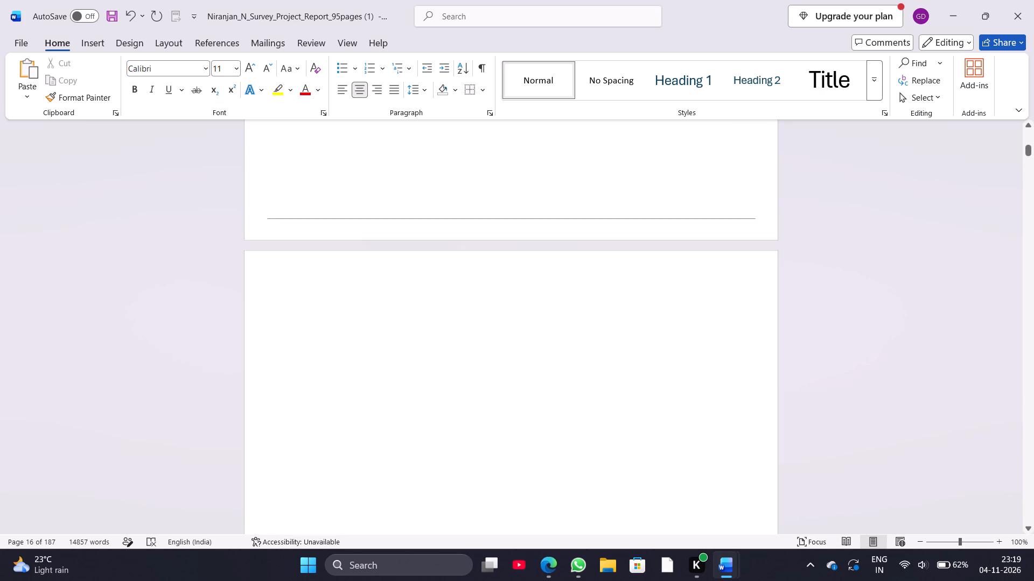
scroll(482, 207, up, 2)
scroll(482, 207, down, 9)
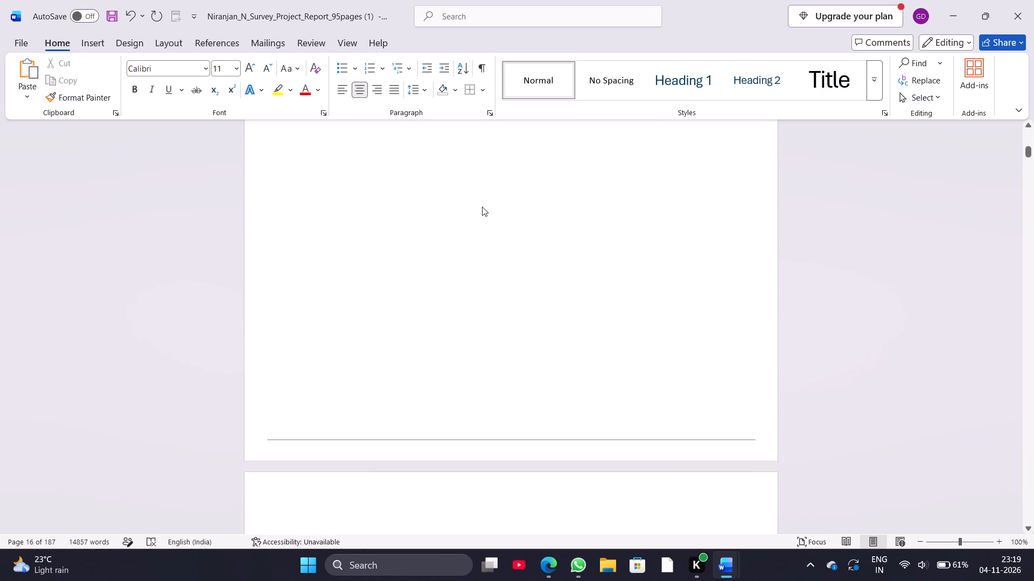
scroll(482, 207, down, 13)
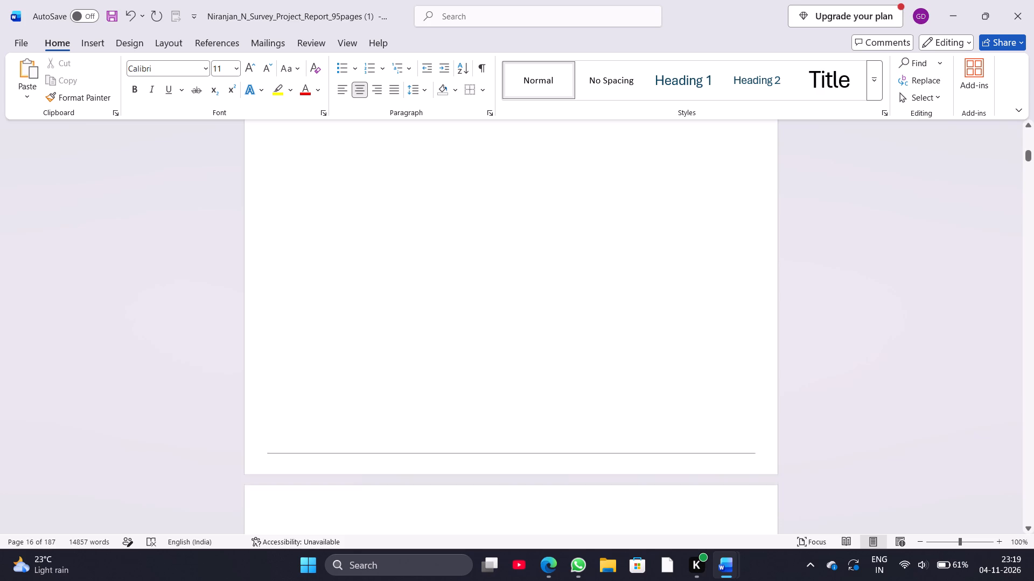
scroll(482, 207, down, 12)
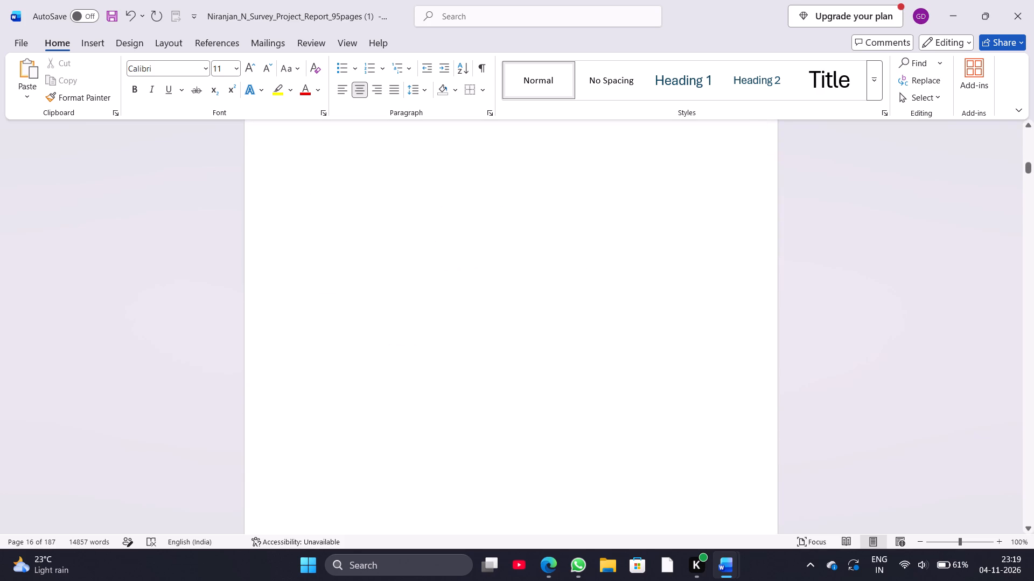
scroll(482, 207, down, 2)
scroll(482, 207, up, 9)
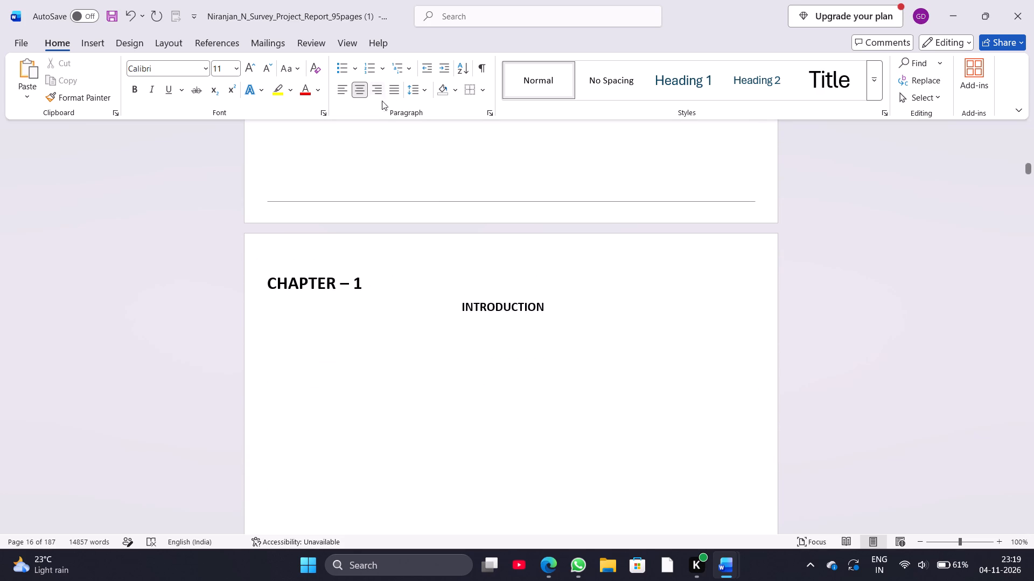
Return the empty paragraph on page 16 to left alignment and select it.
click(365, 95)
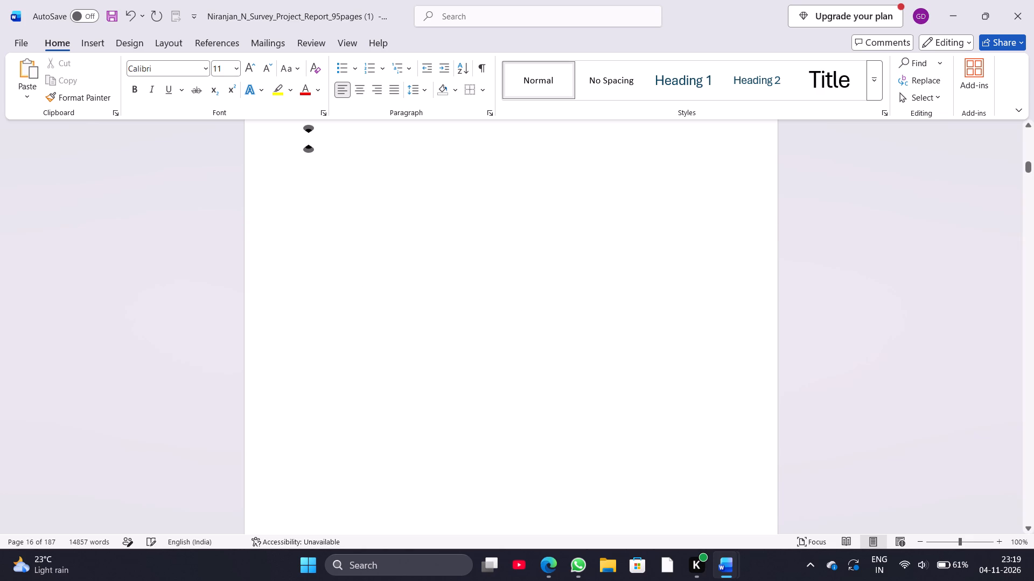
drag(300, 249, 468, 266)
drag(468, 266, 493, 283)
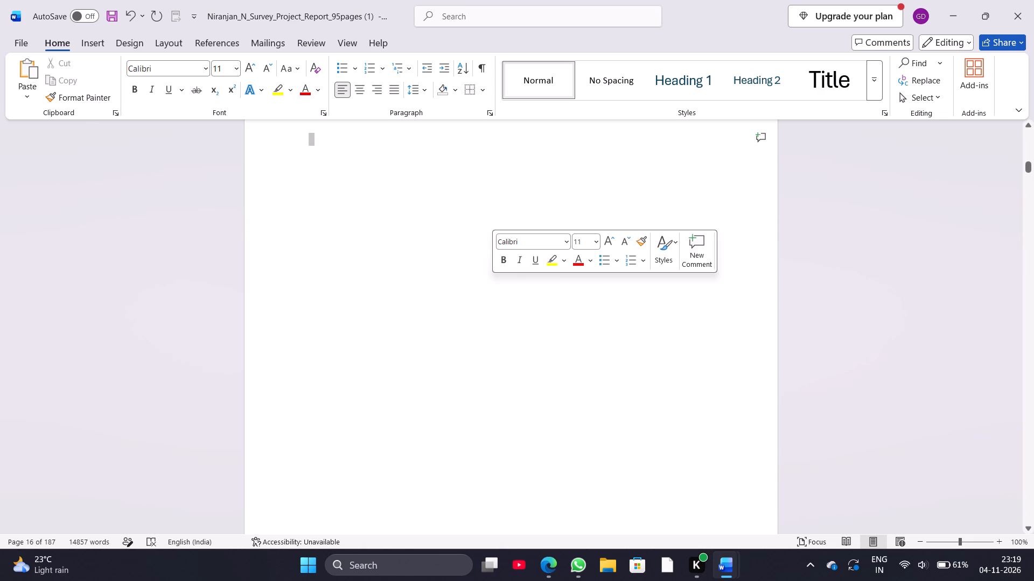
Turn on AutoSave for the report by uploading it to the personal OneDrive.
click(71, 17)
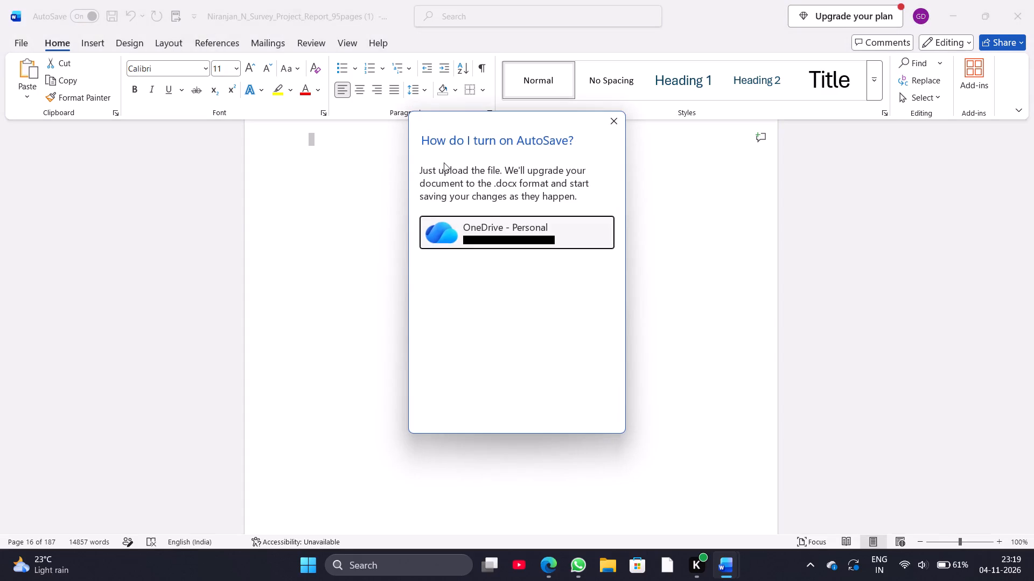
click(486, 232)
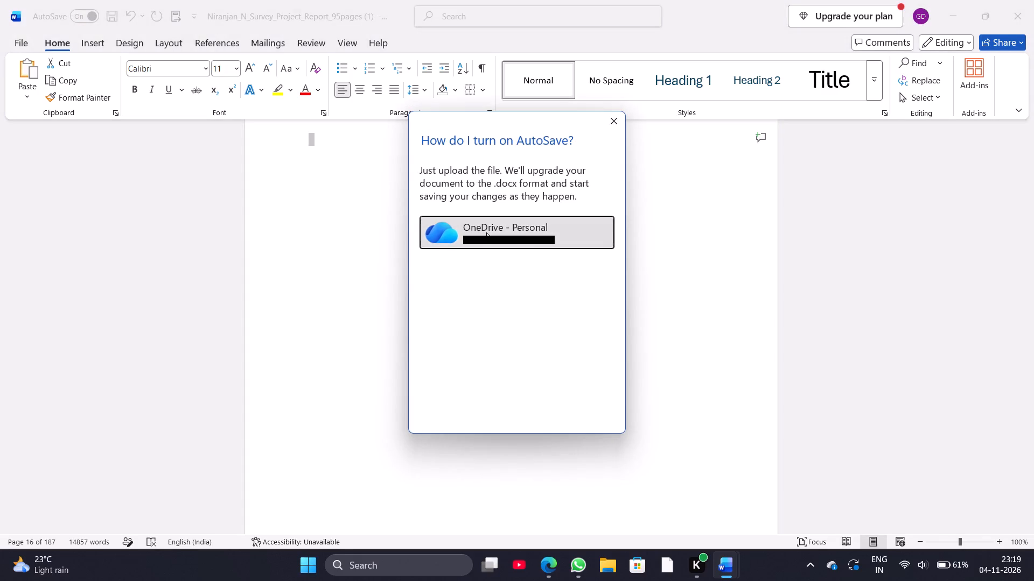
click(486, 232)
double_click(486, 232)
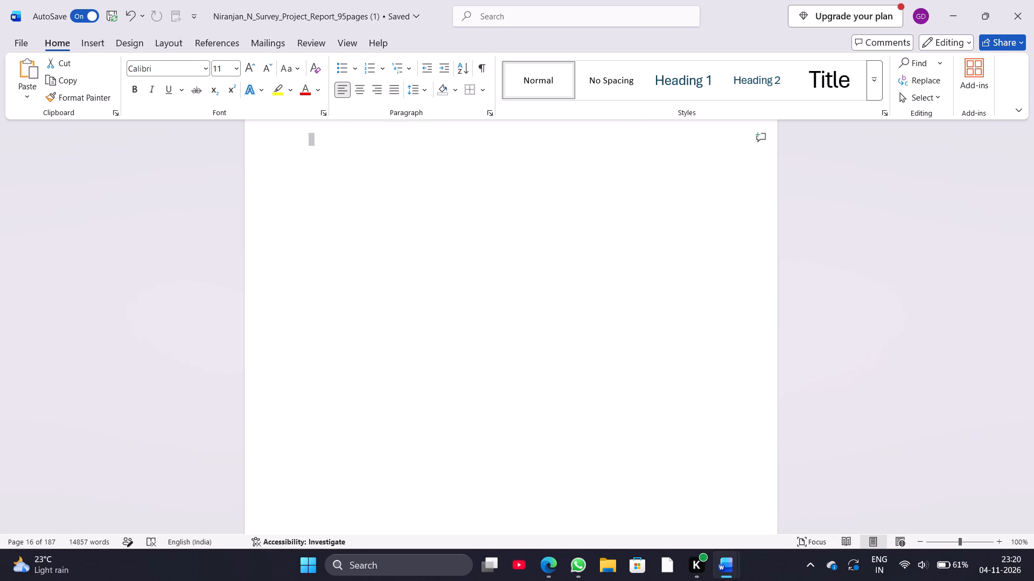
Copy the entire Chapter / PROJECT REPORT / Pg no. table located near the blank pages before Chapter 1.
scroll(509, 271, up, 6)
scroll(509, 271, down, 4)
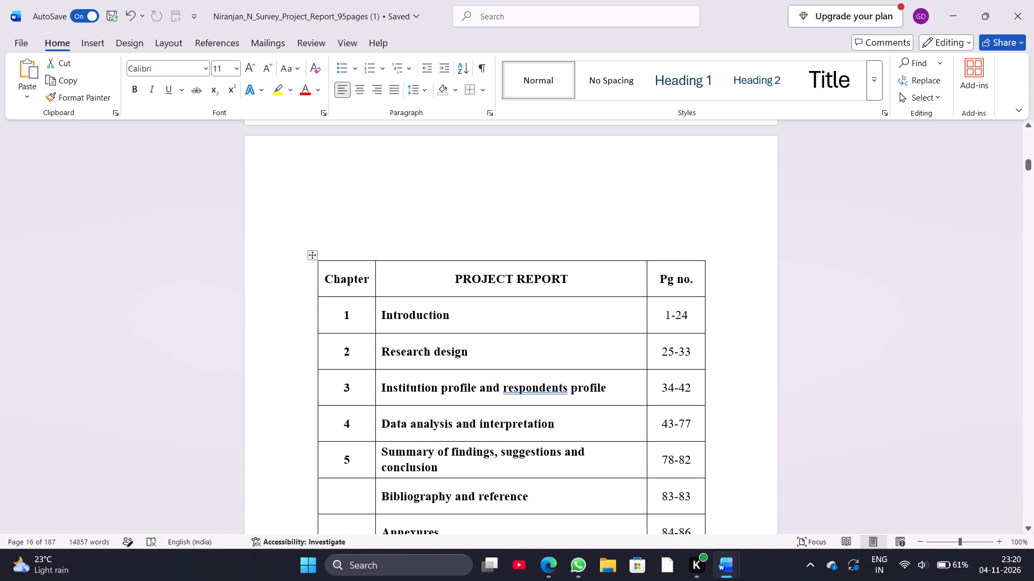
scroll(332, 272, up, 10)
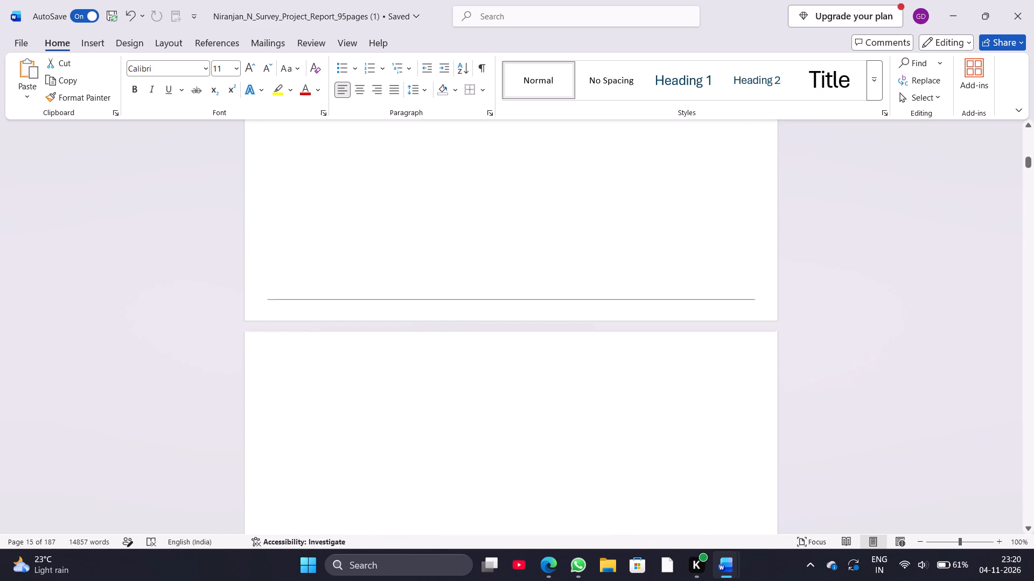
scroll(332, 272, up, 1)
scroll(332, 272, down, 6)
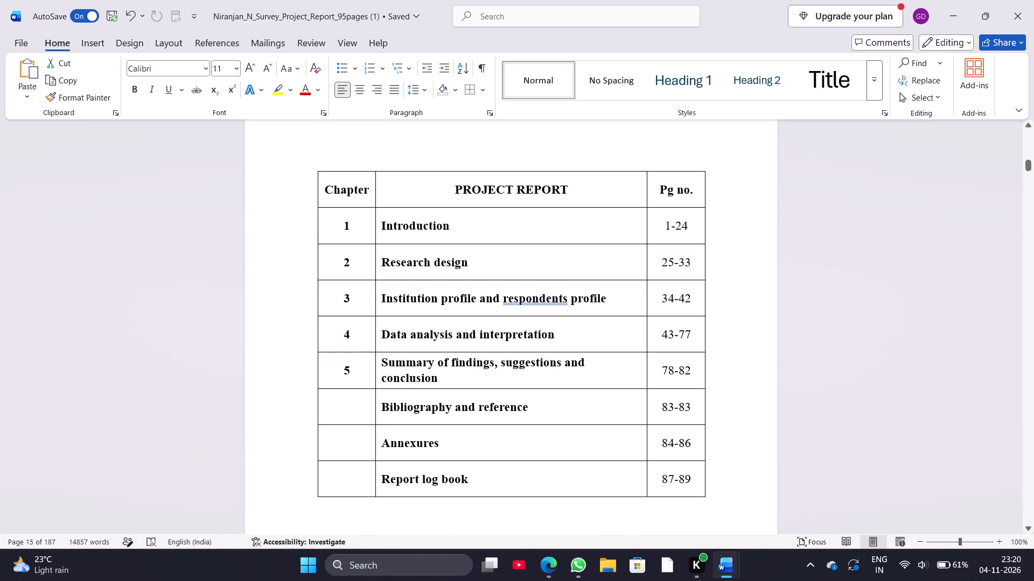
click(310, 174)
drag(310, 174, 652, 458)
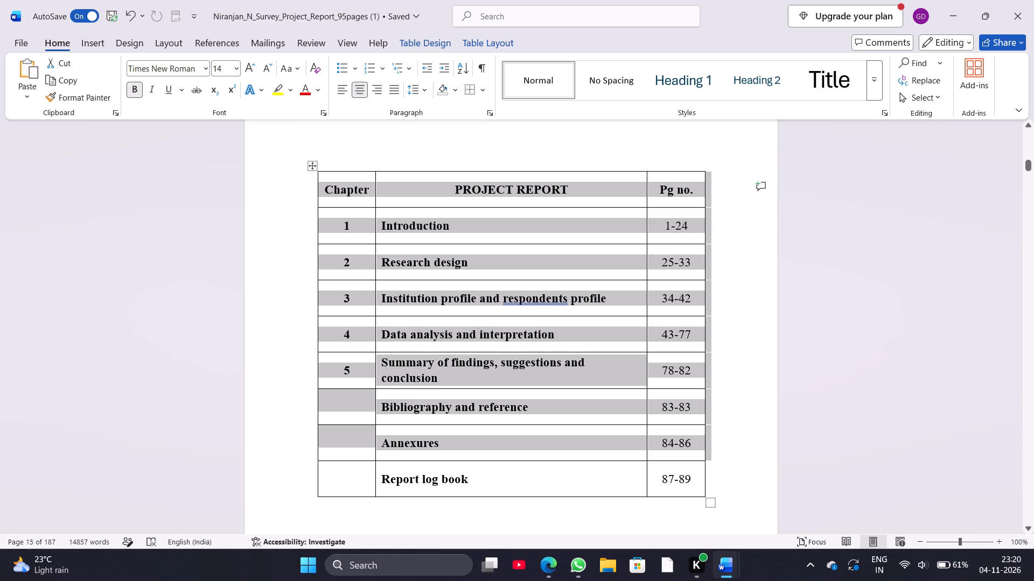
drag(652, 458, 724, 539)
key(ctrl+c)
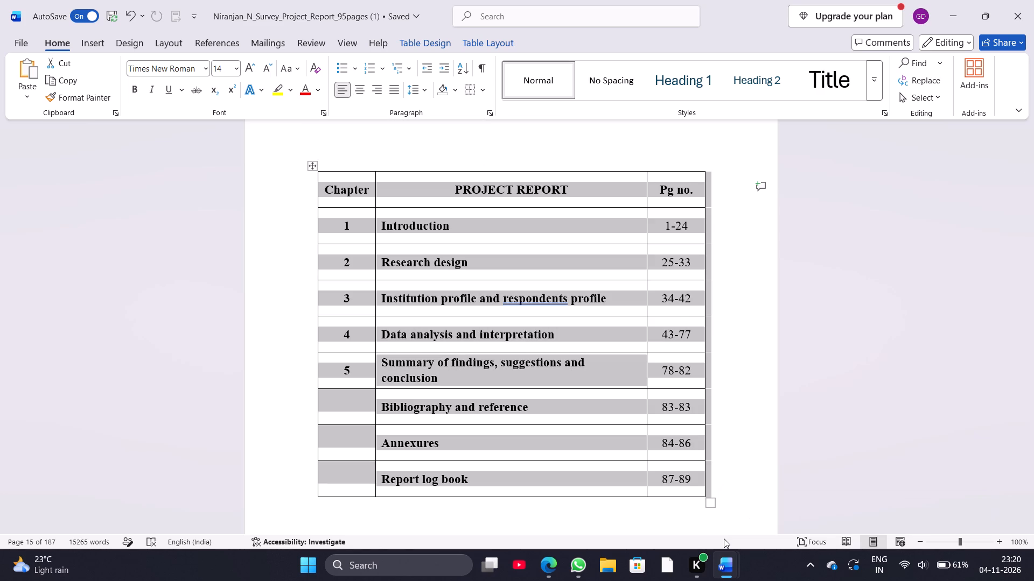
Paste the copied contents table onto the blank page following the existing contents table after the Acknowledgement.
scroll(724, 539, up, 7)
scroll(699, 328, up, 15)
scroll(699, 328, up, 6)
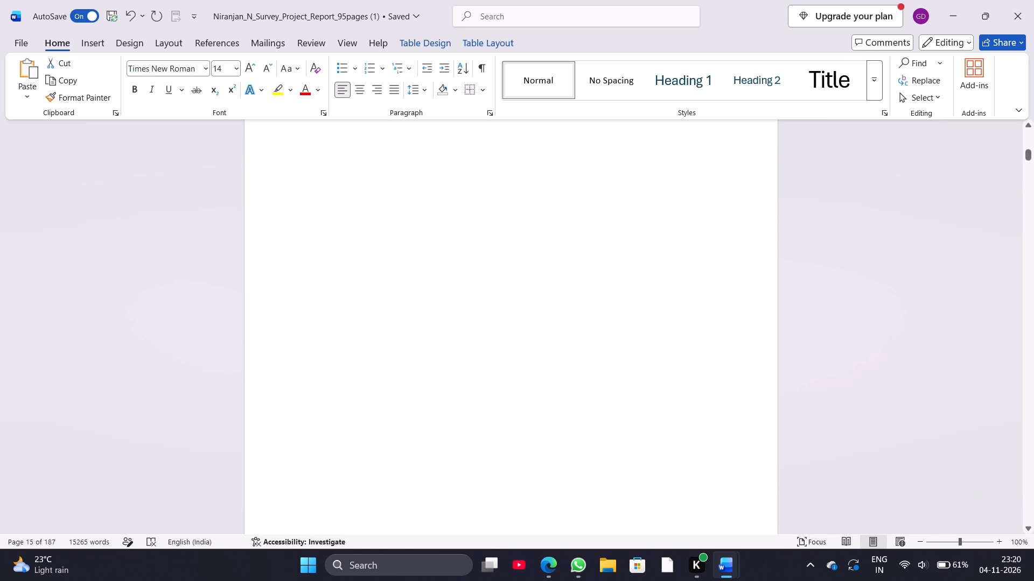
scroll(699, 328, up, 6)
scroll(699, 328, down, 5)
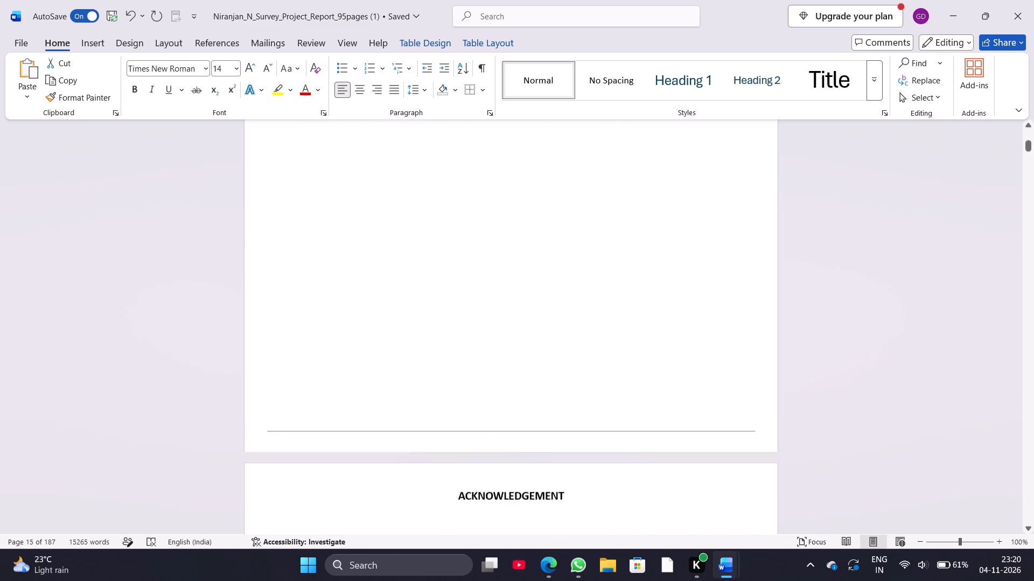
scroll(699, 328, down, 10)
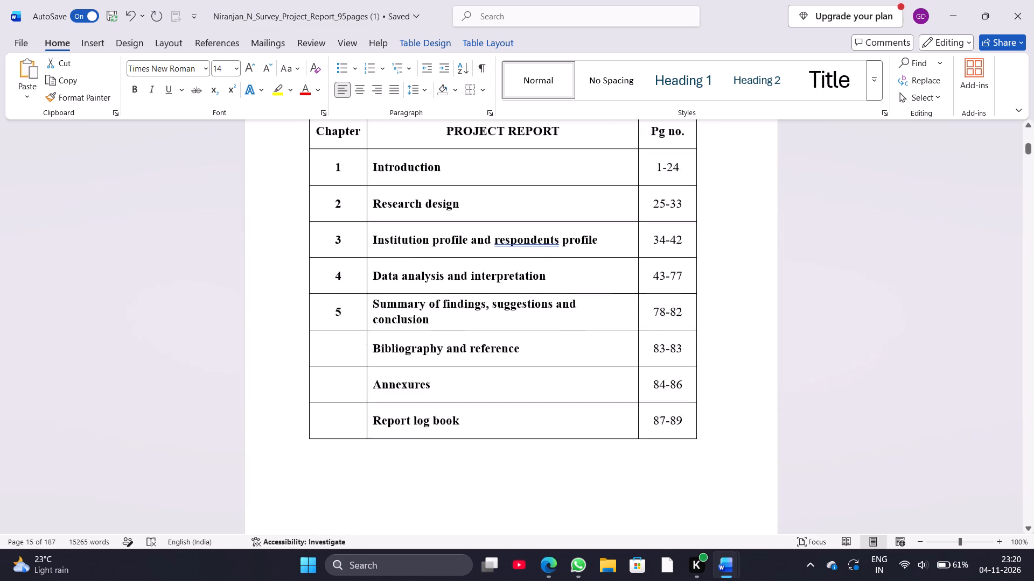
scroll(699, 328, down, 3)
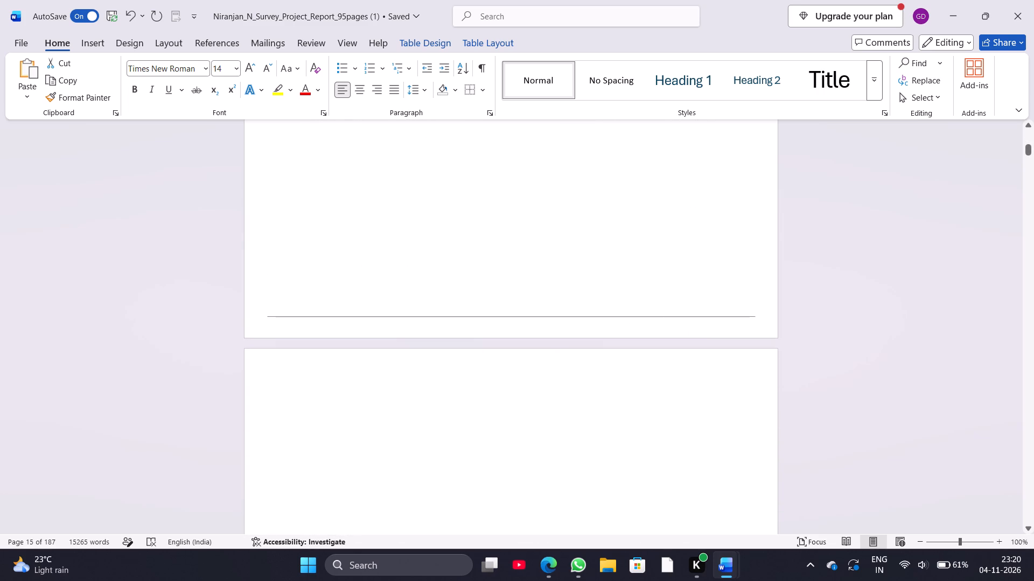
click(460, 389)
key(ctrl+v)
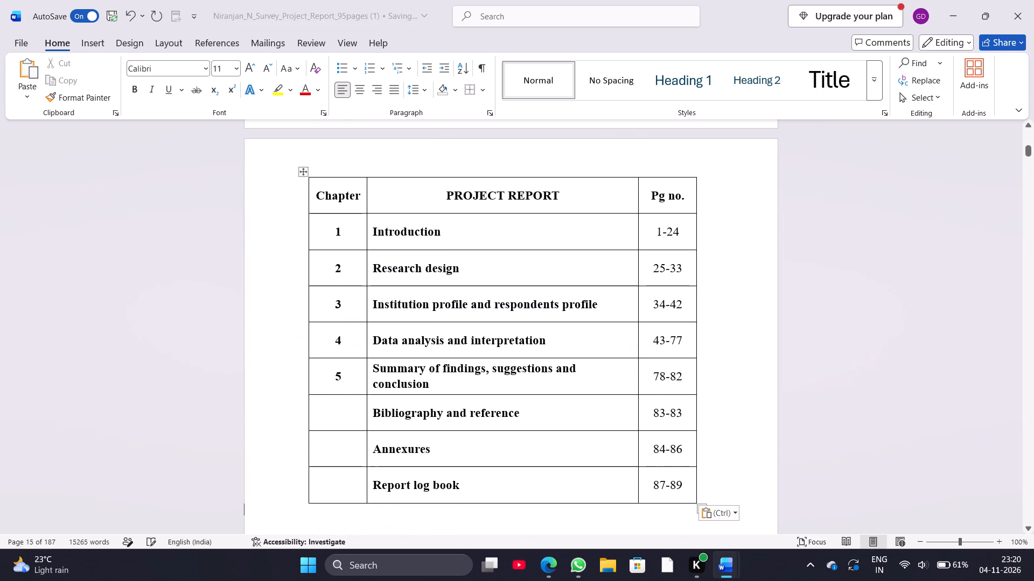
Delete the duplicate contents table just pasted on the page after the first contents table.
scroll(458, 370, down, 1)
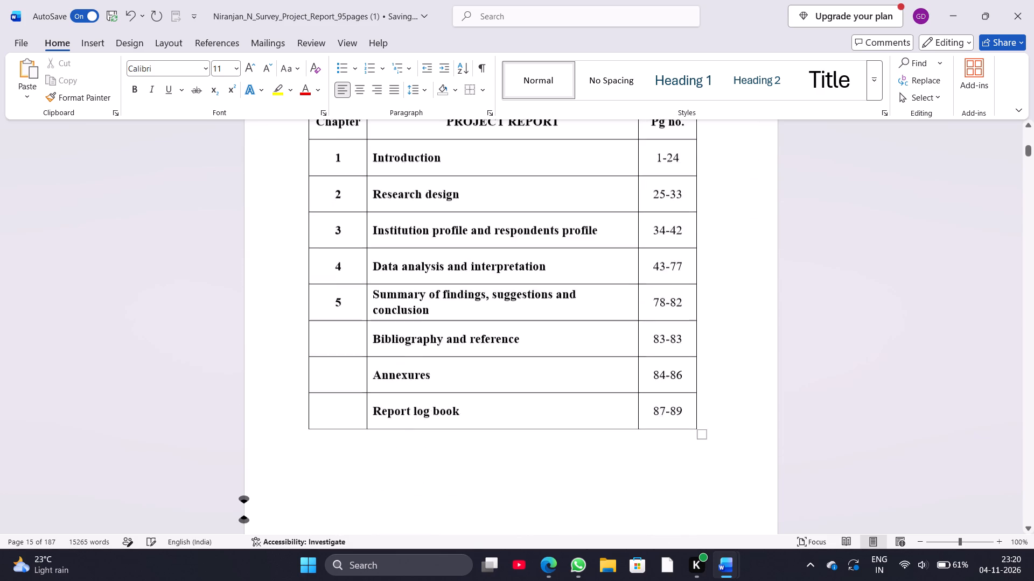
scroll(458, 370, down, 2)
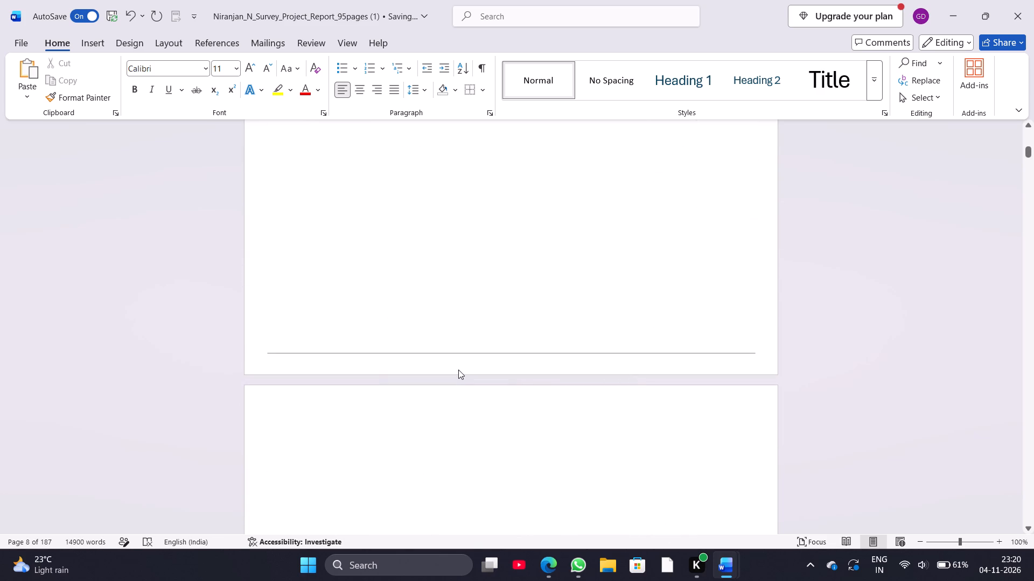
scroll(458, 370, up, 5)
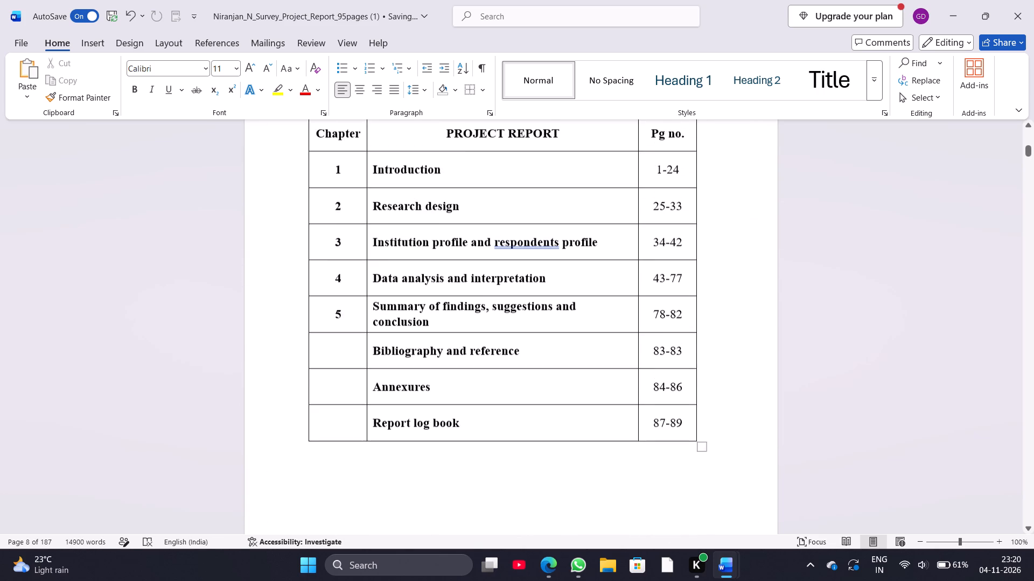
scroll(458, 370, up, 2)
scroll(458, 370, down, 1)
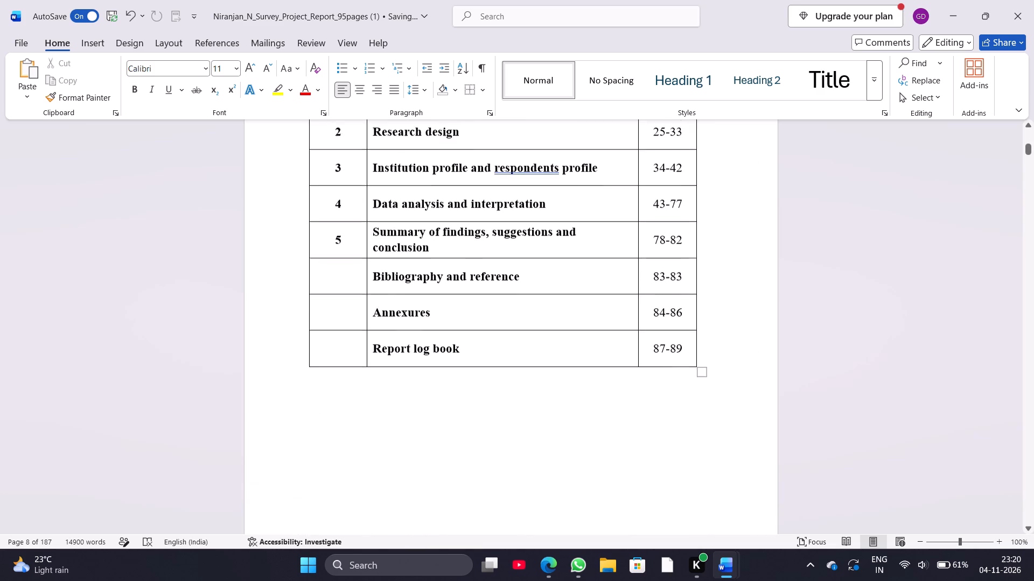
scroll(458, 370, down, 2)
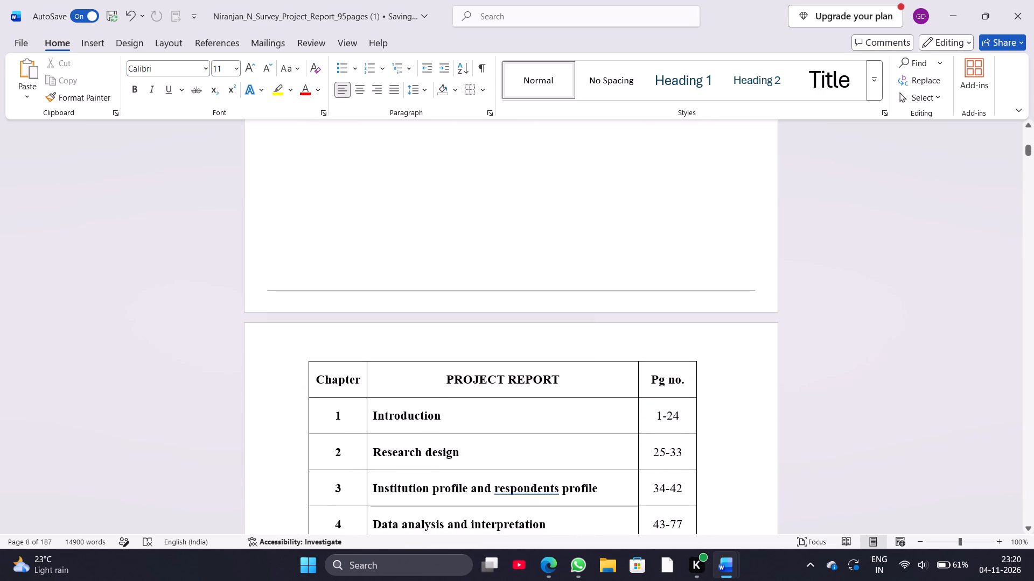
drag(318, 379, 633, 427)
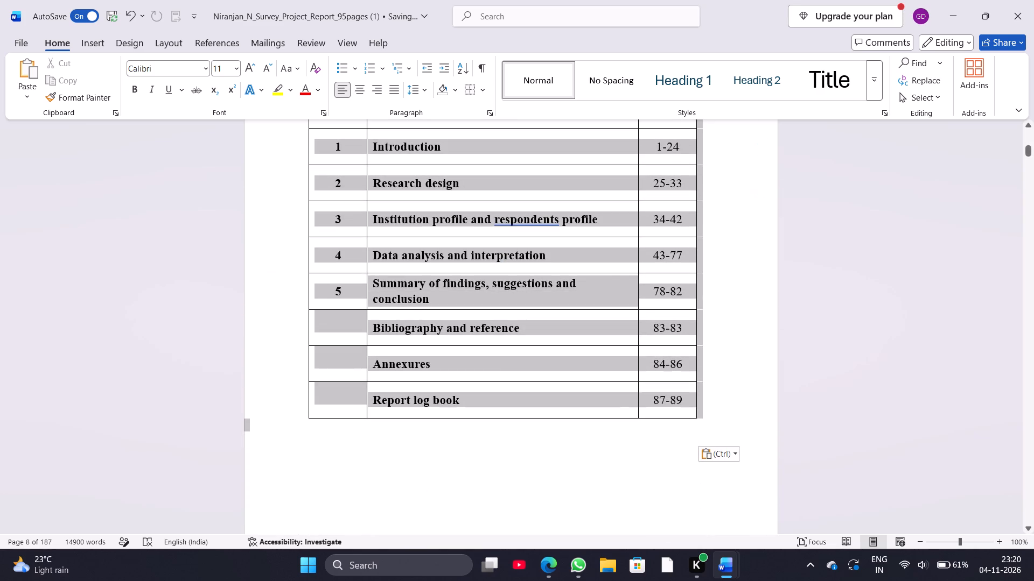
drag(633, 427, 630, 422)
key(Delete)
Check the blank pages and their bottom lines after the first contents table, placing the cursor on one of the blank pages.
scroll(630, 422, up, 6)
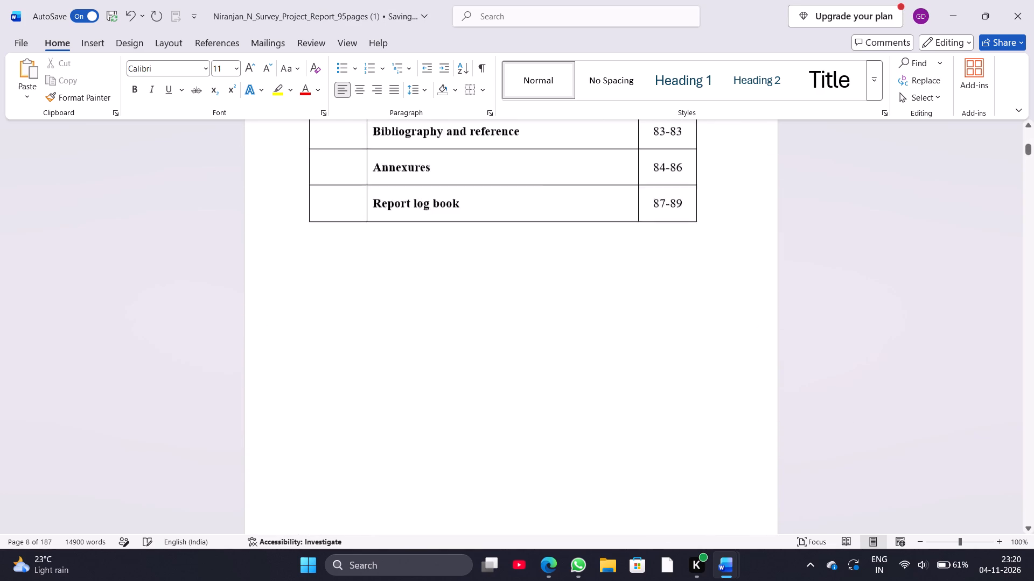
scroll(630, 422, up, 1)
scroll(630, 422, down, 10)
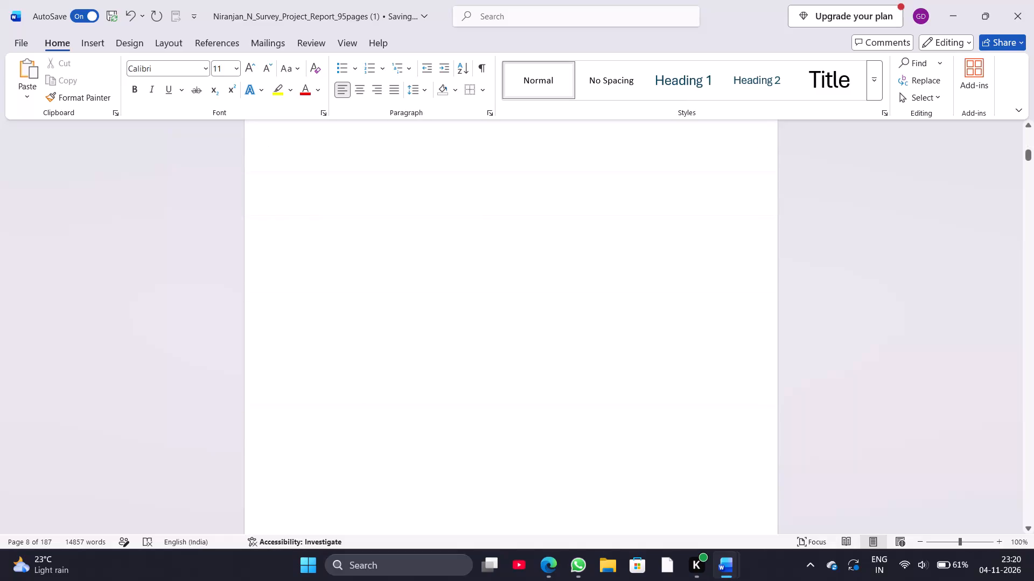
scroll(630, 422, down, 4)
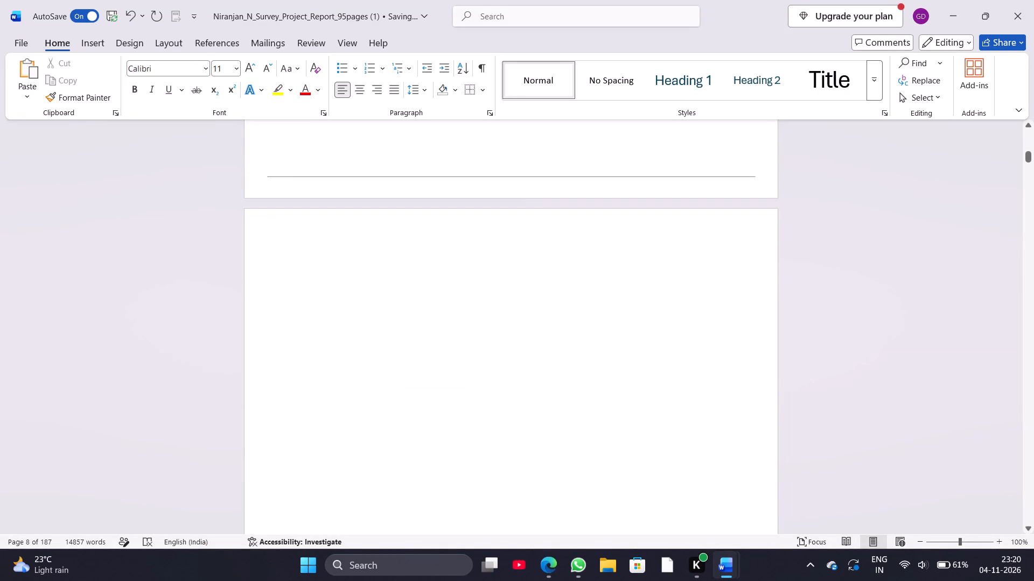
scroll(630, 422, down, 6)
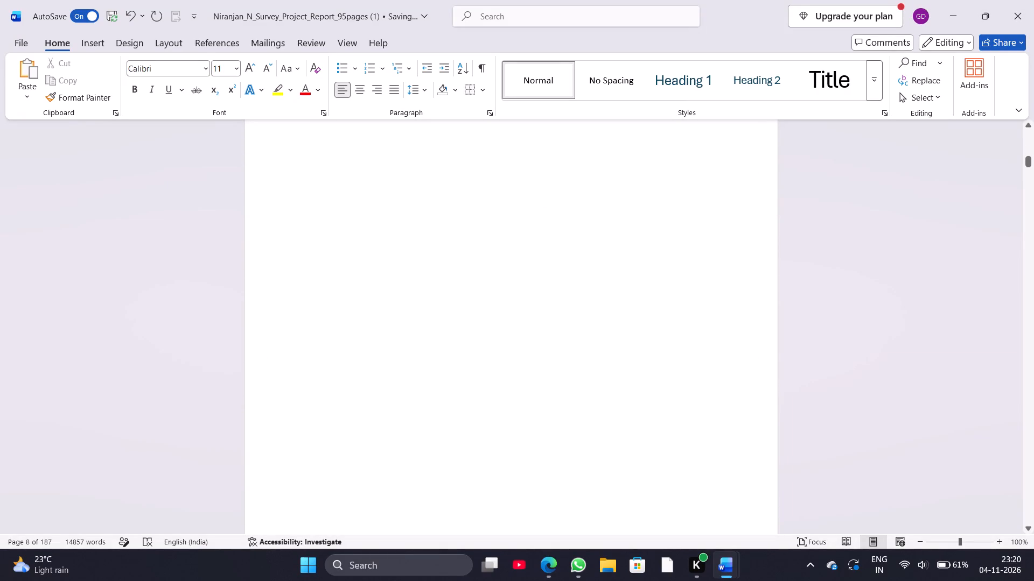
scroll(630, 422, down, 2)
scroll(630, 422, left, 1)
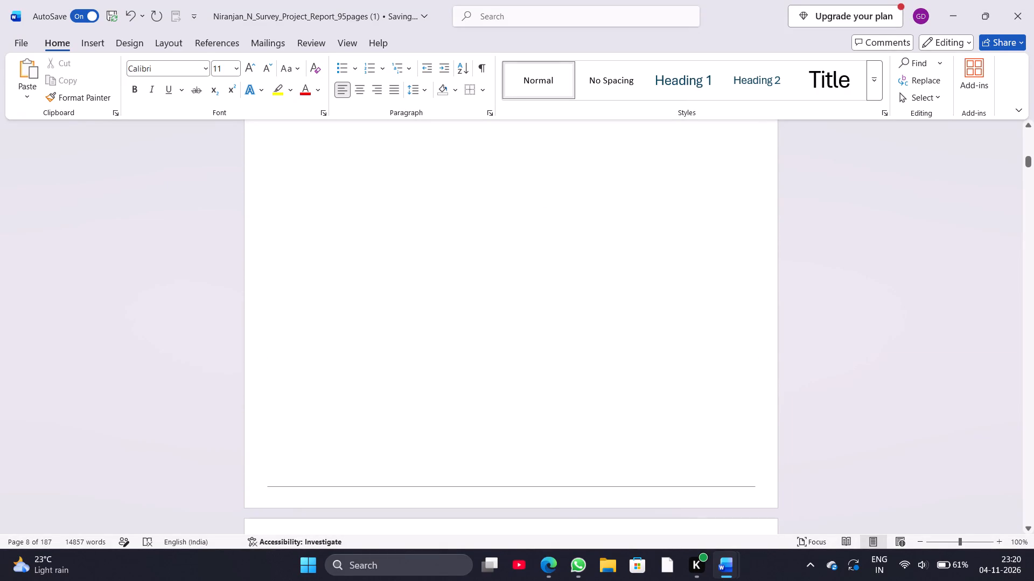
click(603, 414)
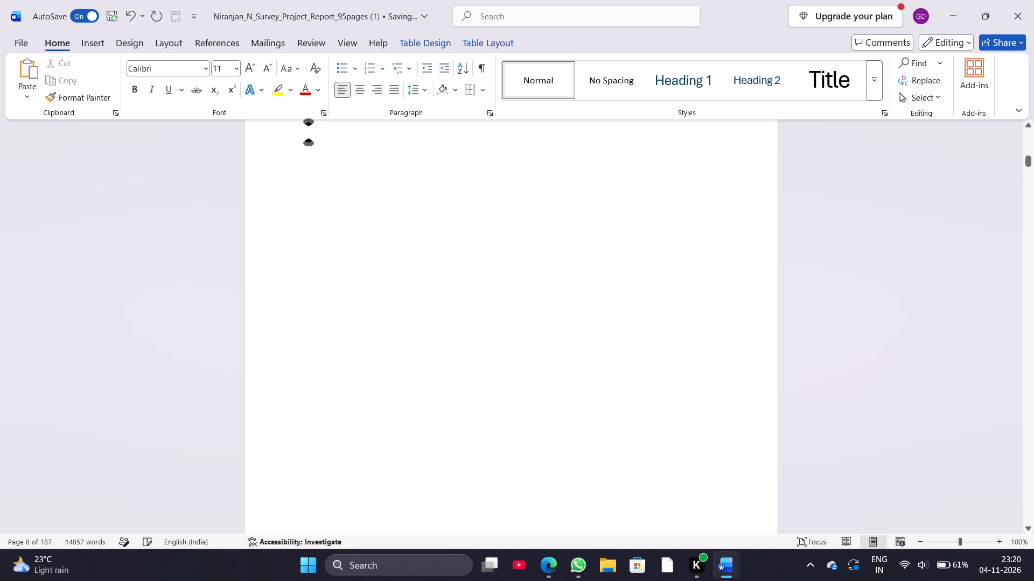
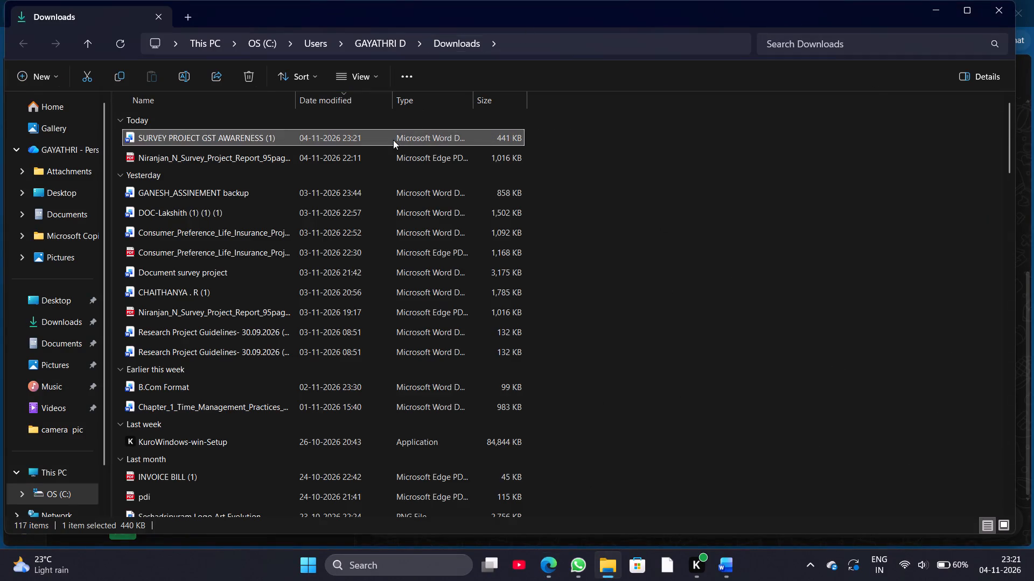
Open the SURVEY PROJECT GST AWARENESS (1) document from the Downloads folder in Word and enable editing.
double_click(361, 134)
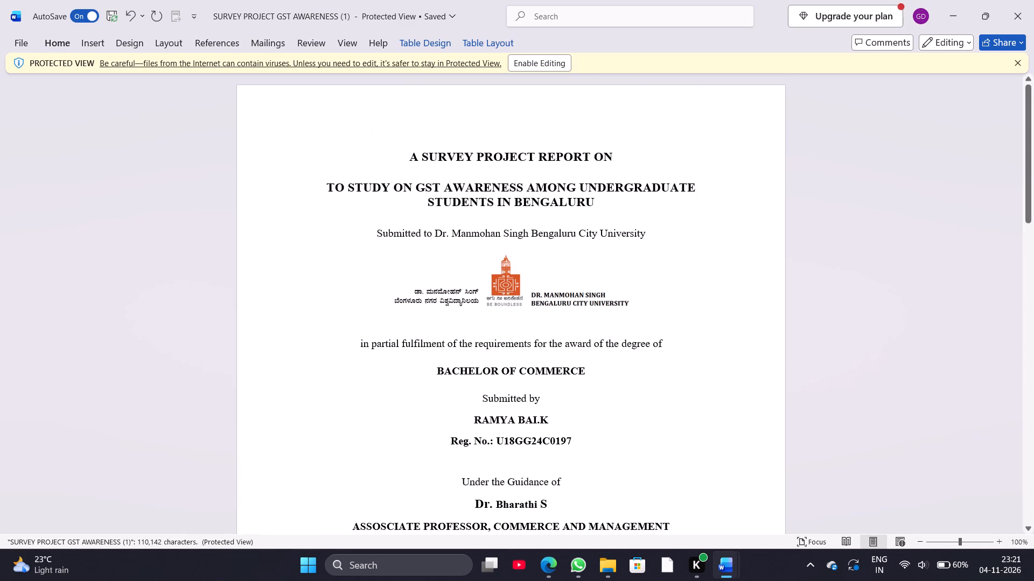
click(528, 62)
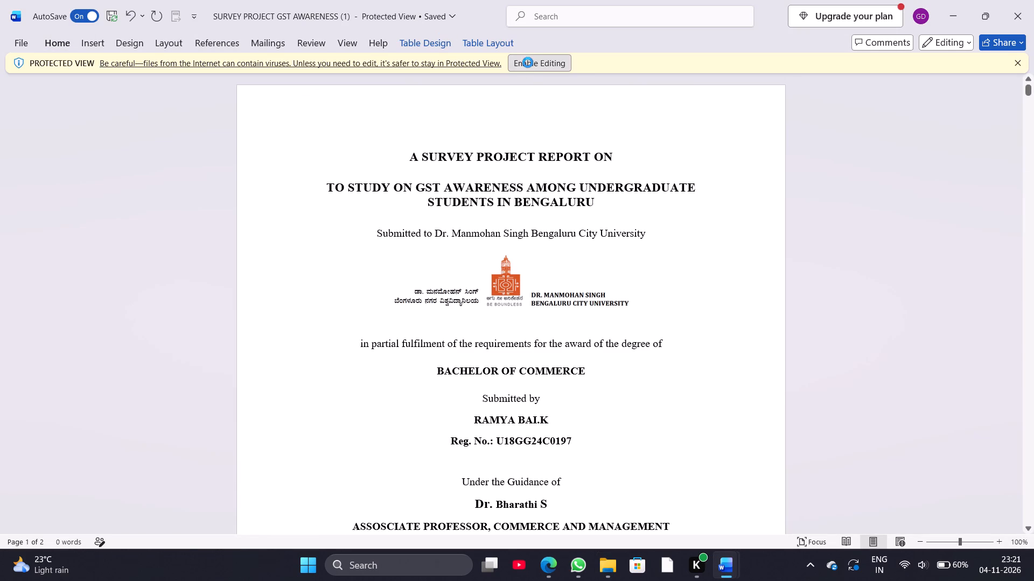
Look through the GST awareness report's opening pages, from the title page and certificates to the contents table.
scroll(528, 62, down, 5)
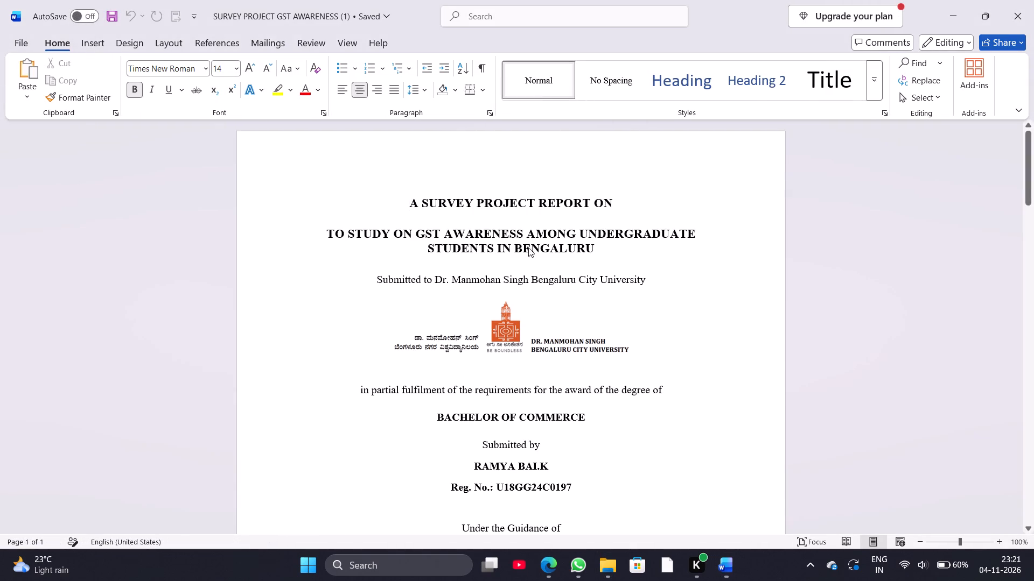
scroll(510, 288, down, 18)
scroll(563, 189, down, 4)
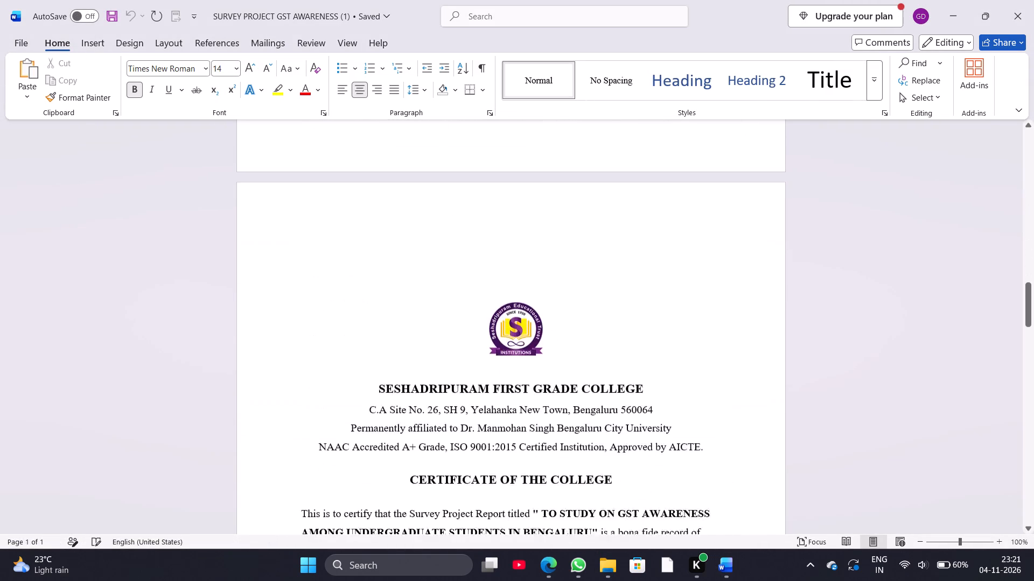
scroll(563, 189, down, 1)
scroll(563, 189, up, 3)
scroll(563, 189, down, 2)
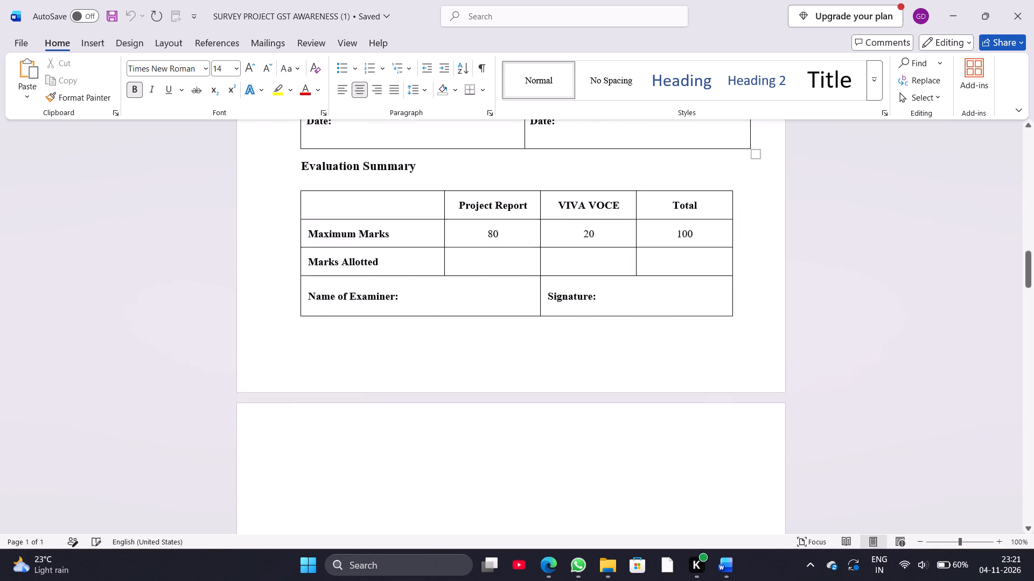
scroll(563, 189, down, 6)
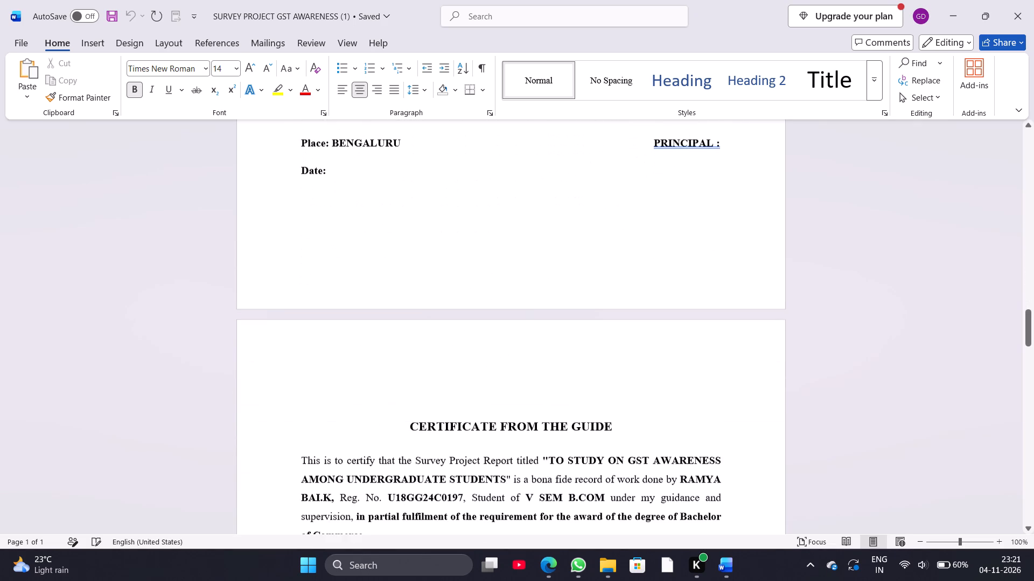
scroll(563, 189, down, 1)
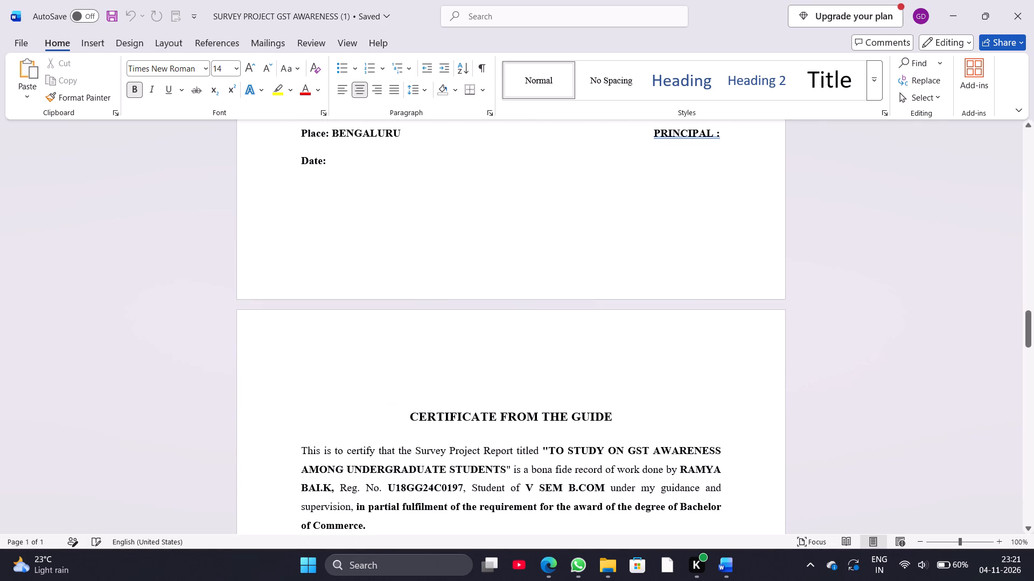
scroll(571, 185, down, 1)
scroll(571, 185, left, 1)
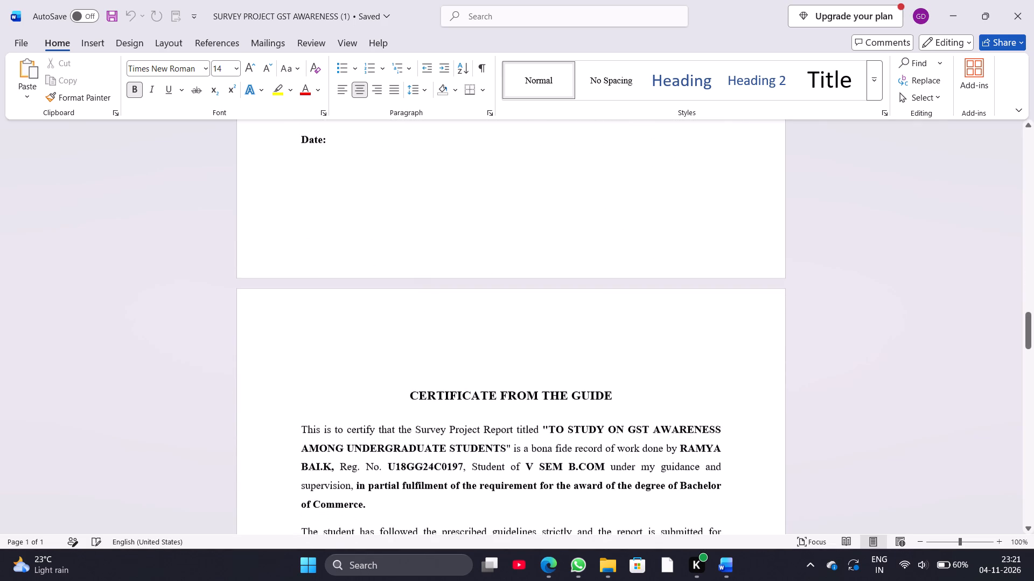
scroll(571, 185, left, 1)
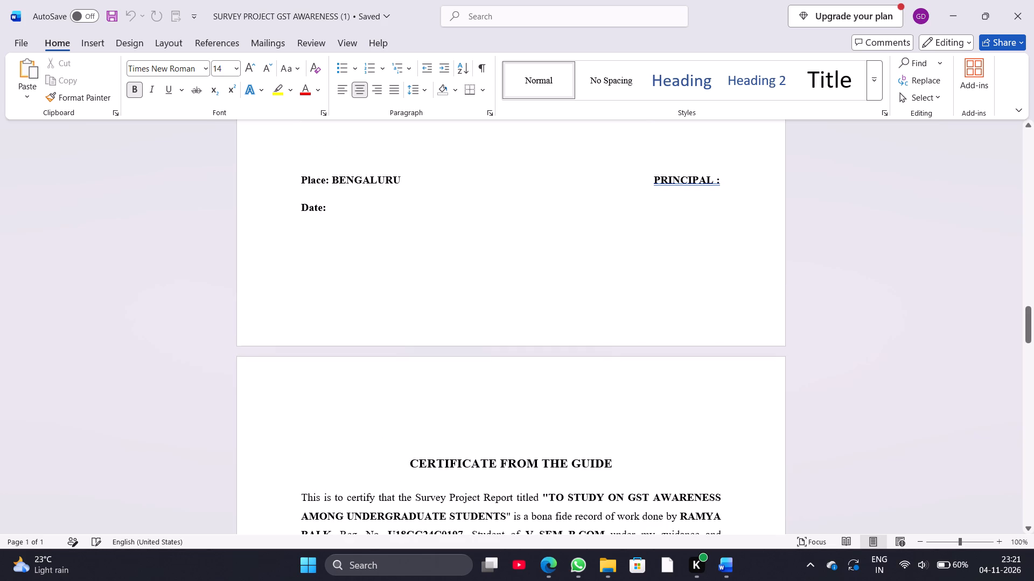
scroll(451, 266, down, 11)
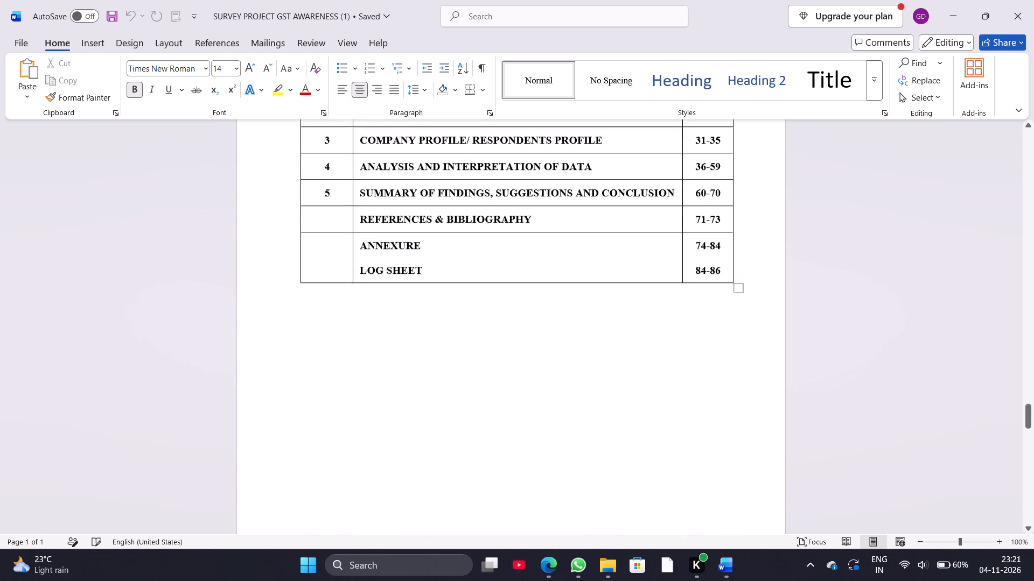
Examine the first chapter's pages in the GST awareness report, including their running headers and footers.
scroll(451, 260, down, 3)
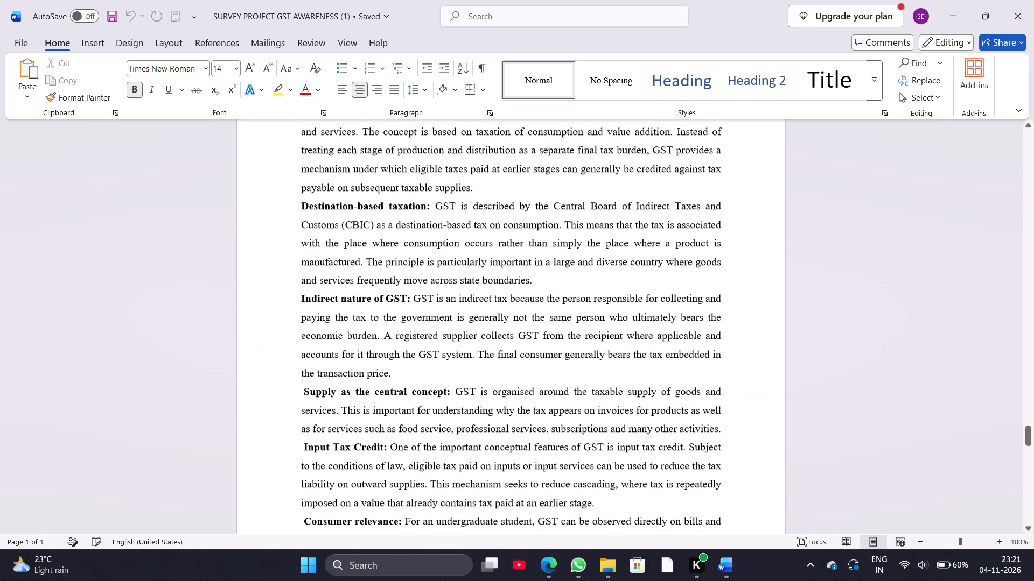
scroll(451, 260, up, 1)
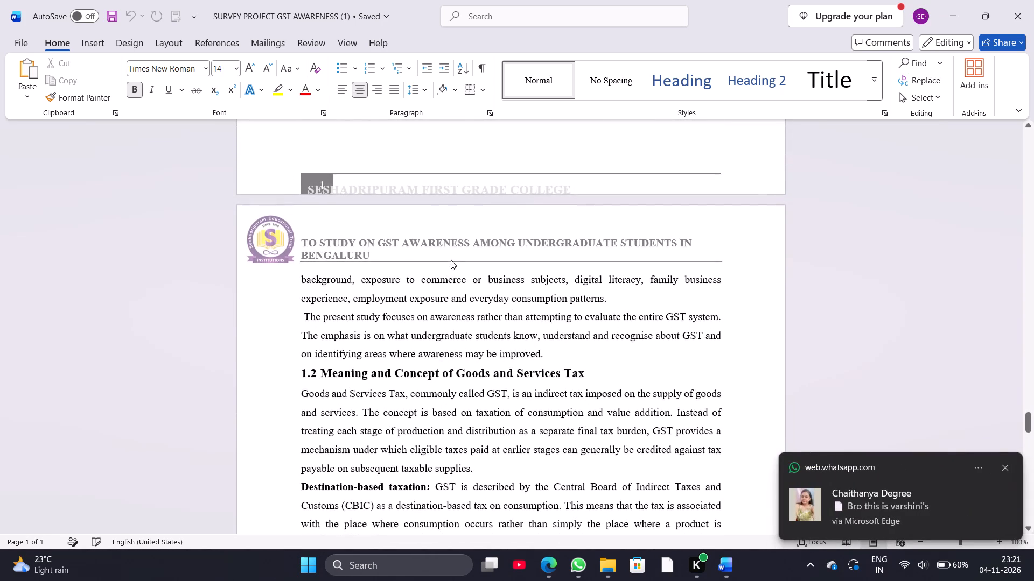
scroll(451, 260, up, 1)
scroll(451, 260, down, 9)
scroll(473, 211, down, 1)
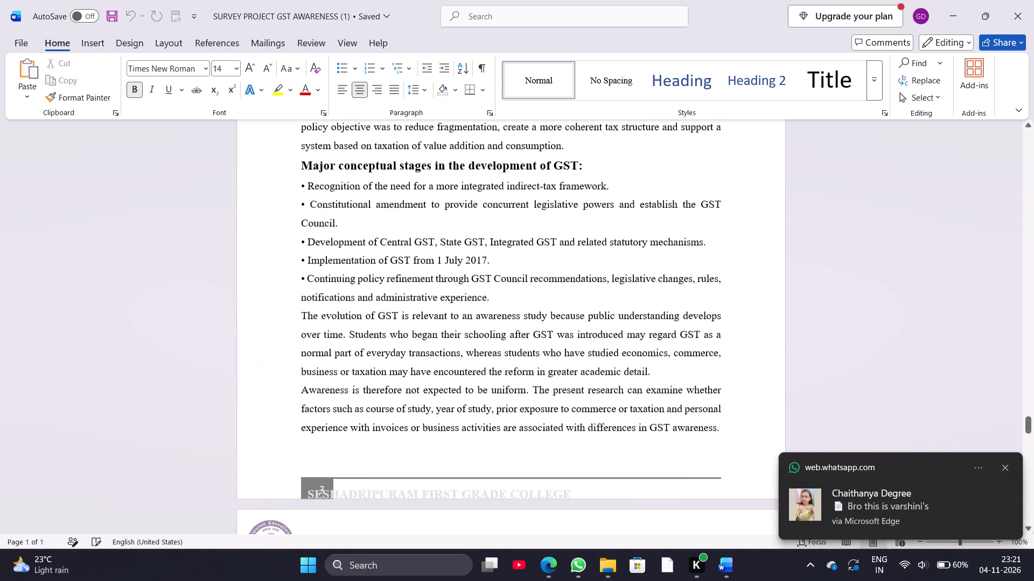
scroll(473, 211, down, 20)
scroll(473, 211, down, 6)
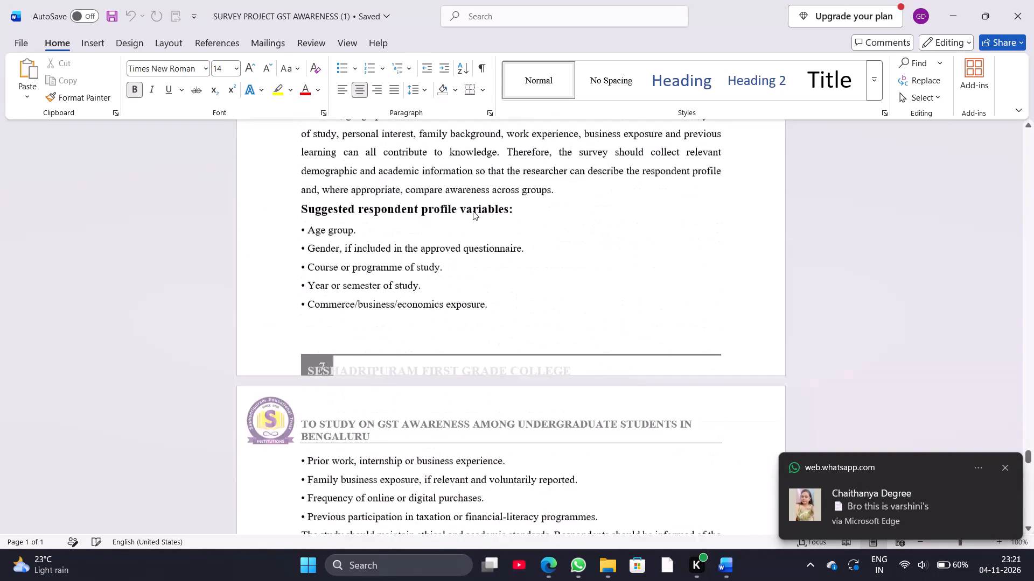
scroll(473, 211, down, 15)
scroll(473, 211, down, 20)
scroll(473, 211, down, 20)
scroll(473, 211, down, 20)
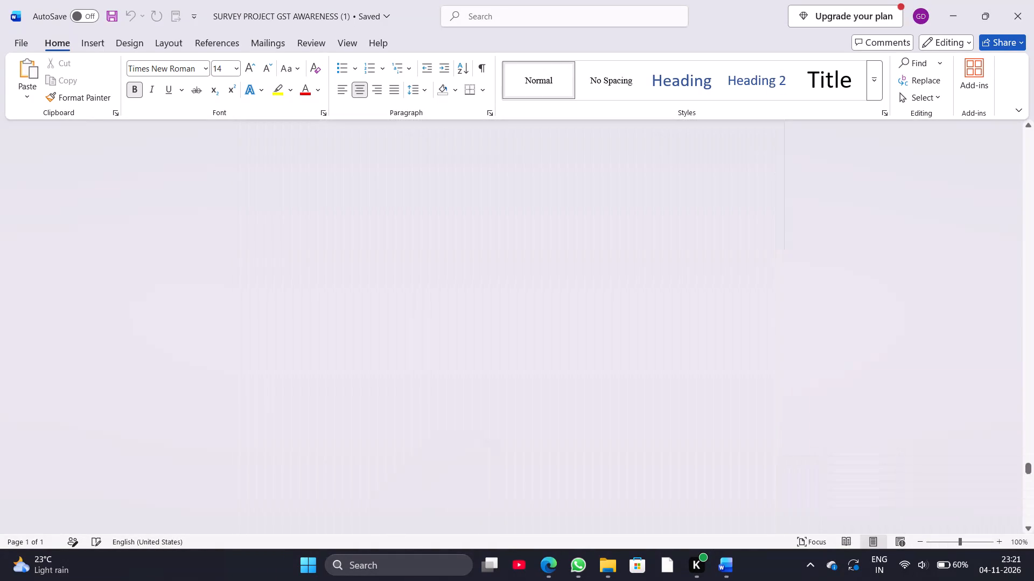
scroll(473, 211, down, 20)
scroll(473, 211, down, 20)
scroll(473, 211, down, 20)
Review the title page, the evaluation page with its tables, and the college certificate page again from the document's start.
scroll(473, 211, up, 20)
scroll(473, 211, up, 20)
scroll(473, 211, up, 20)
scroll(473, 211, up, 20)
scroll(473, 211, up, 20)
scroll(473, 211, up, 20)
scroll(473, 211, up, 11)
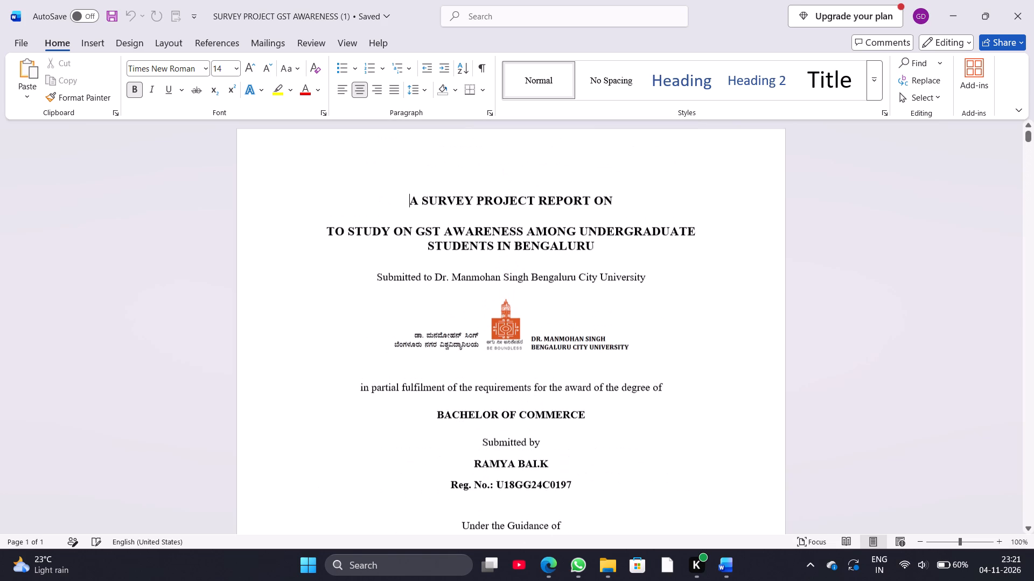
key(Down)
key(Down)
key(Down)
key(Down)
key(Down)
key(Down)
key(Down)
key(Down)
key(Down)
key(Down)
key(Down)
key(Down)
key(Down)
key(Down)
key(Down)
key(Down)
key(Down)
key(Down)
key(Down)
key(Down)
key(Down)
key(Down)
key(Down)
key(Down)
key(Down)
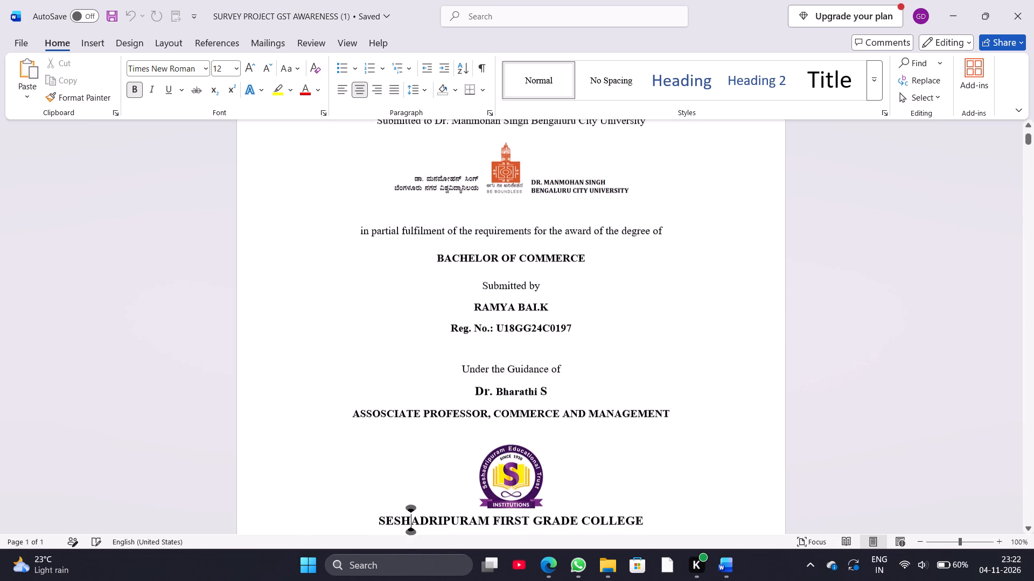
key(Down)
key(Down)
key(Down)
key(Down)
key(Down)
key(Down)
key(Down)
key(Down)
key(Down)
key(Down)
key(Down)
key(Down)
key(Down)
key(Down)
key(Down)
key(Down)
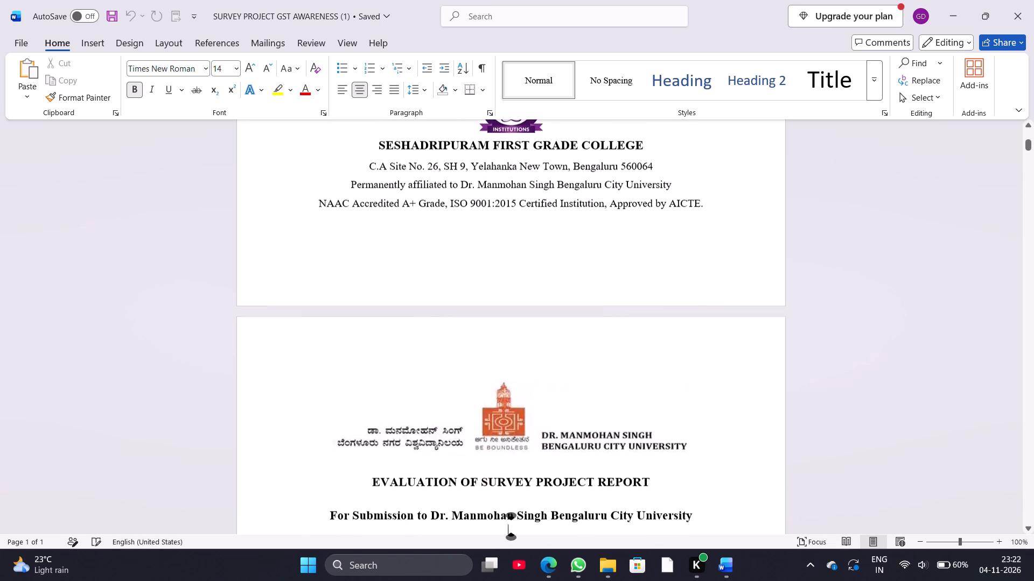
key(Down)
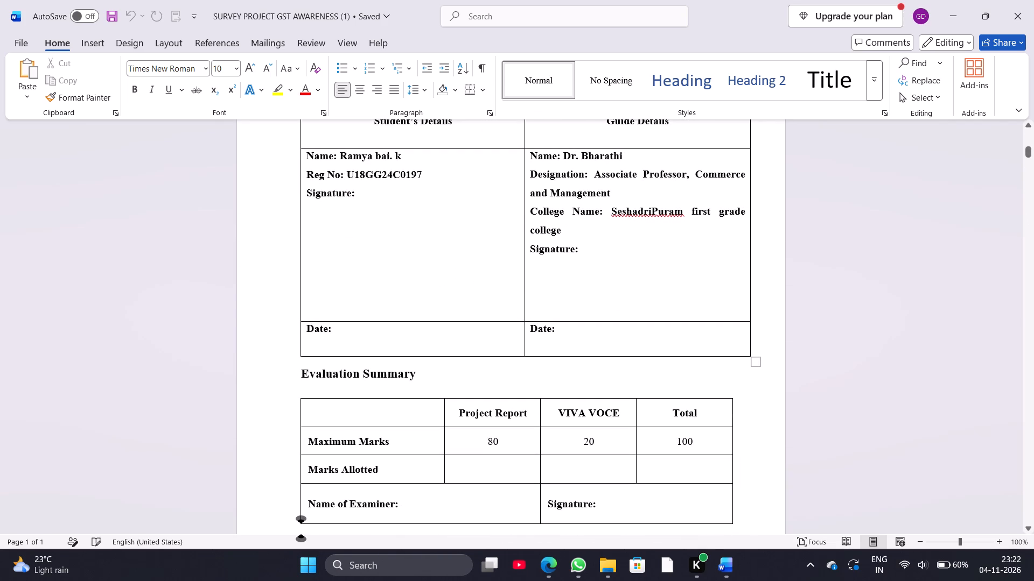
key(Down)
key(Down)
key(Down)
key(Down)
key(Down)
key(Down)
key(Down)
key(Down)
key(Down)
key(Down)
key(Down)
key(Down)
key(Down)
key(Down)
key(Down)
key(Down)
key(Down)
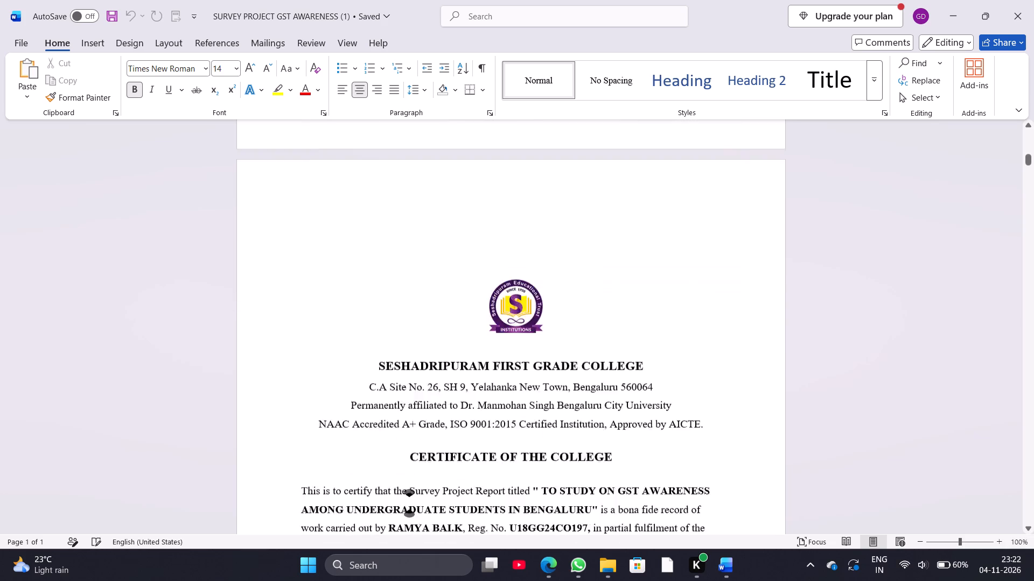
scroll(466, 248, up, 1)
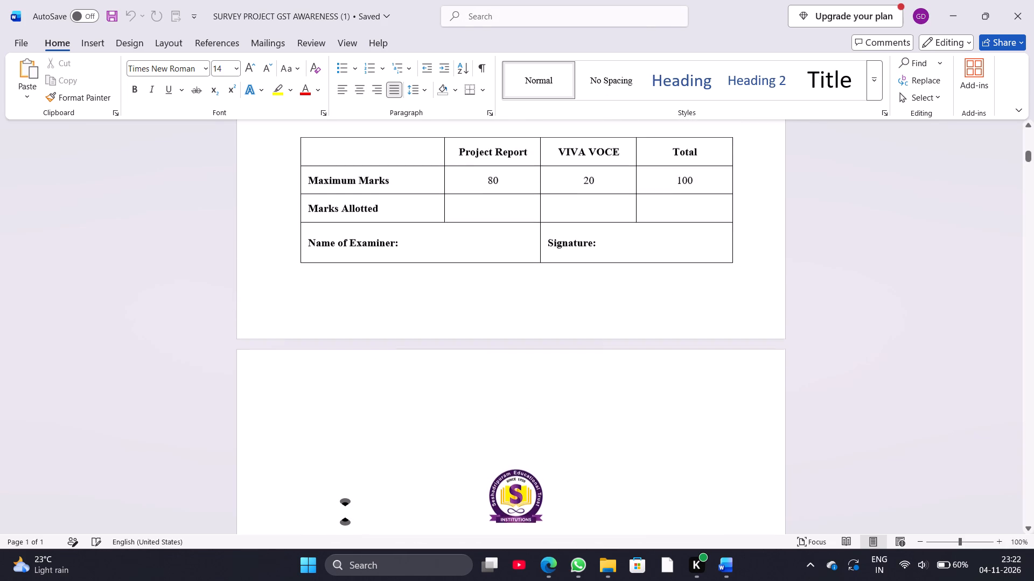
scroll(466, 248, up, 1)
Examine the college certificate, student declaration and Acknowledgement pages through to the LIST OF CONTENTS table.
key(Down)
key(Down)
key(Down)
key(Down)
key(Down)
key(Down)
key(Down)
key(Down)
key(Down)
key(Down)
key(Down)
key(Down)
key(Down)
key(Down)
key(Down)
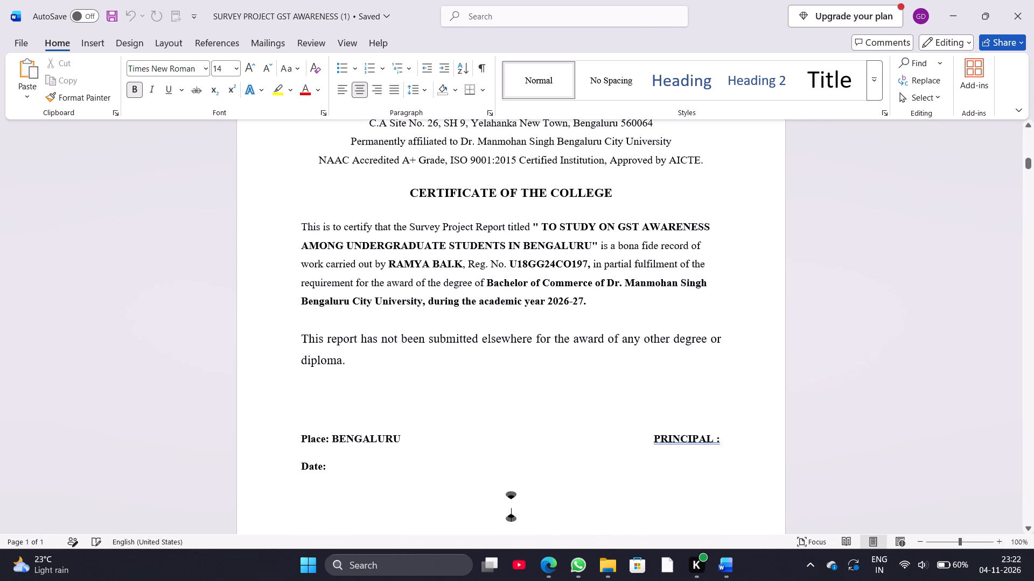
key(Down)
key(Down)
key(Down)
key(Down)
key(Down)
key(Down)
key(Down)
key(Down)
key(Down)
key(Down)
key(Down)
key(Down)
key(Down)
key(Down)
key(Down)
key(Down)
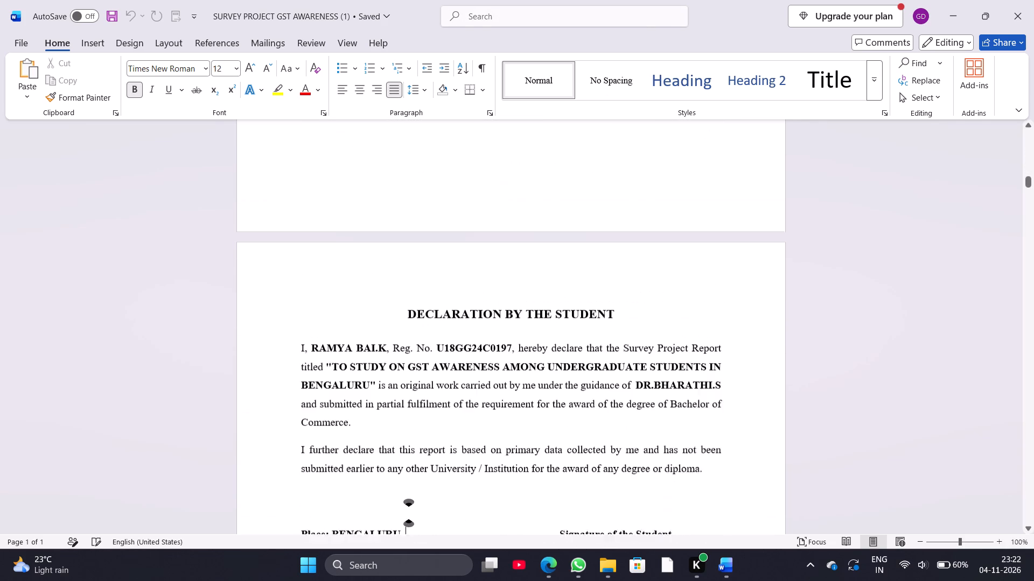
key(Down)
key(Down)
key(Down)
key(Down)
key(Down)
key(Down)
key(Down)
key(Down)
key(Down)
key(Down)
key(Down)
key(Down)
key(Down)
key(Down)
key(Down)
key(Down)
key(Down)
key(Down)
key(Down)
key(Down)
key(Down)
key(Down)
key(Down)
key(Down)
key(Down)
key(Down)
key(Down)
key(Down)
key(Down)
key(Down)
key(Down)
key(Down)
key(Down)
key(Down)
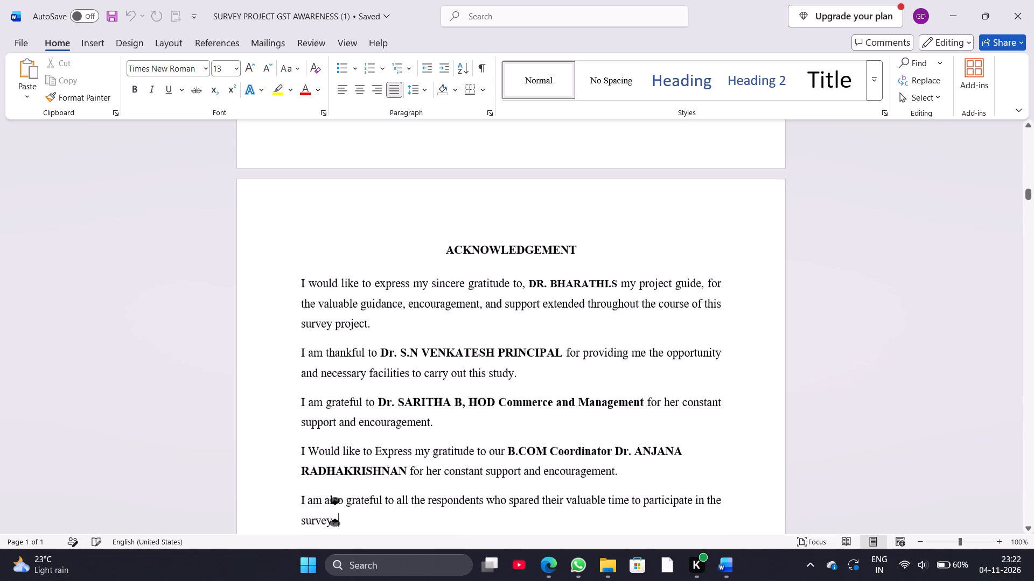
key(Down)
key(Down)
key(Down)
key(Down)
key(Down)
key(Down)
key(Down)
key(Down)
key(Down)
key(Down)
key(Down)
key(Down)
key(Down)
key(Down)
key(Down)
key(Down)
key(Down)
key(Down)
key(Down)
key(Down)
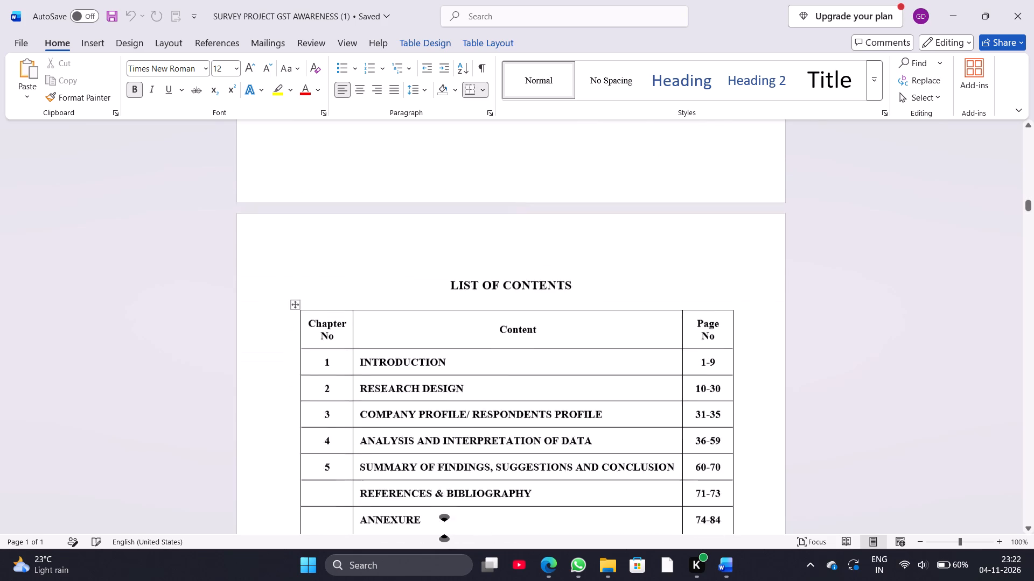
Look from the contents table on to the start of Chapter 1 and section 1.1 Background of the Study.
key(Down)
key(Down)
key(Down)
key(Down)
key(Down)
key(Down)
key(Down)
key(Down)
key(Down)
key(Down)
key(Down)
key(Down)
key(Down)
key(Down)
key(Down)
key(Down)
key(Down)
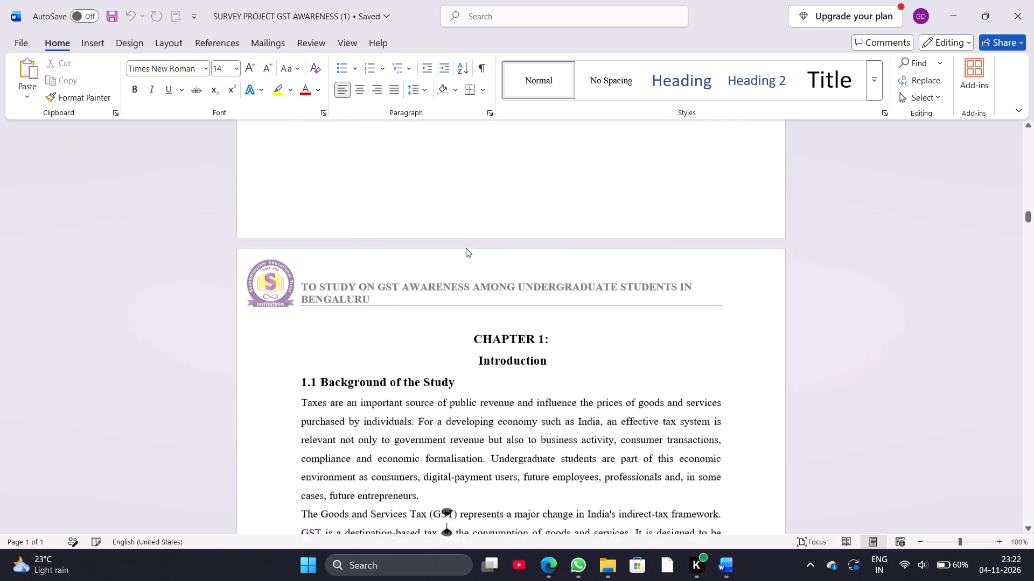
key(Down)
key(Down)
key(Down)
key(Down)
key(Down)
key(Down)
key(Down)
key(Down)
key(Down)
key(Down)
key(Down)
key(Down)
key(Down)
key(Down)
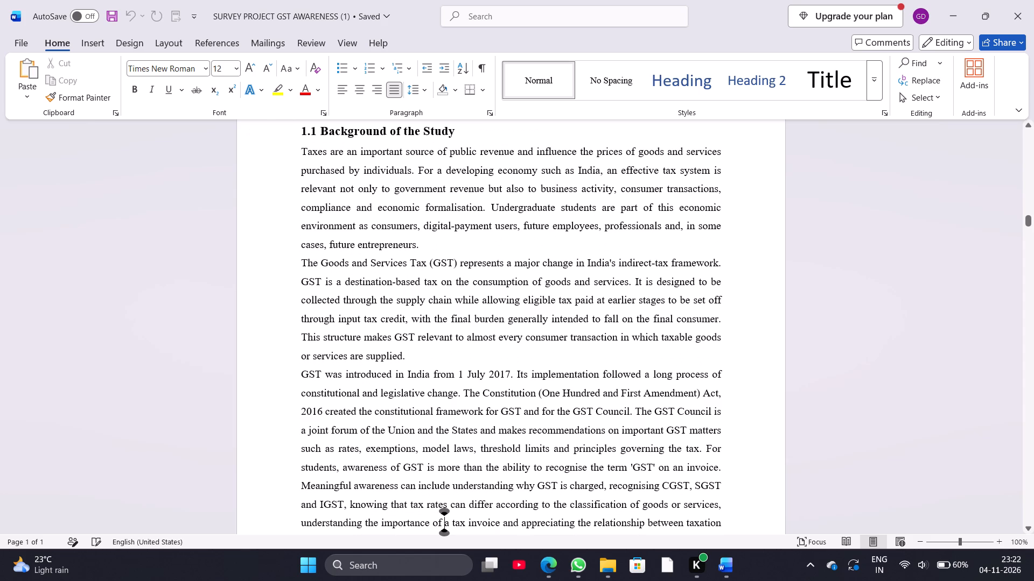
Examine the layout of sections 1.2 Meaning and Concept of Goods and Services Tax and 1.3 Evolution and Introduction of GST in India.
key(Down)
key(Down)
key(Down)
key(Down)
key(Down)
key(Down)
key(Down)
key(Down)
key(Down)
key(Down)
key(Down)
key(Down)
key(Down)
key(Down)
key(Down)
key(Down)
key(Down)
key(Down)
key(Down)
key(Down)
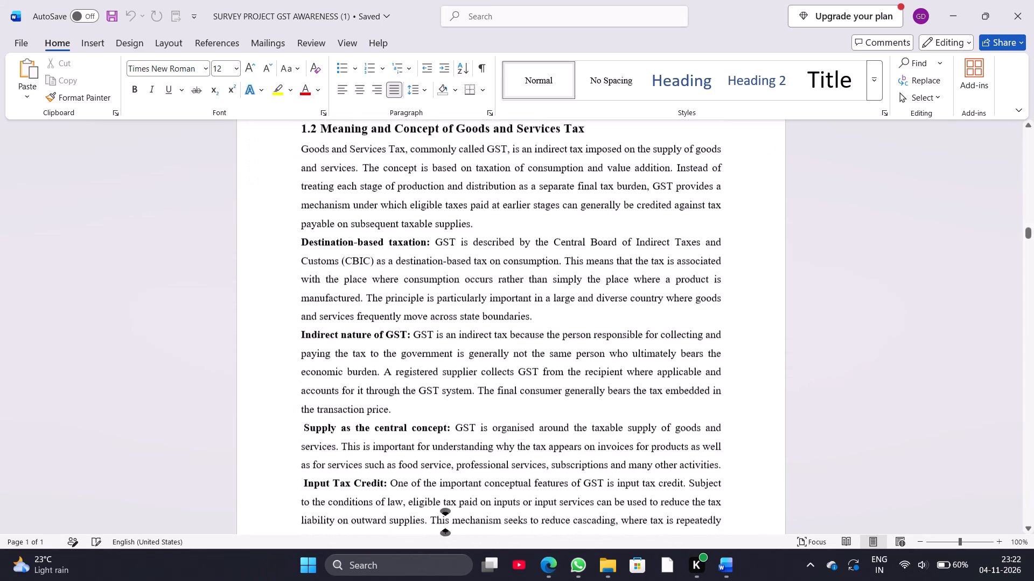
key(Down)
key(Down)
key(Down)
key(Down)
key(Down)
key(Down)
key(Down)
key(Down)
key(Down)
key(Down)
key(Down)
key(Down)
key(Down)
key(Down)
key(Down)
key(Down)
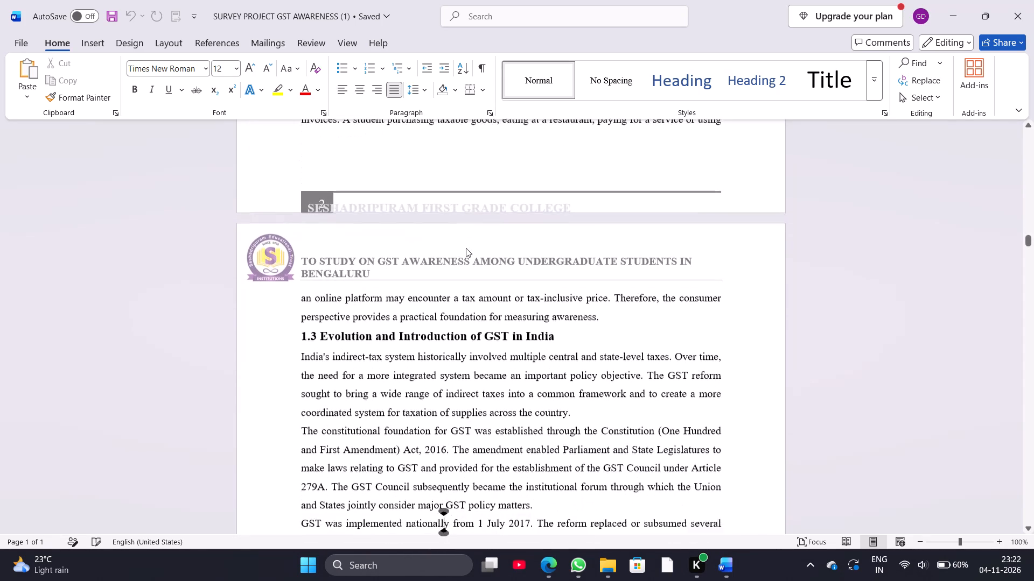
key(Down)
key(Down)
key(Down)
key(Down)
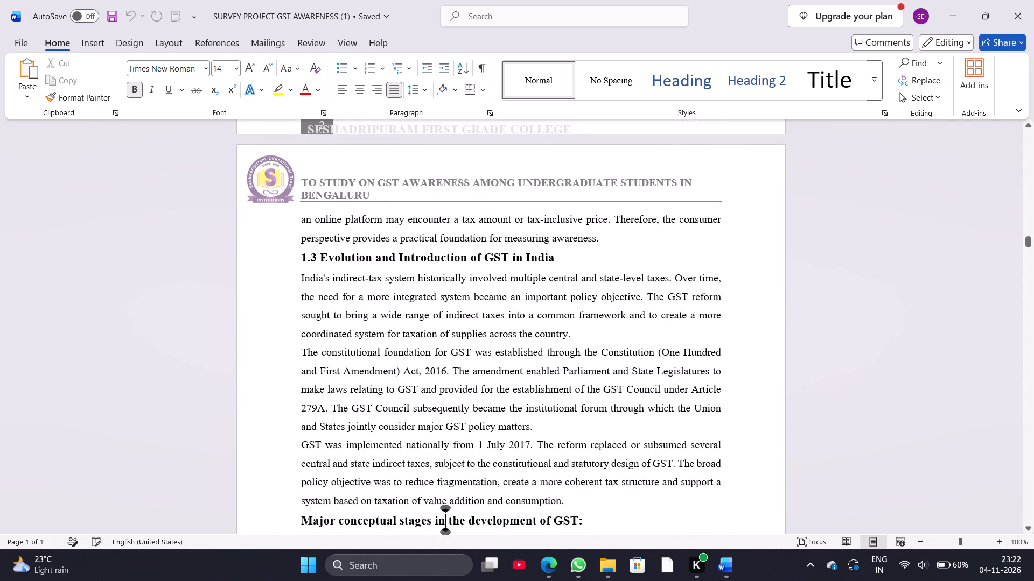
key(Down)
key(Down)
key(Down)
key(Down)
key(Down)
key(Down)
key(Down)
key(Down)
key(Down)
key(Down)
key(Down)
key(Down)
key(Down)
key(Down)
key(Down)
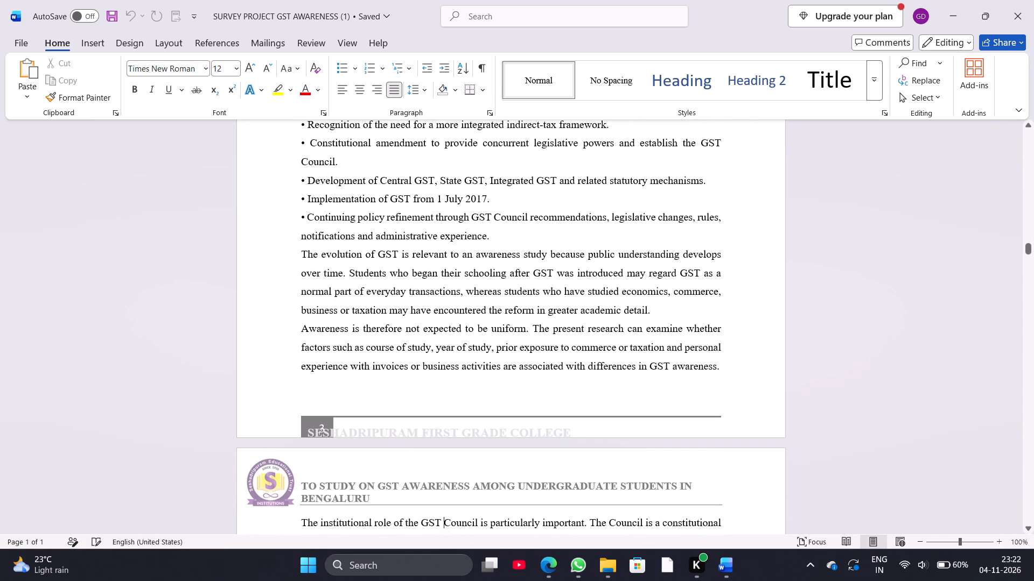
Look through the rest of Chapter 1 and on into Chapter 2 as far as the section 2.9 hypotheses.
key(Down)
key(Down)
key(Down)
key(Down)
key(Down)
key(Down)
key(Down)
key(Down)
key(Down)
key(Down)
key(Down)
key(Down)
key(Down)
key(Down)
key(Down)
key(Down)
key(Down)
key(Down)
key(Down)
key(Down)
key(Down)
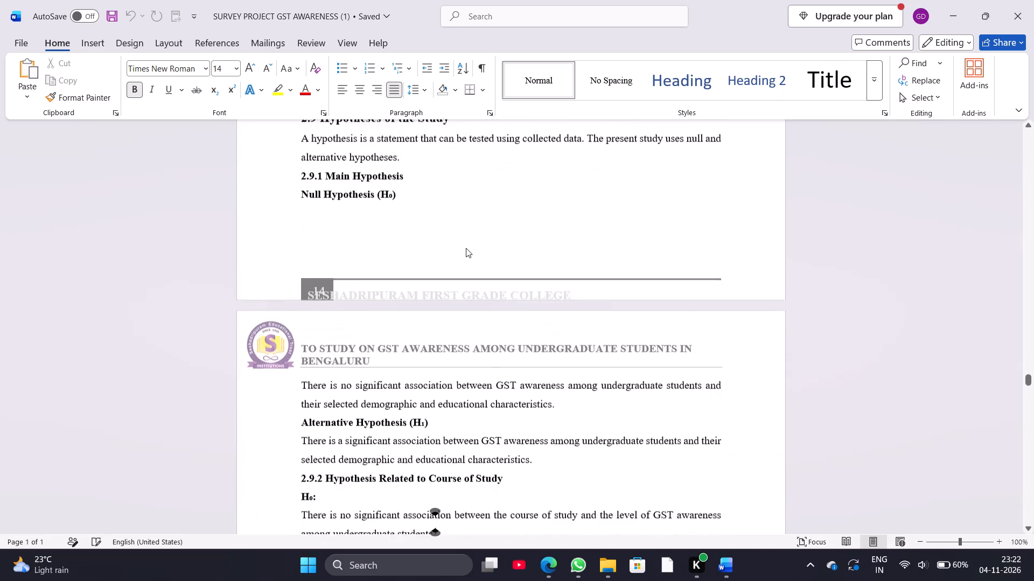
Check the pages from the hypotheses section through to the Chapter 3 respondent distribution tables, up to Table 3.3.
key(Down)
key(Down)
key(Down)
key(Down)
key(Down)
key(Down)
key(Down)
key(Down)
key(Down)
key(Down)
key(Down)
key(Down)
key(Down)
key(Down)
key(Down)
key(Down)
key(Down)
key(Down)
key(Down)
key(Down)
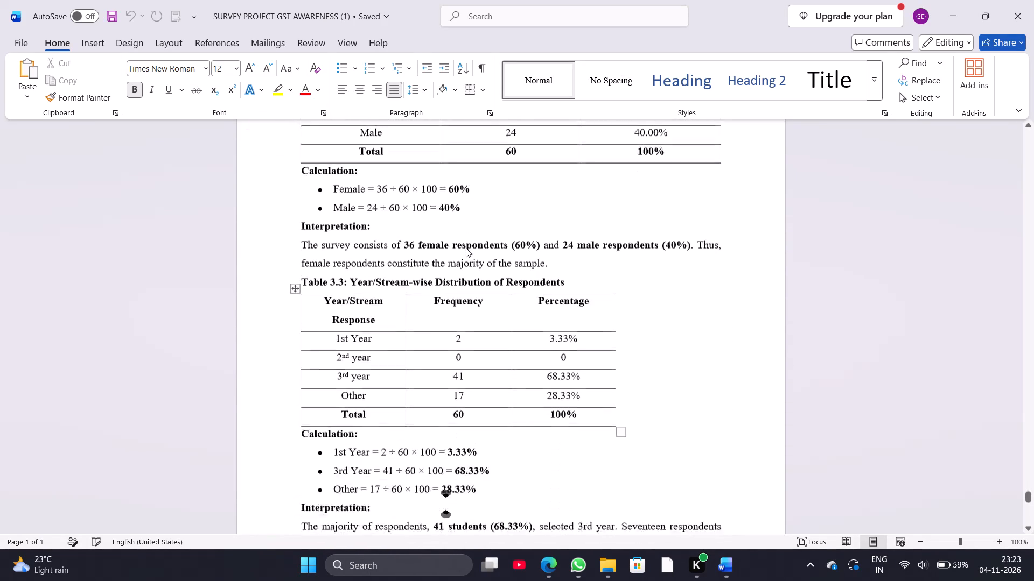
Skim the pages from the respondent tables through the study's conclusion to the start of the ANNEXURE questionnaire.
scroll(466, 248, down, 20)
scroll(466, 248, down, 20)
scroll(466, 248, down, 13)
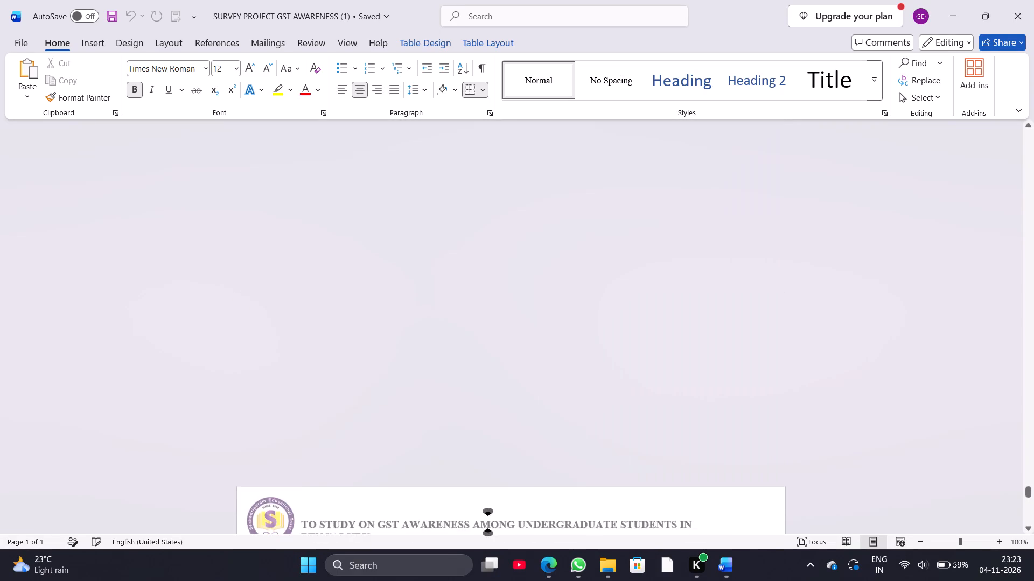
scroll(466, 248, down, 20)
scroll(466, 248, down, 1)
scroll(466, 248, up, 7)
scroll(466, 248, down, 20)
scroll(466, 248, down, 20)
scroll(466, 248, down, 20)
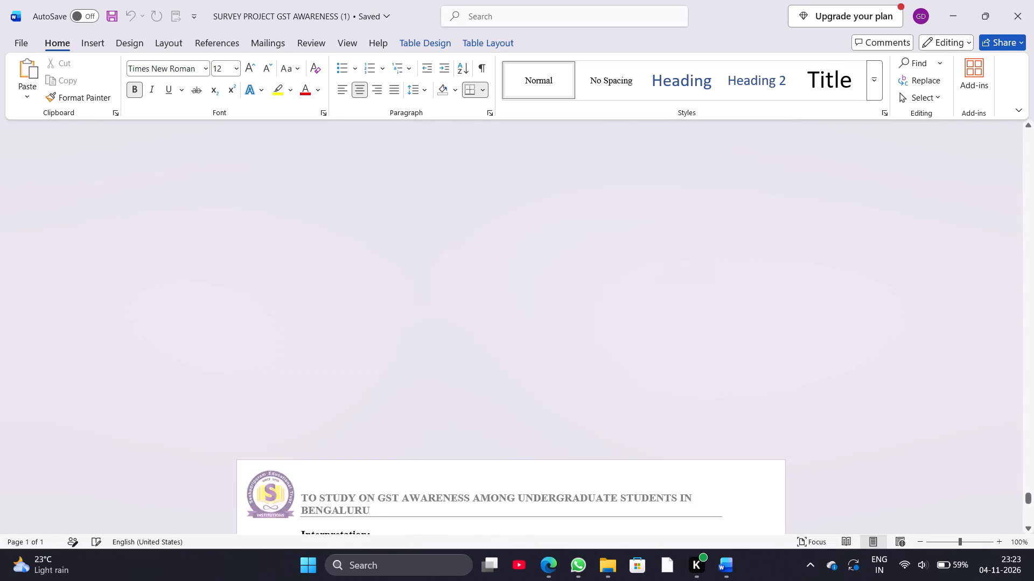
scroll(466, 248, down, 20)
scroll(466, 248, down, 20)
scroll(466, 248, down, 20)
scroll(466, 248, up, 20)
scroll(466, 248, up, 6)
scroll(466, 248, down, 20)
scroll(466, 248, down, 20)
scroll(466, 248, down, 20)
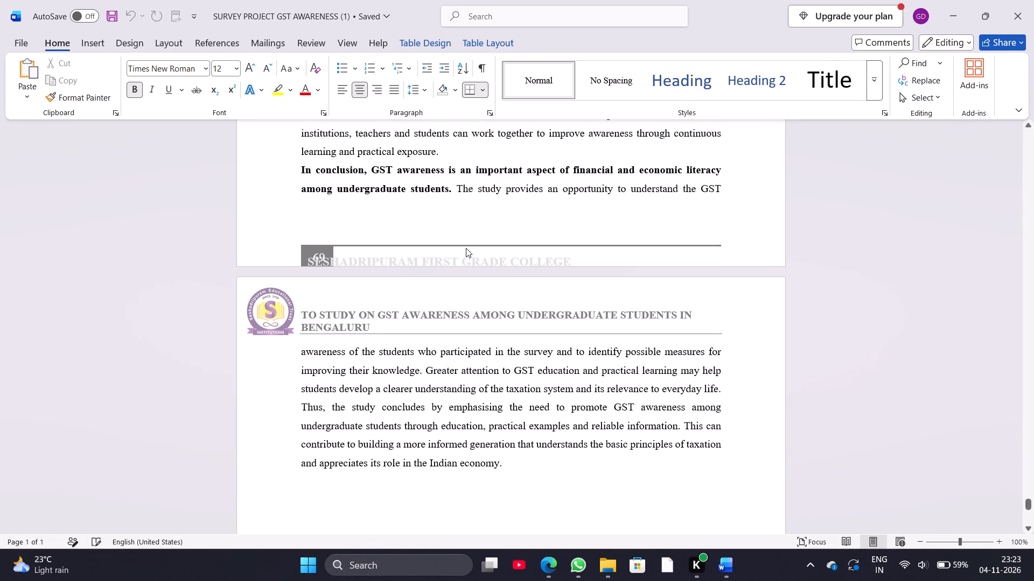
scroll(466, 248, down, 7)
scroll(466, 248, down, 20)
scroll(466, 248, down, 20)
scroll(466, 248, down, 20)
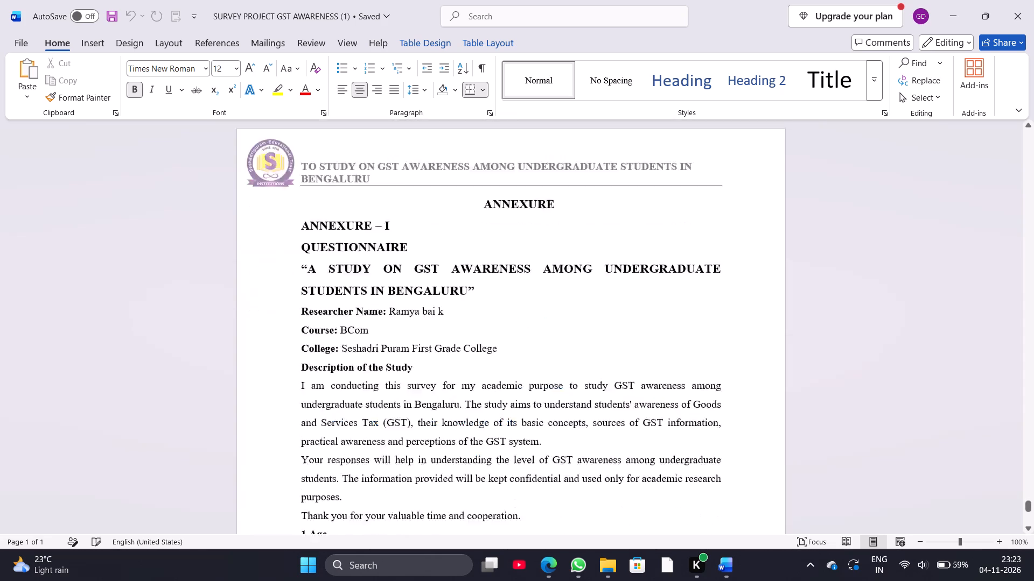
Review the annexure pages, covering the questionnaire, supporting survey data, charts and figures list and other useful supporting documents.
scroll(466, 248, down, 20)
scroll(466, 248, down, 20)
scroll(466, 248, down, 20)
scroll(466, 248, up, 8)
scroll(466, 248, up, 14)
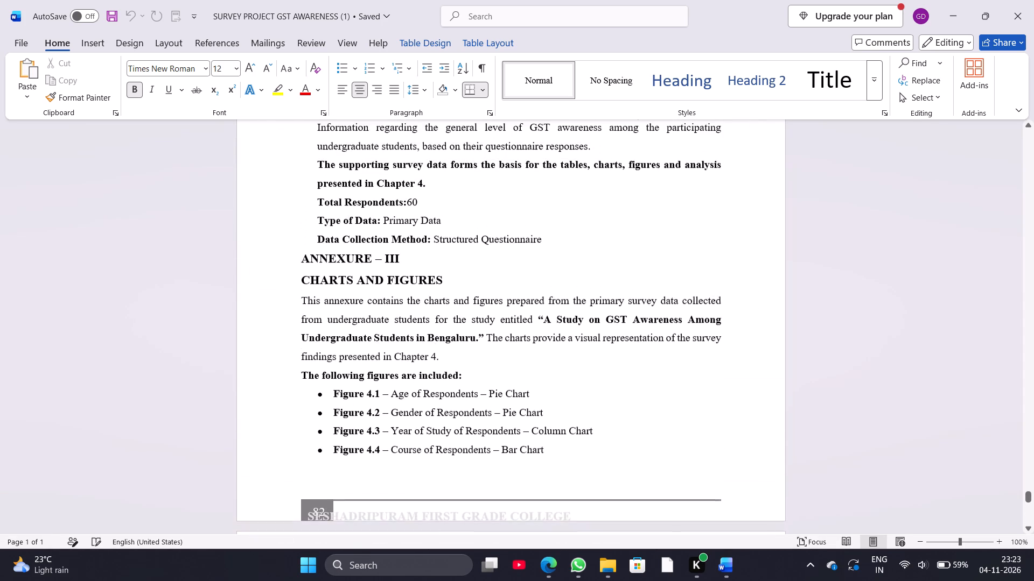
scroll(466, 248, up, 14)
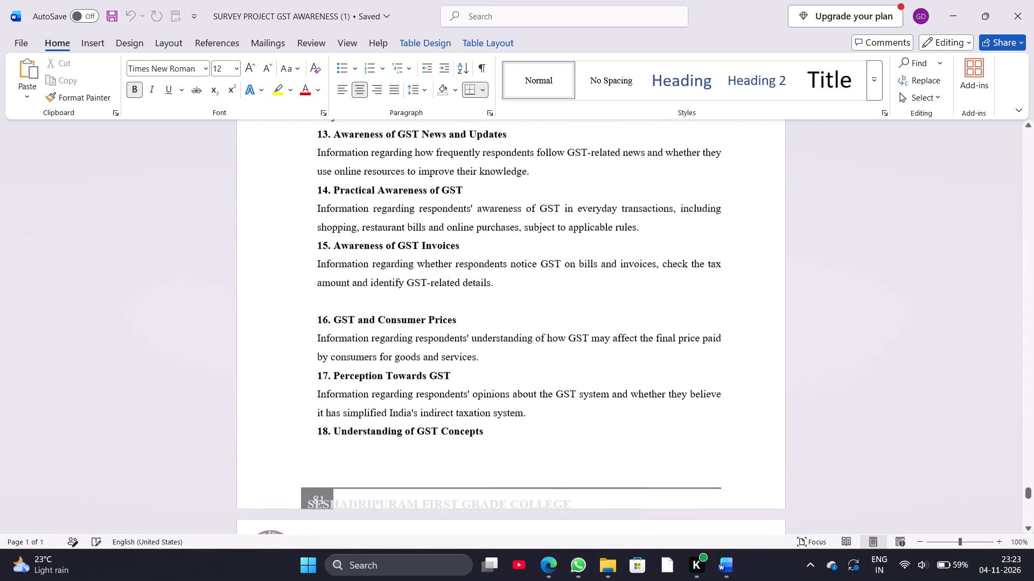
scroll(466, 248, up, 10)
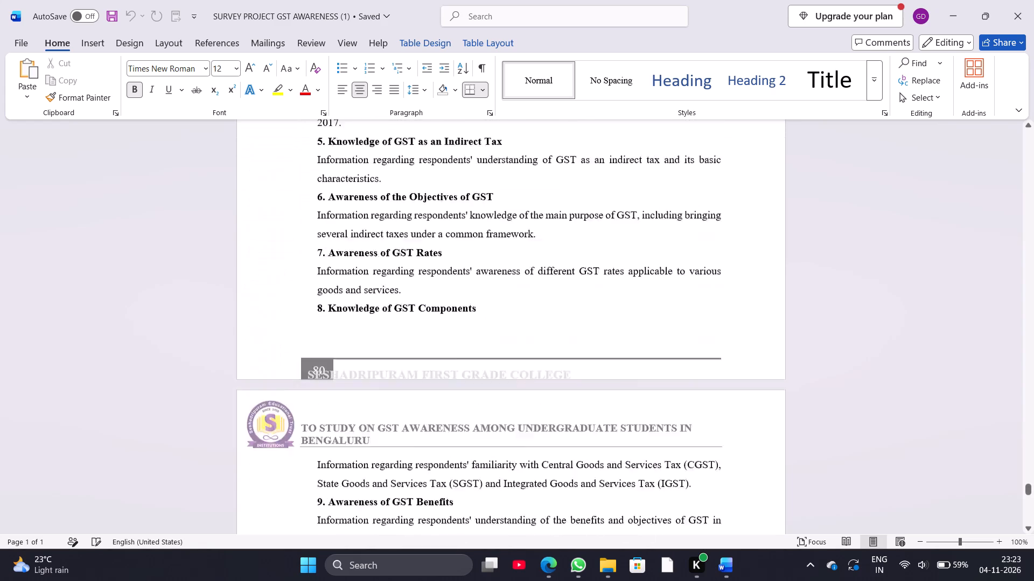
scroll(466, 248, up, 3)
scroll(466, 248, down, 1)
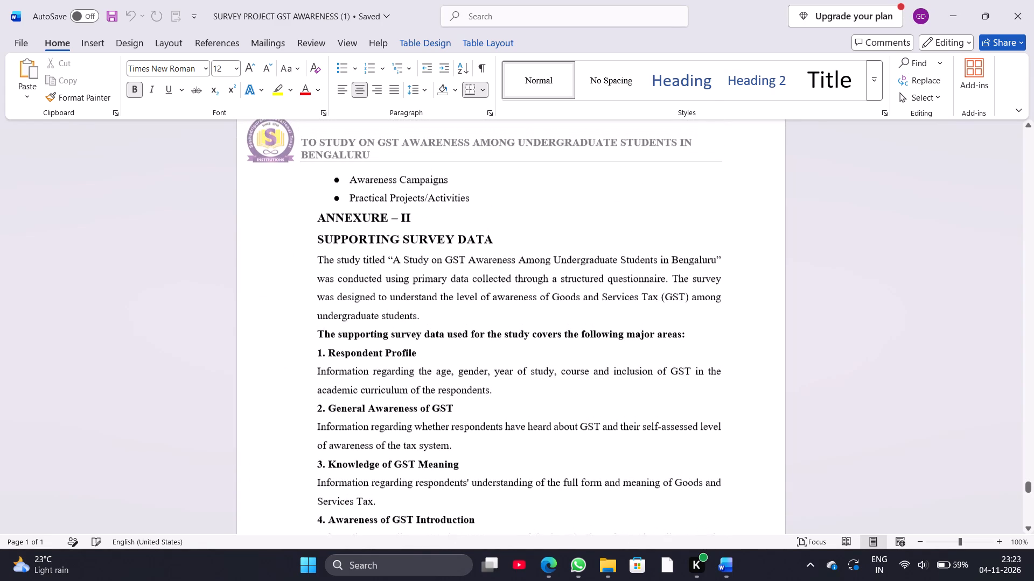
scroll(466, 248, down, 2)
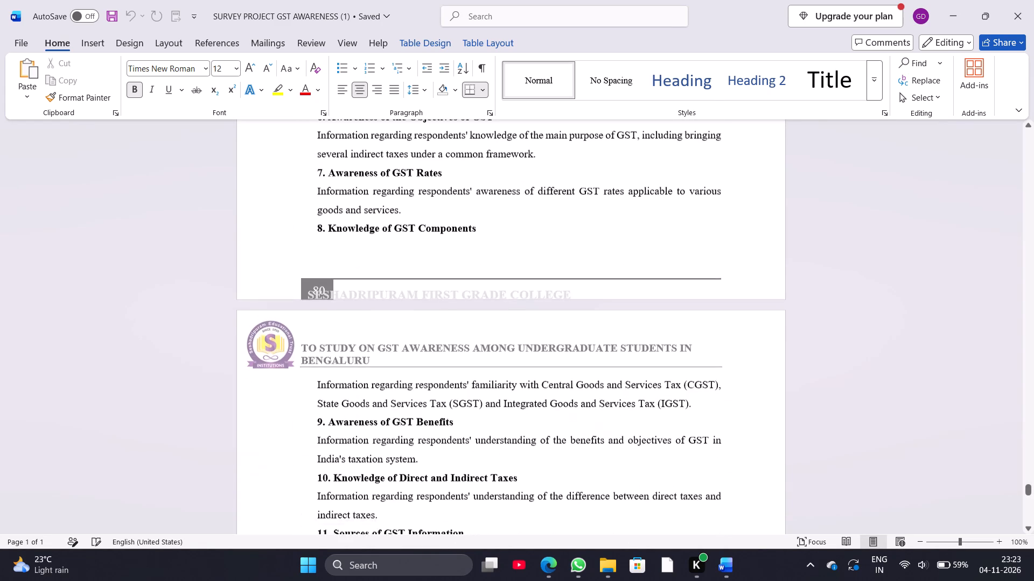
scroll(466, 248, up, 6)
scroll(466, 248, right, 1)
scroll(466, 248, up, 1)
scroll(466, 248, down, 1)
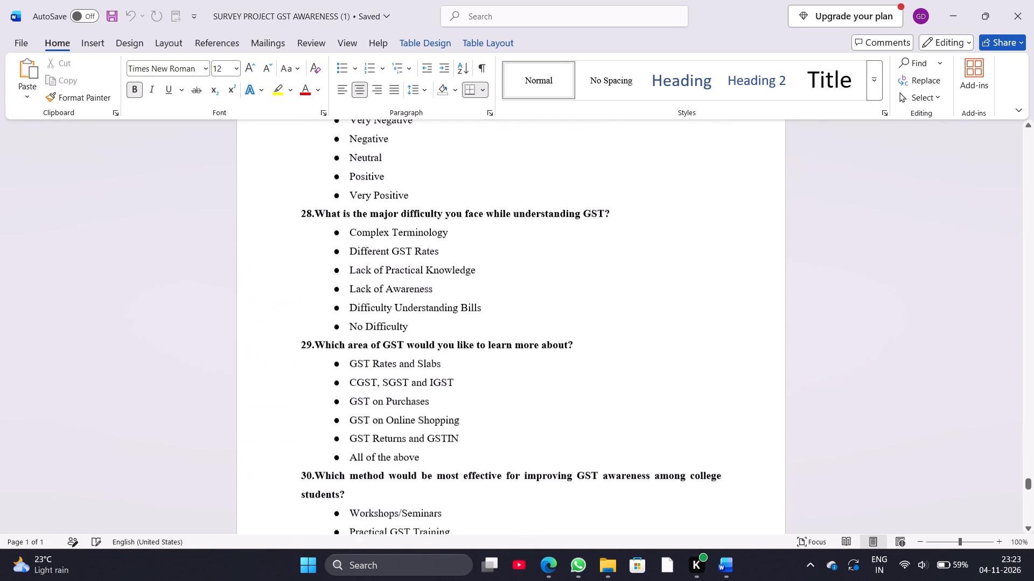
scroll(466, 248, down, 4)
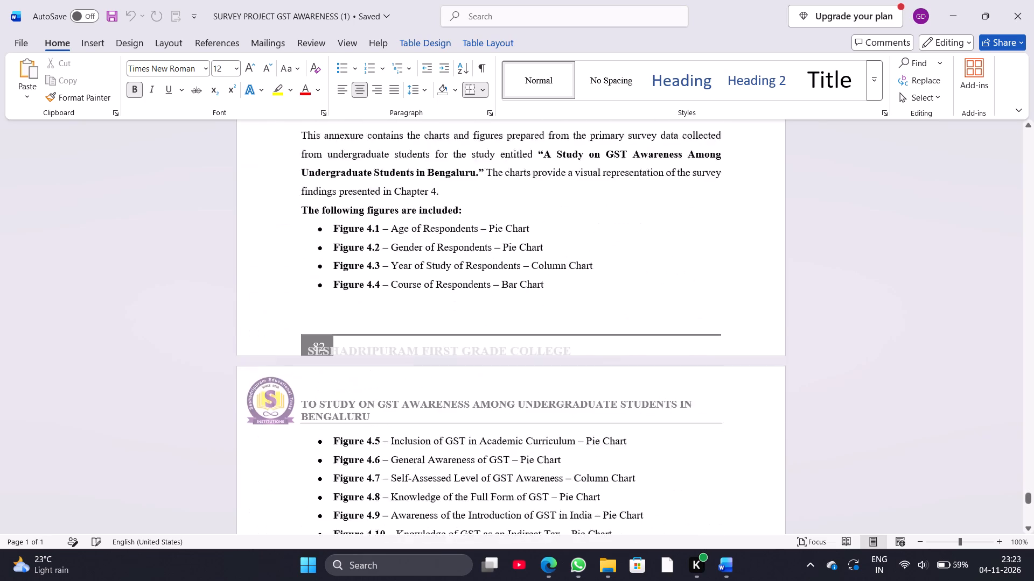
scroll(466, 248, down, 9)
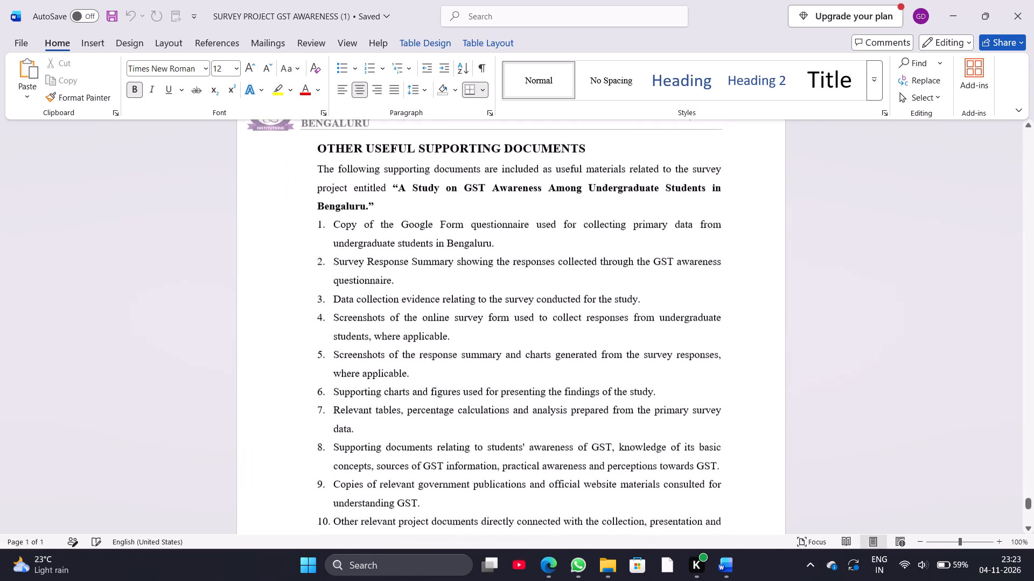
Move the ANNEXURE – IV heading onto the following page, directly above OTHER USEFUL SUPPORTING DOCUMENTS, and check that page.
scroll(466, 248, up, 2)
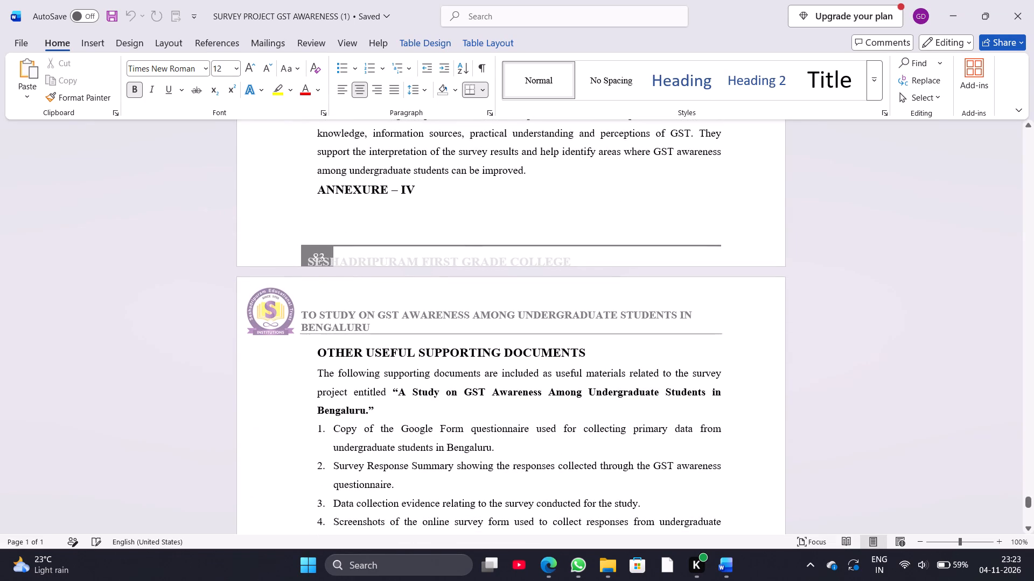
click(317, 188)
key(Return)
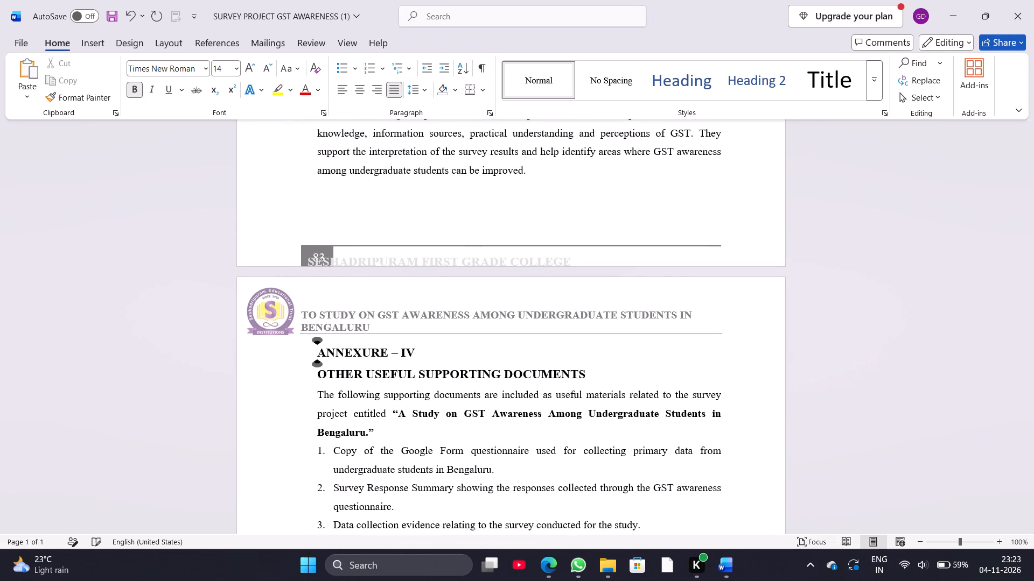
scroll(304, 185, down, 2)
scroll(304, 185, up, 1)
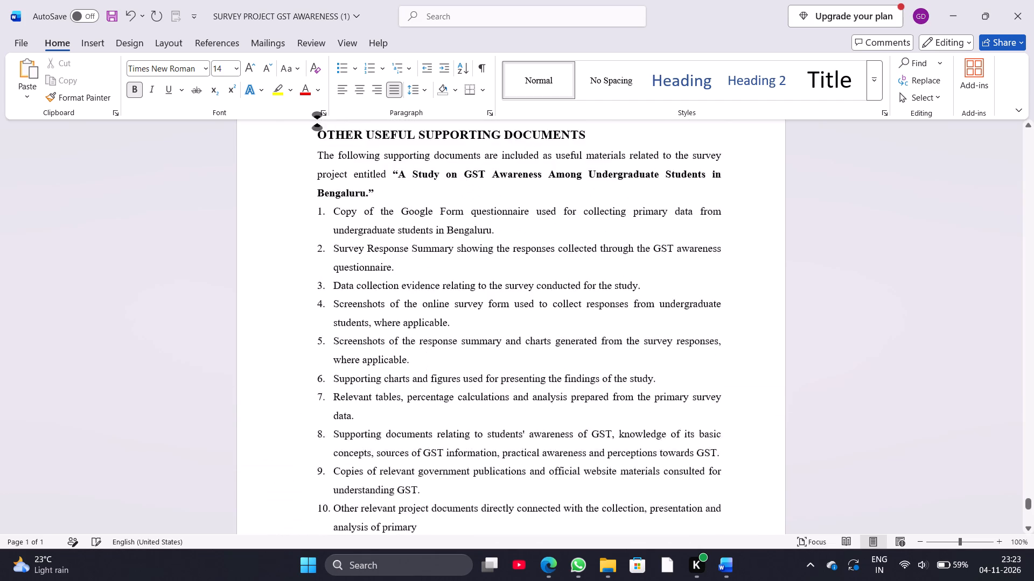
scroll(304, 185, up, 1)
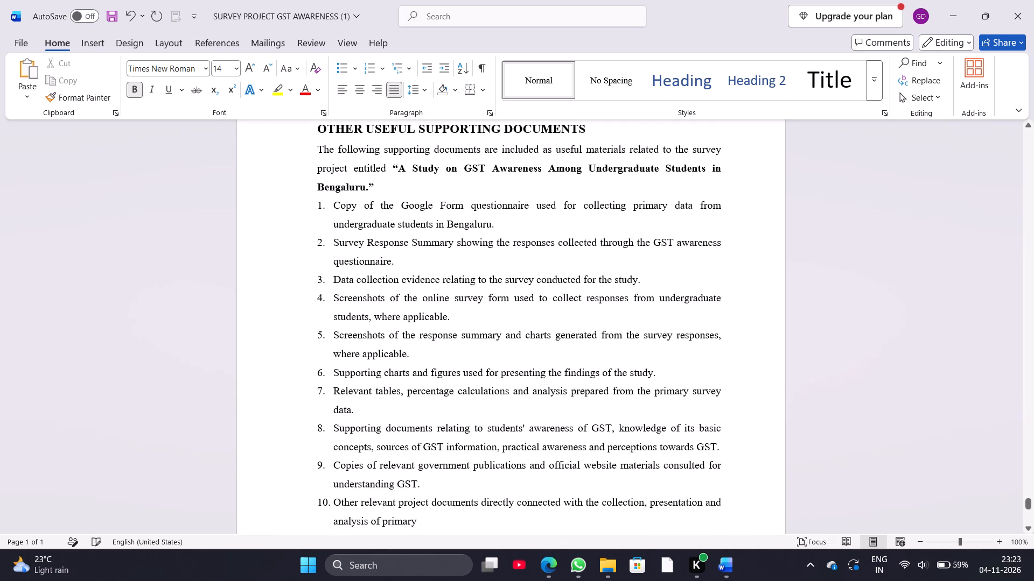
Review the annexure pages backwards from ANNEXURE – IV to the start of ANNEXURE – II, SUPPORTING SURVEY DATA, checking heading placement.
scroll(304, 185, up, 1)
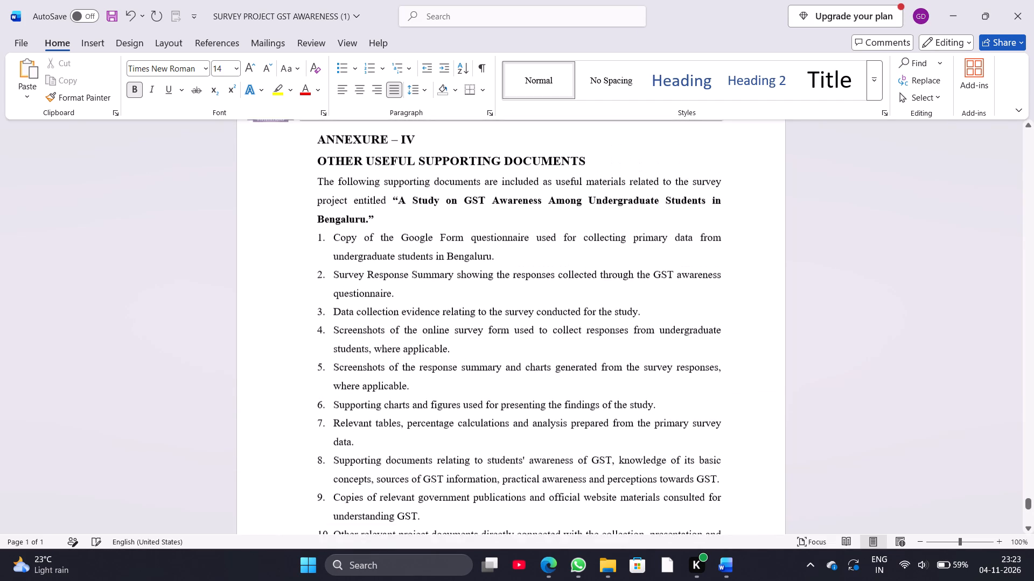
scroll(304, 185, up, 3)
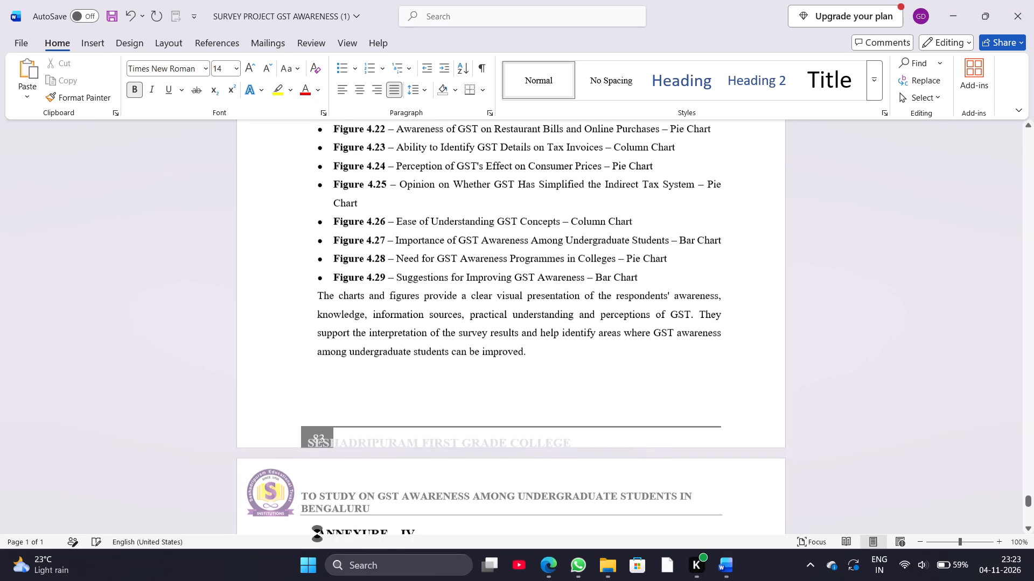
scroll(304, 185, up, 8)
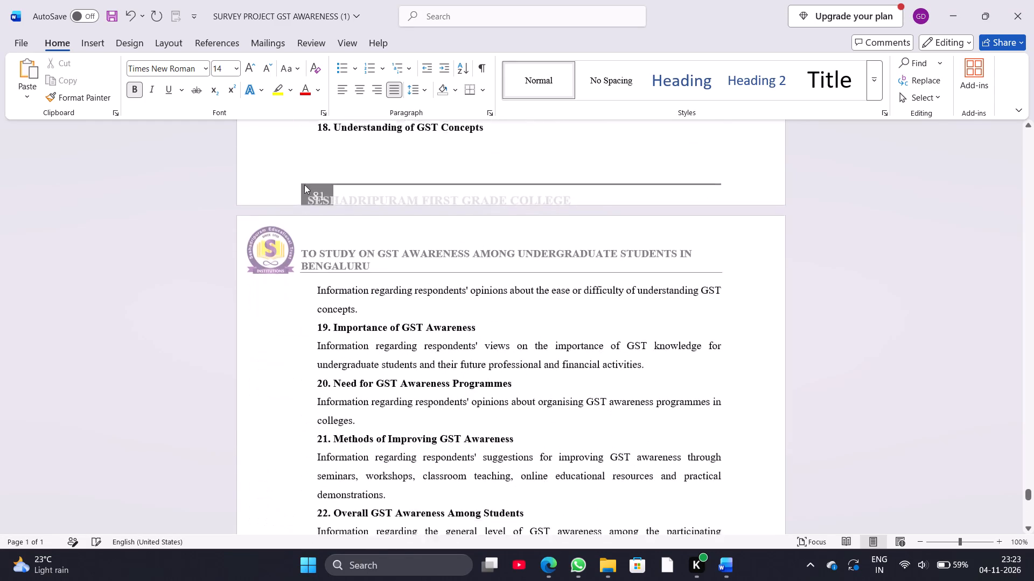
scroll(304, 185, up, 3)
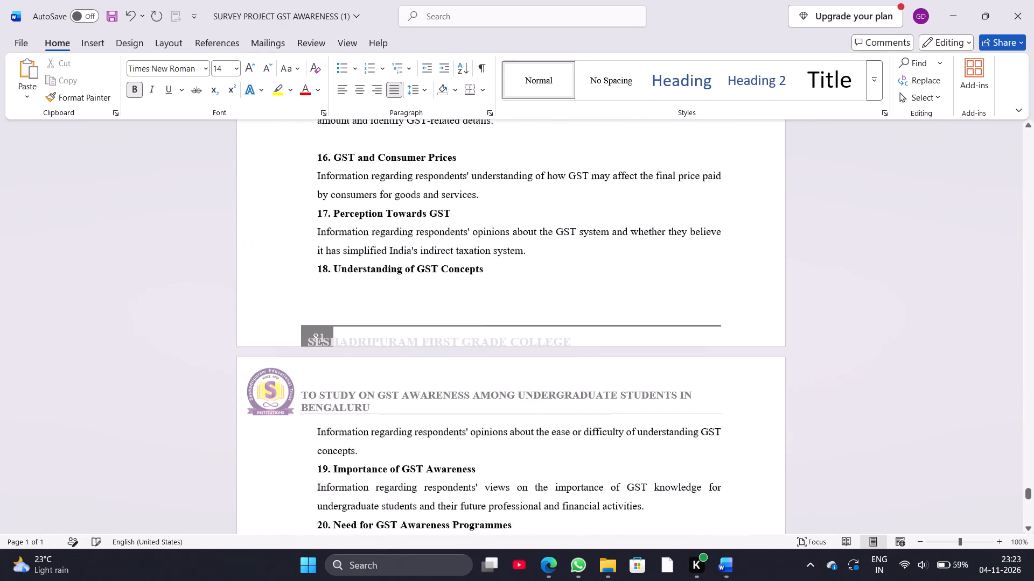
scroll(304, 185, up, 2)
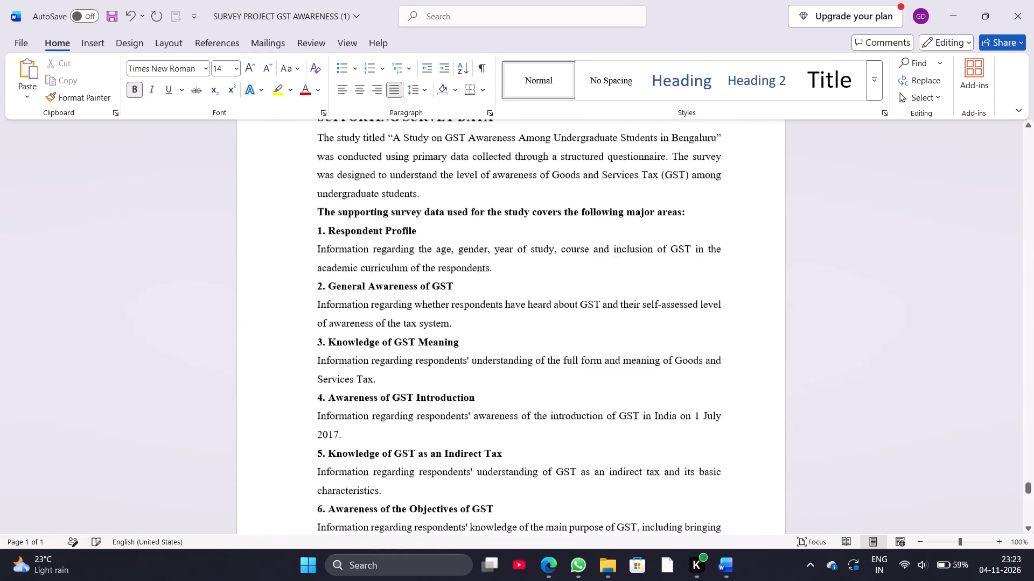
scroll(304, 185, up, 1)
scroll(304, 185, down, 6)
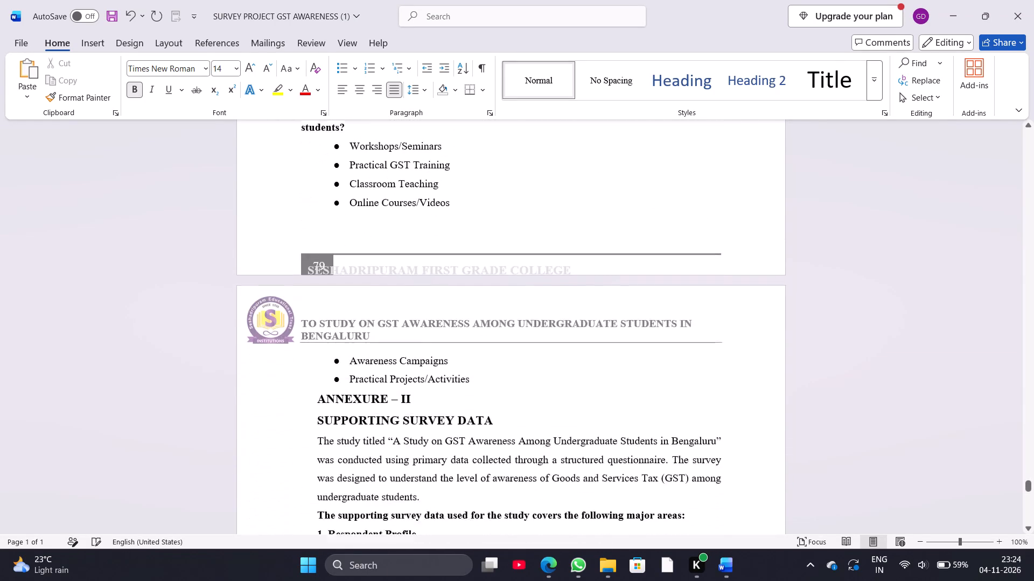
scroll(304, 185, down, 1)
scroll(304, 185, up, 1)
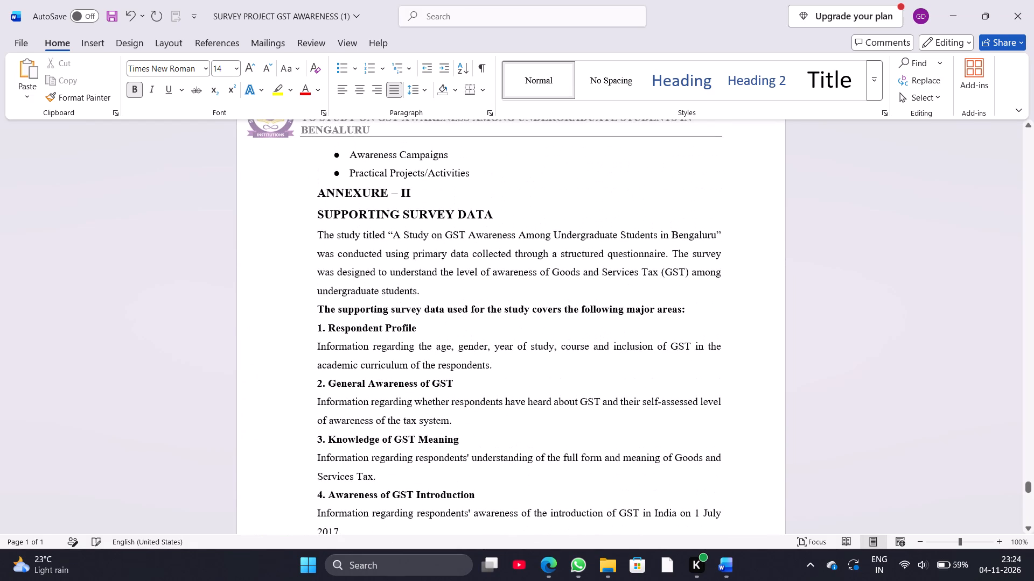
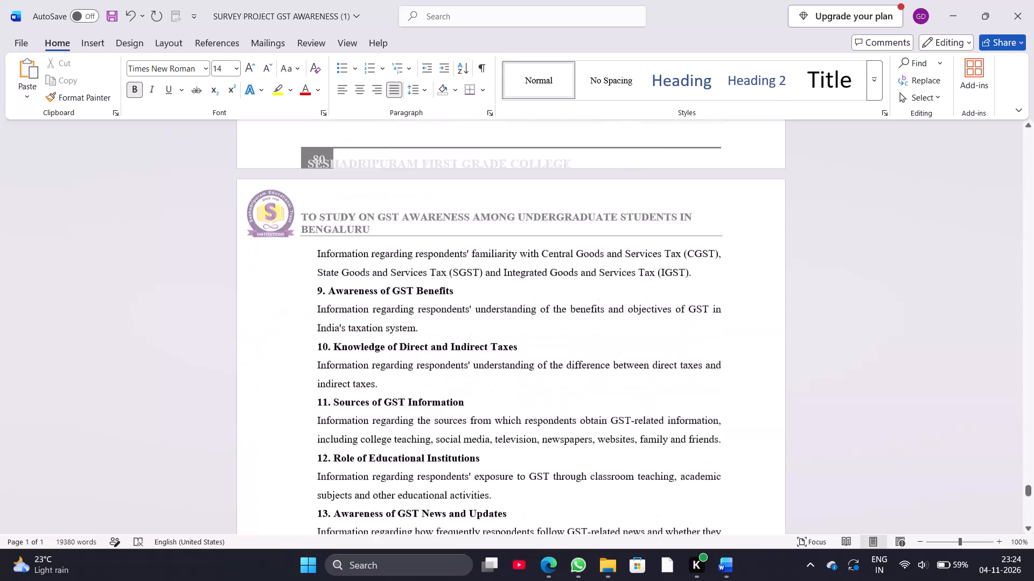
Review the annexure pages from the supporting survey data items through ANNEXURE – III, CHARTS AND FIGURES, and its full figure list.
scroll(304, 185, down, 2)
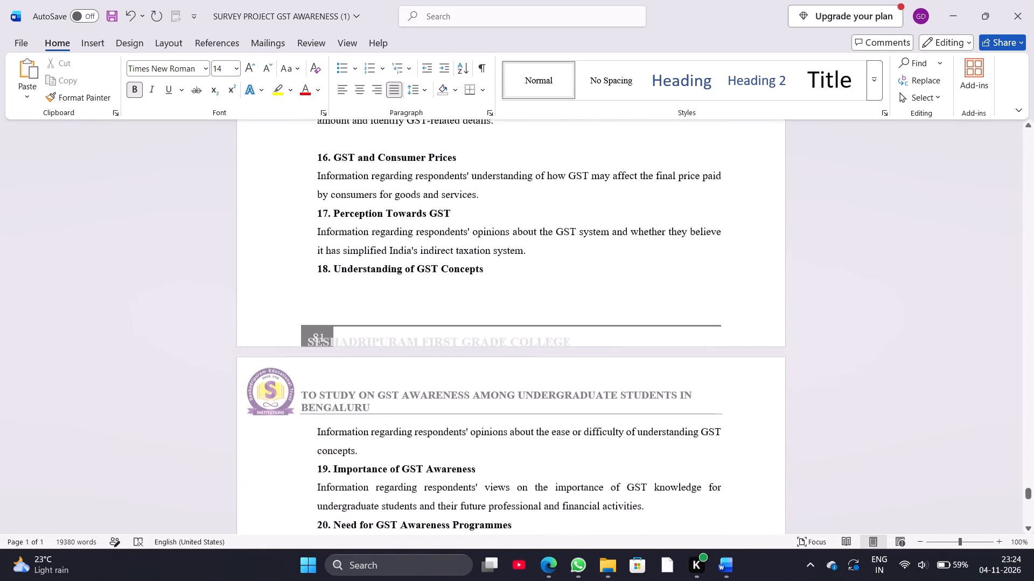
scroll(304, 185, down, 4)
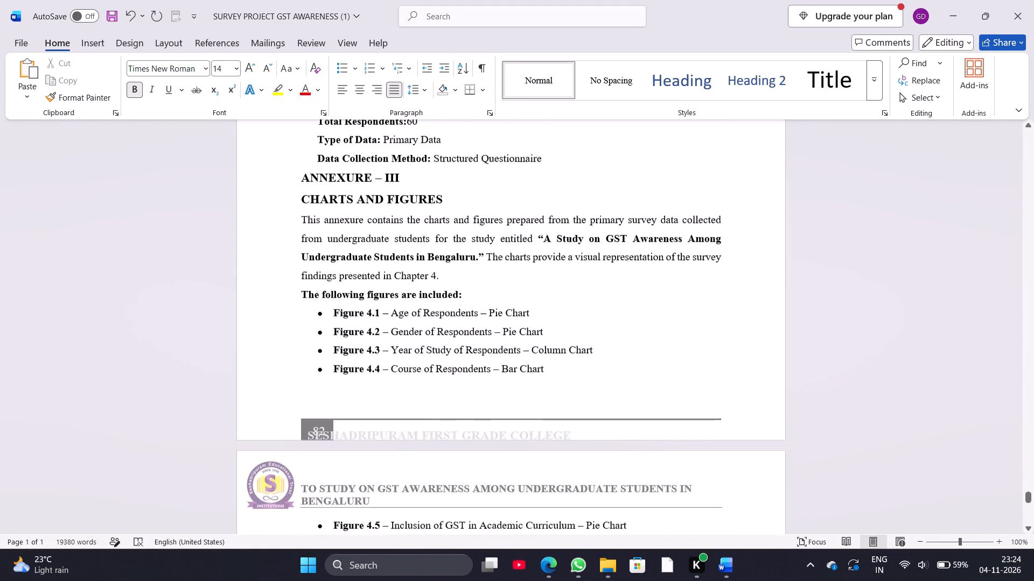
scroll(304, 185, down, 2)
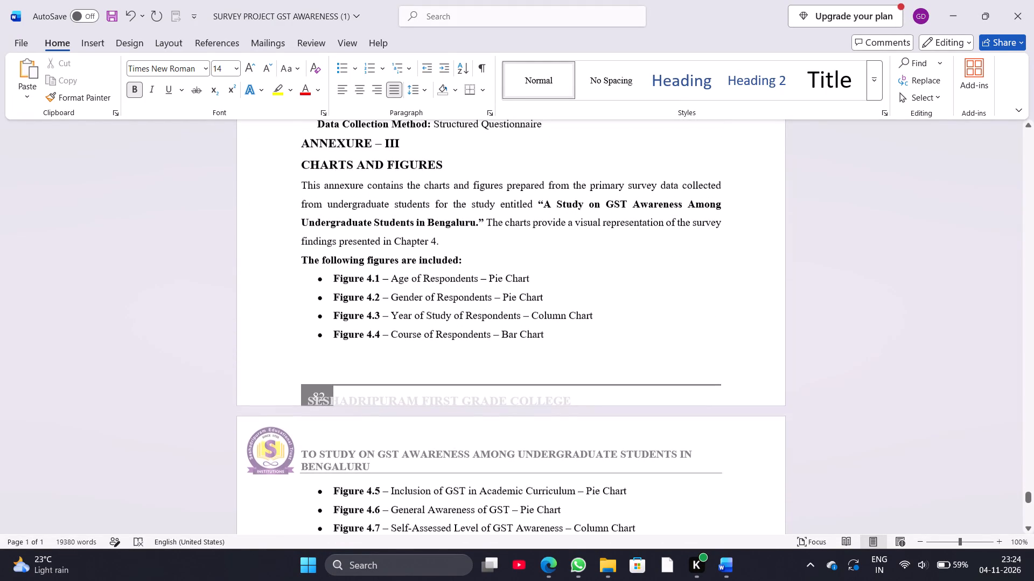
scroll(304, 185, down, 1)
scroll(304, 185, up, 1)
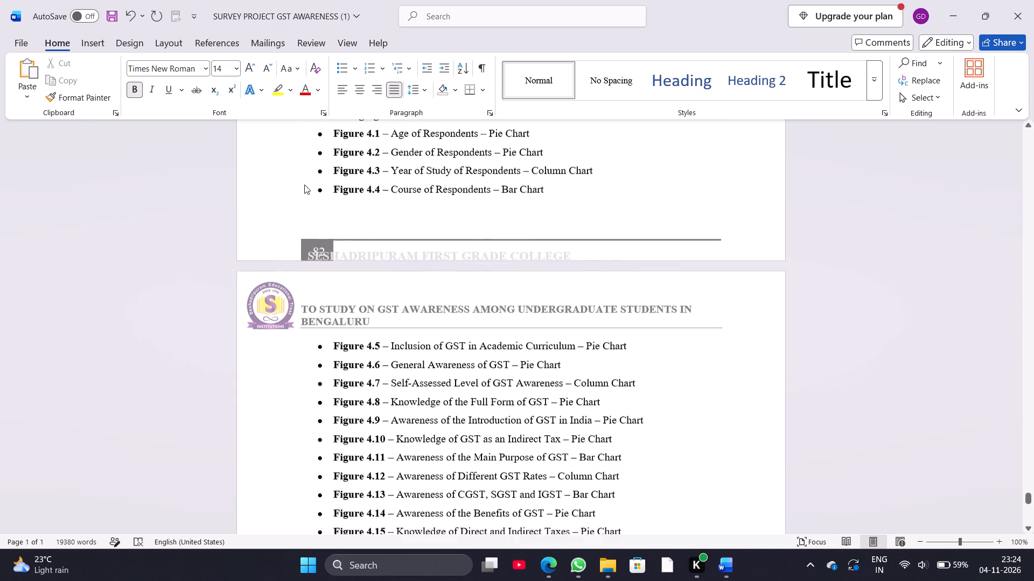
scroll(304, 185, up, 1)
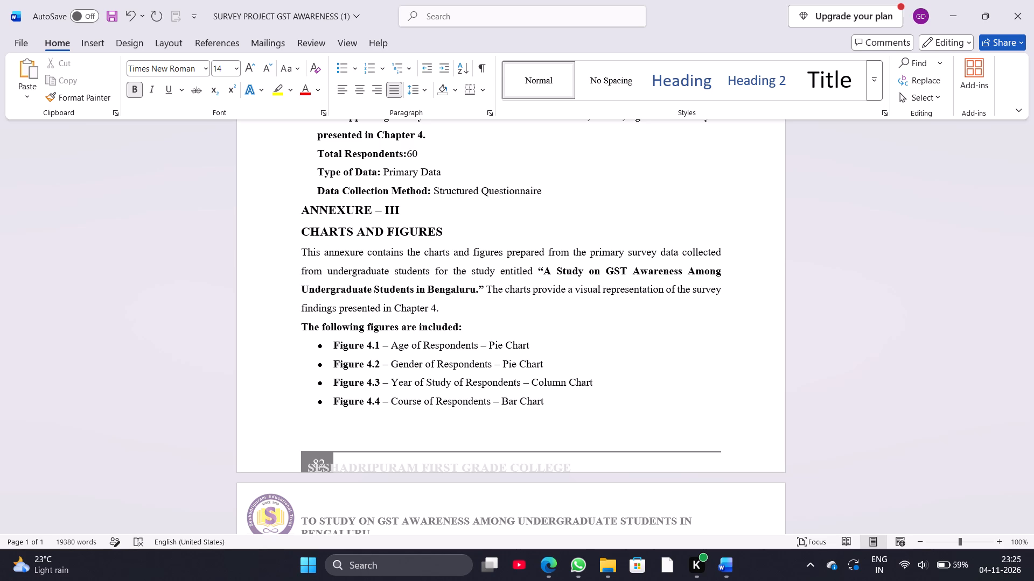
scroll(304, 185, down, 6)
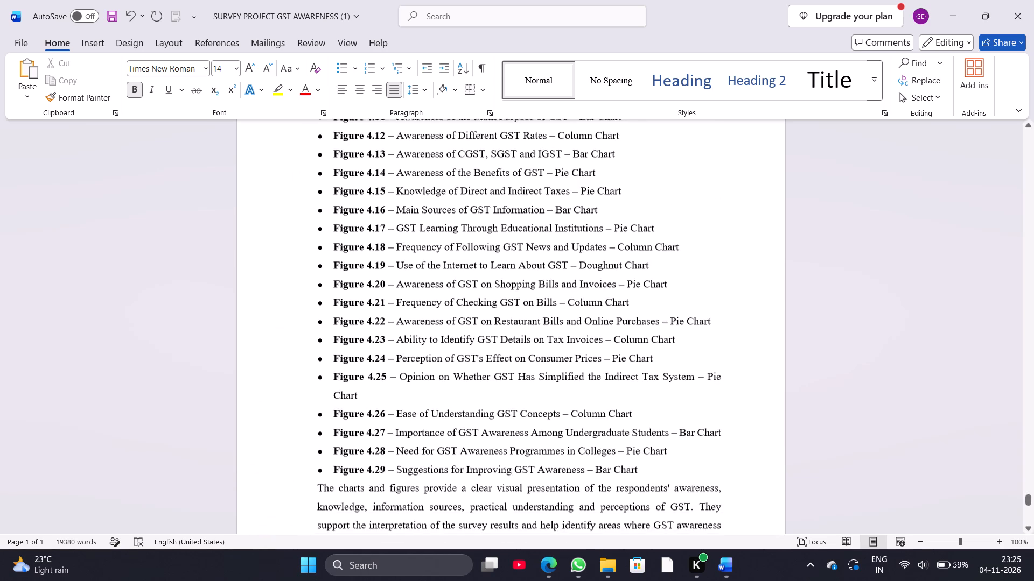
Review ANNEXURE – IV, the SURVEY PROJECT REPORT LOG BOOK heading and the log book tables through to the document's last page.
scroll(304, 185, down, 5)
scroll(304, 185, up, 1)
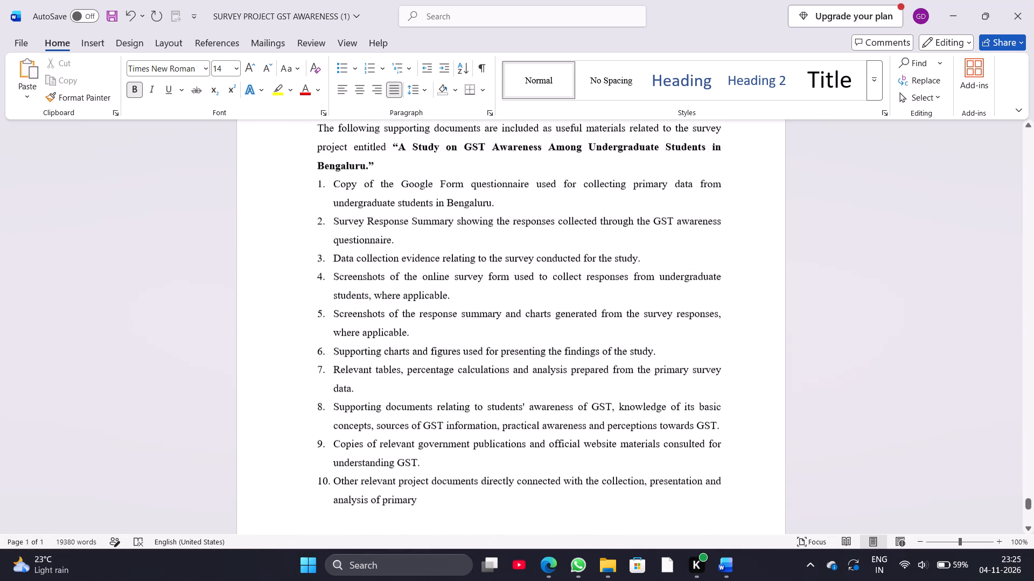
scroll(304, 185, up, 1)
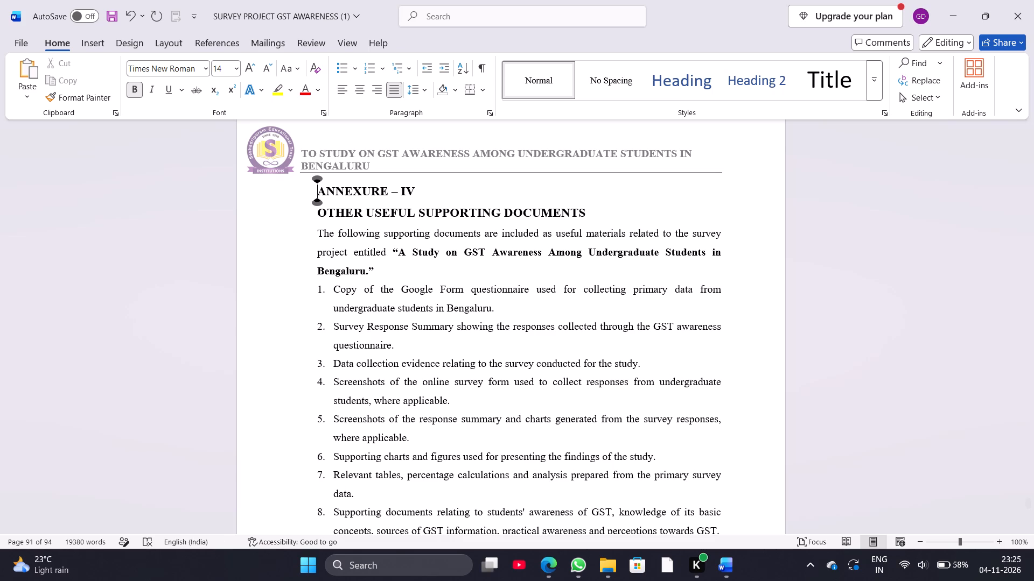
scroll(304, 185, down, 4)
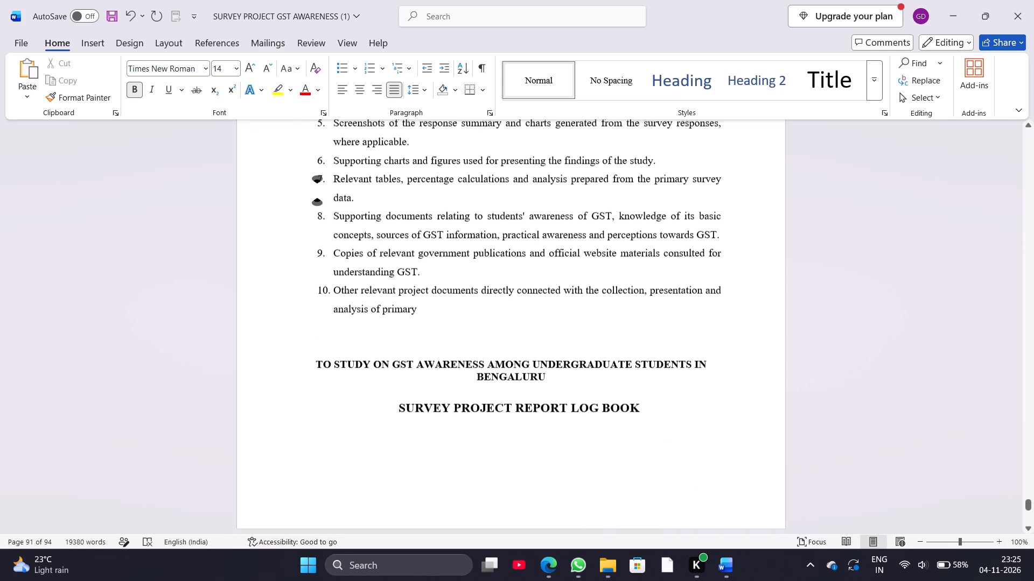
scroll(304, 185, down, 5)
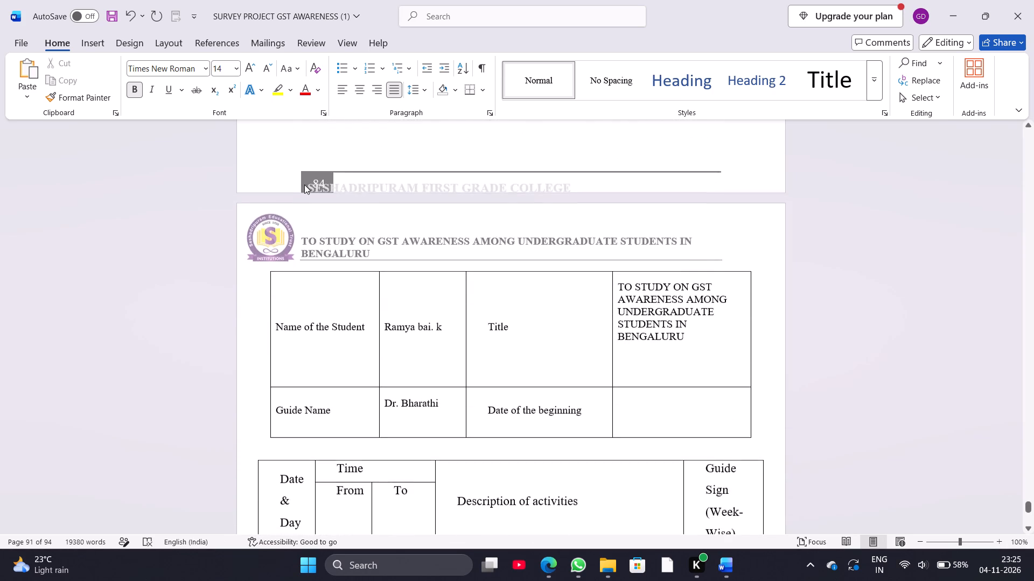
scroll(304, 185, down, 8)
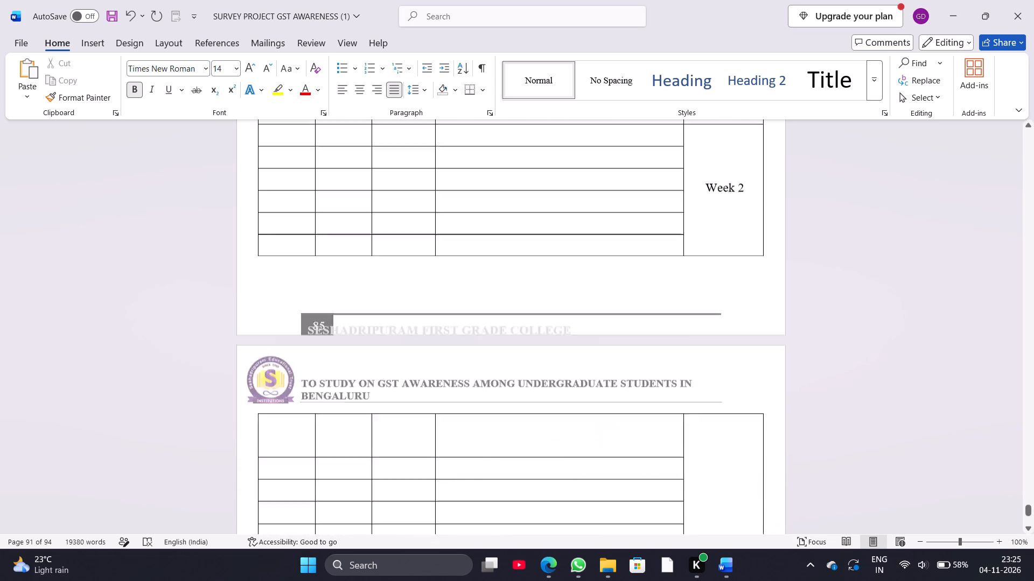
scroll(304, 185, down, 2)
scroll(304, 185, up, 5)
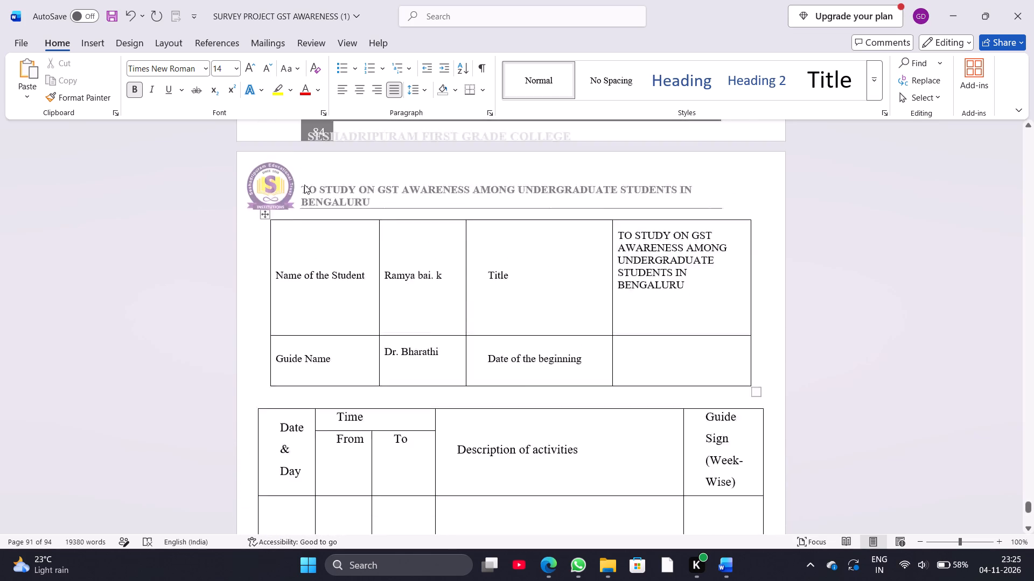
scroll(304, 185, up, 2)
scroll(304, 185, down, 1)
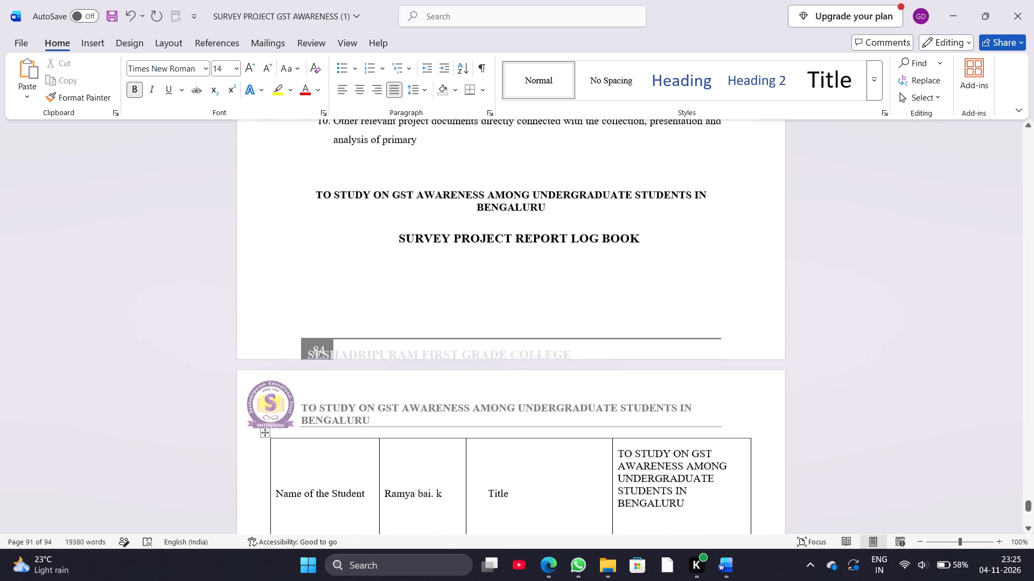
scroll(304, 185, down, 8)
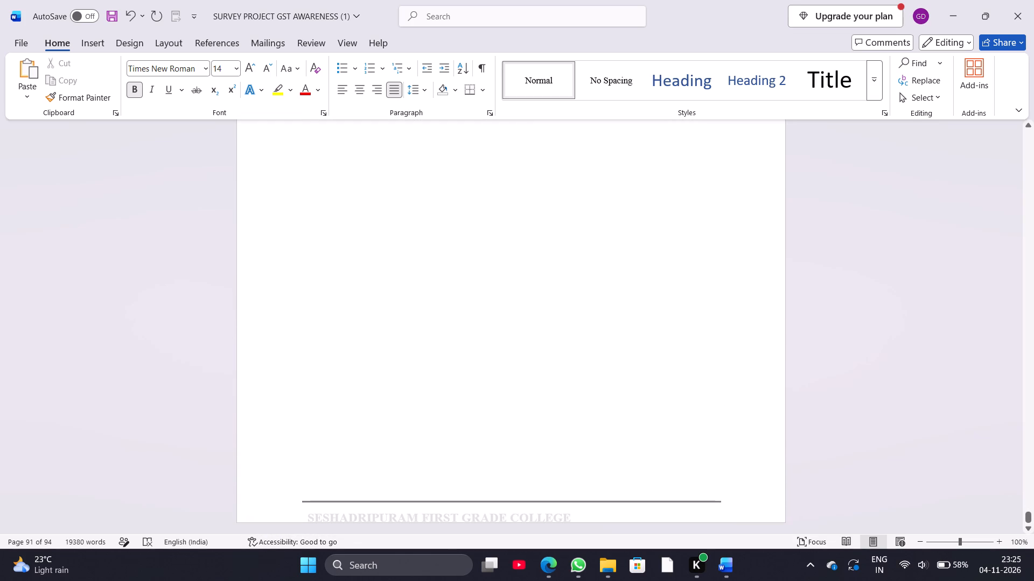
scroll(304, 185, down, 2)
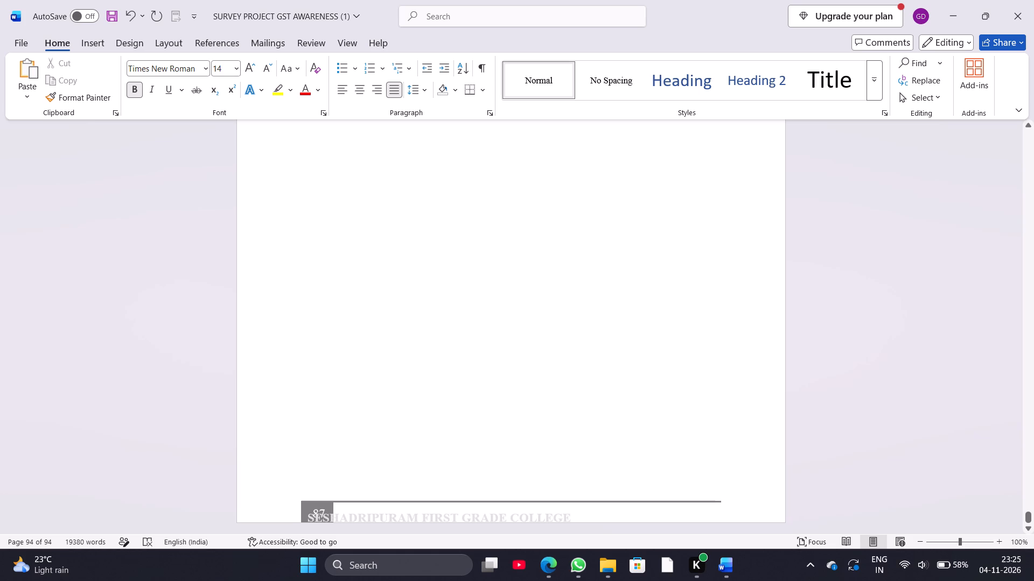
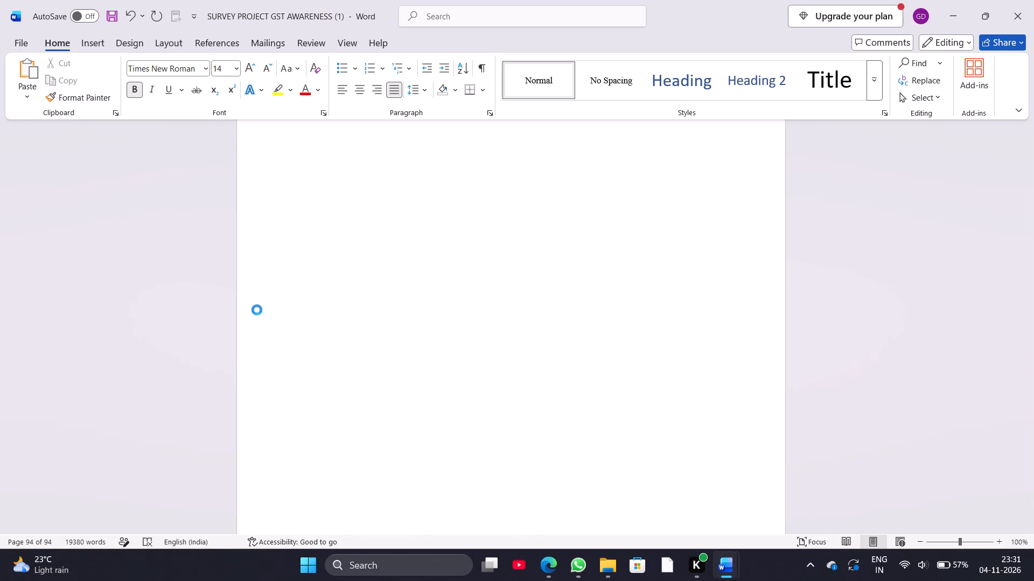
Lower the display brightness to the minimum.
click(947, 560)
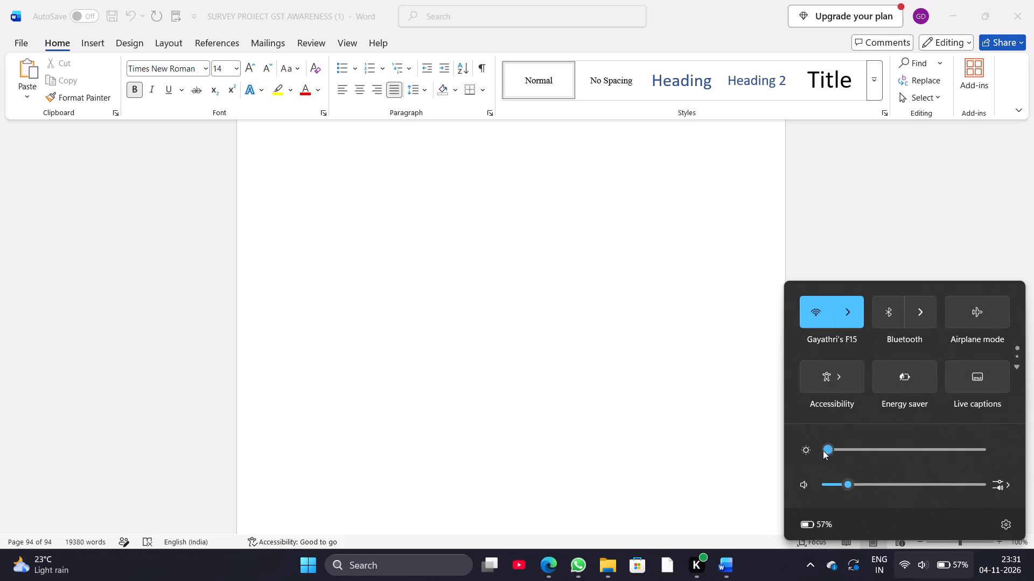
click(823, 449)
click(700, 405)
Examine the report's final pages, going back through the annexures to the question 4.22 and 4.23 analysis.
scroll(700, 405, up, 4)
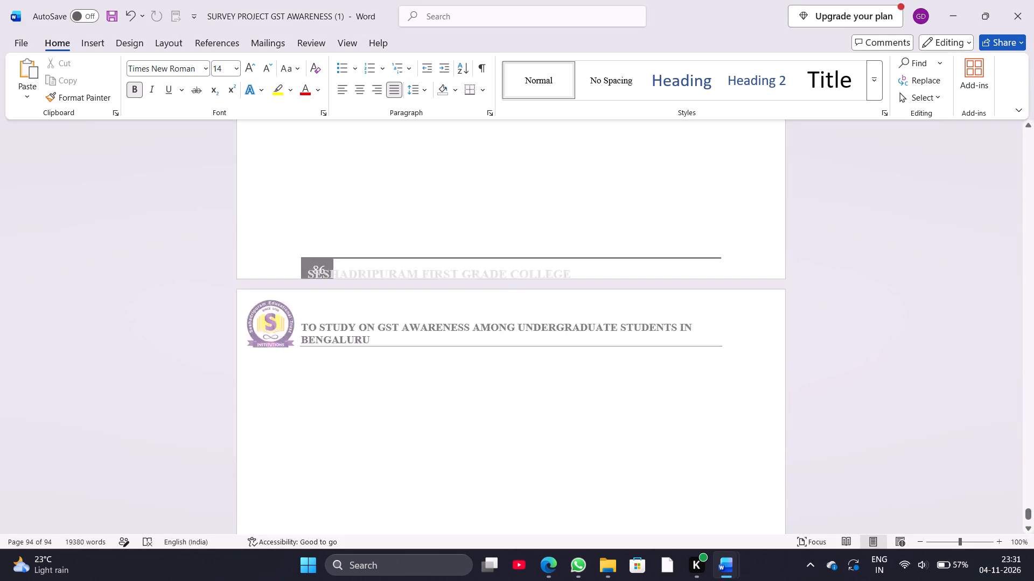
scroll(700, 405, up, 2)
scroll(700, 405, down, 10)
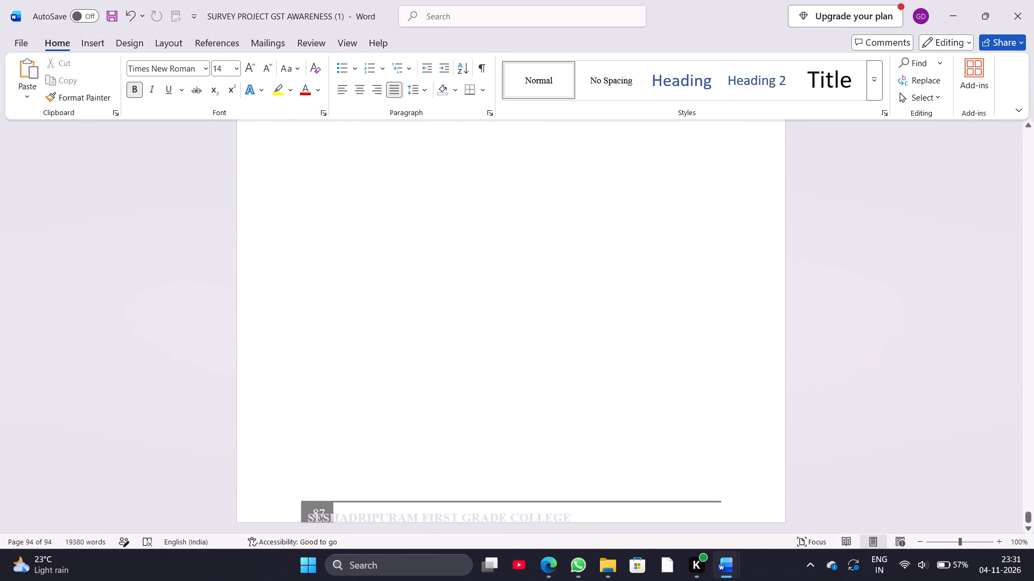
scroll(700, 405, up, 11)
scroll(700, 405, up, 20)
scroll(700, 405, up, 20)
scroll(700, 405, up, 20)
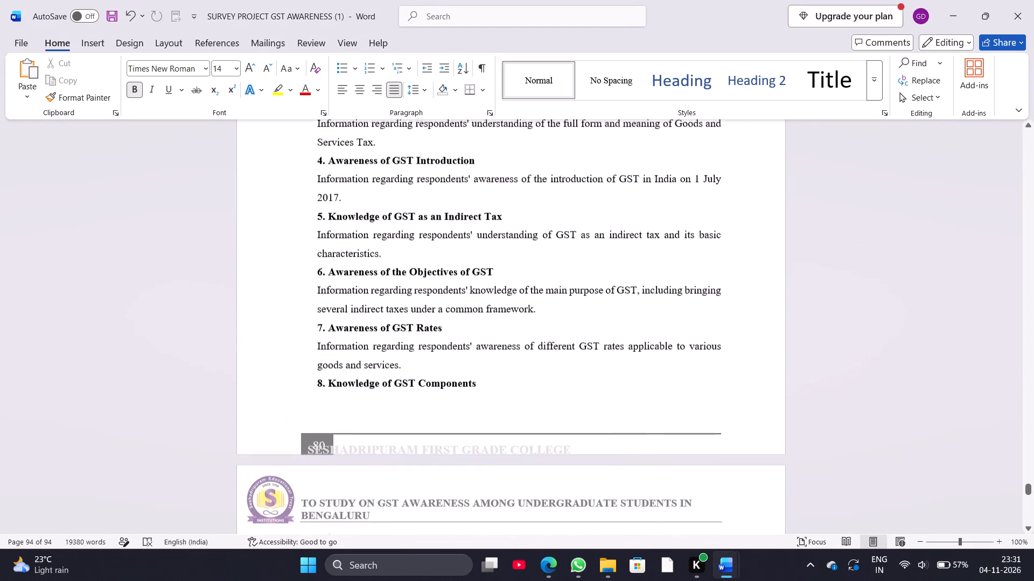
scroll(700, 405, up, 20)
scroll(700, 405, up, 20)
scroll(700, 405, up, 20)
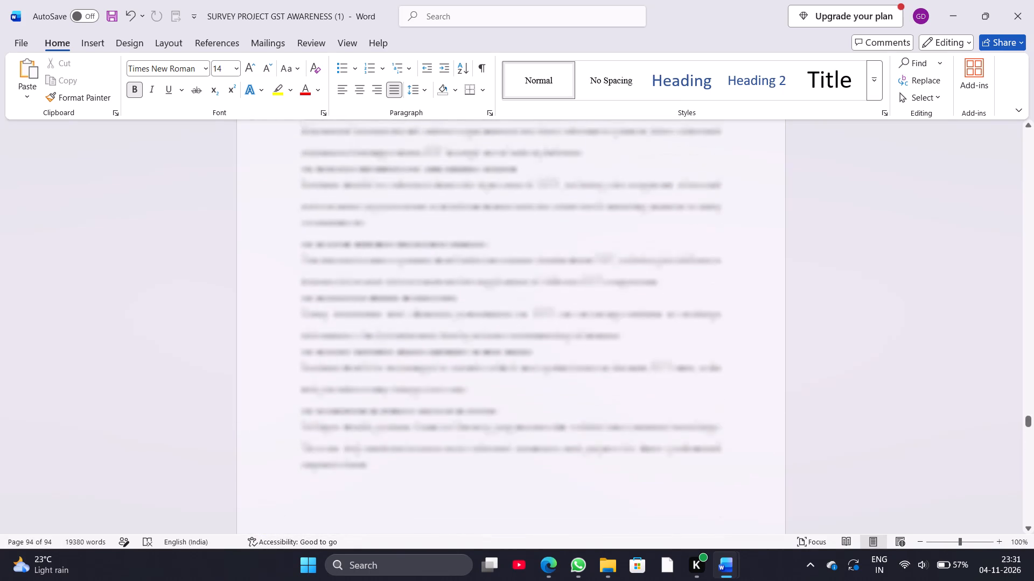
scroll(700, 405, up, 20)
scroll(700, 405, up, 20)
scroll(700, 405, up, 20)
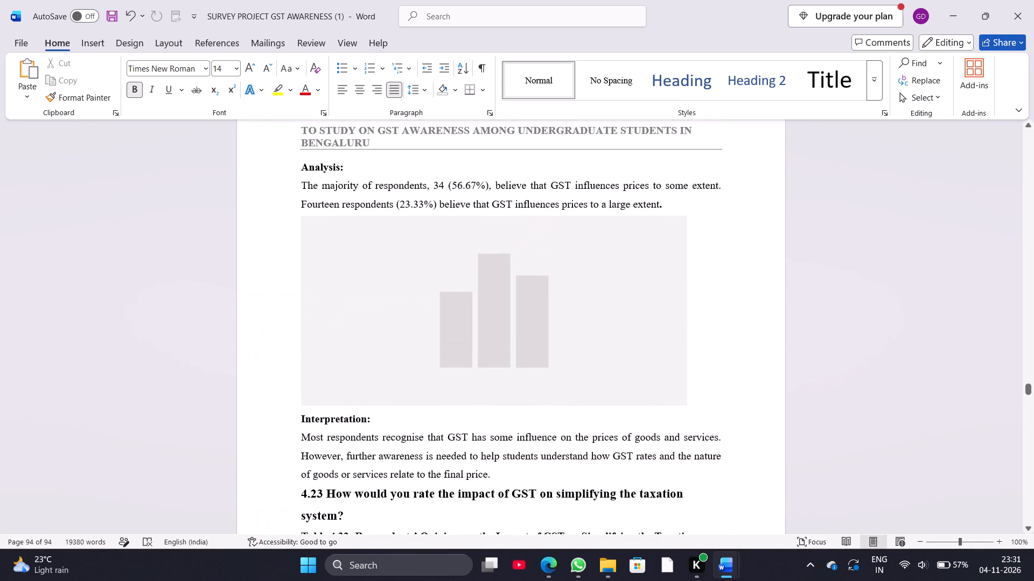
Close the GST awareness survey report without saving its changes.
click(1005, 21)
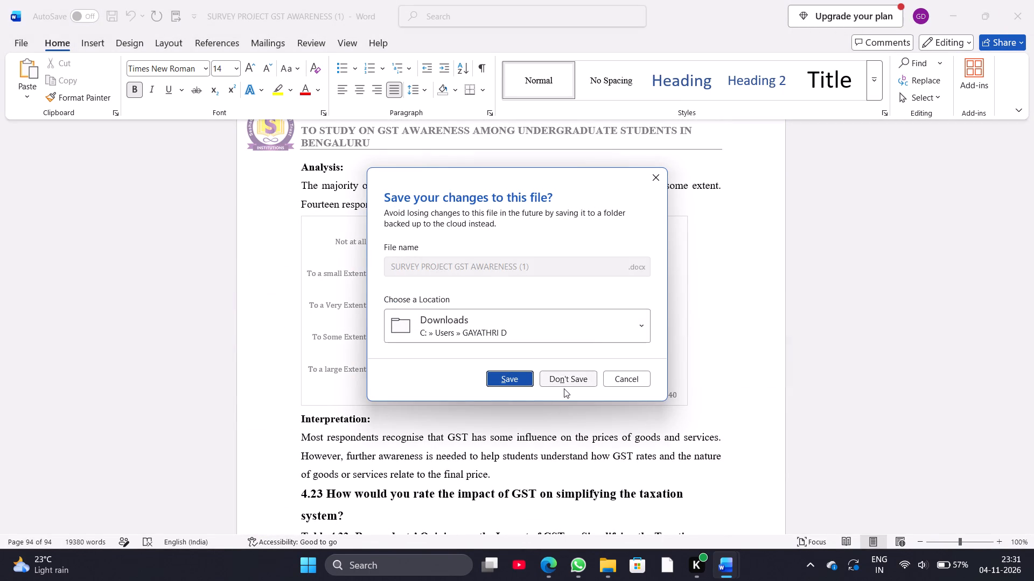
click(576, 380)
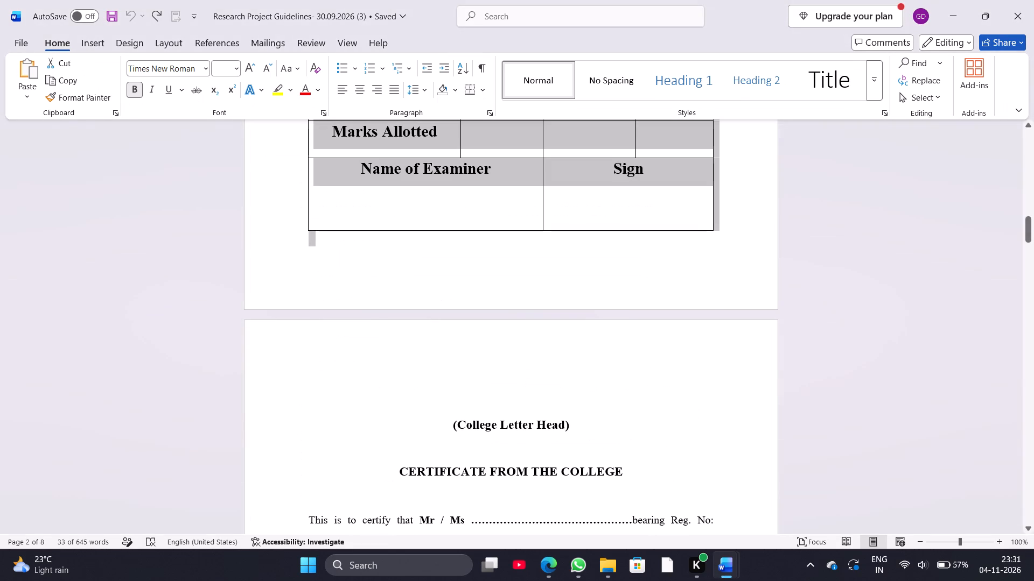
Look back over the research project guidelines' front pages and open the 95-page student satisfaction survey project report.
click(649, 364)
scroll(701, 349, up, 1)
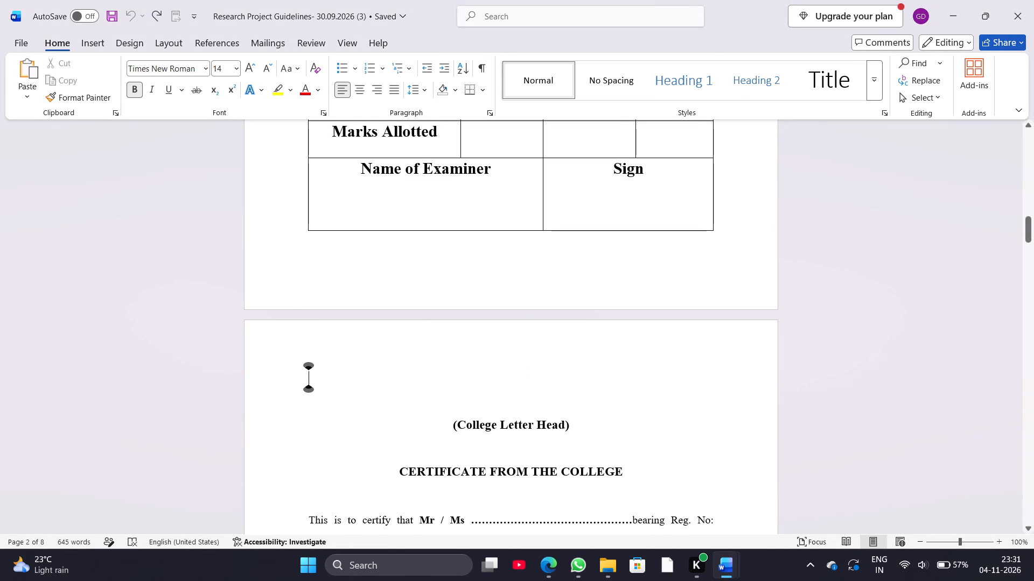
scroll(701, 349, up, 1)
scroll(595, 382, up, 15)
scroll(595, 382, down, 3)
scroll(595, 382, up, 19)
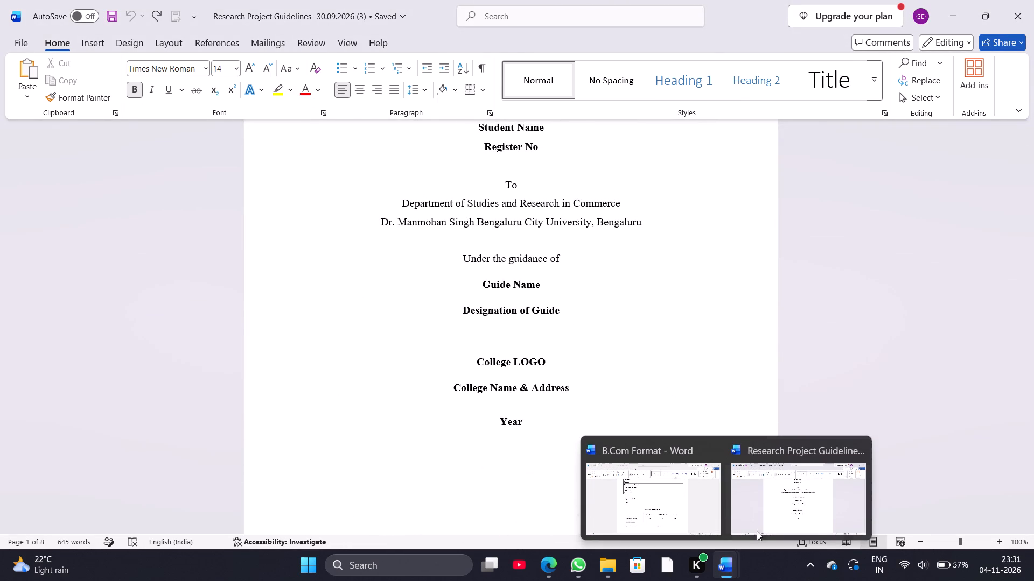
click(23, 38)
click(260, 348)
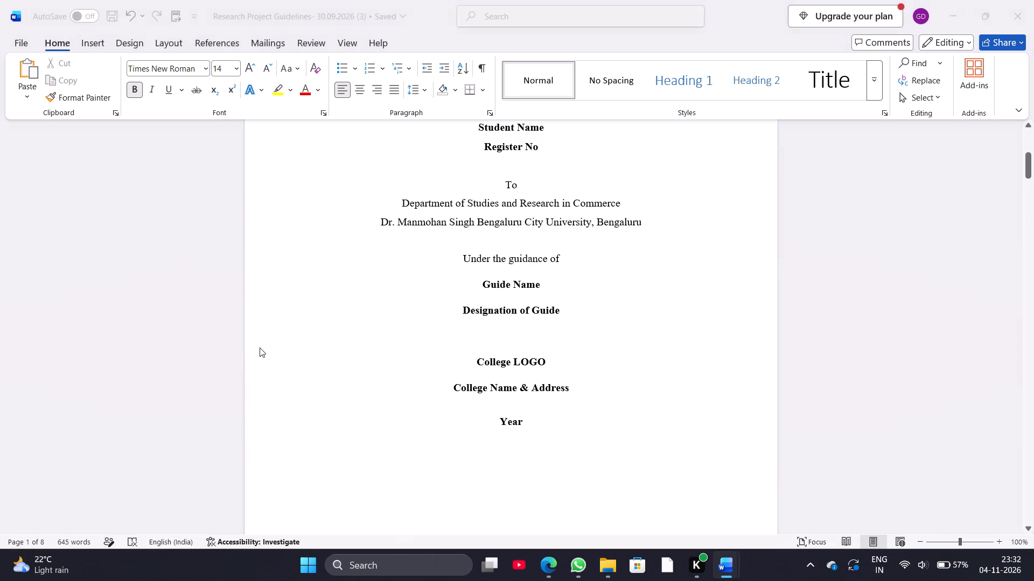
Examine the front pages of the student satisfaction report, including the title page and the college certificate.
scroll(260, 348, down, 10)
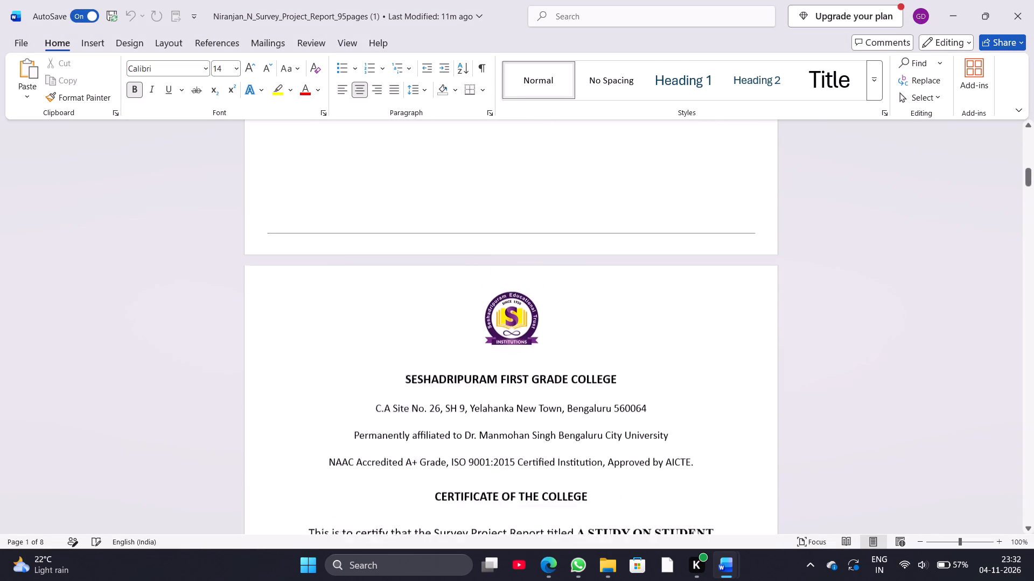
scroll(260, 348, down, 2)
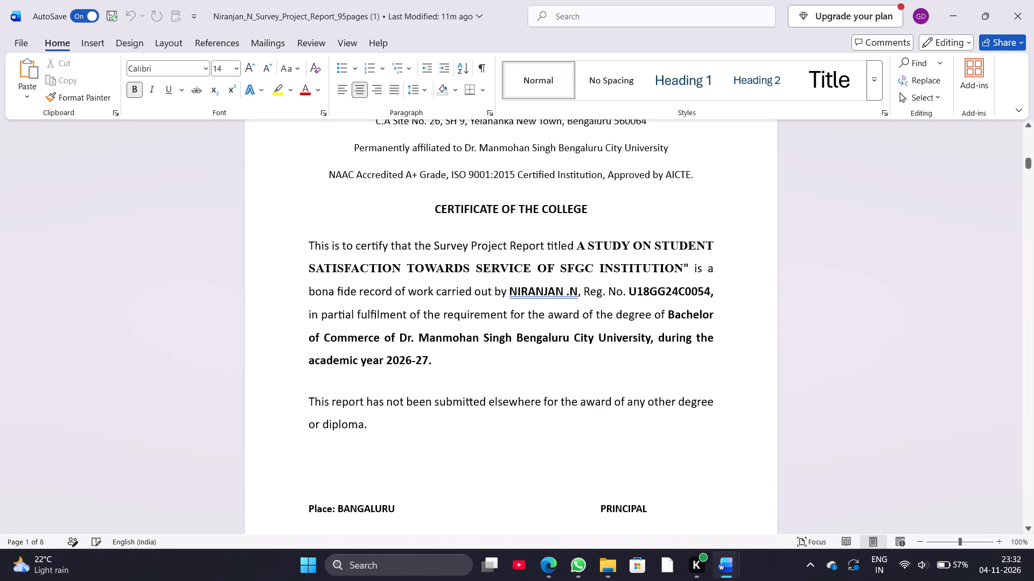
scroll(260, 348, down, 1)
scroll(455, 291, up, 3)
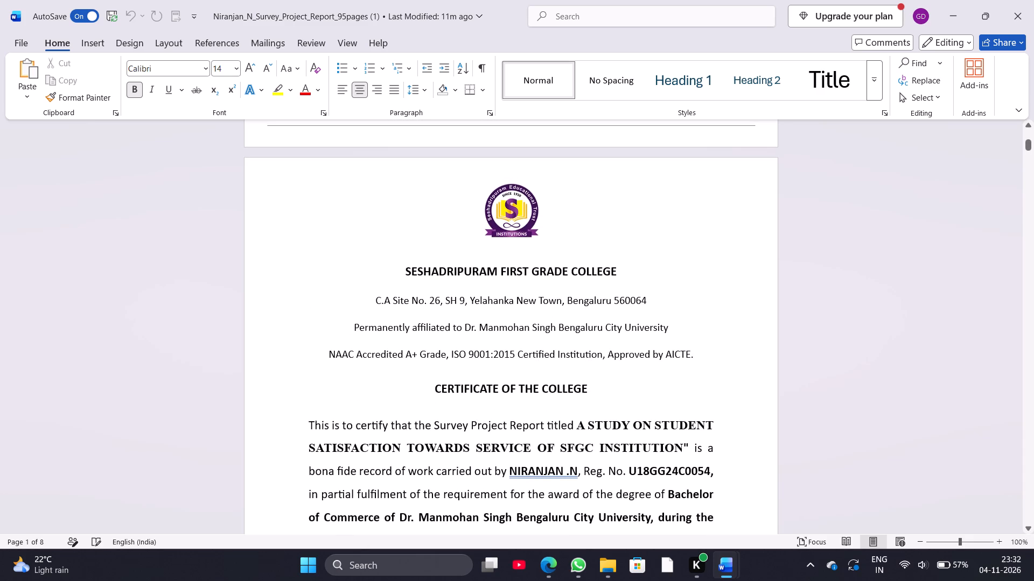
scroll(455, 291, up, 12)
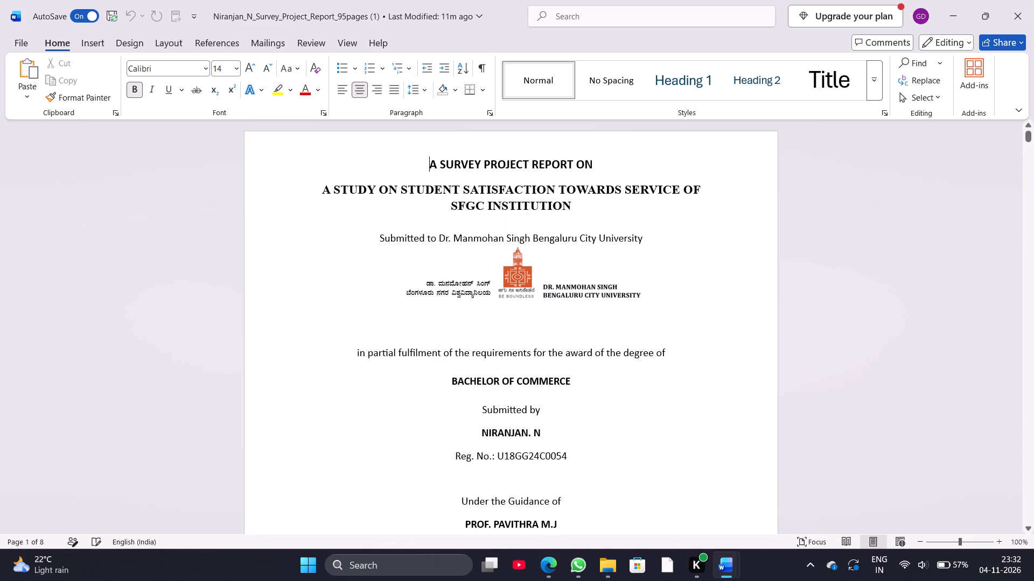
scroll(455, 291, up, 4)
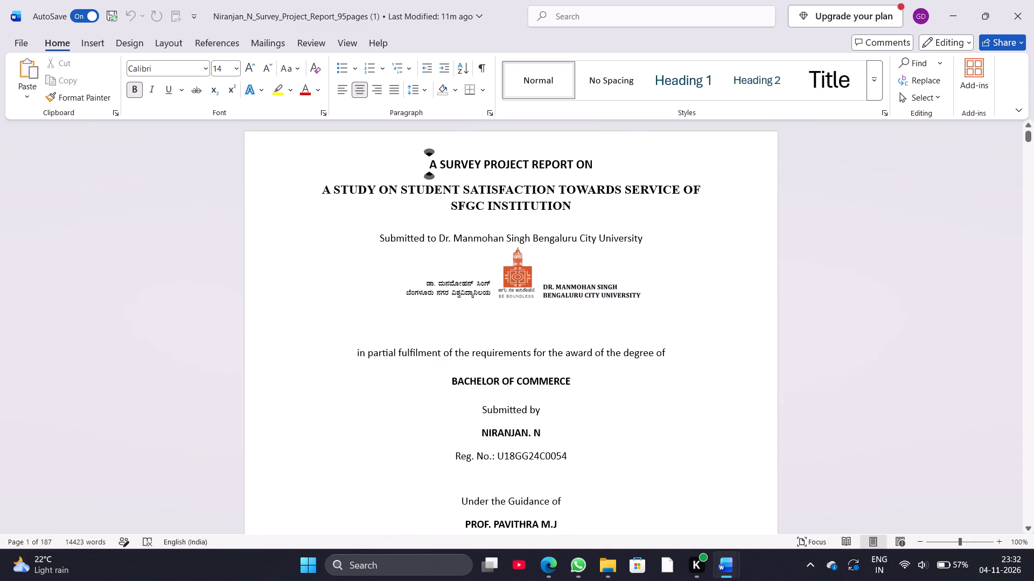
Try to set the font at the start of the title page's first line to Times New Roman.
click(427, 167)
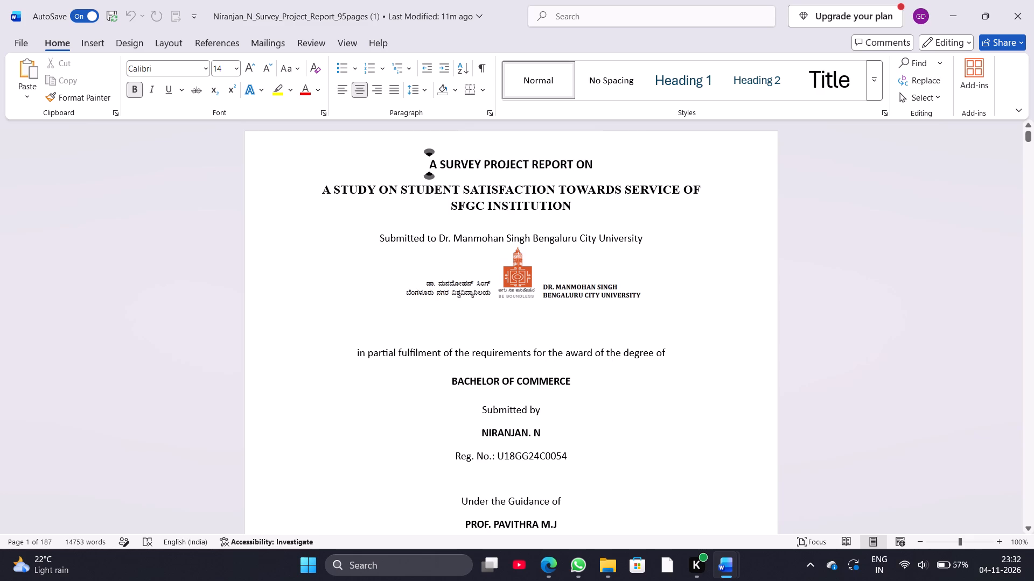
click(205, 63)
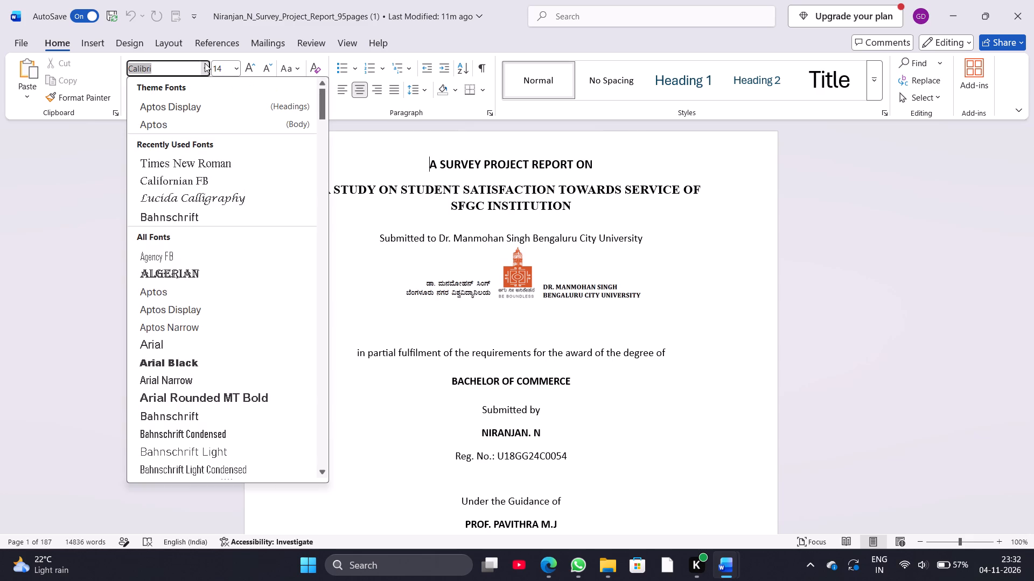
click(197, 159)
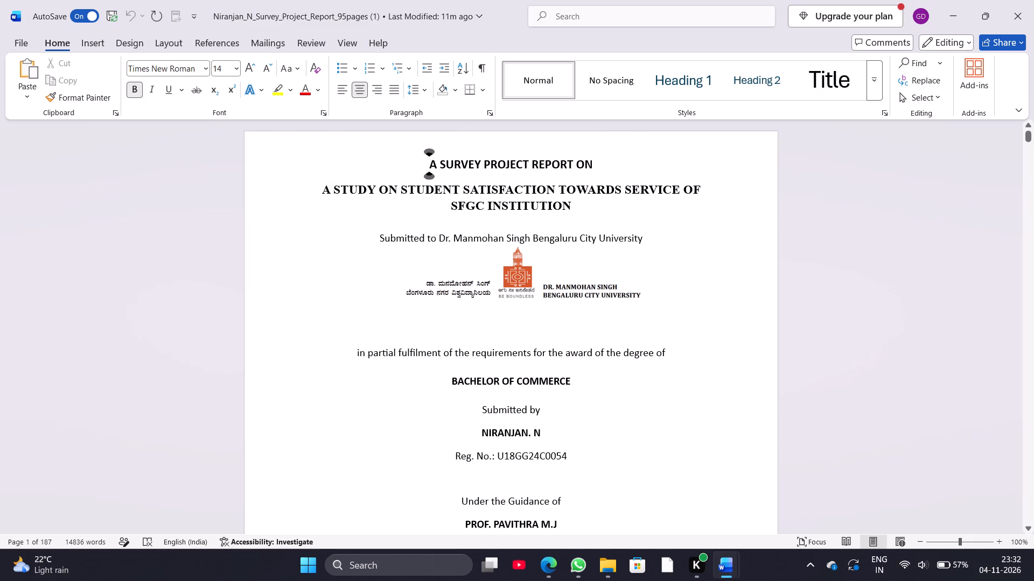
Set the font of all front matter, from the title page through the chapter contents table, to Times New Roman.
drag(426, 165, 540, 169)
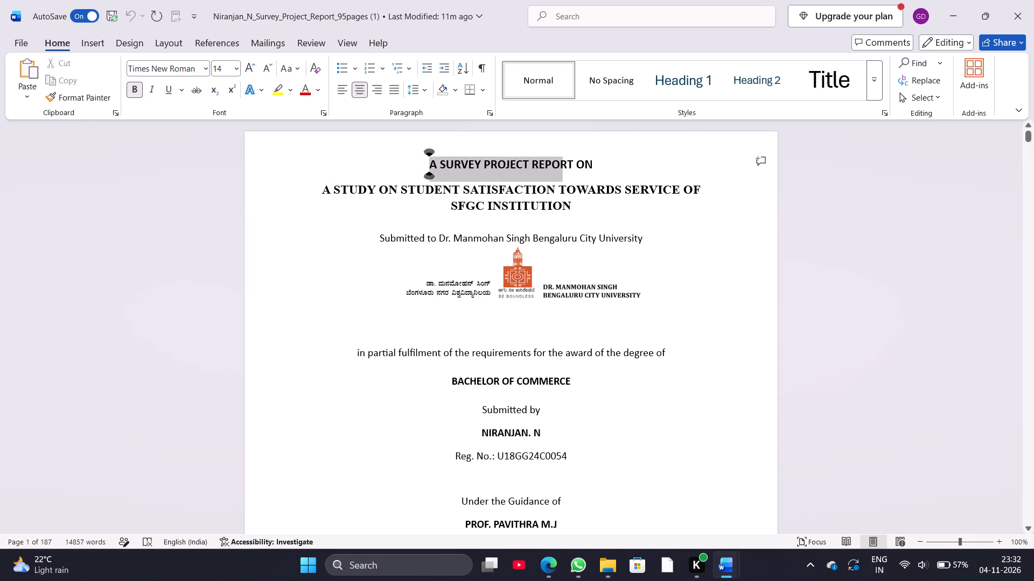
drag(540, 169, 538, 165)
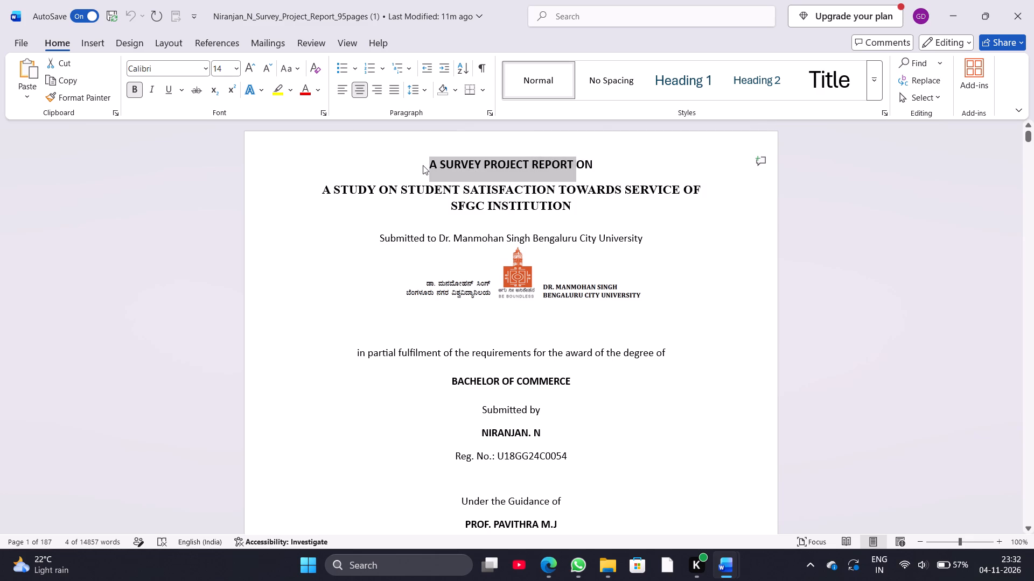
click(423, 165)
drag(423, 160, 544, 455)
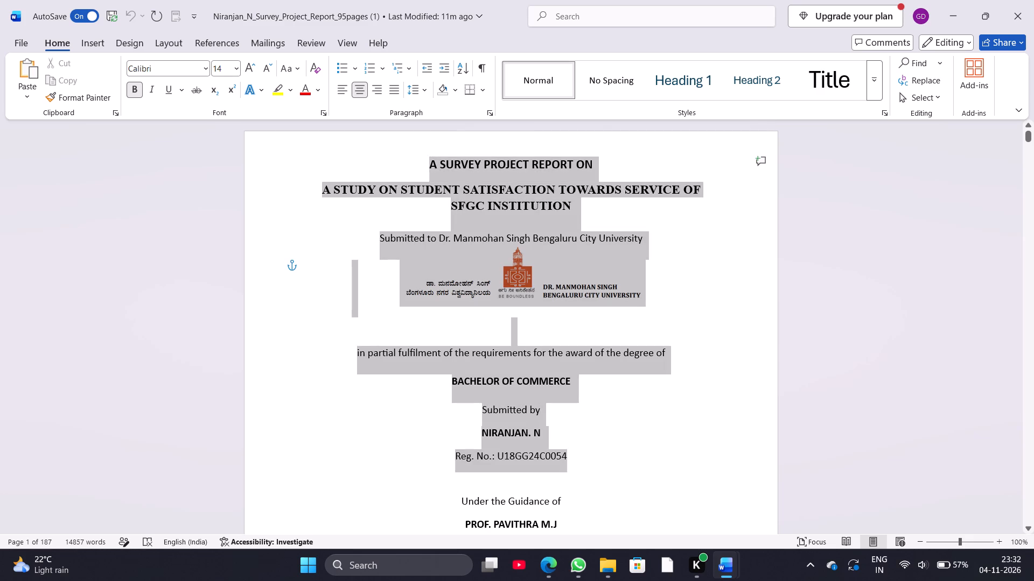
drag(544, 455, 560, 580)
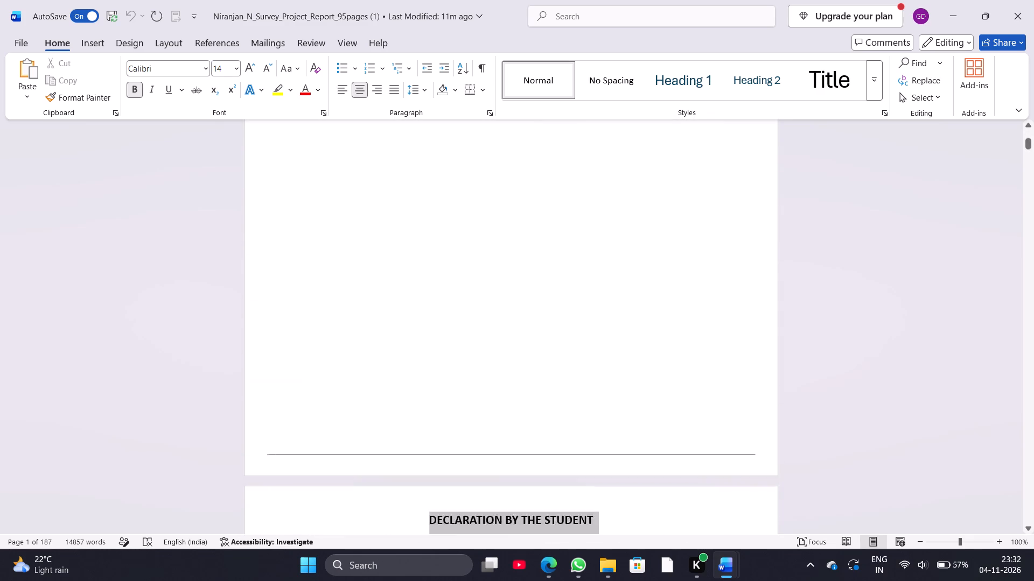
drag(560, 580, 544, 530)
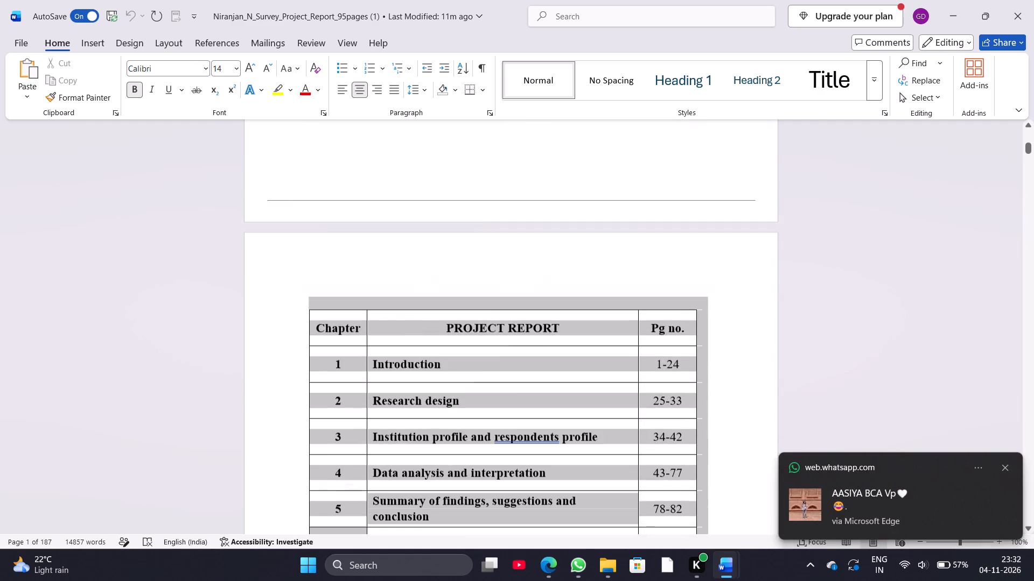
drag(544, 530, 553, 254)
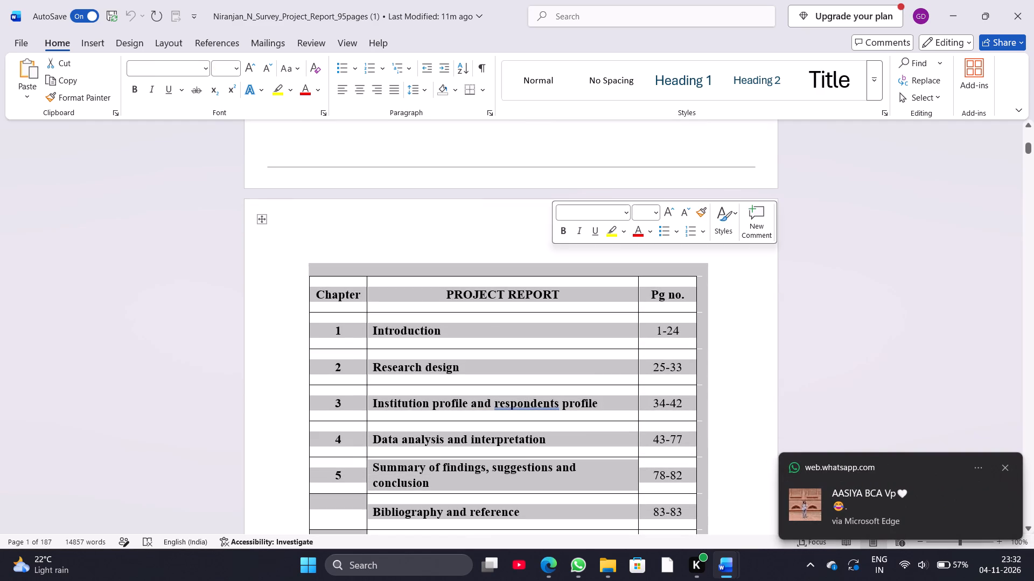
click(202, 68)
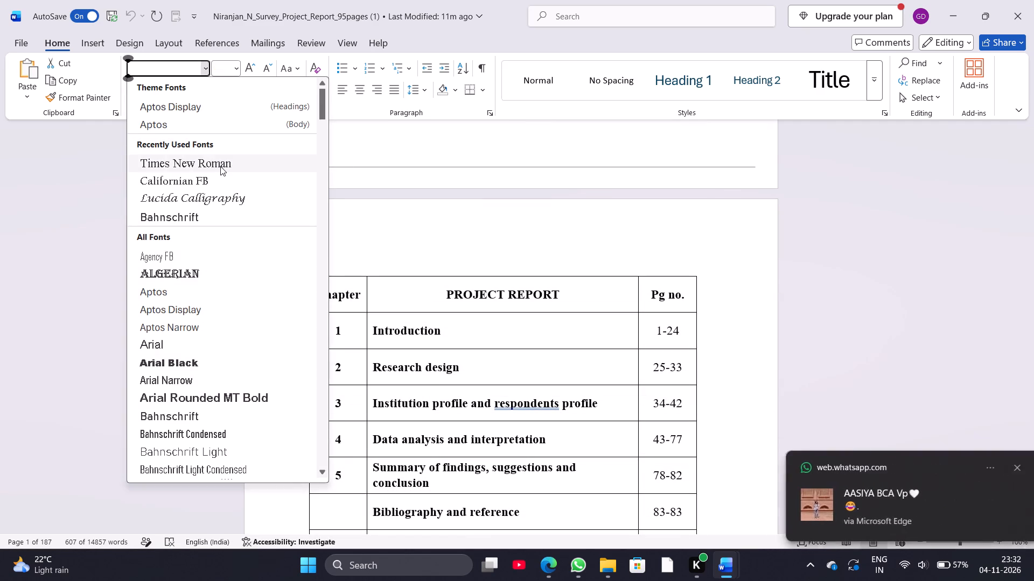
click(220, 166)
click(497, 323)
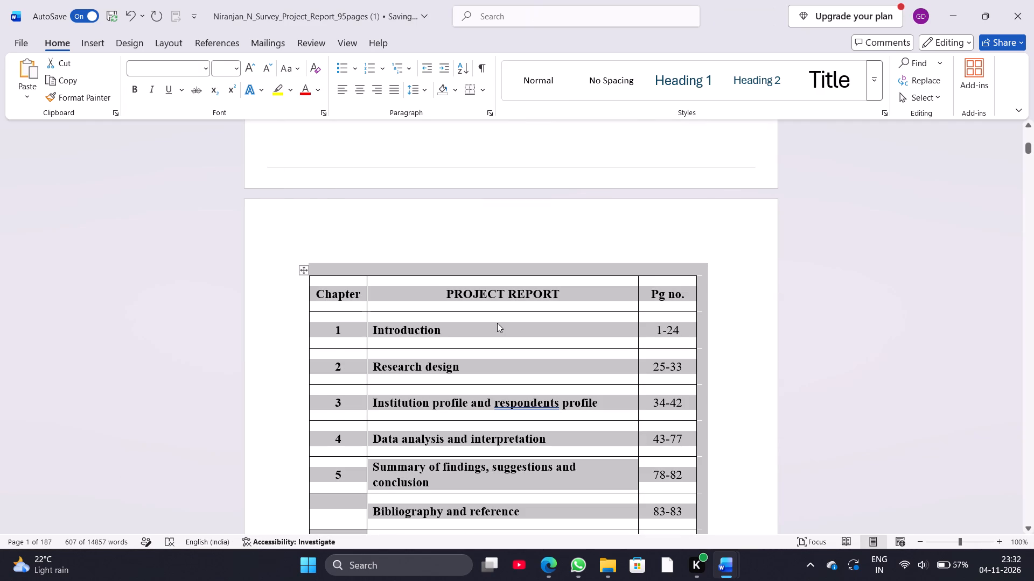
Check the formatting of the title page and the student and guide details page.
scroll(497, 323, up, 18)
scroll(497, 323, up, 11)
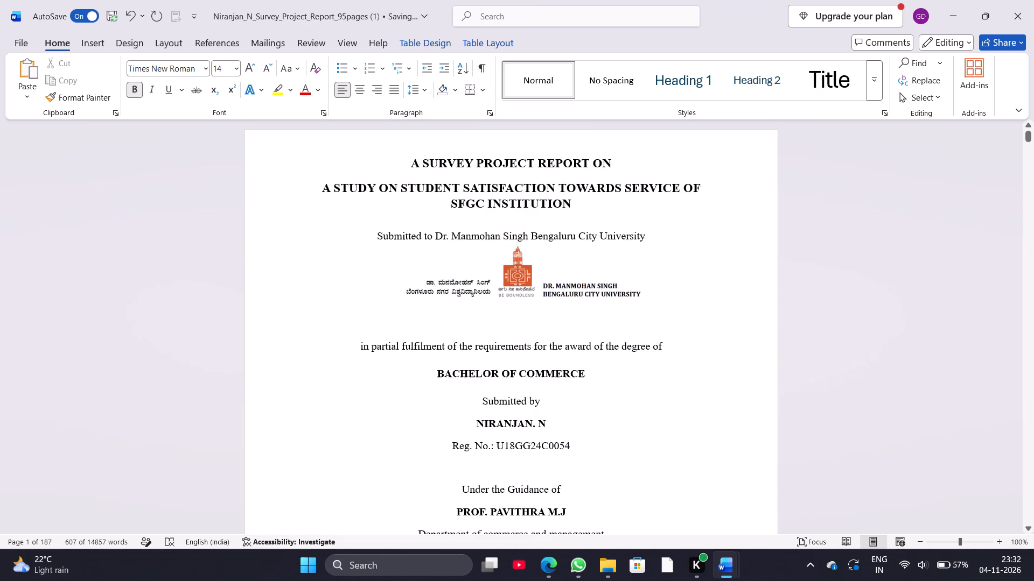
scroll(497, 323, down, 5)
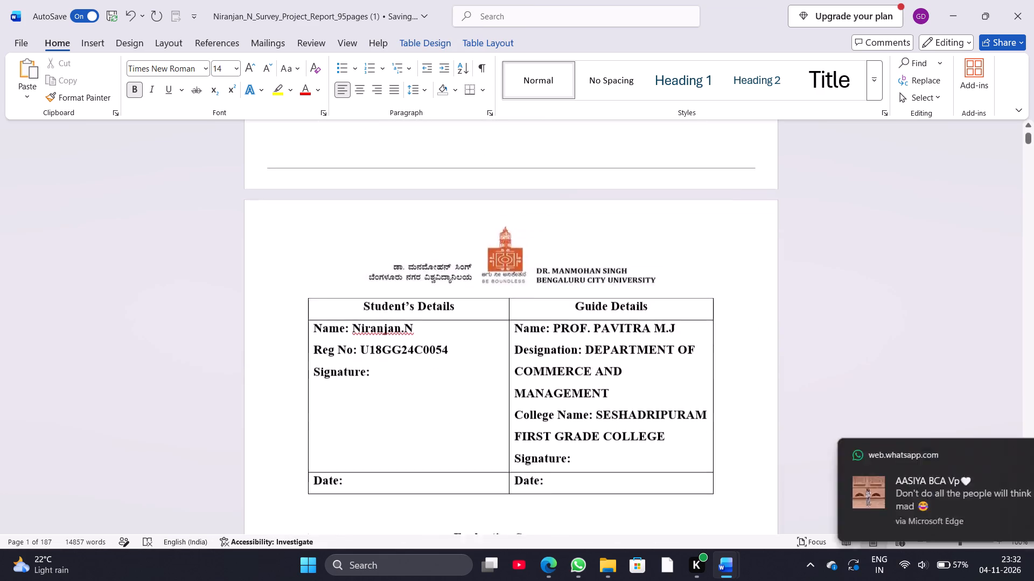
scroll(497, 323, down, 1)
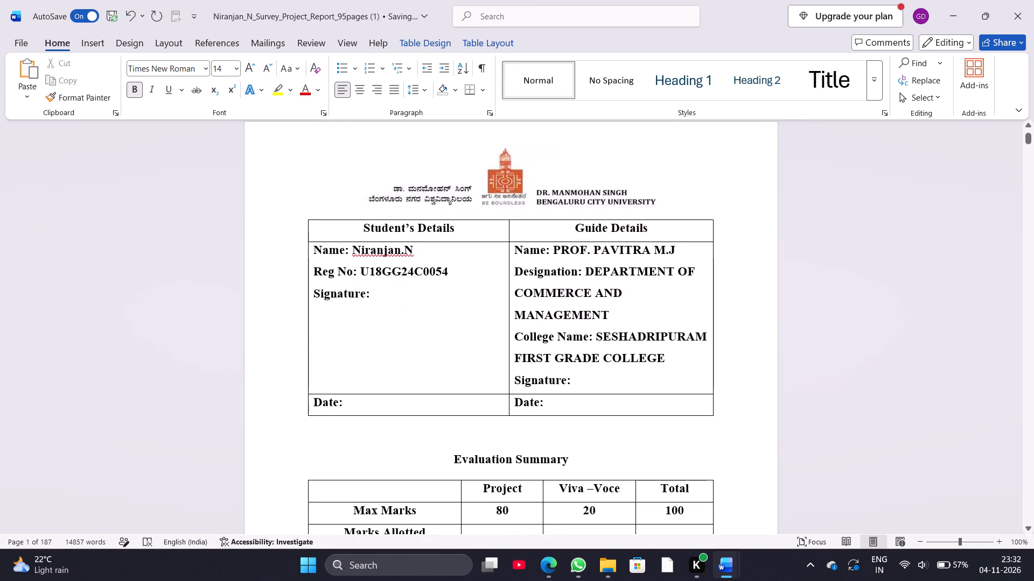
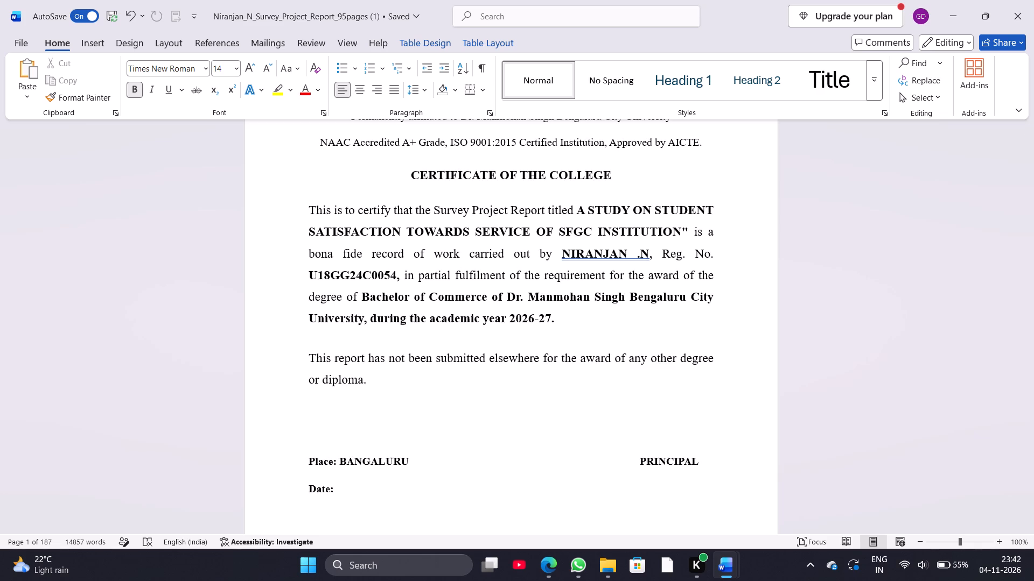
Correct the student's name in the college certificate paragraph so the period directly follows the first name, with a space before the initial.
click(637, 256)
click(640, 256)
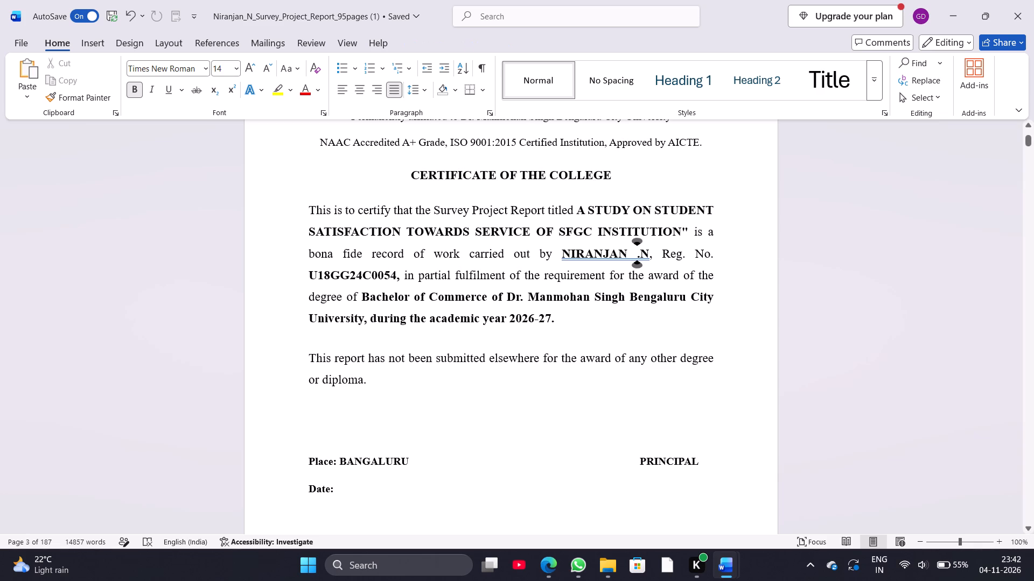
key(BackSpace)
key(BackSpace)
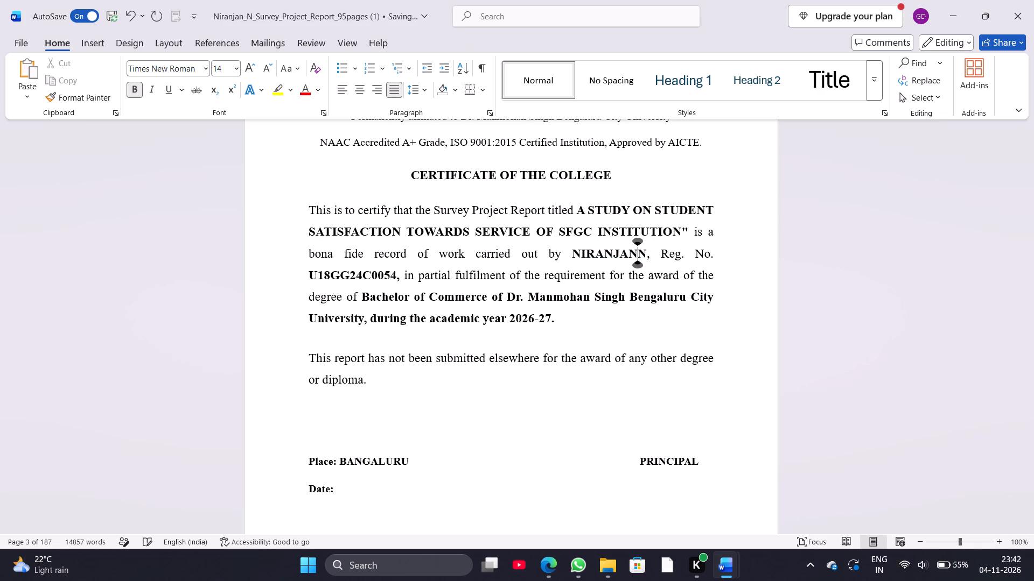
text(.)
key(space)
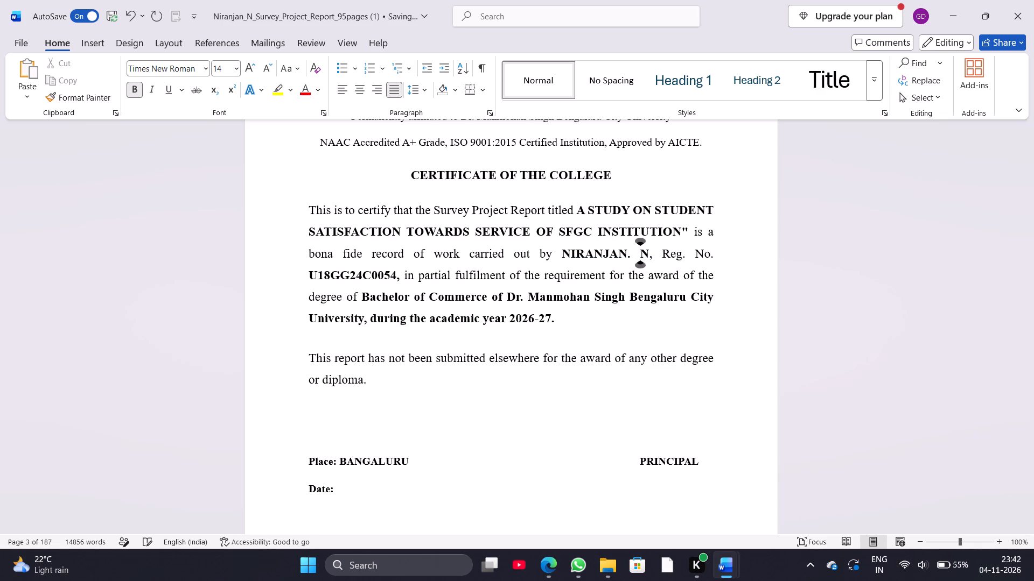
Check the layout and wording of the college certificate, guide certificate, student declaration and acknowledgement pages.
scroll(644, 251, down, 1)
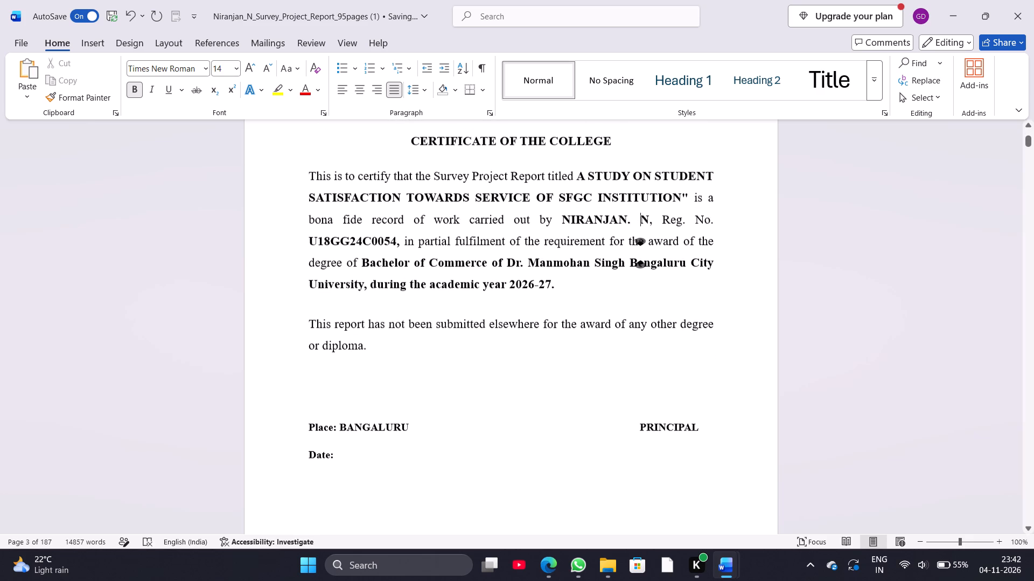
scroll(644, 251, down, 3)
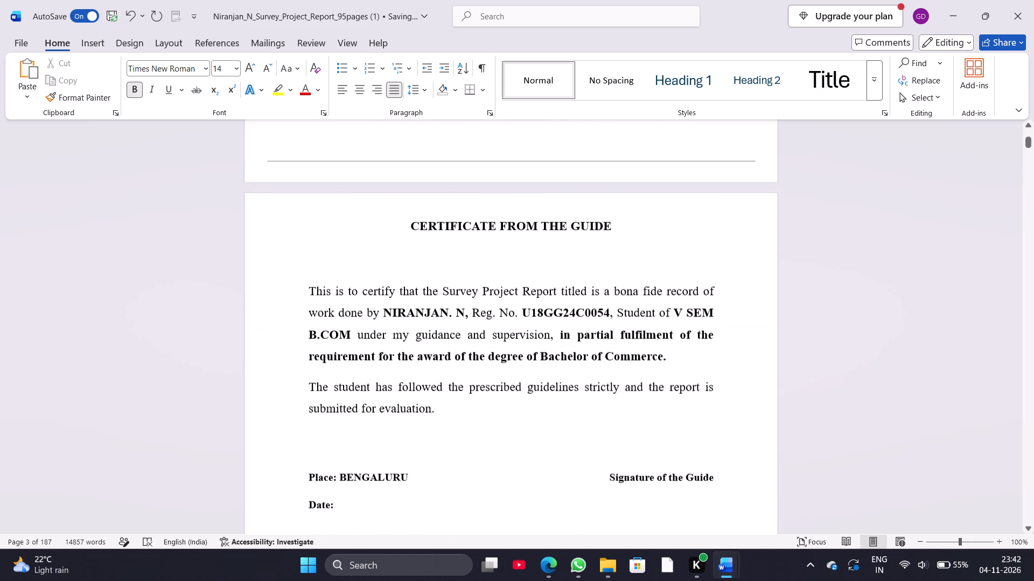
scroll(644, 251, down, 2)
scroll(644, 251, up, 2)
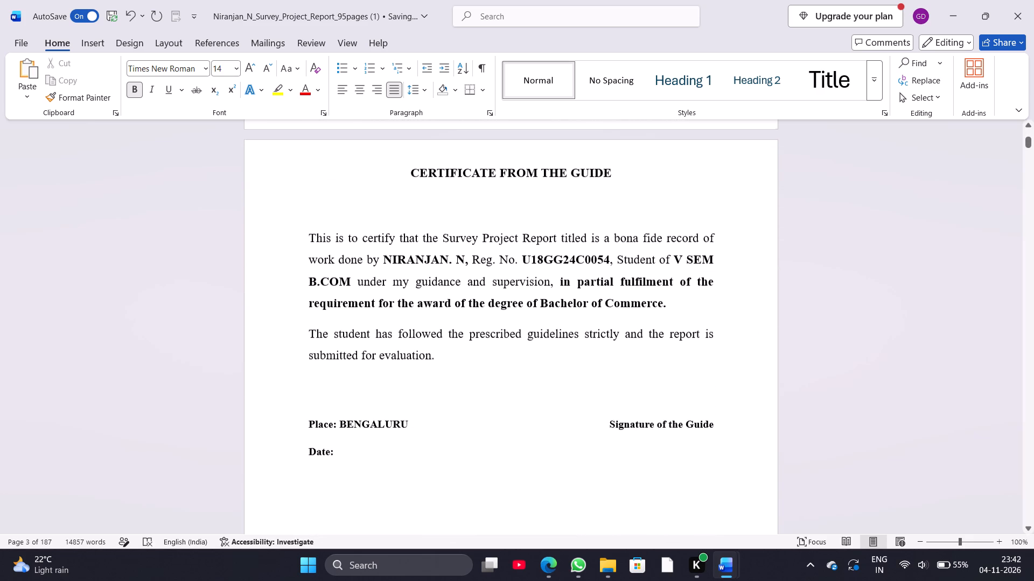
scroll(644, 251, up, 3)
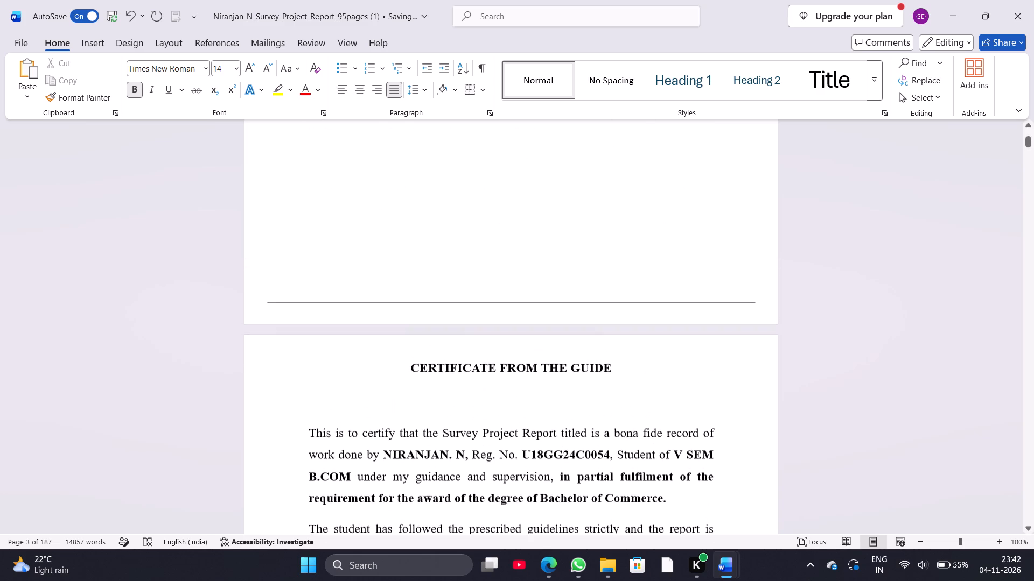
scroll(640, 252, down, 1)
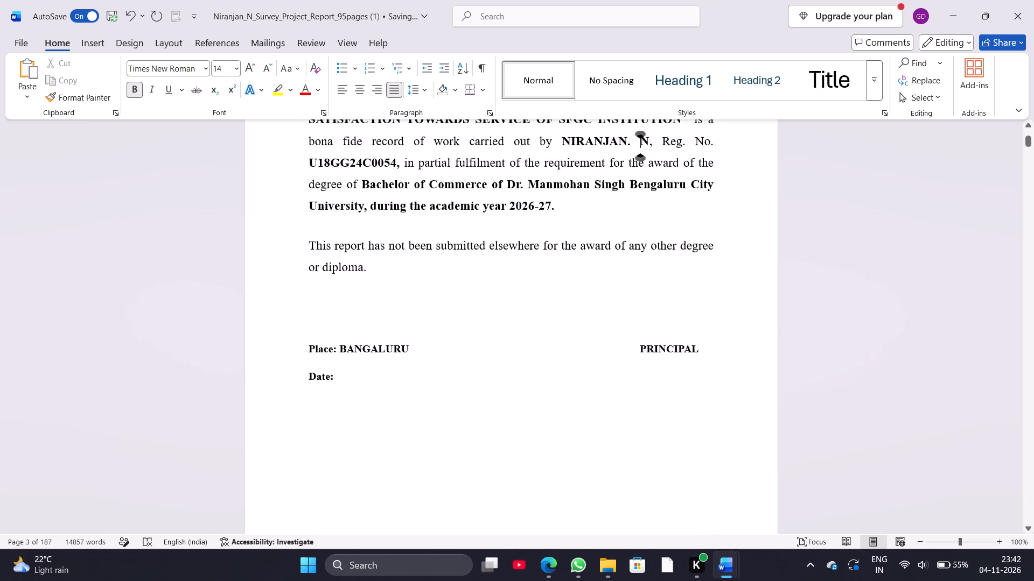
scroll(640, 252, down, 2)
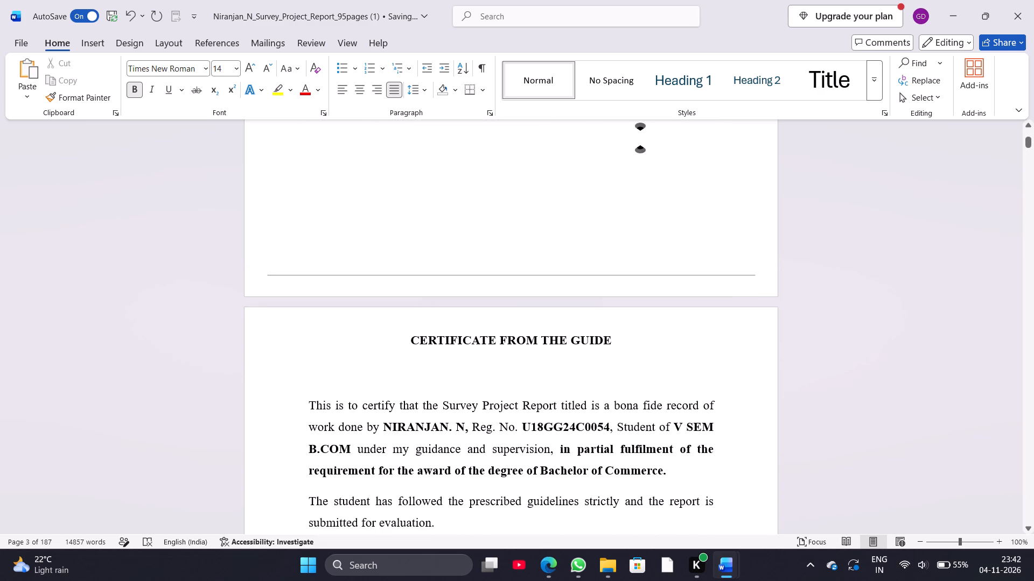
scroll(640, 252, down, 5)
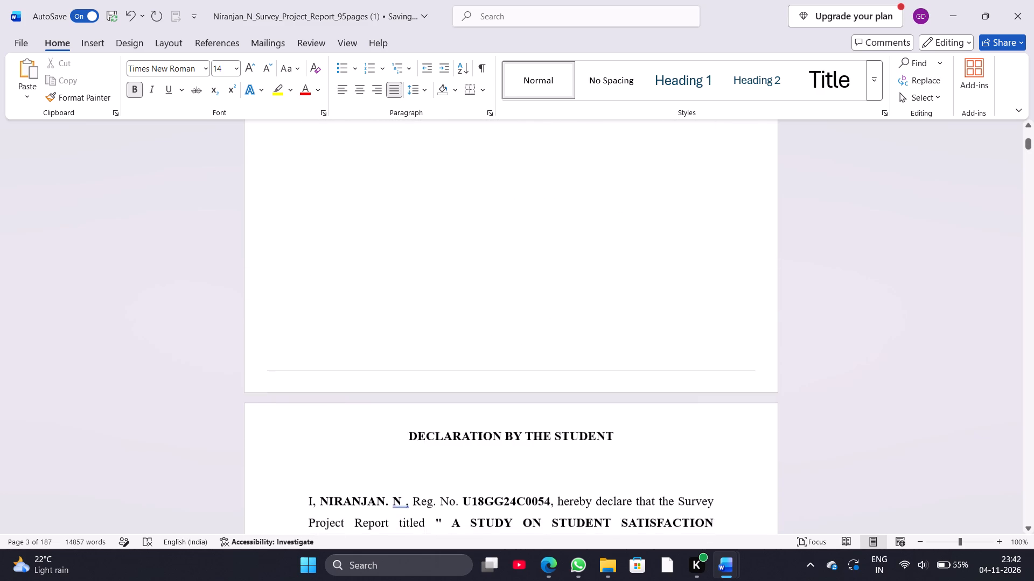
scroll(640, 252, down, 7)
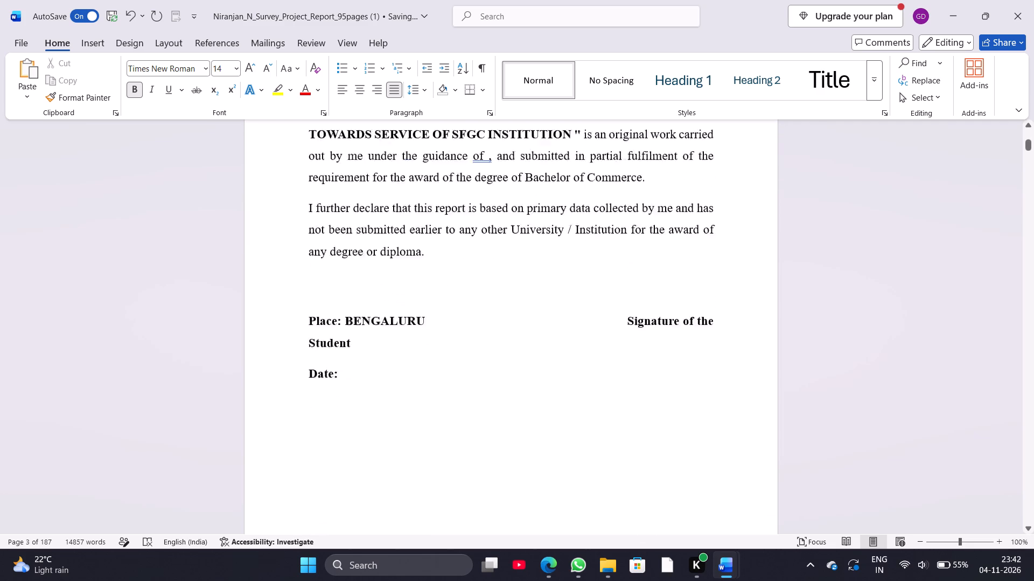
scroll(640, 252, down, 7)
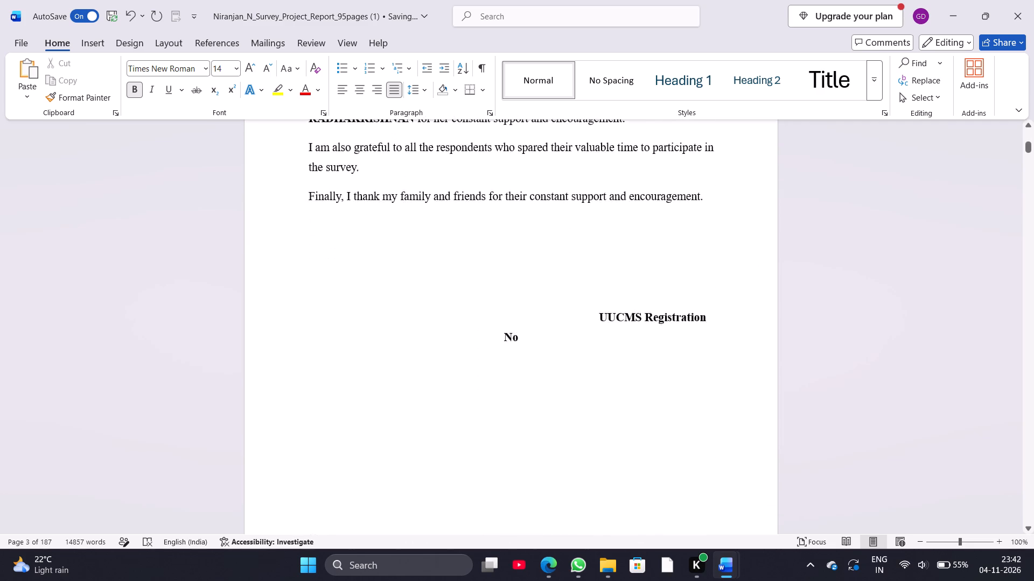
Remove extra spacing before "UUCMS Registration No" at the end of the acknowledgement so the label fits on one line.
scroll(640, 252, down, 1)
scroll(640, 252, up, 2)
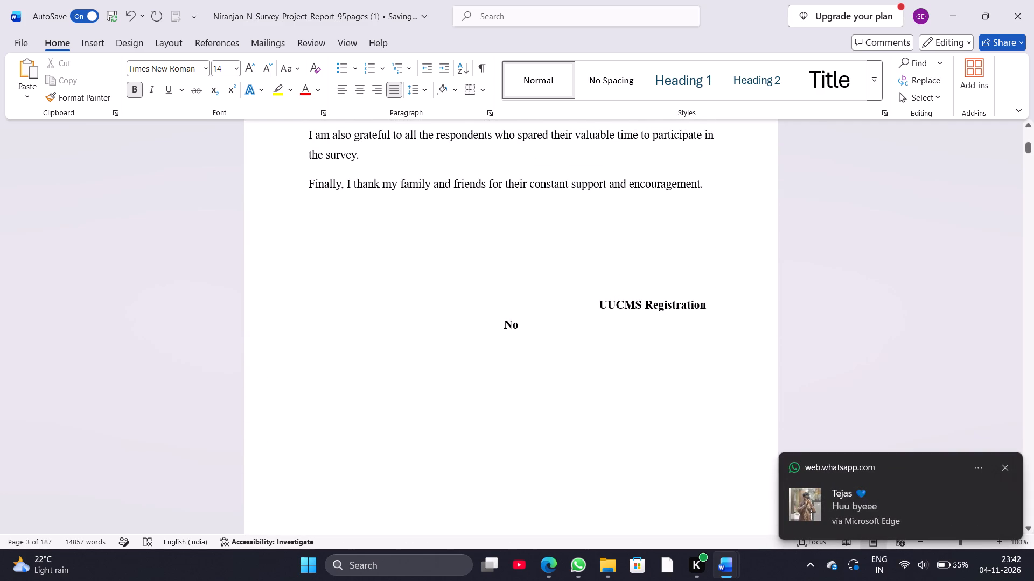
click(598, 306)
key(BackSpace)
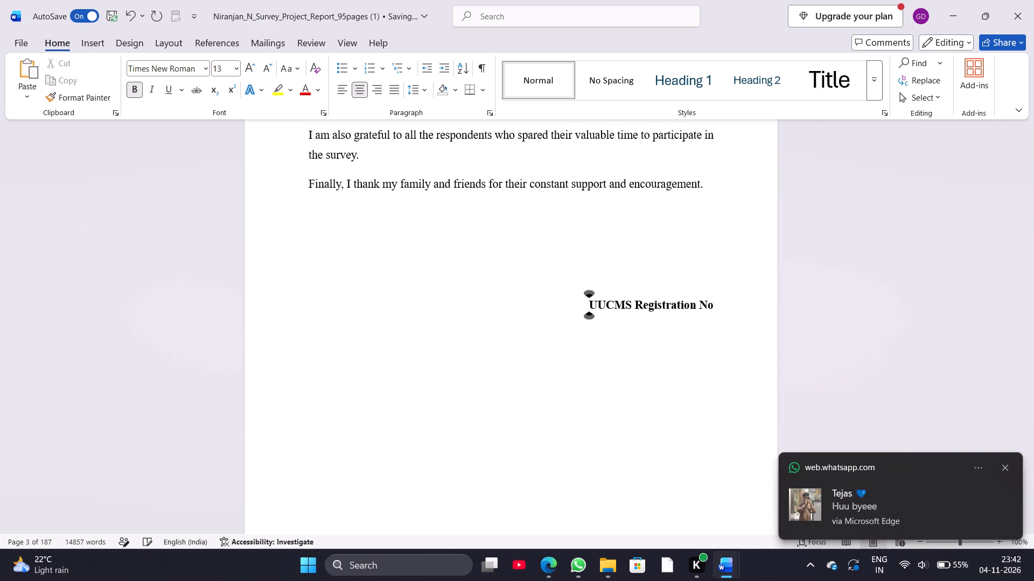
scroll(598, 306, down, 1)
key(BackSpace)
Examine the chapter contents tables and the blank pages after the acknowledgement for leftover or duplicate content.
scroll(598, 306, down, 1)
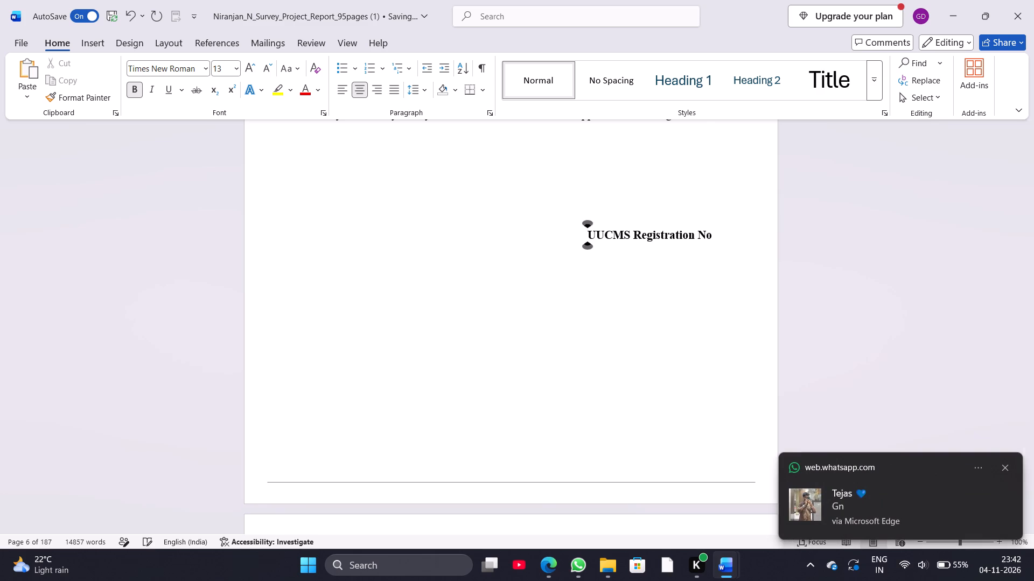
scroll(598, 306, down, 3)
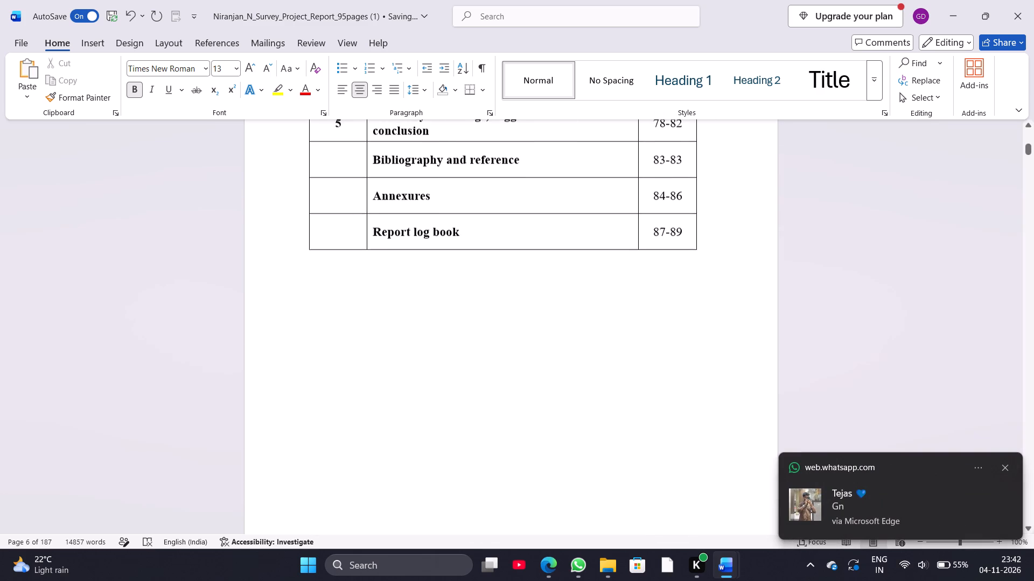
scroll(598, 306, down, 8)
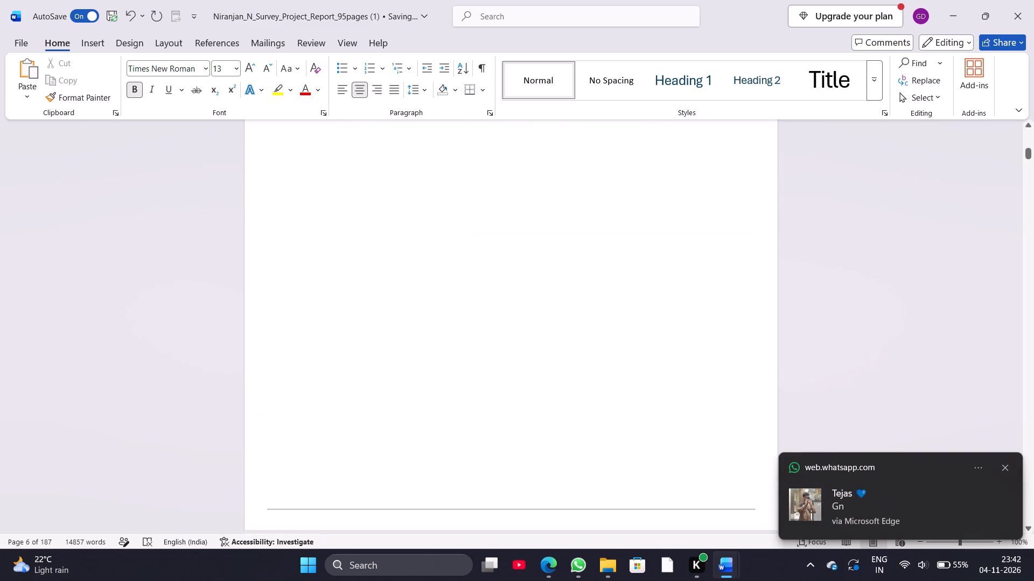
scroll(598, 306, down, 5)
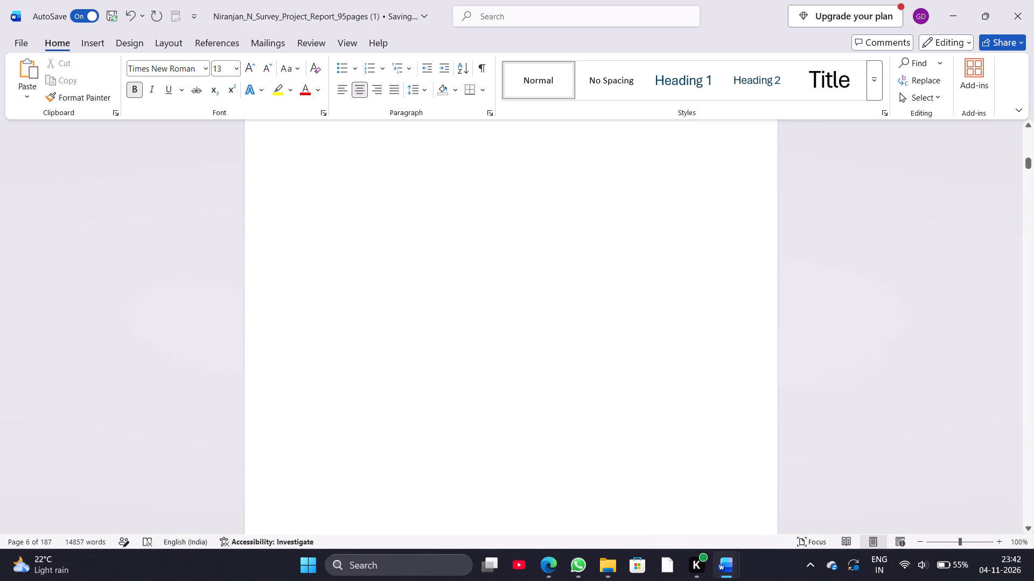
scroll(598, 306, down, 6)
scroll(598, 306, up, 6)
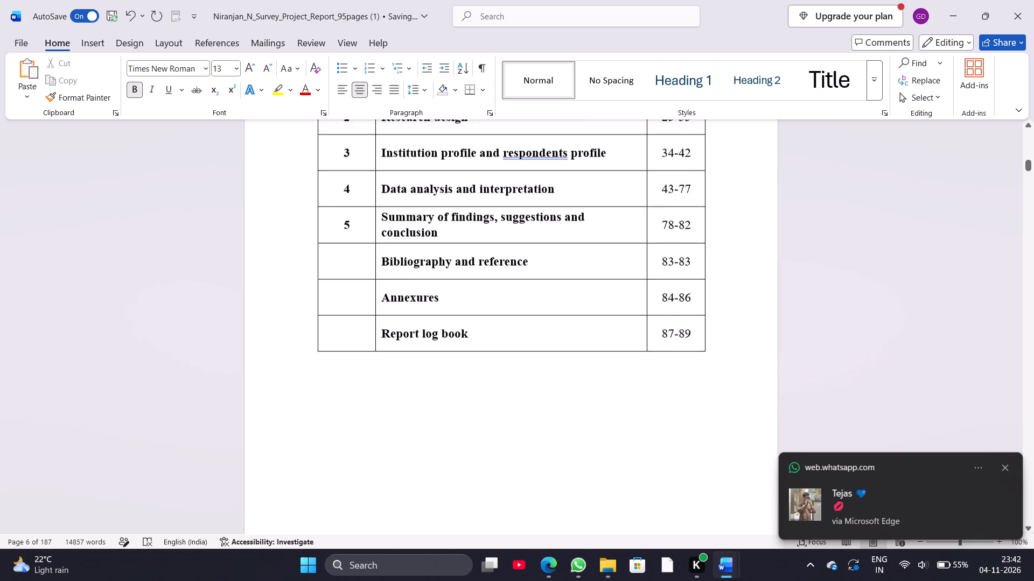
scroll(598, 306, up, 5)
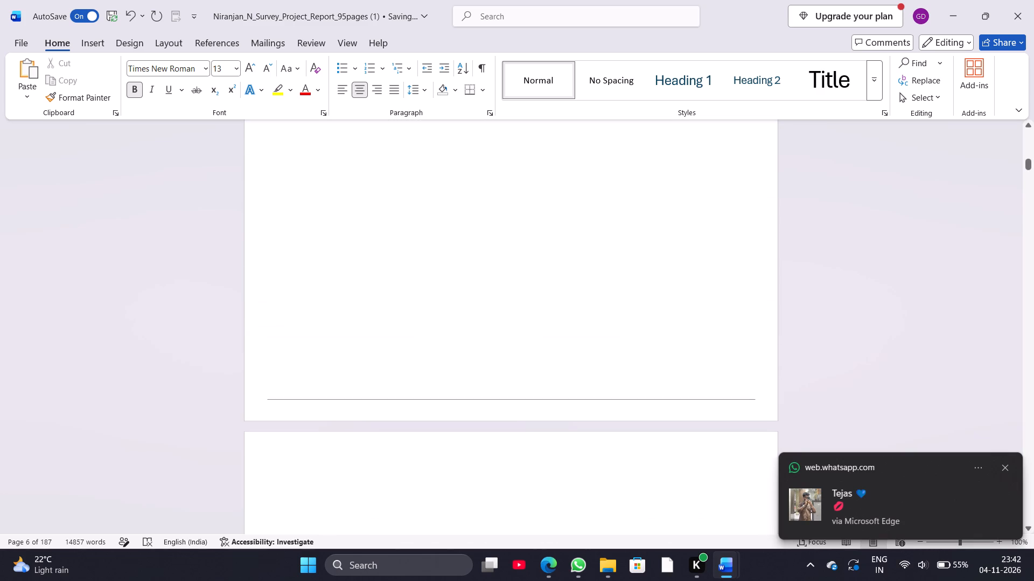
scroll(598, 306, up, 1)
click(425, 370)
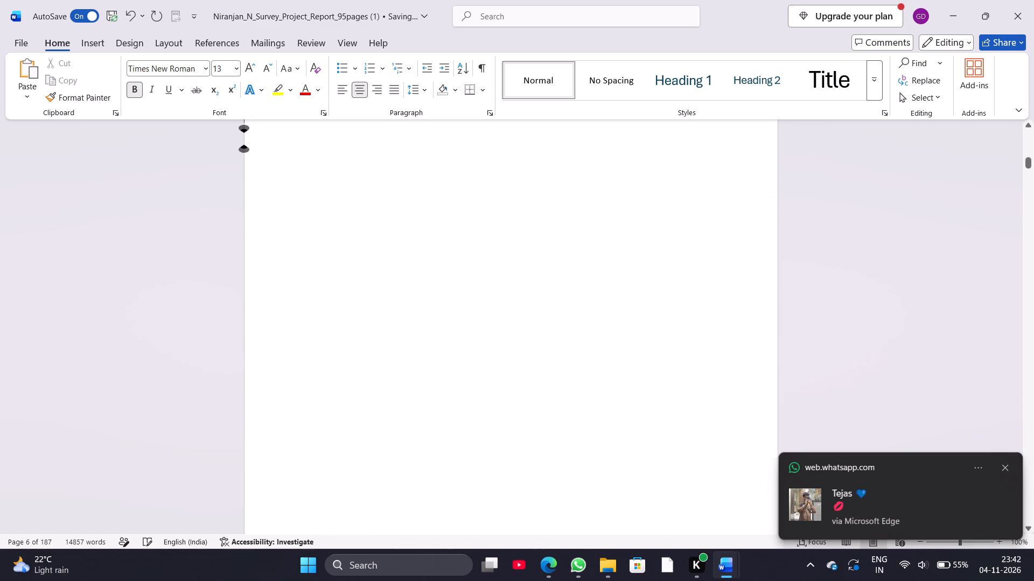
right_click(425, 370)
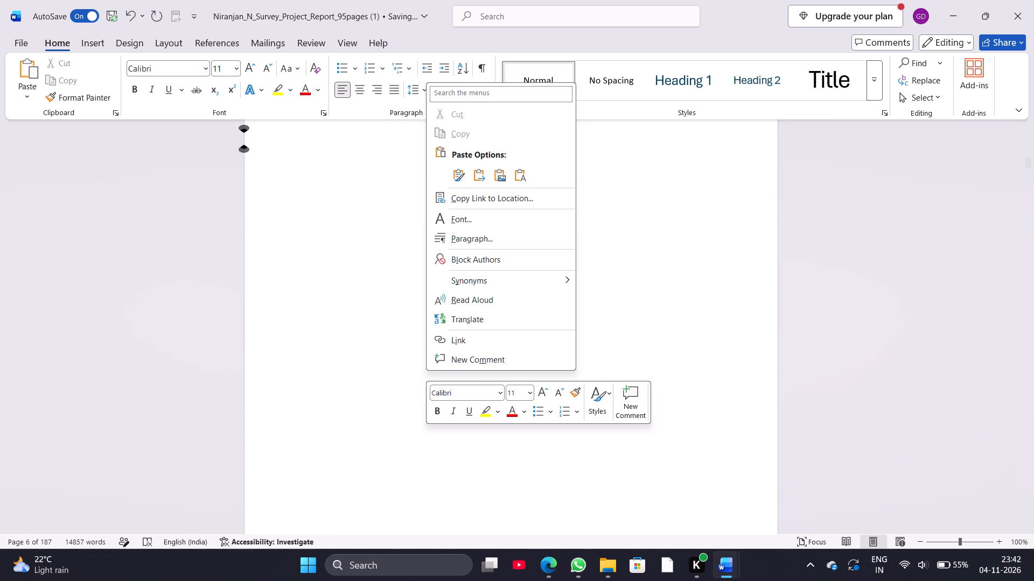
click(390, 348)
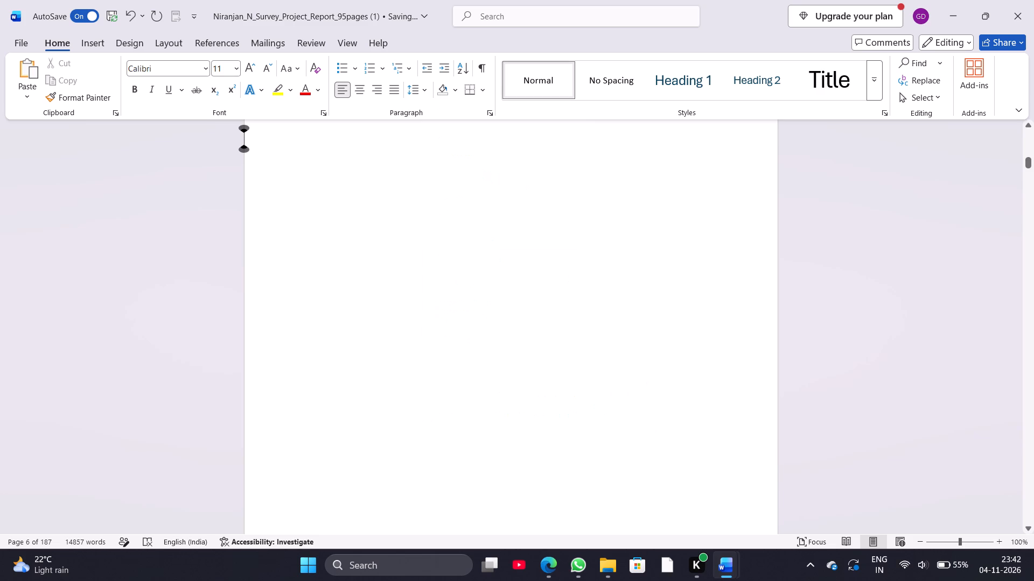
Open the border options for the bottom line of the blank page before the second chapter contents table.
scroll(390, 348, up, 9)
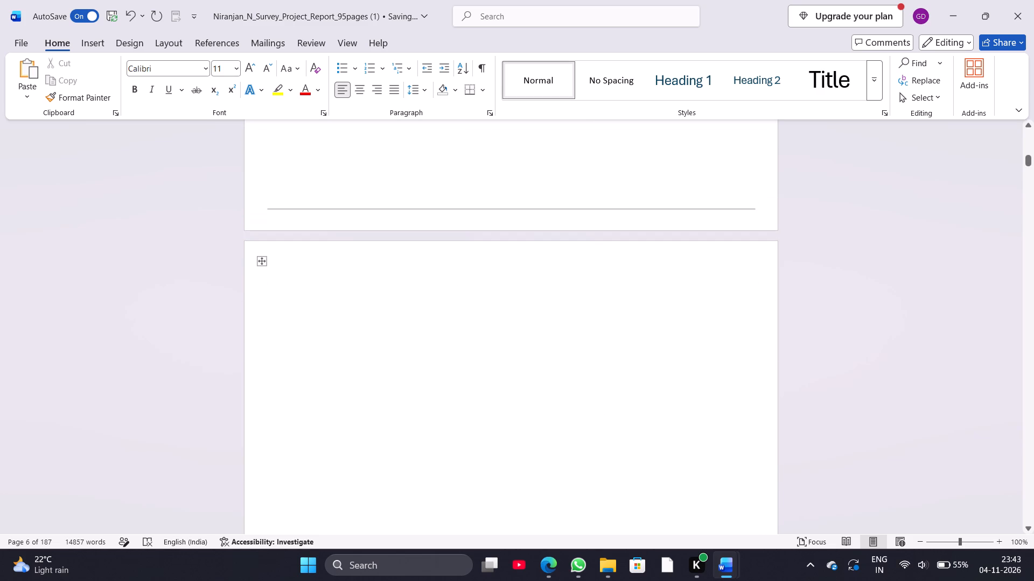
scroll(390, 348, up, 2)
scroll(390, 348, down, 3)
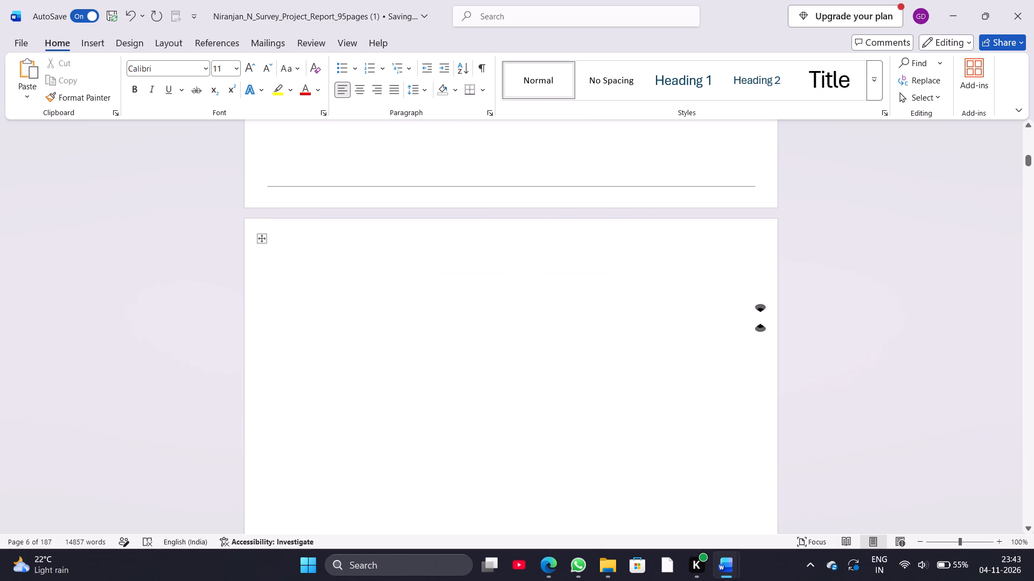
scroll(390, 348, down, 5)
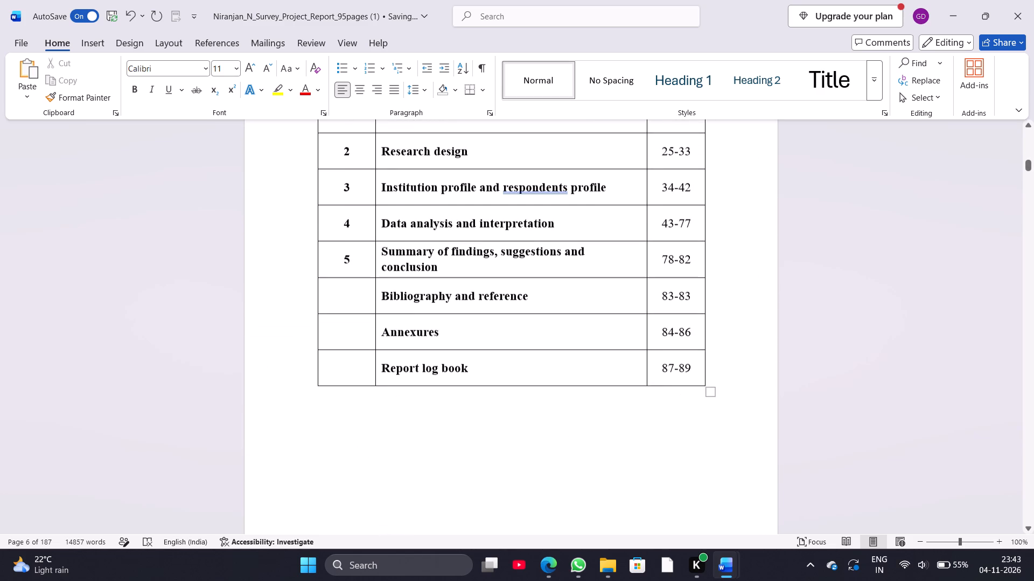
scroll(390, 348, up, 5)
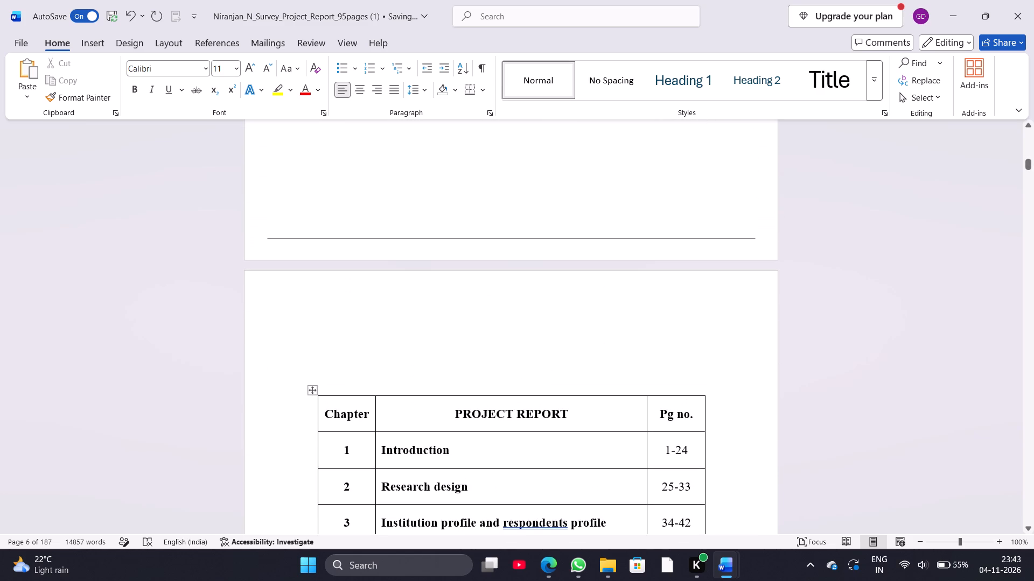
click(411, 236)
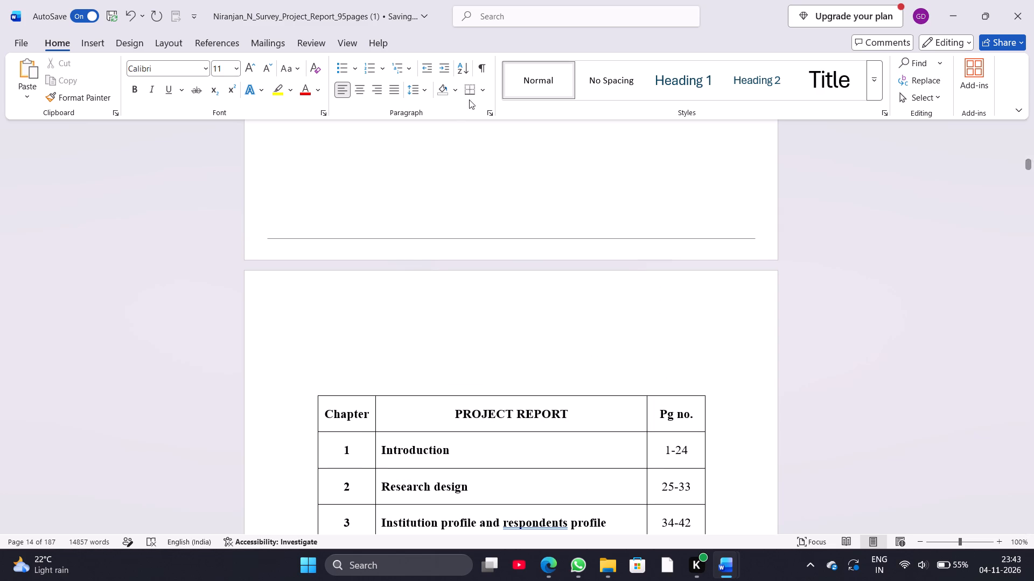
click(472, 84)
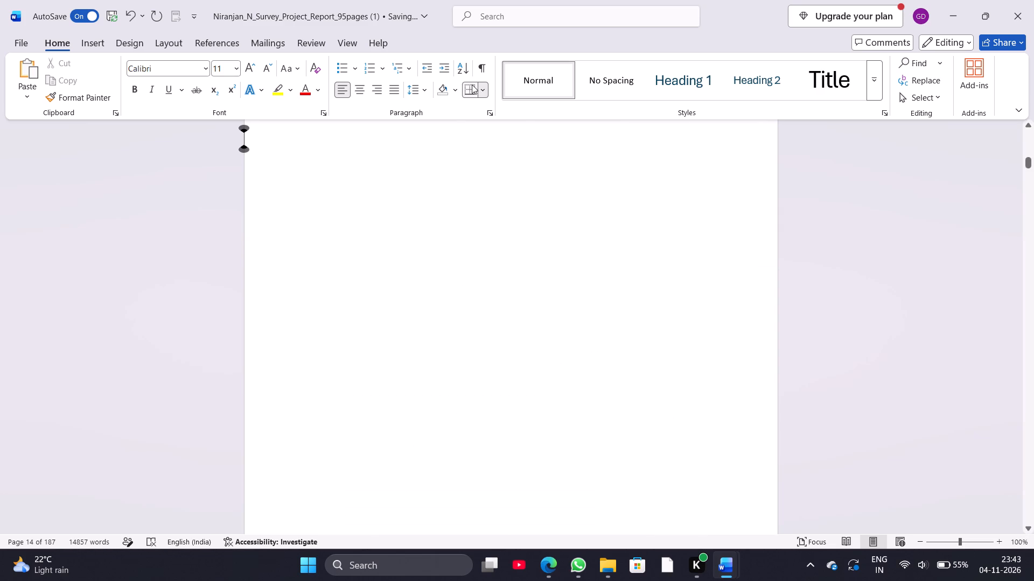
click(482, 86)
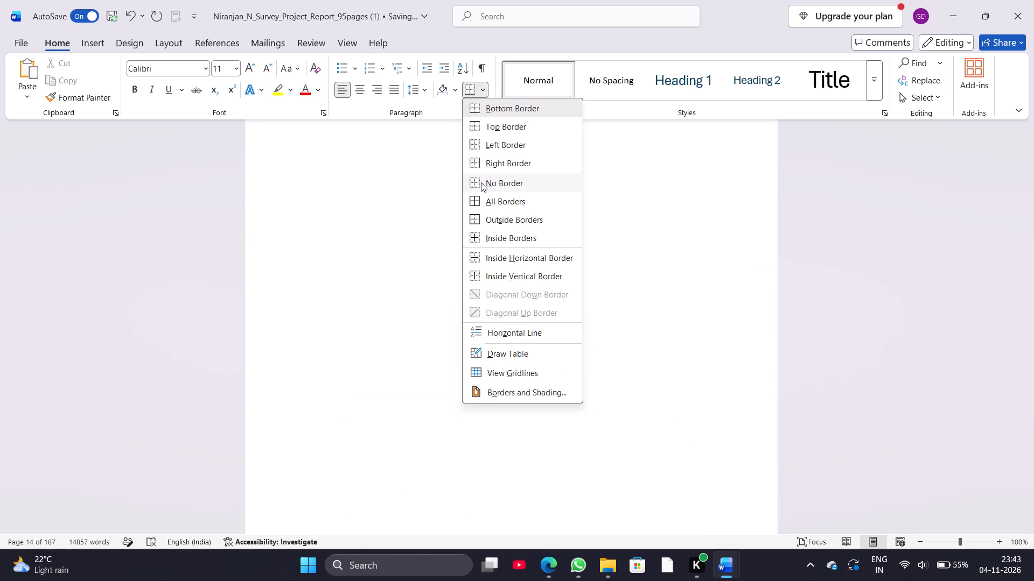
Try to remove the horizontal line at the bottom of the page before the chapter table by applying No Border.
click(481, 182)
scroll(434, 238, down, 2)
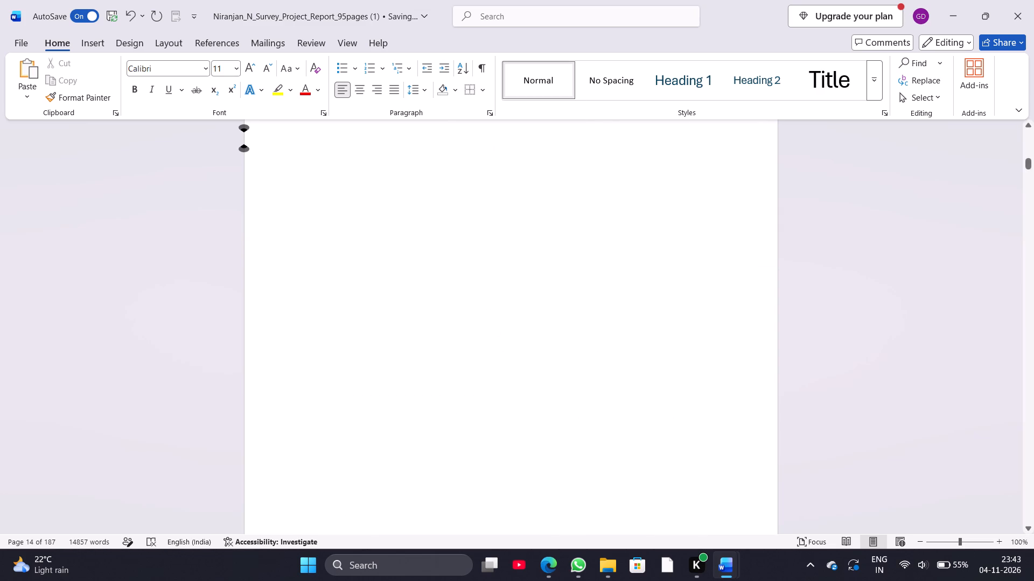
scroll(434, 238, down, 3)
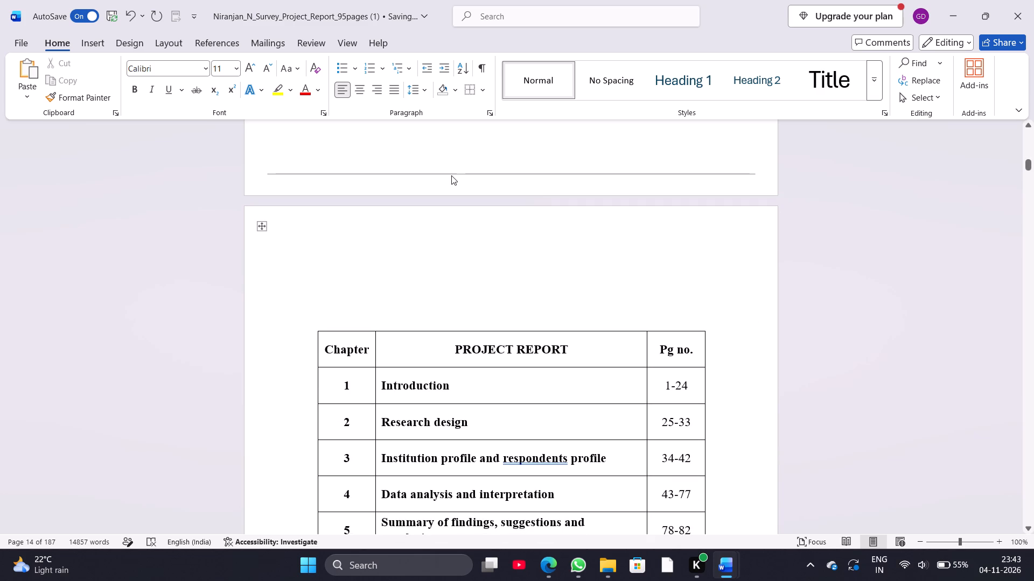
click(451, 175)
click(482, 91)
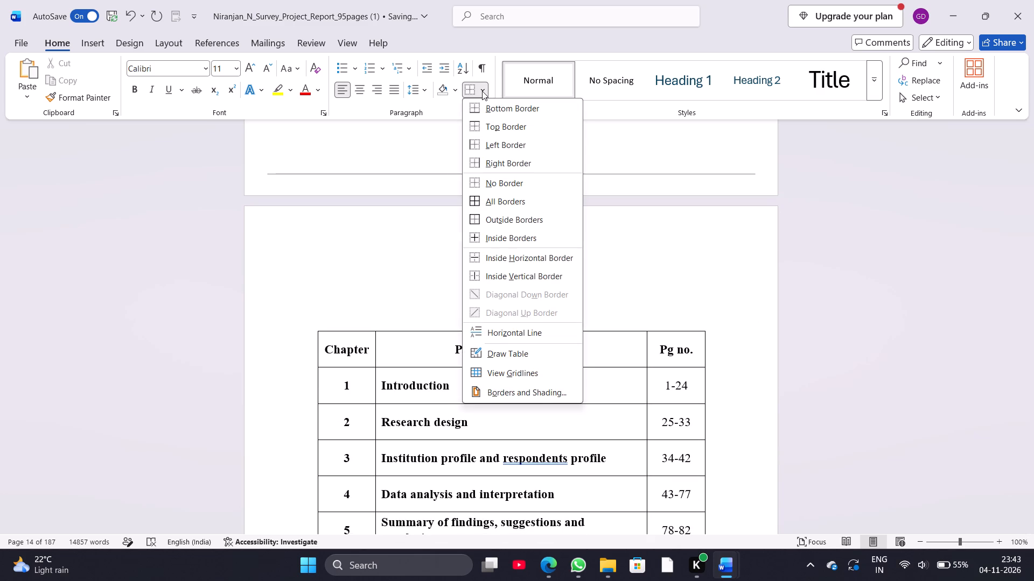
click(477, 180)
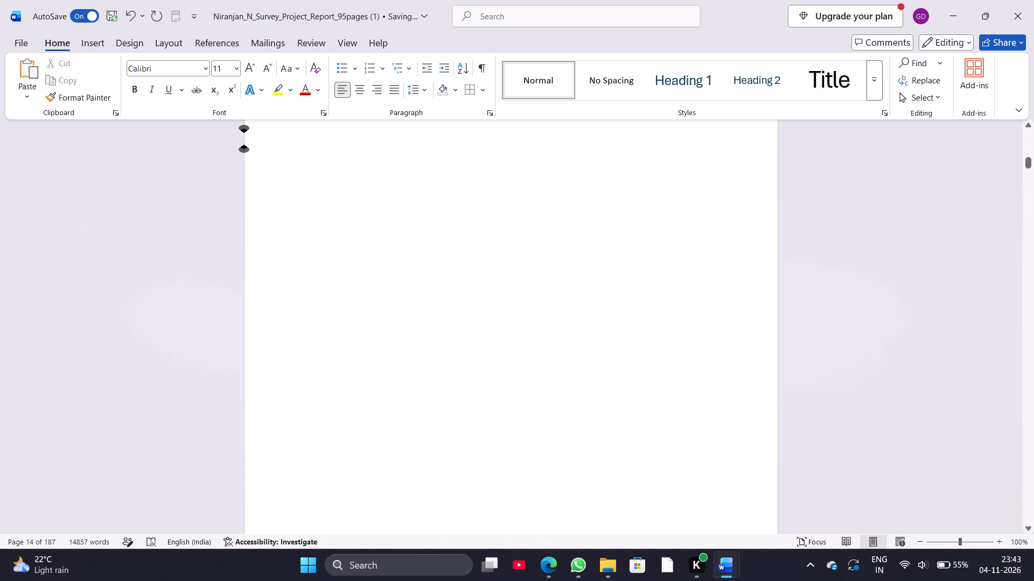
Open the Section 1 footer containing the horizontal line for editing and bring up the paragraph formatting options.
scroll(444, 268, up, 9)
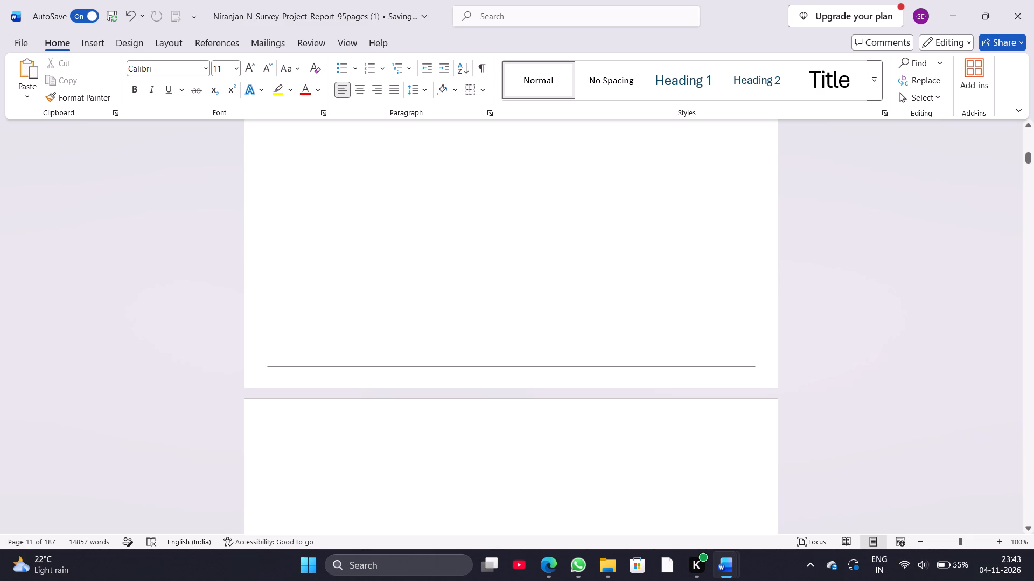
double_click(353, 368)
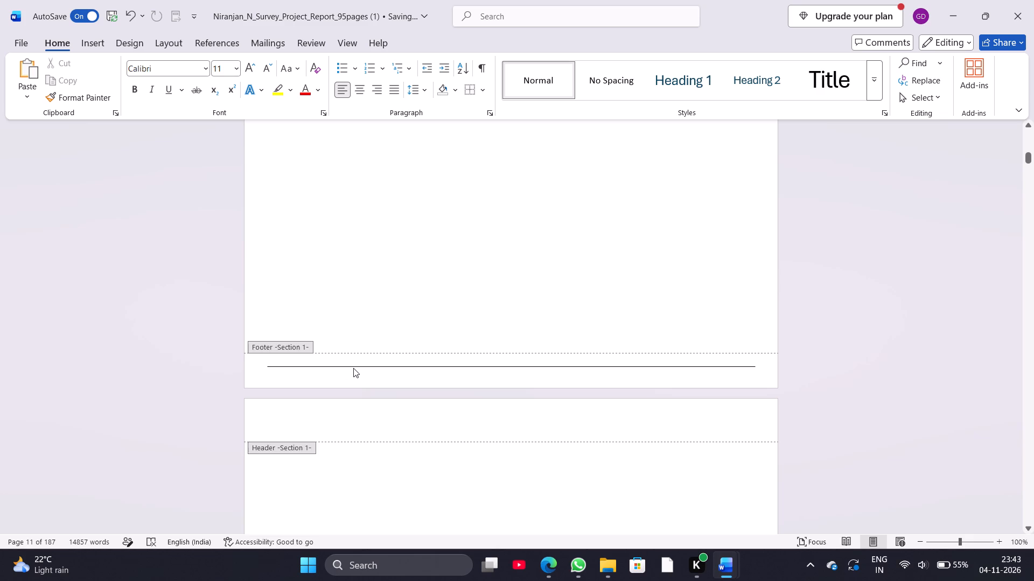
click(485, 91)
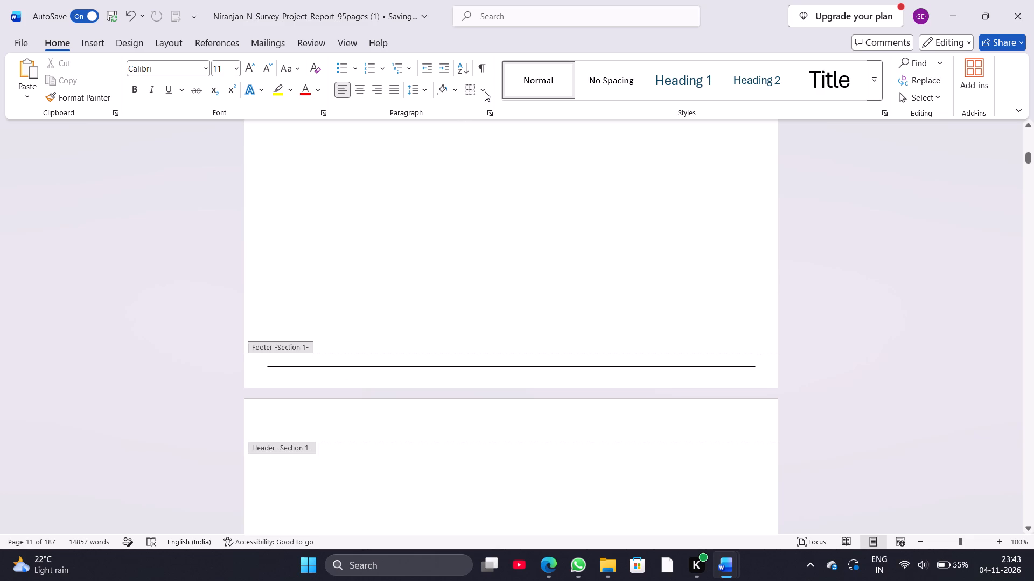
click(483, 91)
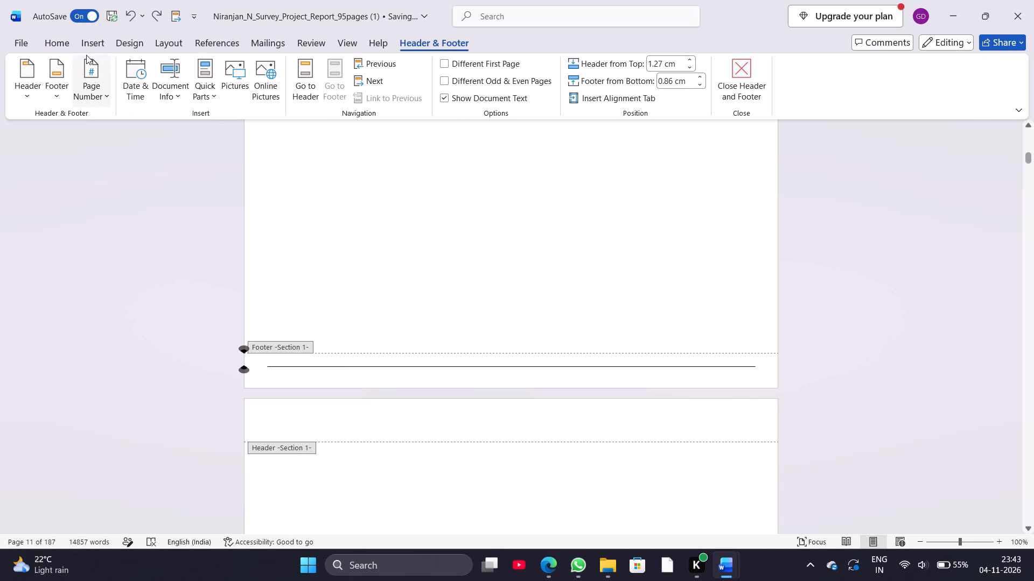
click(61, 49)
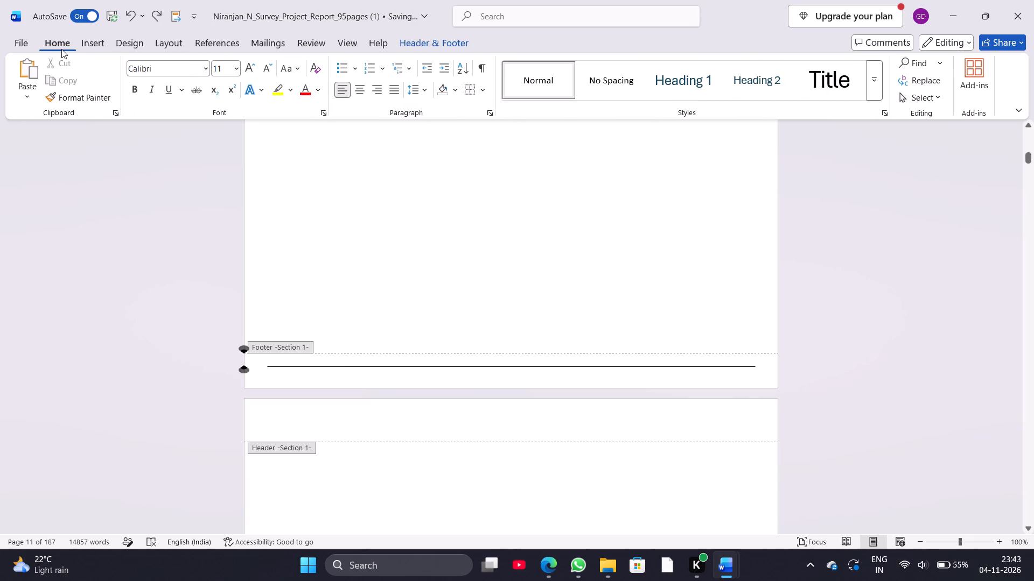
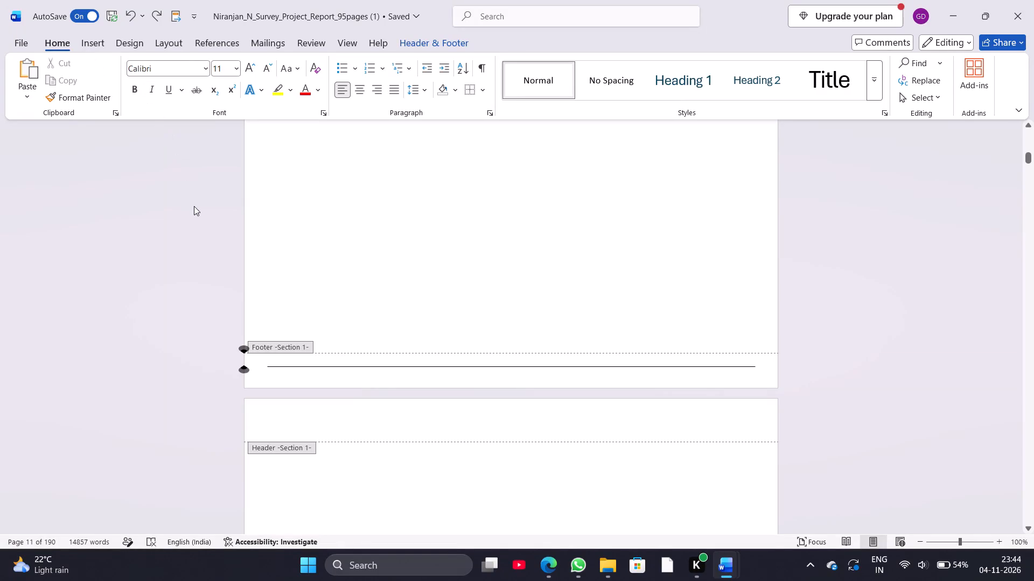
Delete the horizontal line from the Section 1 footer and return to editing the document body.
double_click(299, 366)
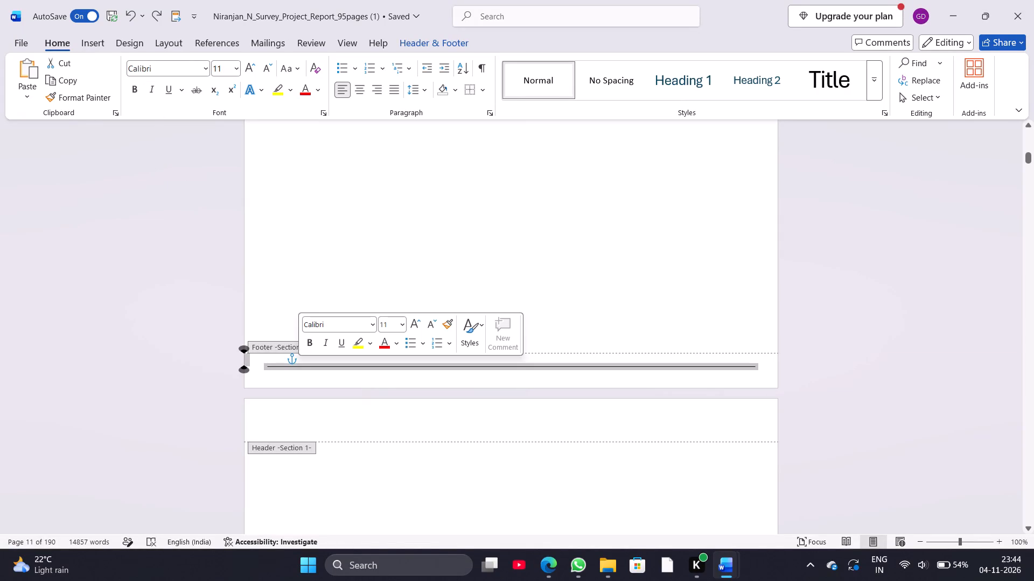
key(Delete)
scroll(299, 366, up, 2)
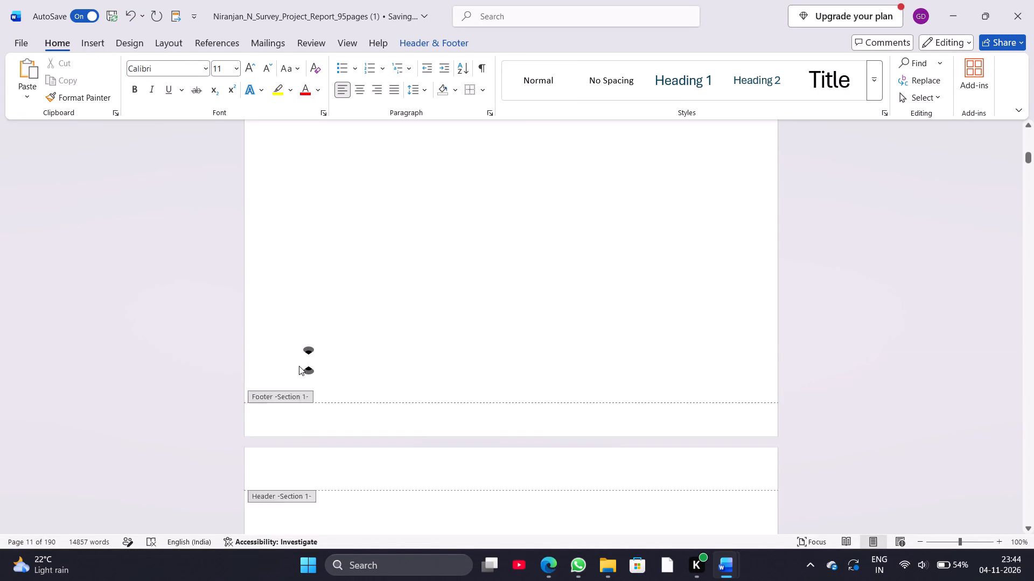
scroll(299, 366, up, 4)
double_click(360, 249)
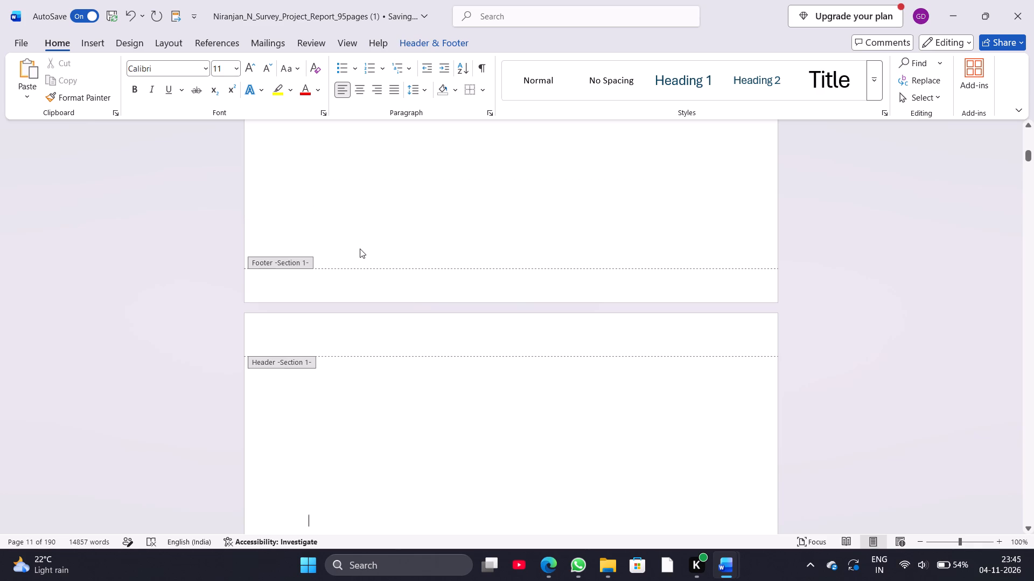
scroll(377, 341, down, 4)
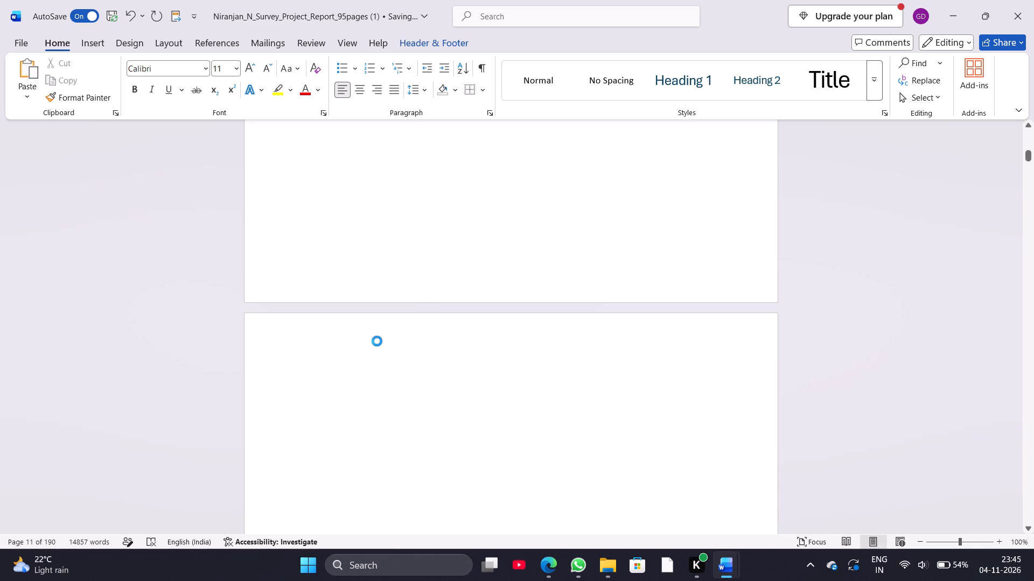
scroll(377, 341, down, 20)
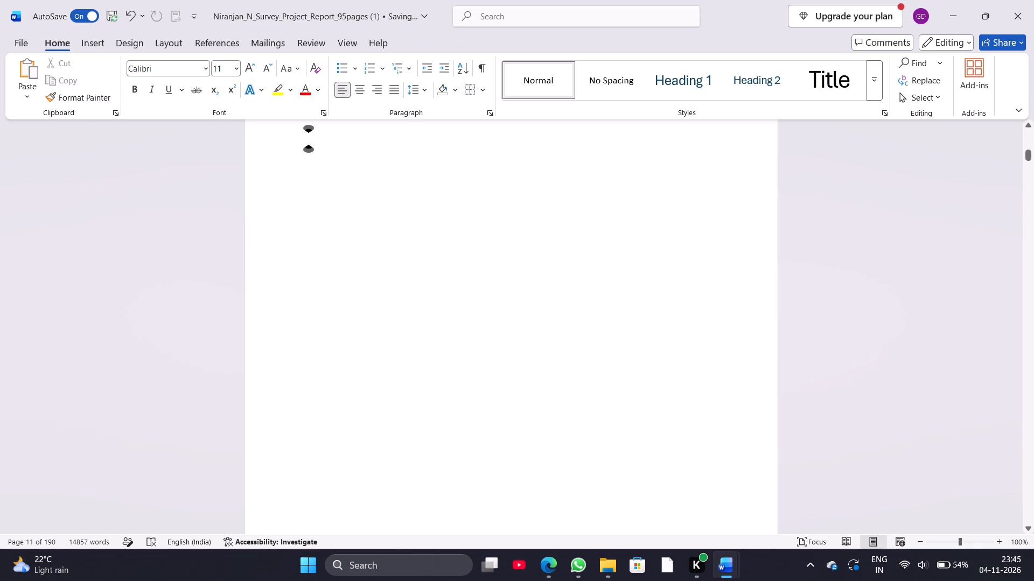
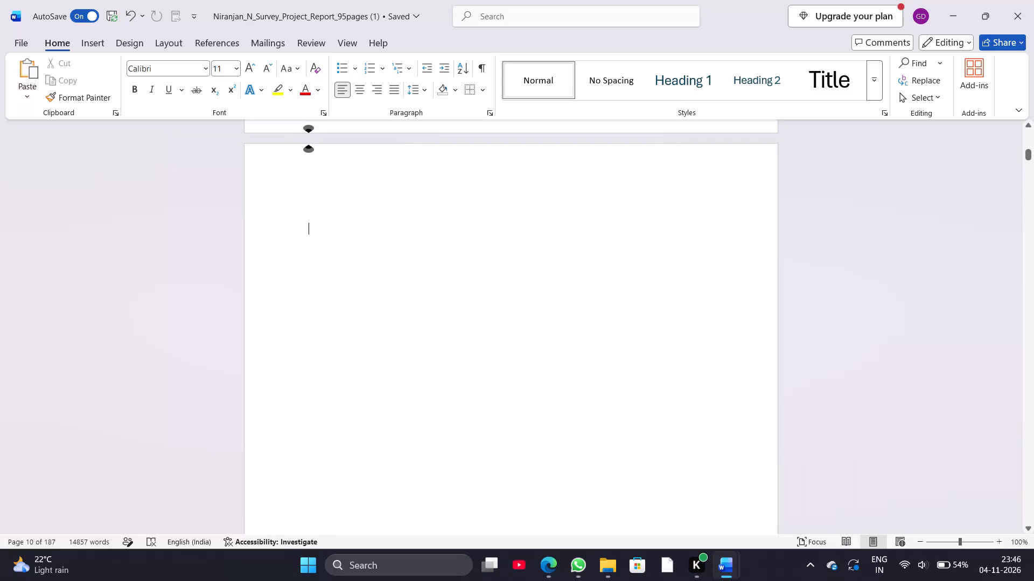
Delete the empty paragraphs on the blank page 10 after the acknowledgement.
key(Delete)
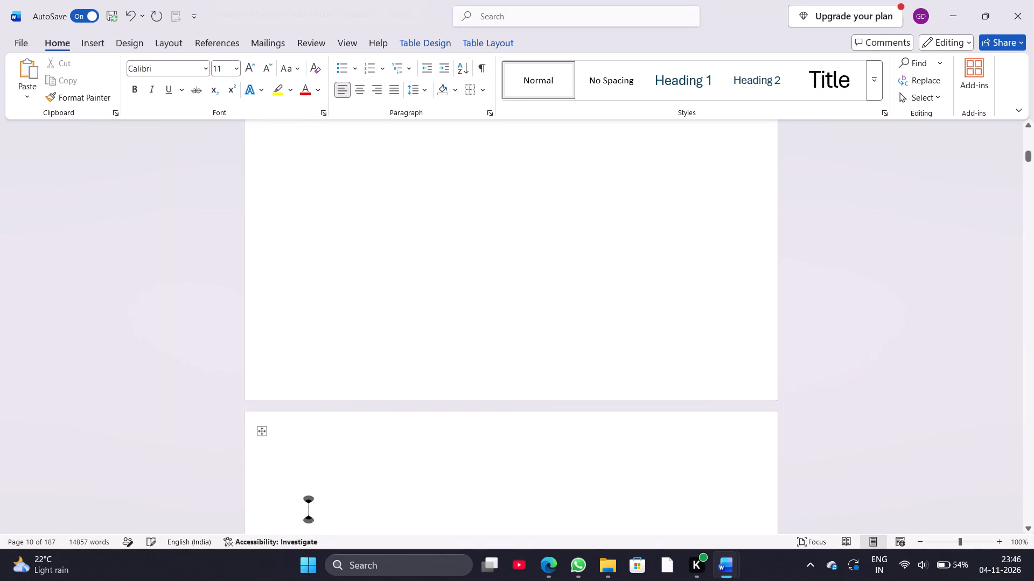
key(Delete)
key(BackSpace)
key(BackSpace)
key(BackSpace)
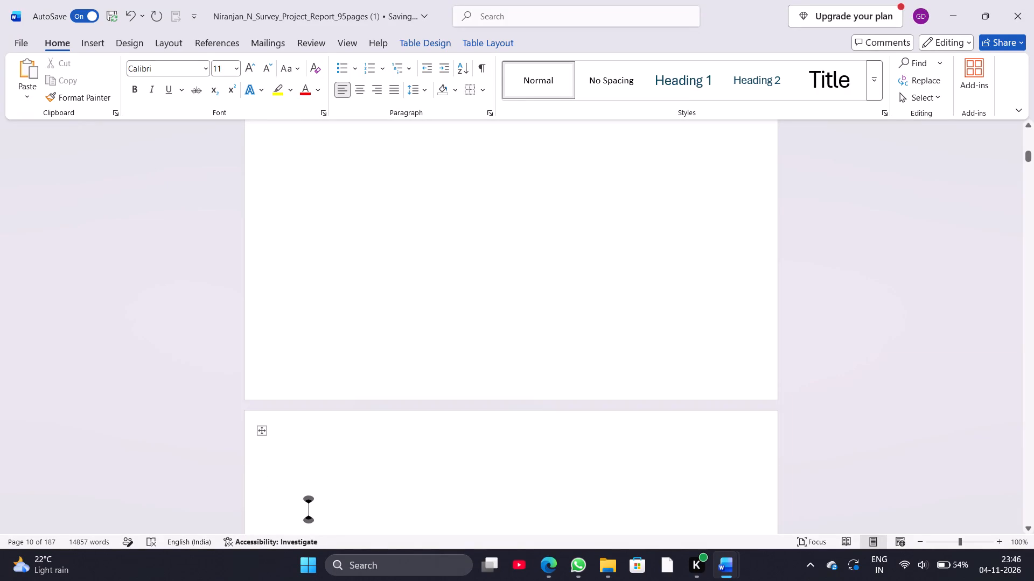
Clear the contents of the empty layout table on the blank page 11.
scroll(377, 341, down, 1)
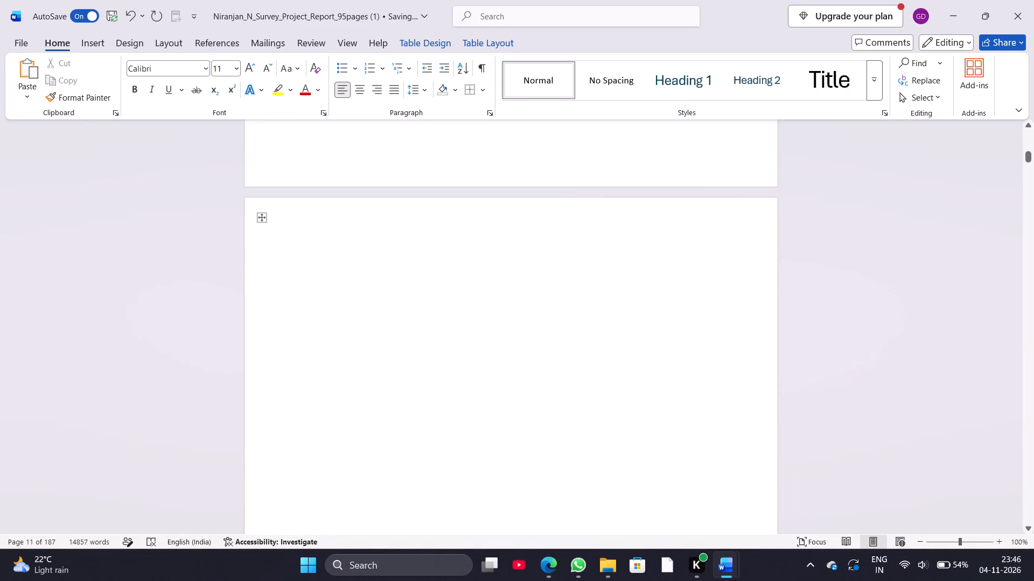
click(263, 219)
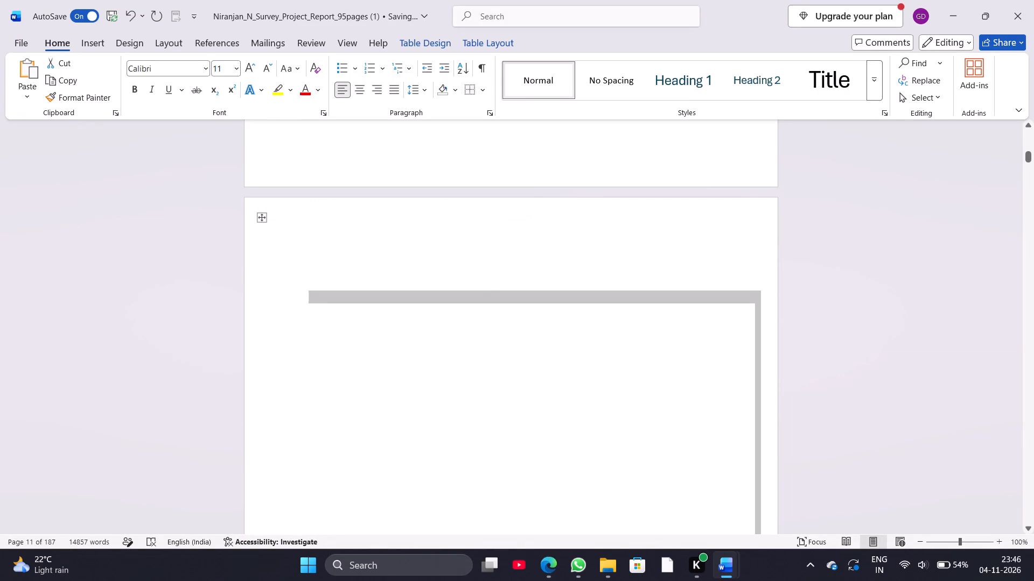
key(Delete)
key(Delete)
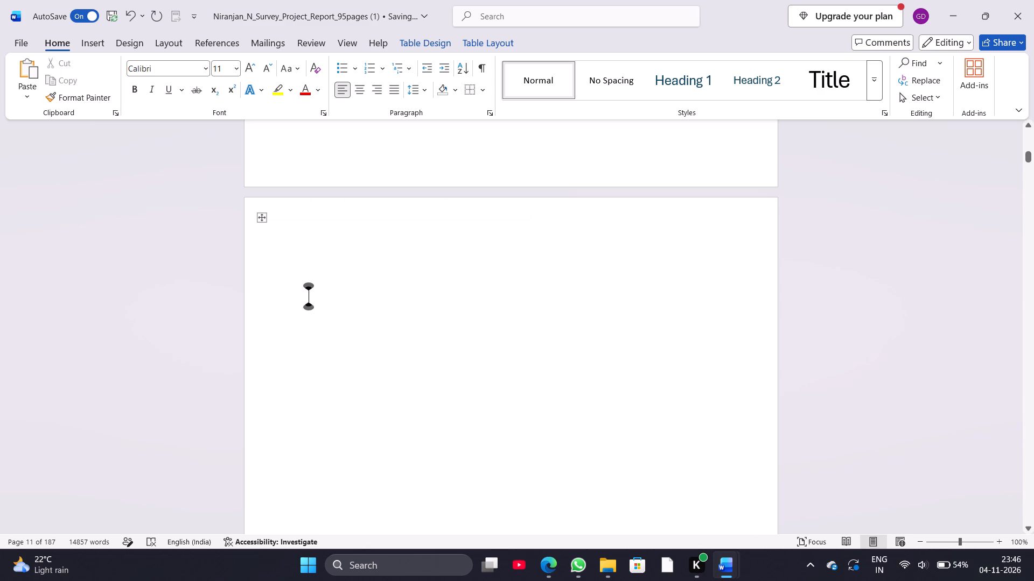
Move the empty layout table on page 11 slightly down and inward from the page corner.
drag(258, 220, 302, 258)
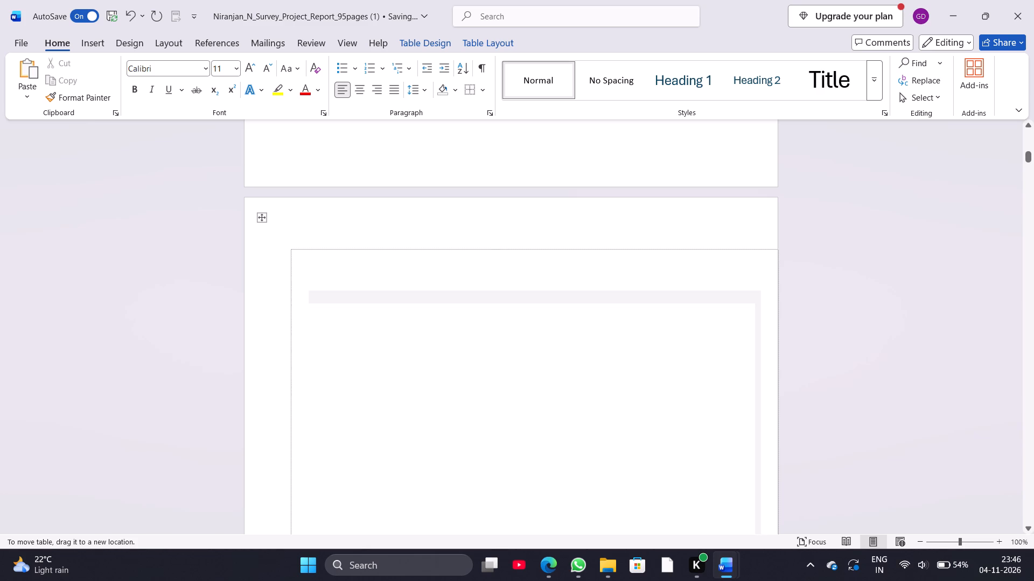
drag(302, 258, 324, 293)
Select the empty row in the layout table on page 11 and delete it.
scroll(324, 293, down, 1)
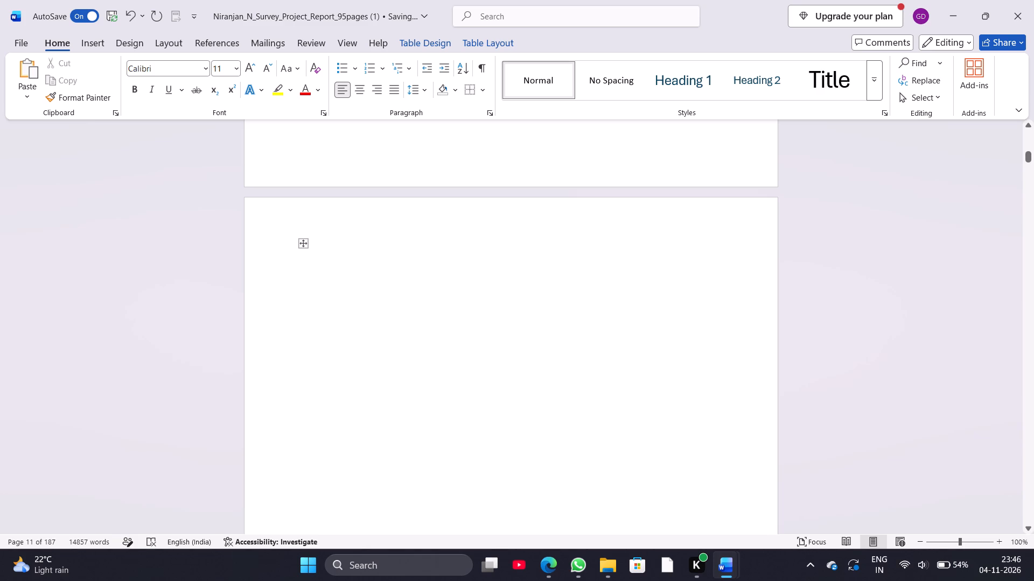
scroll(324, 293, down, 1)
double_click(324, 293)
scroll(324, 293, down, 4)
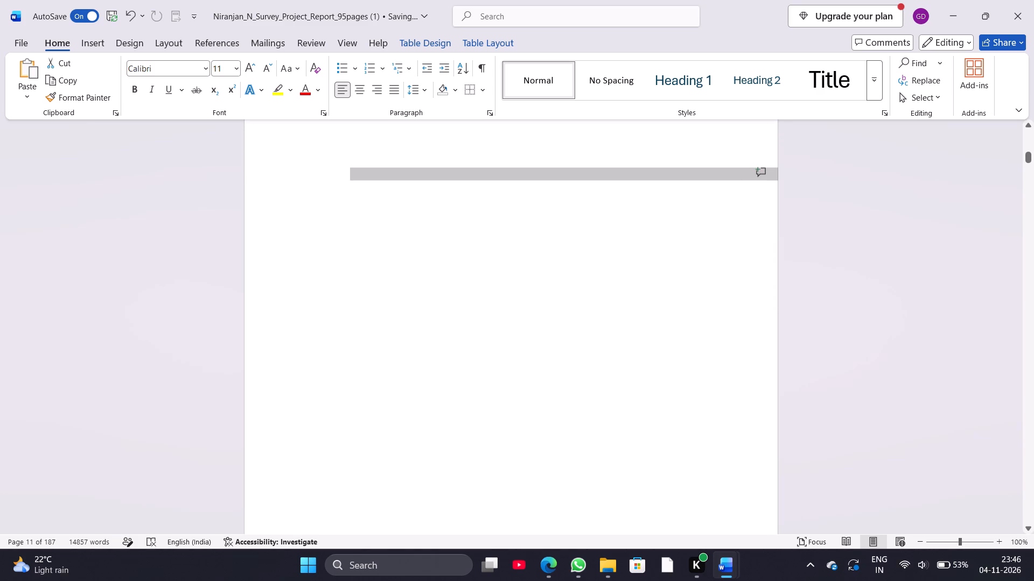
scroll(324, 293, down, 3)
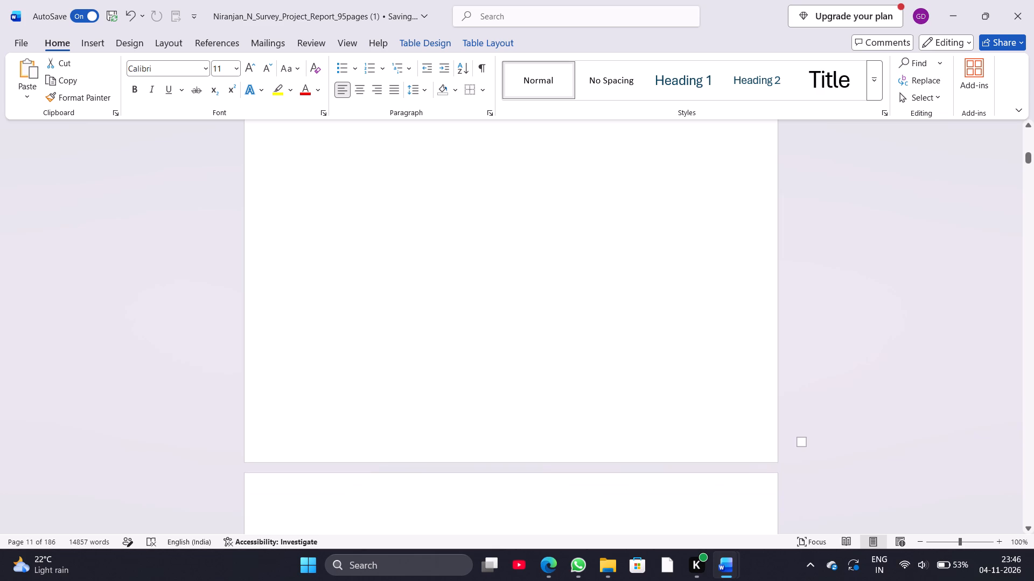
scroll(324, 293, down, 1)
key(BackSpace)
key(Delete)
key(BackSpace)
key(Delete)
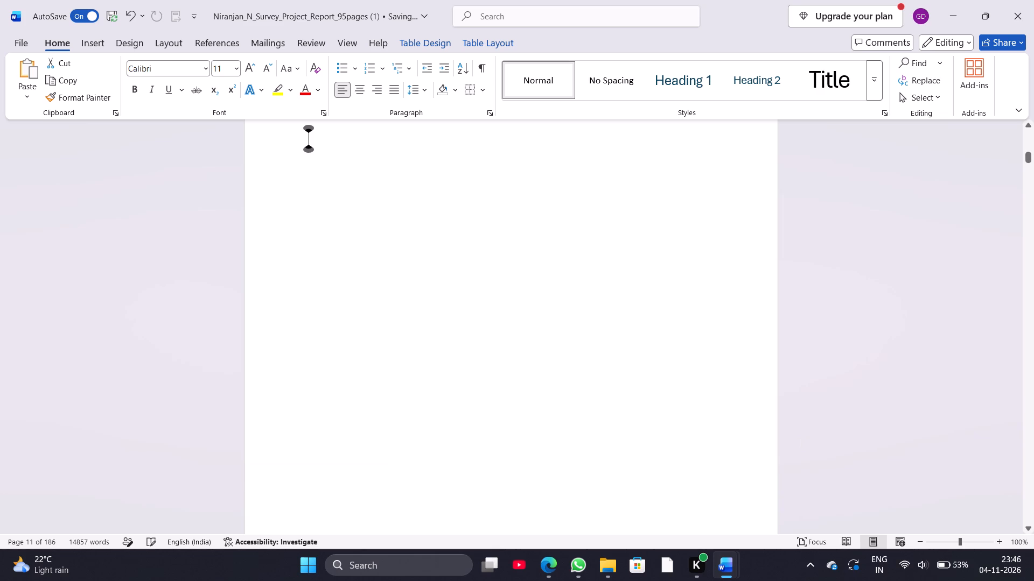
Delete the blank line above the contents table together with the "Chapter" heading text in its first cell.
scroll(494, 380, up, 6)
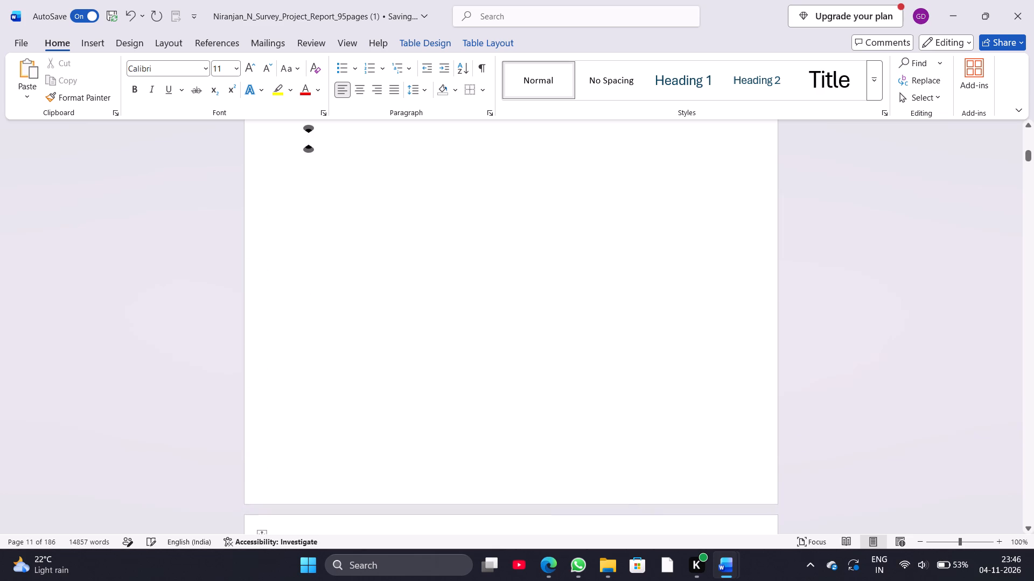
scroll(494, 380, down, 9)
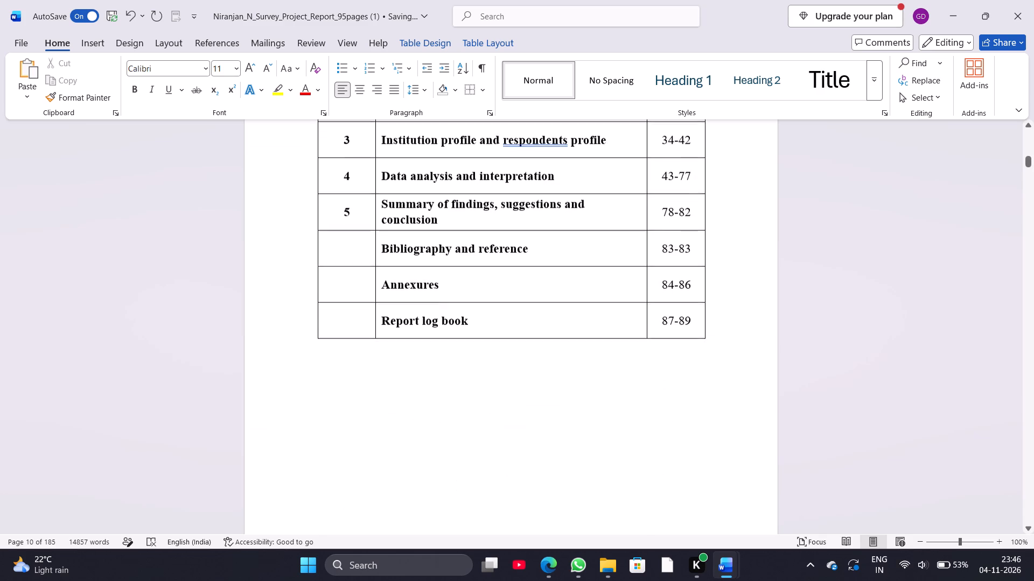
scroll(494, 380, up, 2)
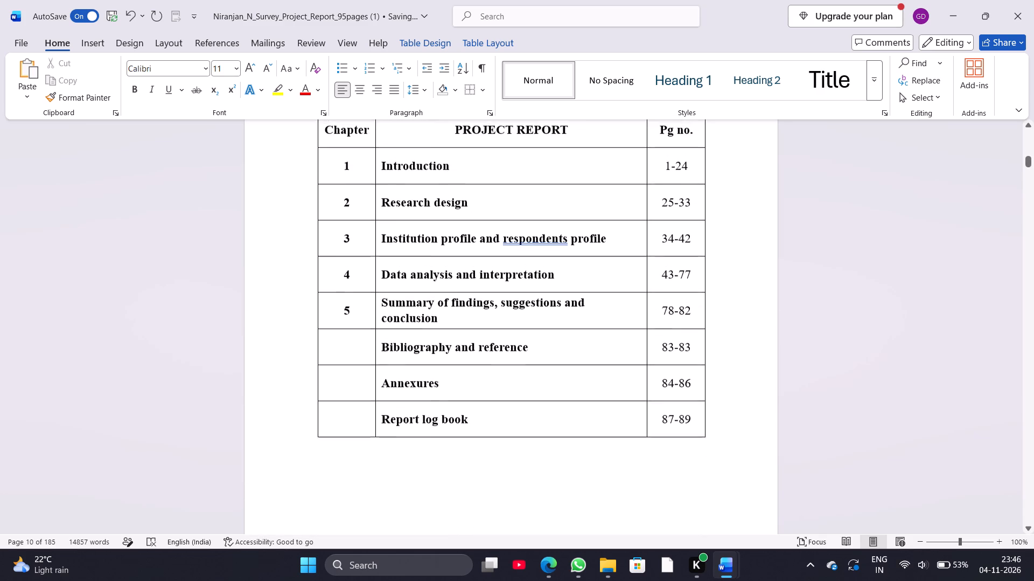
scroll(494, 380, up, 1)
click(419, 201)
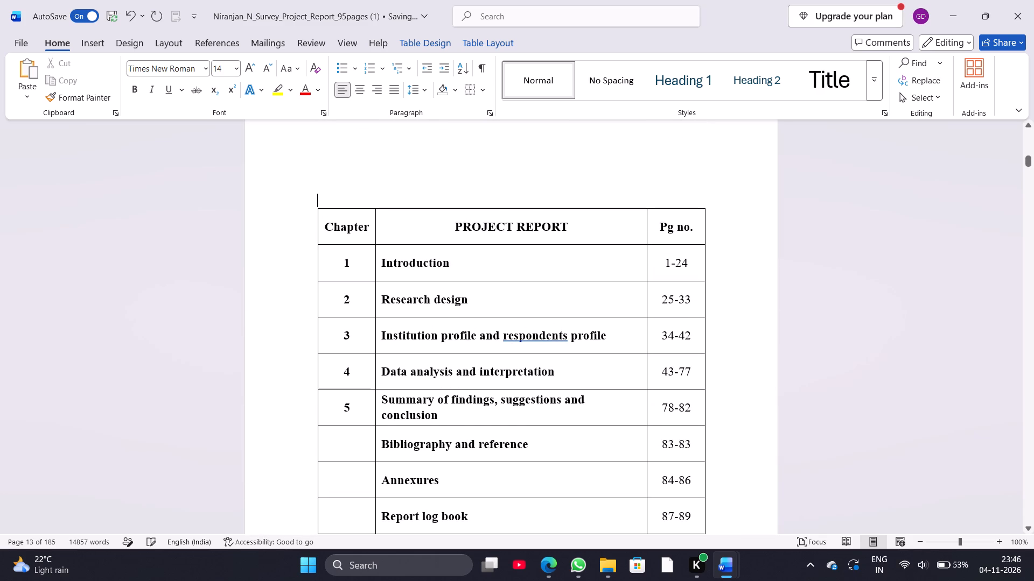
key(Delete)
key(Delete)
key(Delete)
key(Delete)
key(Delete)
key(Delete)
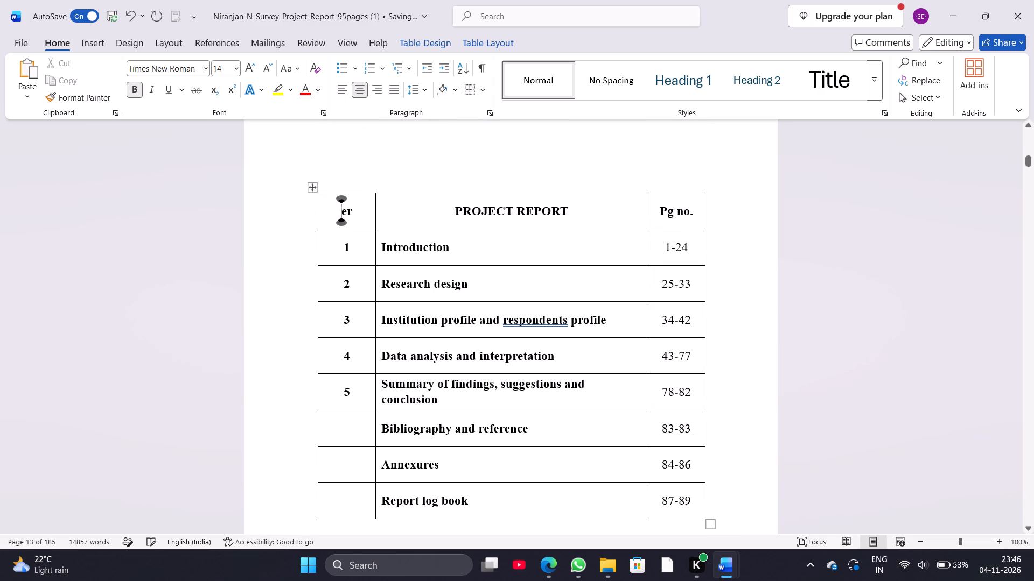
key(Delete)
key(Delete)
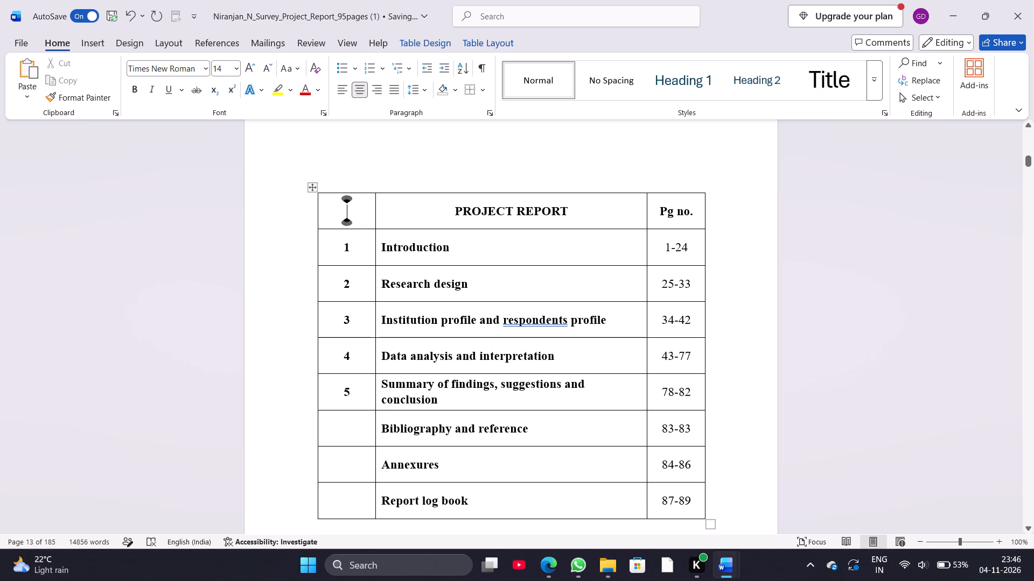
Move the layout table holding the PROJECT REPORT contents table up onto the preceding blank page.
double_click(420, 174)
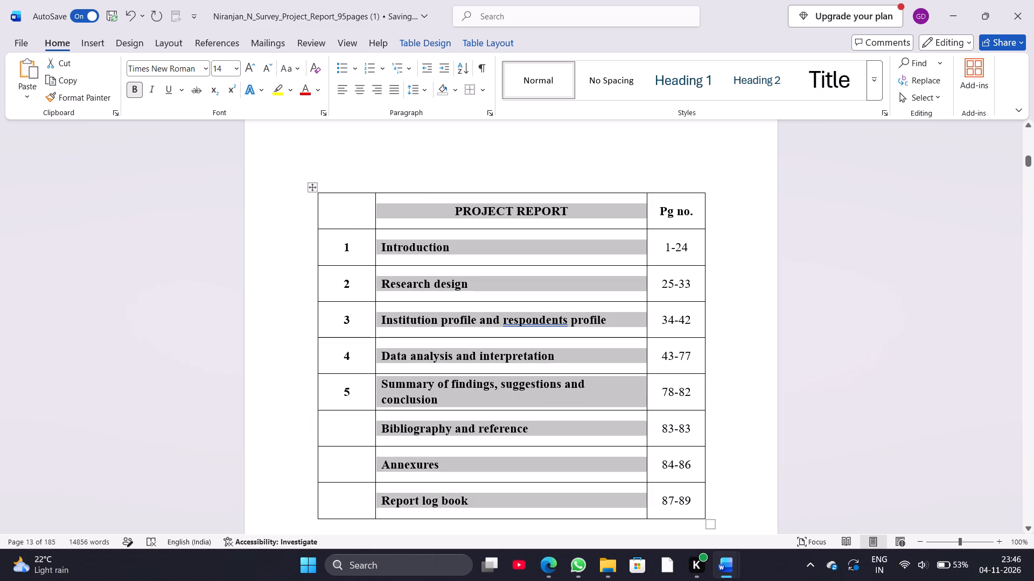
double_click(302, 178)
drag(302, 178, 318, 164)
double_click(318, 164)
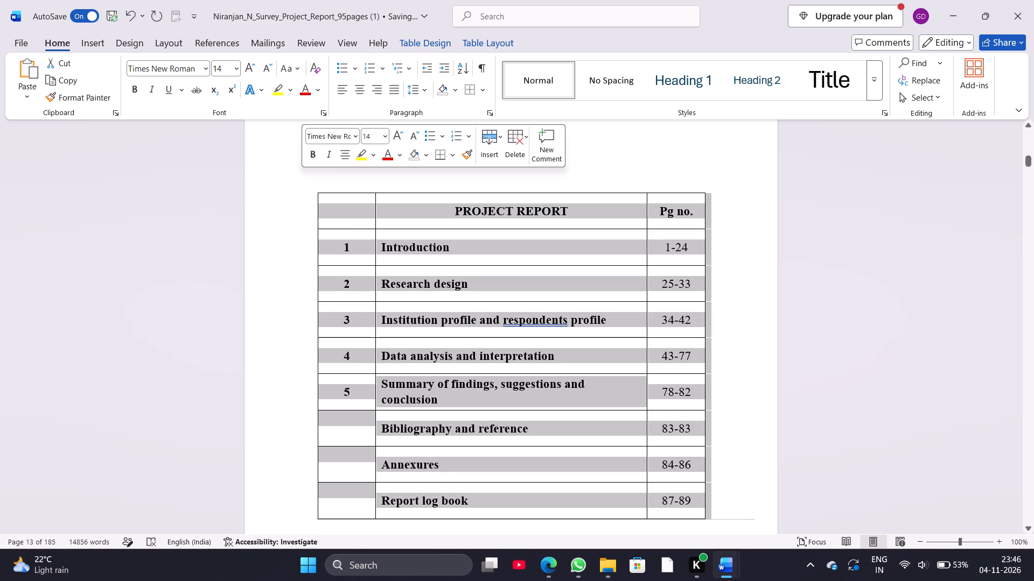
scroll(360, 315, up, 3)
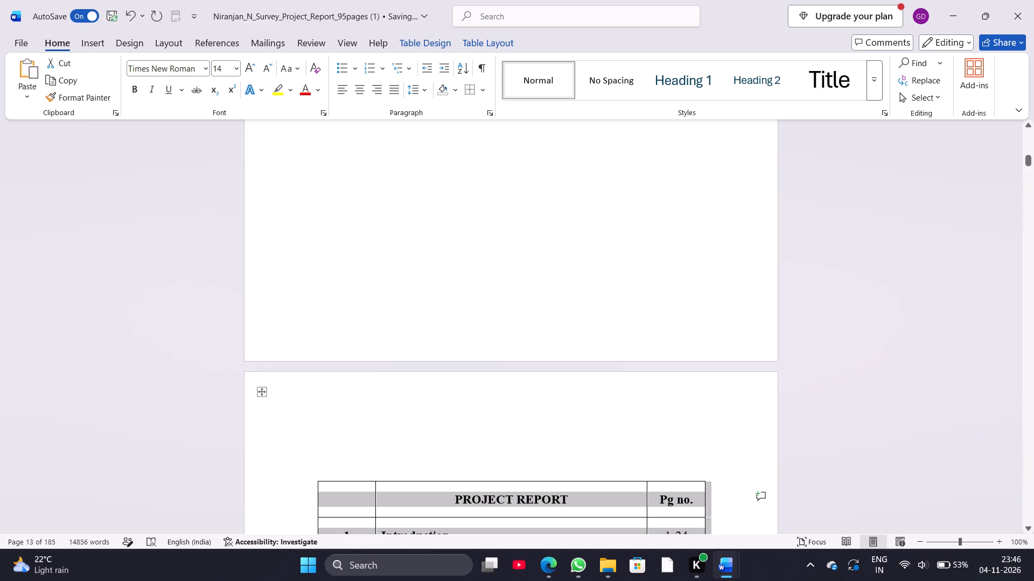
drag(261, 393, 369, 206)
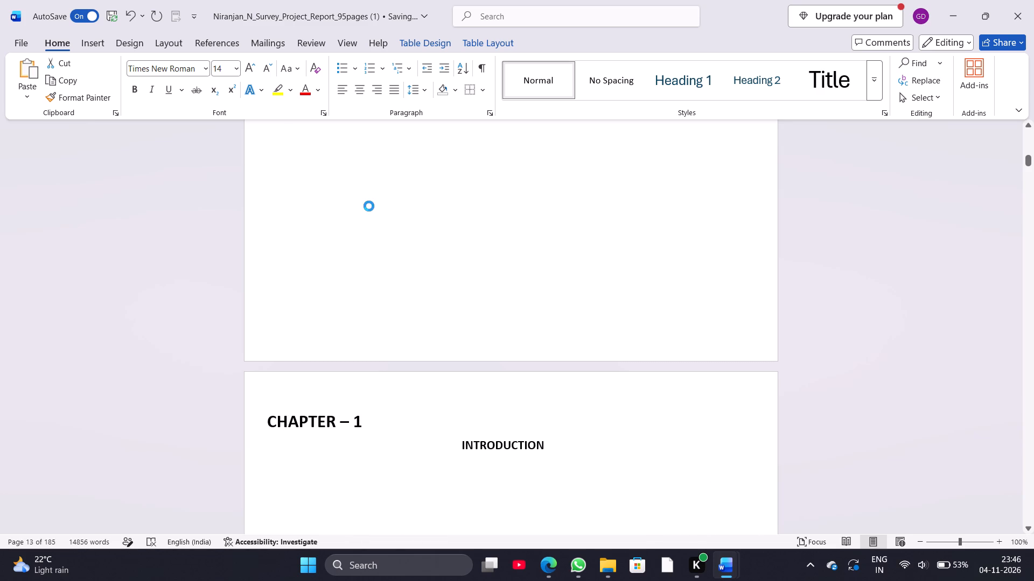
Check the pages at the start of Chapter 1 and the blank pages back to the acknowledgement.
scroll(369, 206, down, 2)
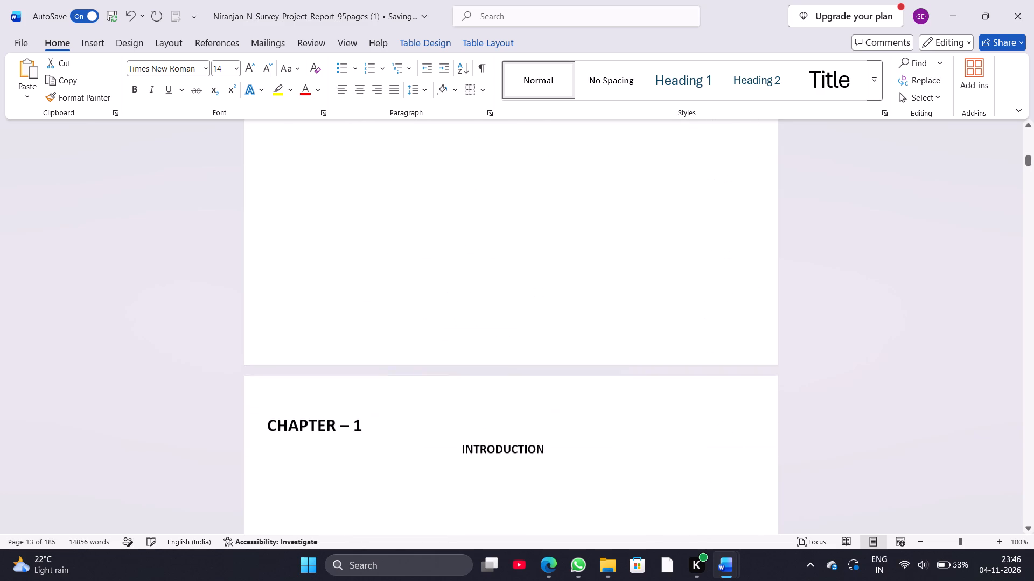
scroll(369, 206, down, 5)
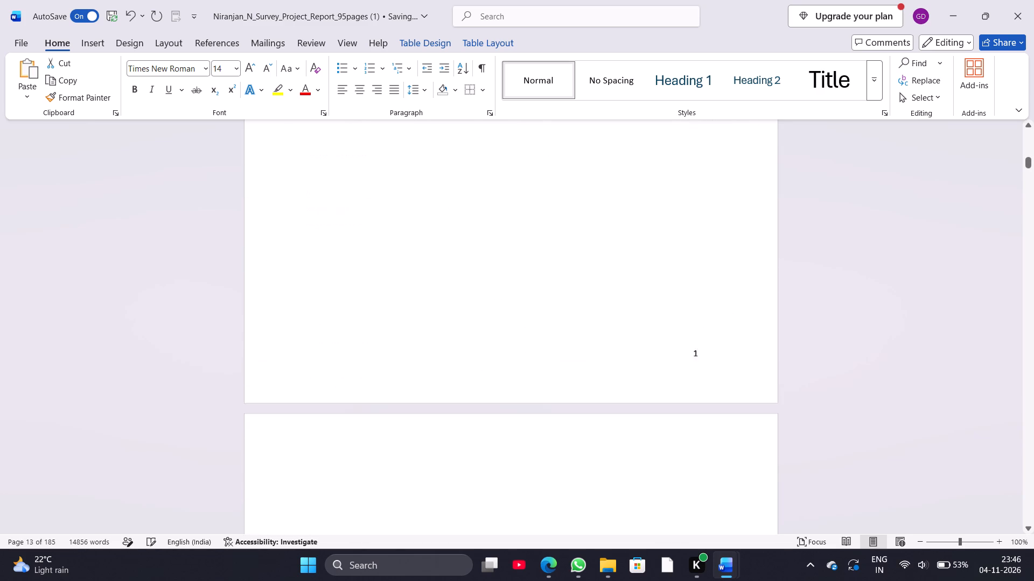
scroll(369, 206, down, 6)
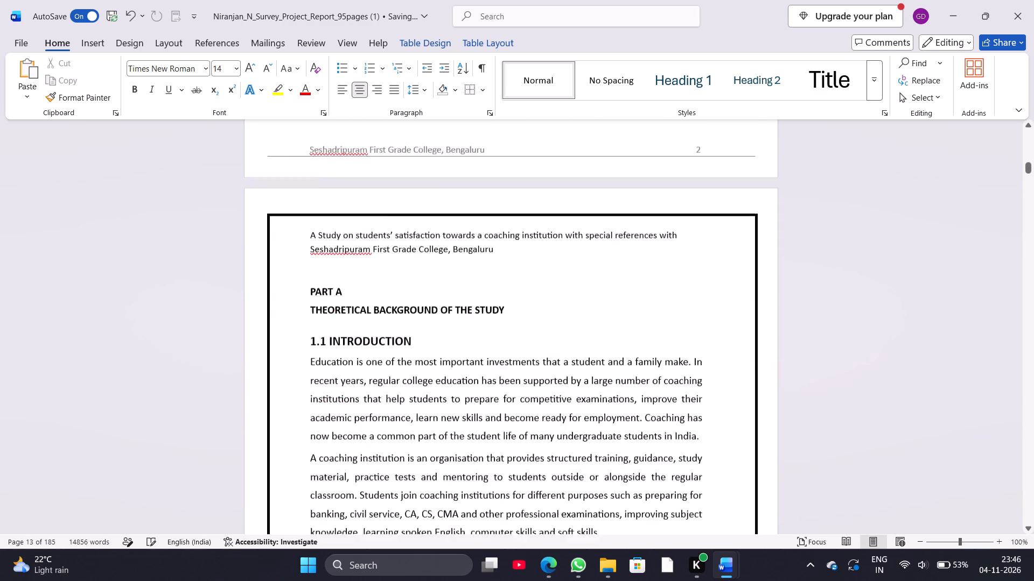
scroll(369, 206, up, 3)
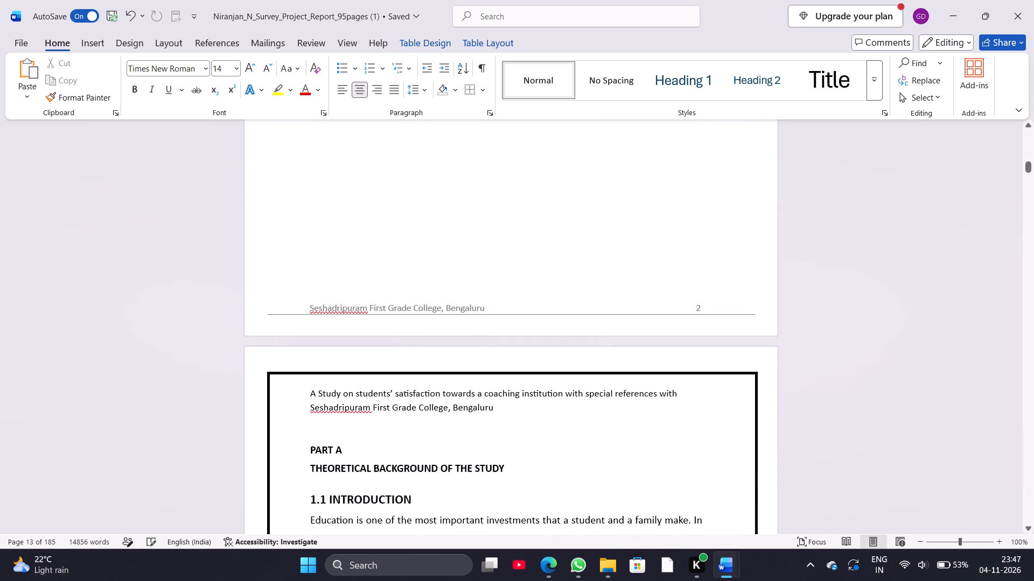
scroll(331, 315, up, 10)
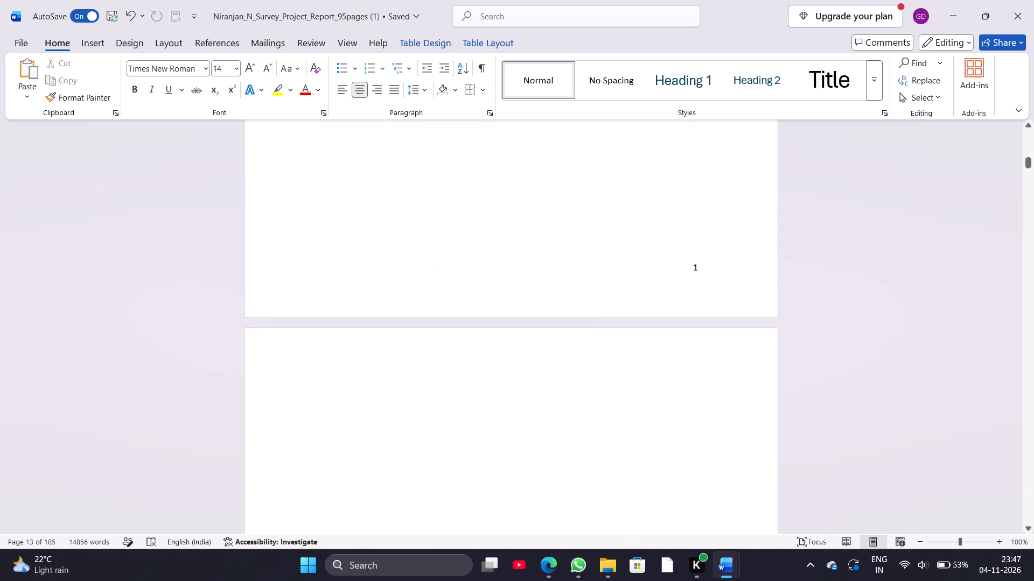
scroll(331, 315, up, 12)
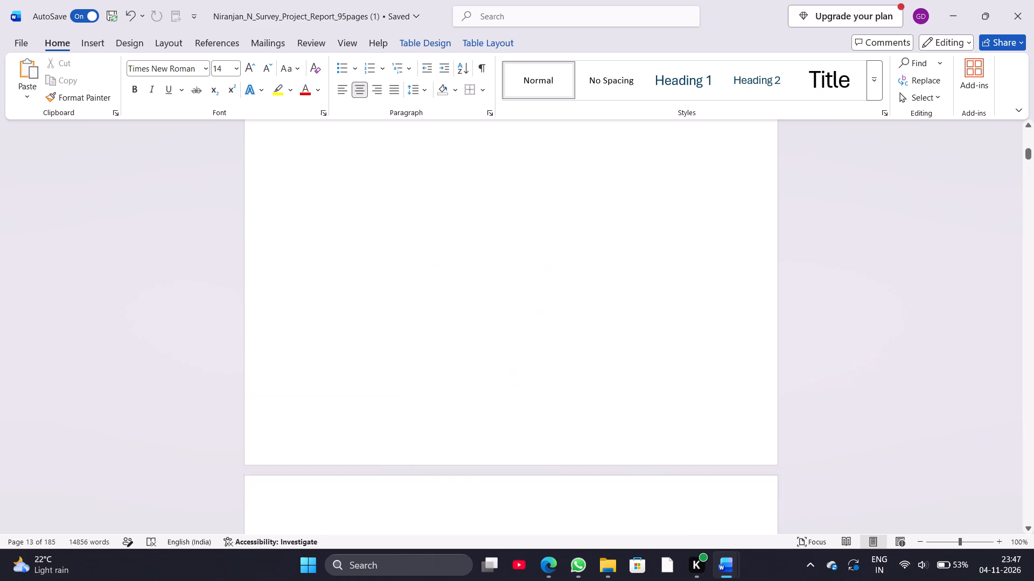
scroll(331, 315, up, 3)
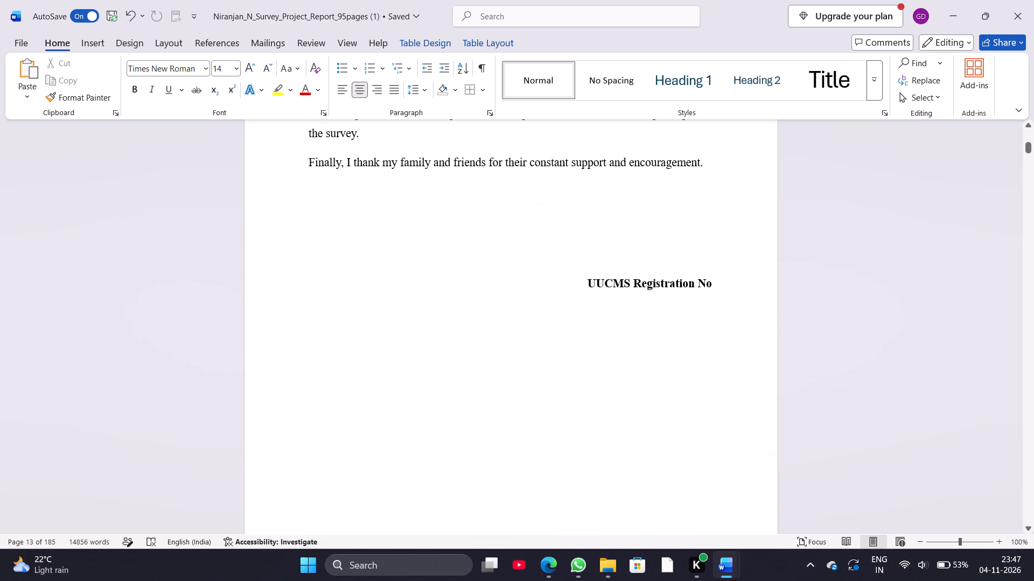
Copy the whole acknowledgement block, including the UUCMS Registration No line.
ctrl+double_click(331, 315)
key(ctrl+c)
key(ctrl+c)
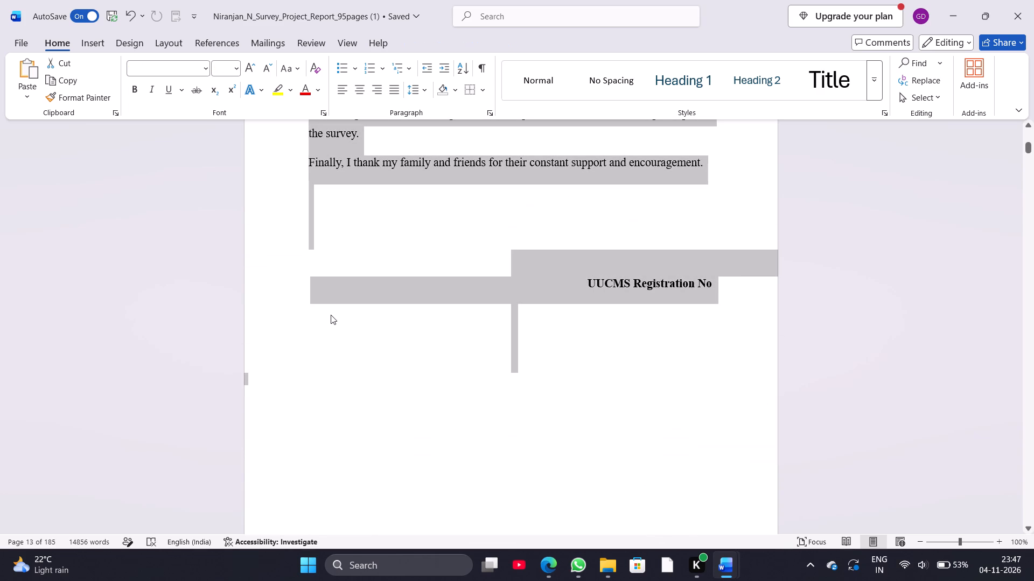
Correct the project guide's name in the acknowledgement by inserting the missing H after the T.
scroll(331, 315, up, 20)
scroll(331, 315, up, 1)
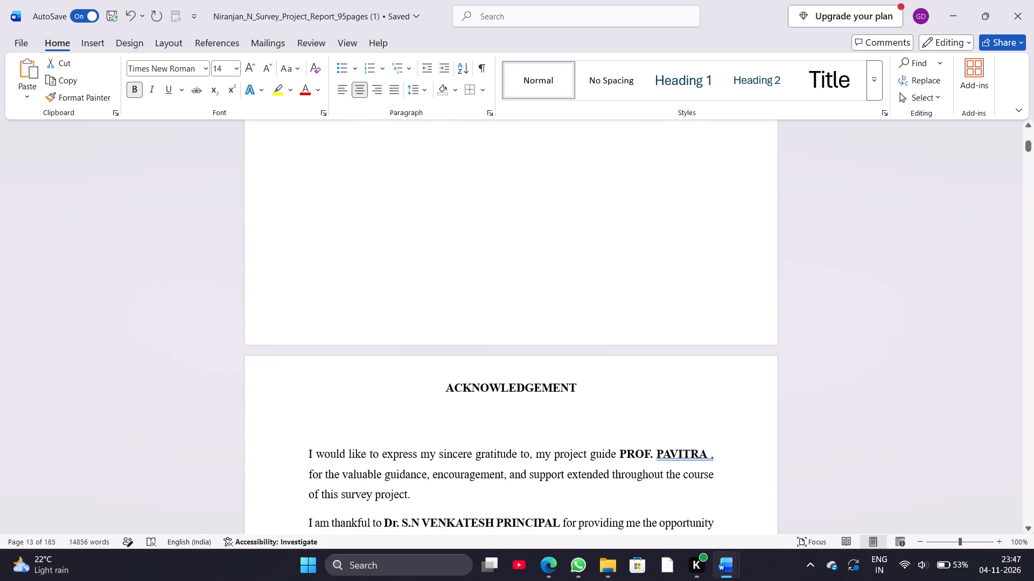
click(689, 457)
key(h)
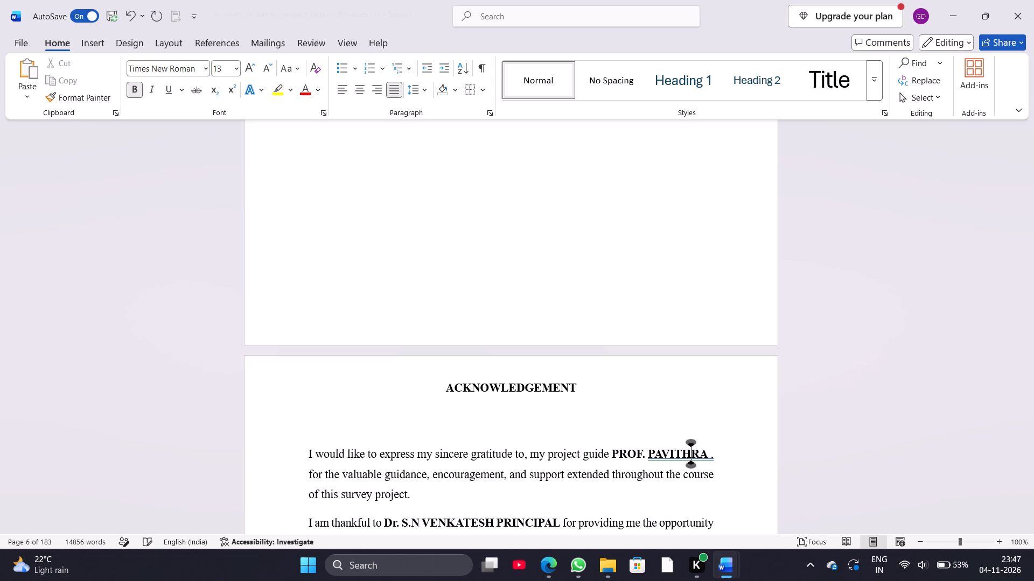
Remove the stray punctuation mark and the space before it after the project guide's name in the acknowledgement.
scroll(697, 461, down, 1)
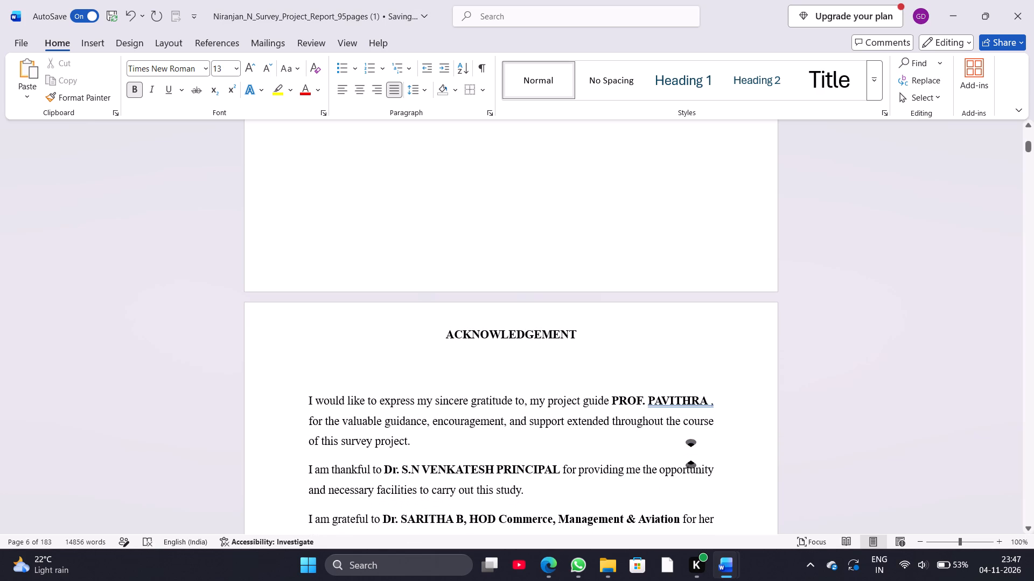
scroll(558, 427, down, 3)
scroll(558, 427, up, 5)
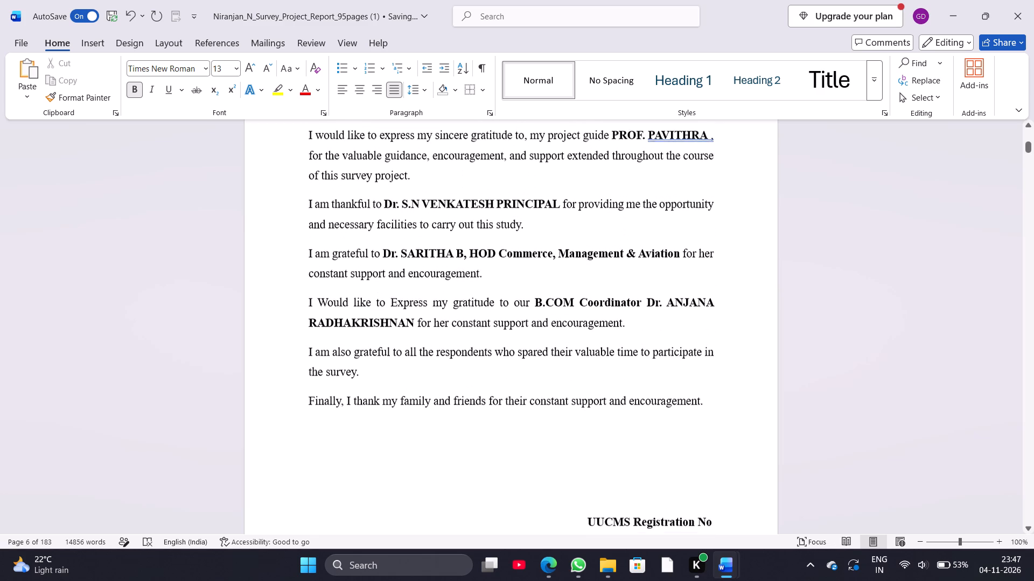
scroll(558, 427, up, 1)
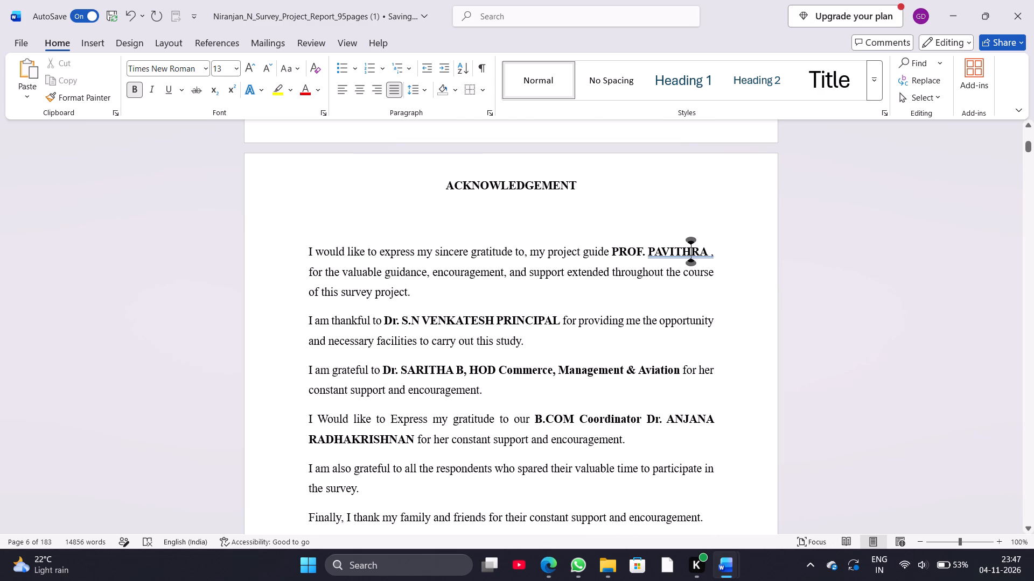
click(714, 251)
key(BackSpace)
key(BackSpace)
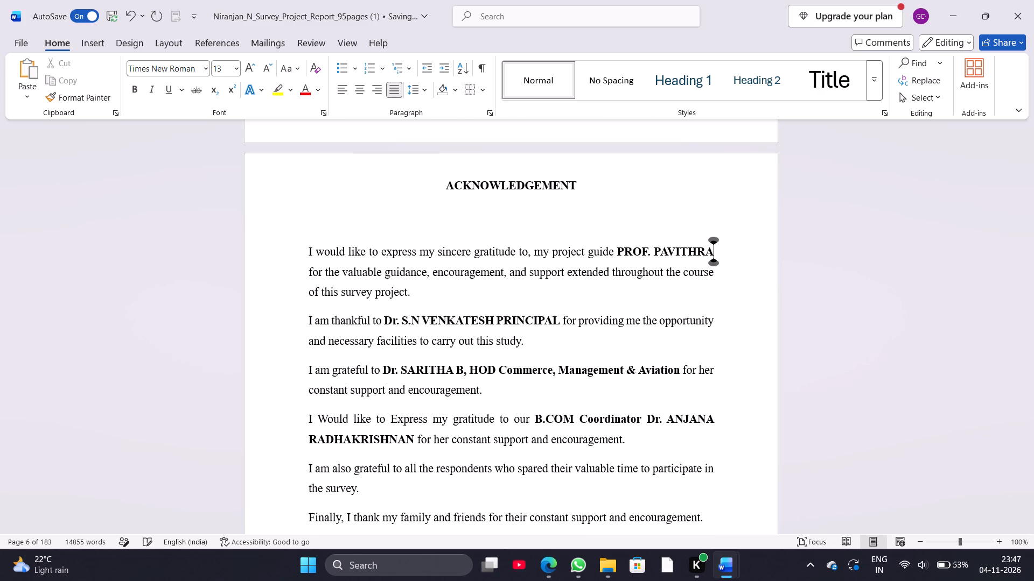
Add the initials M.J after the project guide's name in the acknowledgement's first paragraph.
key(space)
key(m)
key(period)
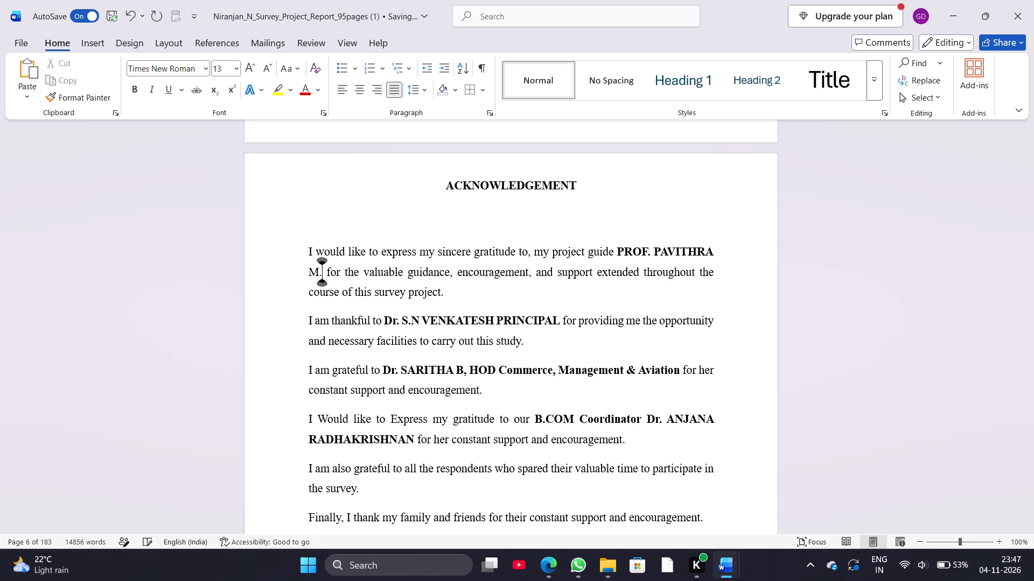
key(j)
Make the added initials M.J bold to match the project guide's name in the acknowledgement.
double_click(714, 251)
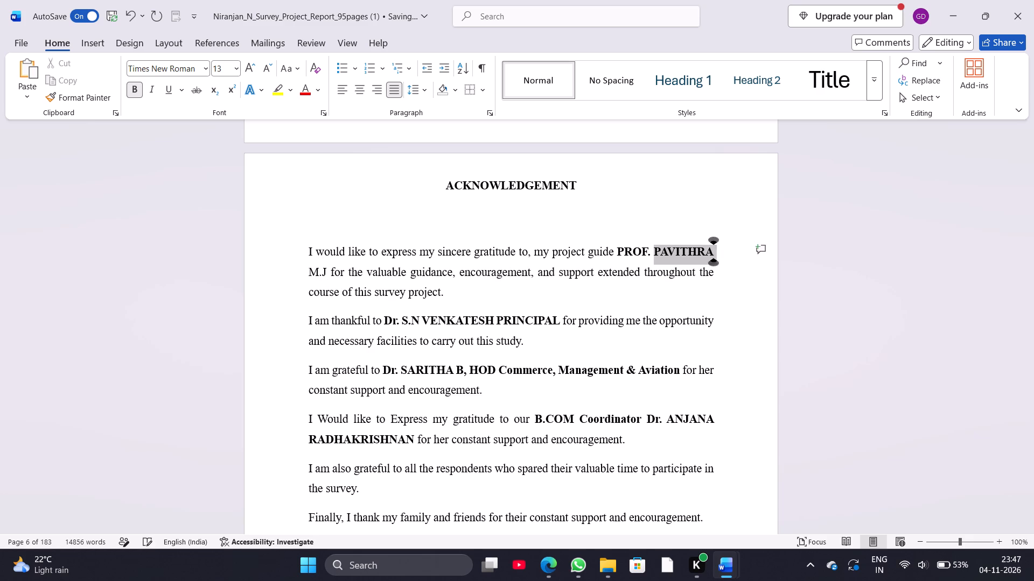
scroll(714, 251, down, 1)
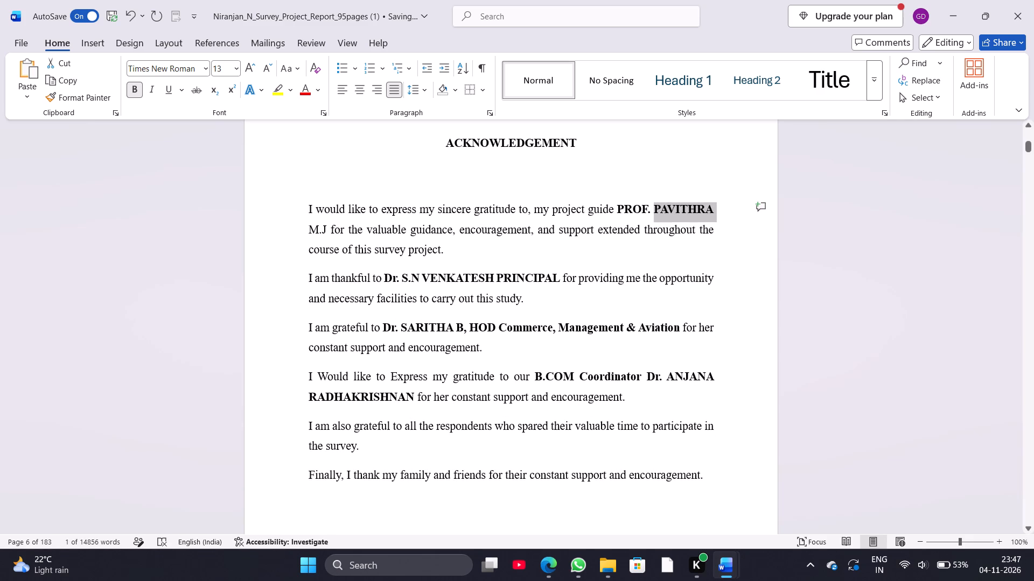
double_click(298, 231)
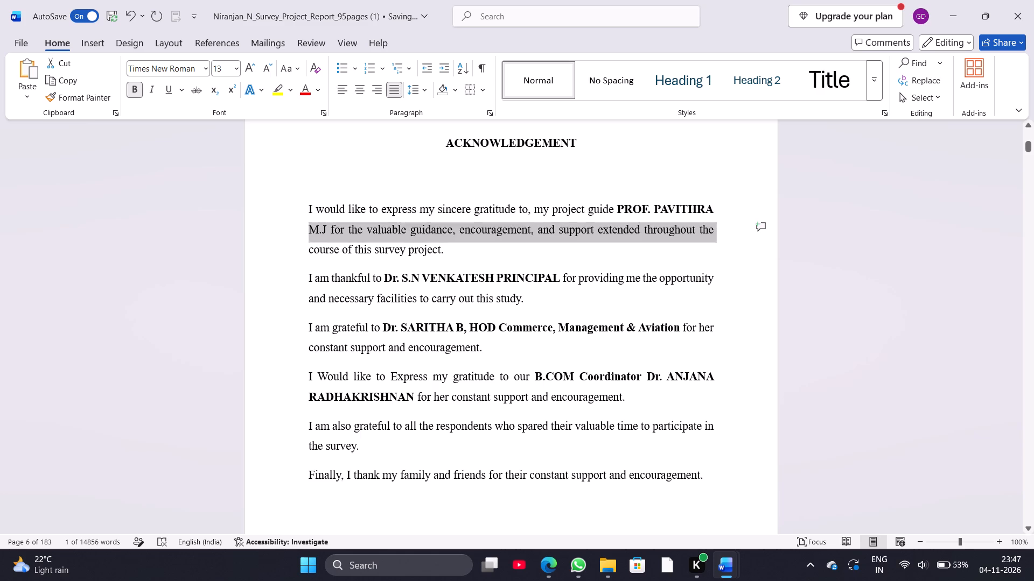
double_click(313, 225)
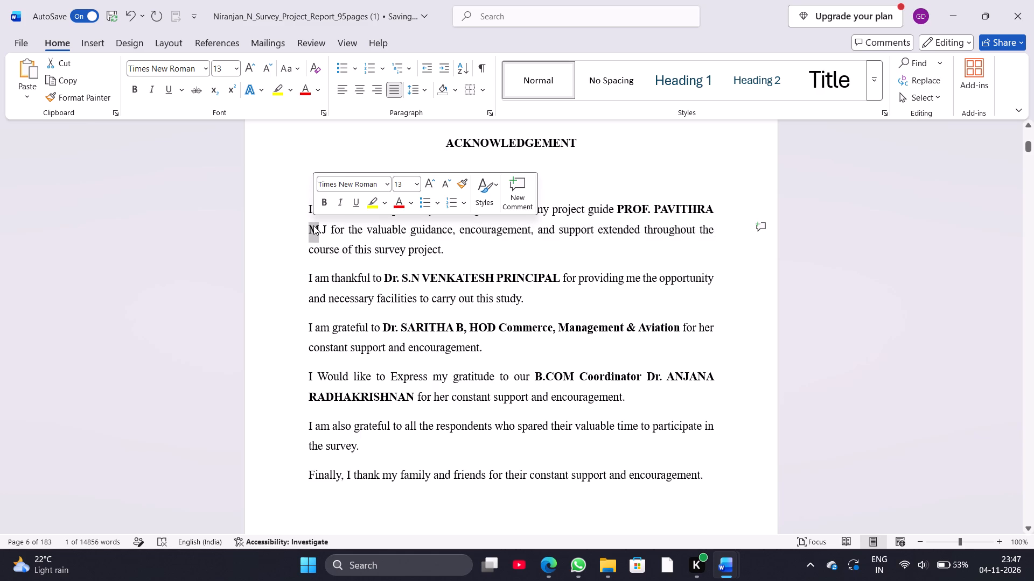
drag(313, 225, 317, 231)
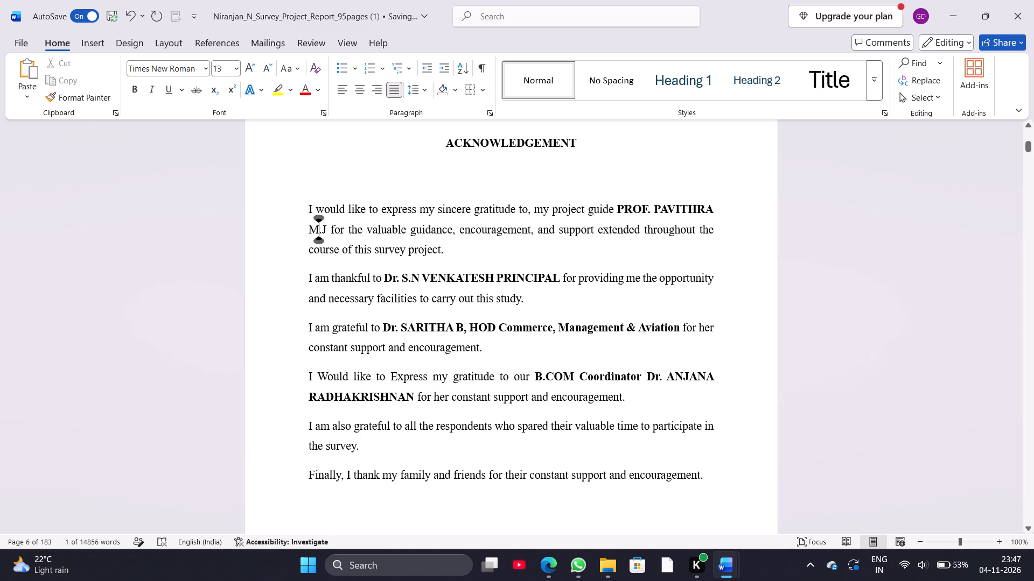
drag(309, 226, 325, 226)
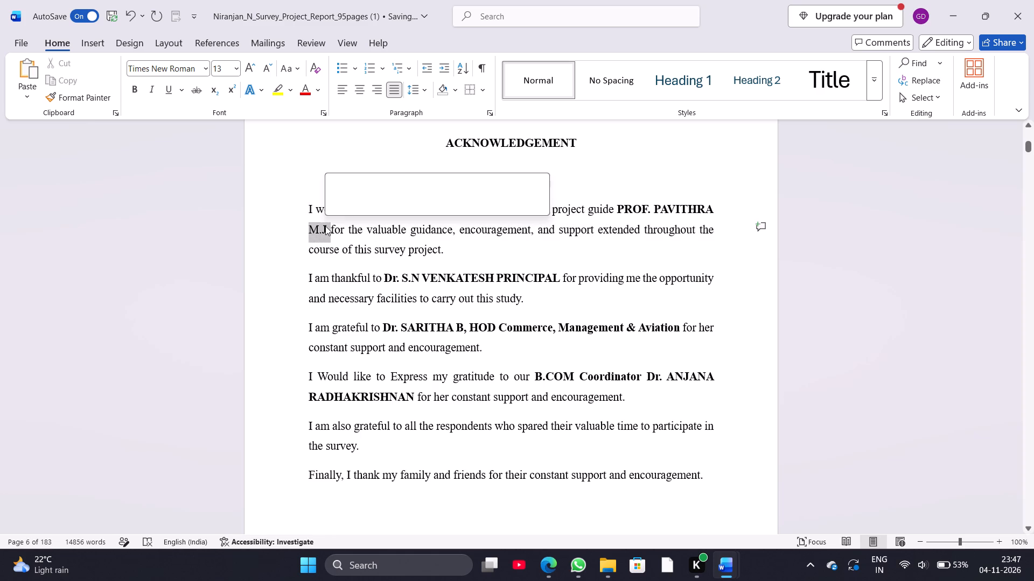
click(333, 206)
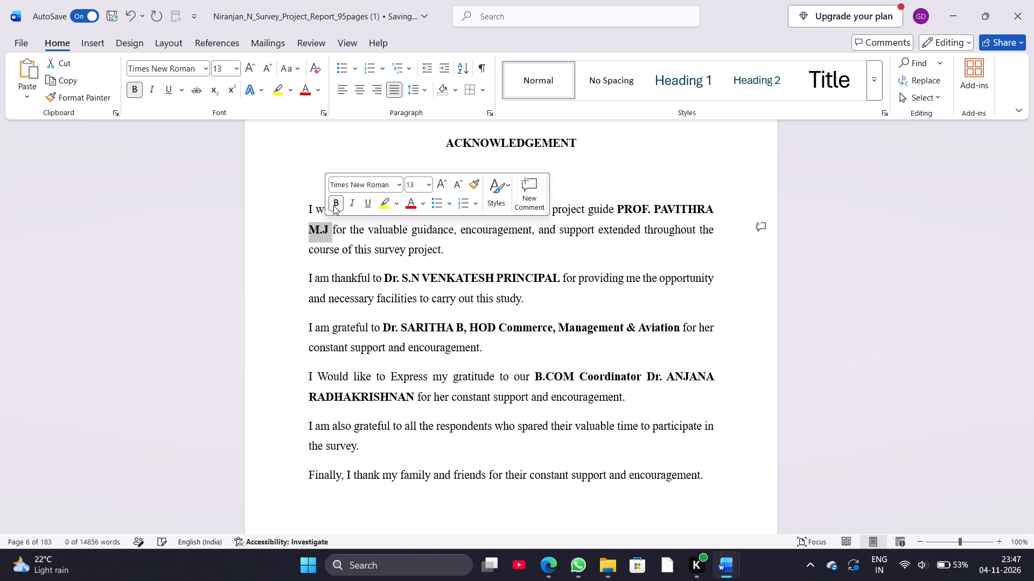
Clear all text from the duplicate PROJECT REPORT contents table on page 12.
scroll(338, 345, down, 5)
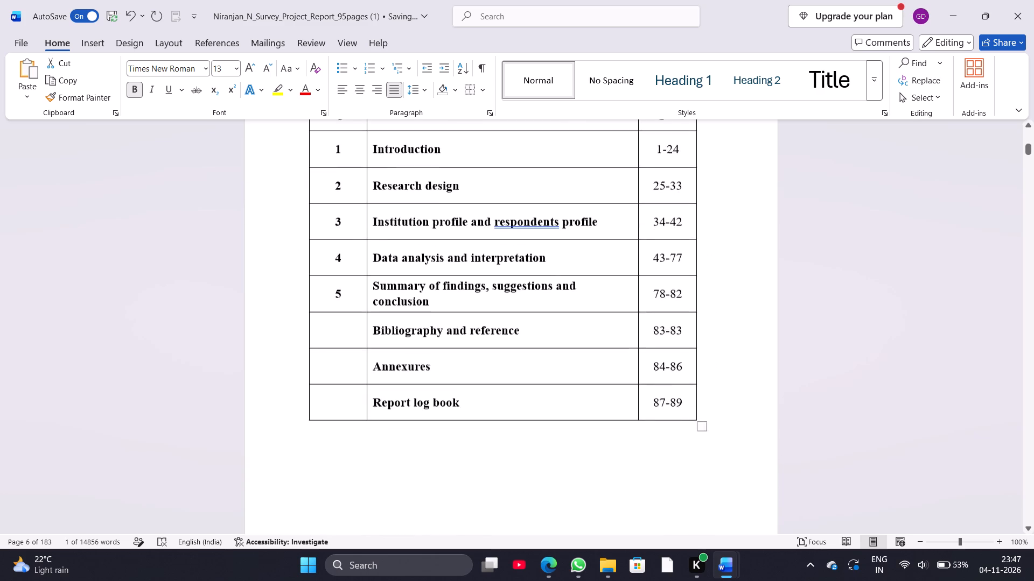
scroll(338, 345, down, 11)
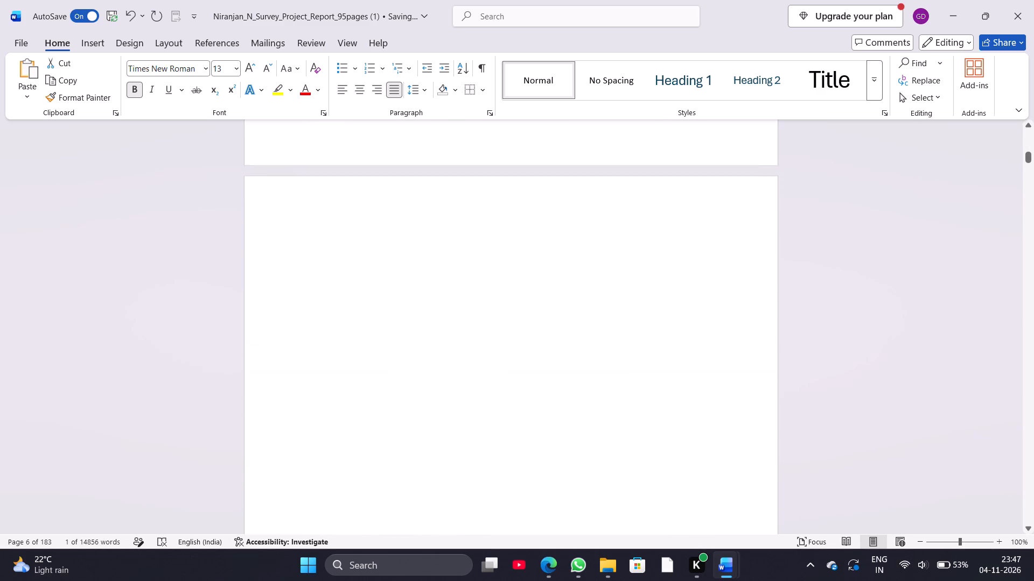
scroll(338, 345, down, 6)
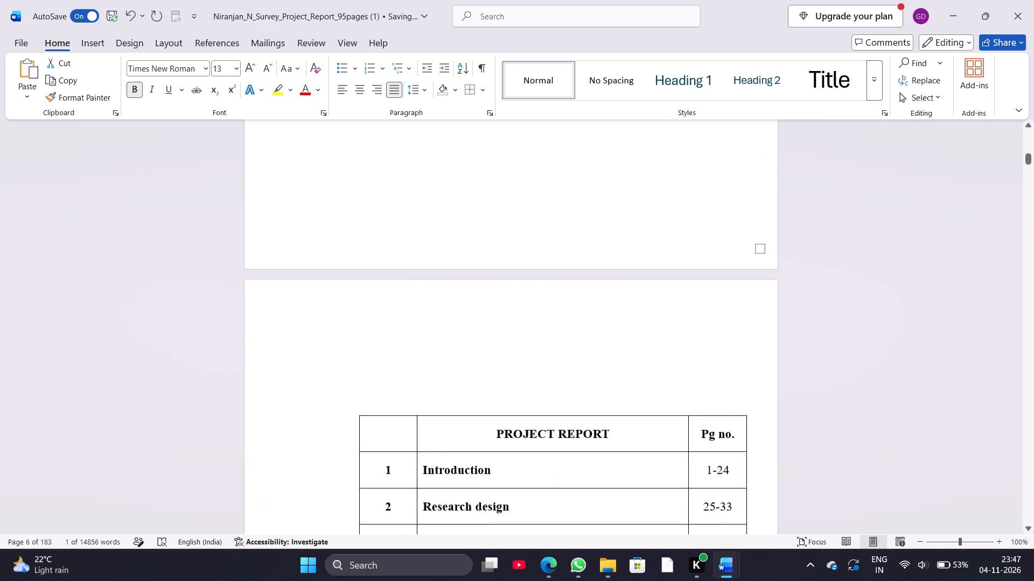
double_click(373, 338)
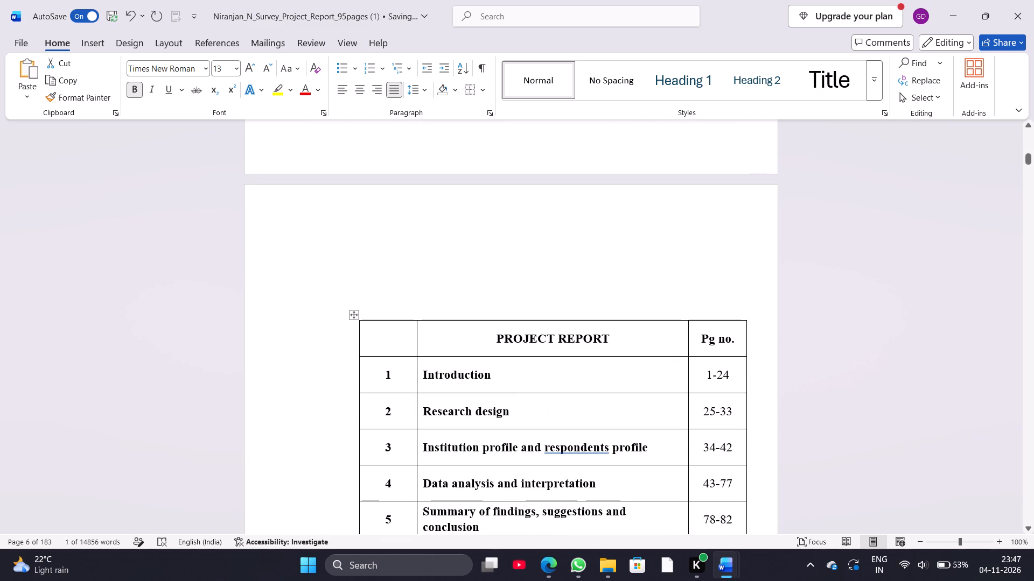
click(353, 317)
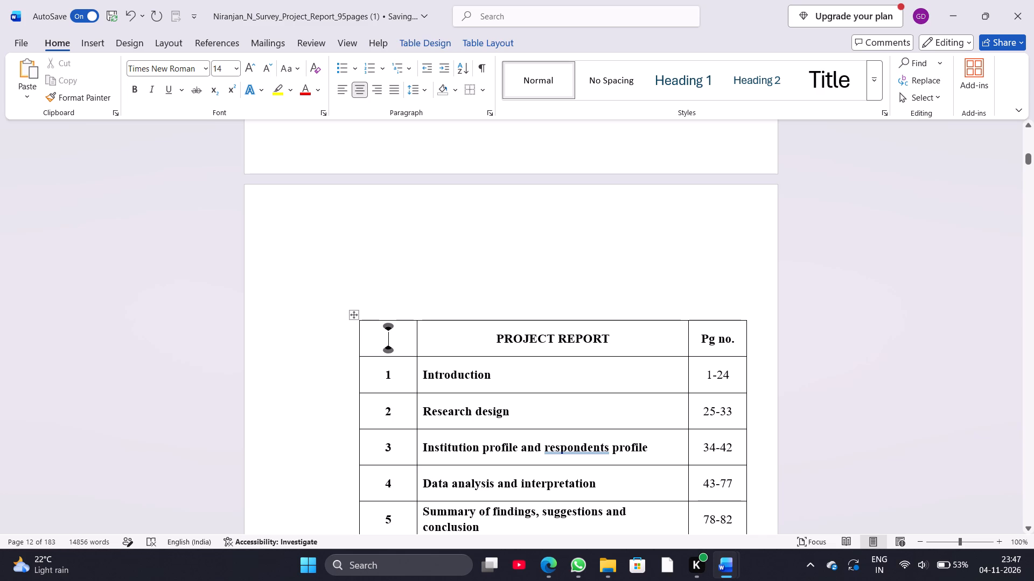
key(Delete)
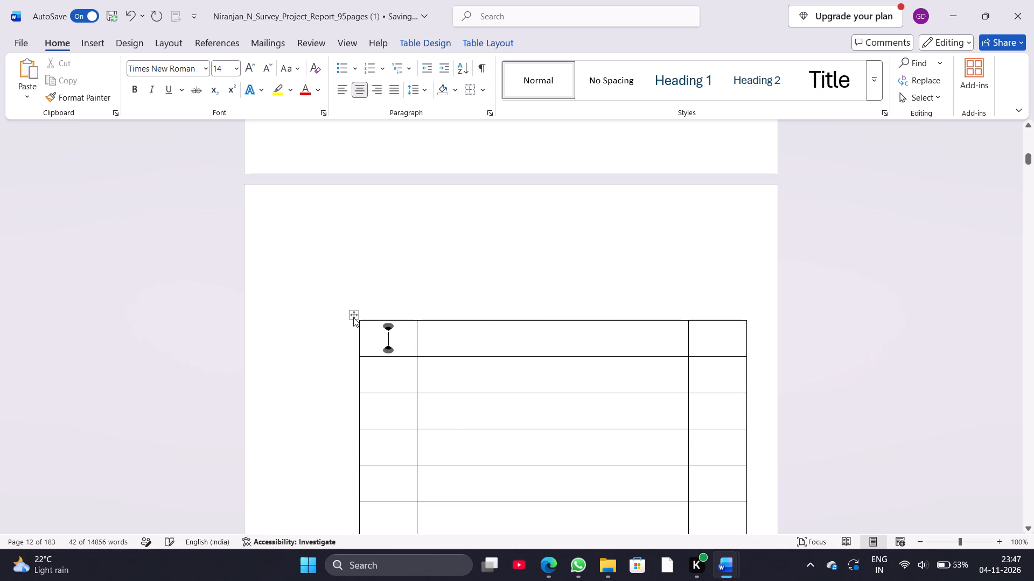
key(Delete)
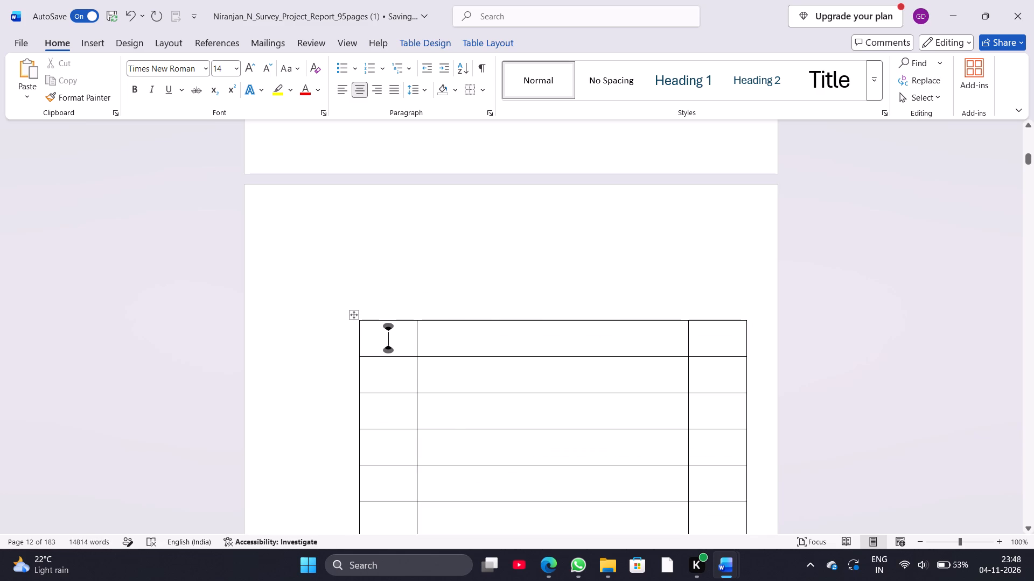
Delete all three columns of the emptied duplicate contents table, one at a time.
double_click(370, 315)
key(Delete)
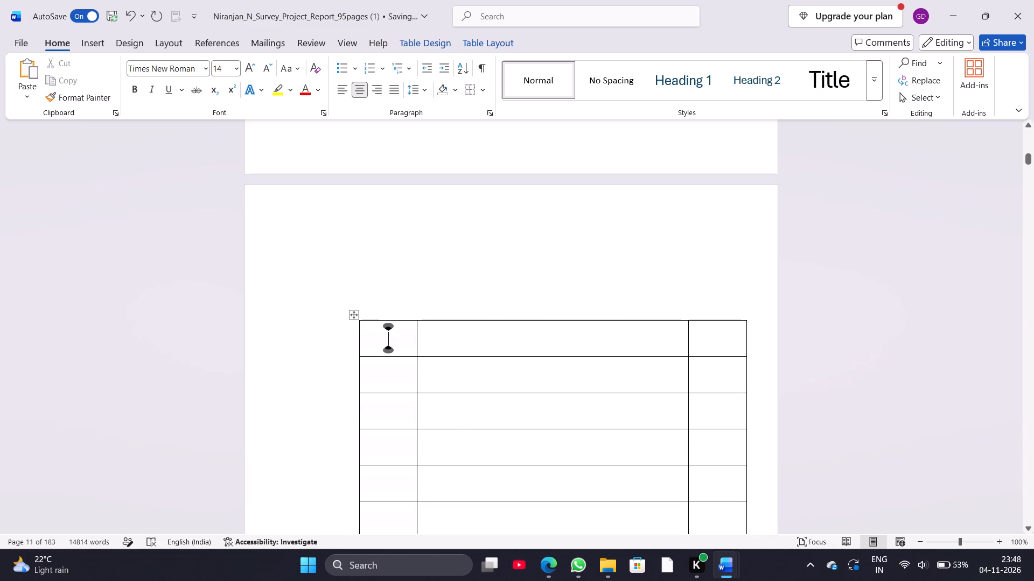
double_click(370, 315)
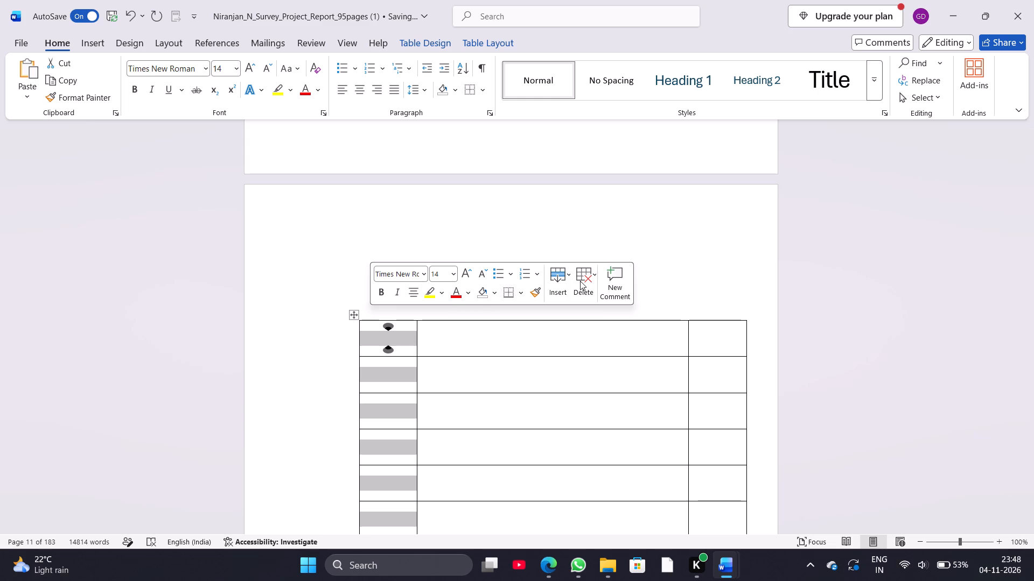
click(580, 281)
click(584, 335)
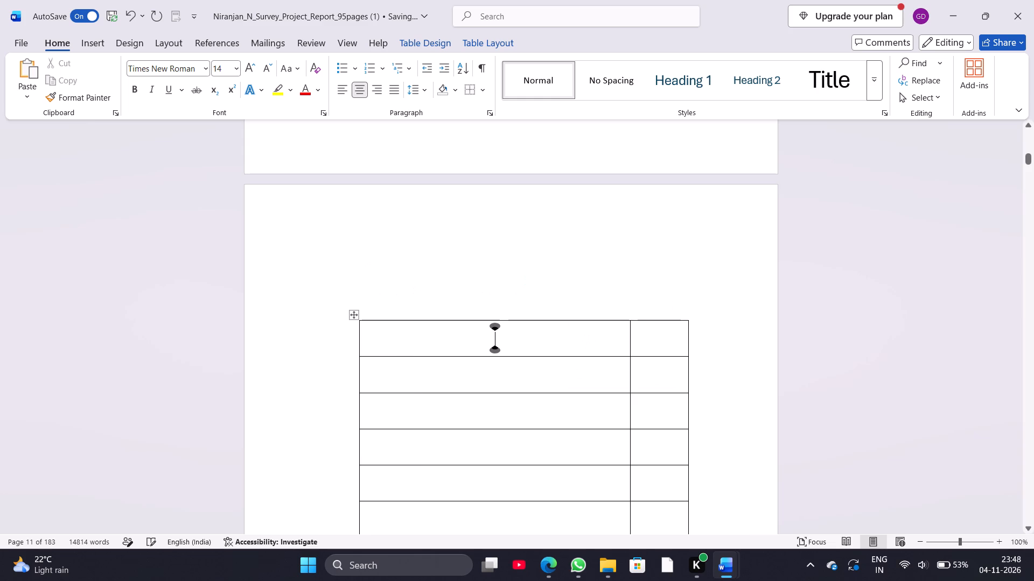
double_click(466, 322)
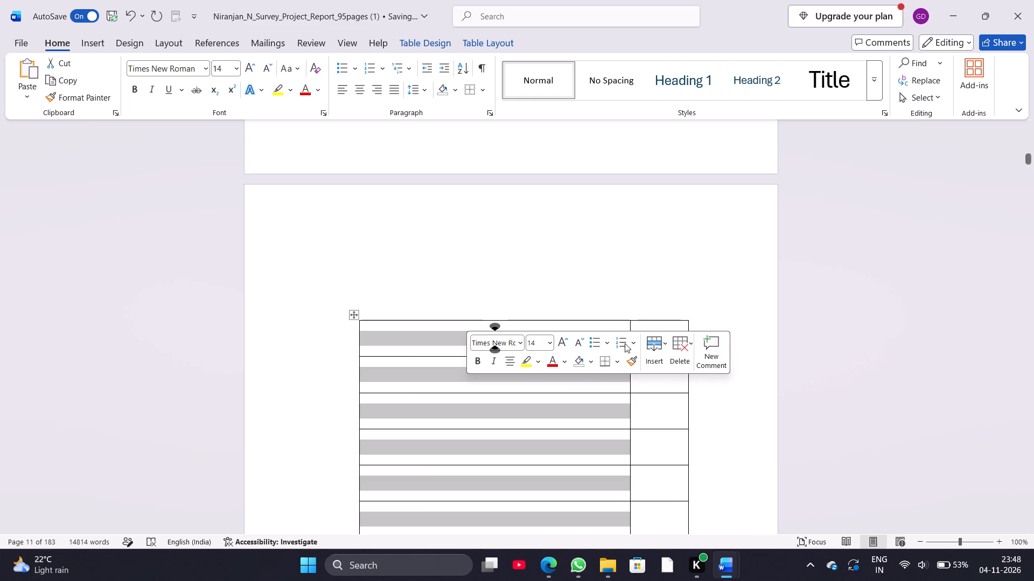
click(677, 348)
click(700, 395)
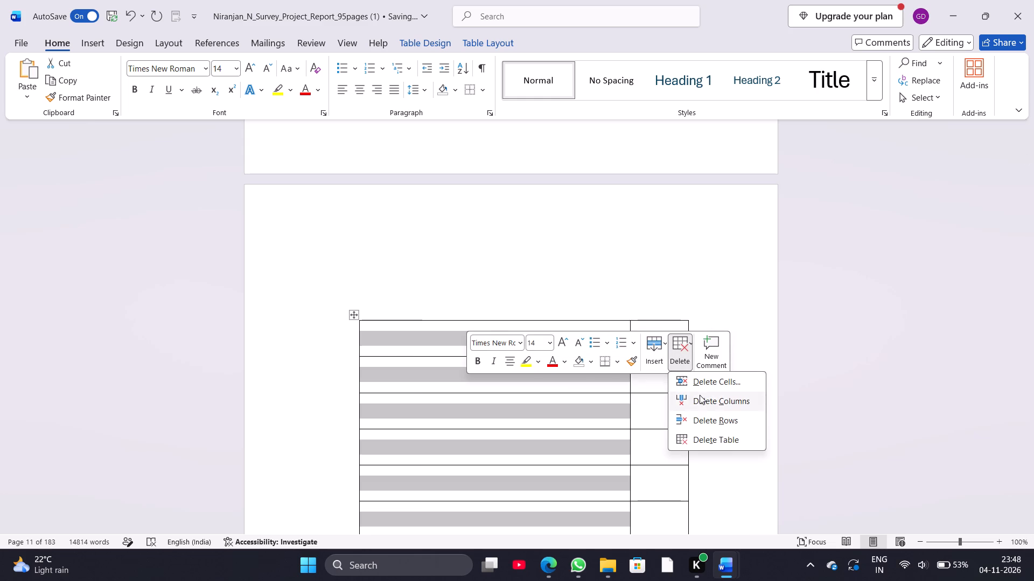
double_click(390, 319)
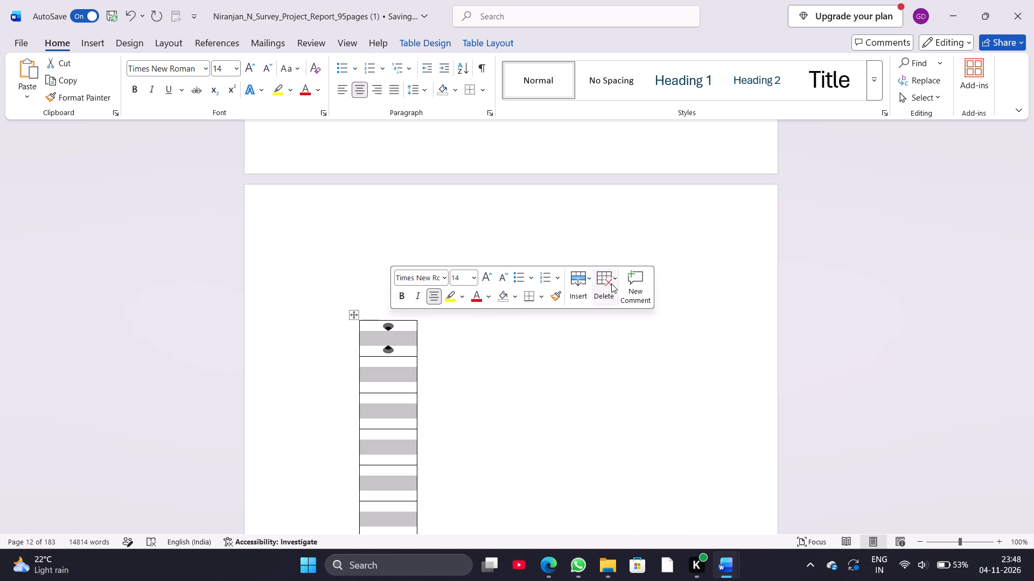
click(611, 284)
click(630, 336)
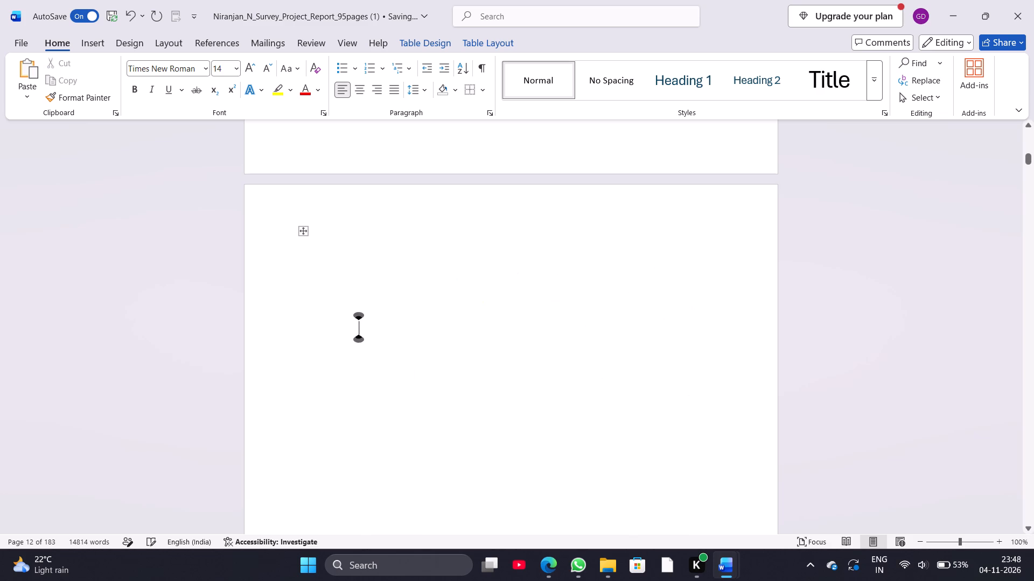
Check the pages from the removed duplicate table through to the Part A introduction page.
scroll(516, 307, up, 3)
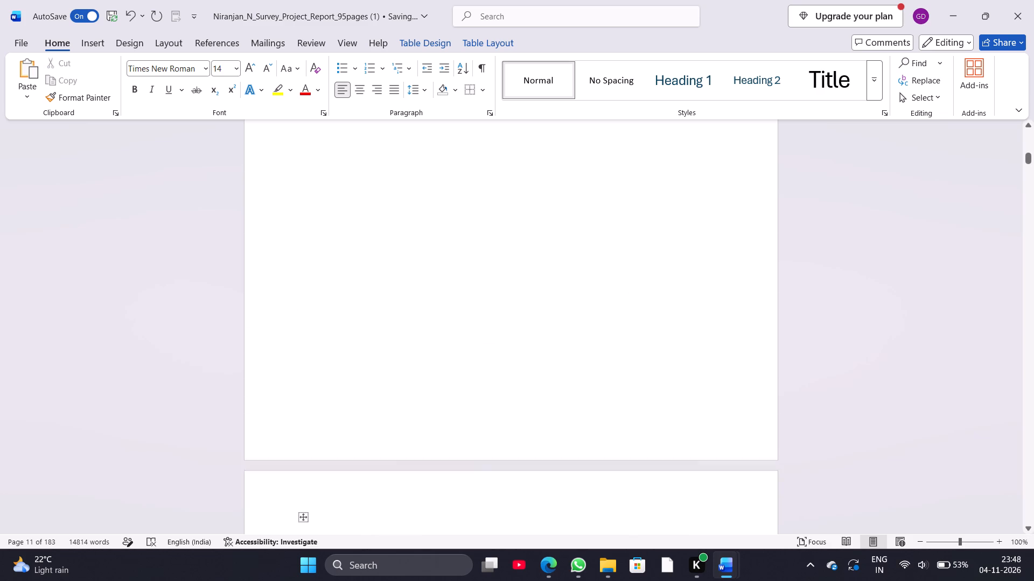
scroll(516, 307, down, 4)
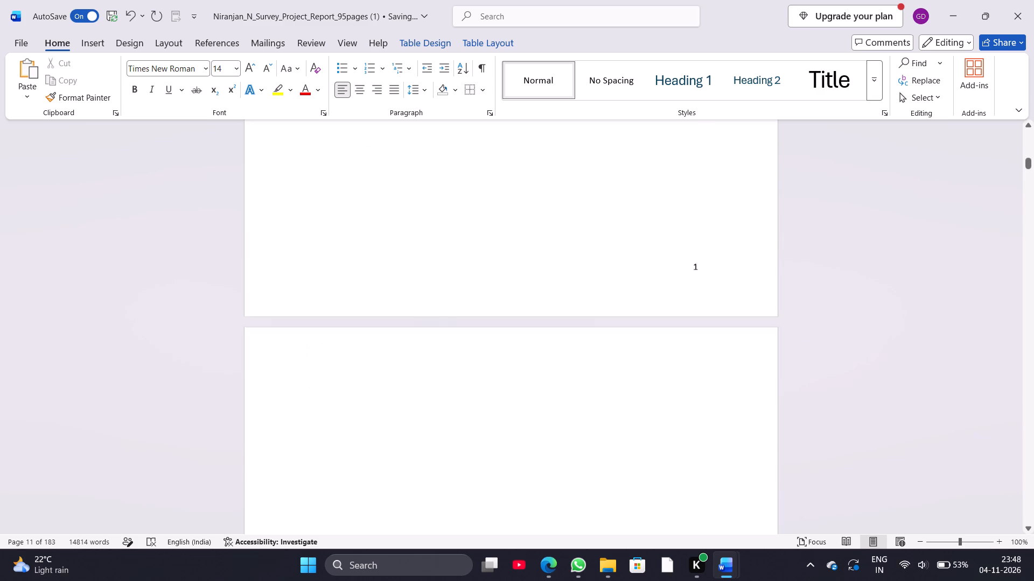
scroll(516, 307, down, 4)
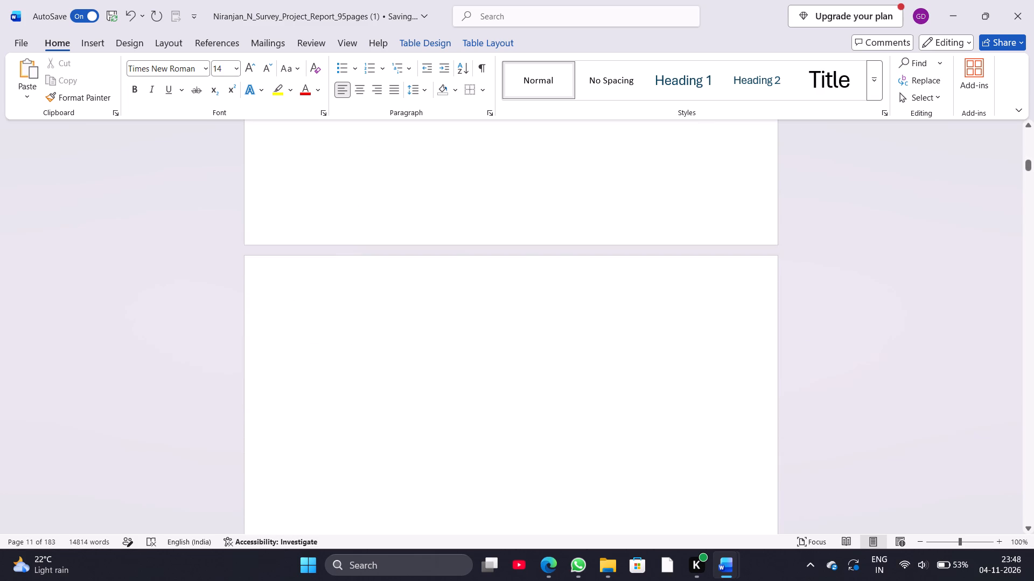
scroll(516, 307, down, 9)
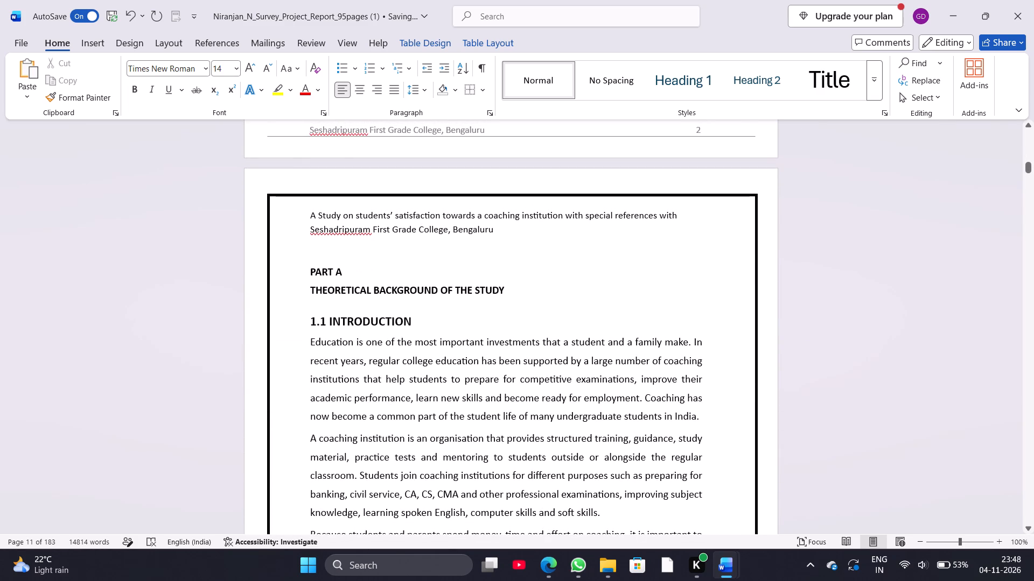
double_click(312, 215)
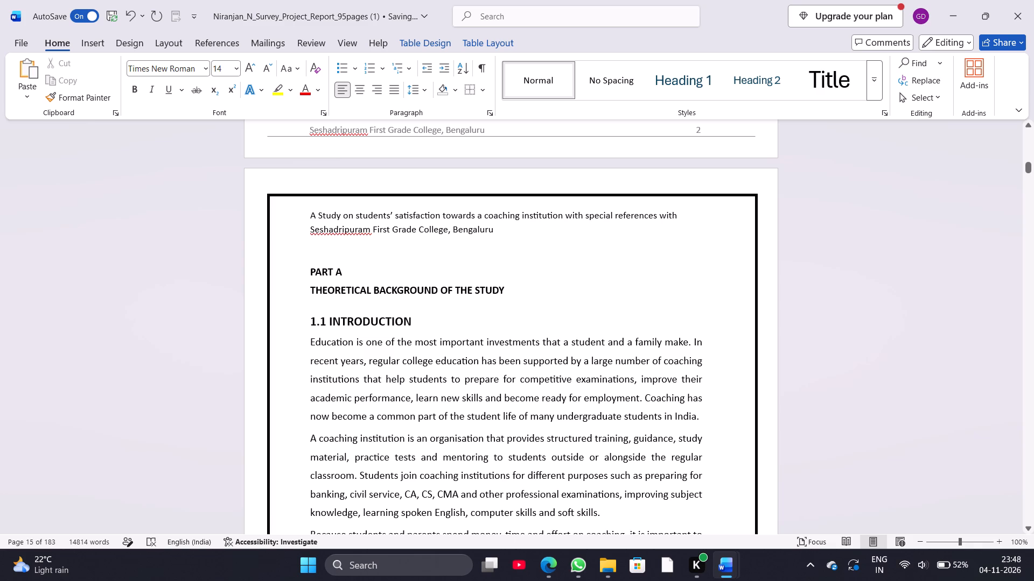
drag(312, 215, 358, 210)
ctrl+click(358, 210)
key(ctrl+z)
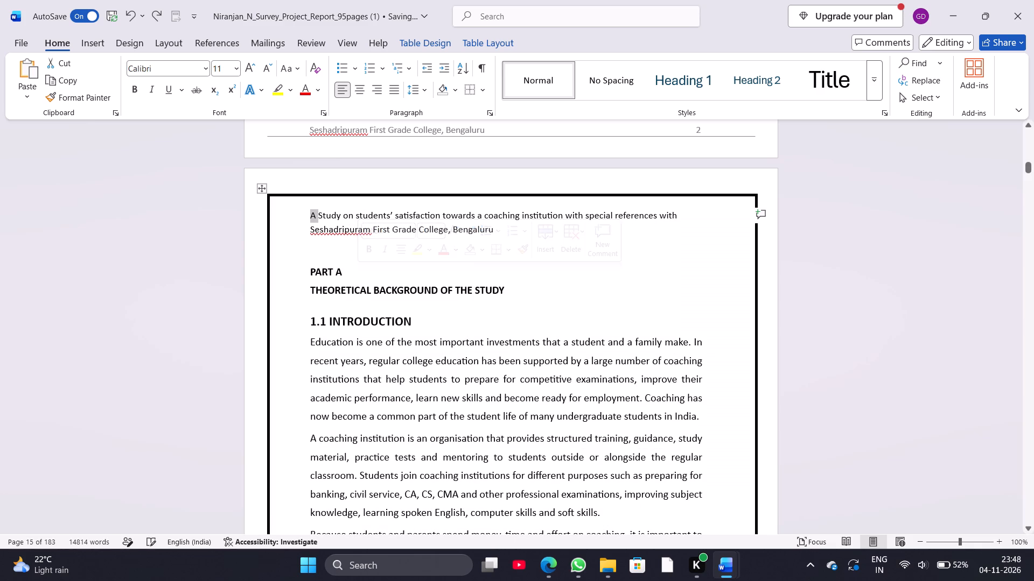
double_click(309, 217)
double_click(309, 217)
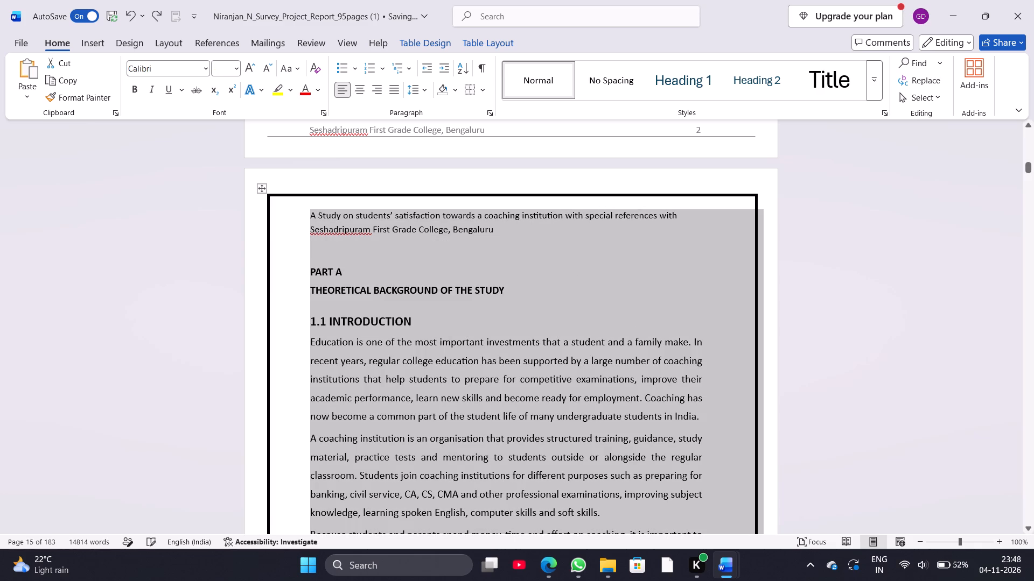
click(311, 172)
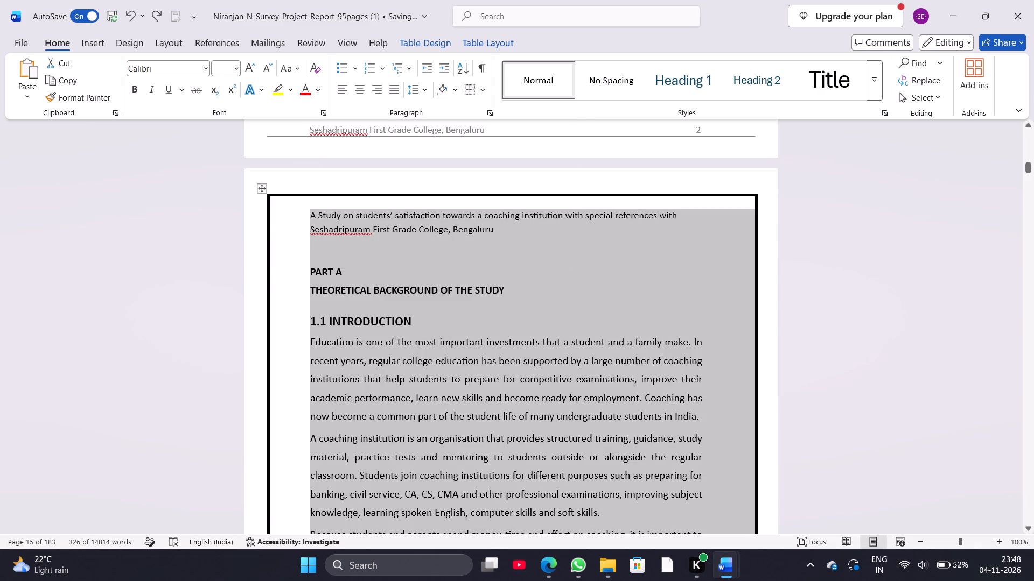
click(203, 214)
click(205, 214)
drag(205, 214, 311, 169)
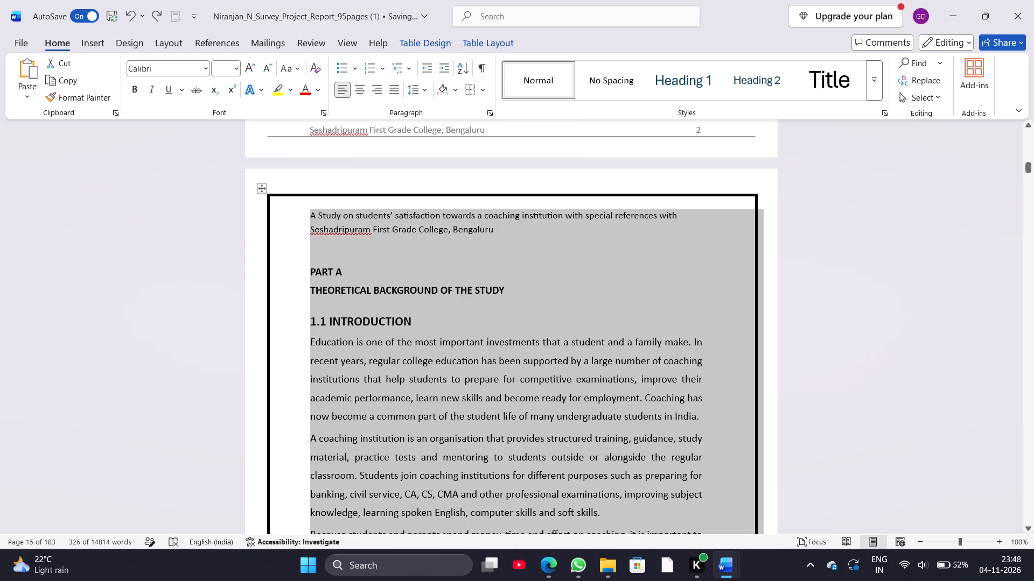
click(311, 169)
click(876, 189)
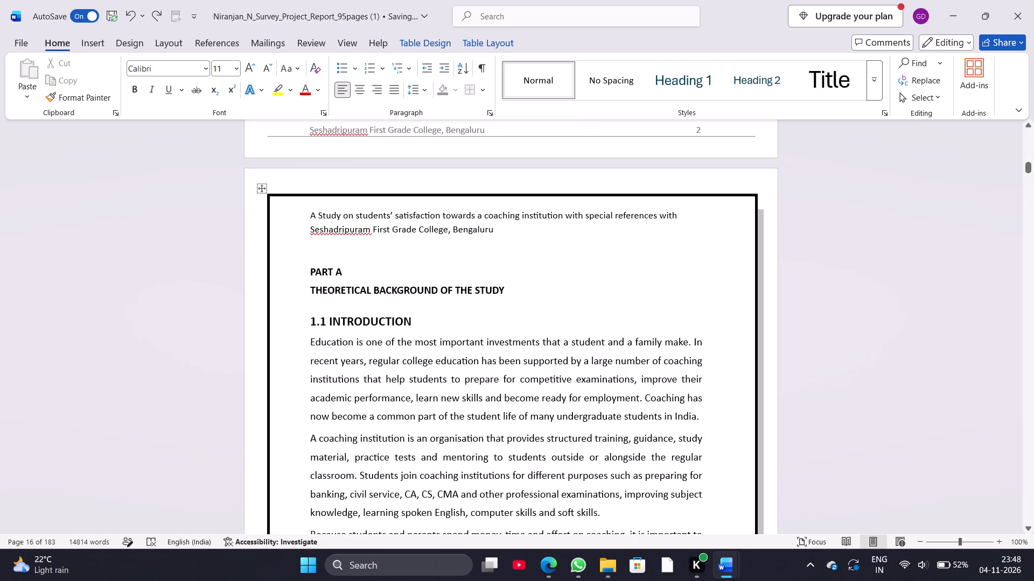
Delete the two-line study title text and the gap above the PART A heading on page 16.
drag(312, 216, 329, 217)
drag(329, 217, 493, 231)
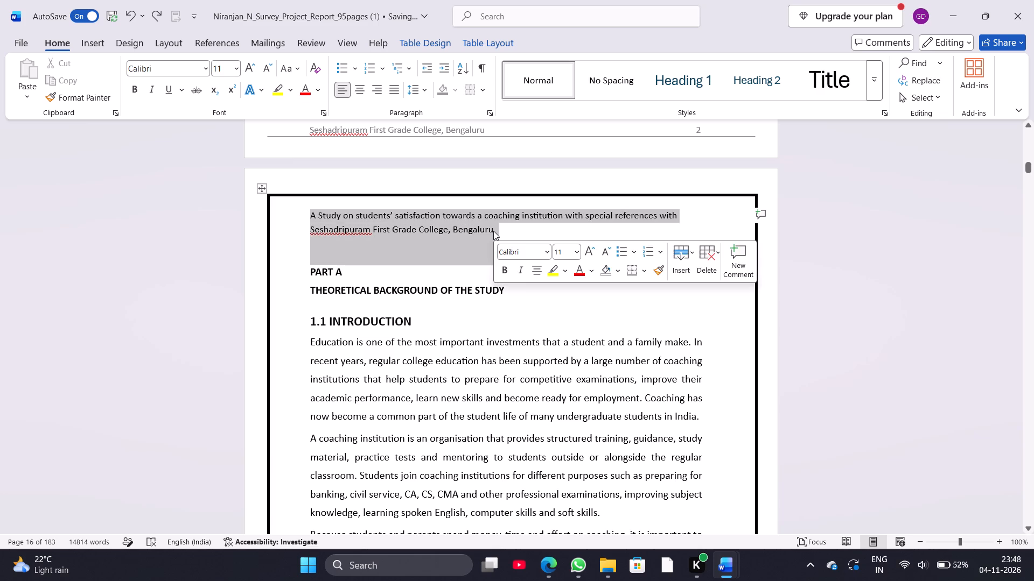
key(Delete)
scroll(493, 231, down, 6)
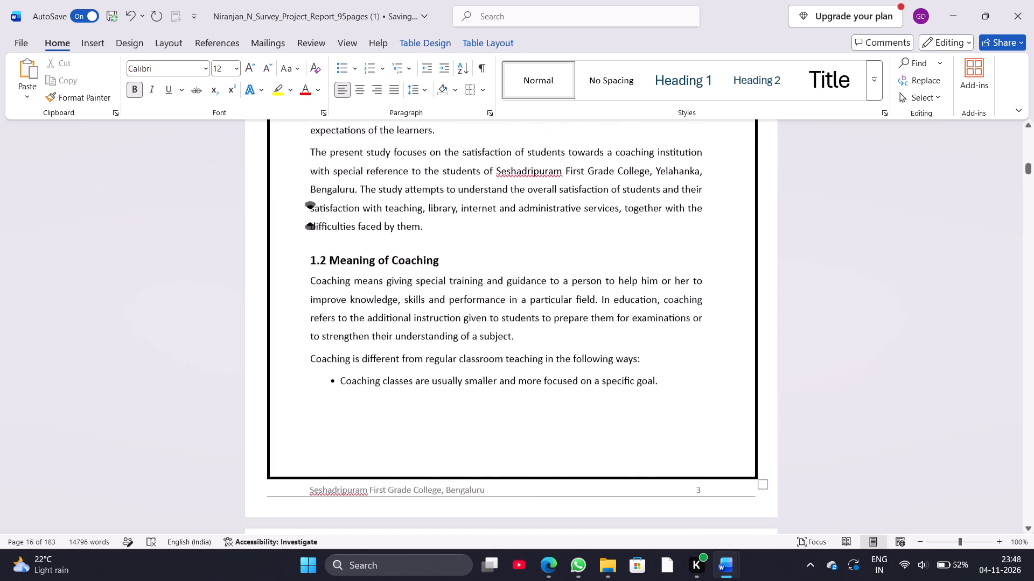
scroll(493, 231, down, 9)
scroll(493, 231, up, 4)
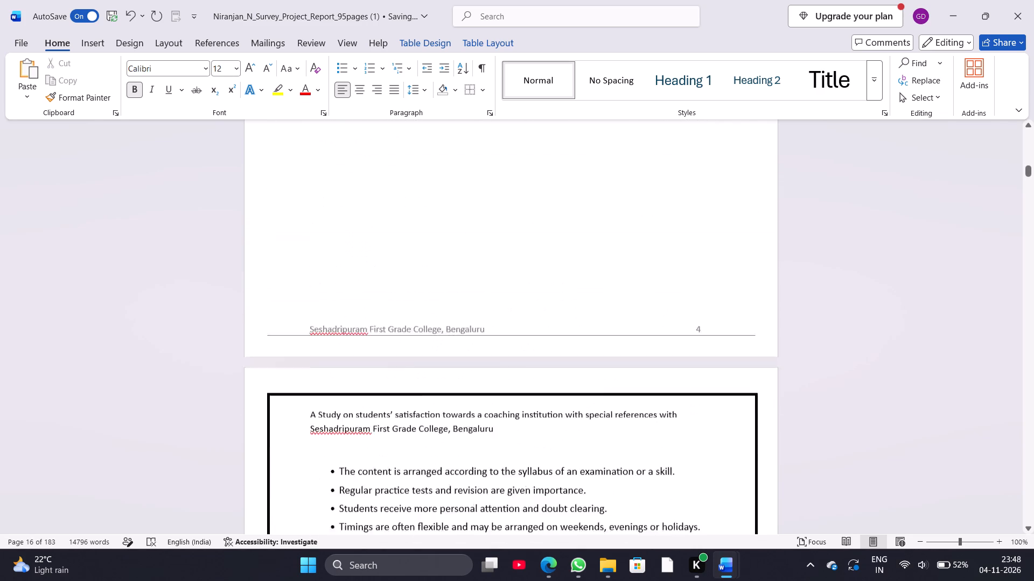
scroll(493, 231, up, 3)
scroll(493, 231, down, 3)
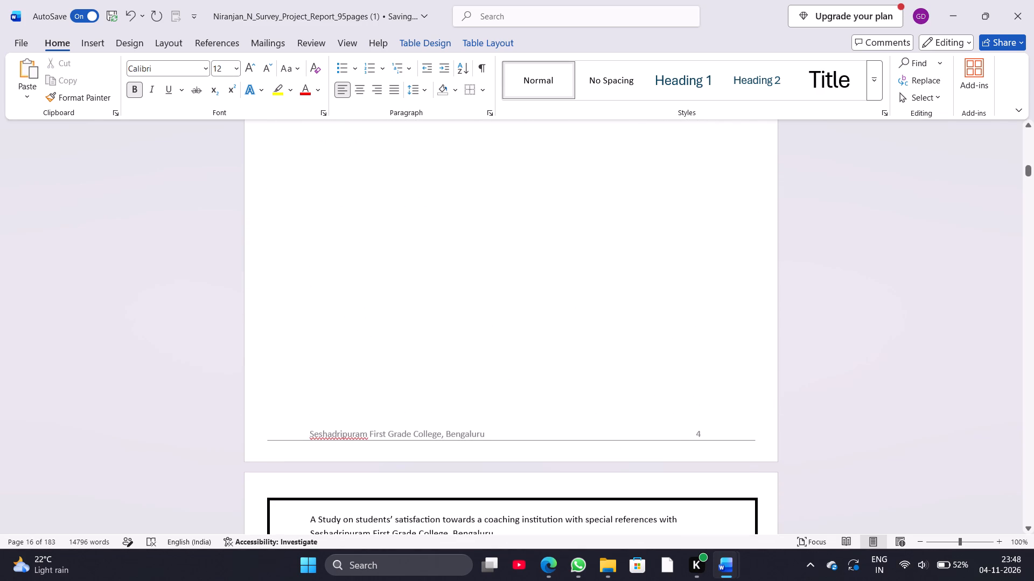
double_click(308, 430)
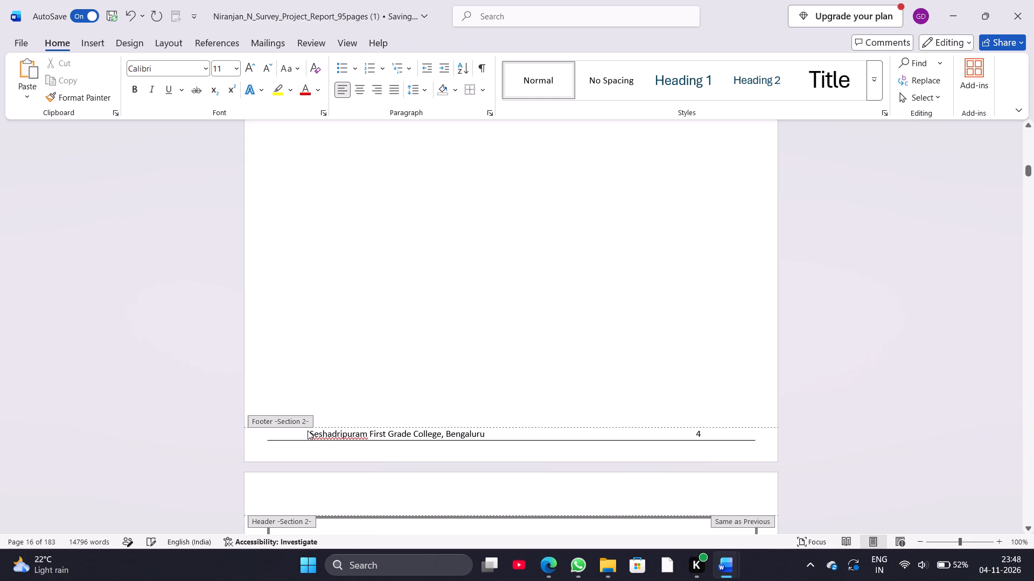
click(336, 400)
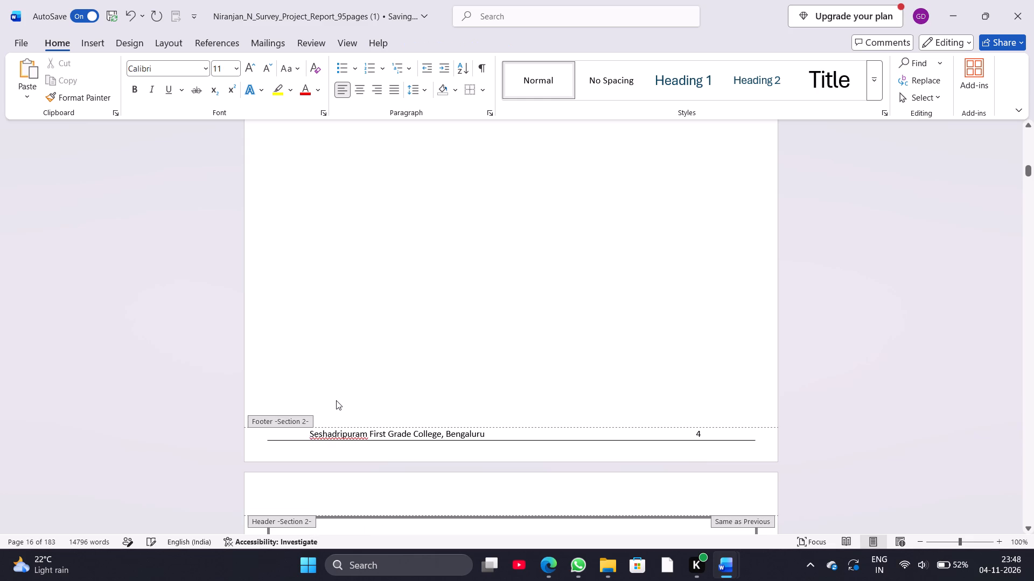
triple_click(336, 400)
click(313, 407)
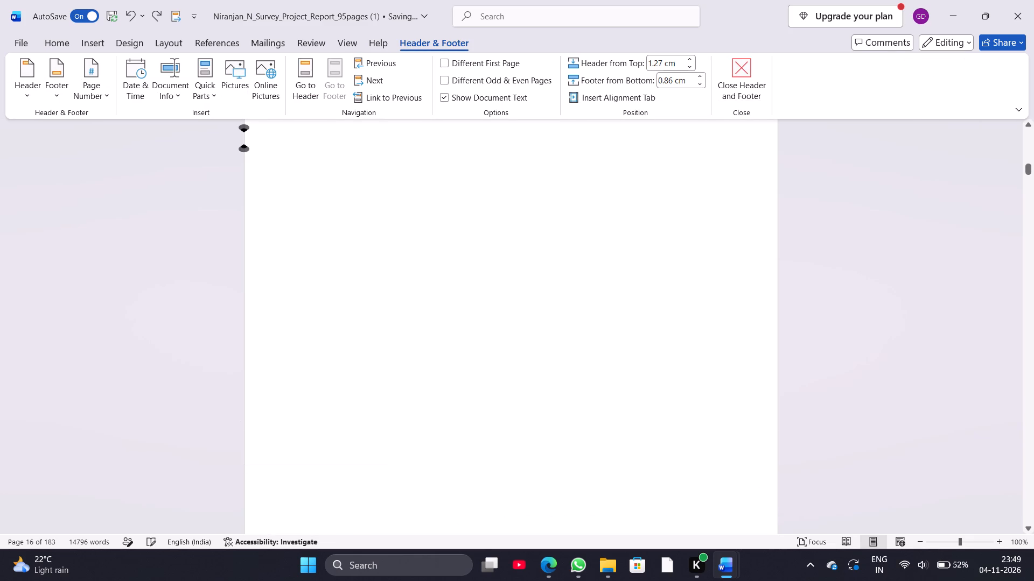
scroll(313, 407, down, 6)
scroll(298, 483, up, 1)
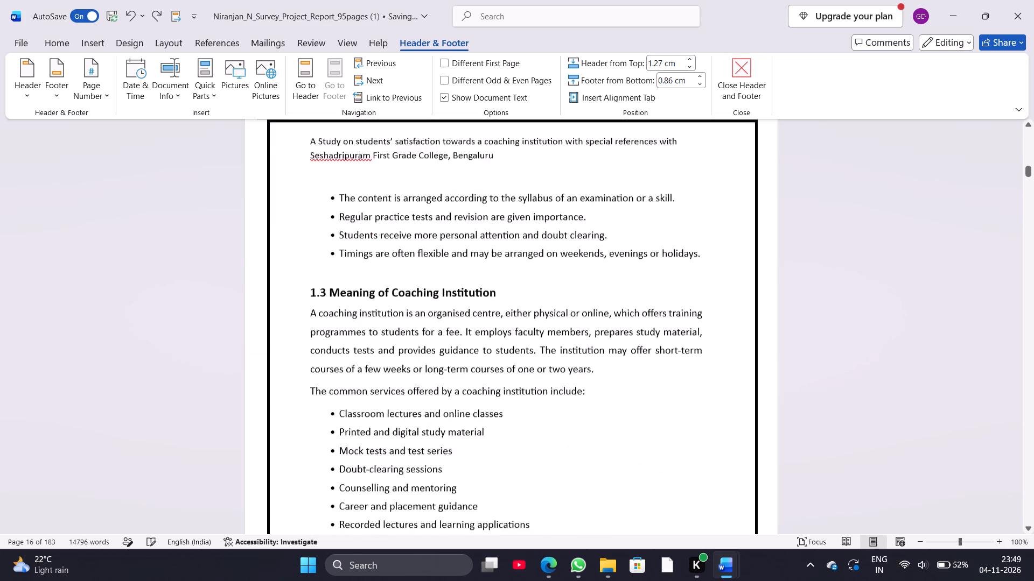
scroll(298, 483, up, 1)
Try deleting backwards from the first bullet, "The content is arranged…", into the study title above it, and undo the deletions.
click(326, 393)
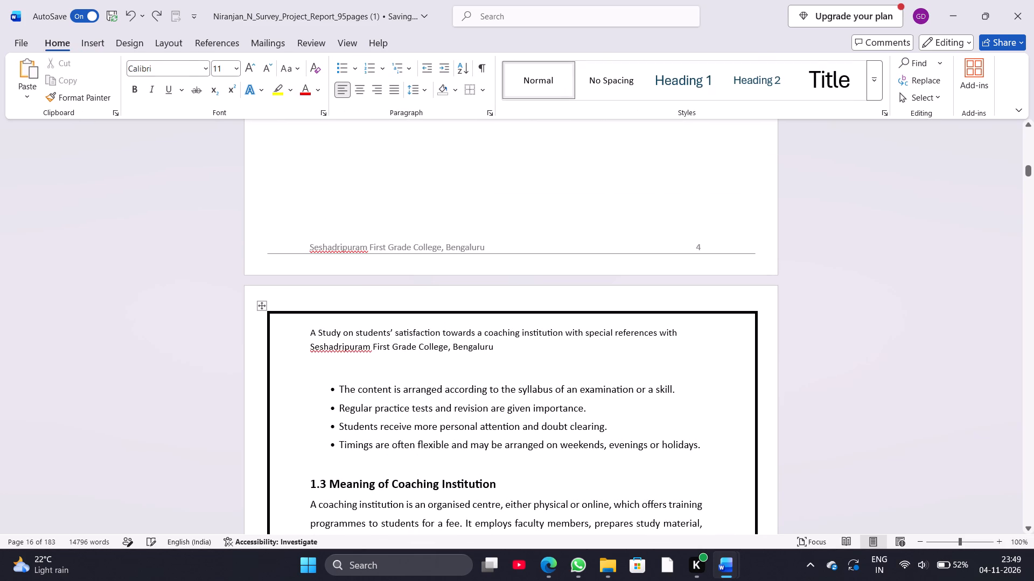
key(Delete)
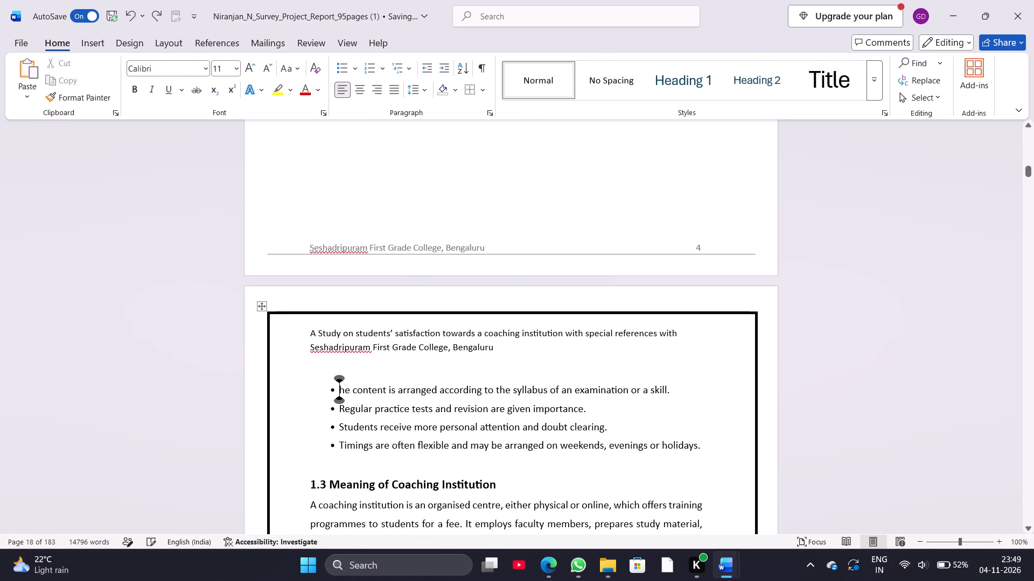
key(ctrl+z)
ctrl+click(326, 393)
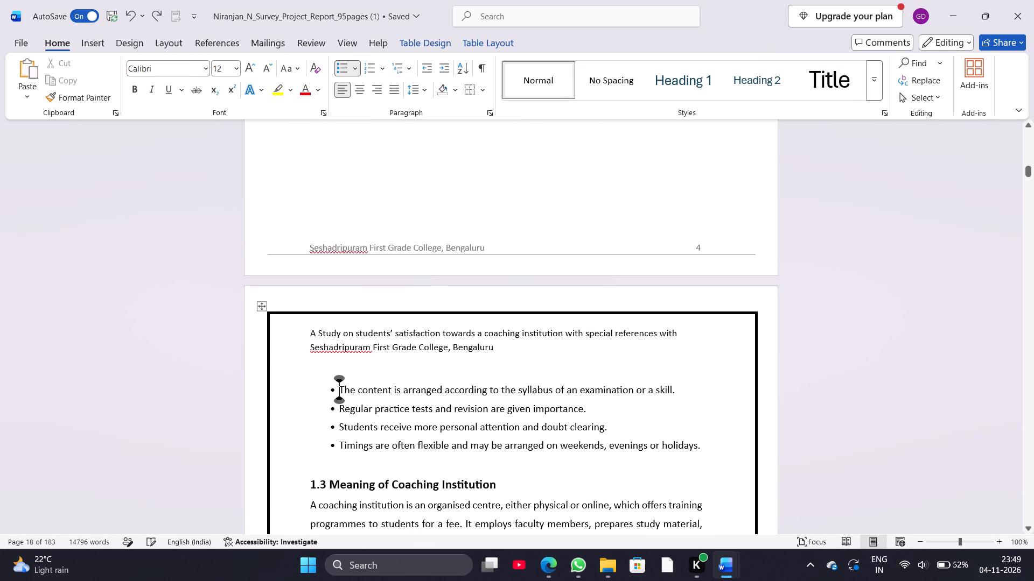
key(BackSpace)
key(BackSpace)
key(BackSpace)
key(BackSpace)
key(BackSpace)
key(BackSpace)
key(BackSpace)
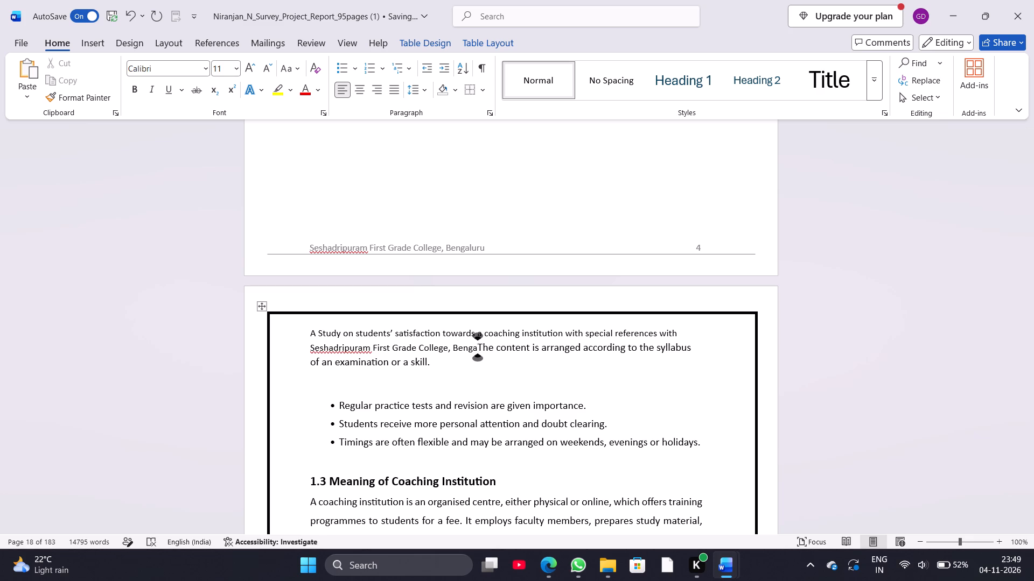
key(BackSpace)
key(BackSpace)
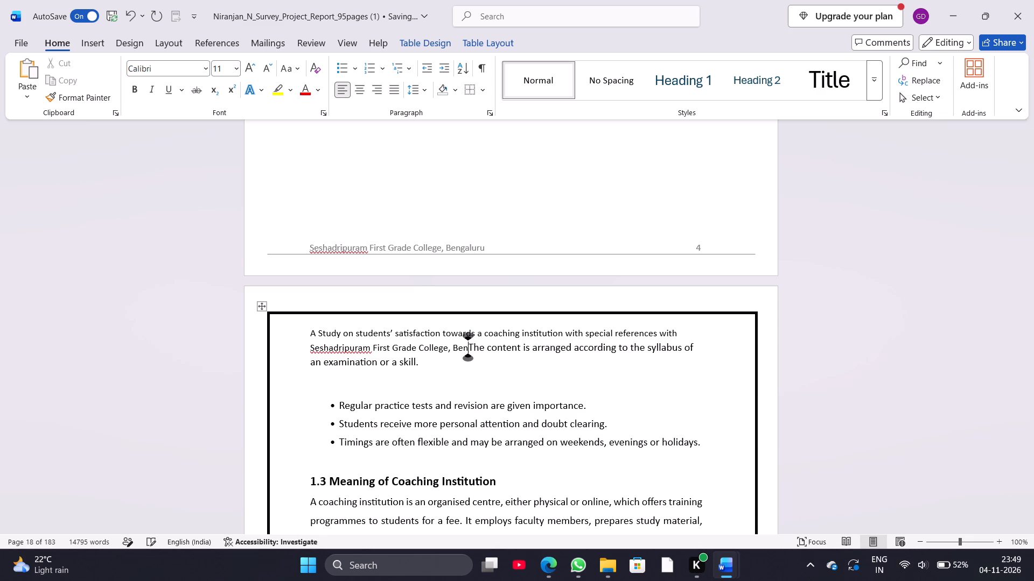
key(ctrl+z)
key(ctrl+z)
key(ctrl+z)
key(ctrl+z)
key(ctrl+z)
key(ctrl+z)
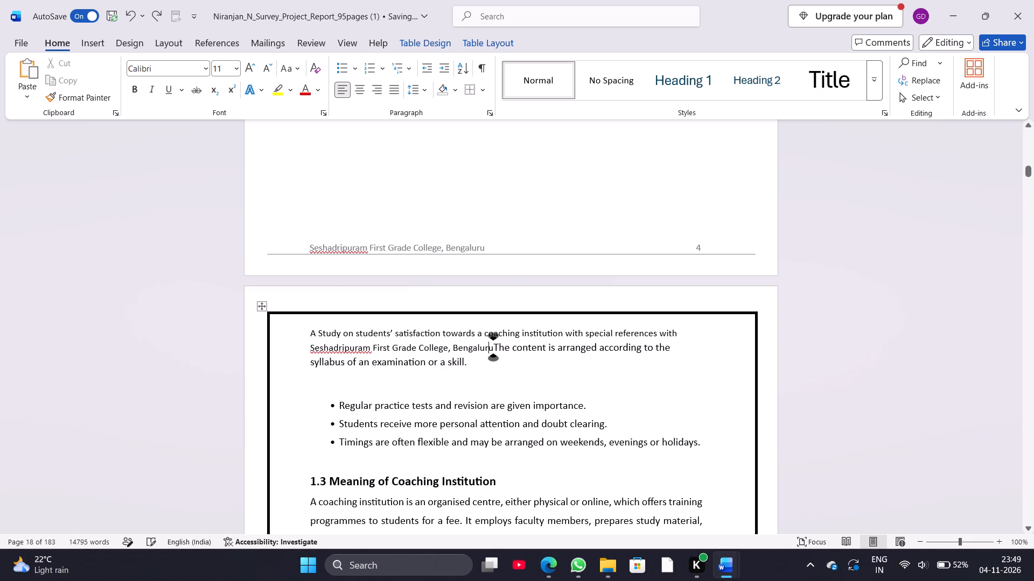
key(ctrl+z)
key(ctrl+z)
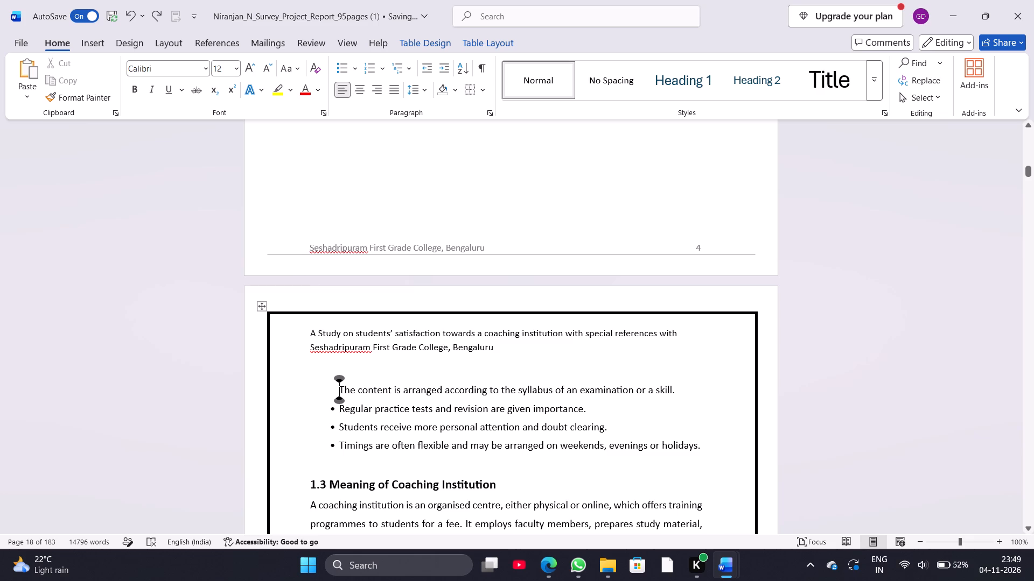
Review the pages from the blank page numbered 4 back to the report's title page.
double_click(307, 325)
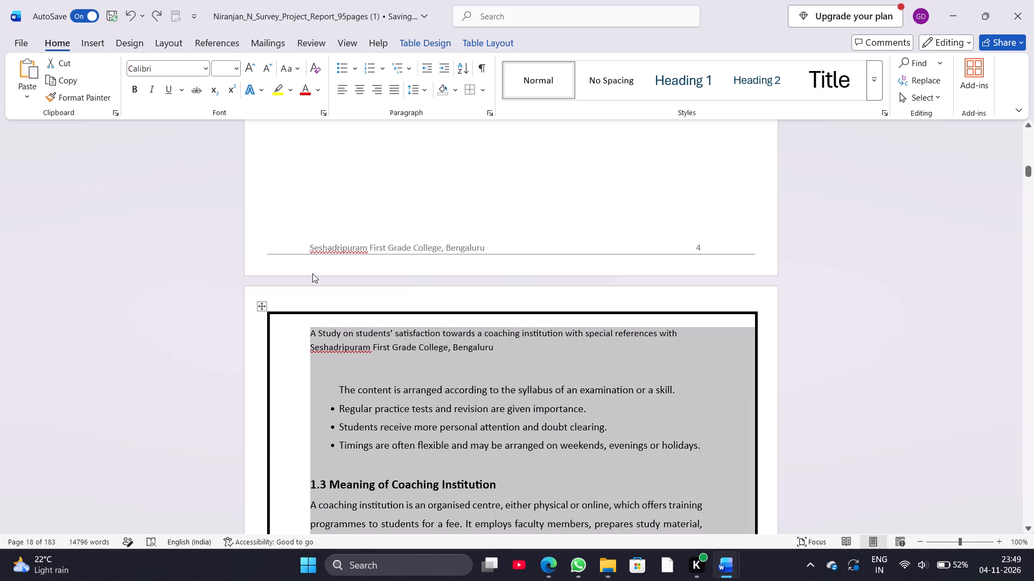
double_click(317, 280)
scroll(311, 329, down, 1)
scroll(311, 329, up, 6)
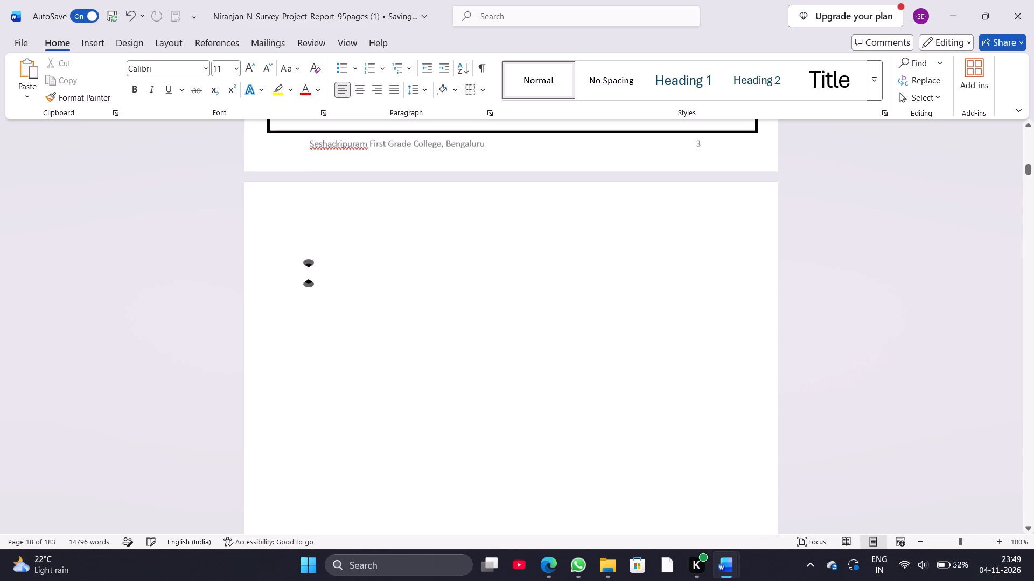
scroll(311, 329, up, 8)
scroll(311, 329, up, 14)
scroll(311, 329, up, 14)
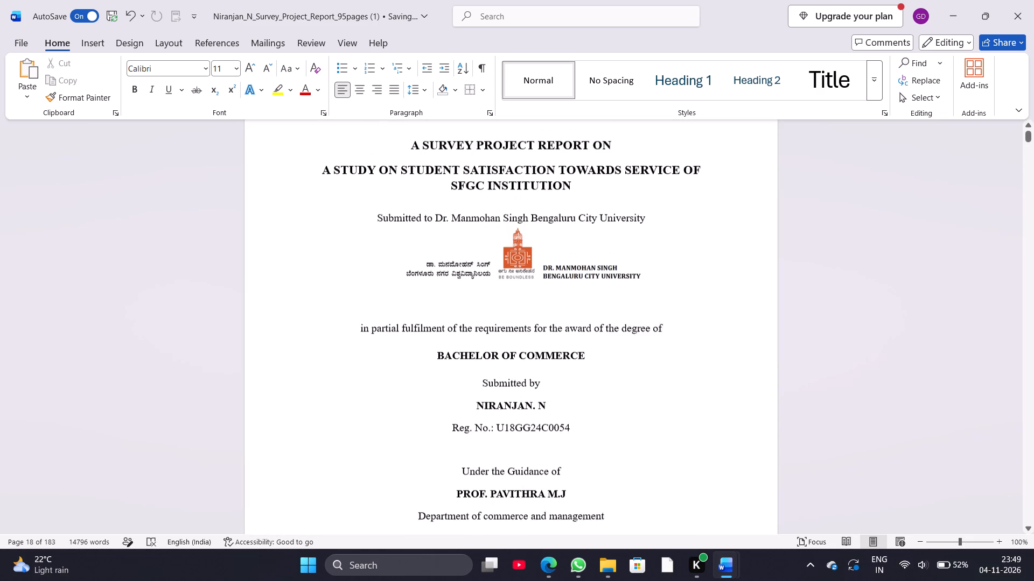
scroll(311, 329, up, 1)
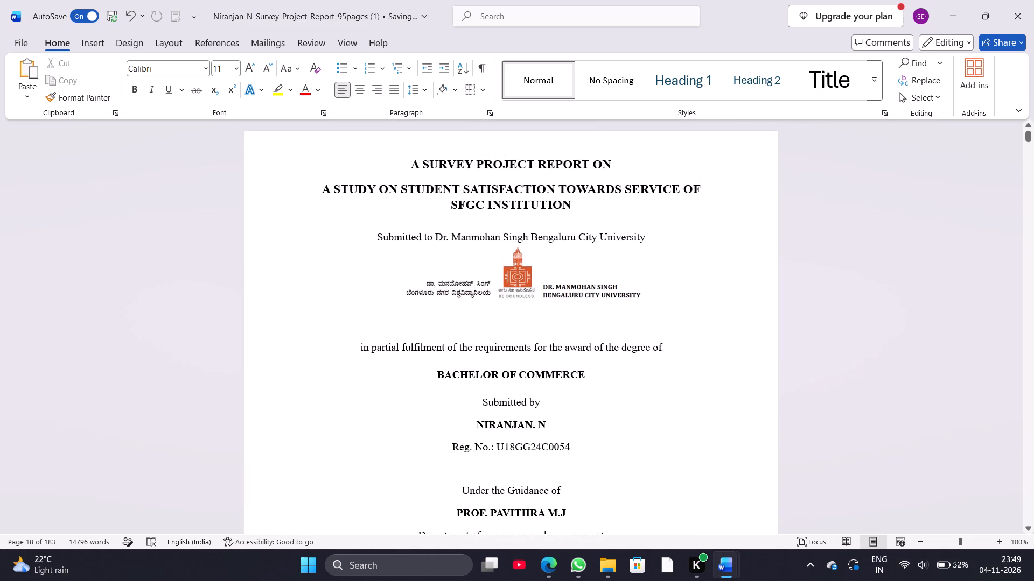
Insert a line break before the college logo so it moves to the top of the college certificate page.
scroll(311, 329, down, 8)
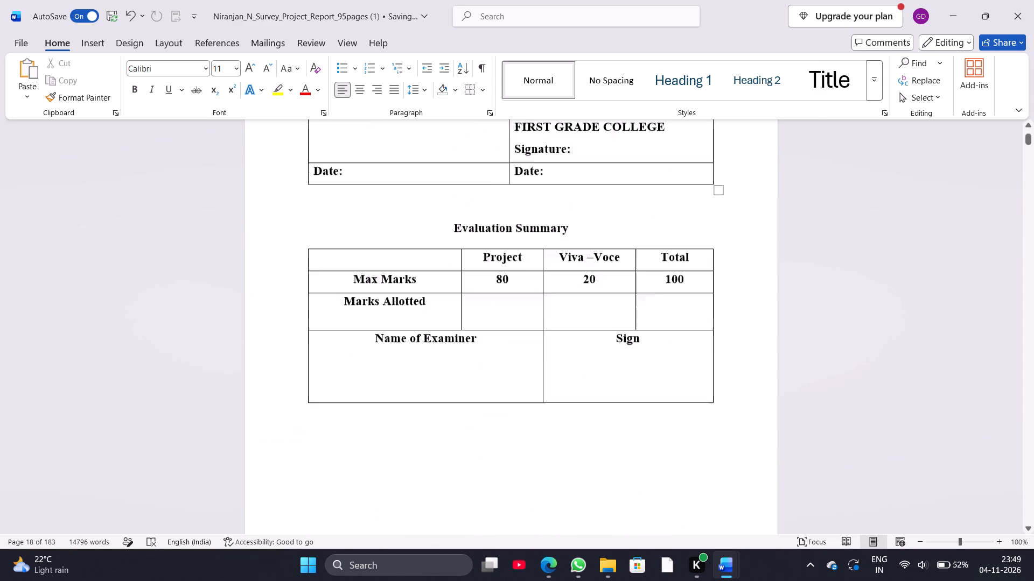
scroll(311, 329, down, 3)
scroll(311, 329, up, 7)
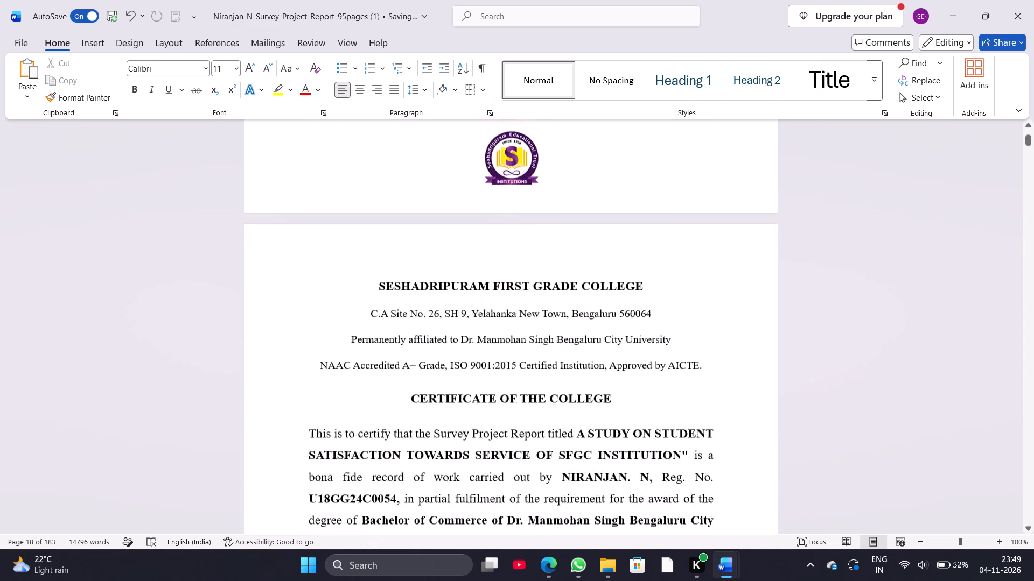
scroll(311, 329, up, 1)
click(420, 330)
key(Return)
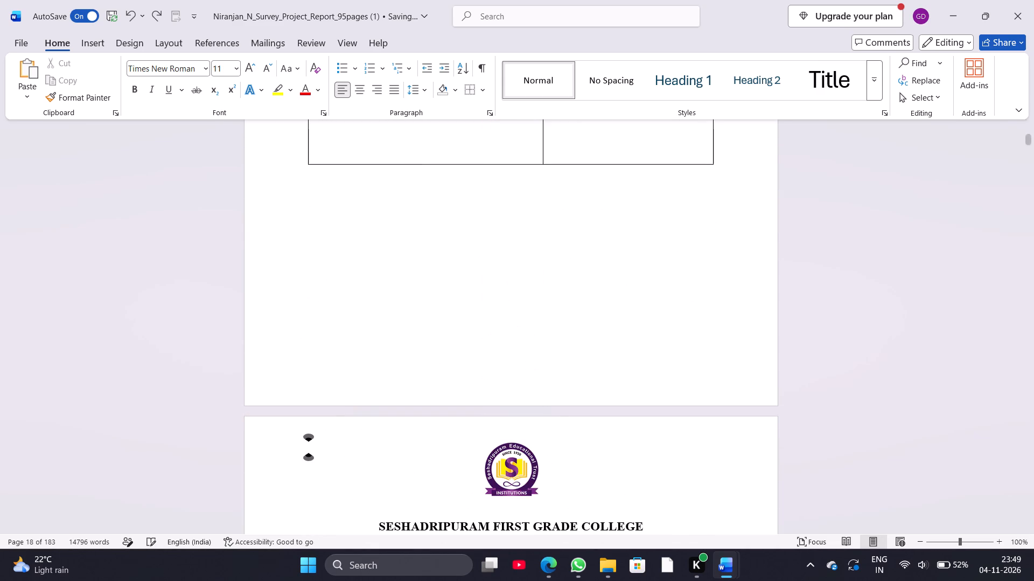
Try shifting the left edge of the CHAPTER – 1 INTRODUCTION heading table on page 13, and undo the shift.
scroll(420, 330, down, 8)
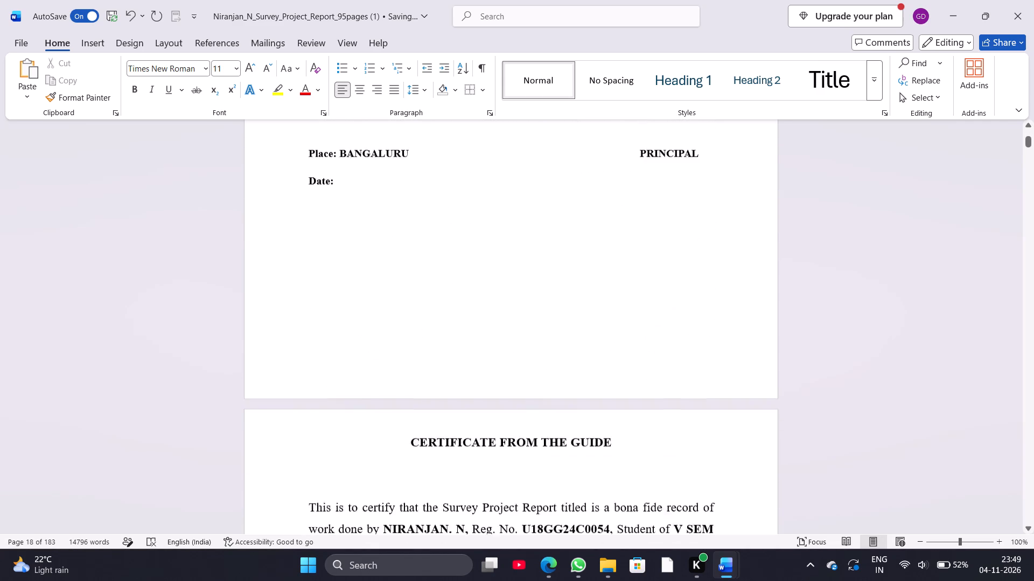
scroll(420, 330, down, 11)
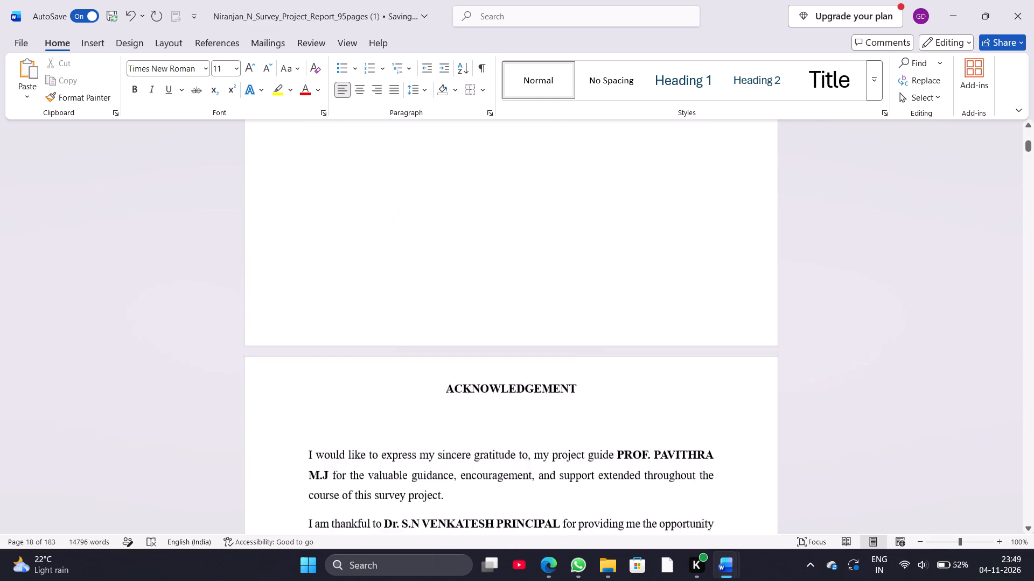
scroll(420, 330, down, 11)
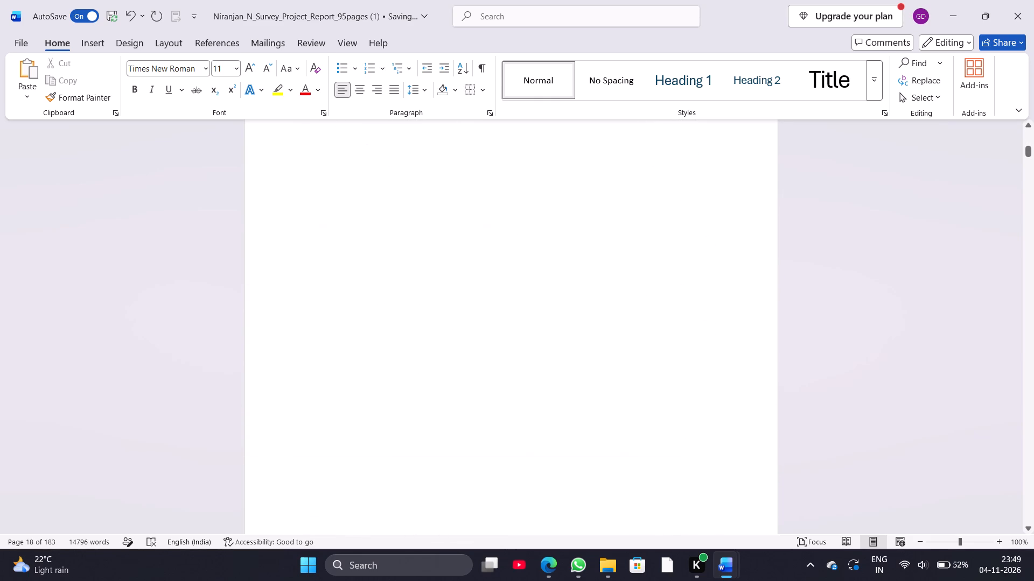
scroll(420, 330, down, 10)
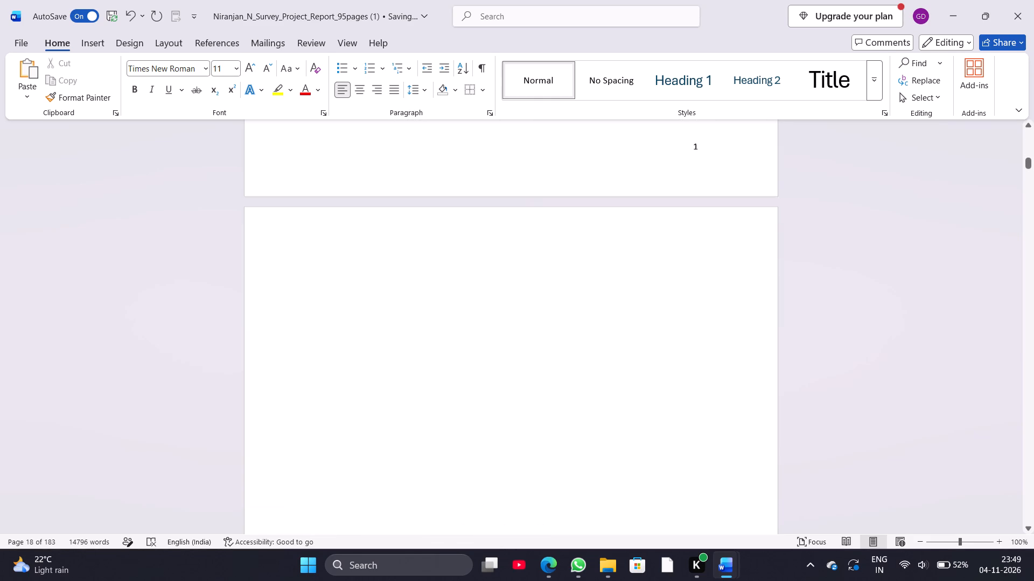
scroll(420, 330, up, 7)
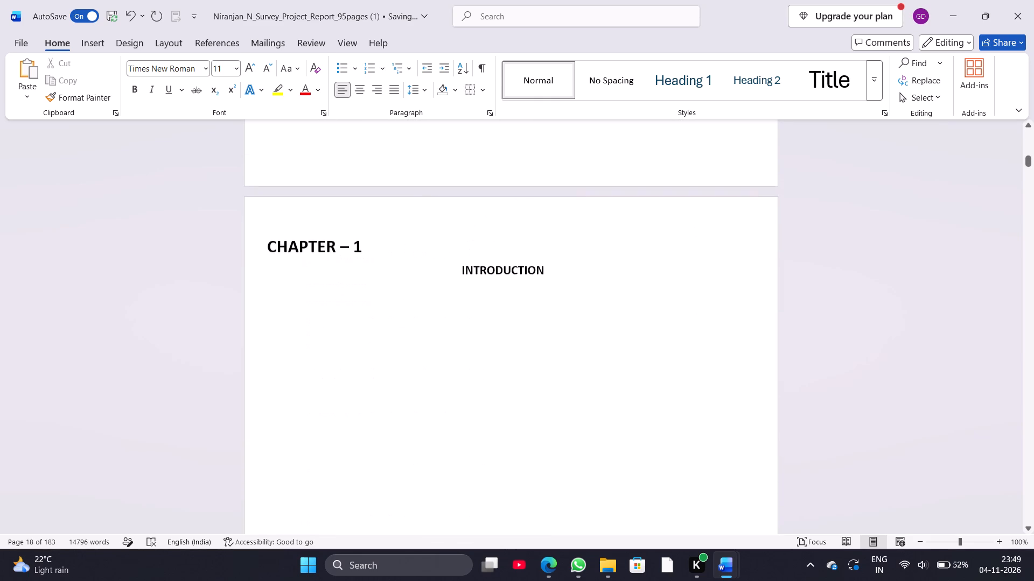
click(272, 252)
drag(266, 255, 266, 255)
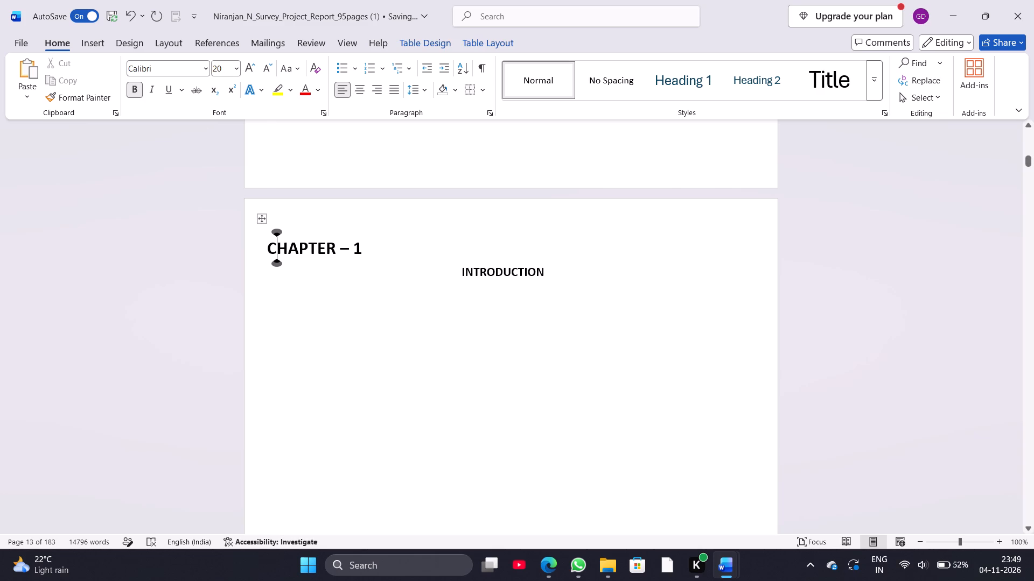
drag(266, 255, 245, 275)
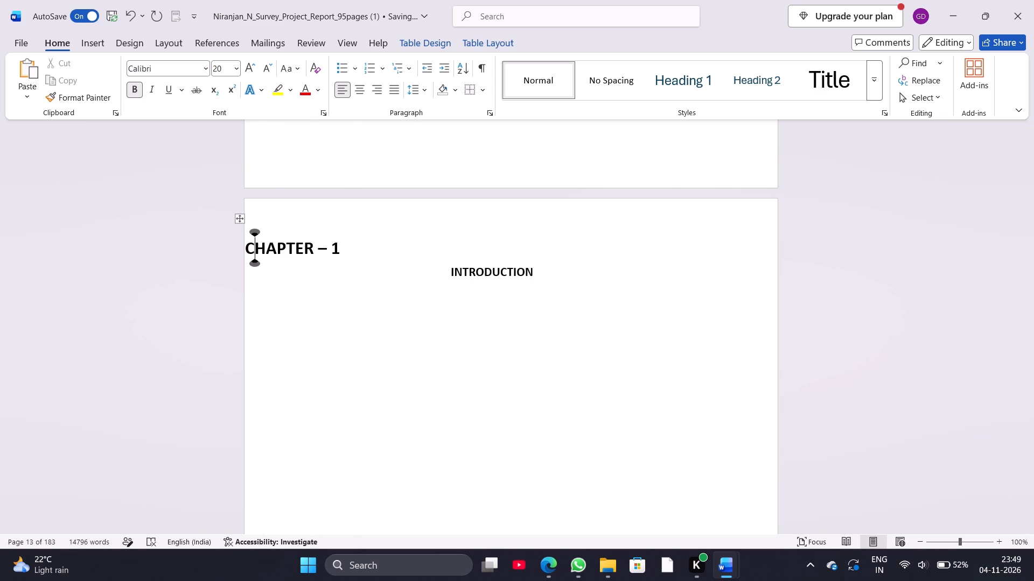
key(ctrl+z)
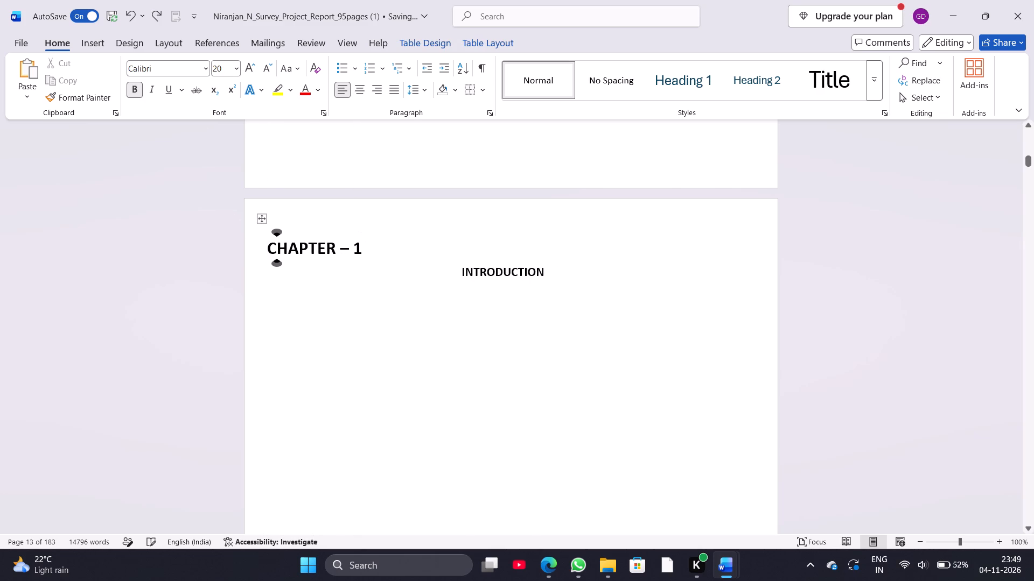
Narrow the CHAPTER – 1 heading table's column to fit and set the CHAPTER – 1 and INTRODUCTION text to size 14.
double_click(267, 249)
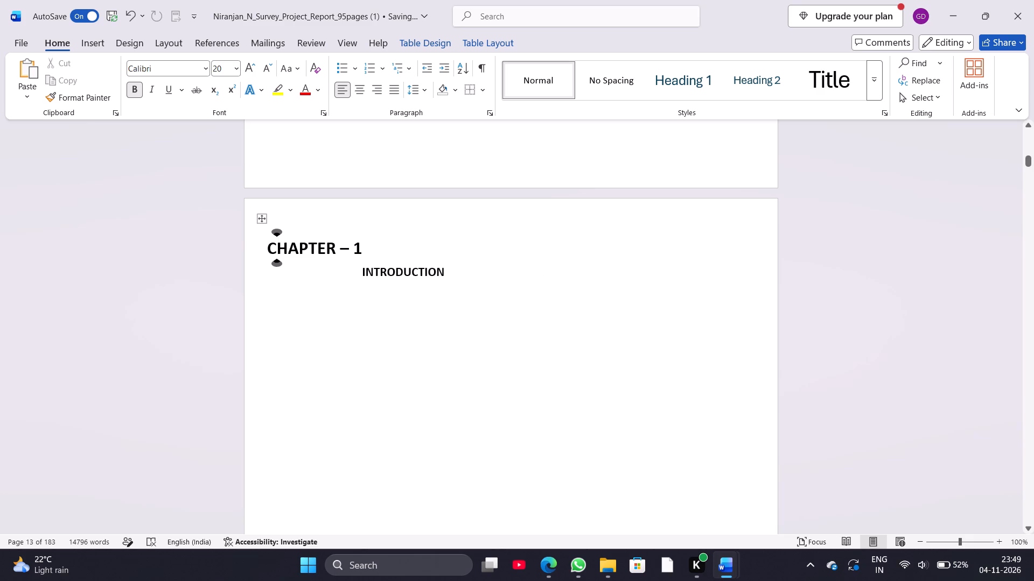
double_click(275, 248)
click(265, 250)
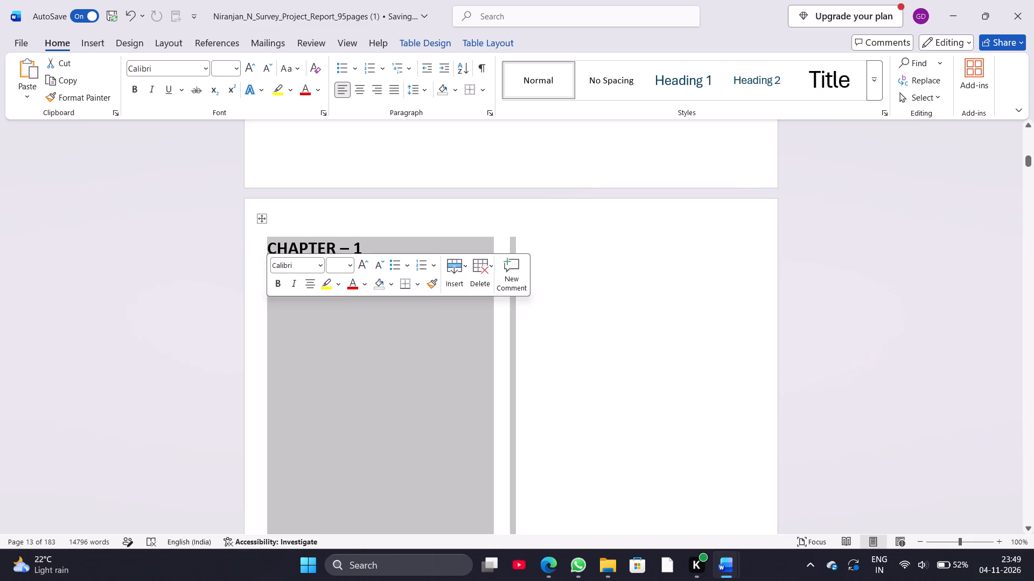
click(238, 66)
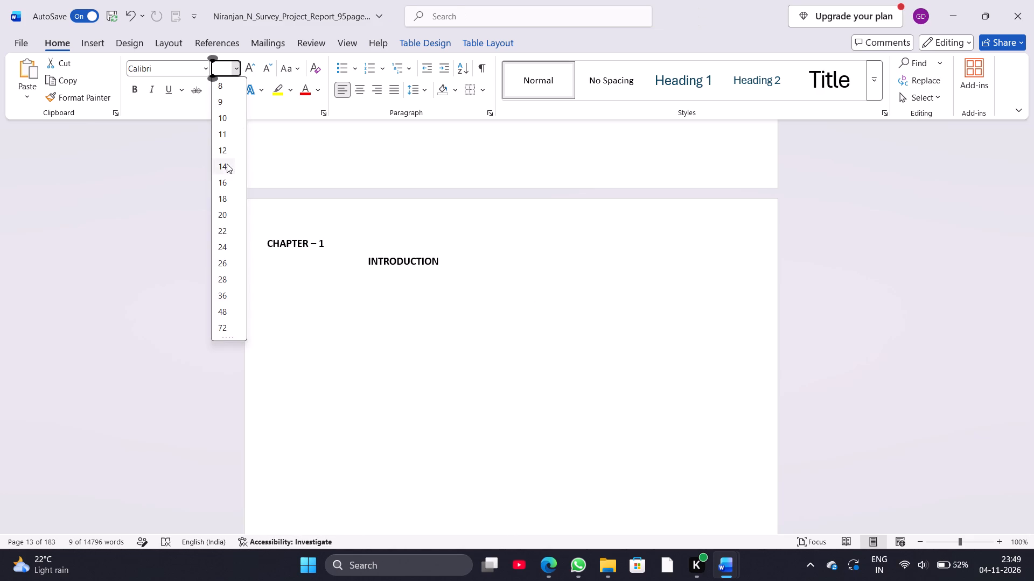
click(225, 170)
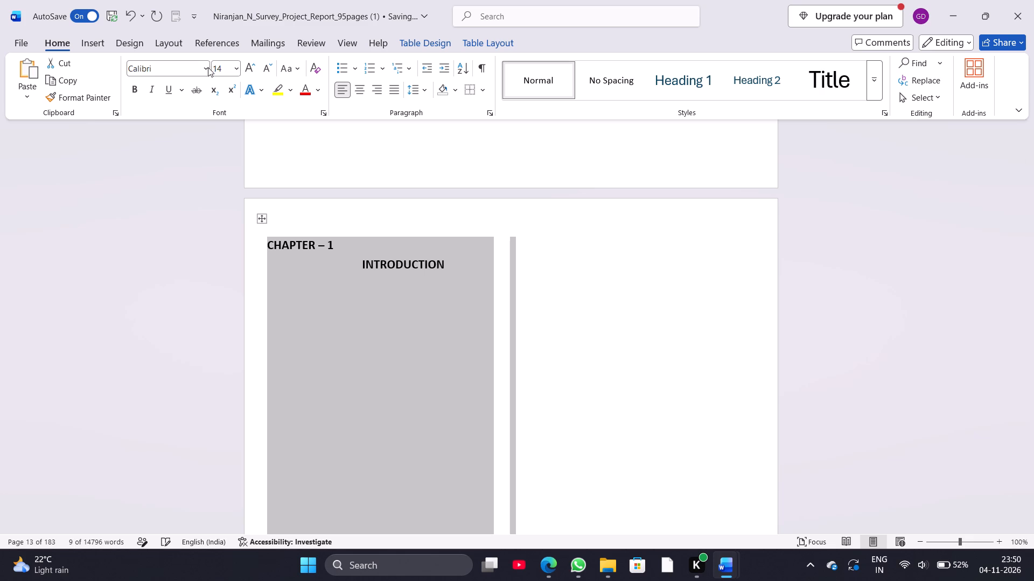
Set the CHAPTER – 1 INTRODUCTION heading table on page 13 to Times New Roman and centre it, keeping the INTRODUCTION line centred.
click(204, 69)
click(199, 161)
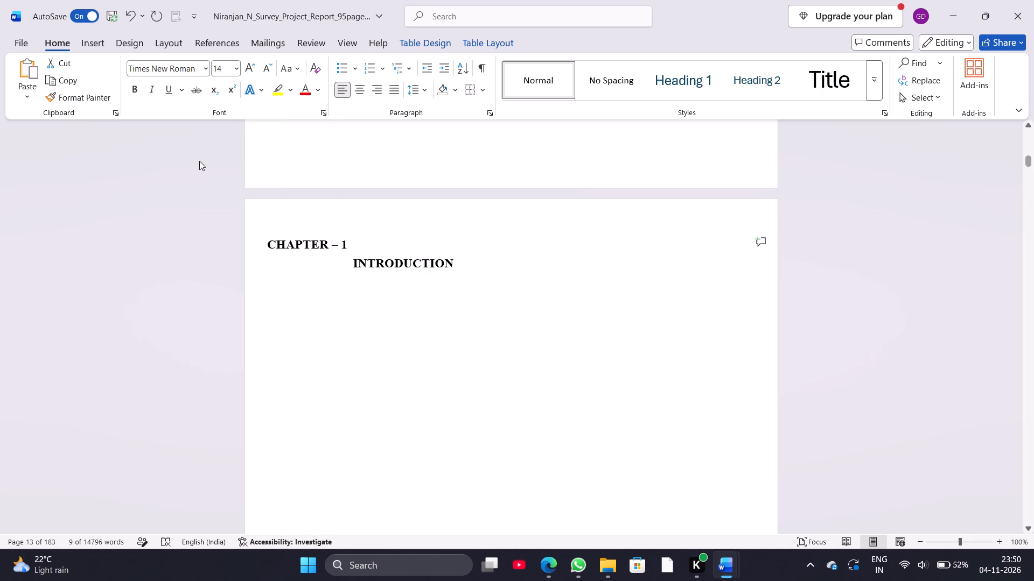
click(360, 85)
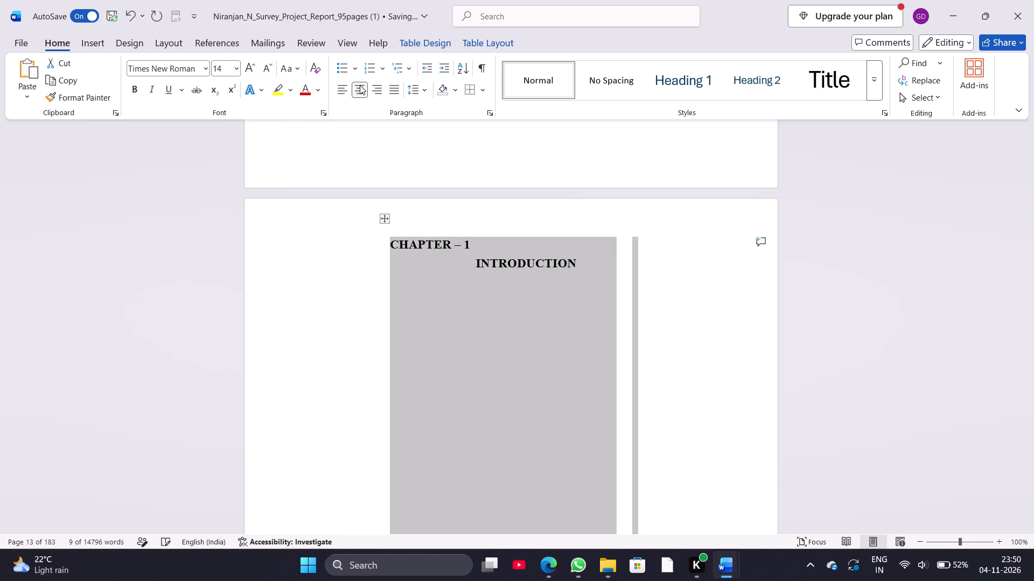
click(460, 270)
click(460, 270)
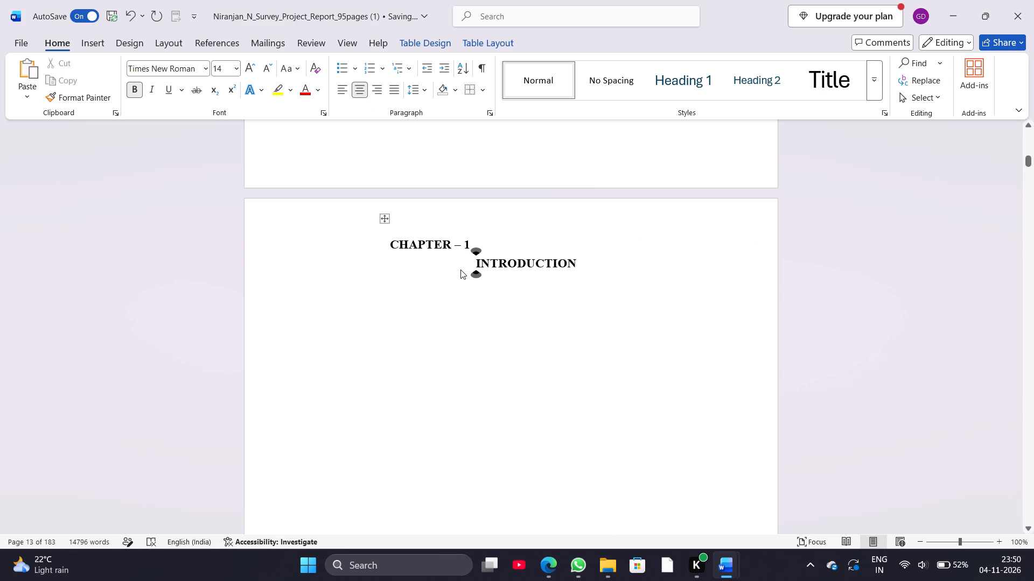
click(355, 88)
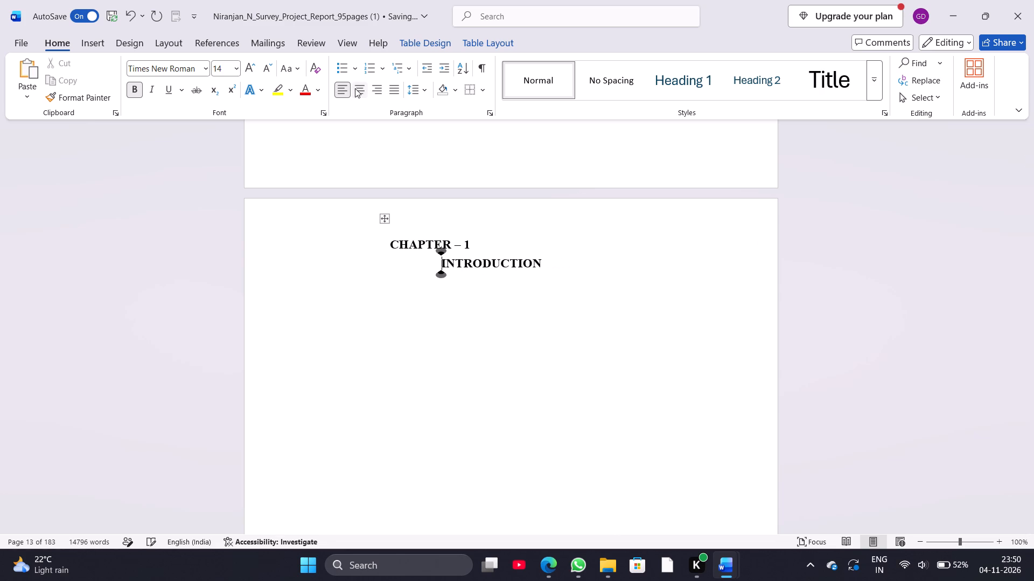
click(355, 88)
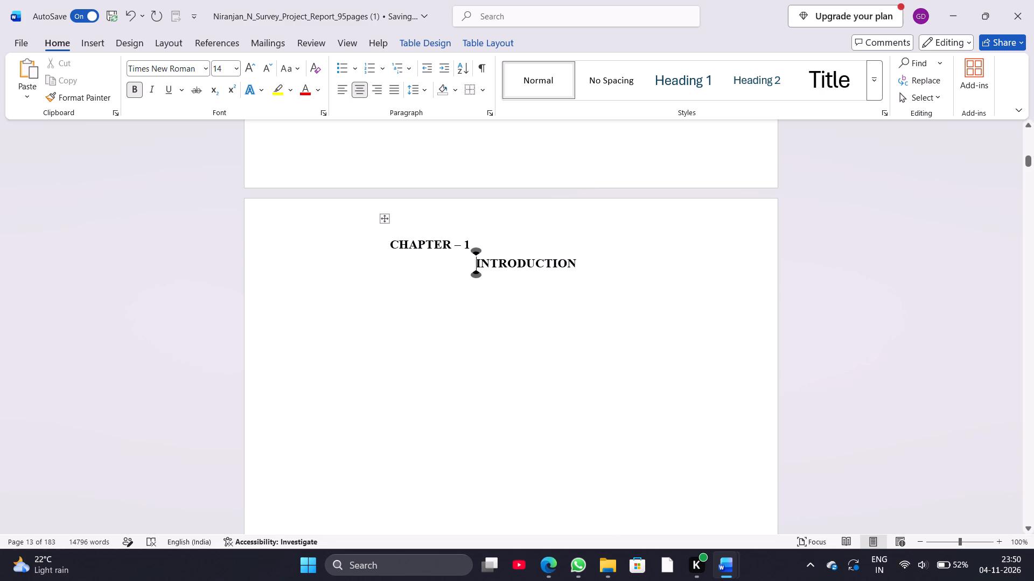
Insert two blank lines above the CHAPTER – 1 heading.
click(391, 249)
key(Return)
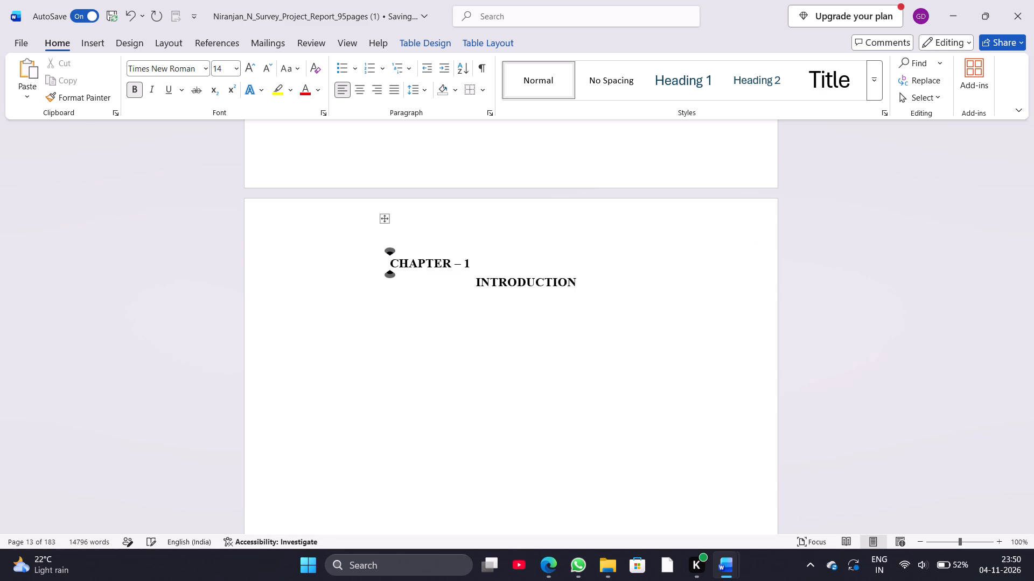
key(Return)
Review the rest of the report from the Chapter 1 heading page through to the Chapter 5 findings.
scroll(391, 249, down, 3)
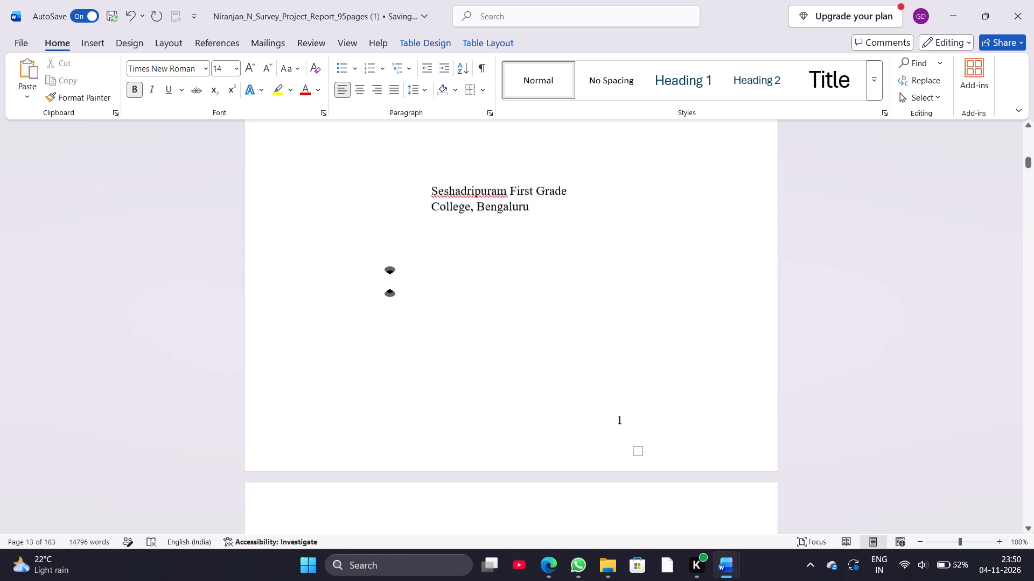
scroll(391, 249, down, 2)
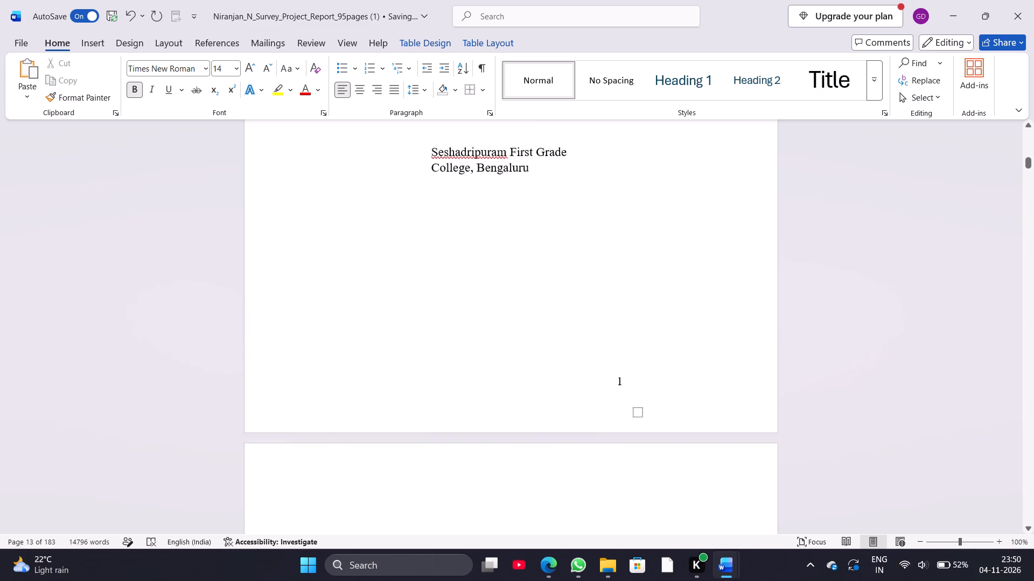
scroll(391, 249, down, 16)
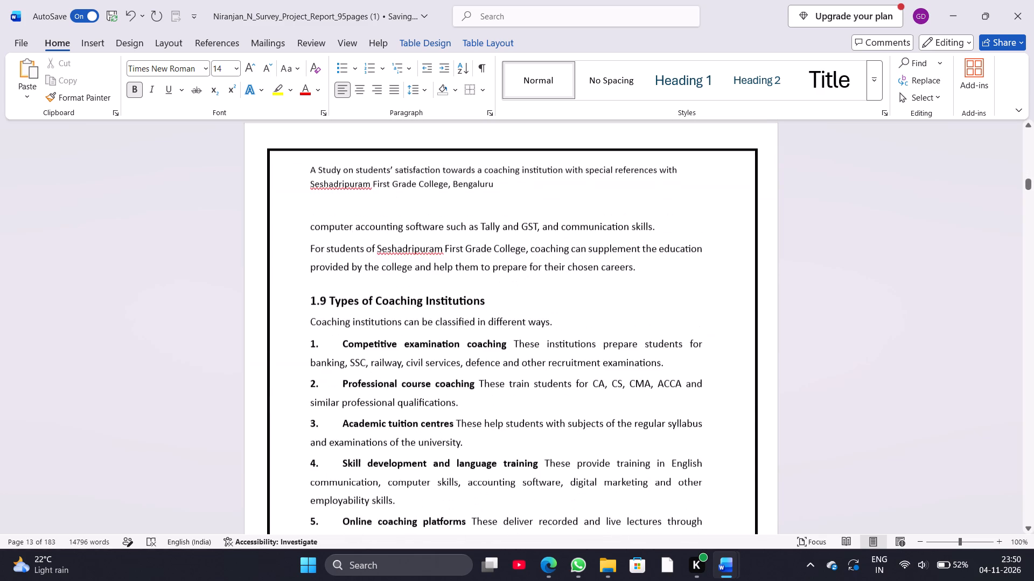
scroll(391, 249, down, 11)
scroll(391, 249, down, 20)
scroll(391, 249, down, 20)
scroll(391, 249, down, 20)
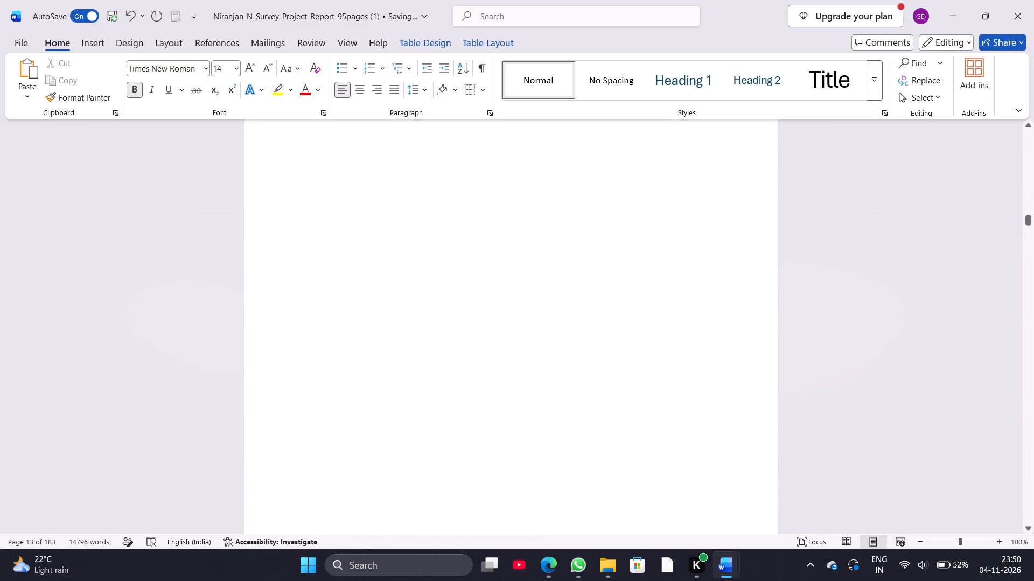
scroll(391, 249, down, 20)
scroll(391, 249, down, 20)
scroll(391, 249, down, 20)
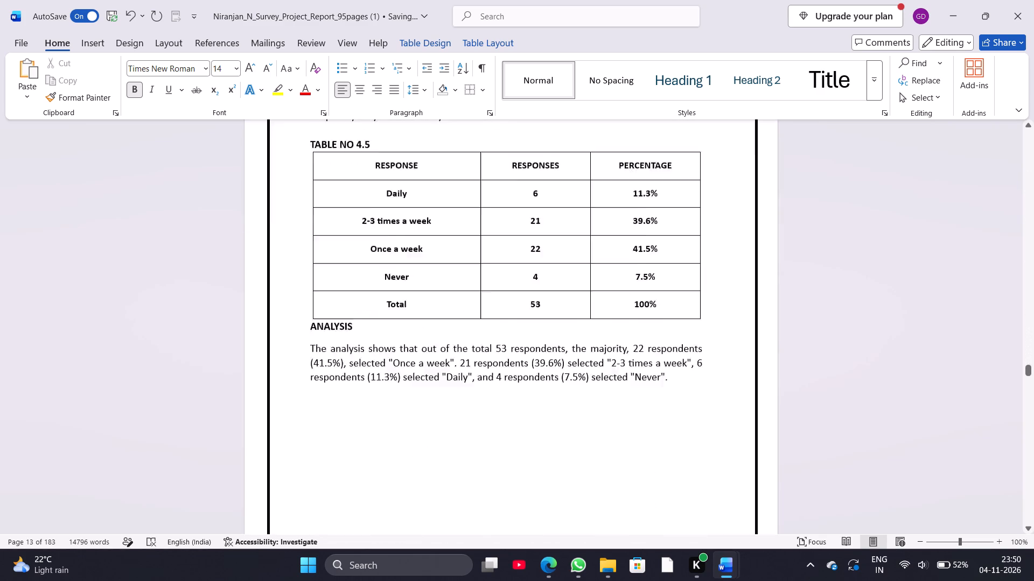
scroll(391, 249, down, 20)
scroll(391, 249, down, 20)
scroll(391, 249, down, 20)
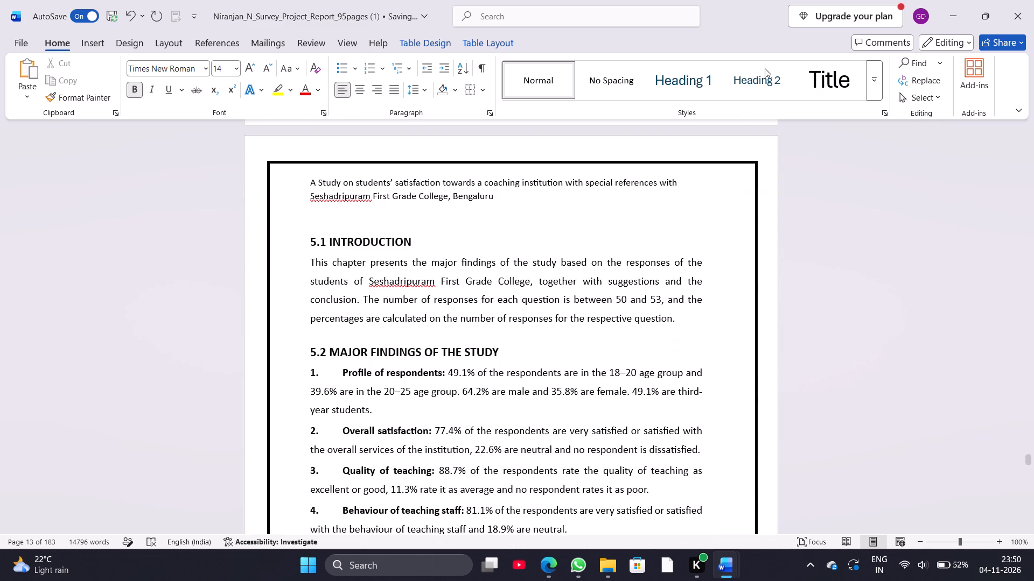
click(1033, 0)
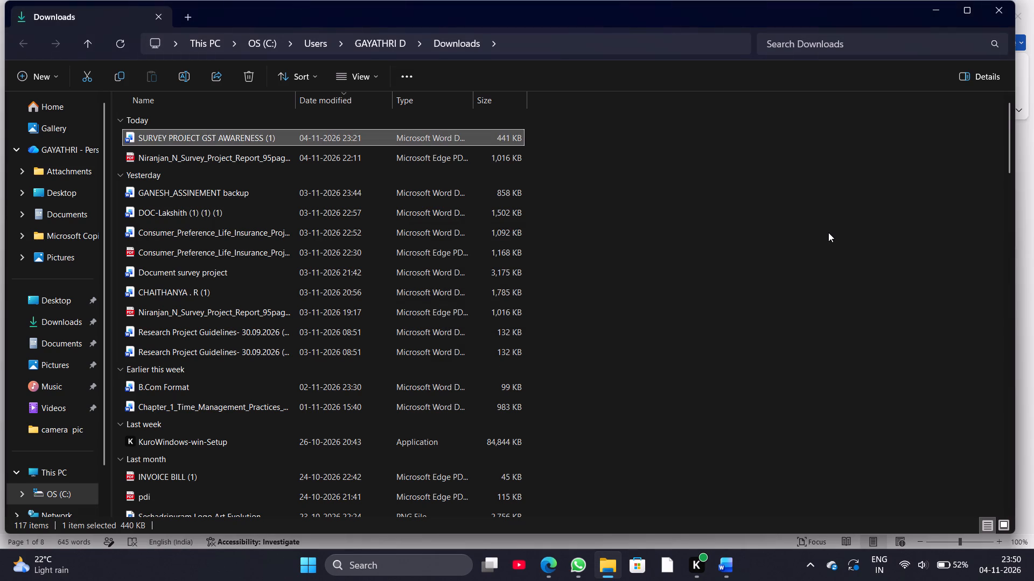
click(308, 567)
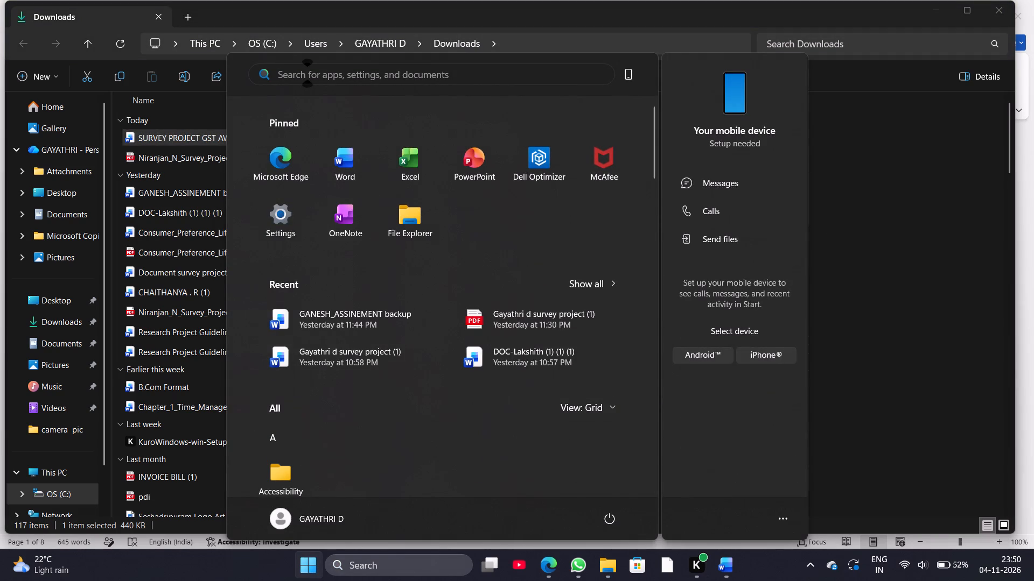
click(349, 562)
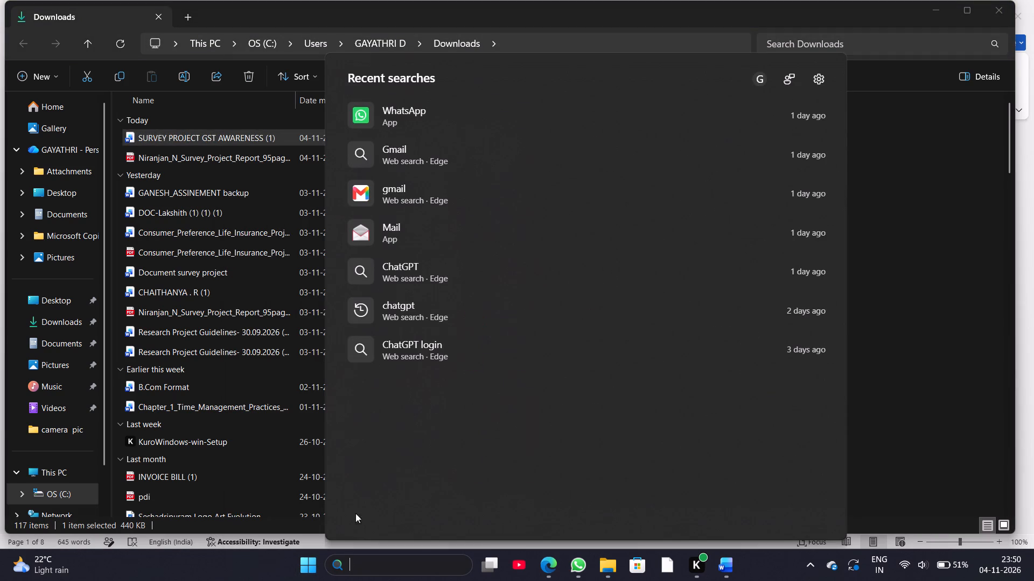
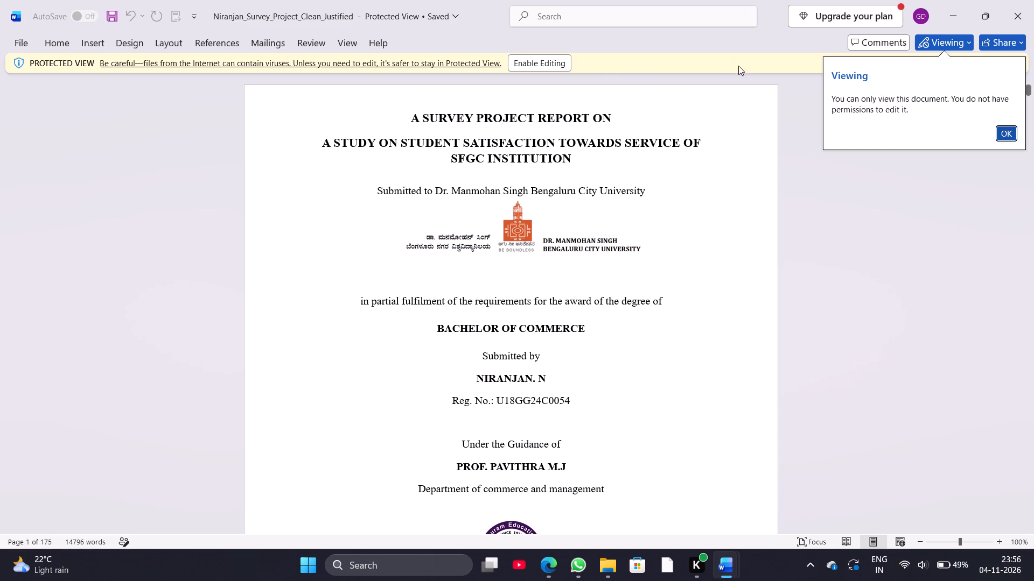
click(559, 64)
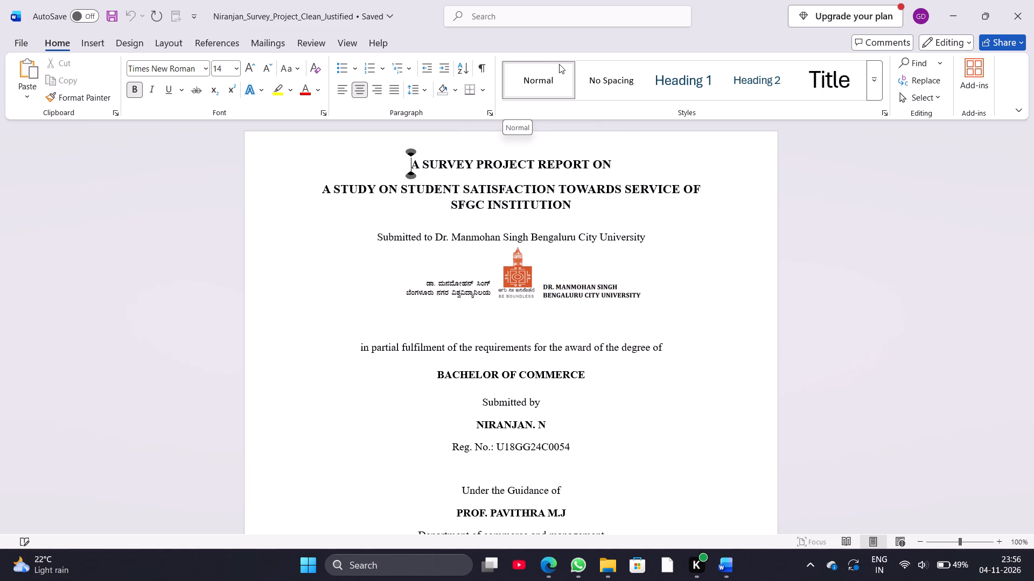
Examine the report's front matter and opening Chapter 1 pages for blank pages and layout problems.
scroll(559, 59, down, 6)
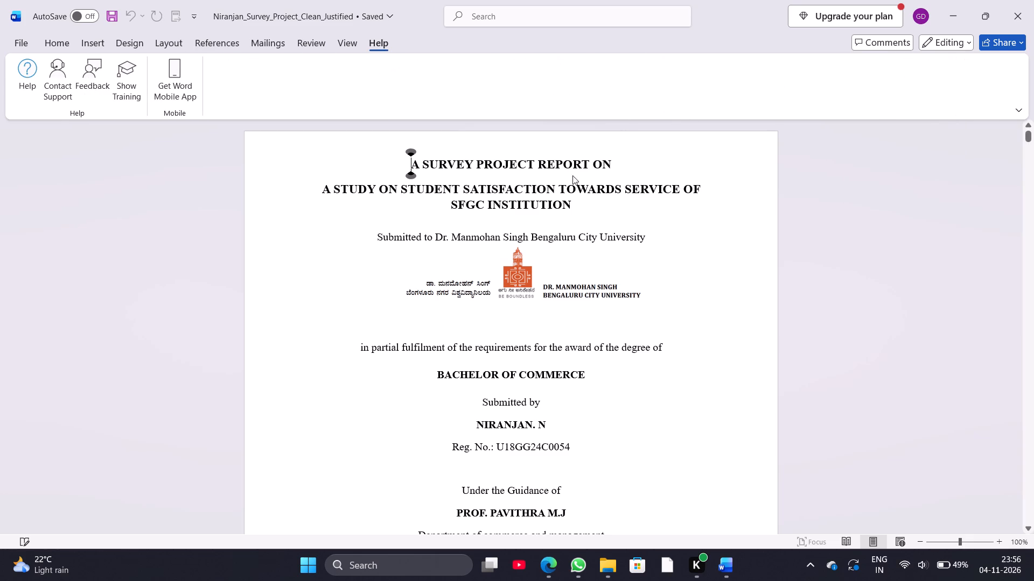
scroll(535, 224, down, 4)
scroll(535, 224, up, 3)
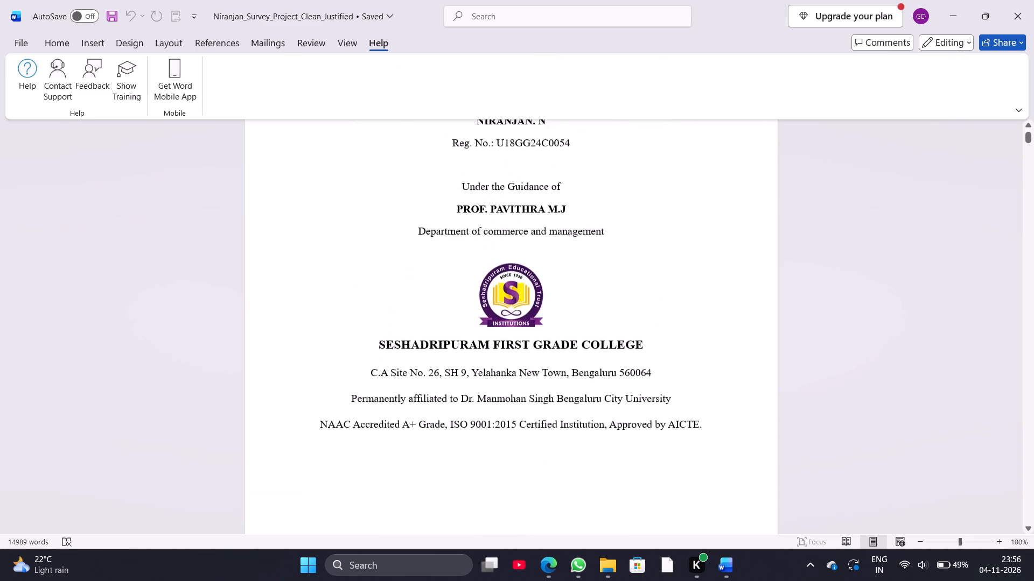
scroll(535, 224, up, 2)
scroll(535, 224, down, 9)
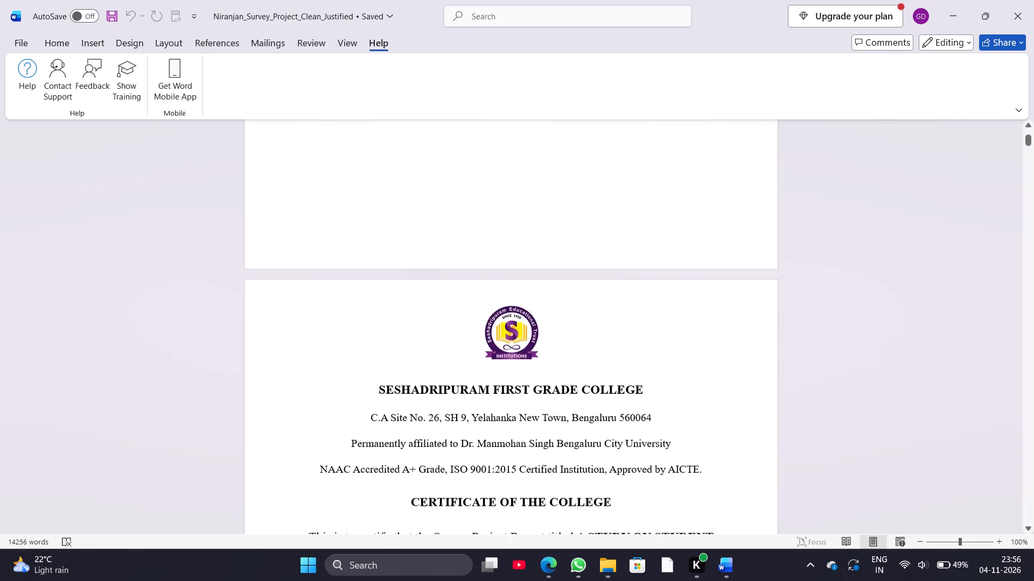
scroll(535, 224, down, 6)
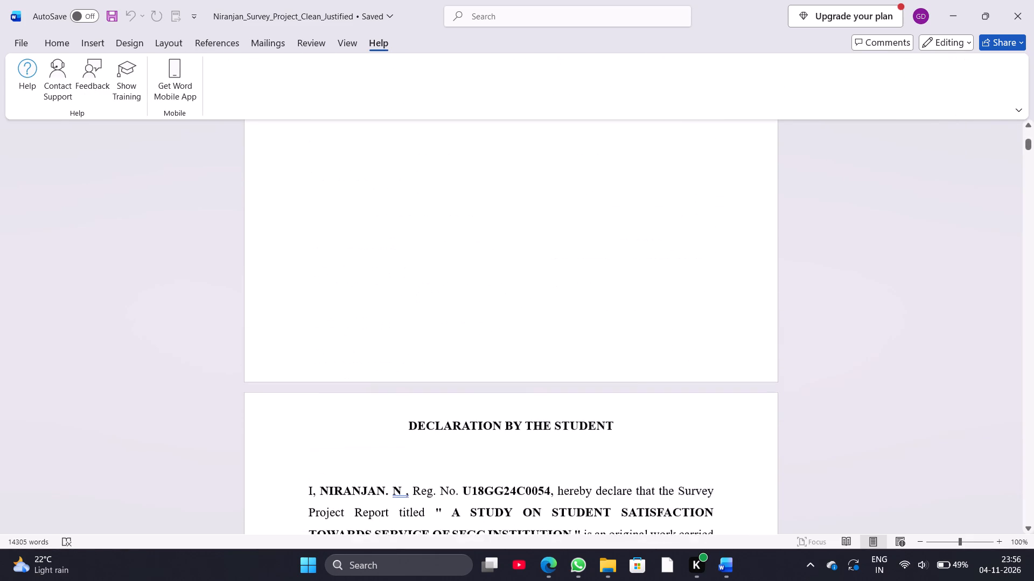
scroll(535, 224, down, 4)
scroll(535, 224, up, 1)
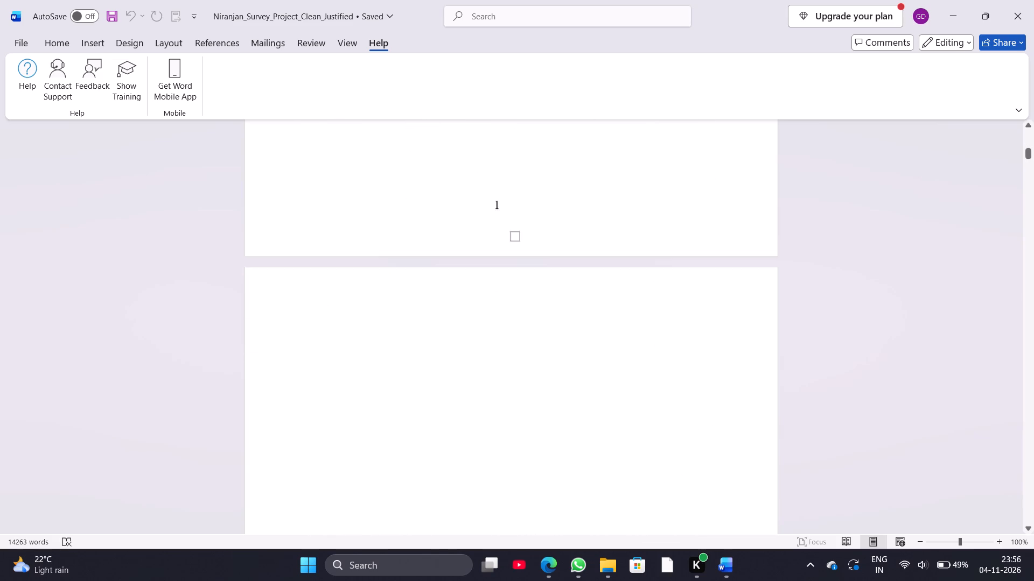
scroll(535, 224, up, 1)
scroll(535, 224, down, 6)
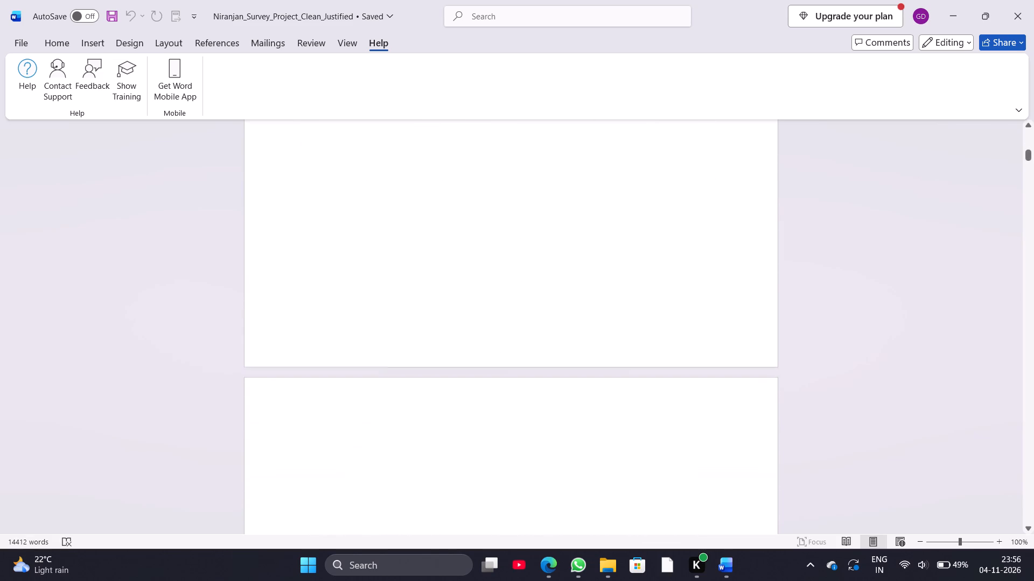
scroll(535, 224, down, 5)
scroll(535, 224, up, 1)
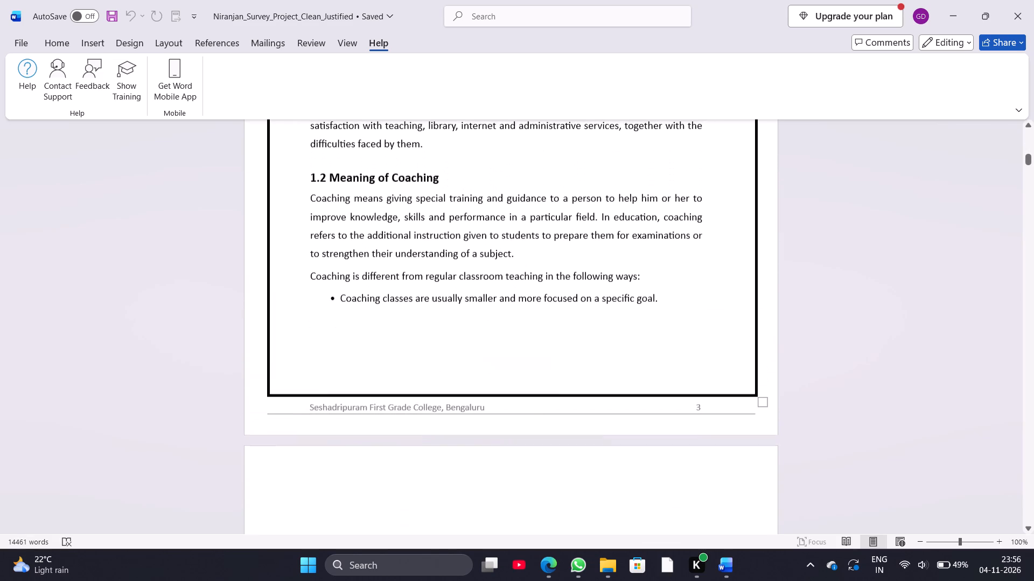
scroll(535, 224, up, 5)
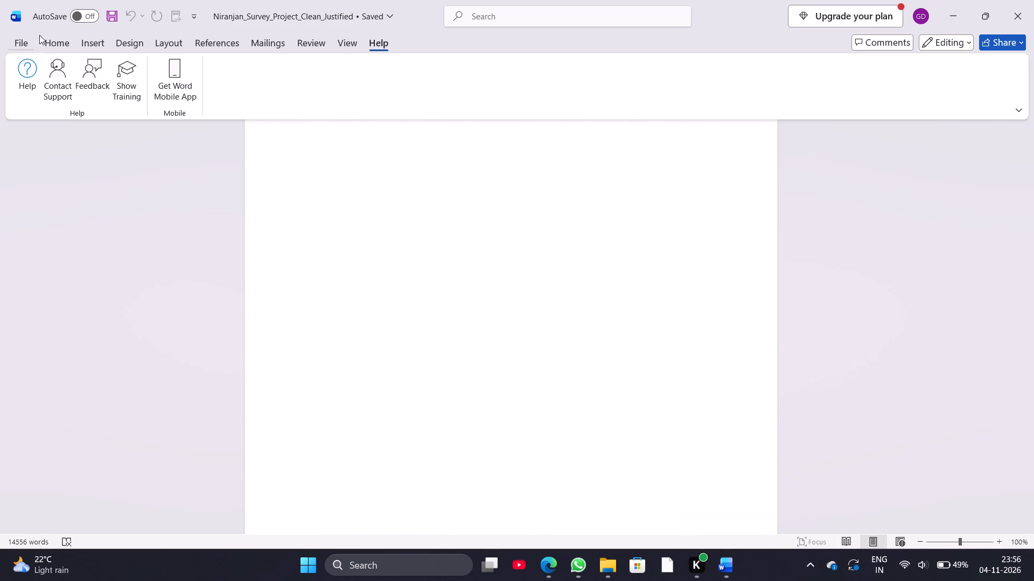
Right-align the CHAPTER – 1 and INTRODUCTION heading lines after trying centred and justified alignment.
click(47, 45)
scroll(250, 200, up, 2)
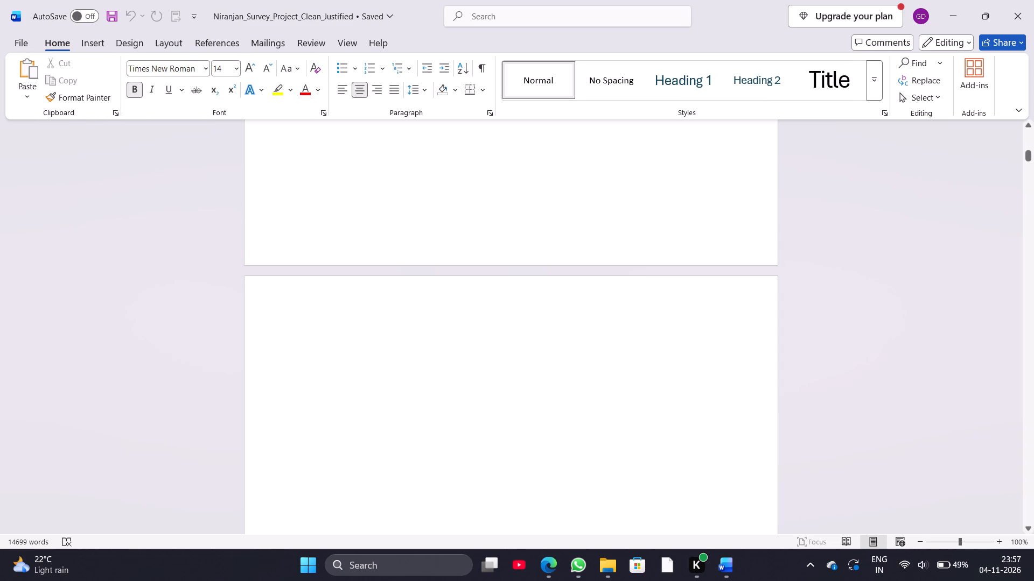
scroll(250, 200, up, 6)
scroll(250, 200, down, 1)
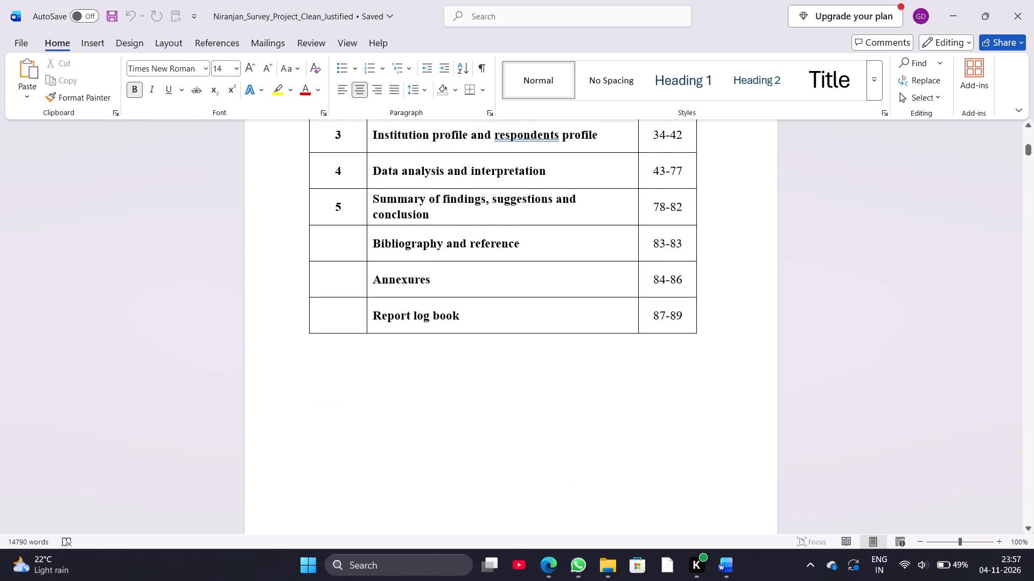
scroll(250, 200, down, 1)
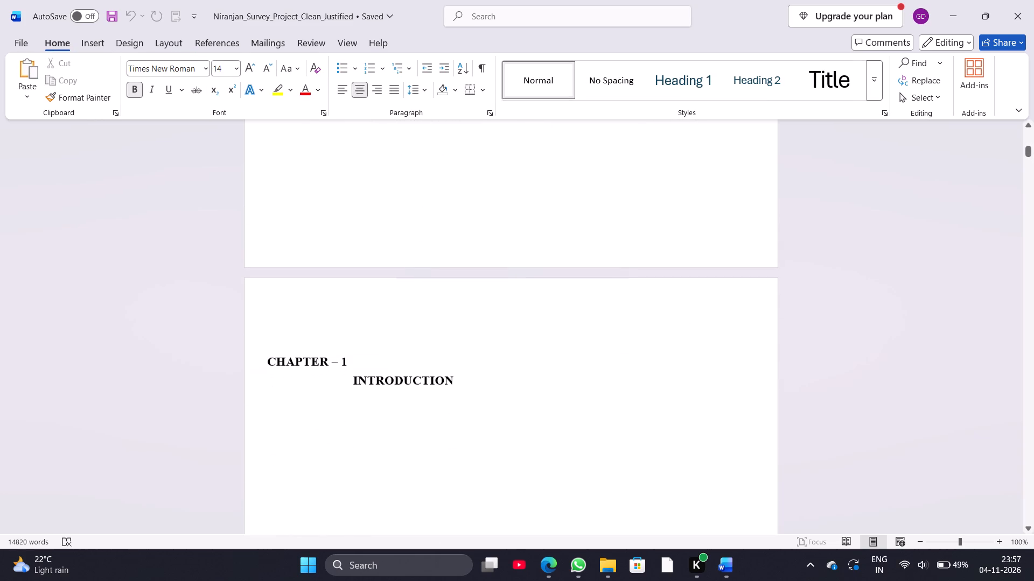
click(269, 369)
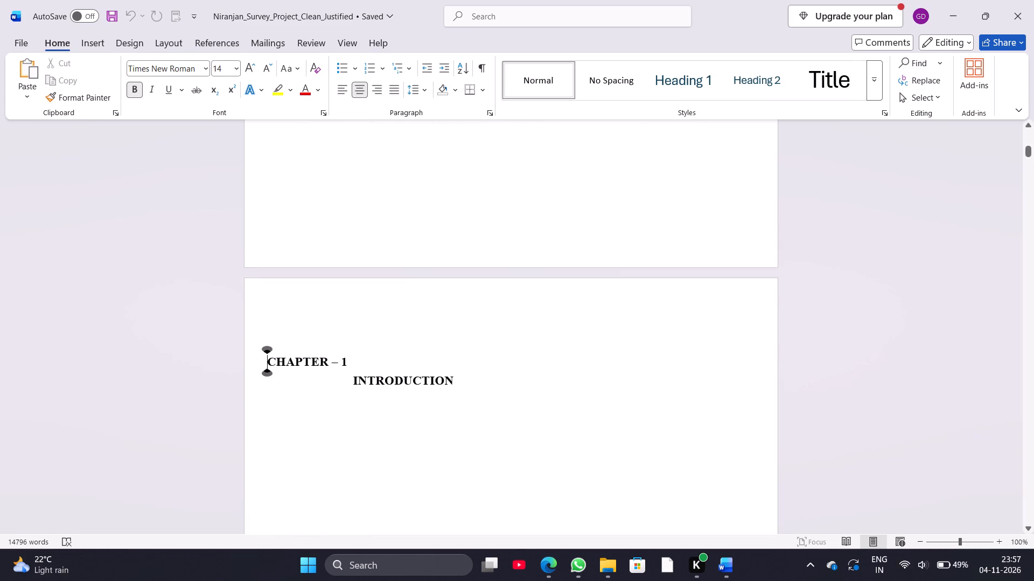
click(359, 91)
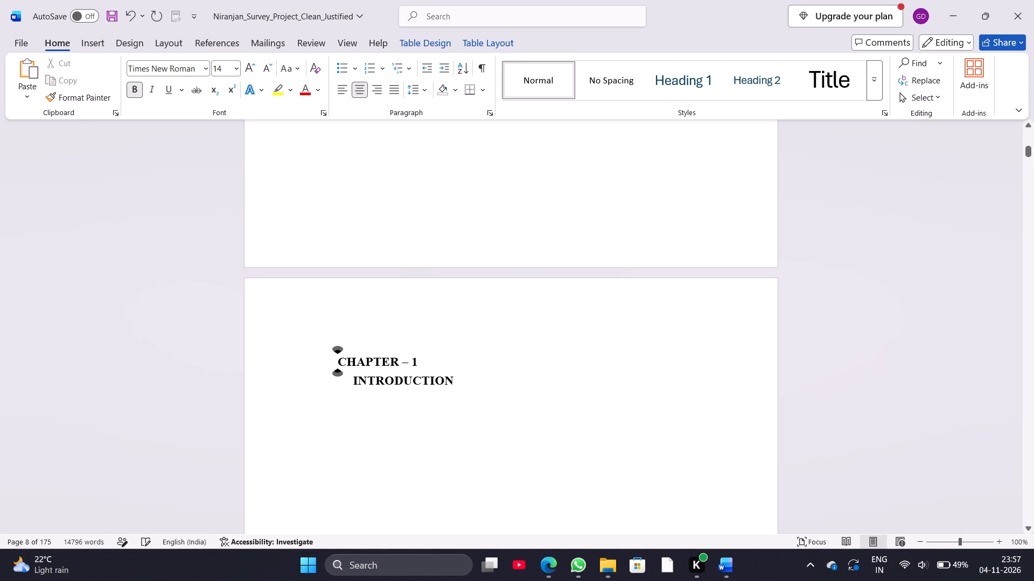
drag(336, 364, 418, 398)
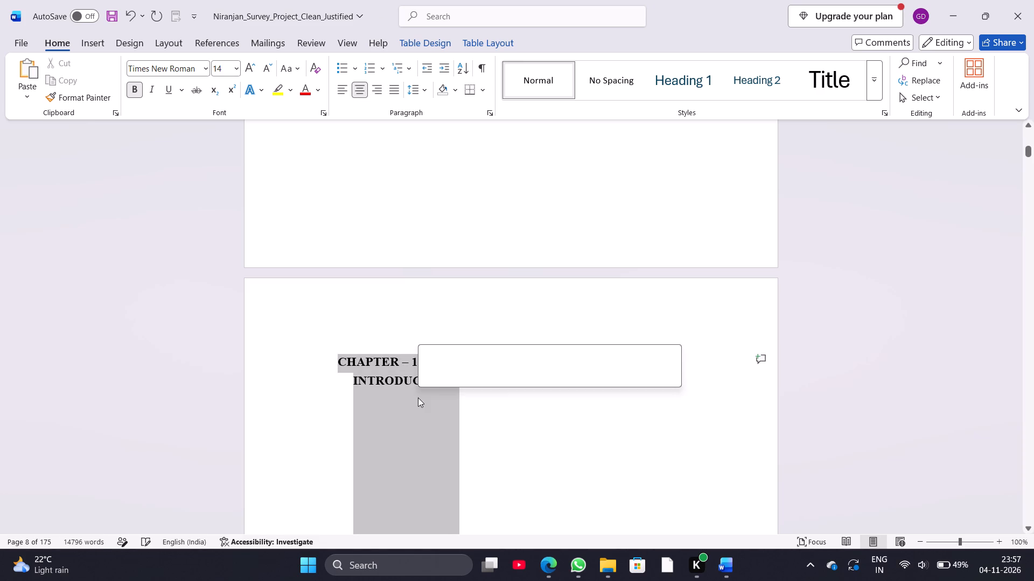
click(395, 95)
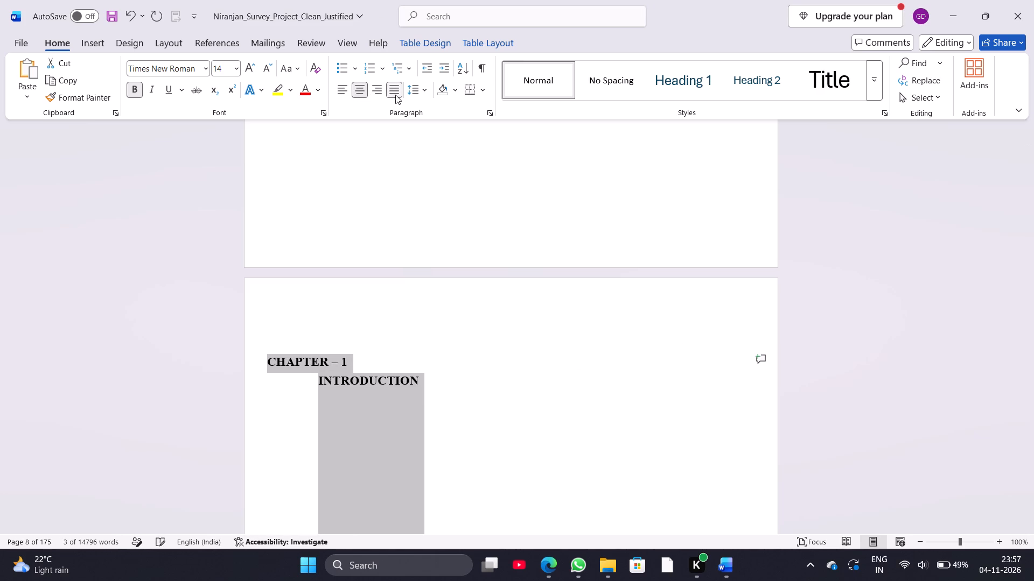
click(369, 91)
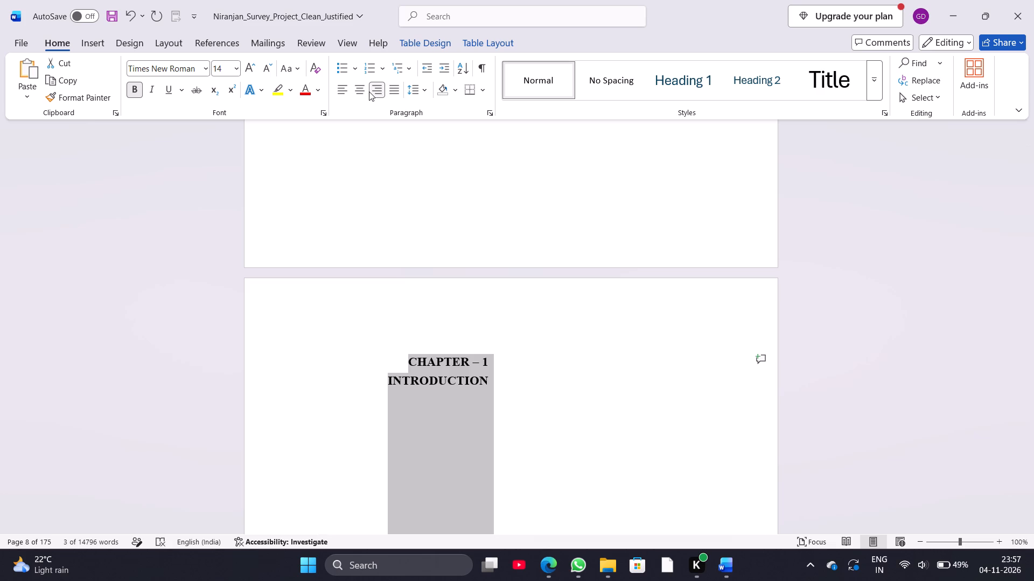
Adjust the blank lines above the CHAPTER – 1 heading so that it and INTRODUCTION sit lower on the page.
click(404, 365)
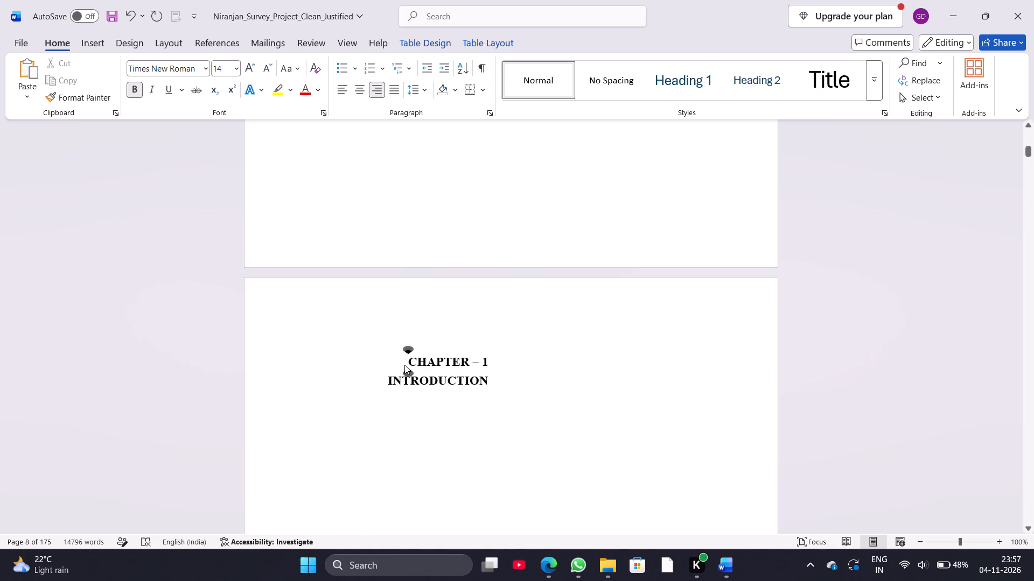
key(Return)
key(Return)
key(Return)
key(Return)
key(BackSpace)
key(BackSpace)
key(BackSpace)
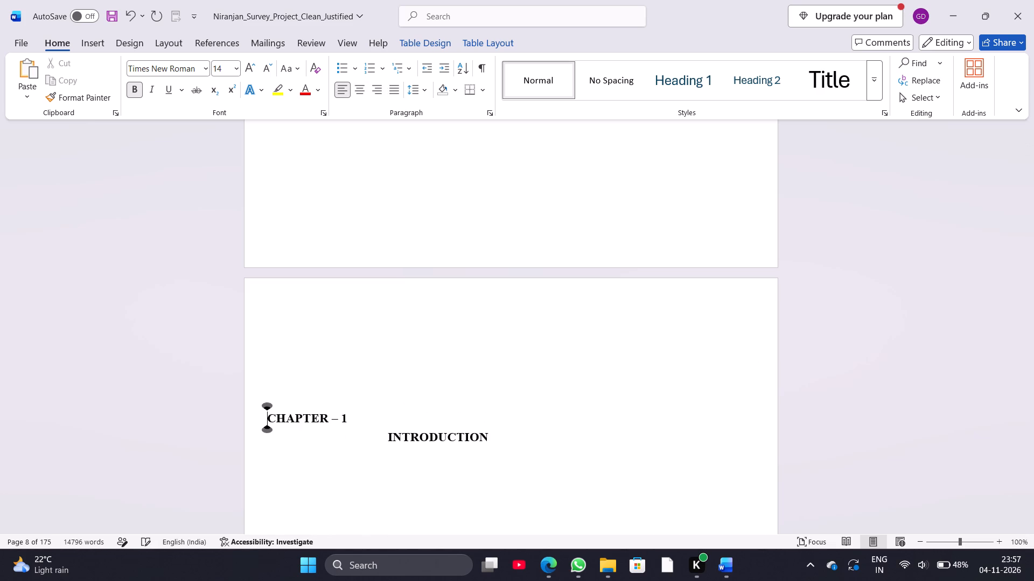
key(BackSpace)
key(BackSpace)
key(BackSpace)
key(BackSpace)
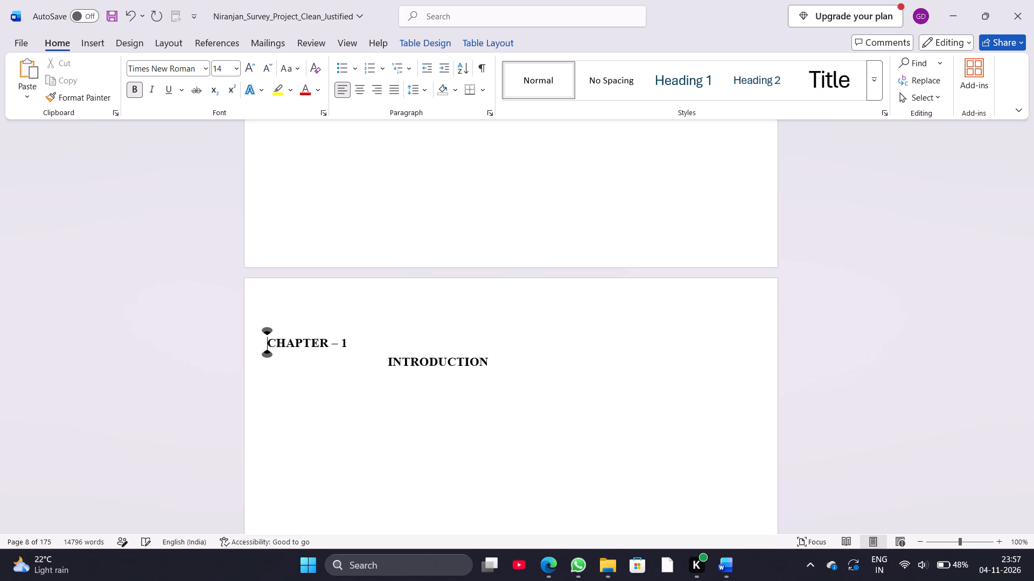
key(Return)
key(Return)
key(Return)
key(Return)
key(Return)
key(Return)
key(Return)
key(Return)
key(Return)
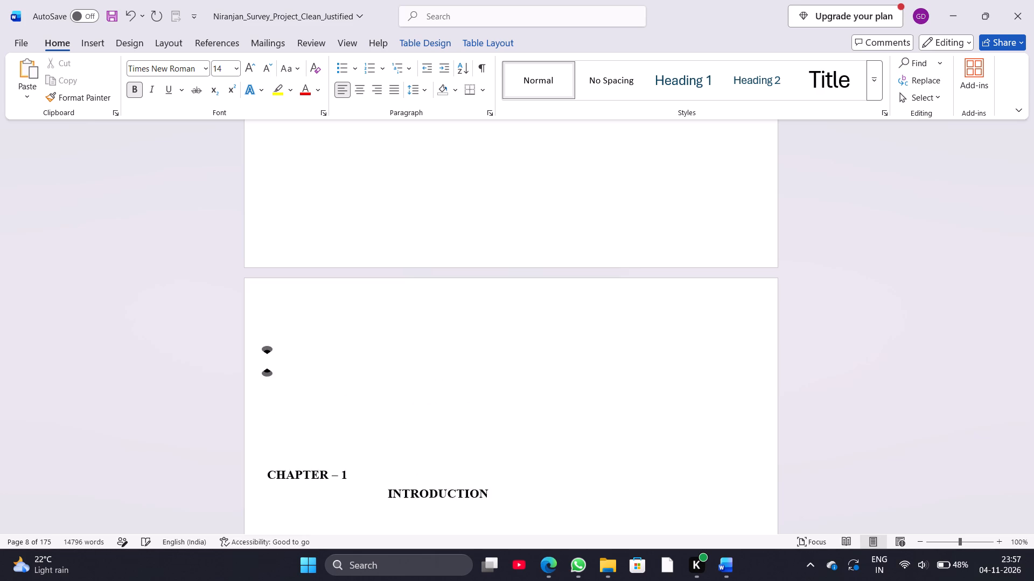
Join "College, Bengaluru" to the "Seshadripuram First Grade" line on the Chapter 1 title page, separated by a space.
scroll(404, 365, down, 5)
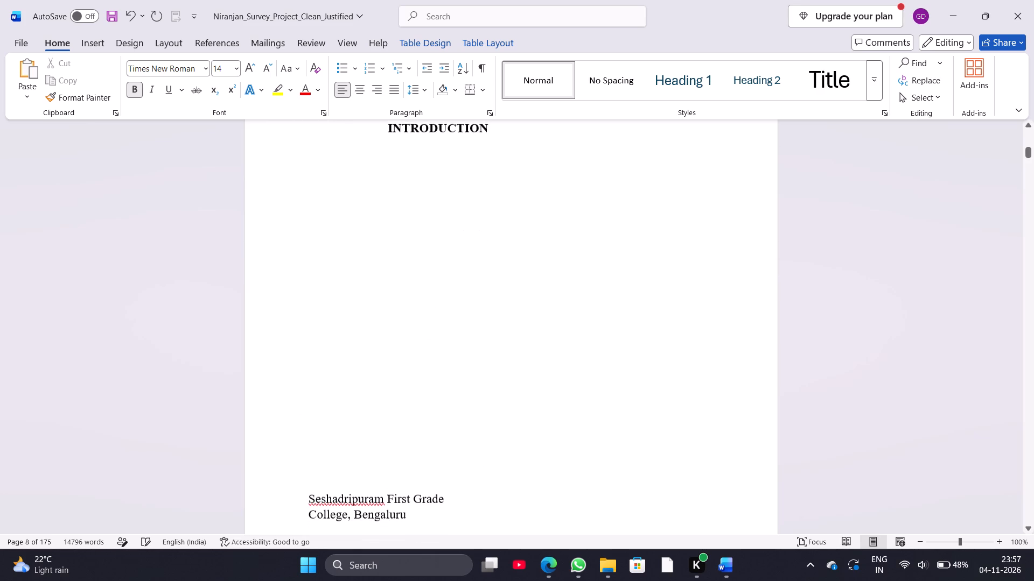
scroll(404, 365, down, 2)
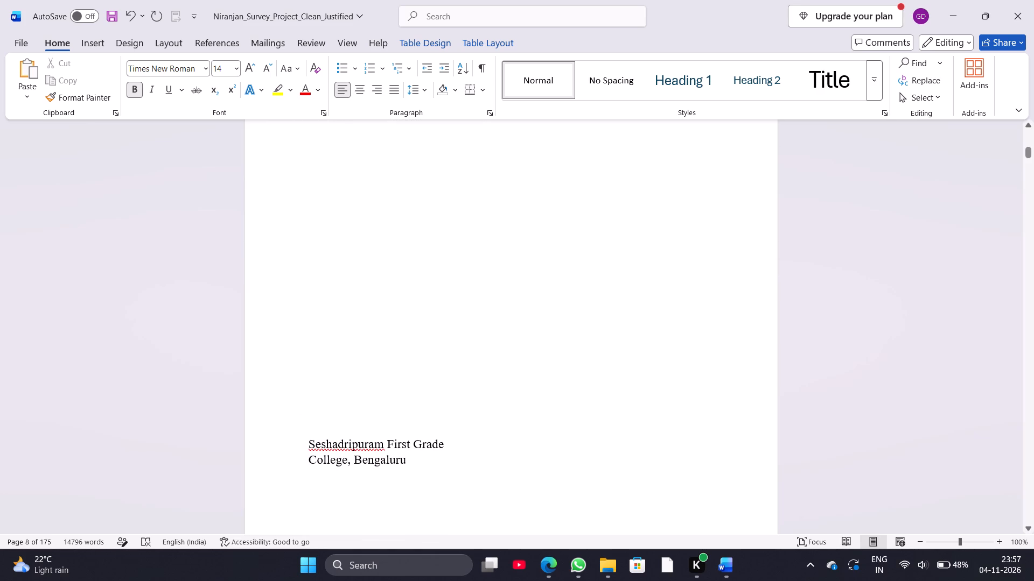
click(308, 455)
key(BackSpace)
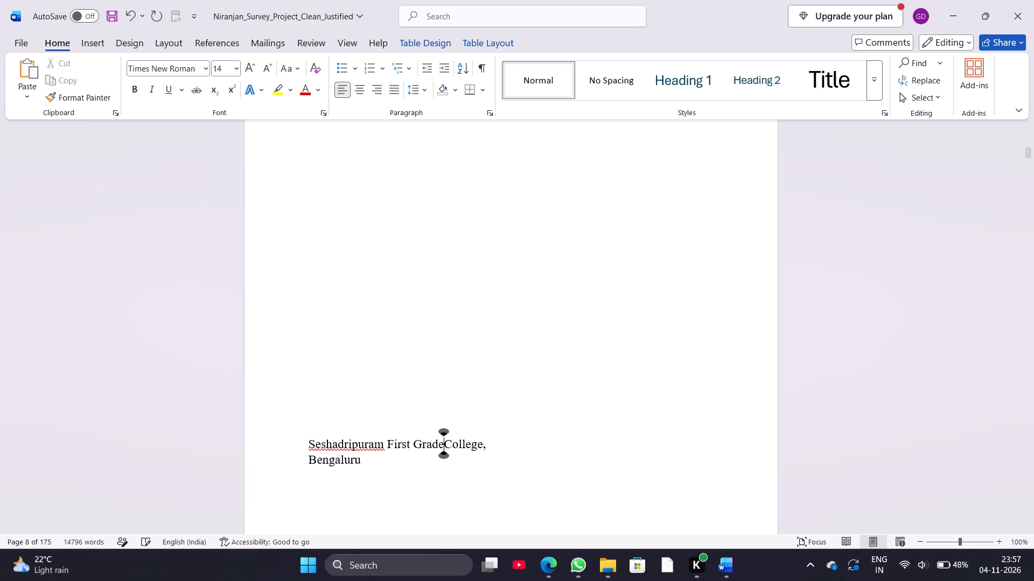
key(space)
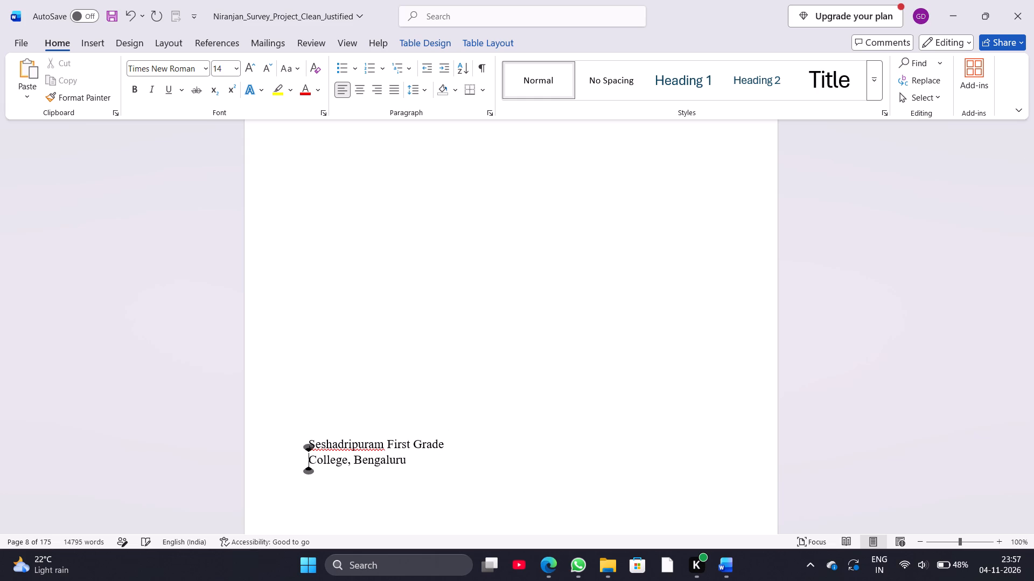
Retype the end of "Grade" on the Chapter 1 title page and put two spaces before "College, Bengaluru".
key(BackSpace)
key(BackSpace)
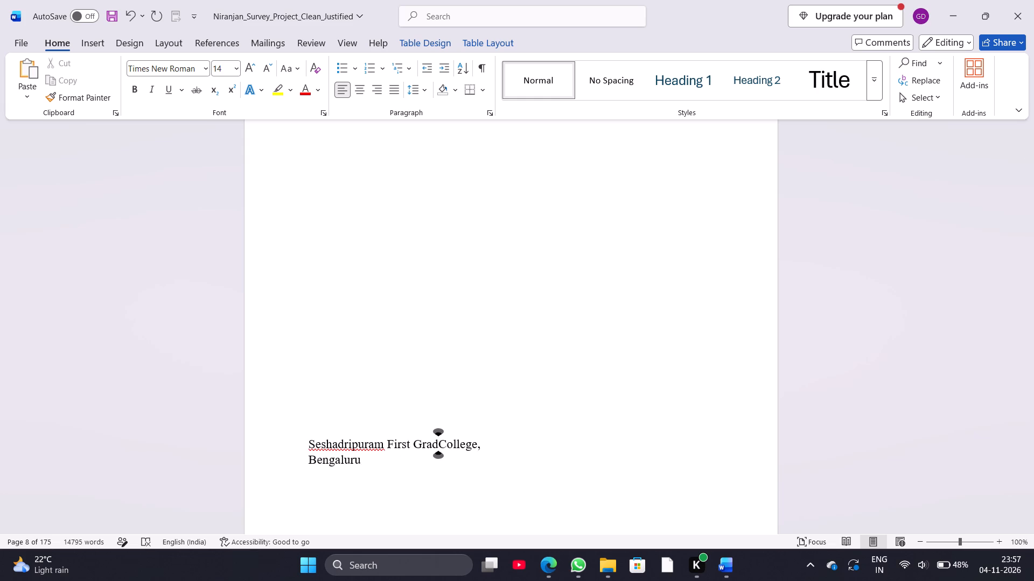
key(e)
key(BackSpace)
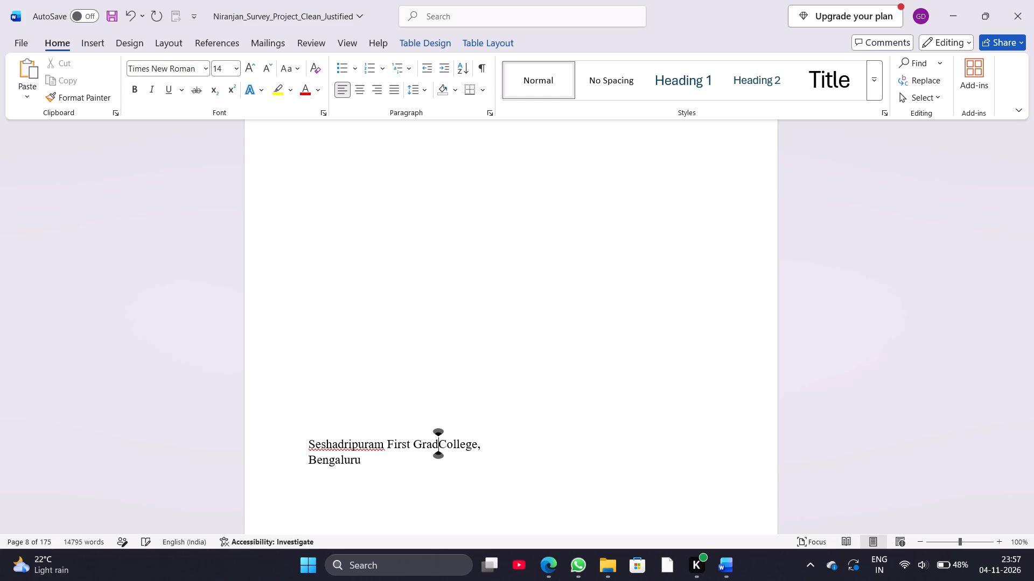
text(e)
key(space)
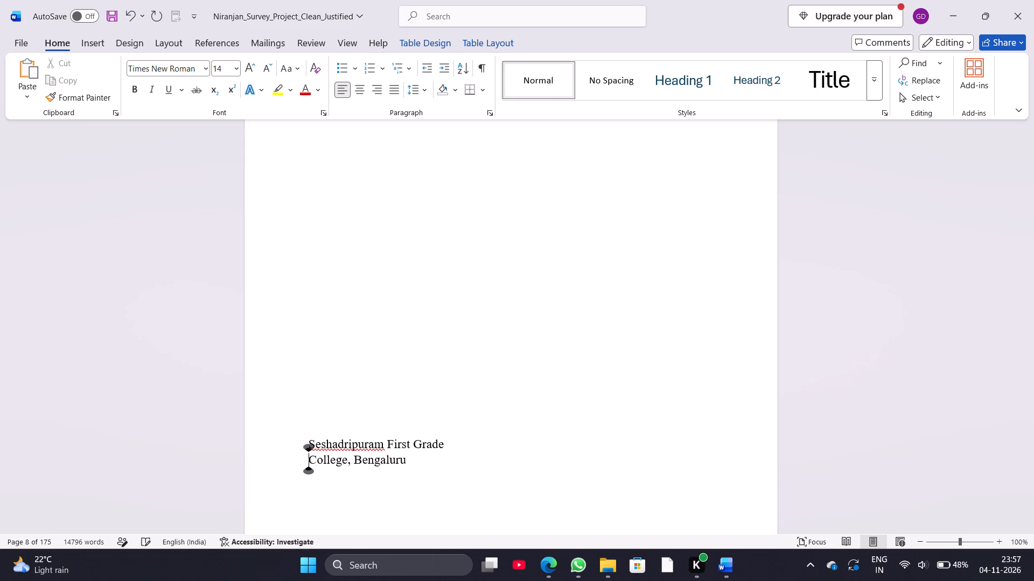
key(space)
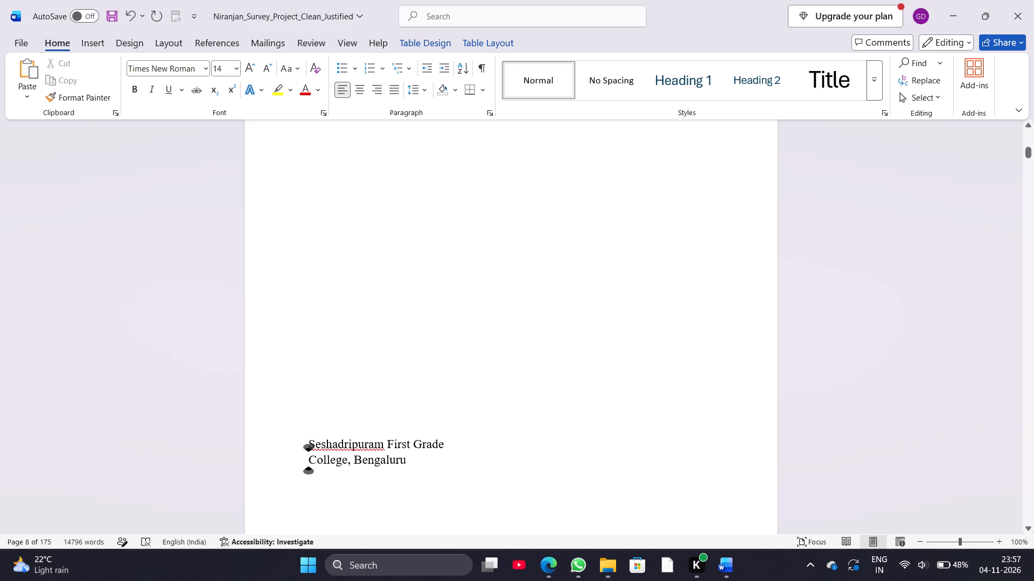
Adjust the blank lines above "Seshadripuram First Grade College, Bengaluru" so that it sits lower on the Chapter 1 title page.
click(309, 447)
key(Return)
key(Return)
scroll(309, 447, down, 1)
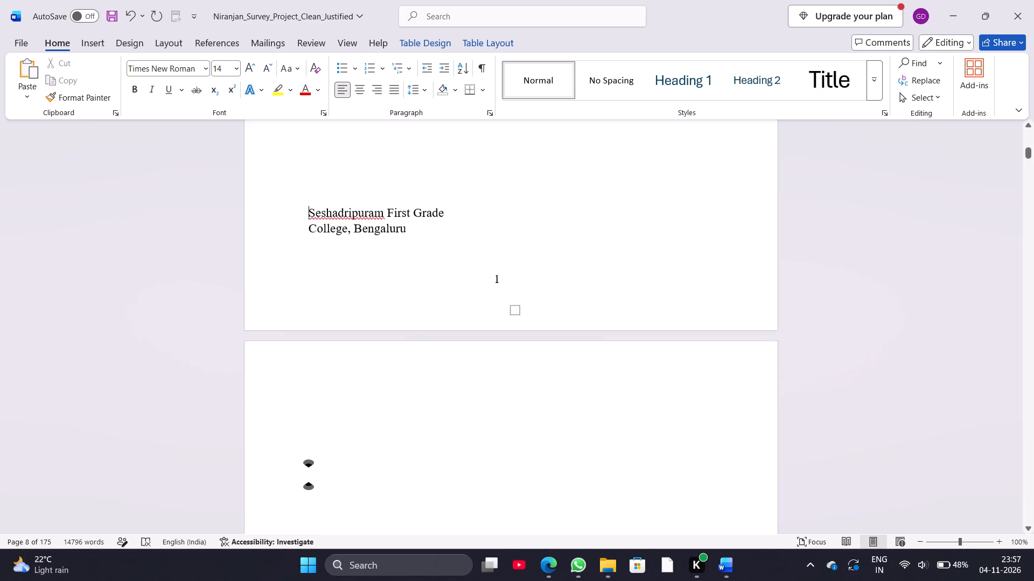
scroll(309, 447, down, 1)
key(Return)
key(Return)
key(Return)
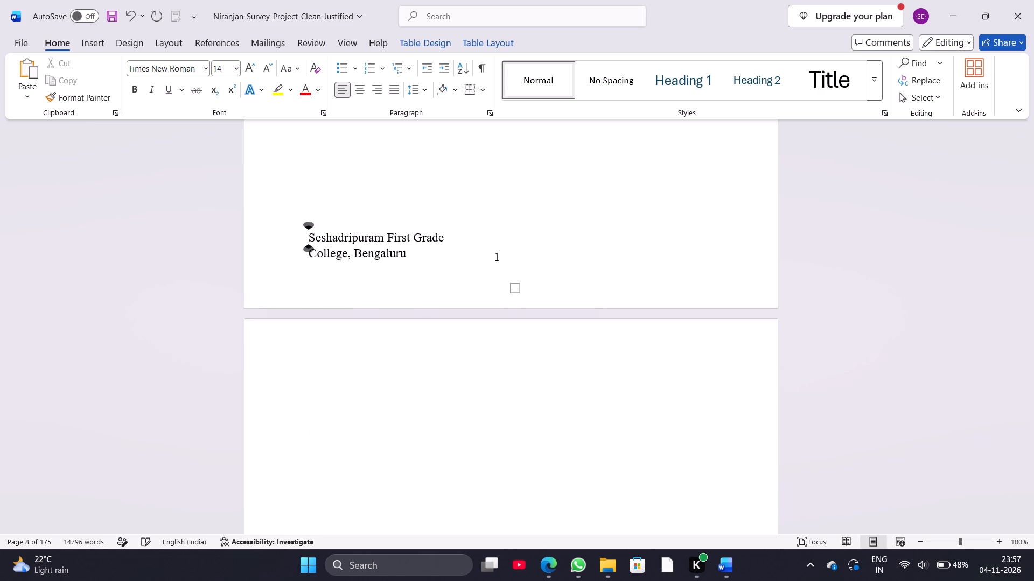
key(BackSpace)
key(BackSpace)
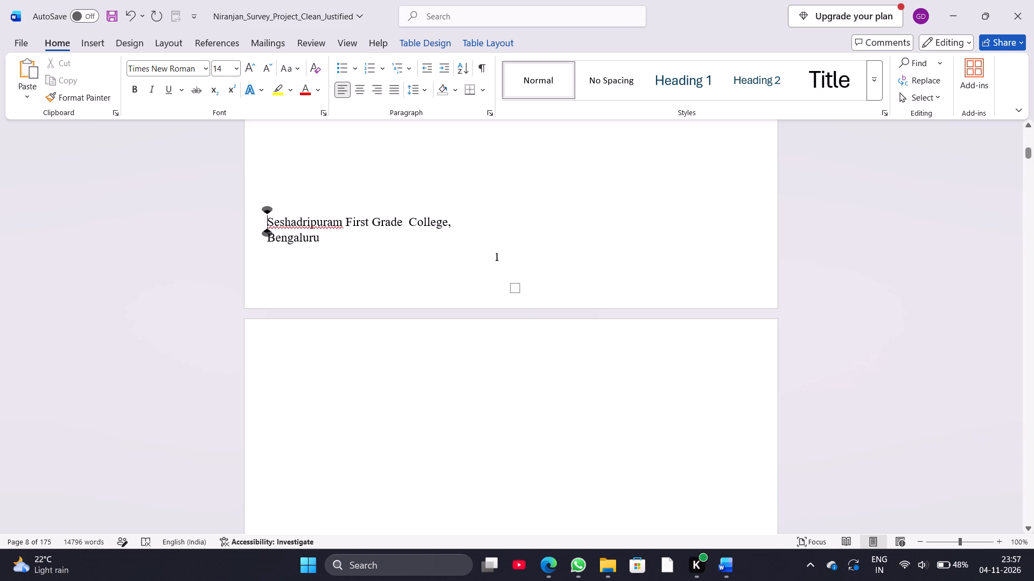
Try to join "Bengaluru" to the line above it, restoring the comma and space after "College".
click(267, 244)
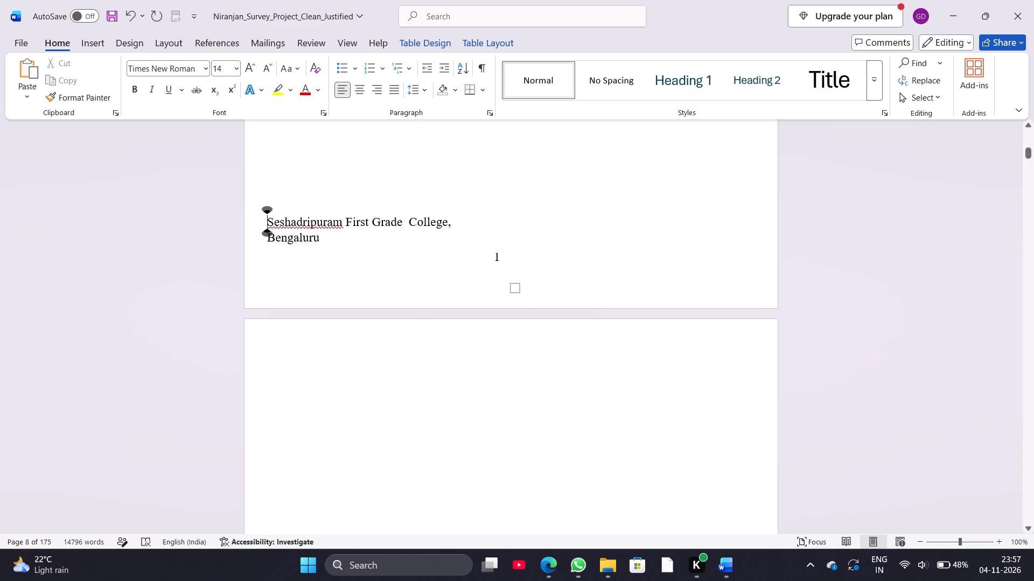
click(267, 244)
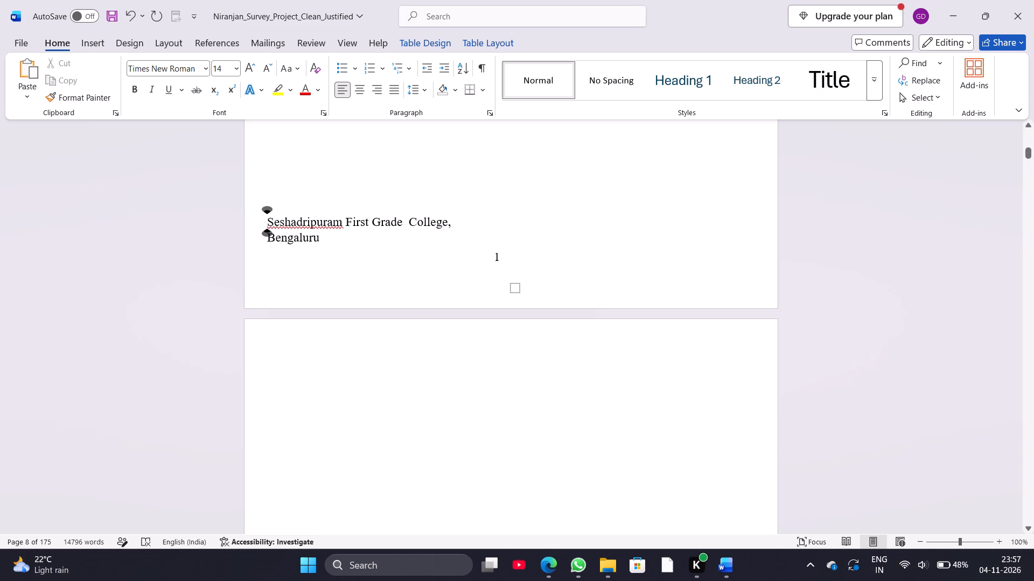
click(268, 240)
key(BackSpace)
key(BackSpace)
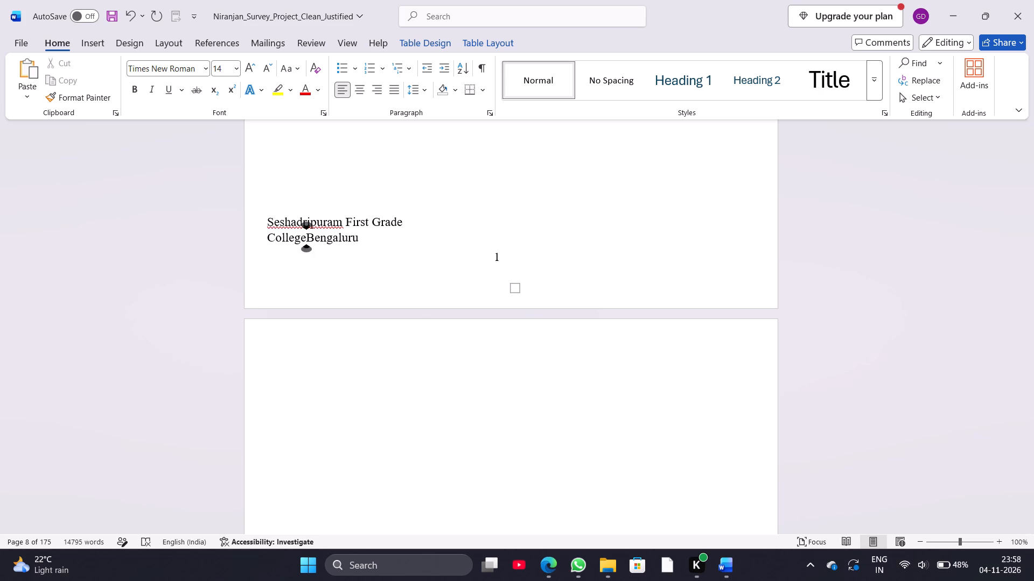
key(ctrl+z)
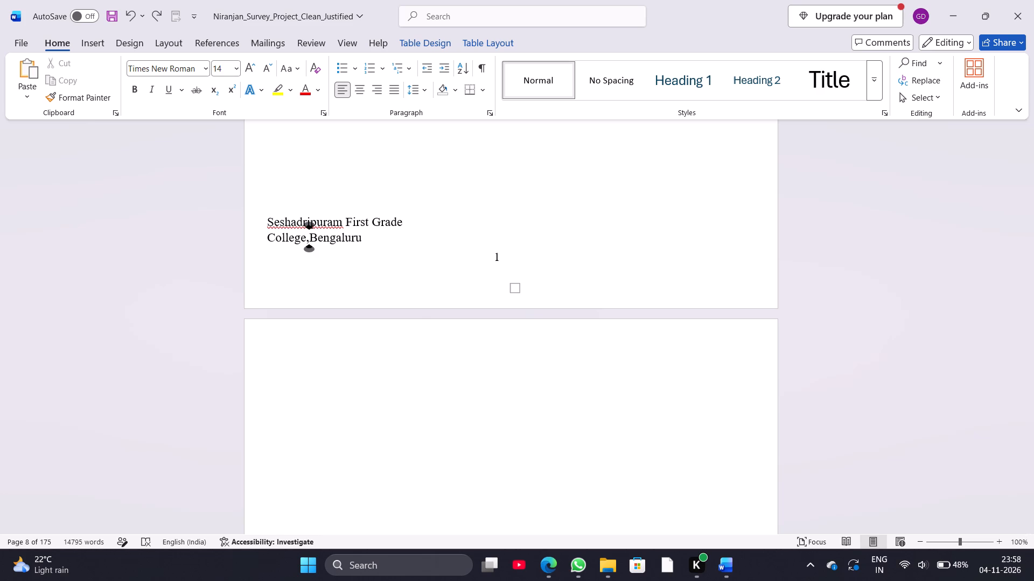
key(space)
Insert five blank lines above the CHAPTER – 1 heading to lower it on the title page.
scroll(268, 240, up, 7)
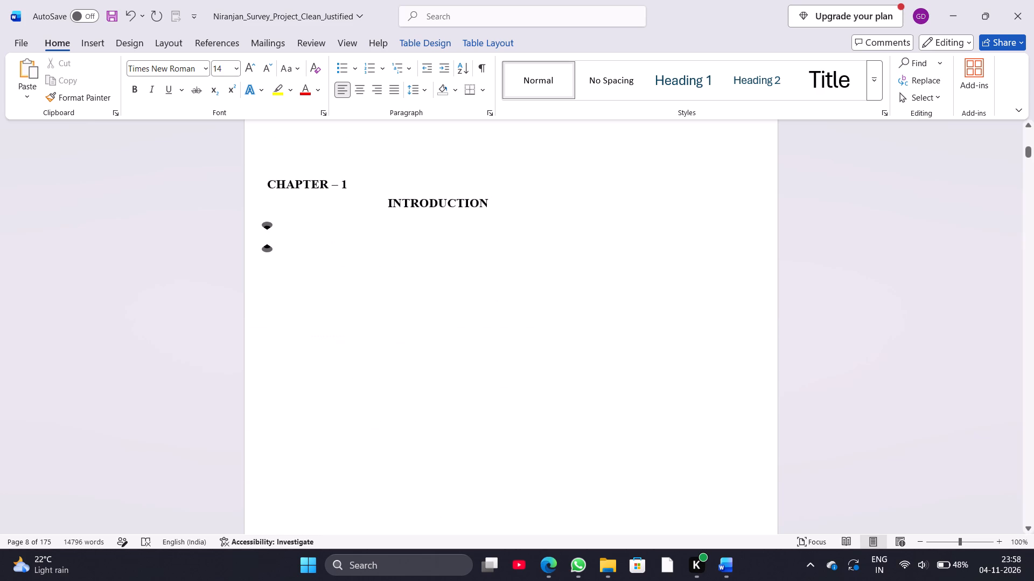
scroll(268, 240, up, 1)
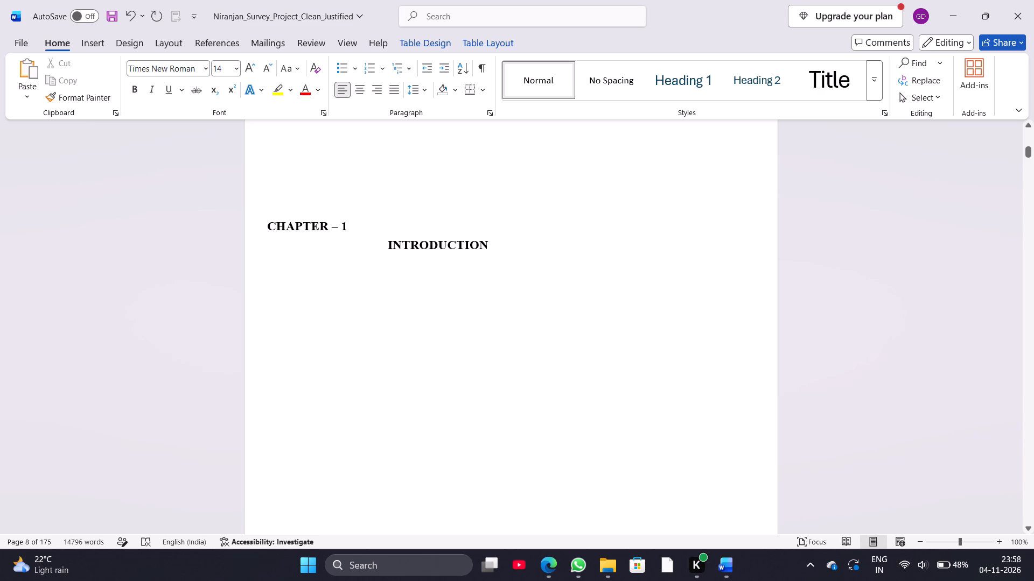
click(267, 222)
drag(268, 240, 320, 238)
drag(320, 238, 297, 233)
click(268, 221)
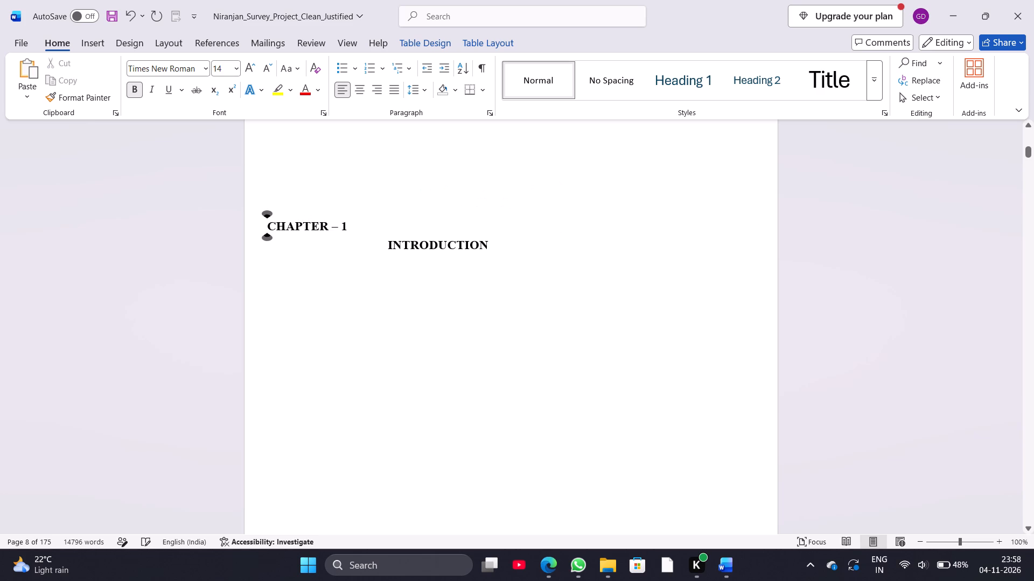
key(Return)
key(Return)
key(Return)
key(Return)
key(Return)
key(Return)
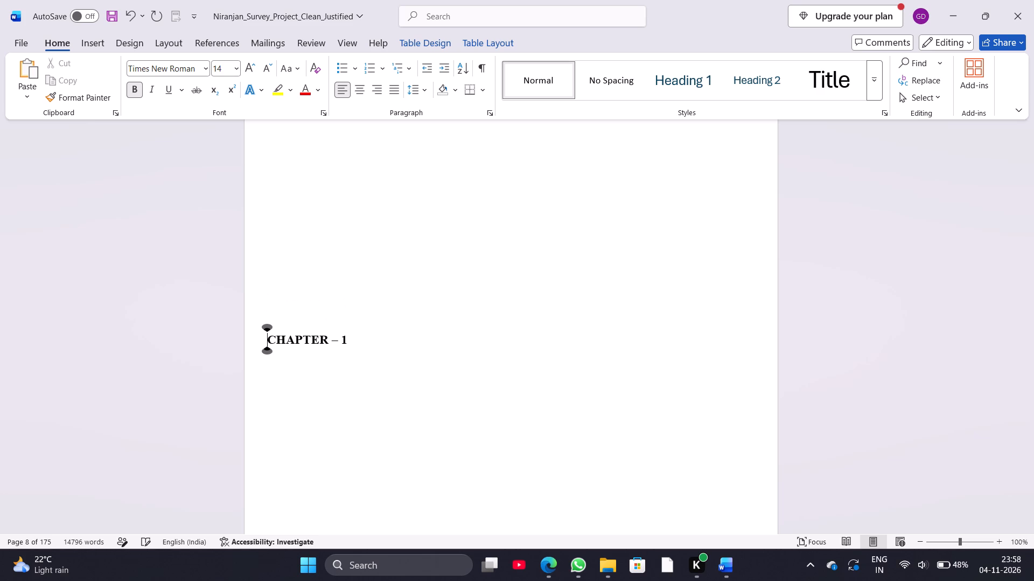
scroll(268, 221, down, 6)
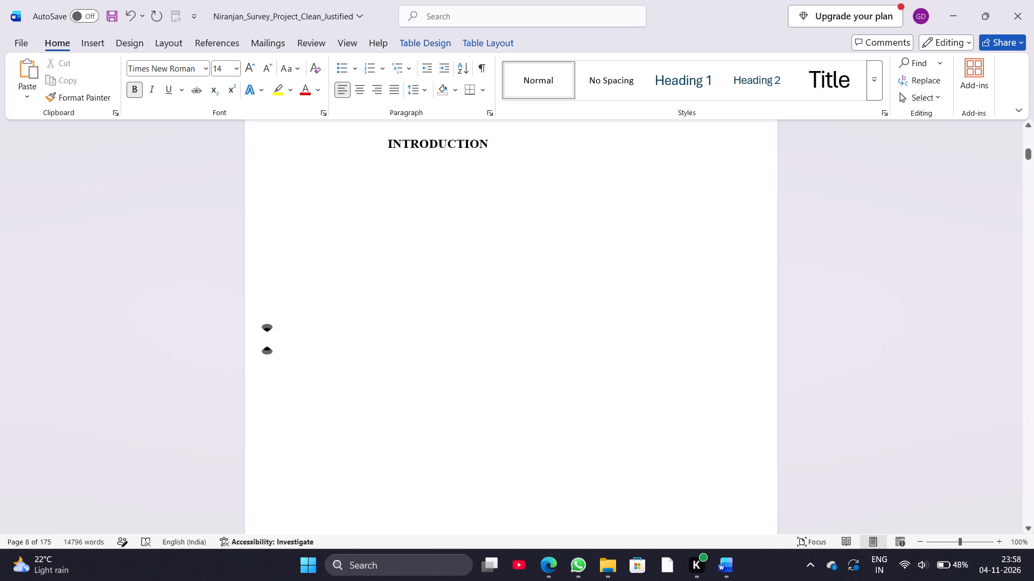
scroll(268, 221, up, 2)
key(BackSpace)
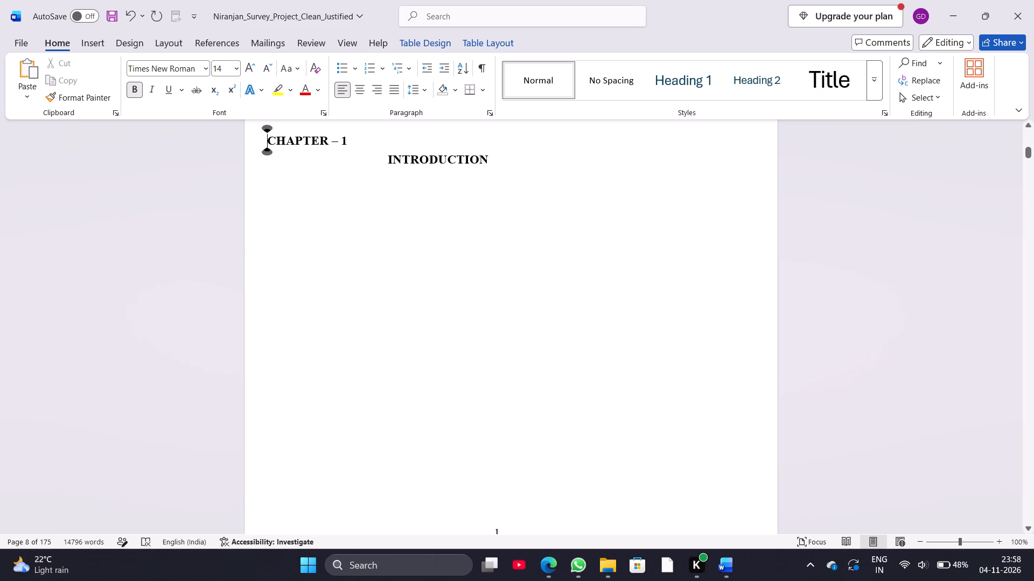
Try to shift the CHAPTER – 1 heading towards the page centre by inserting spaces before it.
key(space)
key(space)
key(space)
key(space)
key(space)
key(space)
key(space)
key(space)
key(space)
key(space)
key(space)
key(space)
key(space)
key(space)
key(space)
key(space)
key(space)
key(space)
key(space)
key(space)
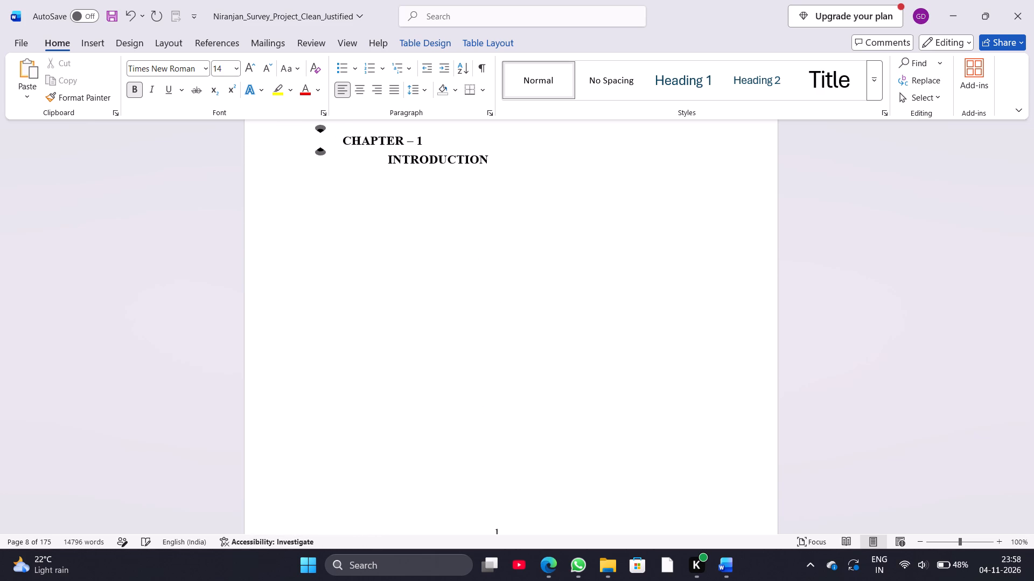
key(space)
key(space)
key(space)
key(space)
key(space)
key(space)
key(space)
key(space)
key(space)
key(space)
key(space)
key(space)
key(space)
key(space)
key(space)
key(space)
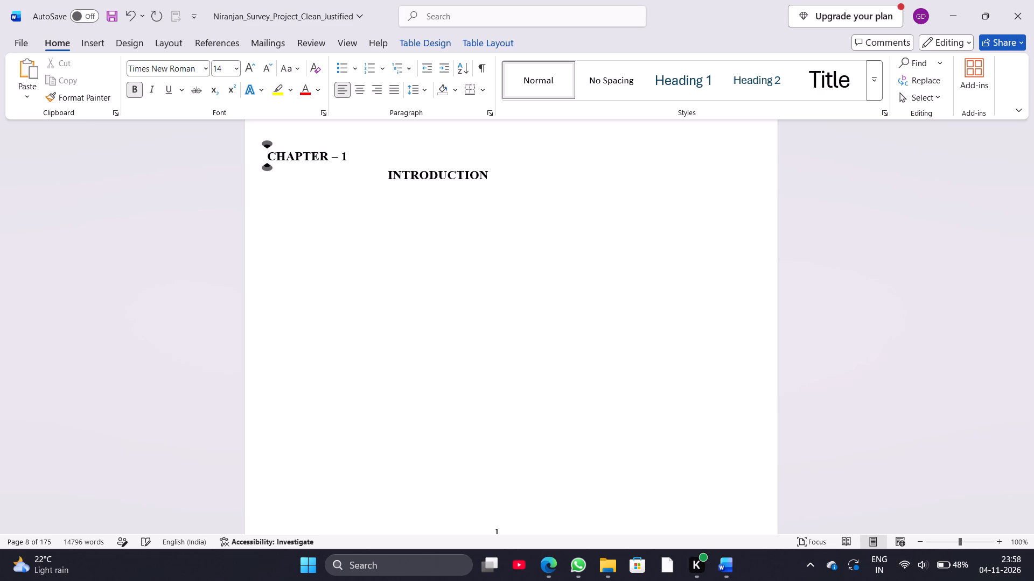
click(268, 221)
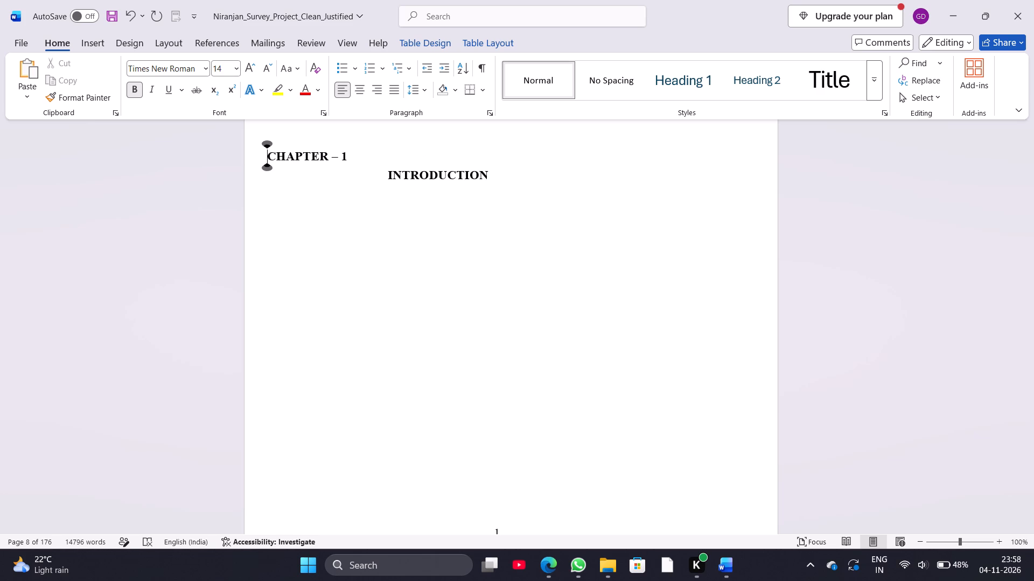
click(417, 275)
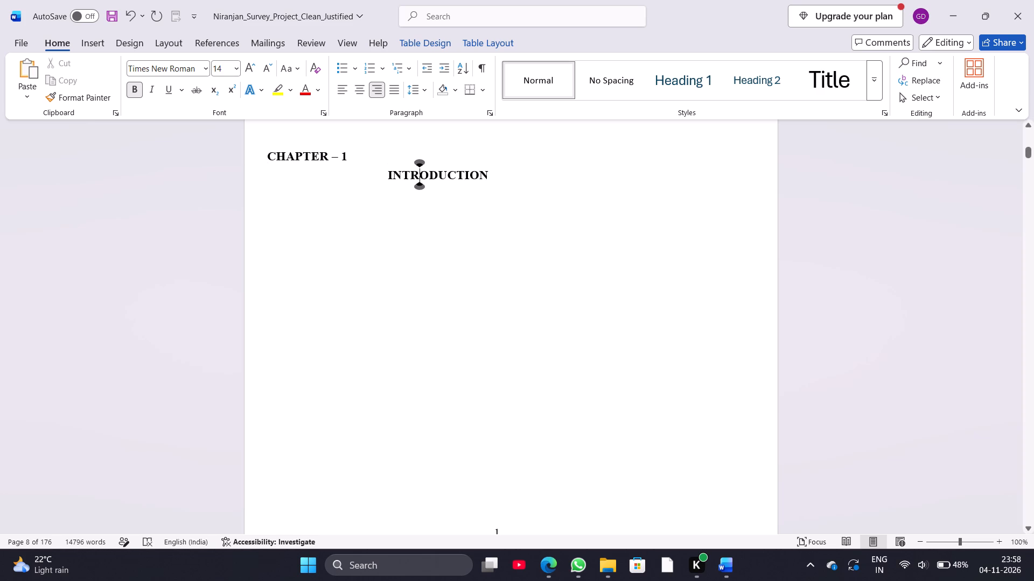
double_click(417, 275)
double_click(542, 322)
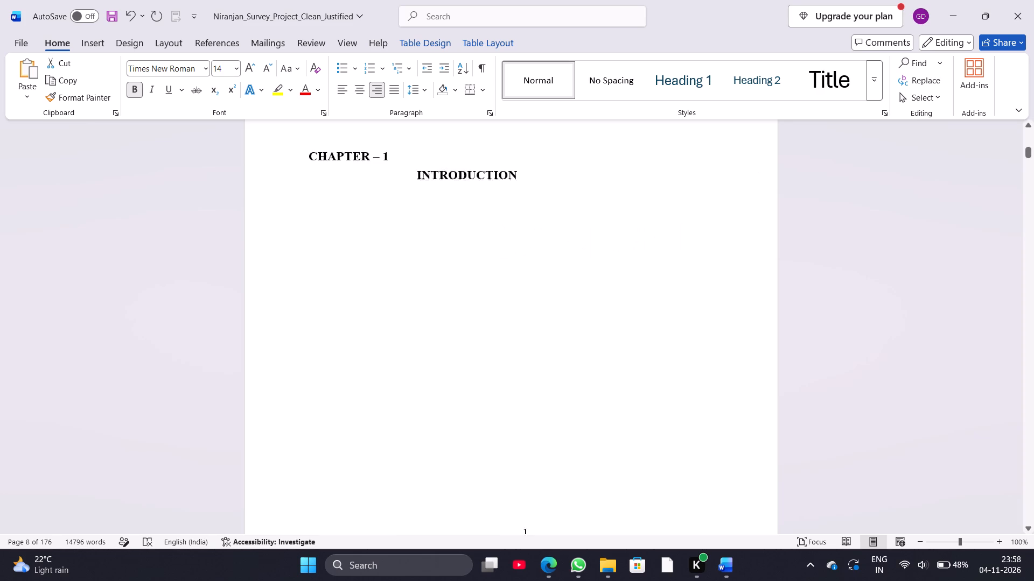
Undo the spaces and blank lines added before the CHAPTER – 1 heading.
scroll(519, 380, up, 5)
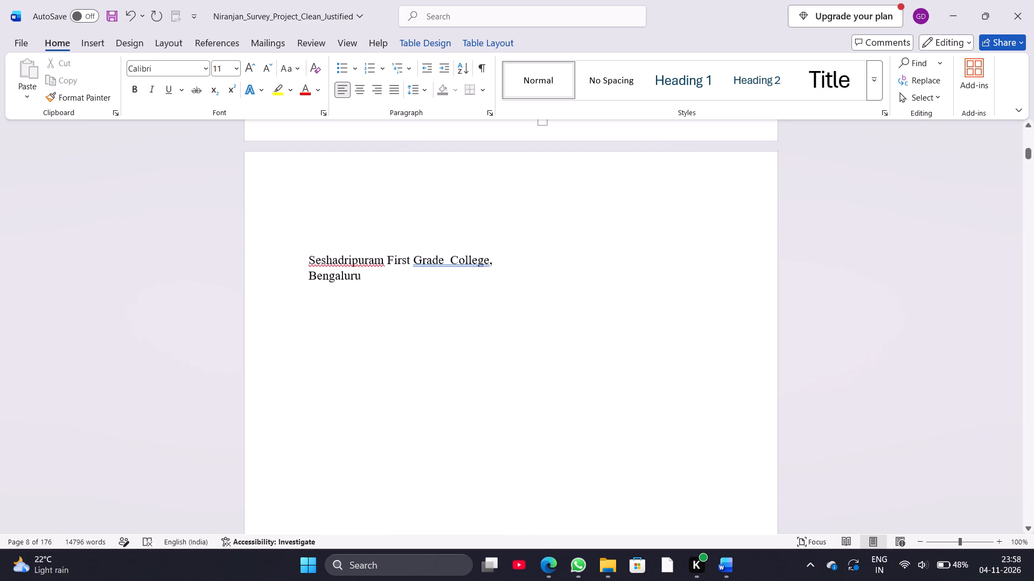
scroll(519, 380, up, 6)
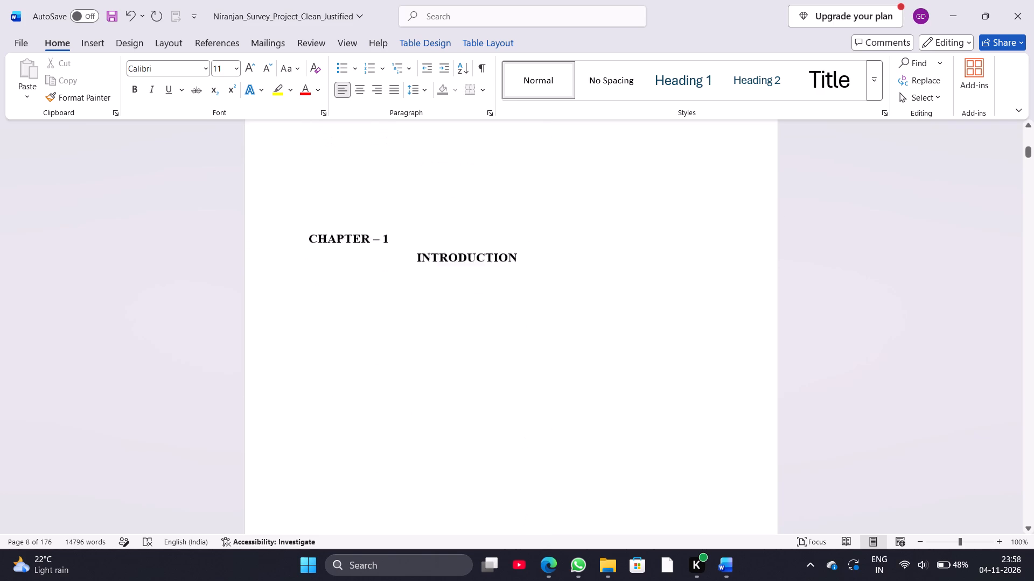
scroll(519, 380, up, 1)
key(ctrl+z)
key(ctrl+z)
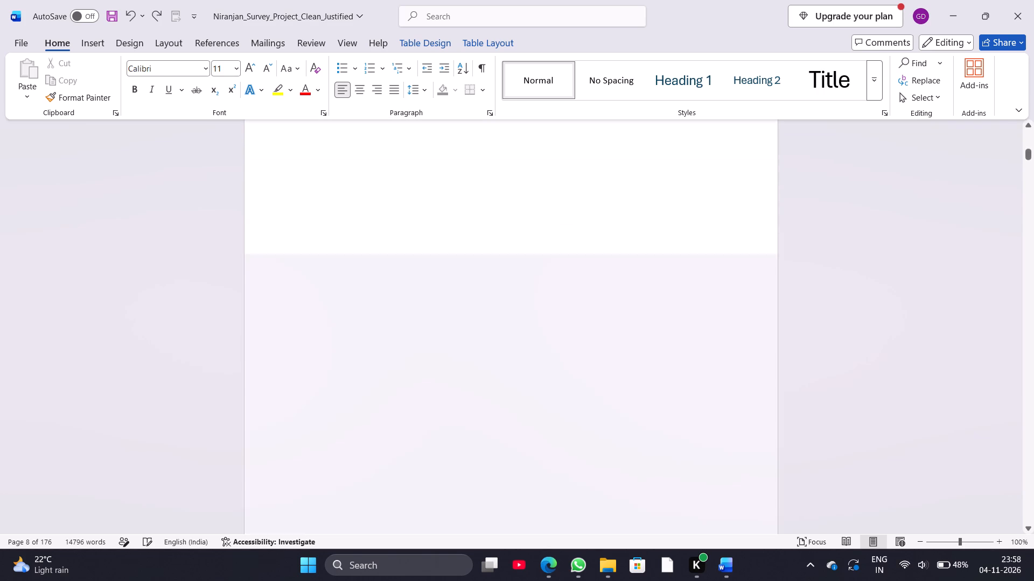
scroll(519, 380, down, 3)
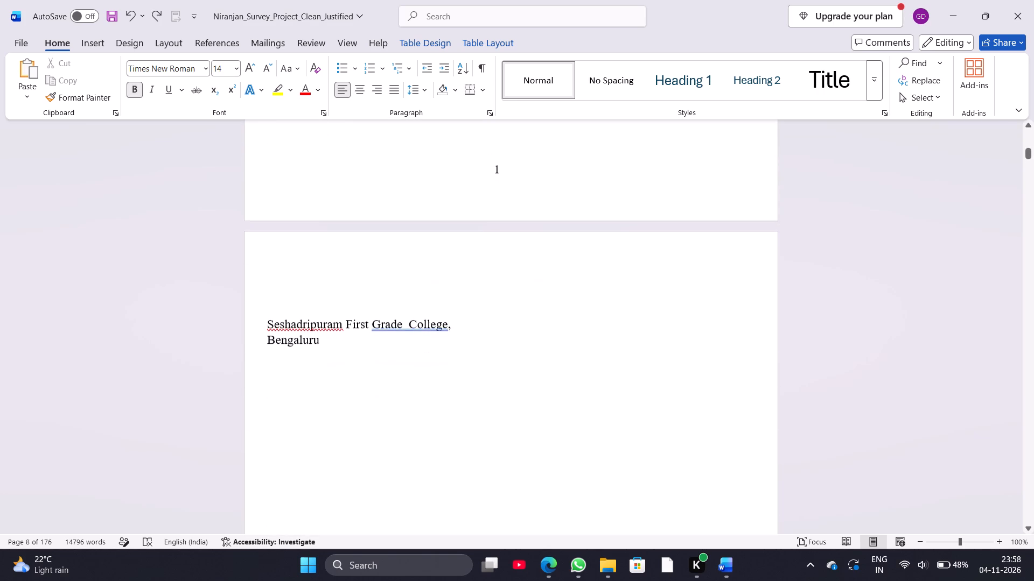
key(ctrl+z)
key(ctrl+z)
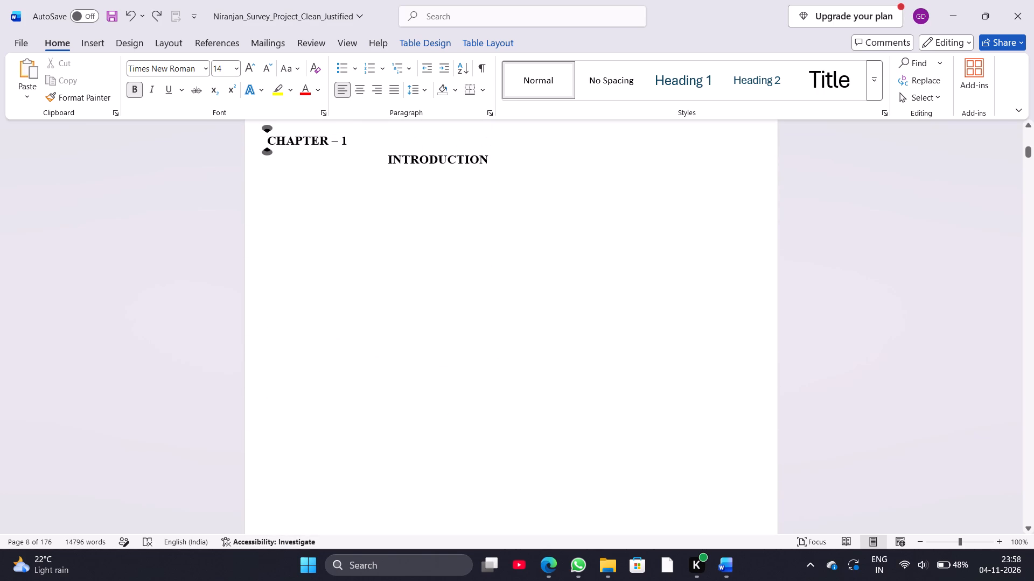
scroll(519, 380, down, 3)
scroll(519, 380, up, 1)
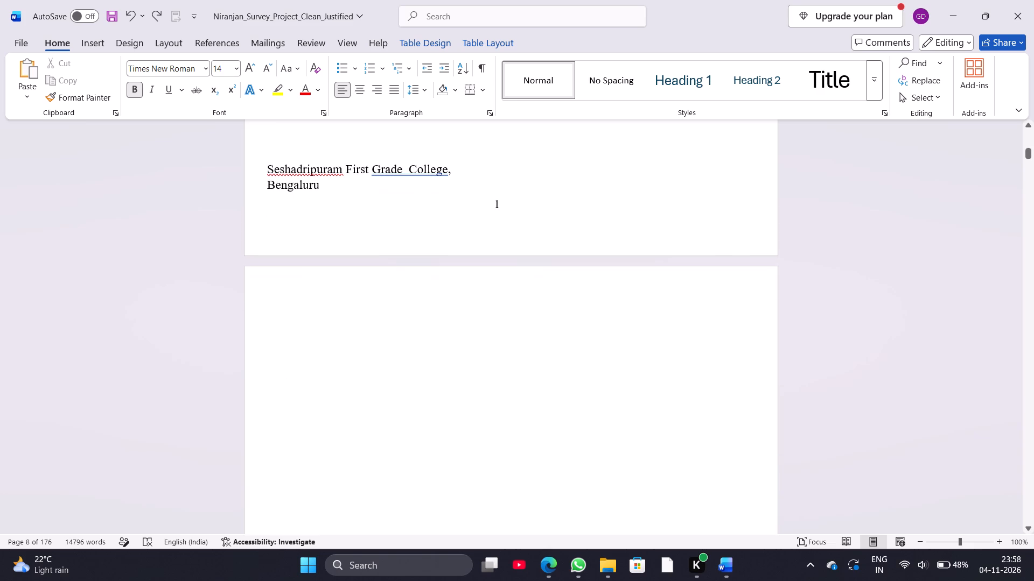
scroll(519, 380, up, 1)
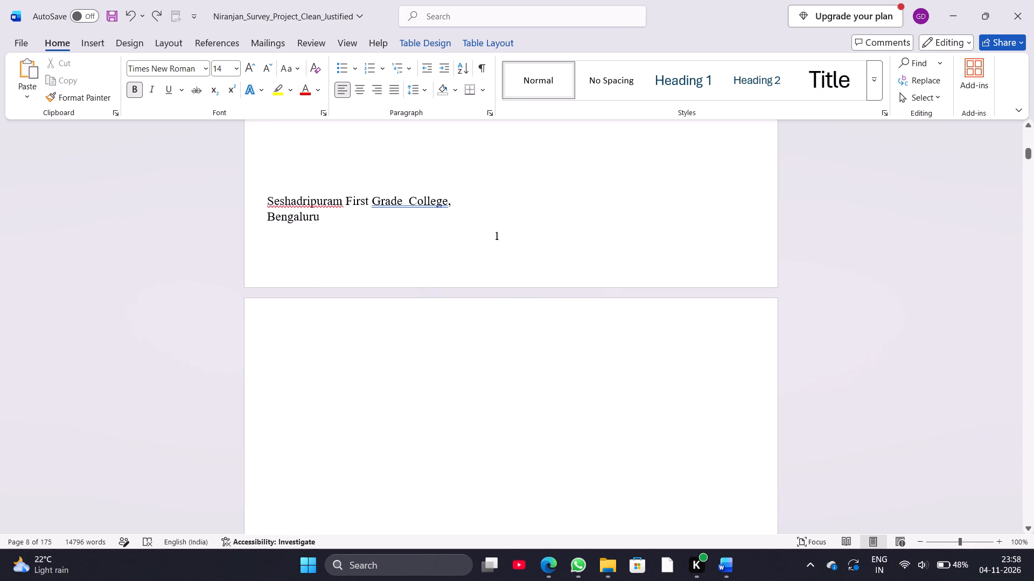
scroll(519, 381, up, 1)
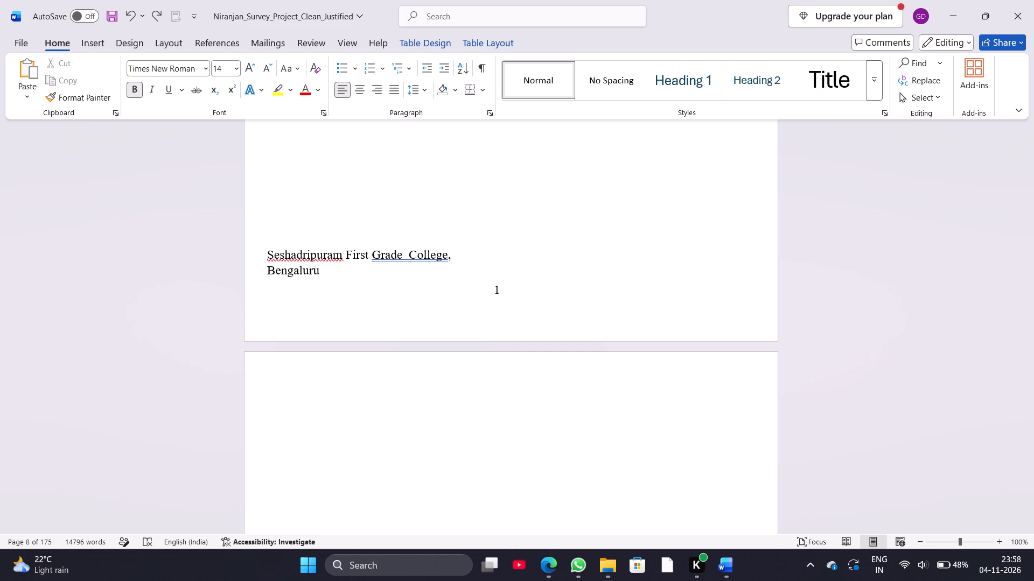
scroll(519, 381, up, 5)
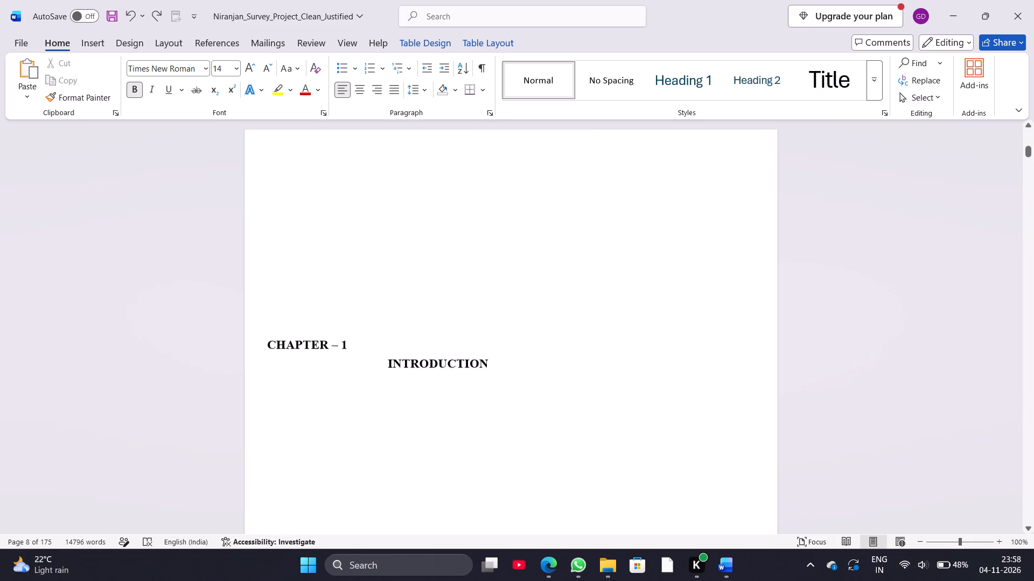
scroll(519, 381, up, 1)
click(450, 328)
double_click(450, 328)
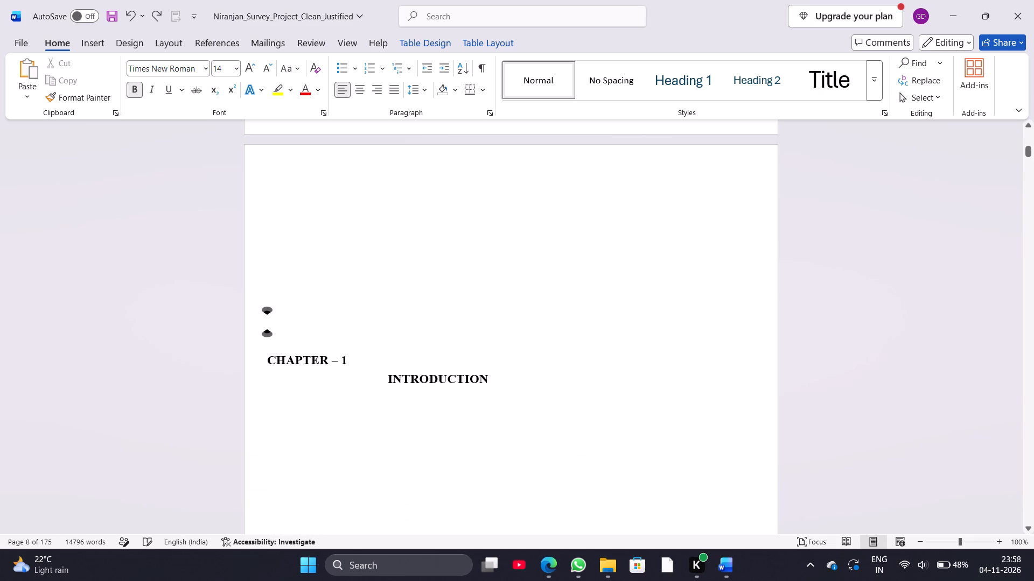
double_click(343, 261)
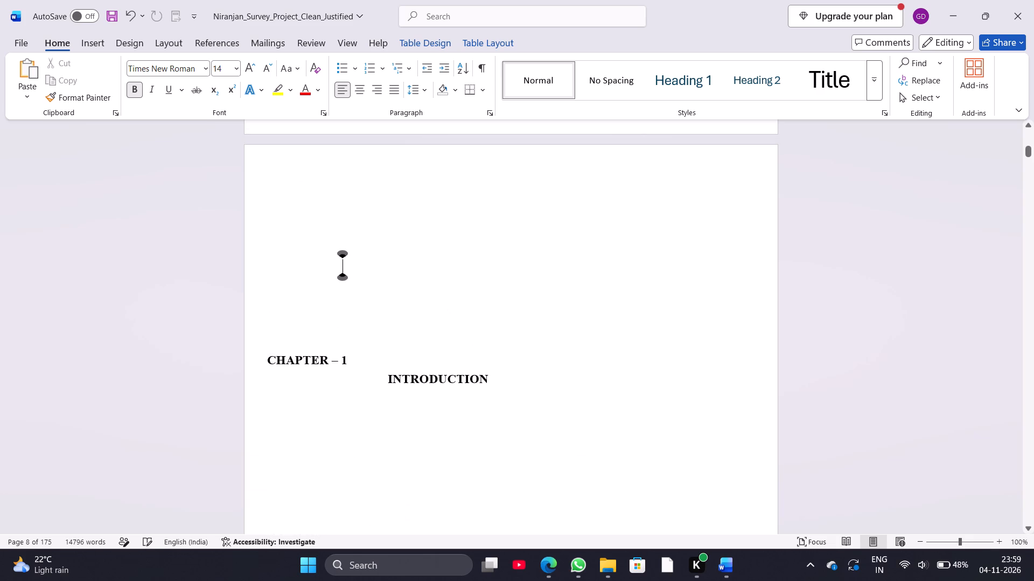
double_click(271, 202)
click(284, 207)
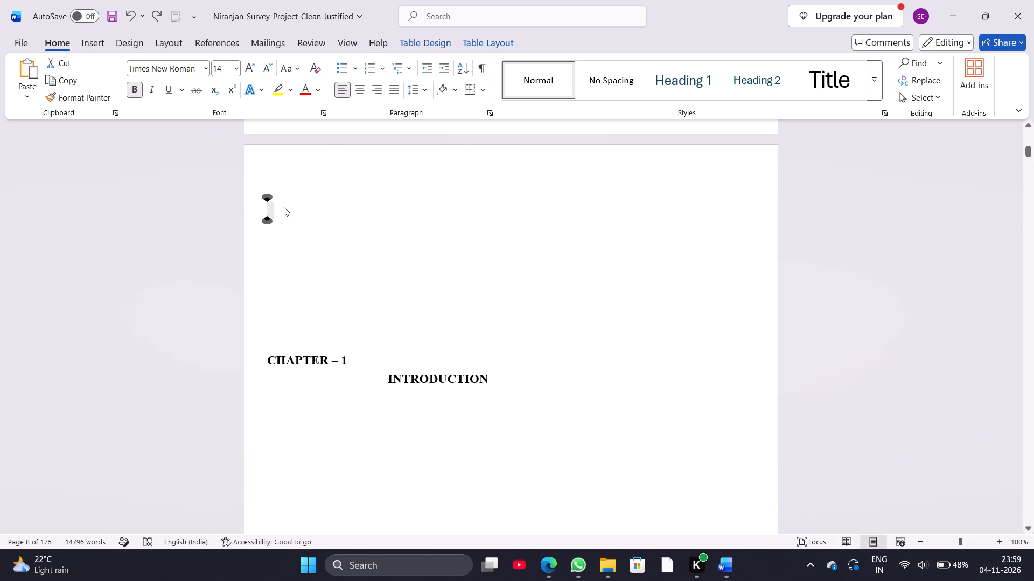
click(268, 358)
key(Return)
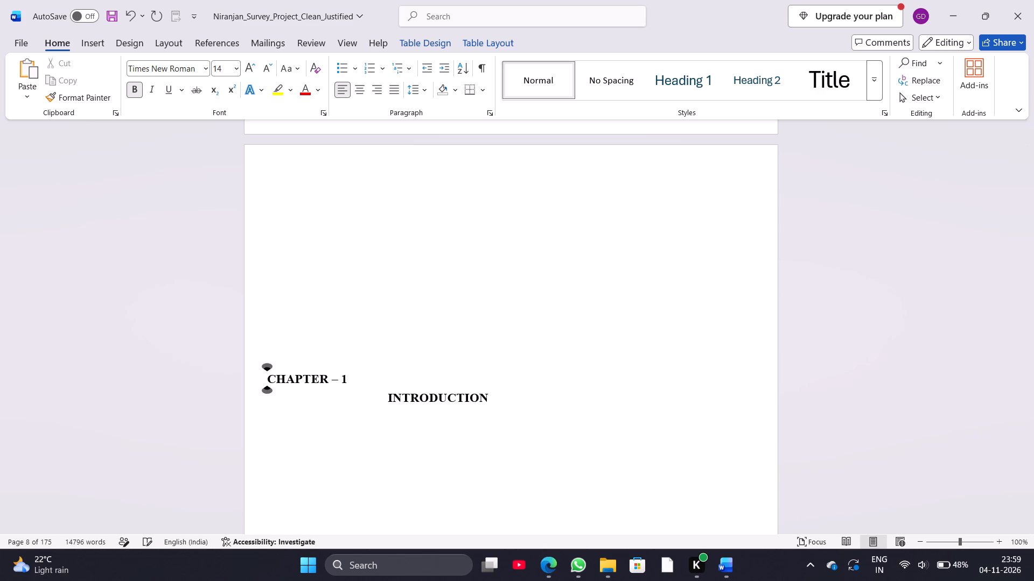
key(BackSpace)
Insert spaces before the CHAPTER – 1 heading to shift it above INTRODUCTION, trimming any excess so the heading stays on one line.
key(space)
key(space)
key(space)
key(space)
key(space)
key(space)
key(space)
key(space)
key(space)
key(space)
key(space)
key(space)
key(space)
key(space)
key(space)
key(space)
key(space)
key(space)
key(space)
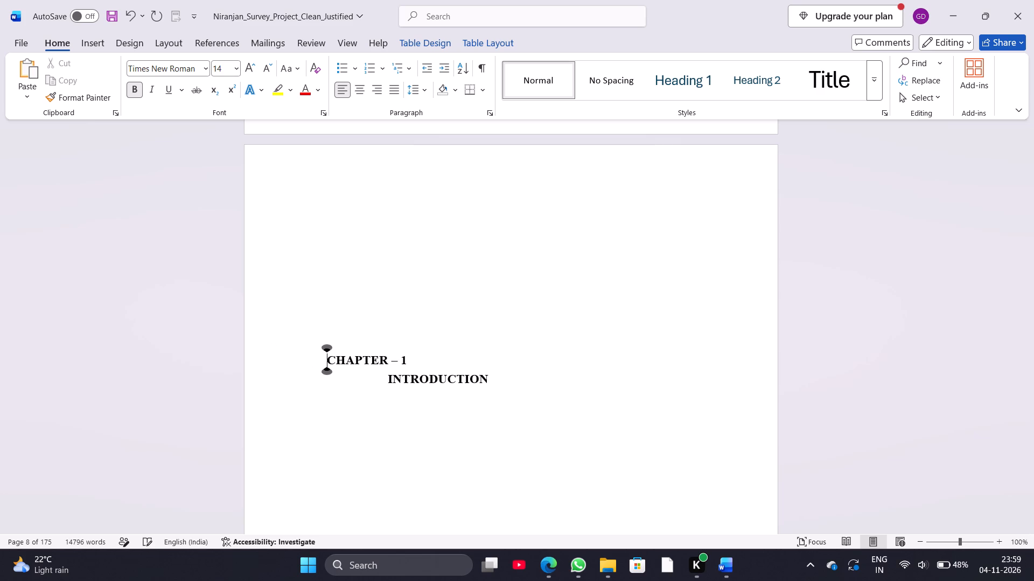
key(space)
key(space)
key(space)
key(space)
key(space)
key(space)
key(space)
key(space)
key(space)
key(space)
key(space)
key(space)
key(space)
key(space)
key(space)
key(space)
key(space)
key(space)
key(space)
key(space)
key(space)
key(space)
key(space)
key(space)
key(space)
key(space)
key(space)
key(space)
key(space)
key(space)
key(space)
key(space)
key(space)
key(space)
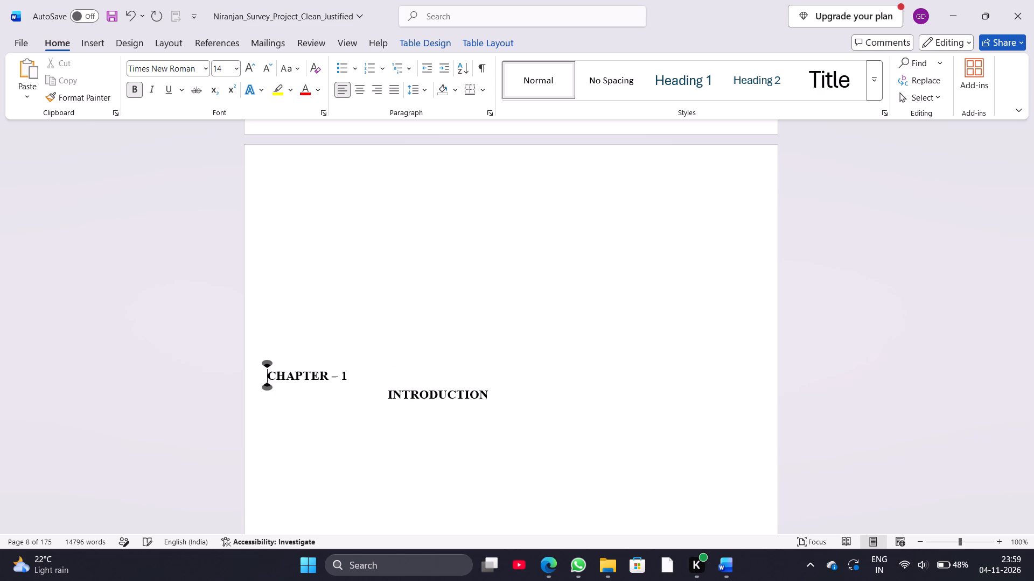
key(BackSpace)
key(BackSpace)
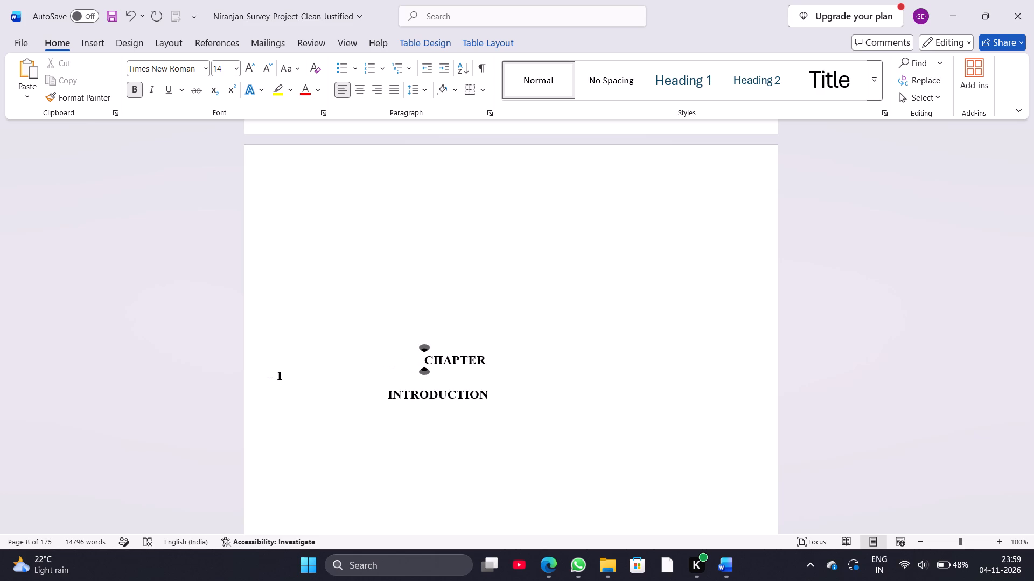
key(BackSpace)
key(BackSpace)
key(BackSpace)
key(BackSpace)
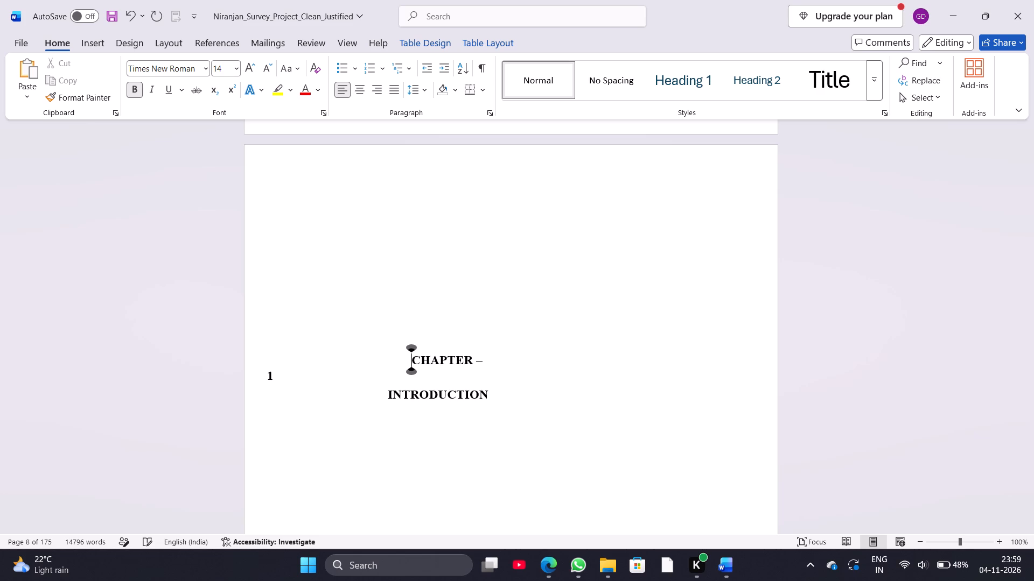
key(BackSpace)
key(BackSpace)
Widen the Chapter 1 title page table so "Seshadripuram First Grade College, Bengaluru" fits on a single line.
scroll(268, 358, down, 1)
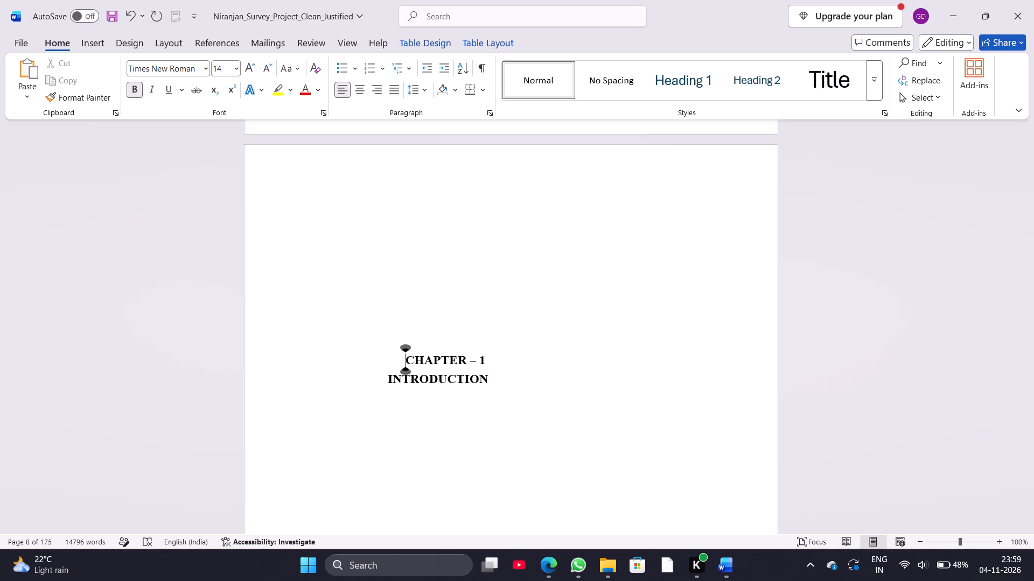
scroll(268, 358, down, 1)
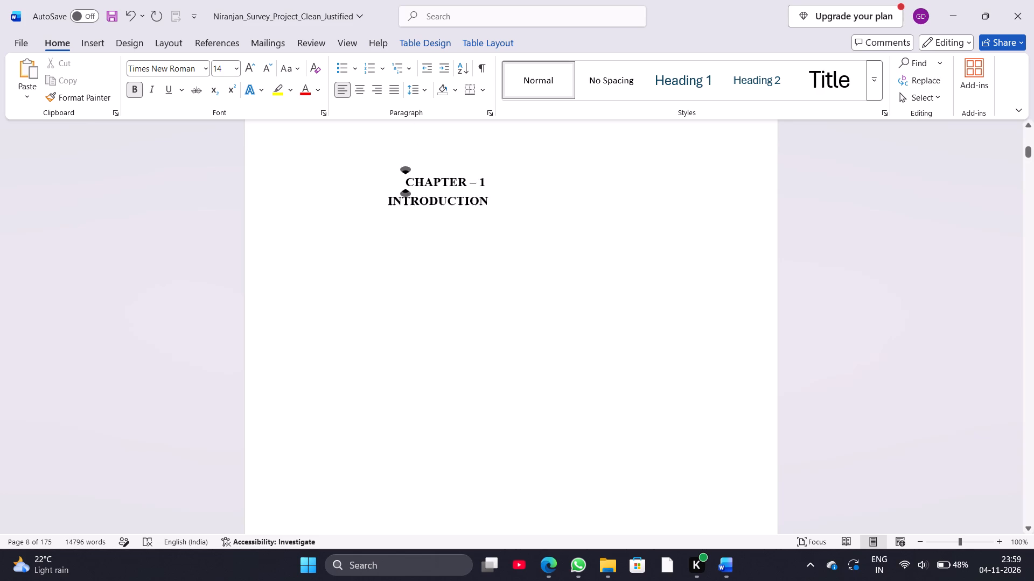
double_click(381, 348)
drag(381, 348, 472, 366)
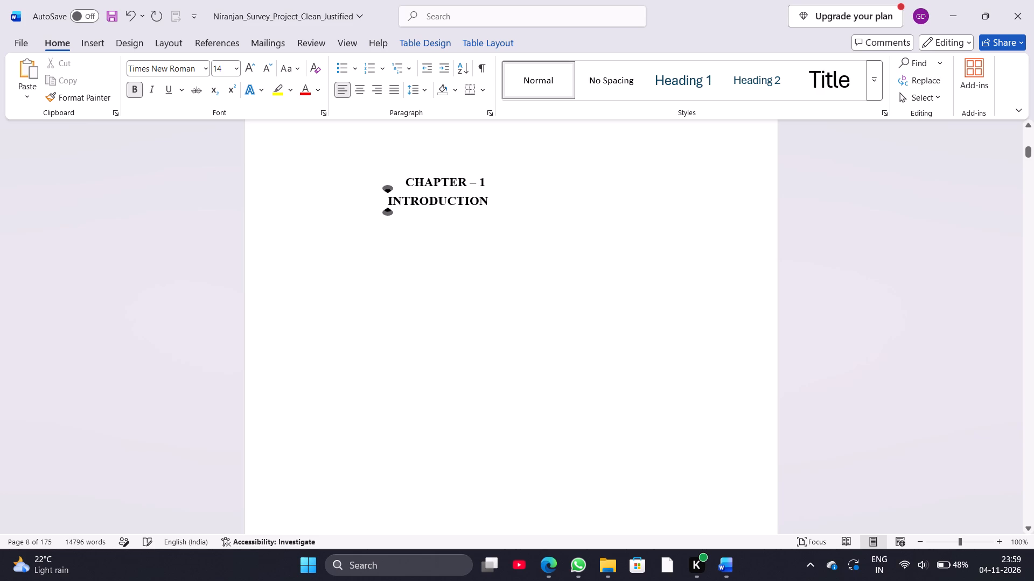
drag(472, 366, 729, 438)
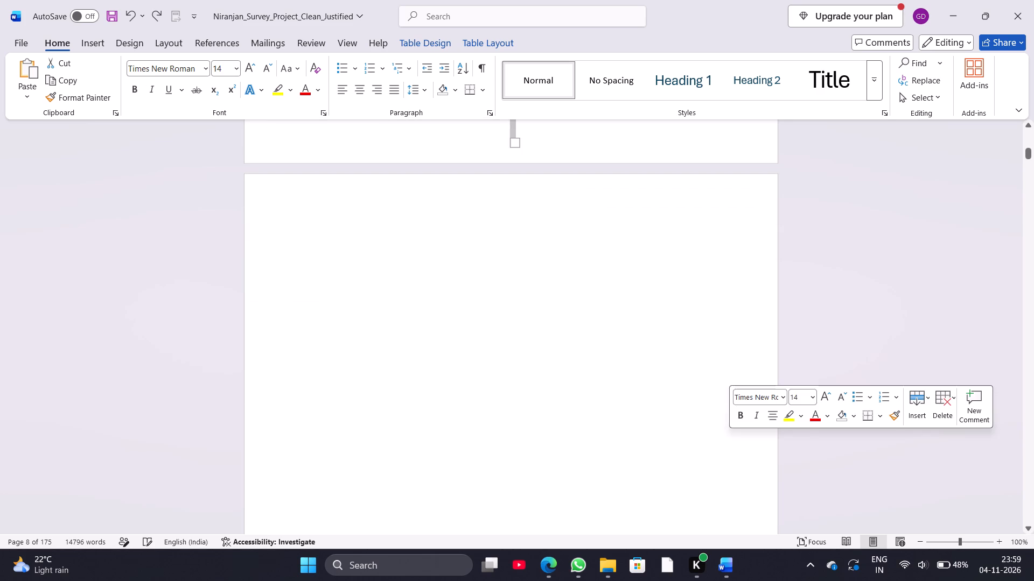
scroll(637, 403, up, 2)
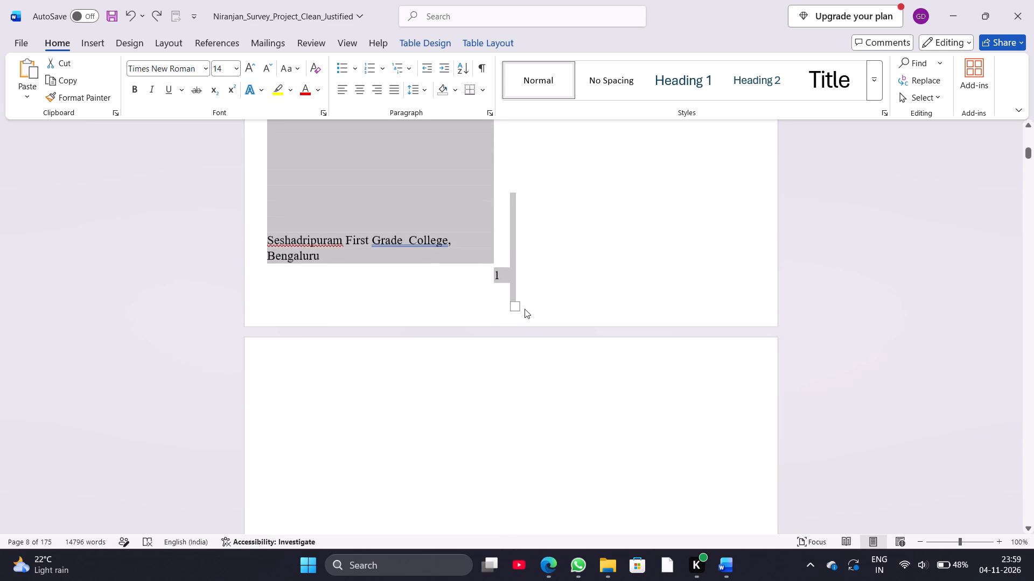
click(516, 304)
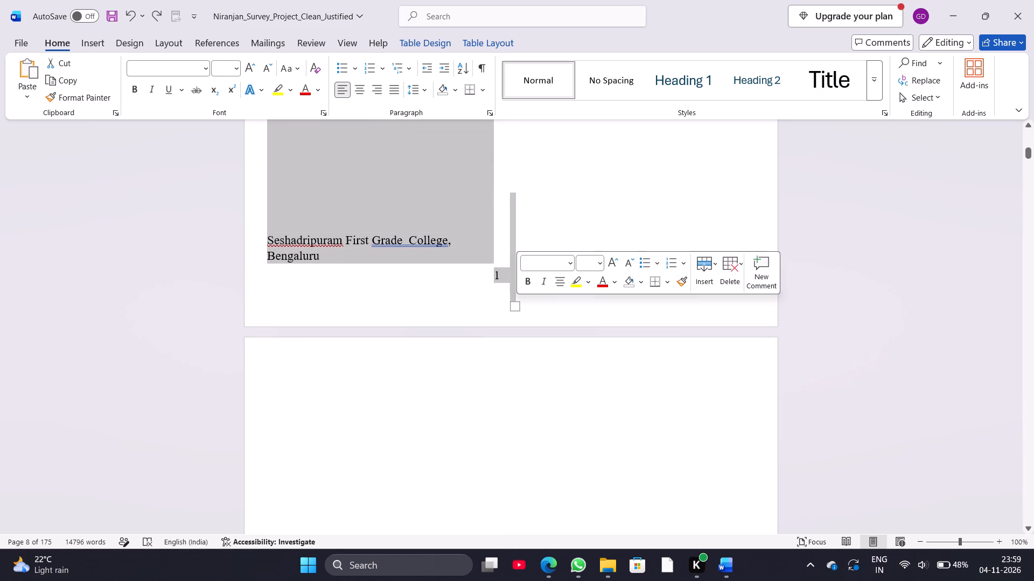
drag(516, 304, 673, 302)
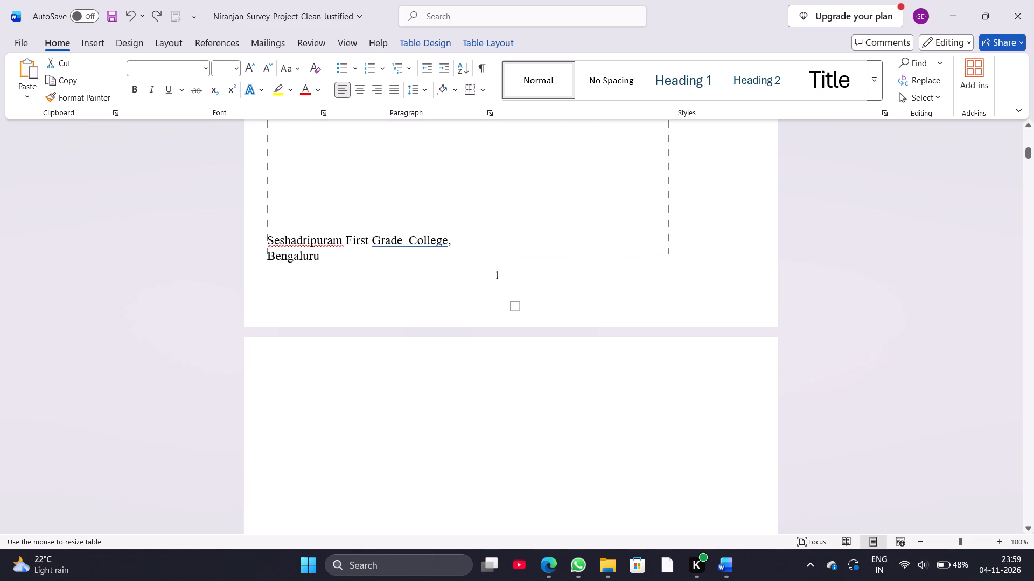
drag(673, 302, 700, 311)
Remove a space before the CHAPTER – 1 heading and centre-align its line on the title page.
scroll(607, 303, up, 3)
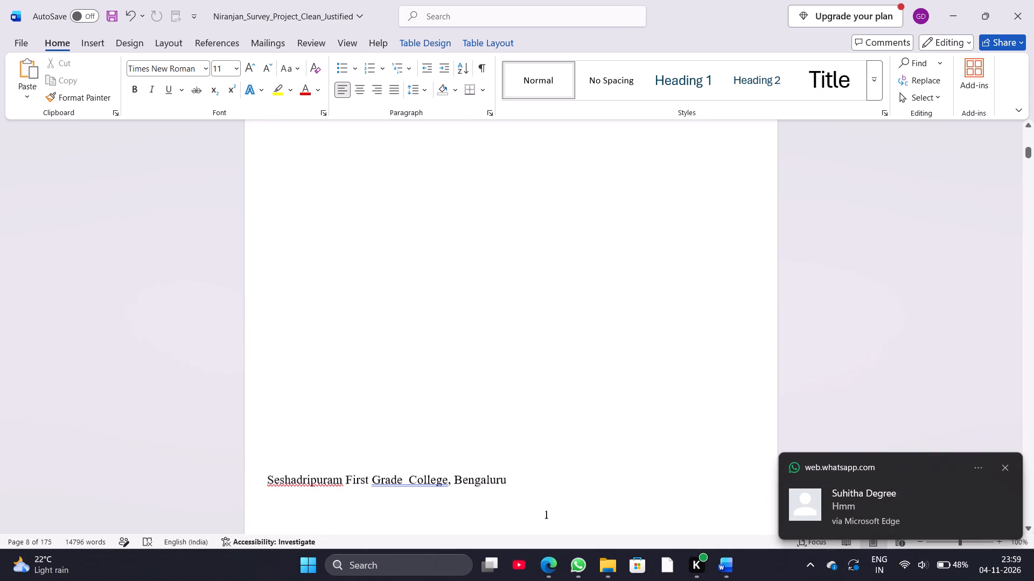
scroll(607, 303, up, 3)
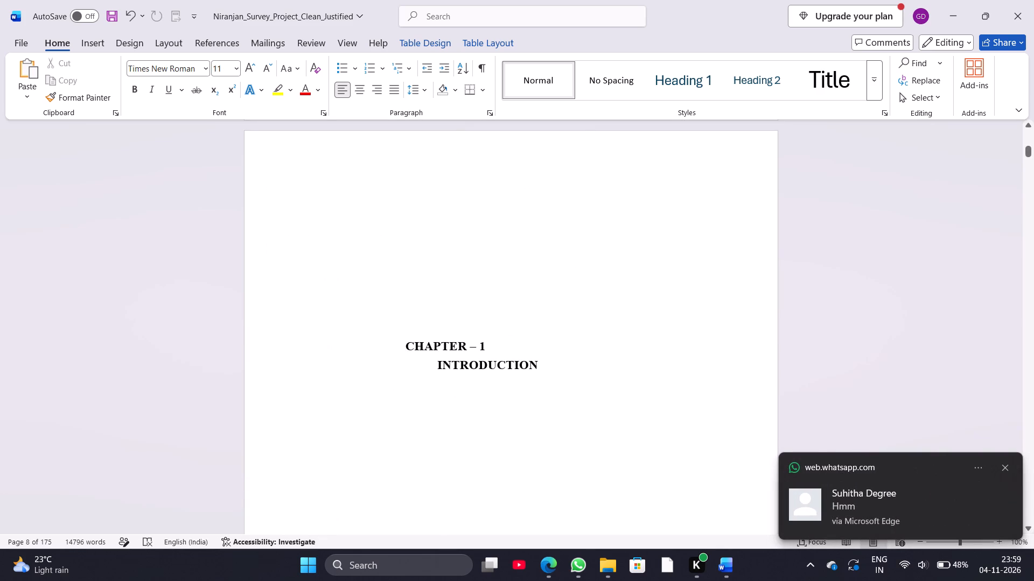
click(402, 348)
key(Return)
key(BackSpace)
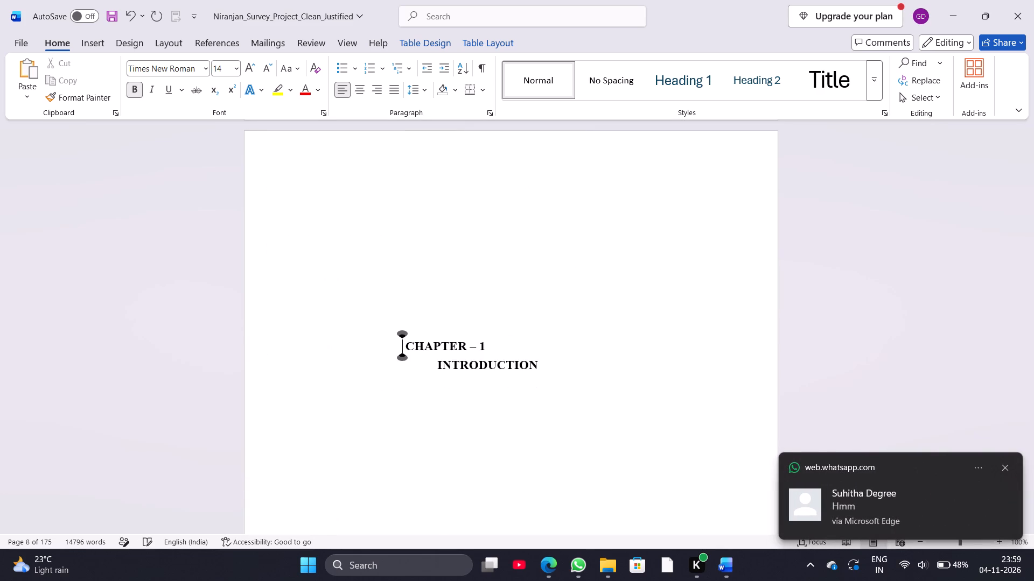
key(BackSpace)
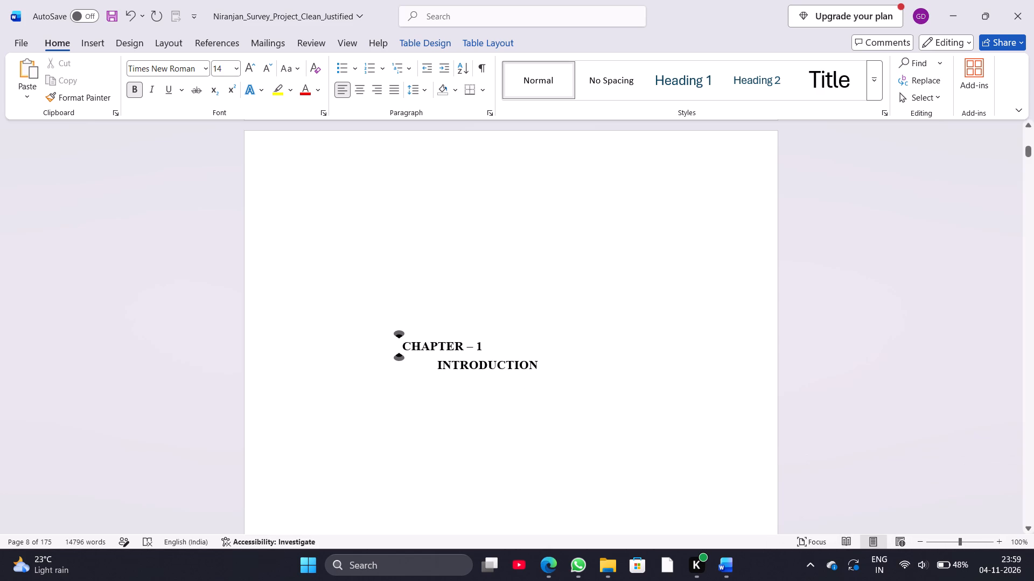
click(355, 90)
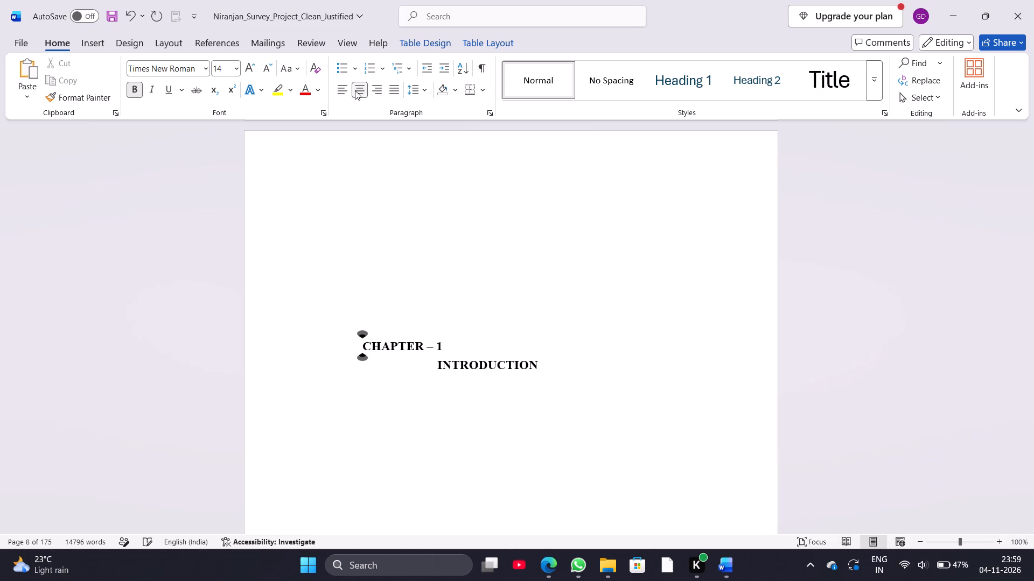
Insert 25 spaces before the CHAPTER – 1 heading to centre it over INTRODUCTION.
key(space)
key(space)
key(space)
key(space)
key(space)
key(space)
key(space)
key(space)
key(space)
key(space)
key(space)
key(space)
key(space)
key(space)
key(space)
key(space)
key(space)
key(space)
key(space)
key(space)
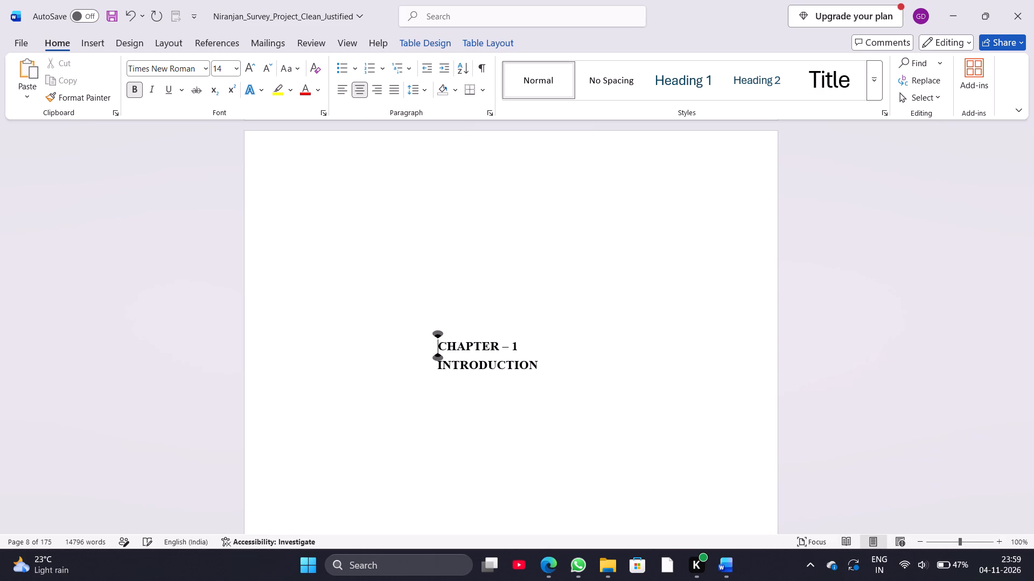
key(space)
key(space)
key(space)
key(space)
key(space)
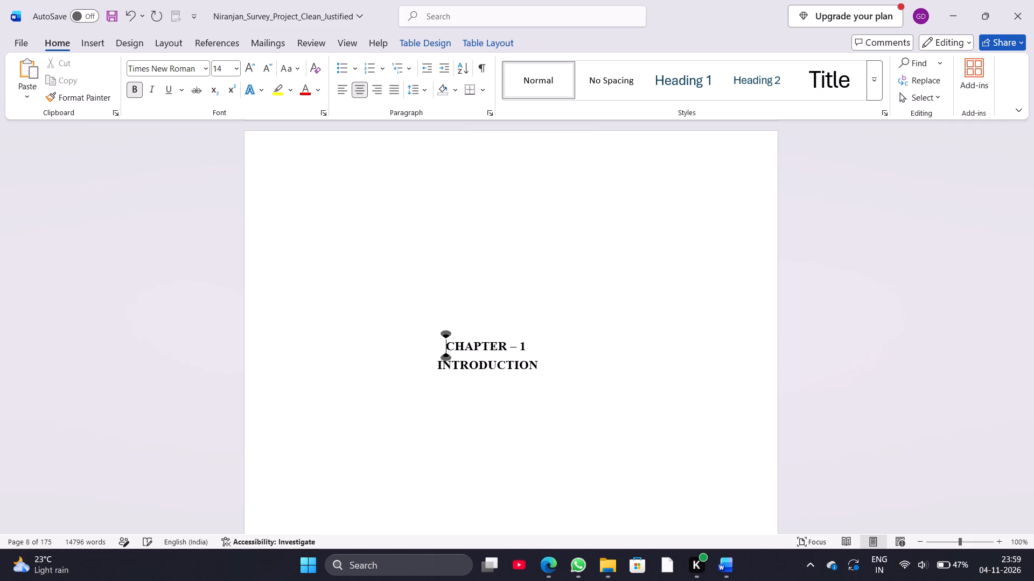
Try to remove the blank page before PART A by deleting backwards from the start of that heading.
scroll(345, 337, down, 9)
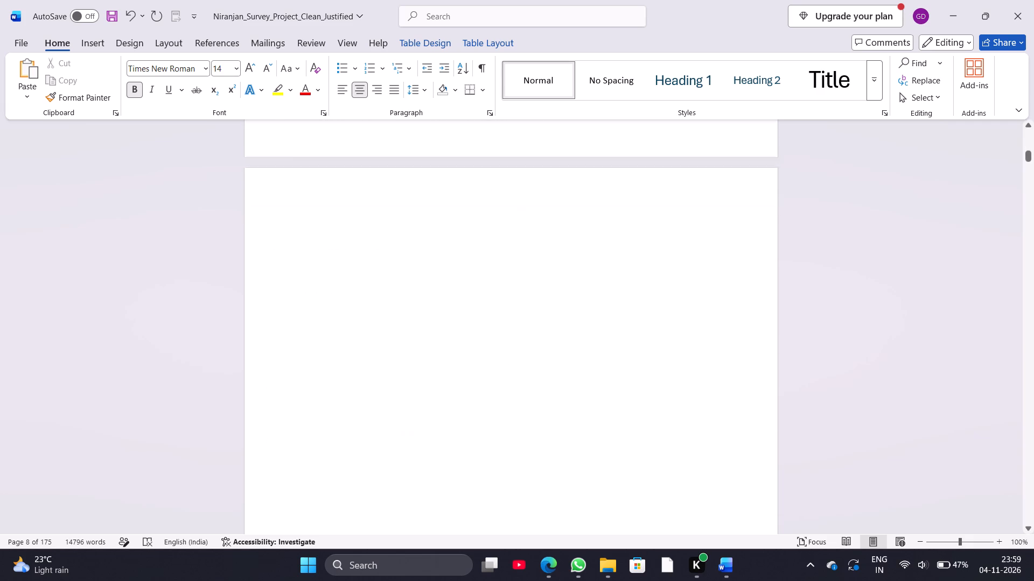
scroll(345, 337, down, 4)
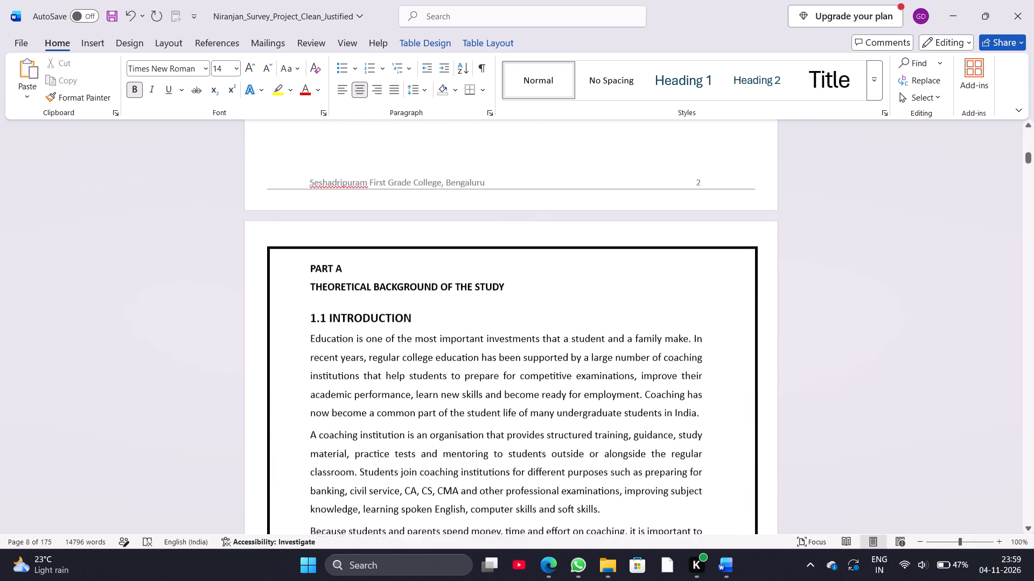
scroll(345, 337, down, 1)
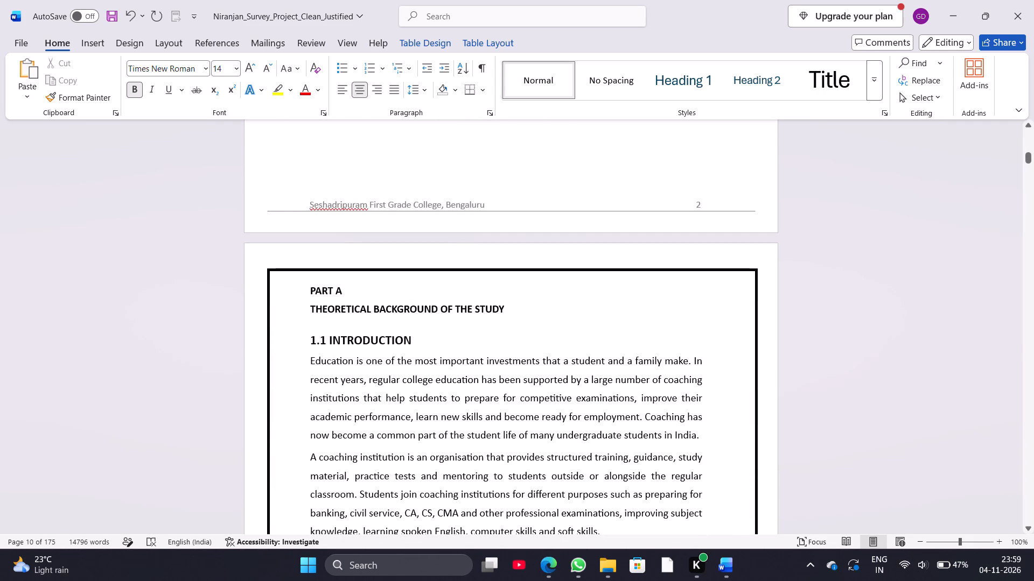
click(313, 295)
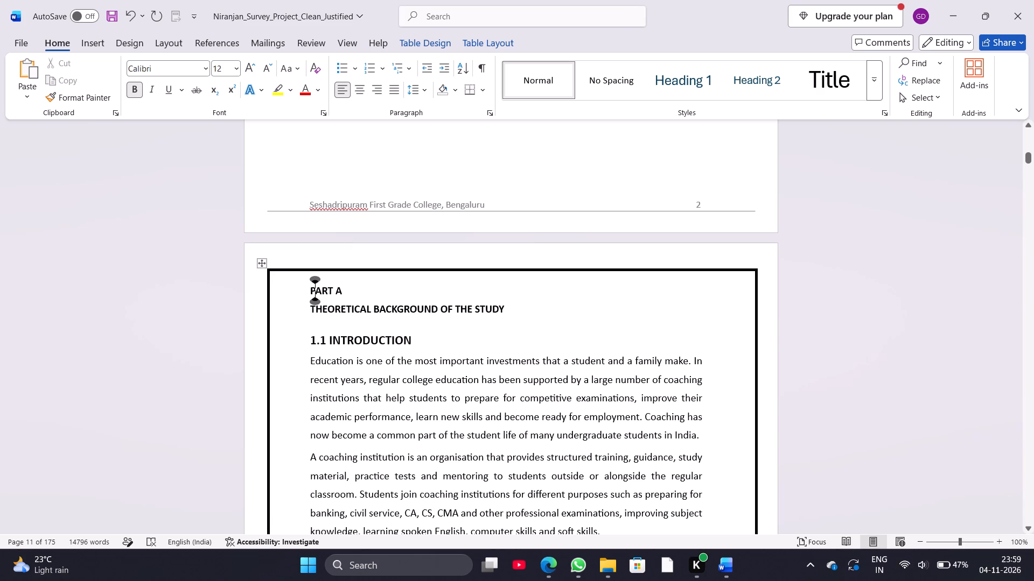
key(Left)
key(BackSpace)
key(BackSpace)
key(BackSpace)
Move the bordered table containing PART A up onto the preceding blank page.
drag(261, 260, 283, 176)
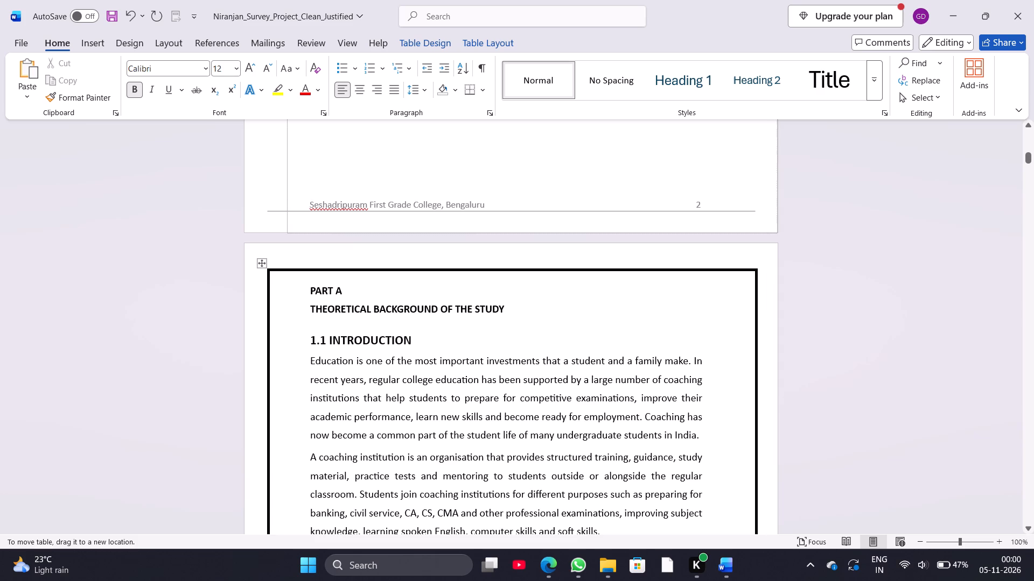
drag(283, 176, 288, 130)
scroll(288, 129, up, 3)
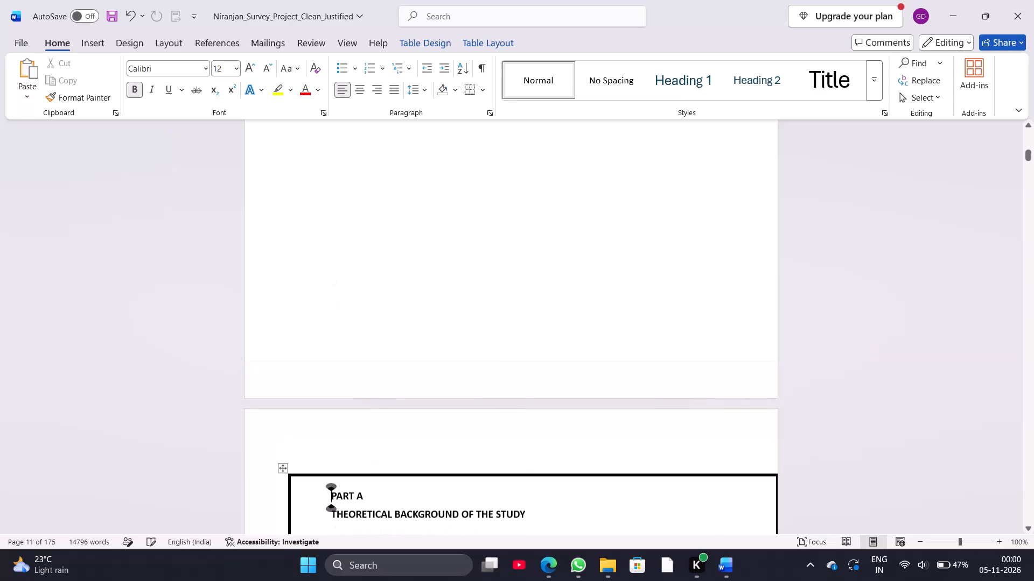
scroll(288, 129, up, 8)
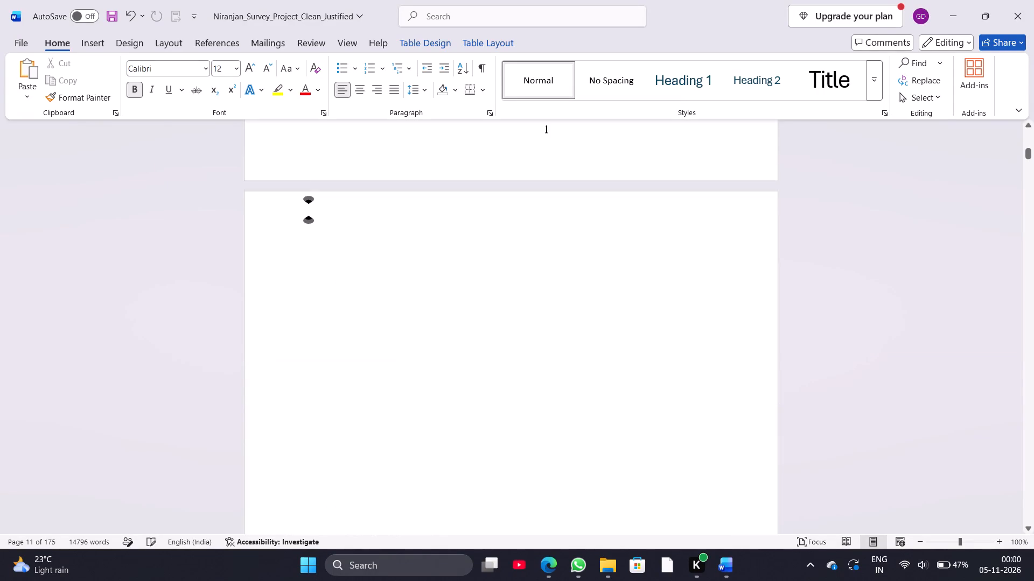
scroll(288, 129, down, 7)
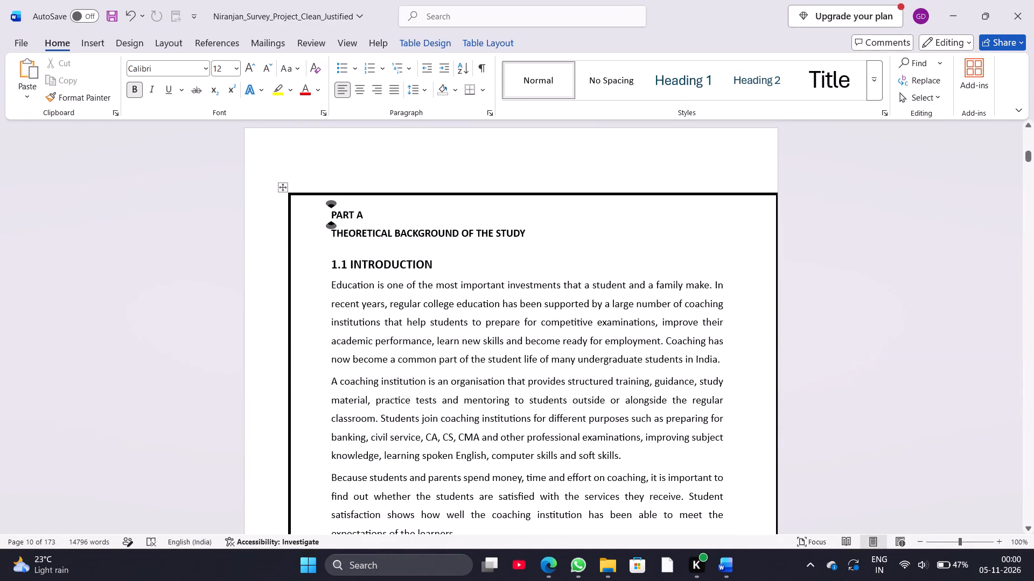
Move the bordered table containing PART A further up towards the CHAPTER – 1 INTRODUCTION page and check the surrounding pages.
drag(283, 189, 284, 95)
scroll(284, 95, up, 3)
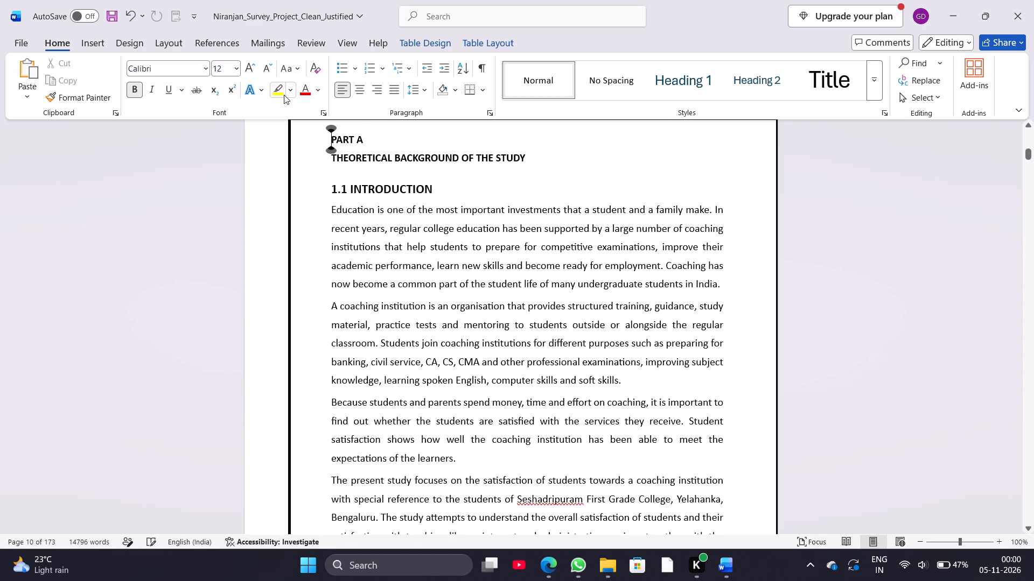
scroll(353, 266, up, 4)
scroll(353, 266, down, 1)
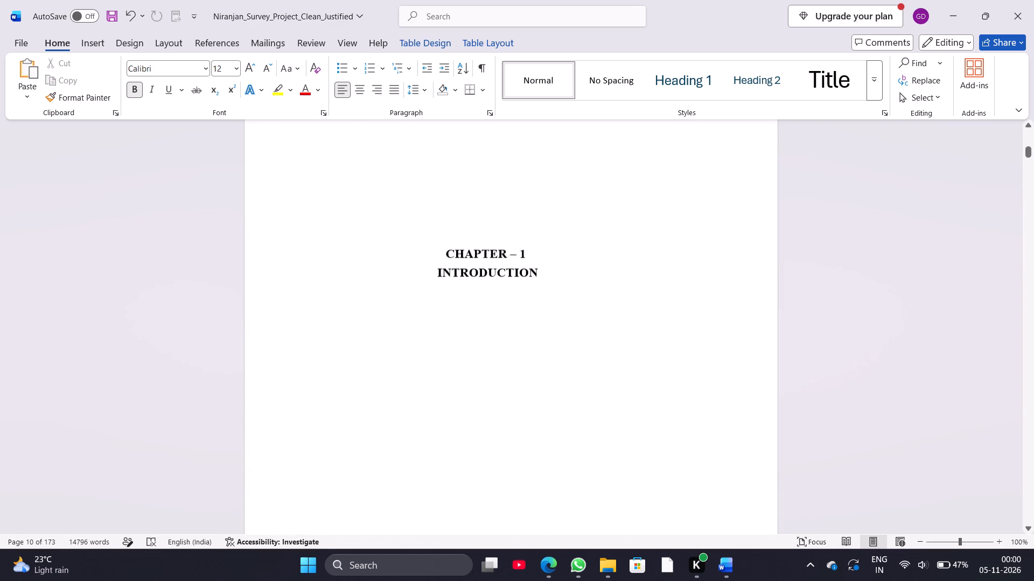
scroll(353, 266, down, 3)
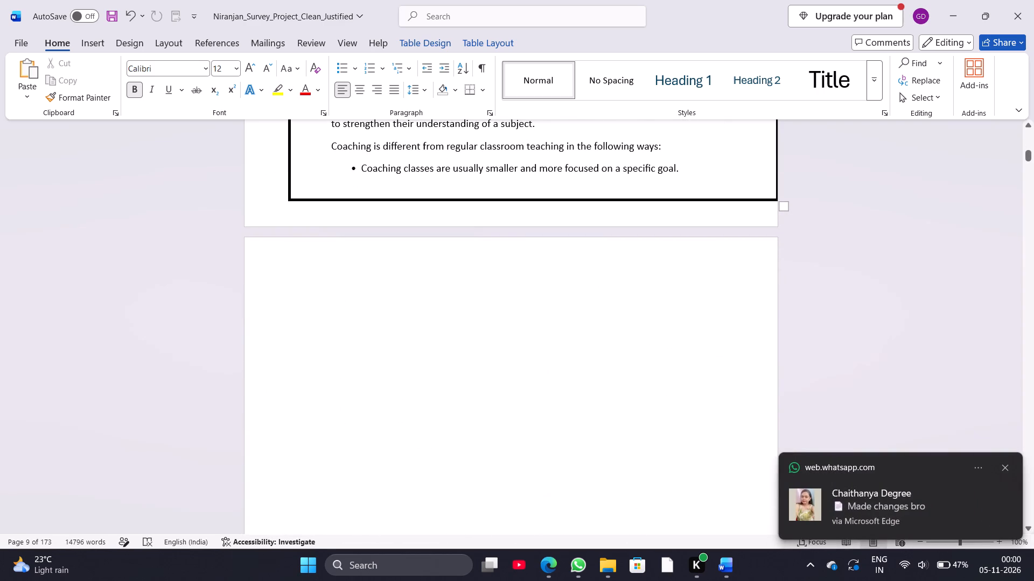
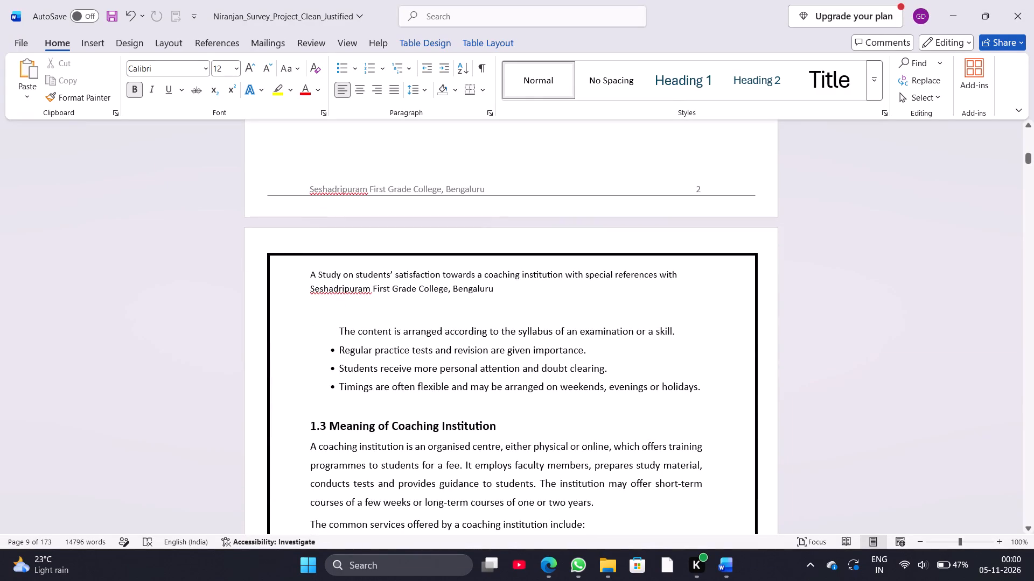
Move the bordered table containing 1.3 Meaning of Coaching Institution up onto the preceding blank page.
click(270, 254)
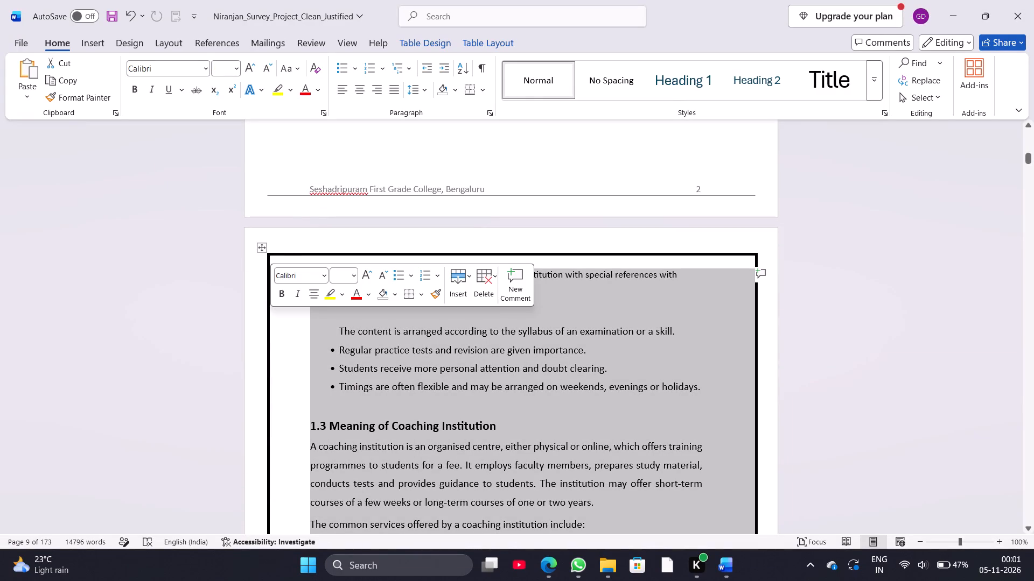
drag(262, 247, 275, 119)
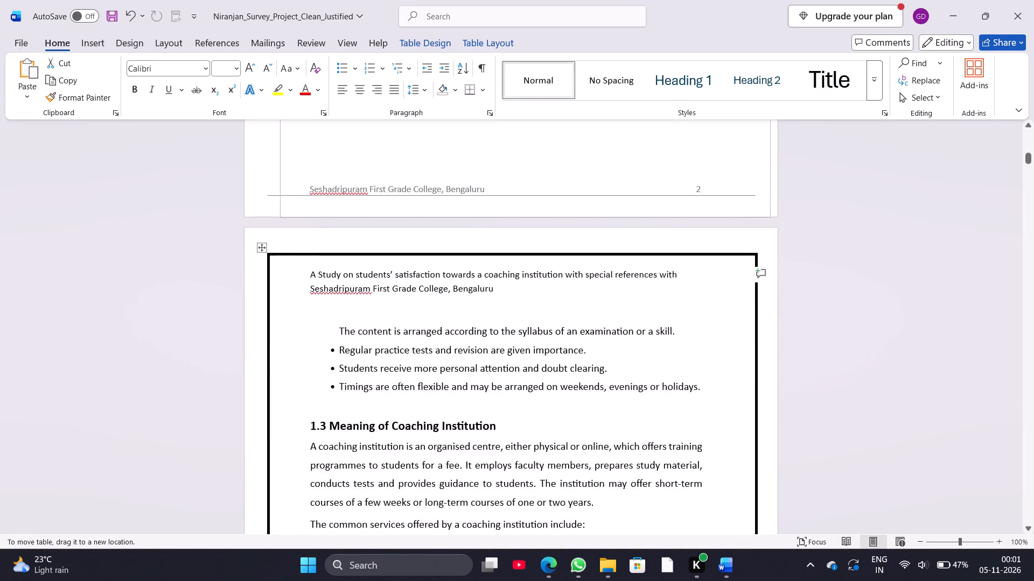
drag(275, 119, 276, 111)
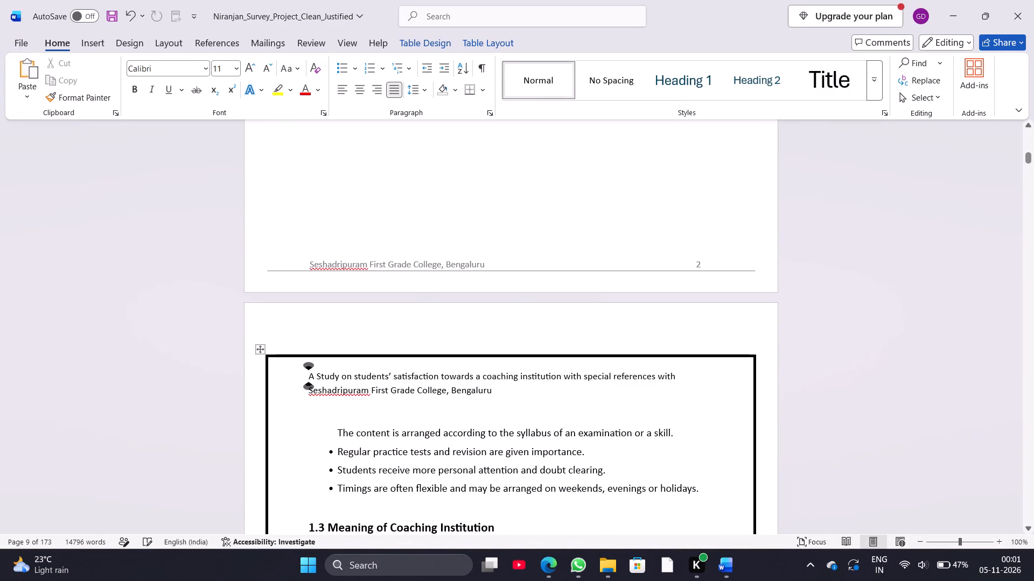
drag(261, 350, 276, 175)
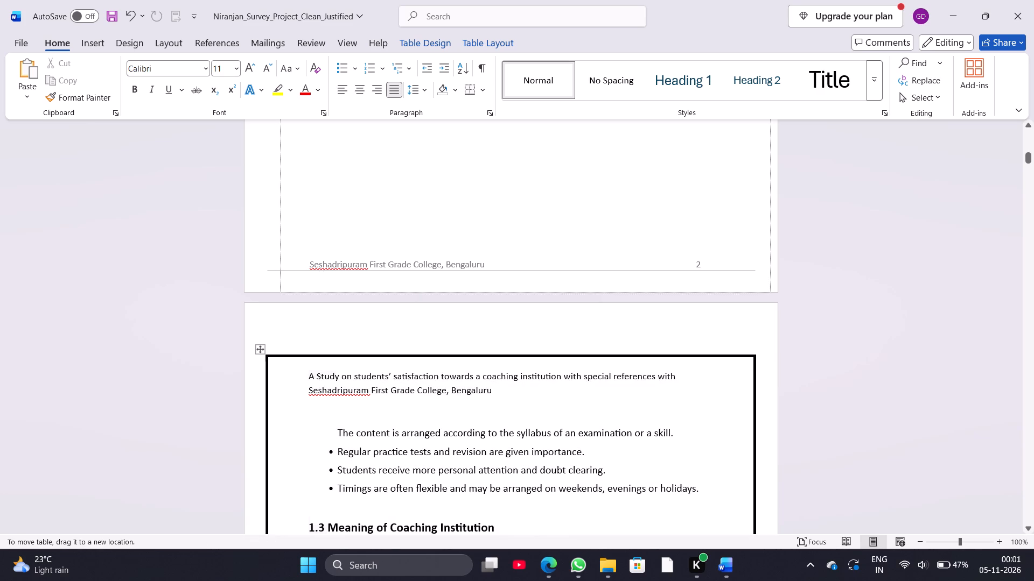
drag(276, 175, 277, 155)
Move the bordered table that begins with Improves the quality of service up onto the preceding blank page 4.
scroll(277, 153, down, 3)
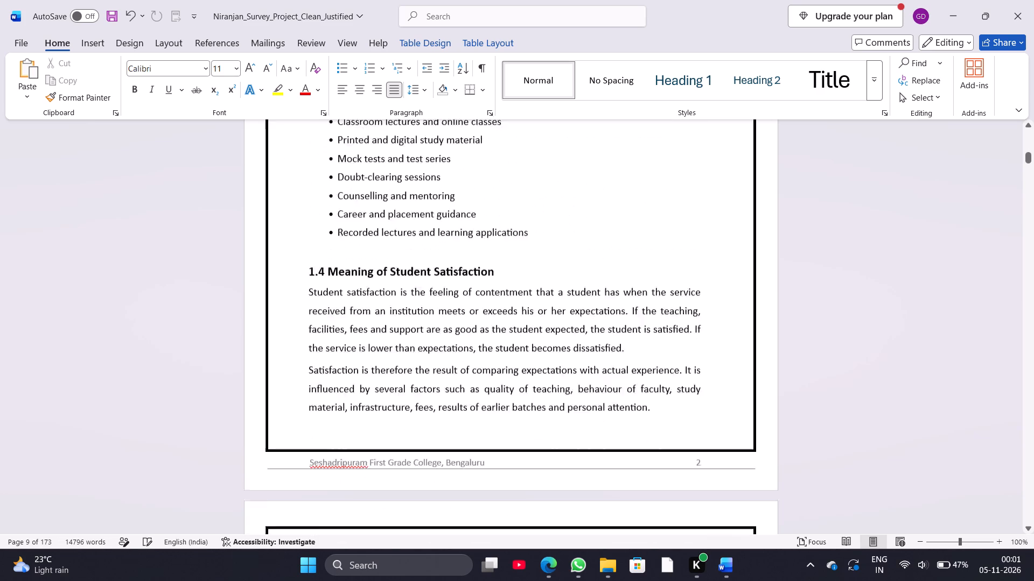
scroll(277, 153, down, 4)
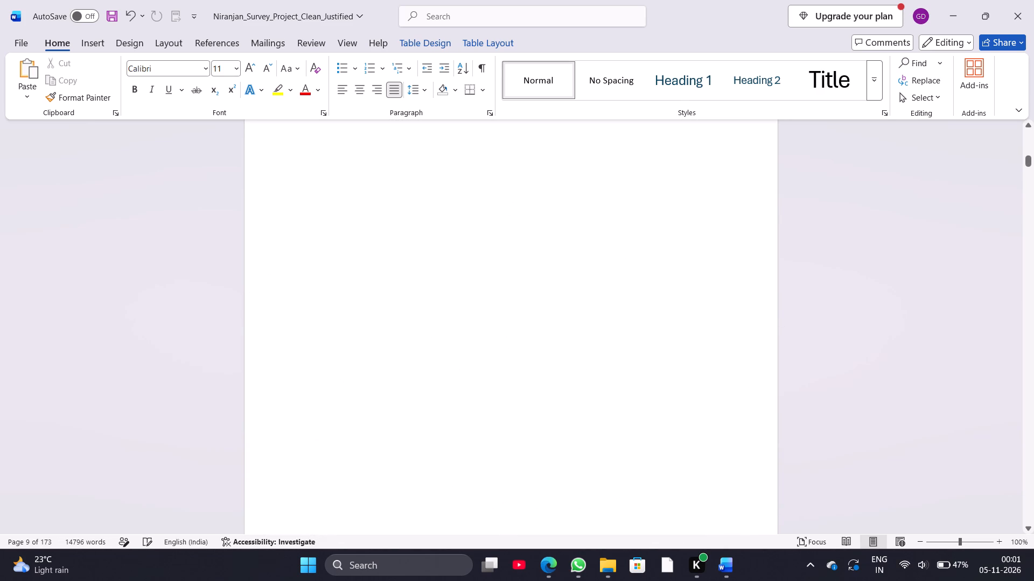
scroll(277, 153, down, 3)
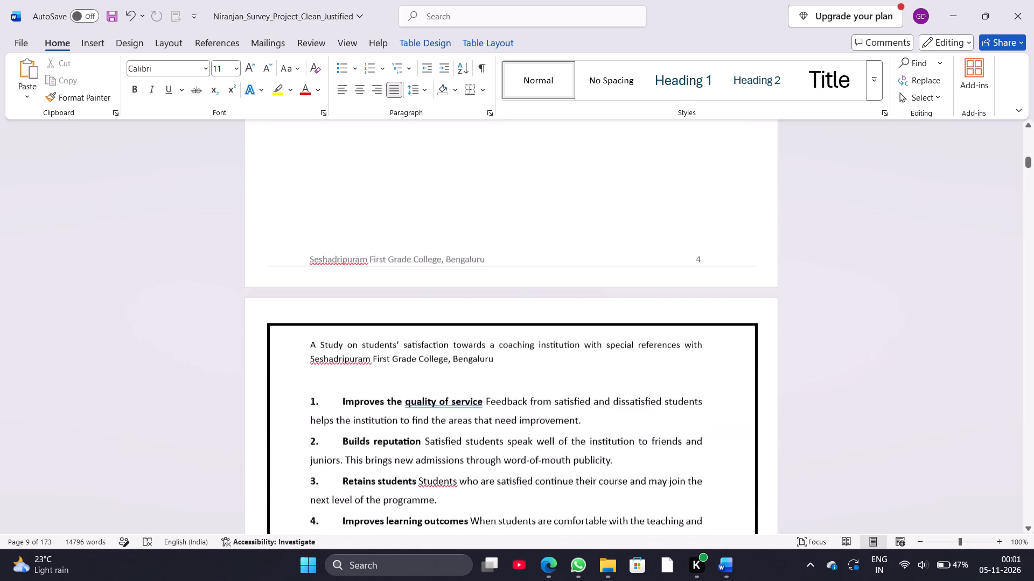
scroll(288, 187, down, 1)
click(270, 291)
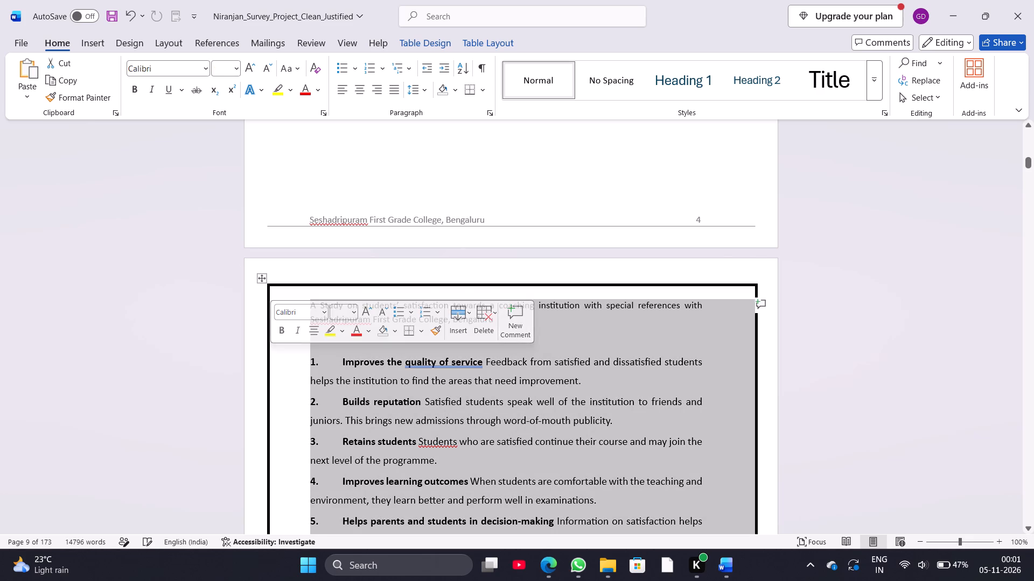
drag(262, 280, 289, 77)
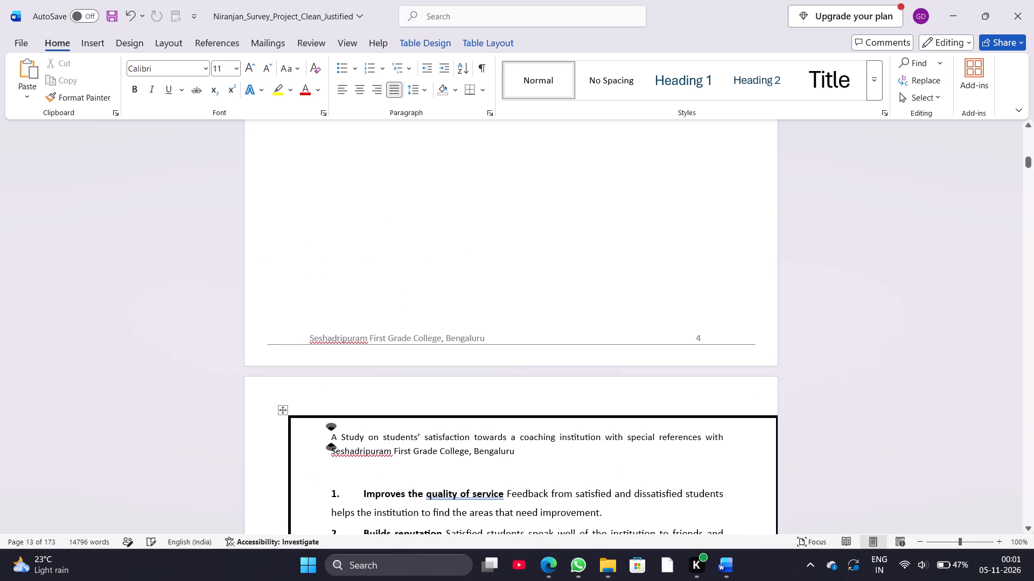
drag(284, 410, 267, 158)
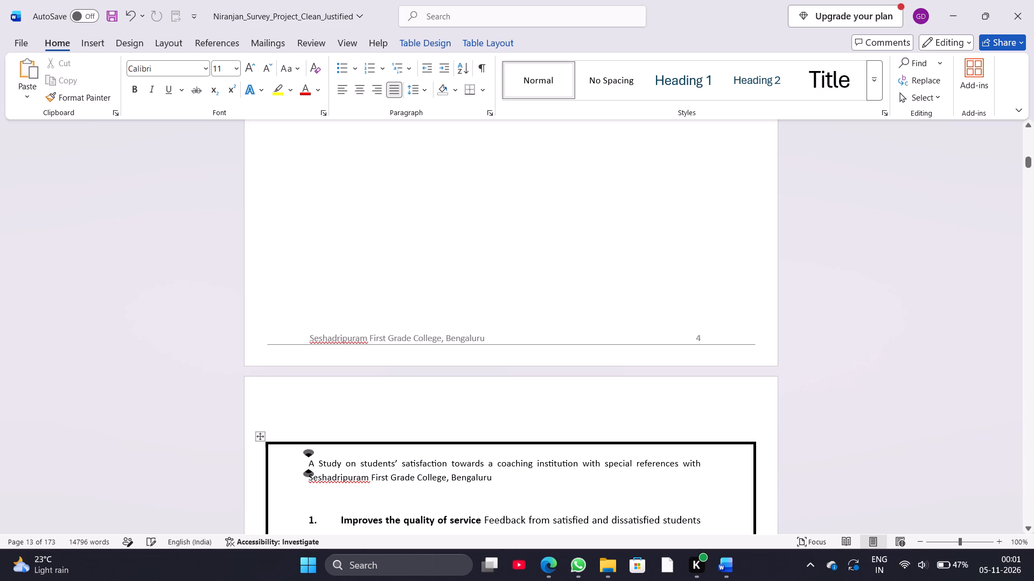
drag(260, 438, 273, 351)
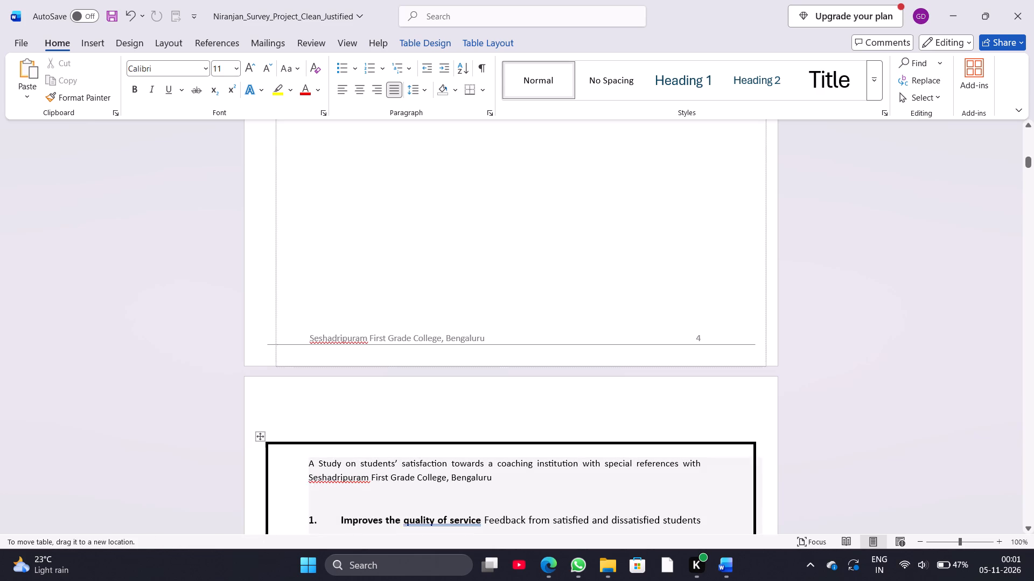
drag(273, 351, 276, 334)
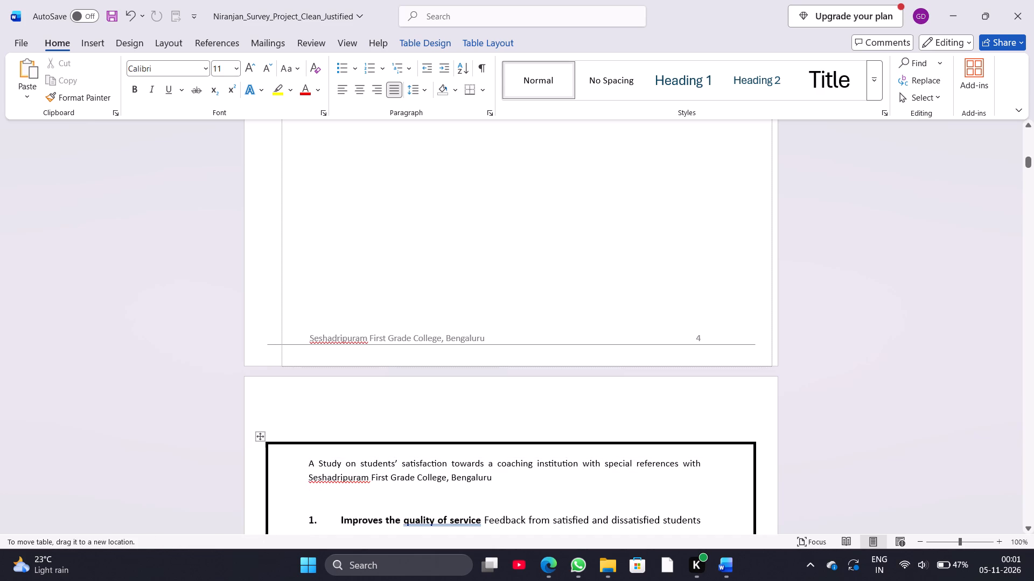
drag(276, 334, 272, 158)
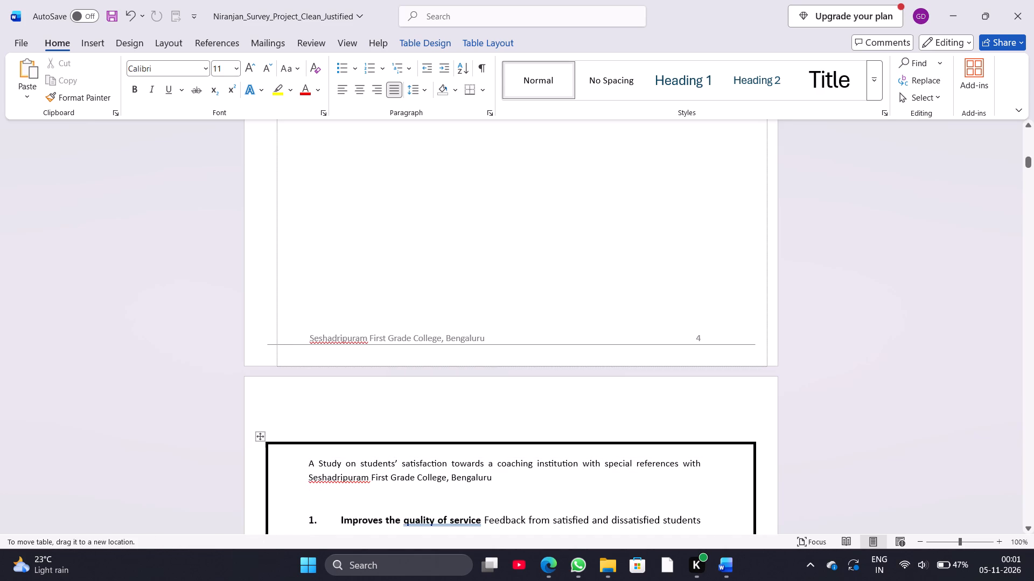
drag(272, 158, 272, 145)
Try to move the bordered table beginning with item 7, Personal attention, up onto blank page 6, and undo the last move.
scroll(272, 145, down, 2)
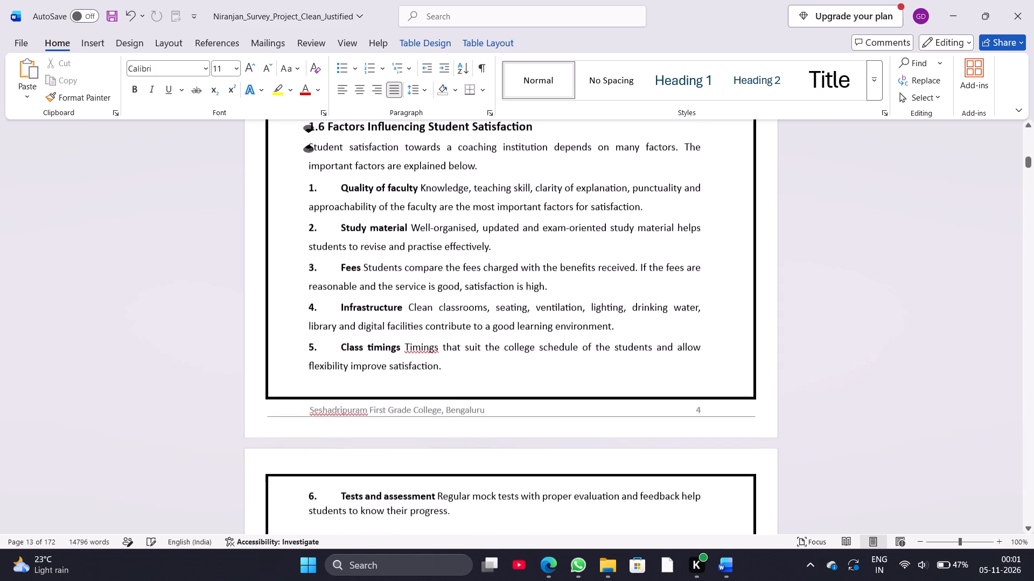
scroll(272, 145, down, 5)
scroll(272, 145, up, 1)
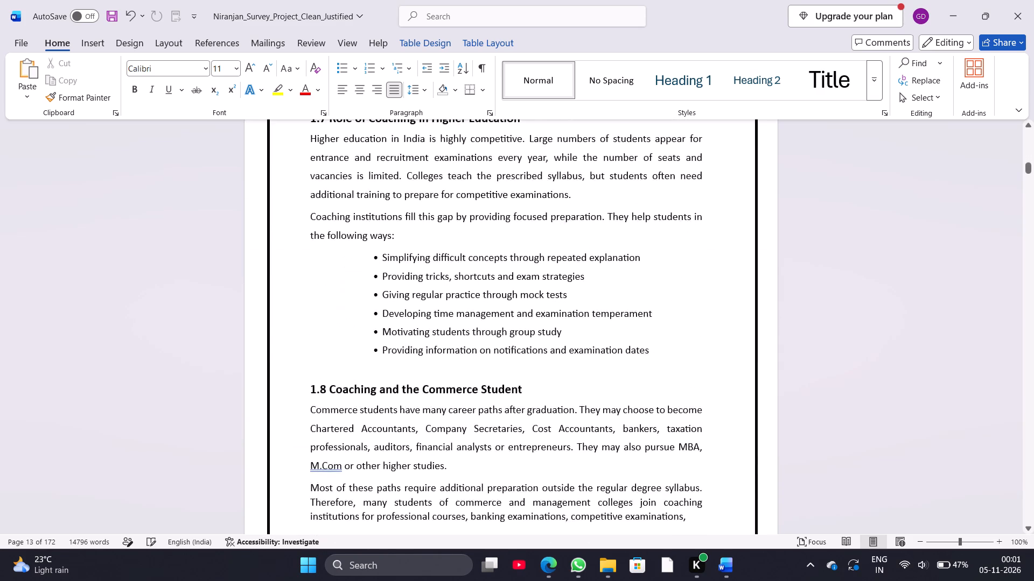
scroll(272, 145, up, 3)
scroll(272, 145, down, 1)
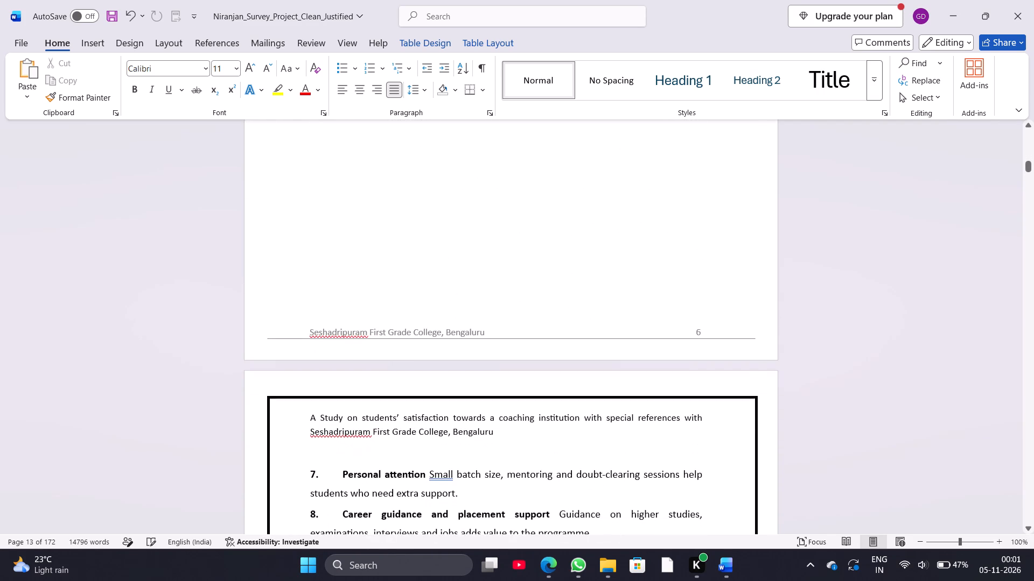
click(269, 400)
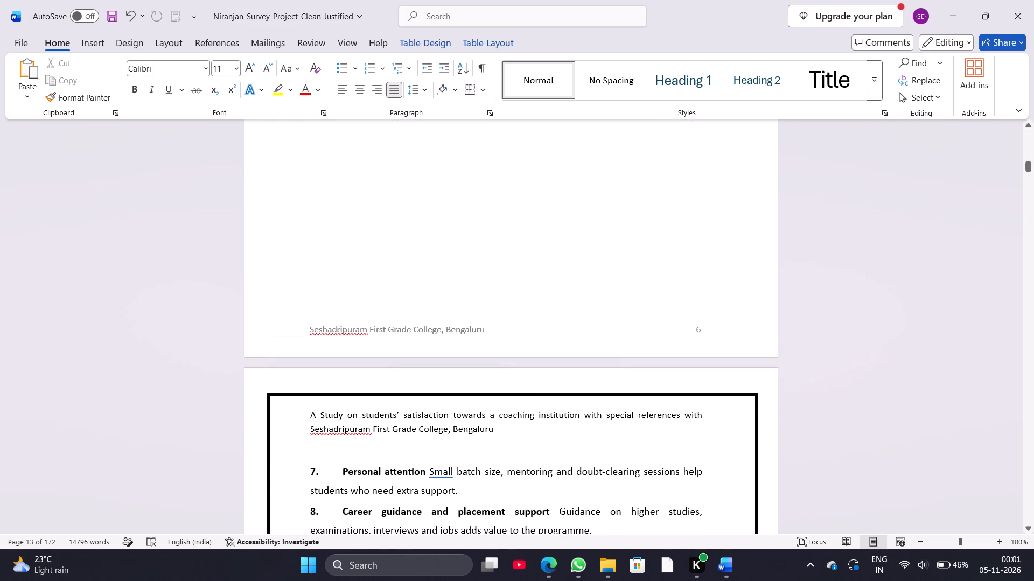
click(279, 412)
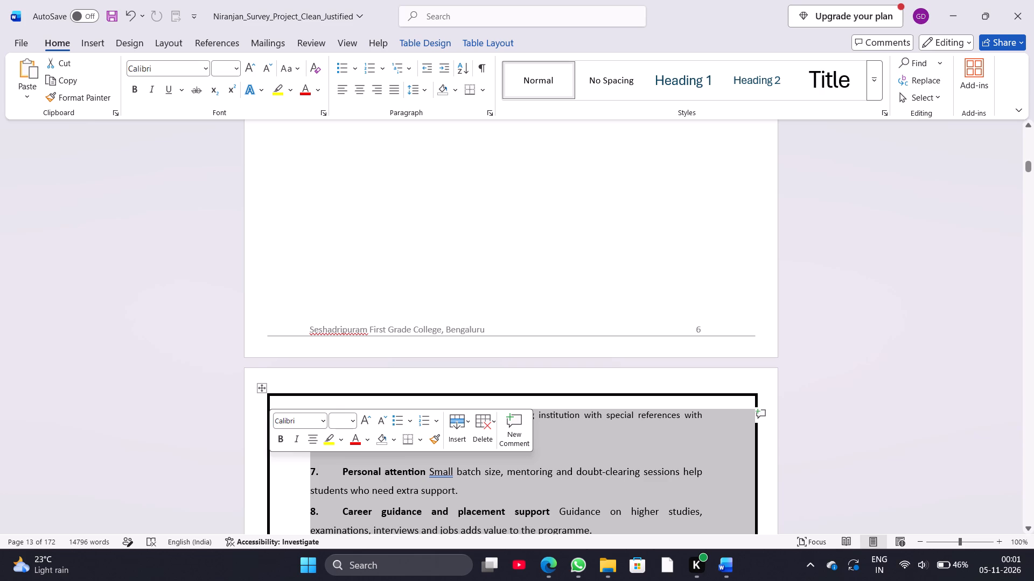
click(282, 405)
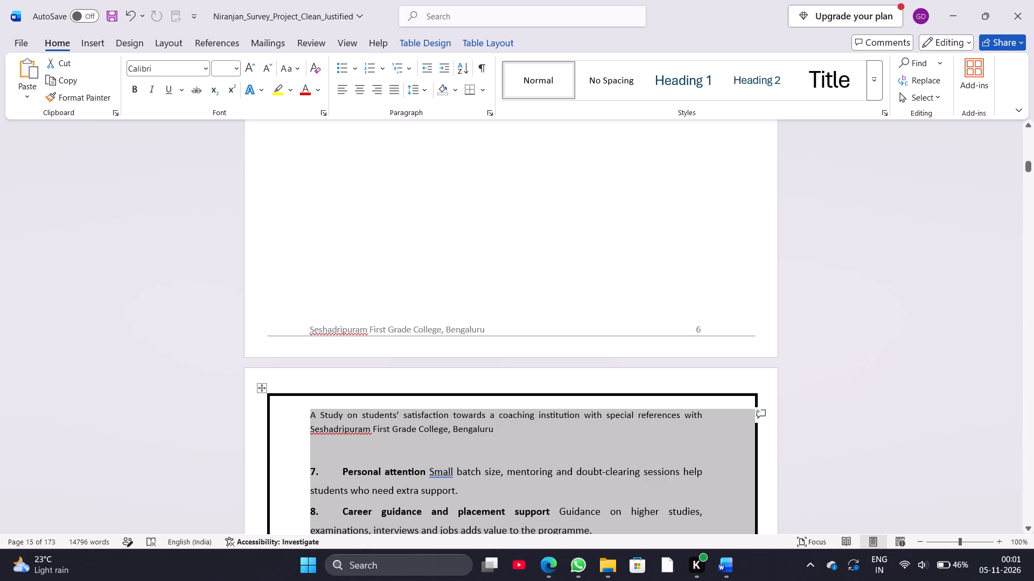
drag(265, 393, 287, 191)
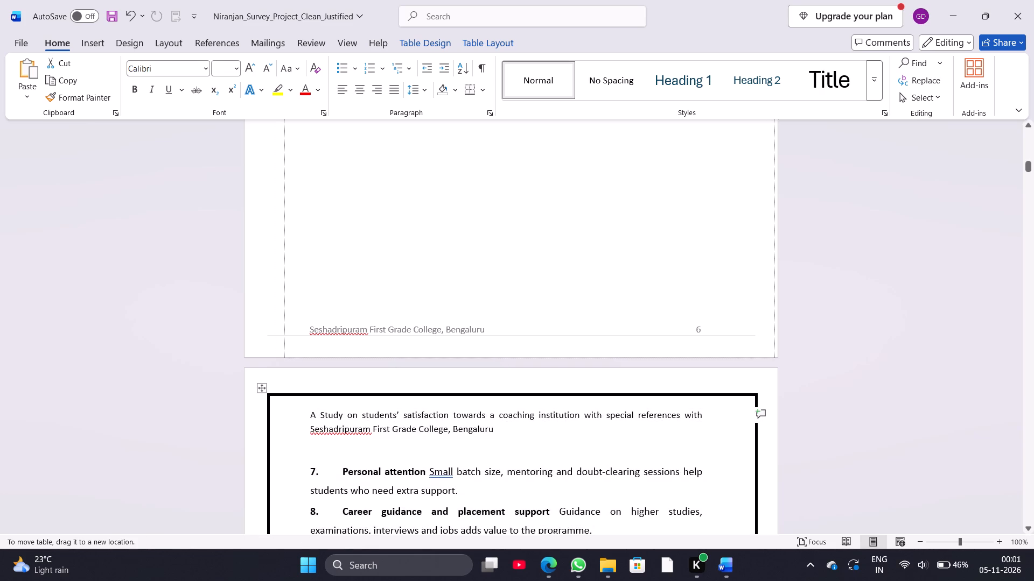
drag(287, 191, 292, 138)
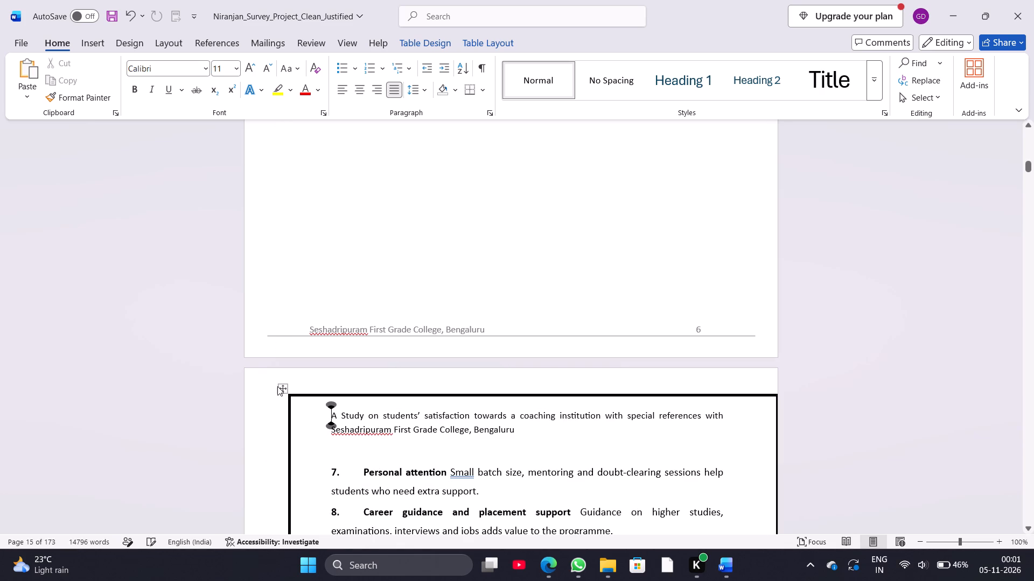
drag(281, 387, 248, 98)
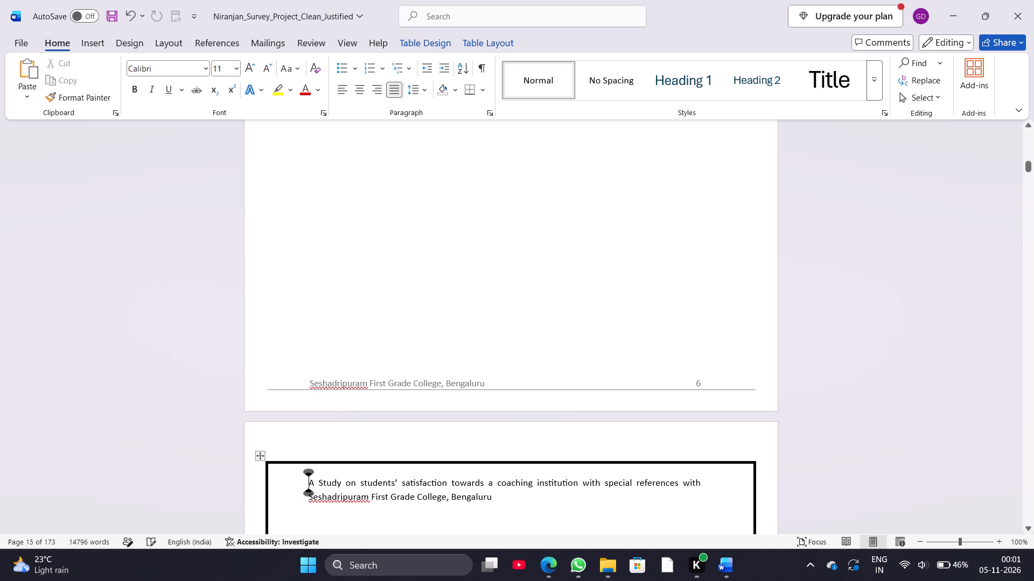
drag(261, 454, 312, 220)
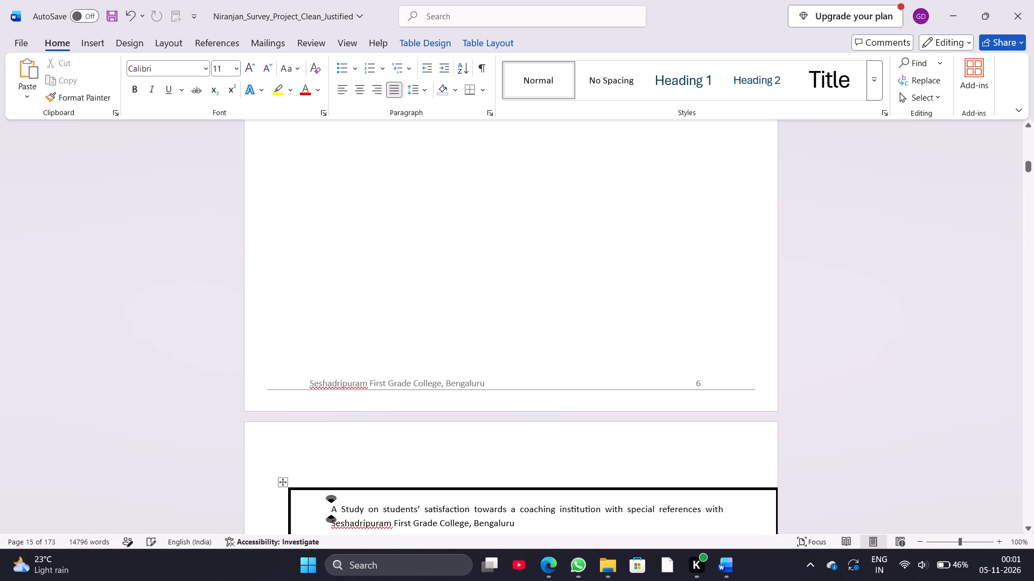
key(ctrl+z)
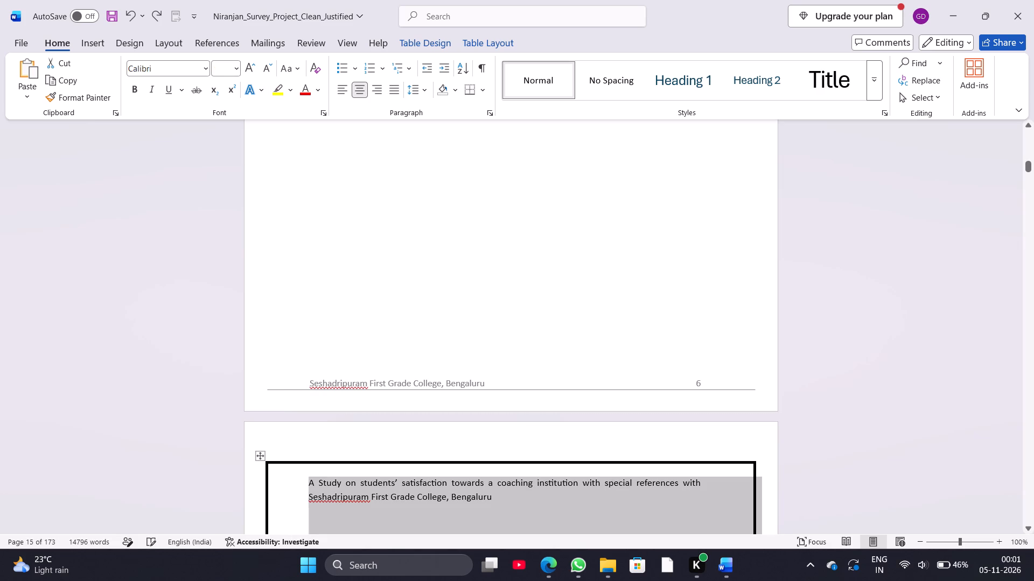
Copy the bordered table beginning with Personal attention and paste it twice at the blank page before it.
key(ctrl+c)
scroll(306, 302, up, 1)
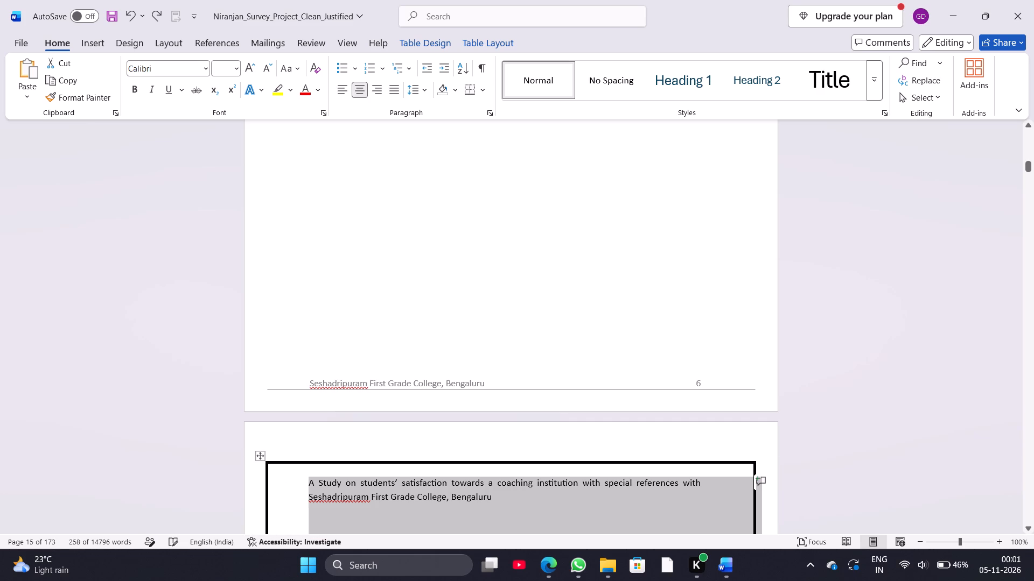
scroll(306, 302, up, 4)
click(306, 296)
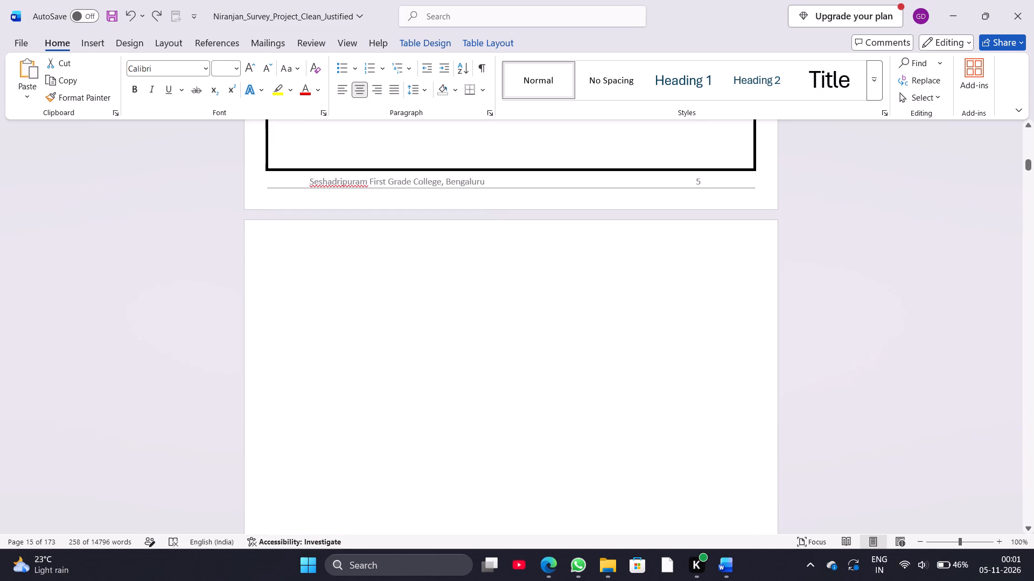
key(ctrl+v)
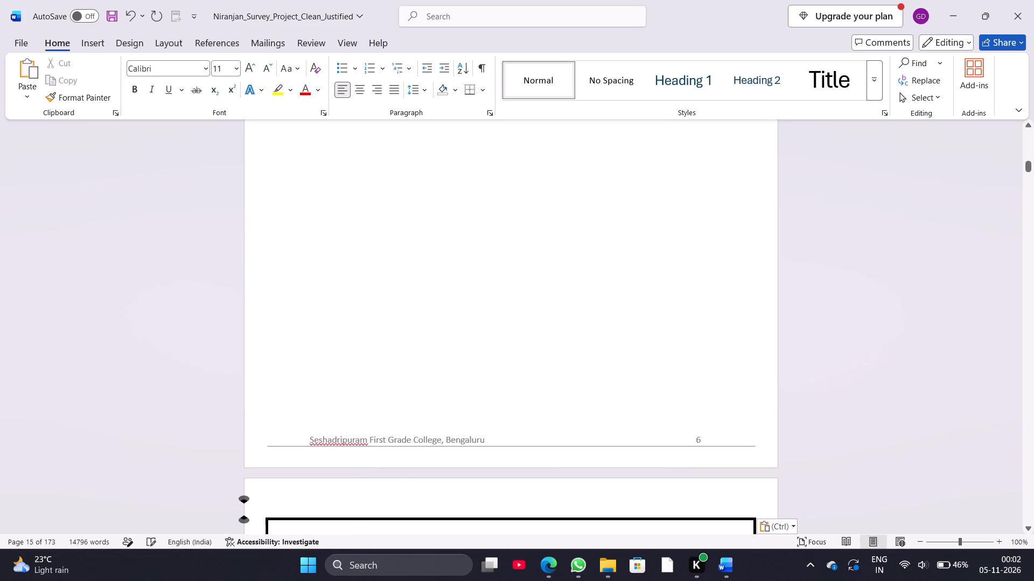
key(ctrl+v)
Examine the page layout from section 1.5 Importance of Student Satisfaction through the pasted Personal attention table.
scroll(306, 296, up, 5)
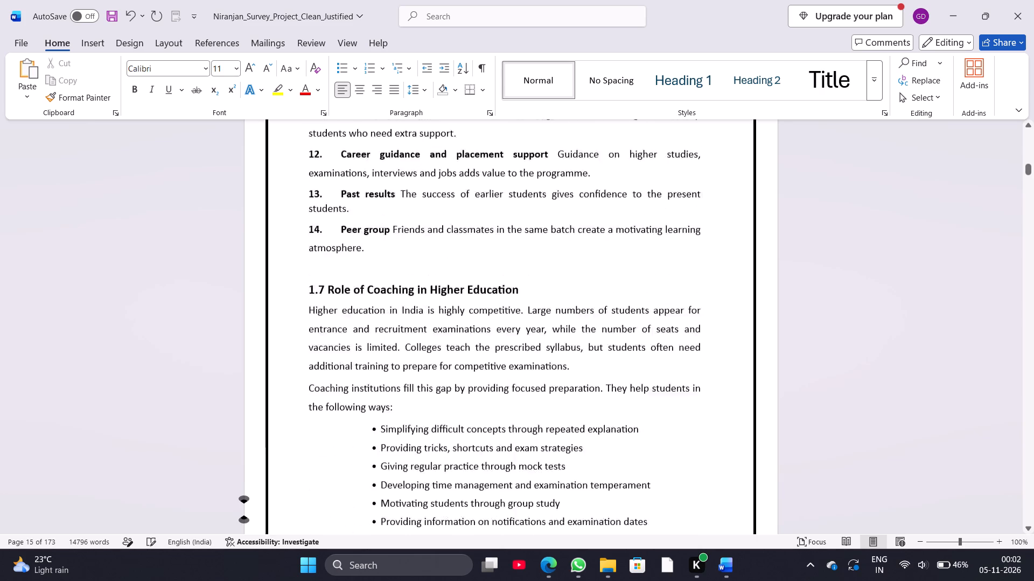
scroll(306, 296, up, 6)
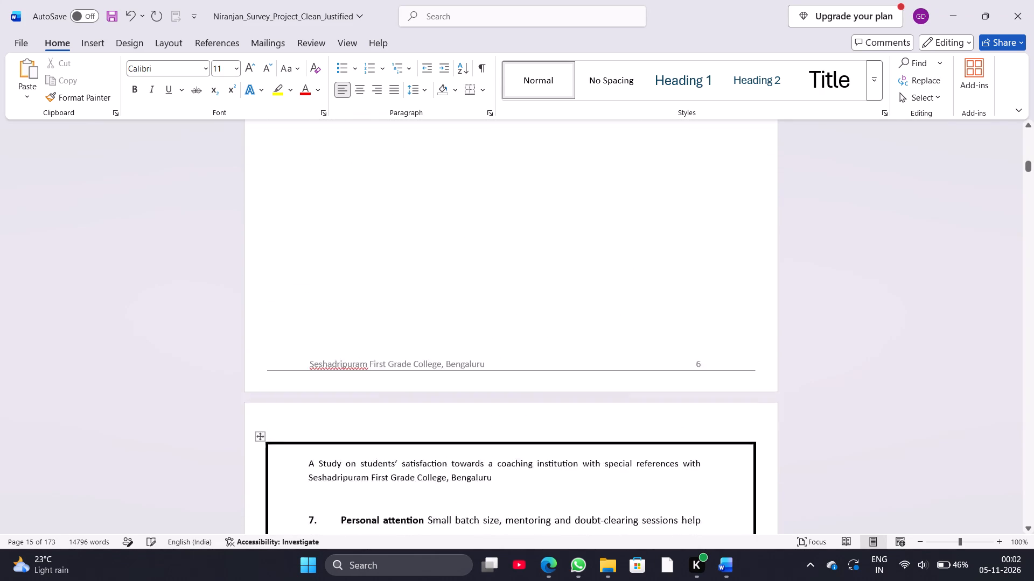
scroll(306, 296, up, 13)
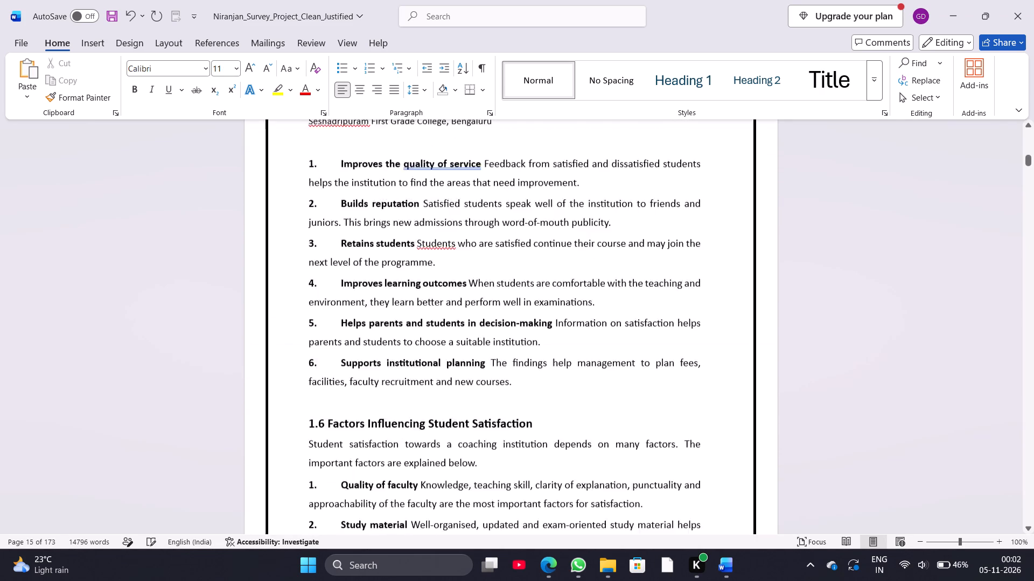
scroll(306, 296, up, 2)
scroll(306, 296, down, 1)
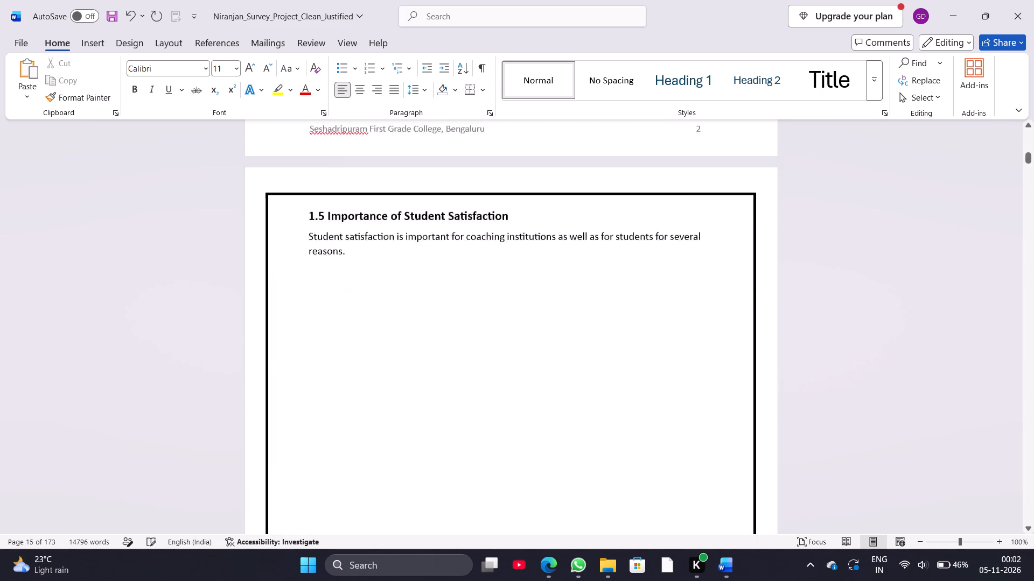
scroll(306, 296, down, 3)
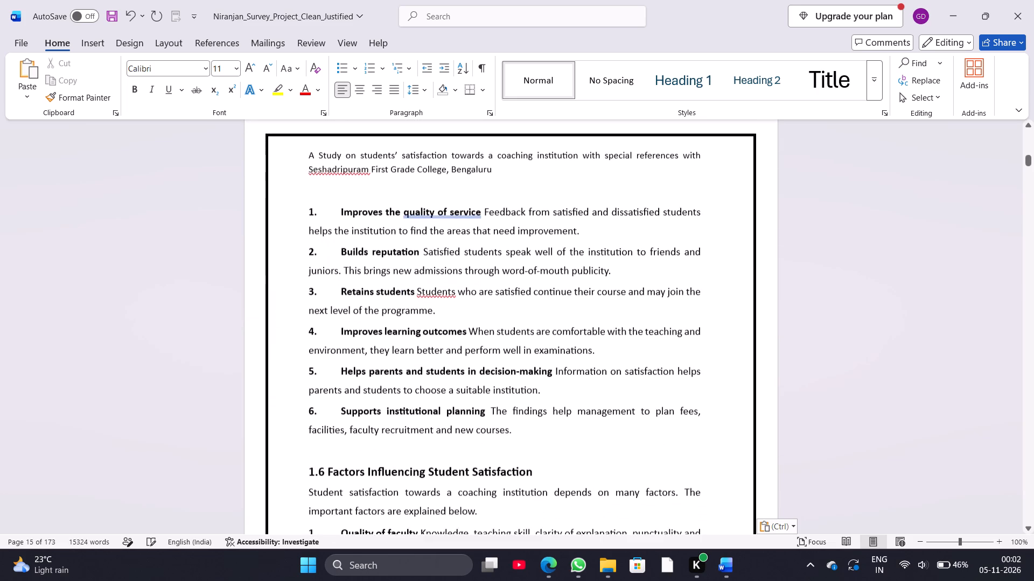
scroll(306, 296, down, 6)
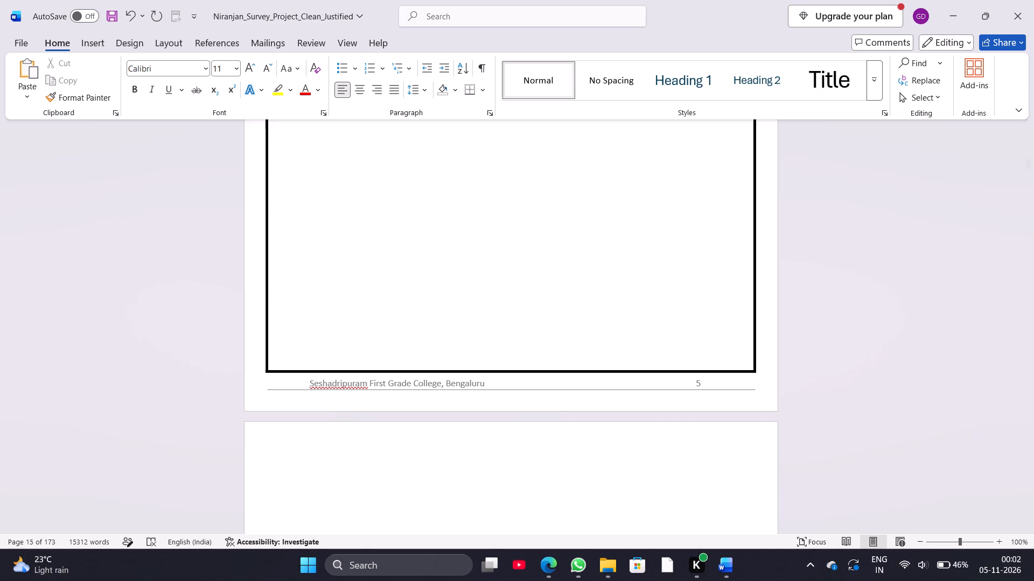
scroll(306, 296, up, 6)
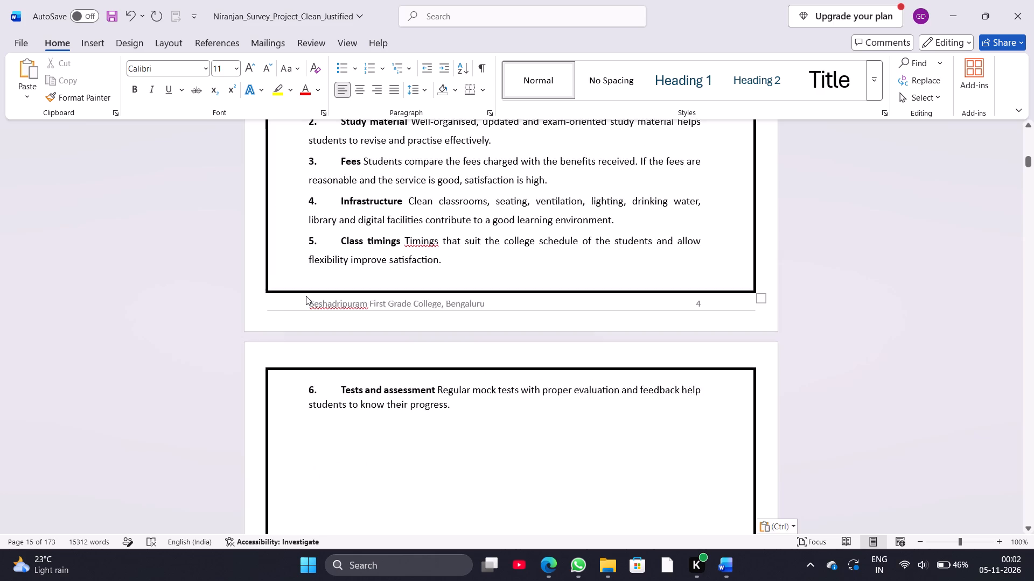
scroll(306, 296, down, 8)
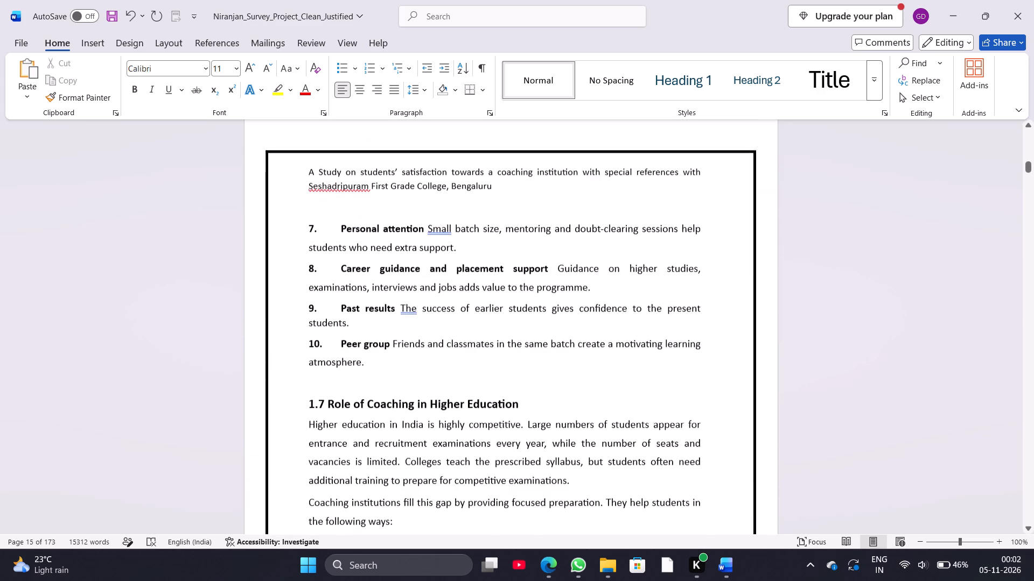
Copy the bordered table beginning with item 7, Personal attention, and paste it onto the preceding blank page 6.
scroll(306, 296, up, 1)
click(279, 212)
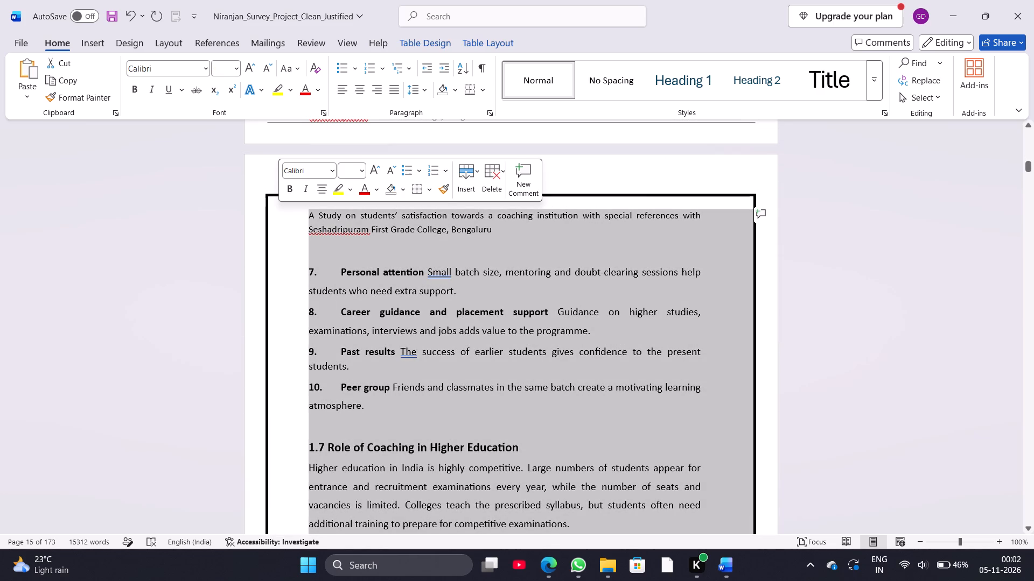
key(ctrl+c)
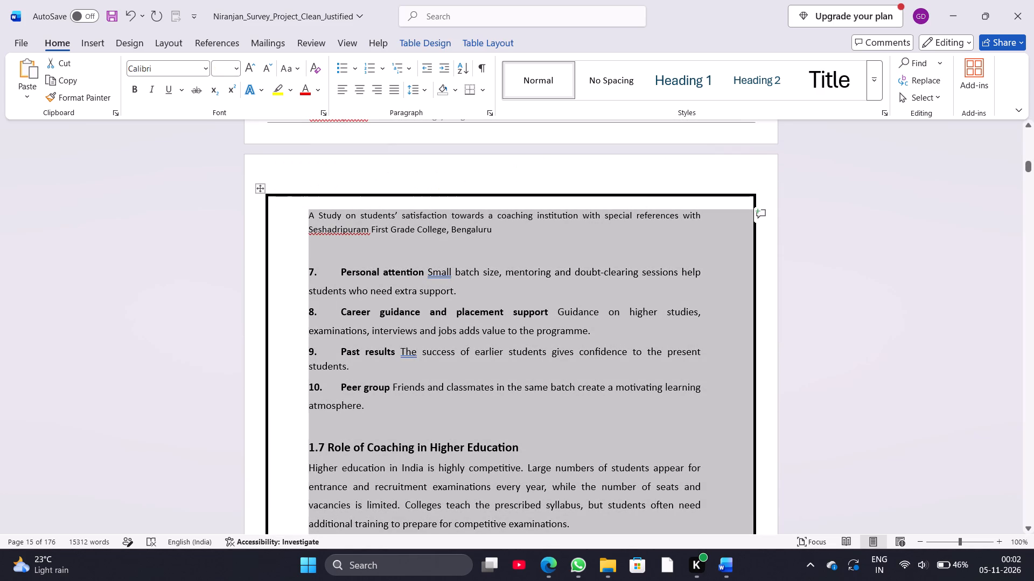
scroll(296, 416, up, 3)
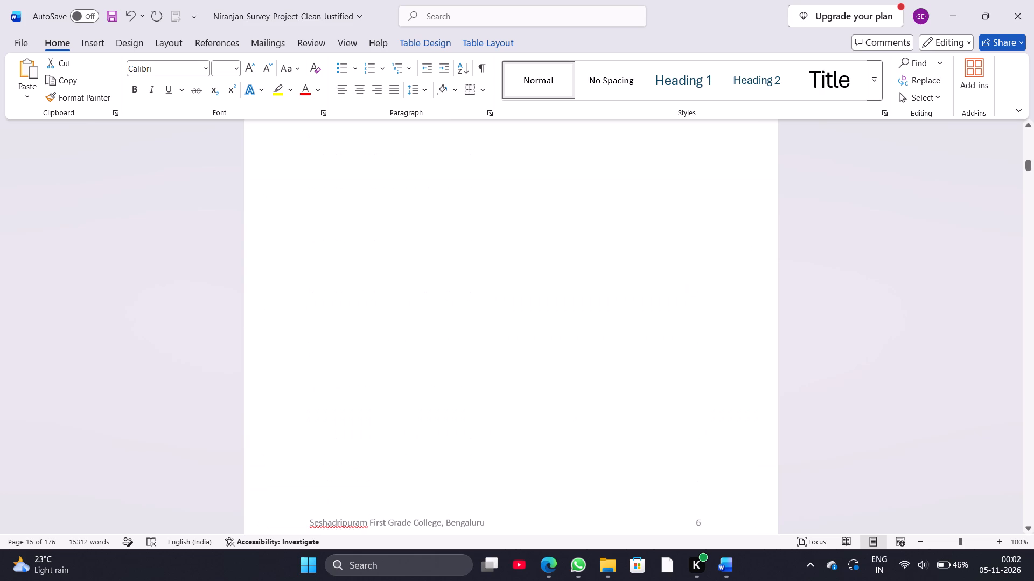
scroll(296, 416, up, 6)
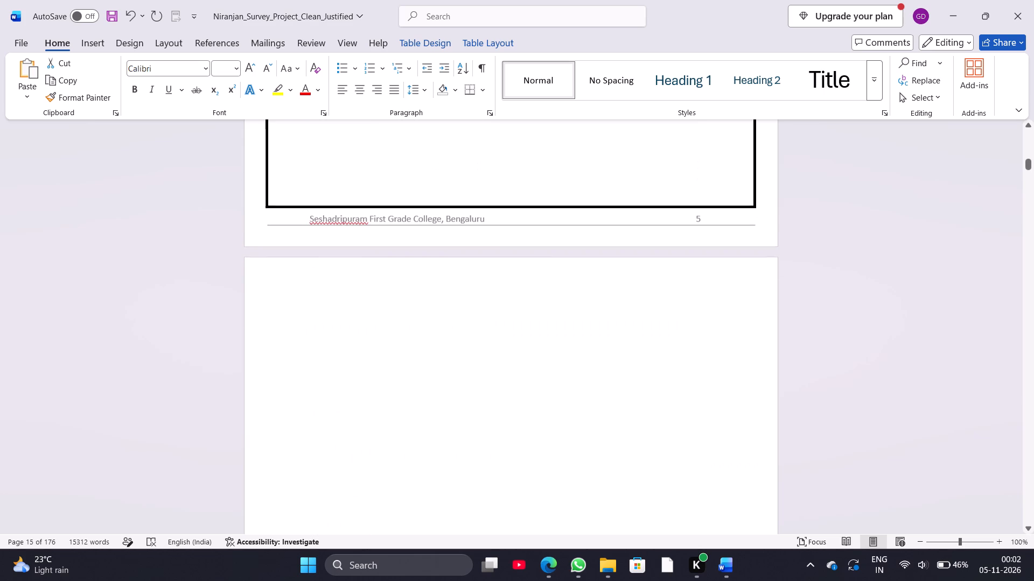
click(294, 338)
key(ctrl+v)
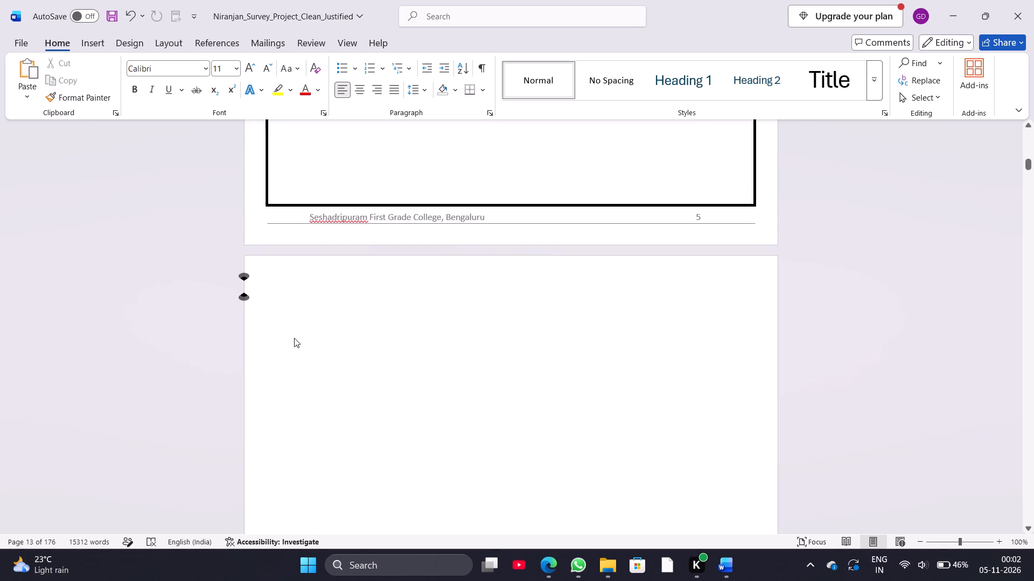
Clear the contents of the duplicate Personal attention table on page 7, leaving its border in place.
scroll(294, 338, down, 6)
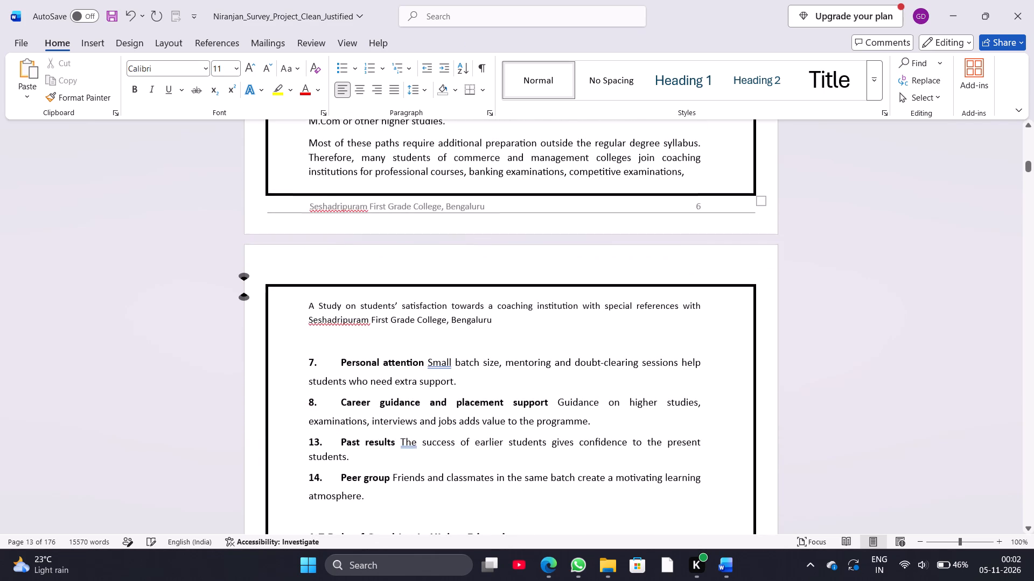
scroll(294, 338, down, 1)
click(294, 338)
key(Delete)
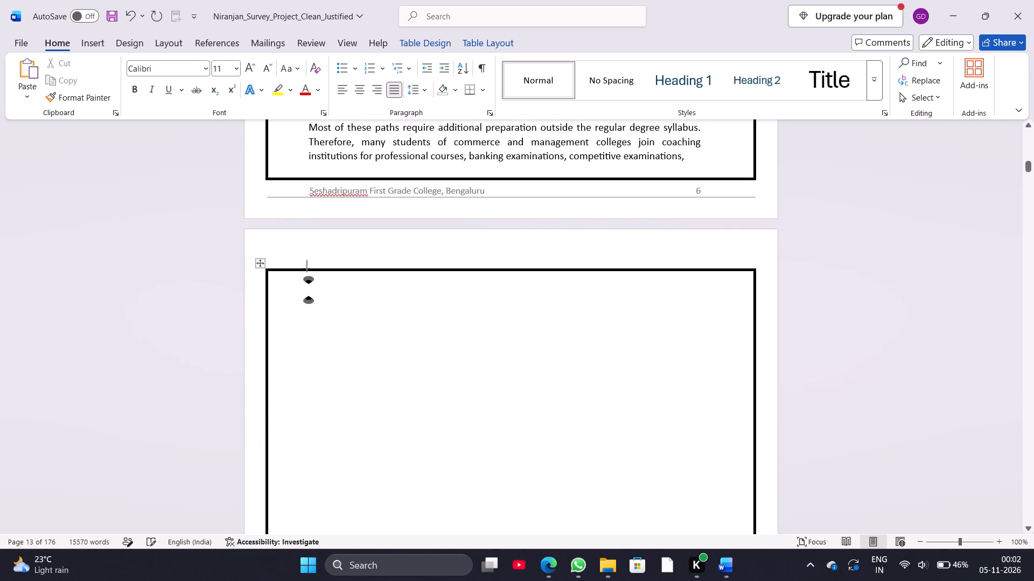
Examine the page layout from the emptied table on page 7 back to section 1.3 Meaning of Coaching Institution.
scroll(294, 338, up, 14)
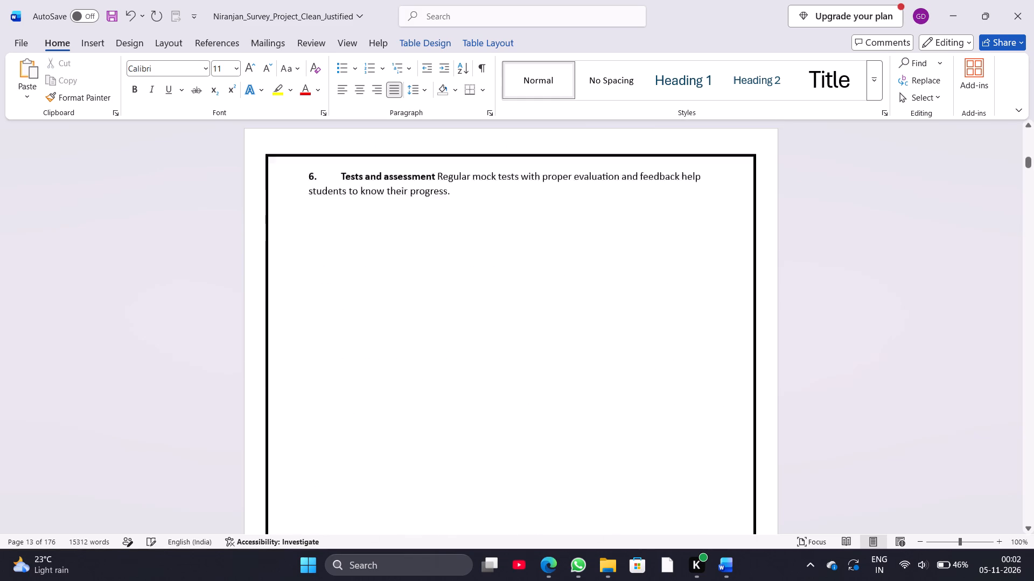
scroll(294, 338, up, 9)
scroll(294, 338, down, 1)
scroll(294, 338, up, 2)
scroll(294, 338, down, 2)
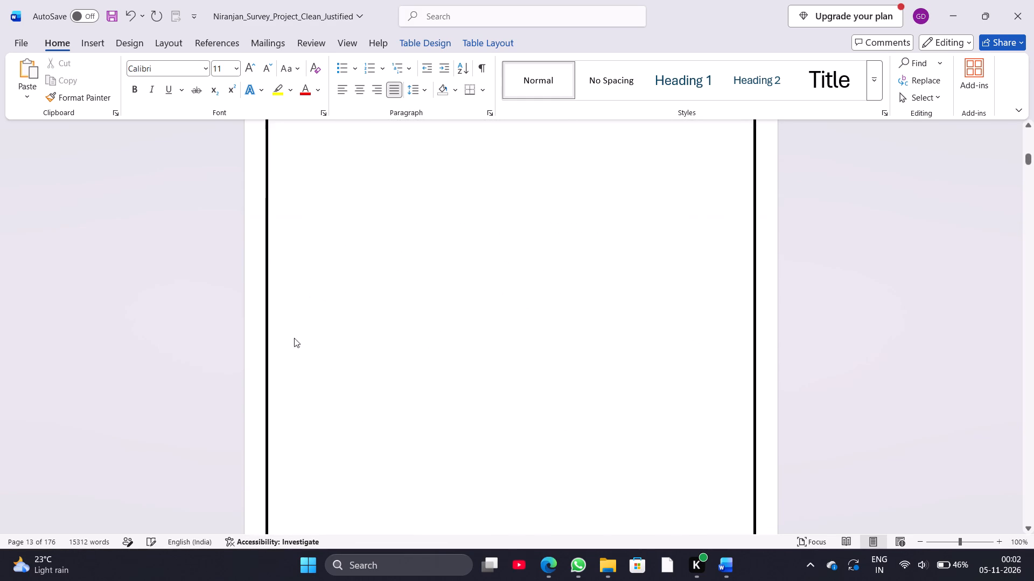
scroll(294, 338, down, 4)
scroll(294, 338, up, 12)
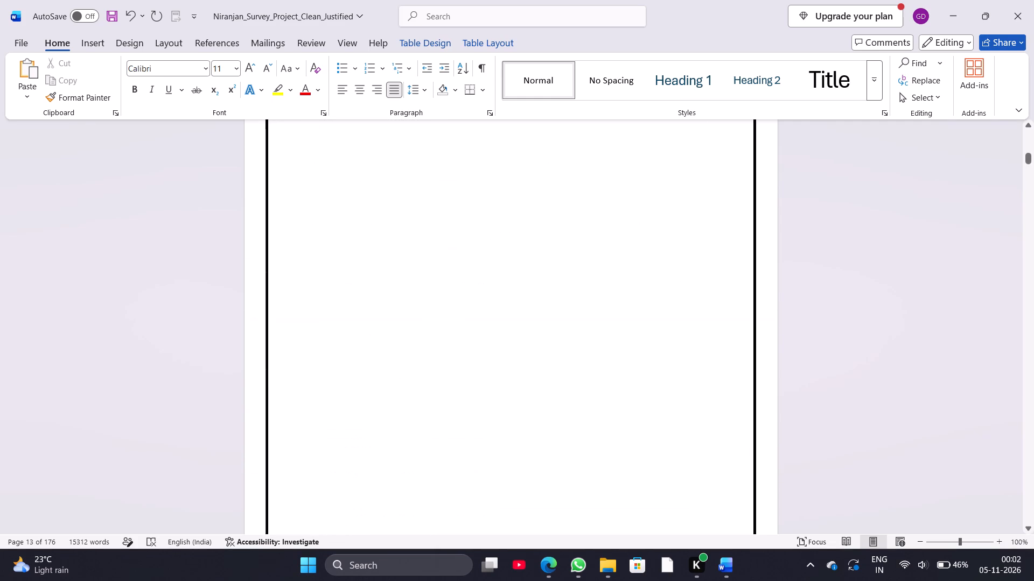
scroll(294, 338, up, 3)
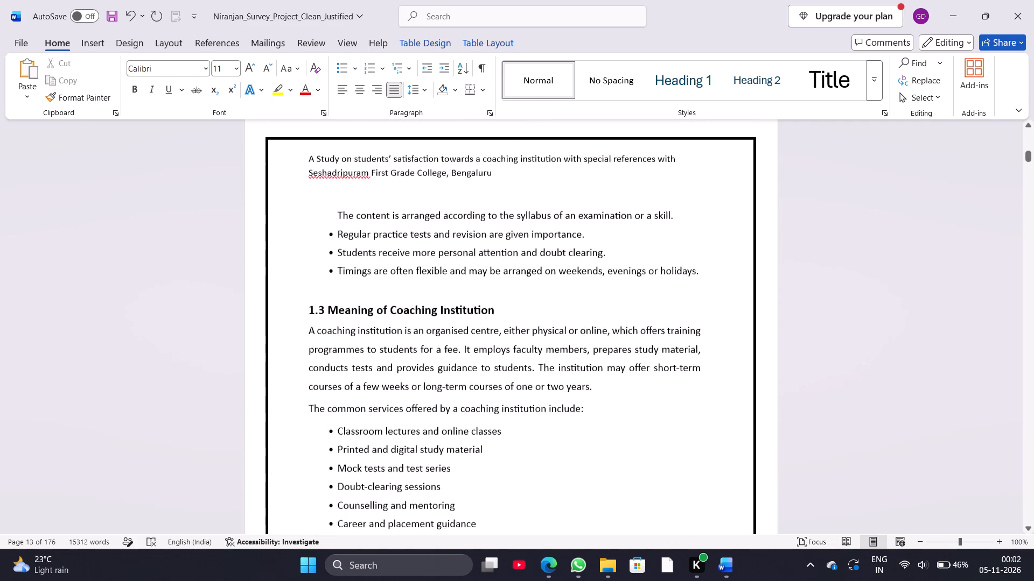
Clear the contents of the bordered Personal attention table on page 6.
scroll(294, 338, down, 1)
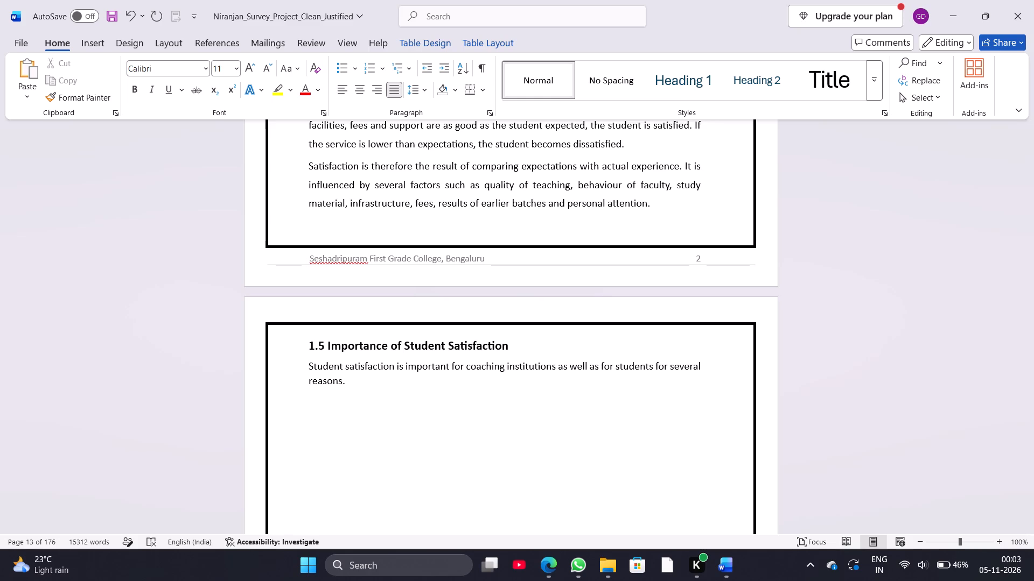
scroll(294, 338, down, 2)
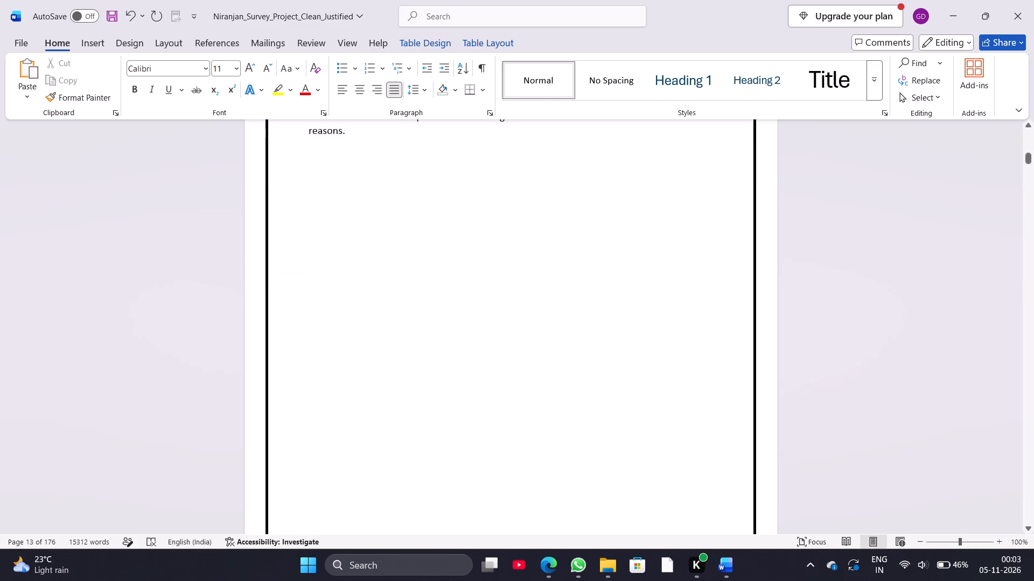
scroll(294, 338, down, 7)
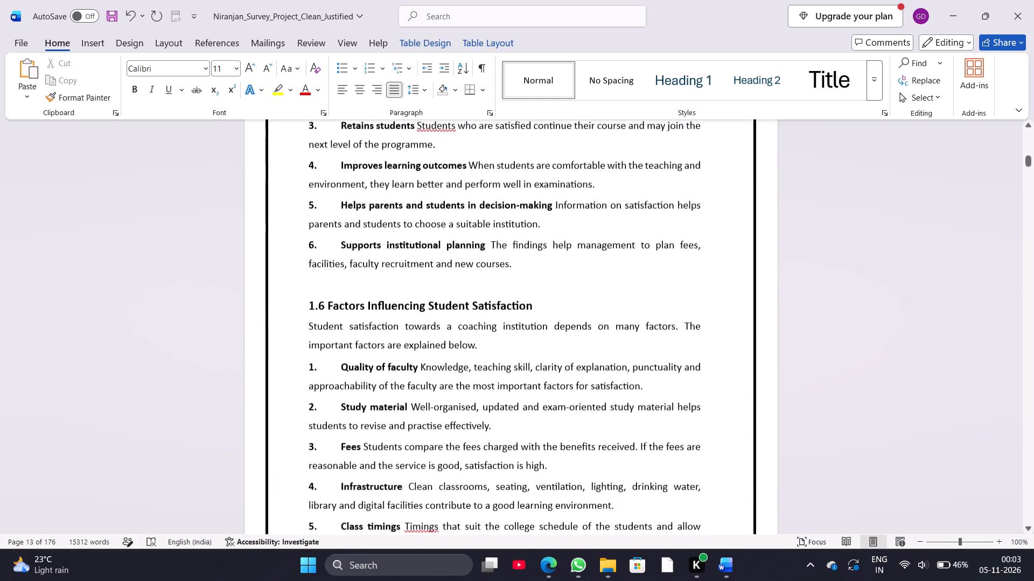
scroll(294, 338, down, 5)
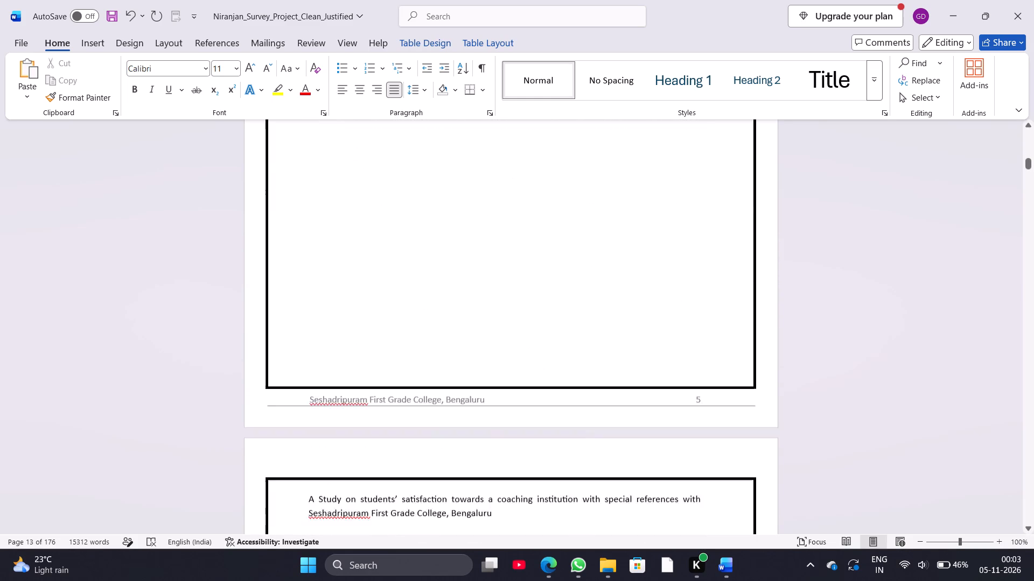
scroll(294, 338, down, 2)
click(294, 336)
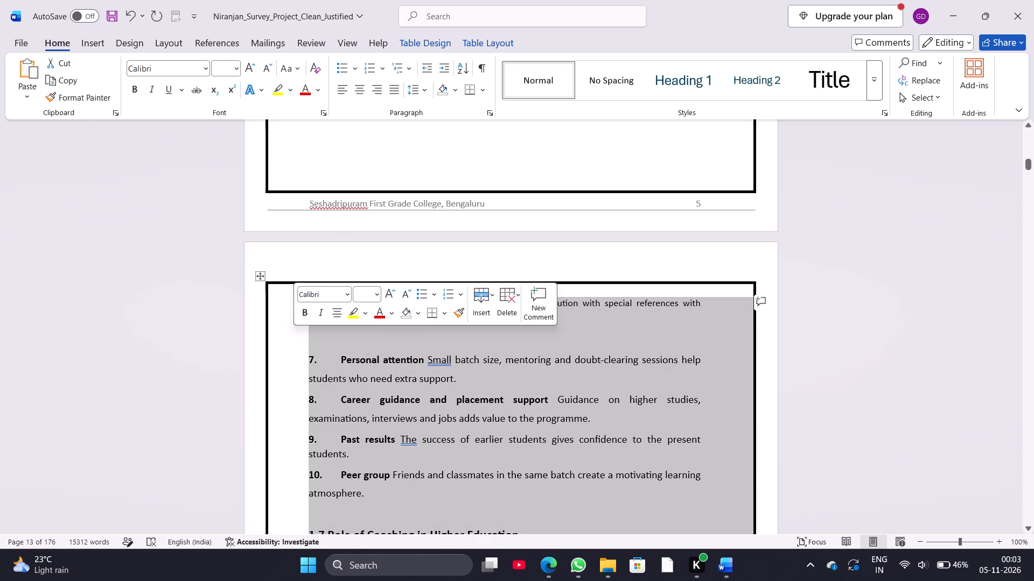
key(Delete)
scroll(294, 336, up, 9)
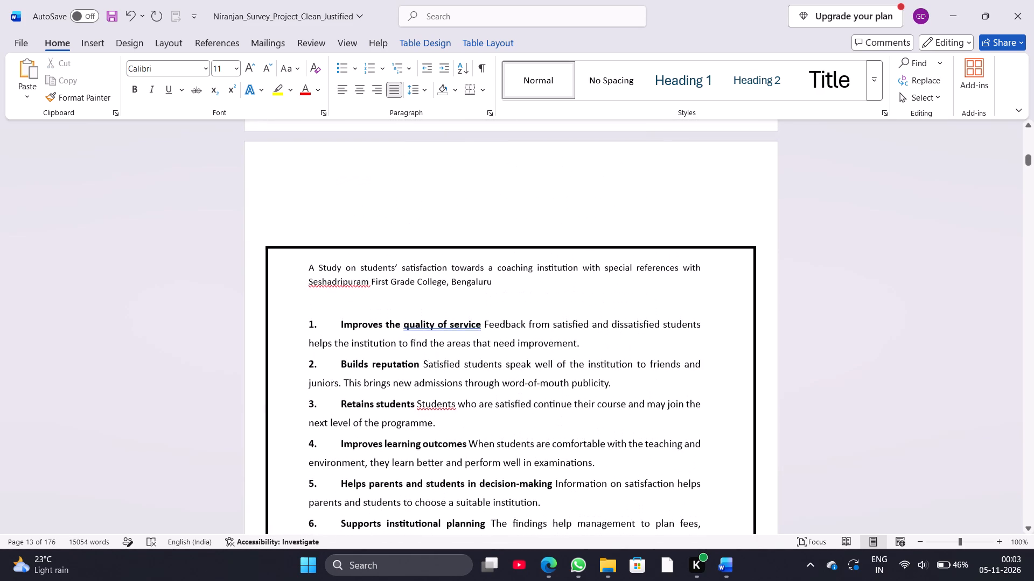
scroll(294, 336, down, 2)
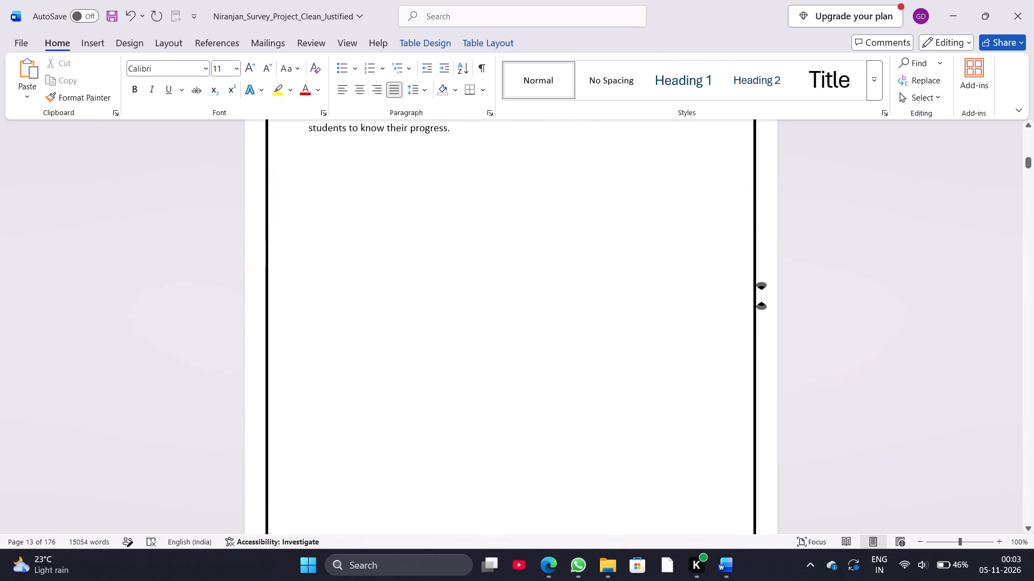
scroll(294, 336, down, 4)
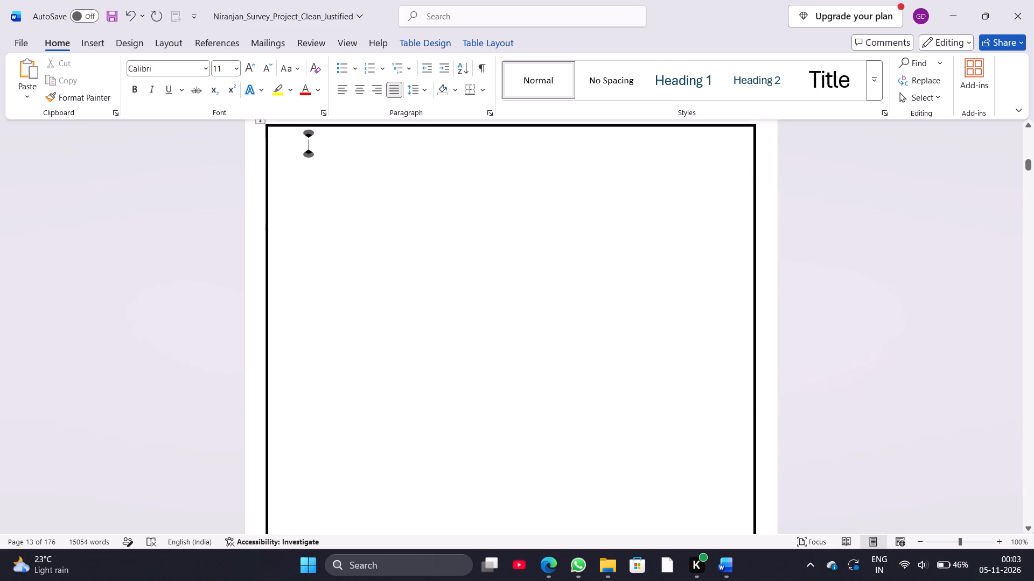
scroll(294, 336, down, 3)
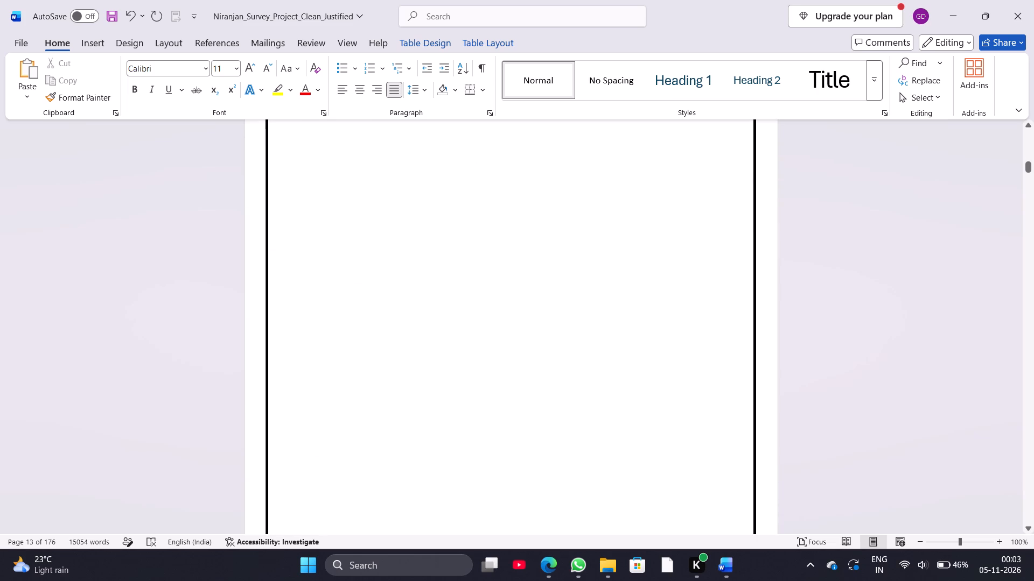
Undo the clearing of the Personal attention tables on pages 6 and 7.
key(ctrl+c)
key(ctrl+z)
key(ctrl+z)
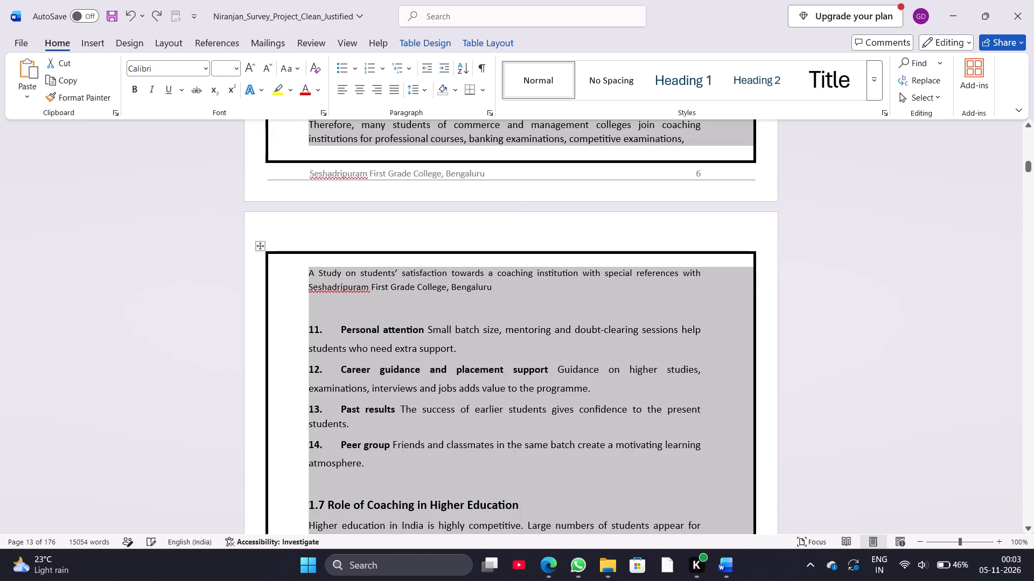
Cut the bordered table beginning with item 19, Personal attention, from page 10 and paste it twice at blank page 9.
scroll(294, 336, up, 7)
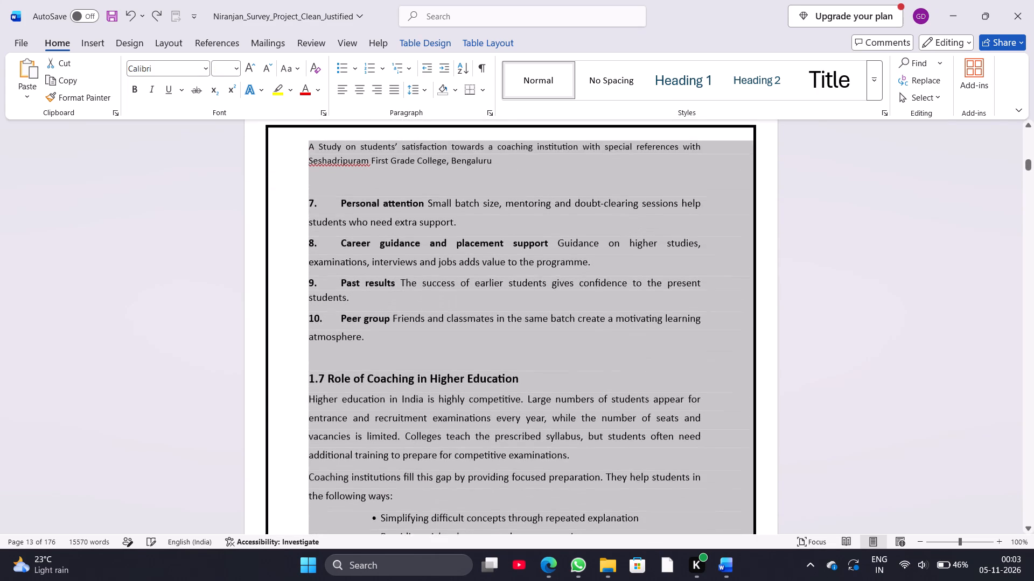
scroll(294, 336, up, 1)
scroll(294, 336, down, 2)
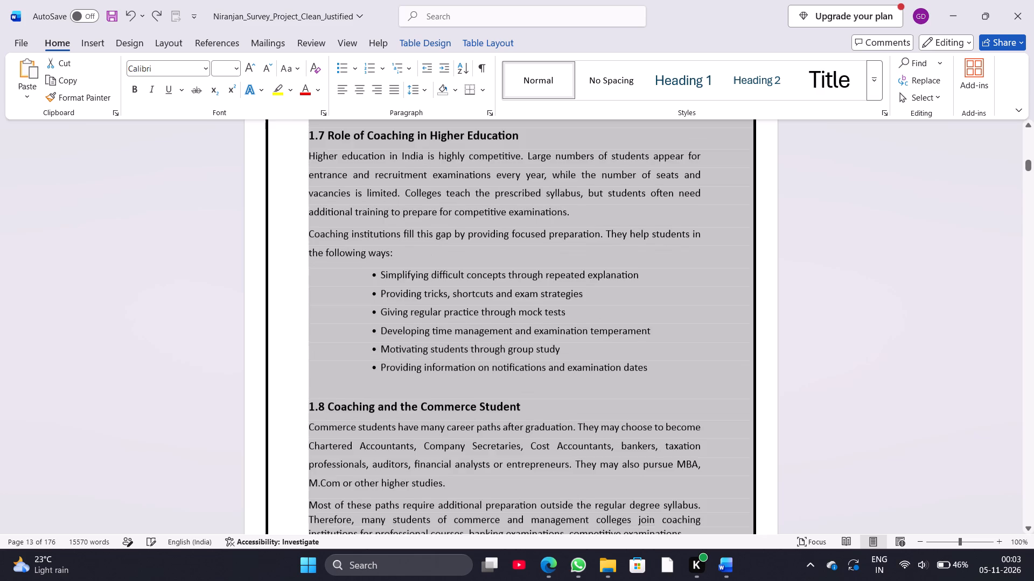
scroll(294, 336, down, 6)
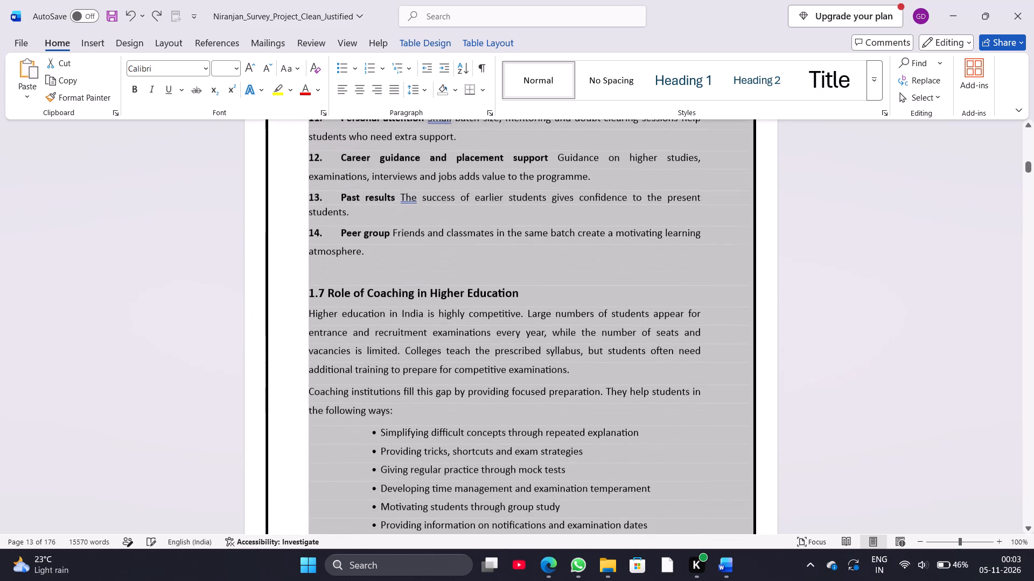
scroll(294, 336, down, 6)
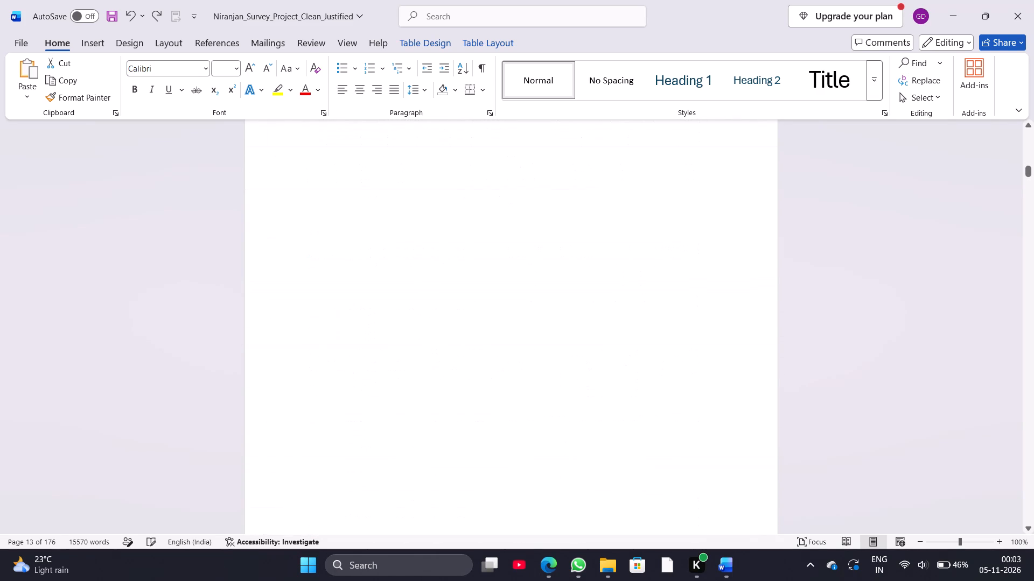
scroll(294, 336, down, 1)
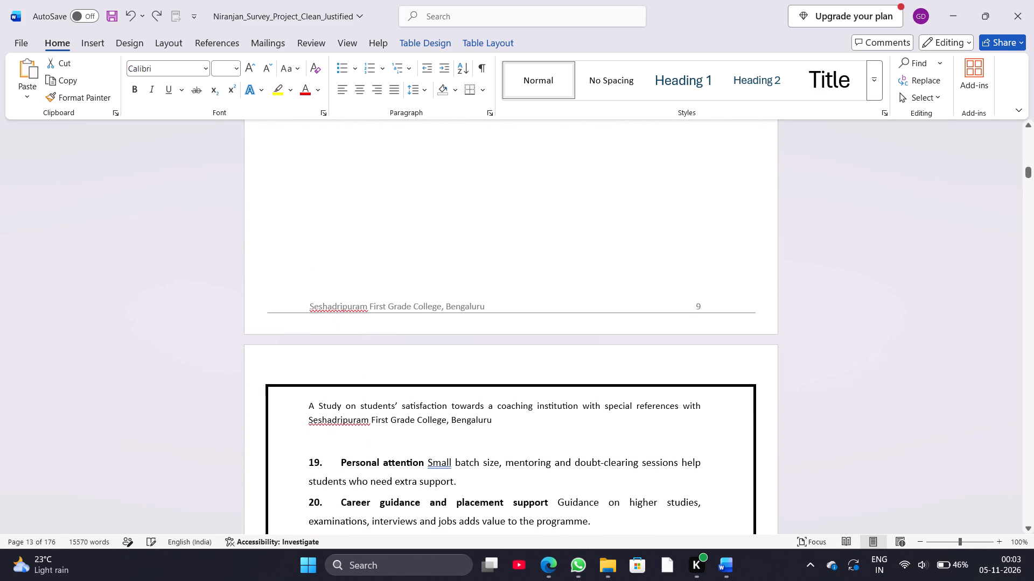
scroll(291, 422, down, 1)
click(289, 417)
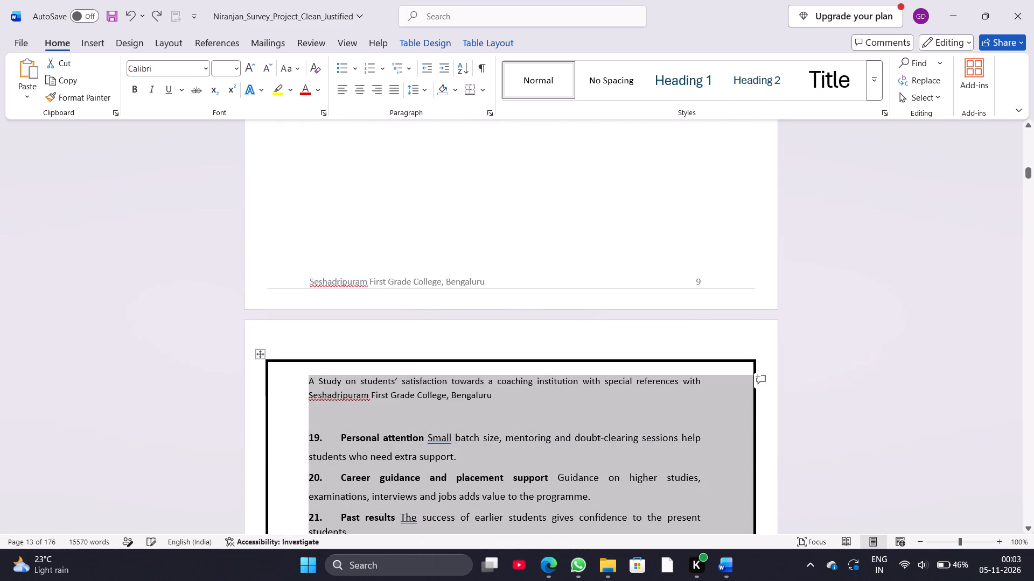
key(ctrl+x)
ctrl+click(289, 417)
key(ctrl+c)
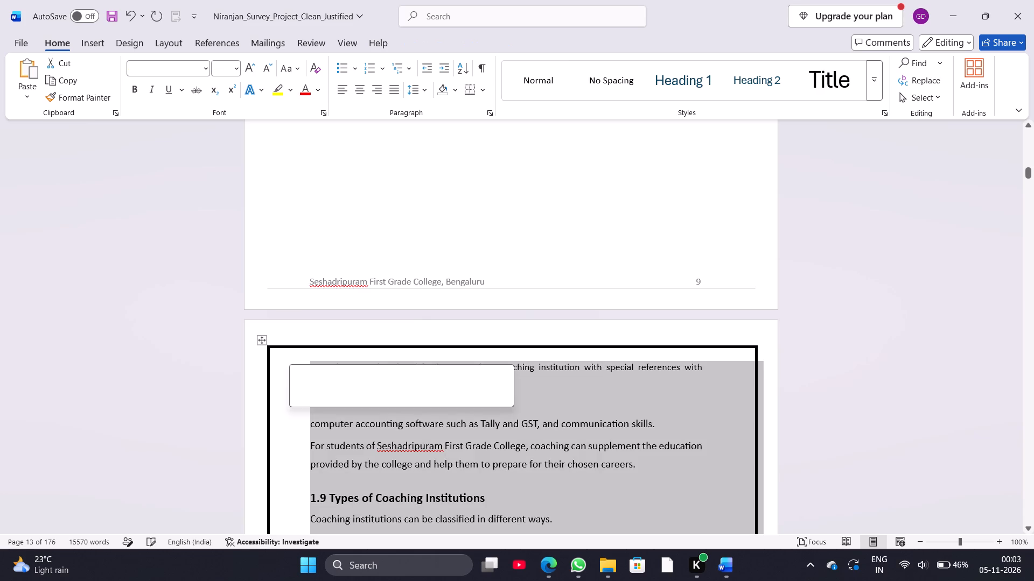
scroll(289, 417, up, 3)
scroll(289, 417, down, 1)
click(330, 374)
key(ctrl+v)
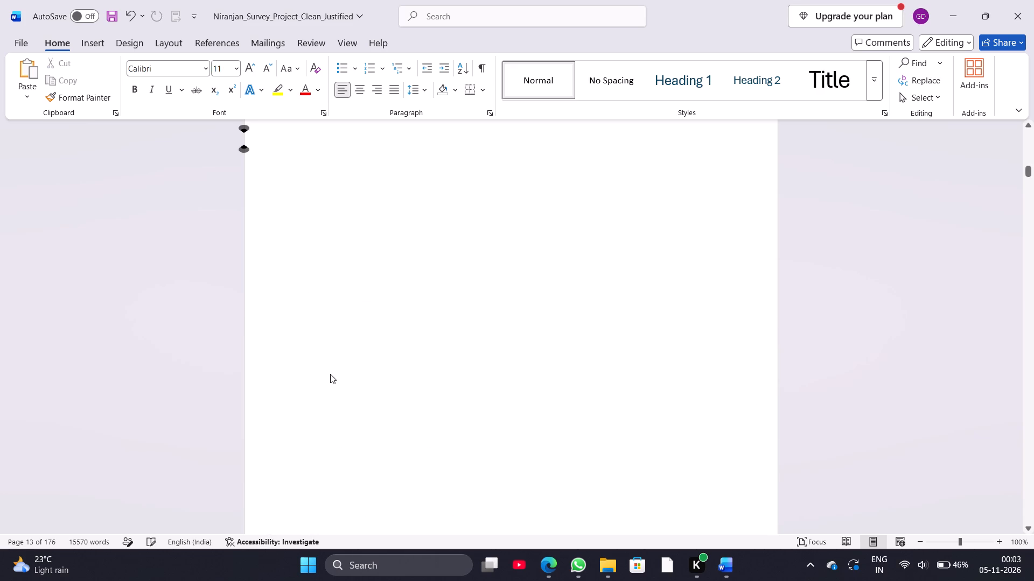
key(ctrl+v)
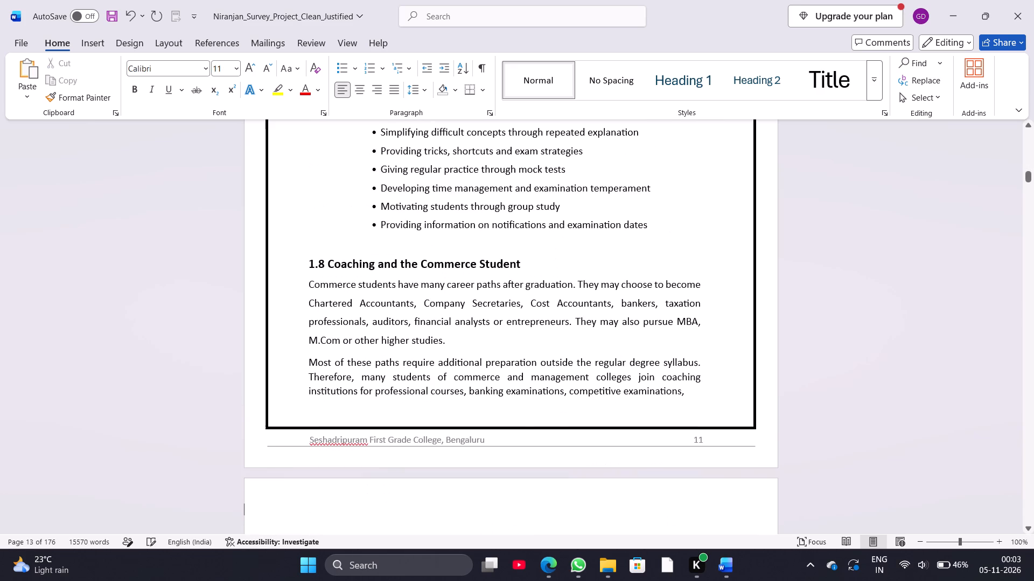
Check the page layout around blank page 9 and the pasted Personal attention tables.
scroll(330, 374, up, 4)
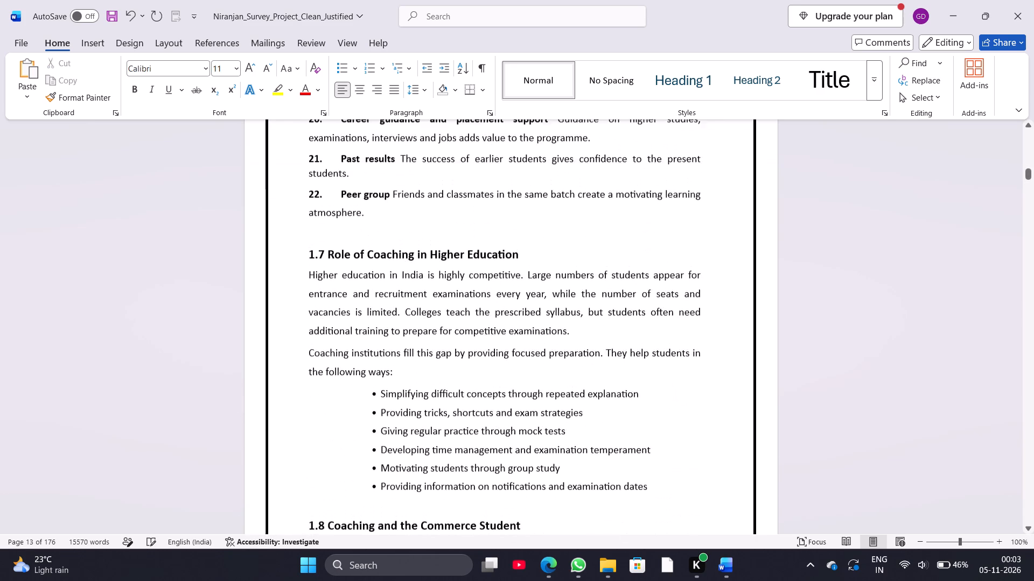
scroll(330, 374, up, 5)
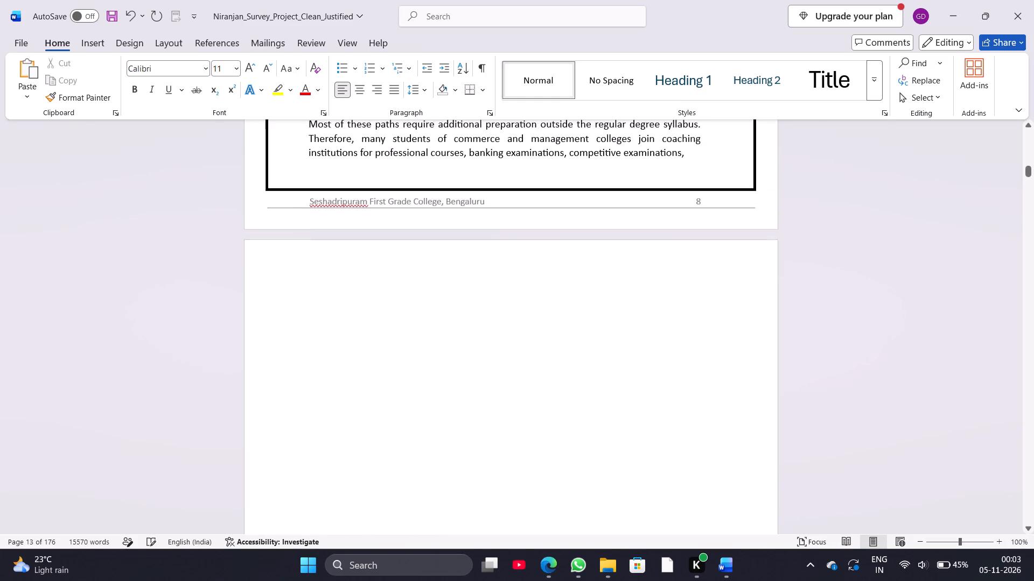
scroll(330, 374, up, 4)
scroll(330, 374, down, 1)
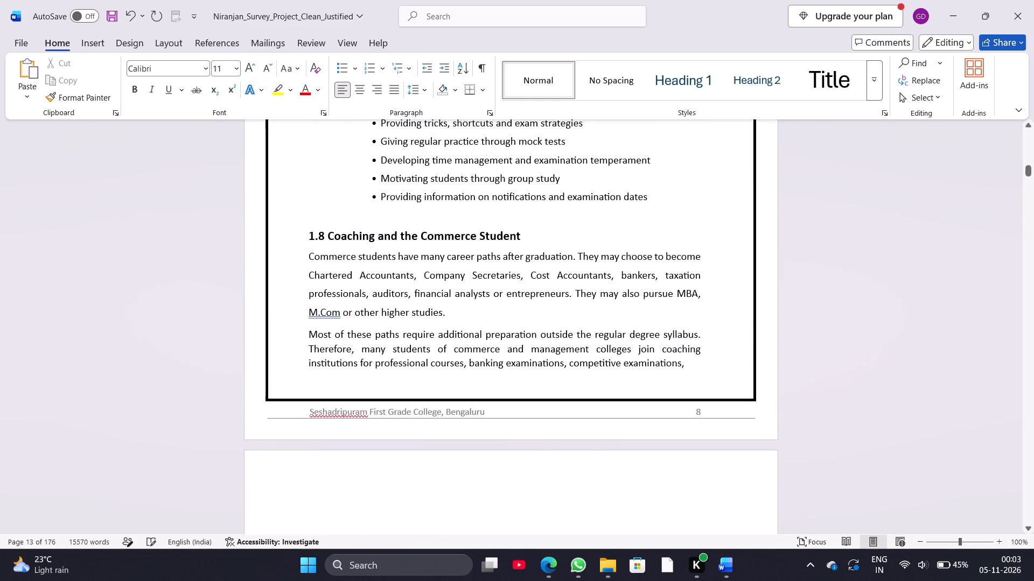
scroll(330, 374, down, 5)
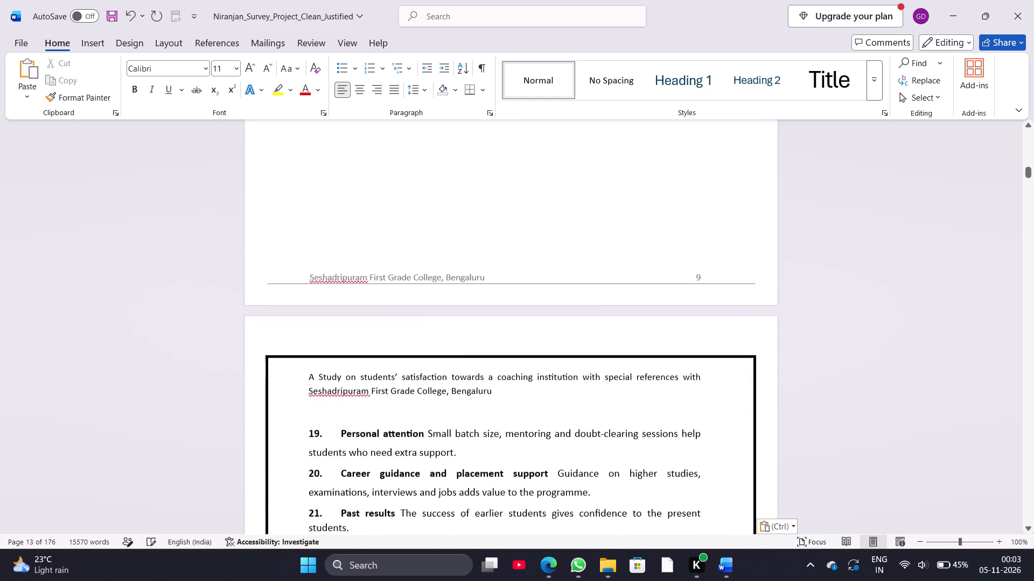
Clear the contents of the bordered table on page 10 that begins with item 19, Personal attention.
scroll(330, 374, down, 5)
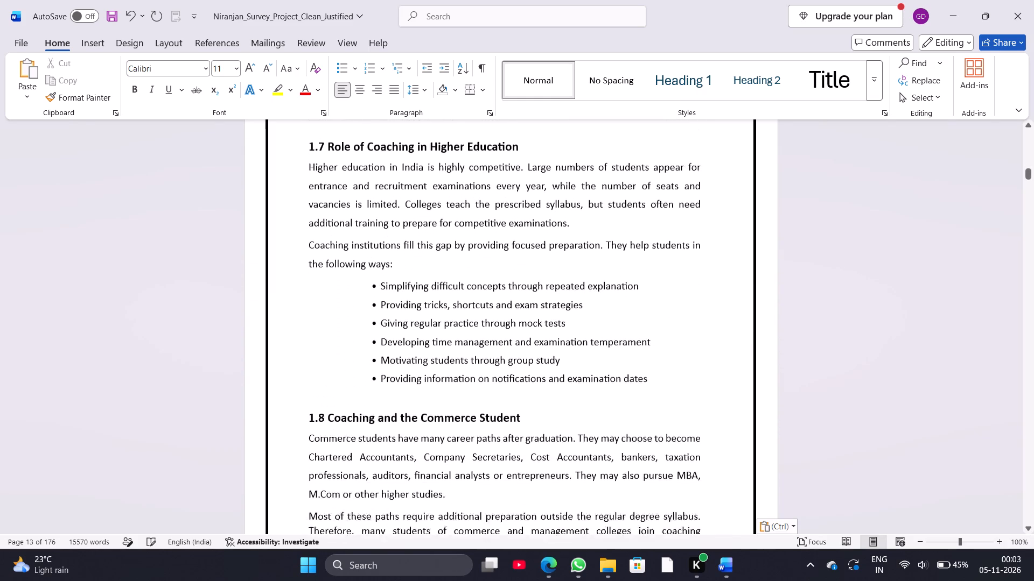
scroll(330, 374, down, 2)
double_click(323, 338)
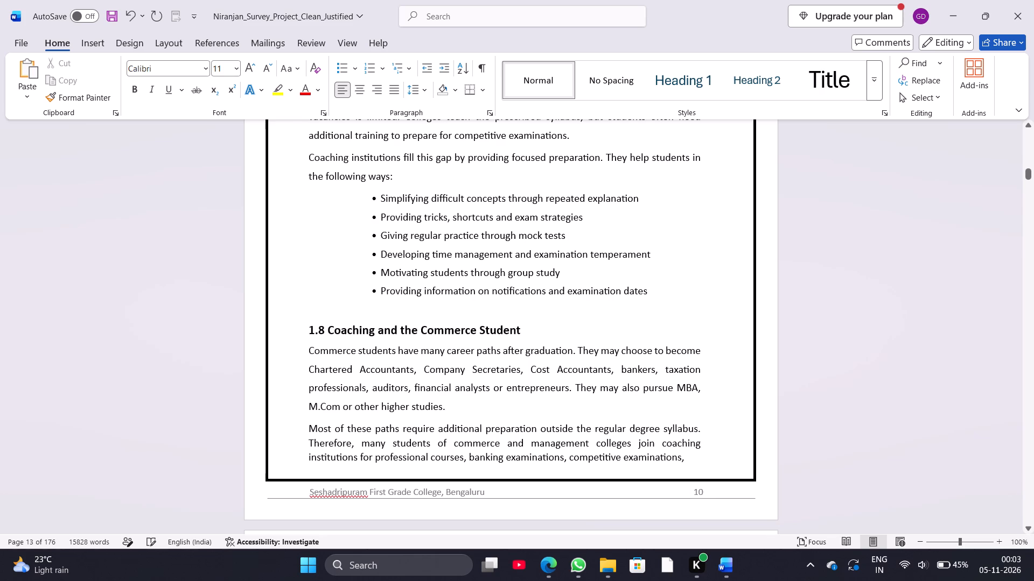
scroll(322, 381, up, 3)
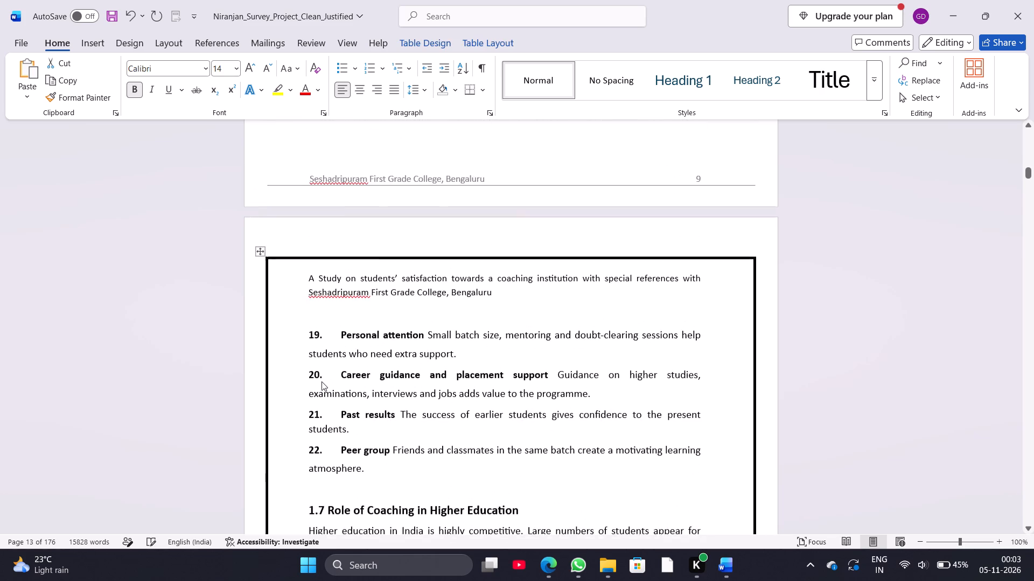
scroll(322, 381, down, 1)
double_click(308, 324)
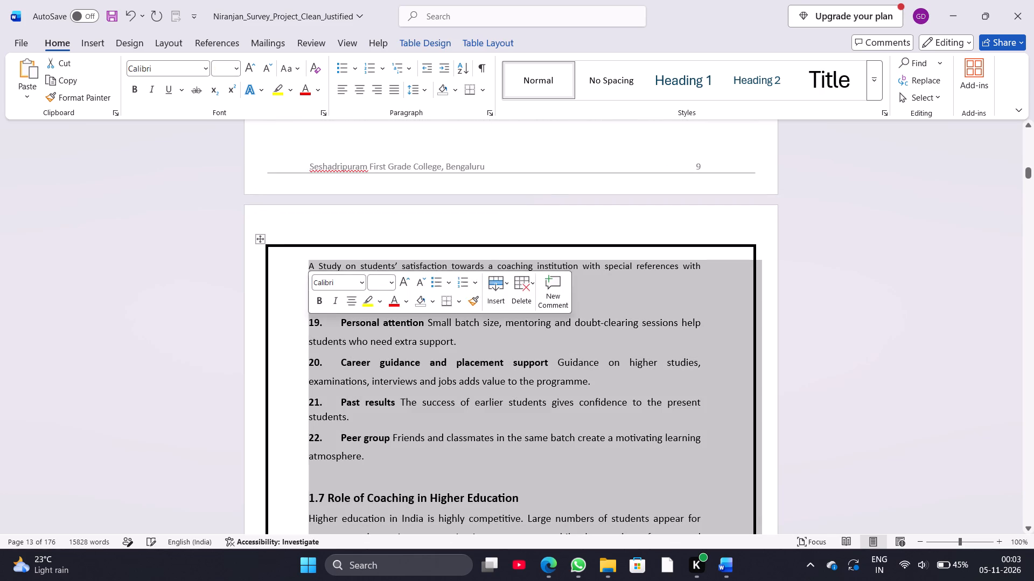
key(Delete)
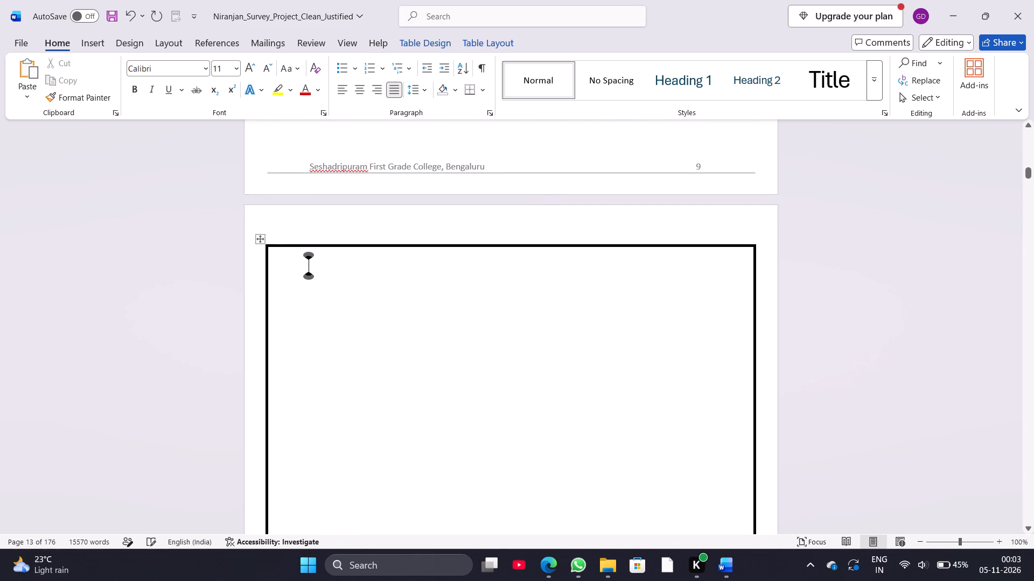
click(308, 324)
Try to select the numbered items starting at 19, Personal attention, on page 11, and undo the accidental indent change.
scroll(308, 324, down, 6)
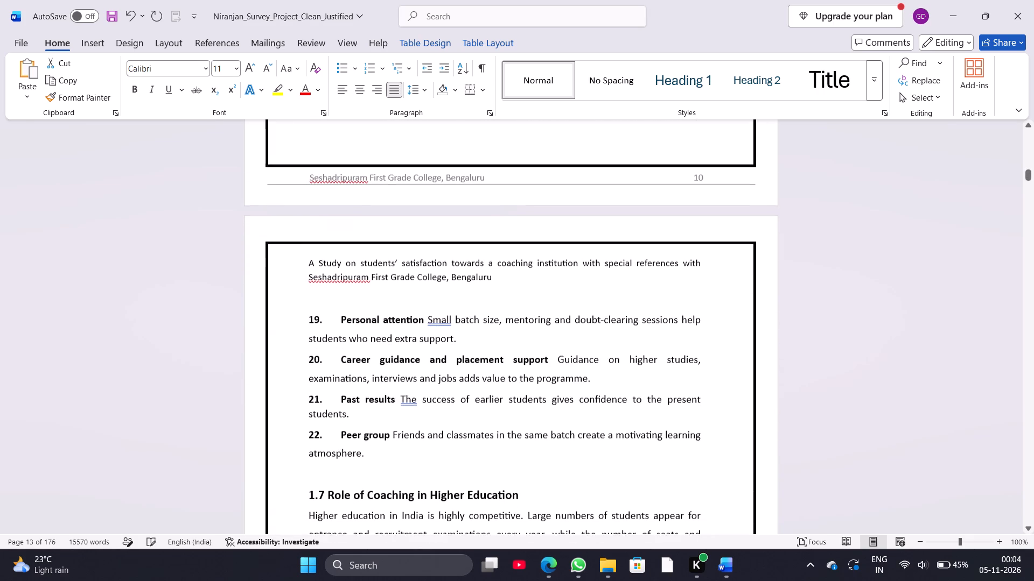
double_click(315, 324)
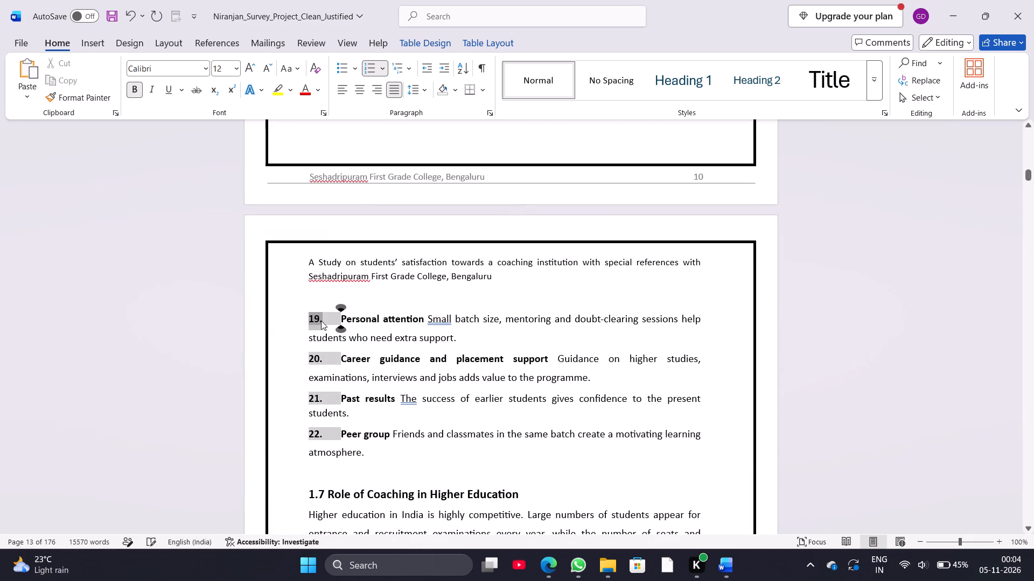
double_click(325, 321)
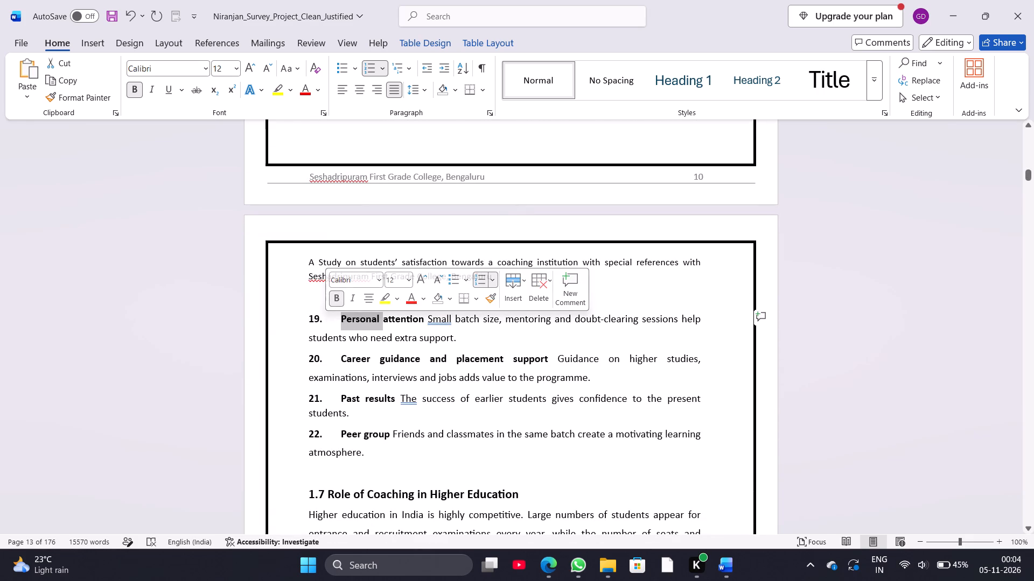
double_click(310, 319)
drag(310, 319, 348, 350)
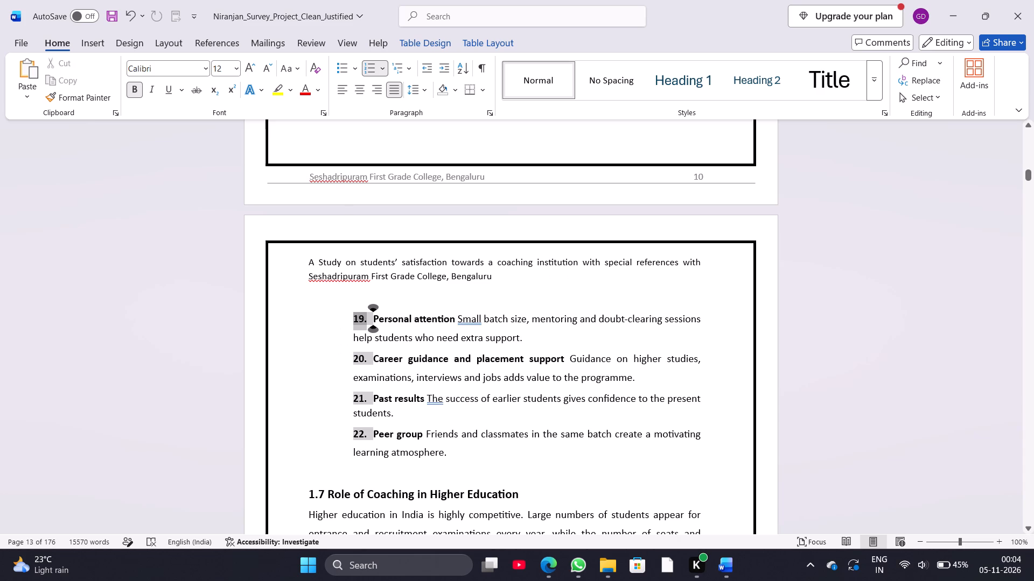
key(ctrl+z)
Close the survey report, saving the changes to Niranjan_Survey_Project_Clean_Justified in the Downloads folder.
scroll(346, 336, down, 3)
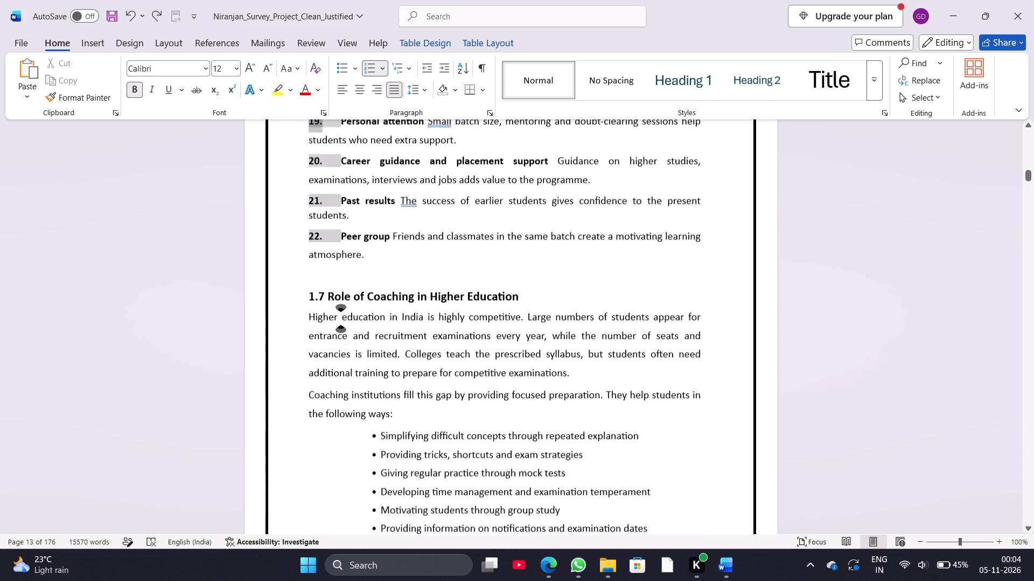
scroll(346, 336, down, 17)
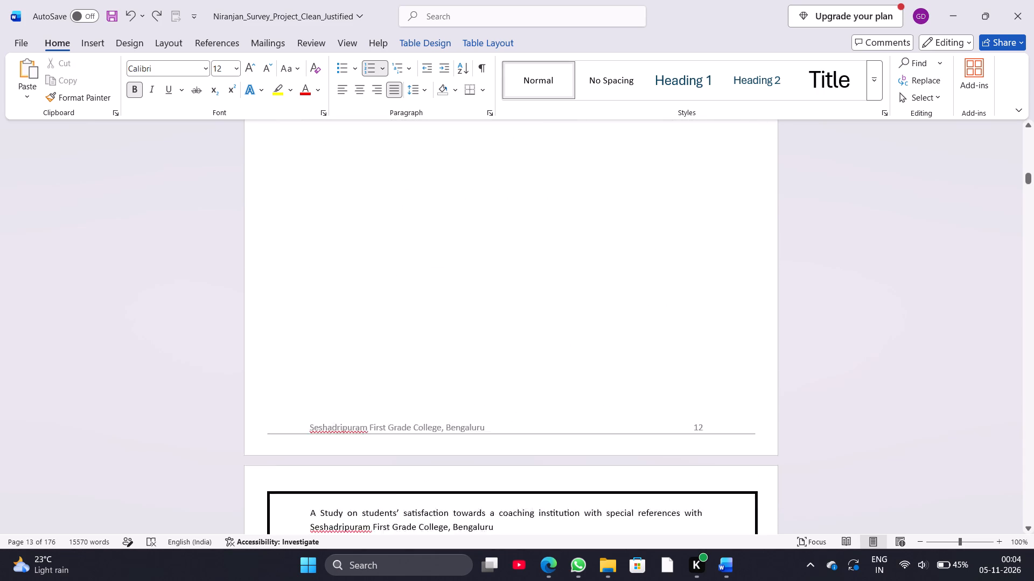
scroll(346, 336, down, 6)
click(1018, 14)
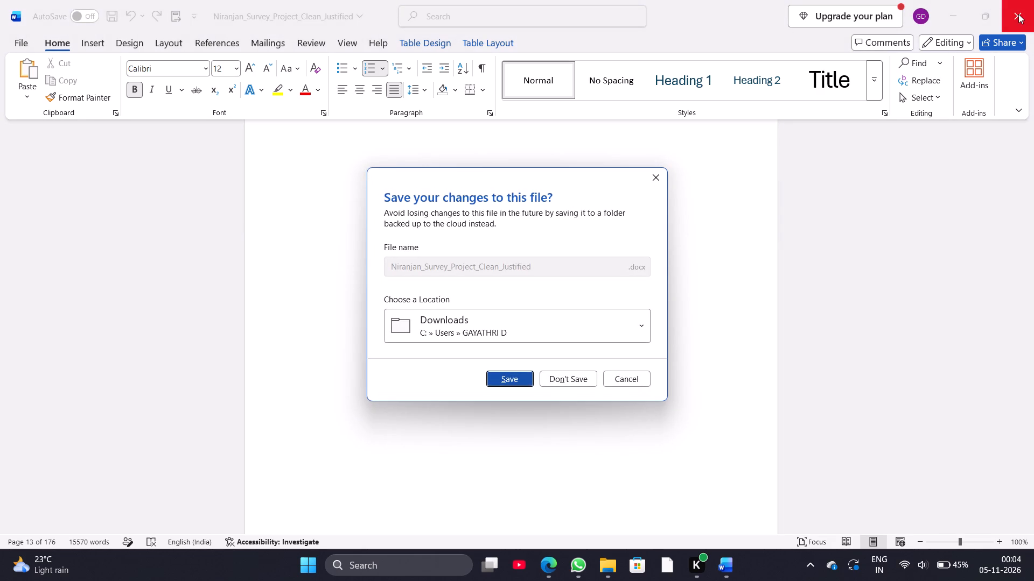
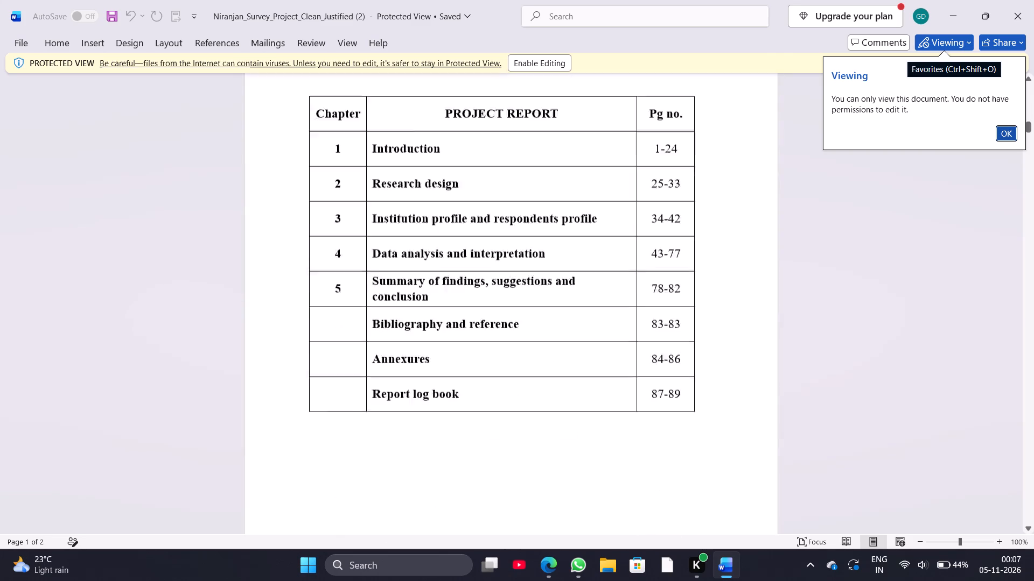
Look through the pages of the downloaded Niranjan_Survey_Project_Clean_Justified (2) report, from the contents table to the later chapters, checking for blank pages.
scroll(561, 178, down, 5)
key(Down)
key(Down)
key(Down)
key(Down)
key(Down)
key(Down)
key(Down)
key(Down)
key(Down)
key(Down)
key(Down)
key(Down)
key(Down)
key(Down)
key(Down)
key(Down)
key(Down)
key(Down)
key(Down)
key(Down)
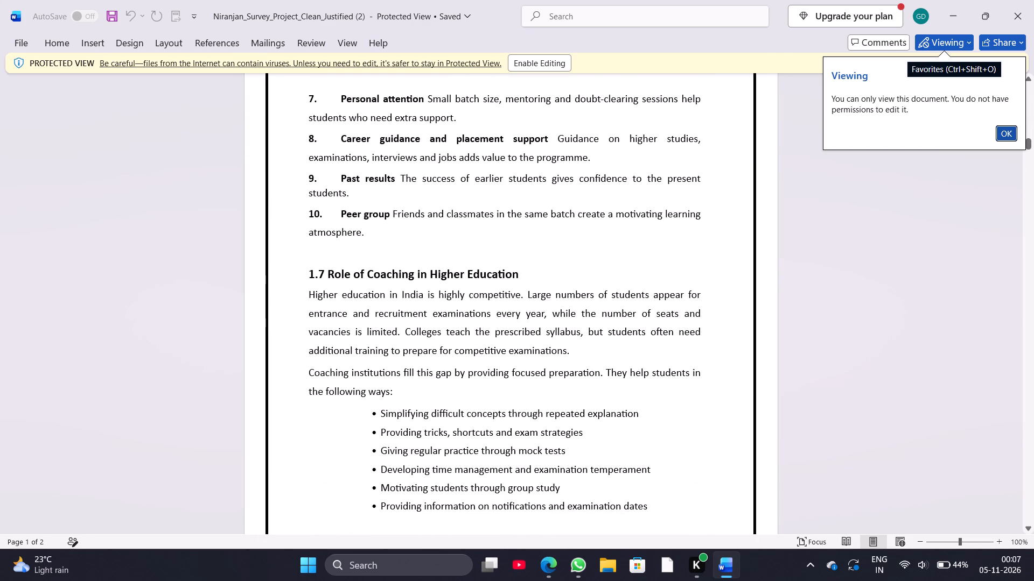
key(Down)
key(Down)
key(Down)
key(Down)
key(Down)
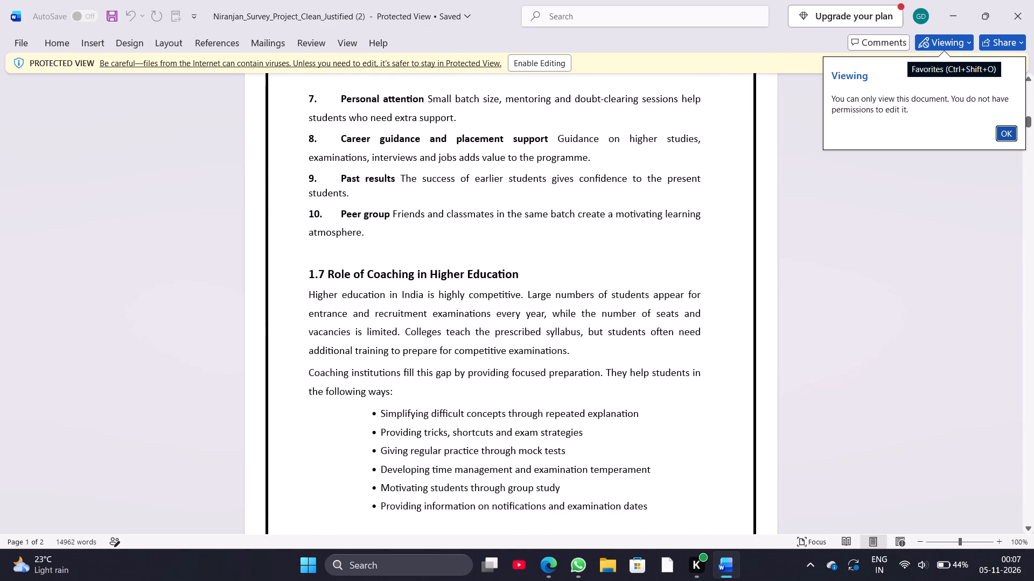
scroll(503, 281, down, 17)
scroll(503, 281, down, 8)
scroll(503, 281, down, 20)
scroll(503, 281, down, 20)
scroll(503, 281, down, 20)
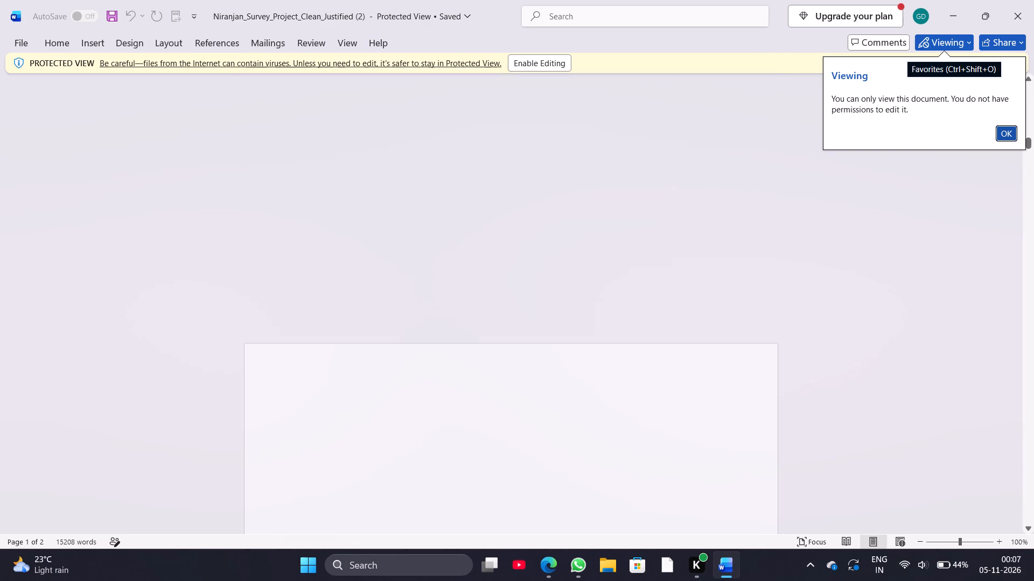
scroll(503, 281, down, 20)
scroll(503, 281, down, 20)
scroll(503, 281, down, 20)
scroll(503, 281, right, 9)
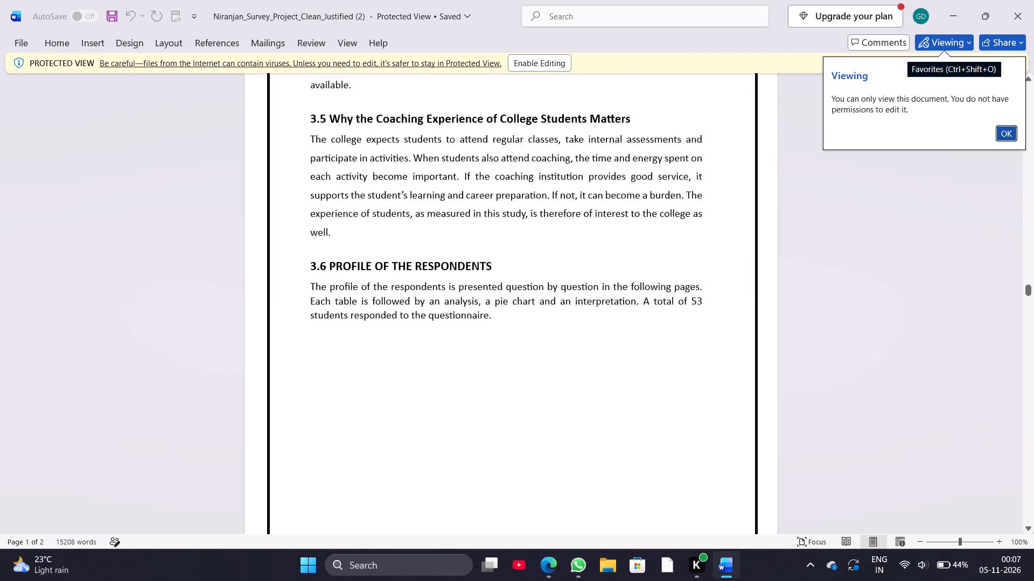
drag(503, 281, 1011, 0)
scroll(528, 189, down, 6)
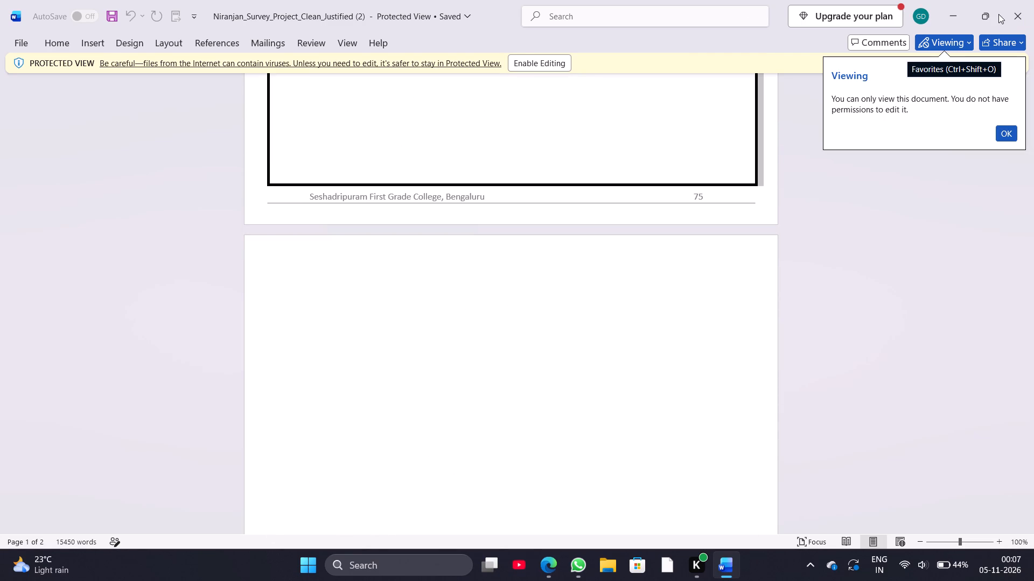
Close the Niranjan_Survey_Project_Clean_Justified (2) document and return to the WhatsApp chat.
click(998, 14)
click(870, 110)
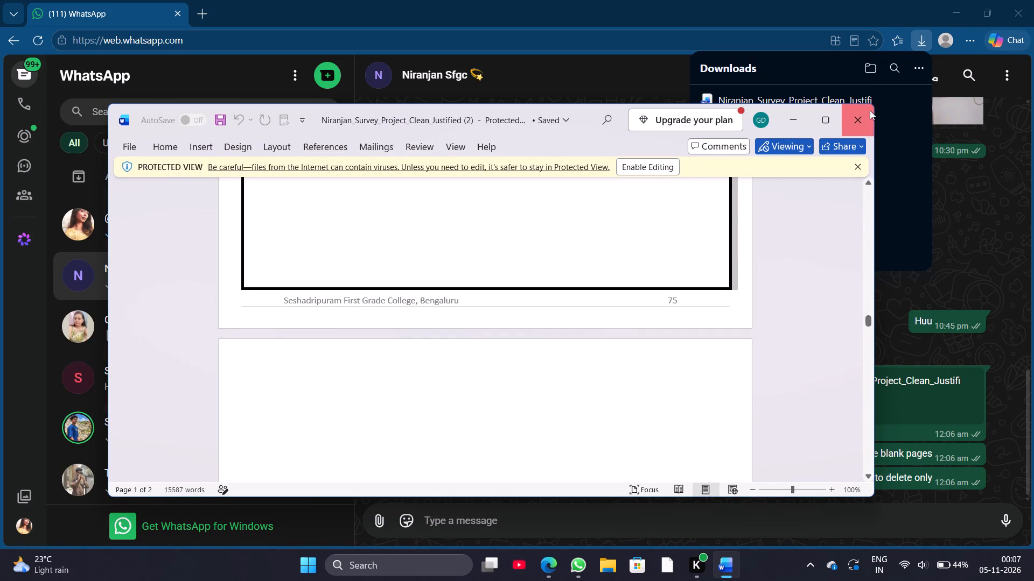